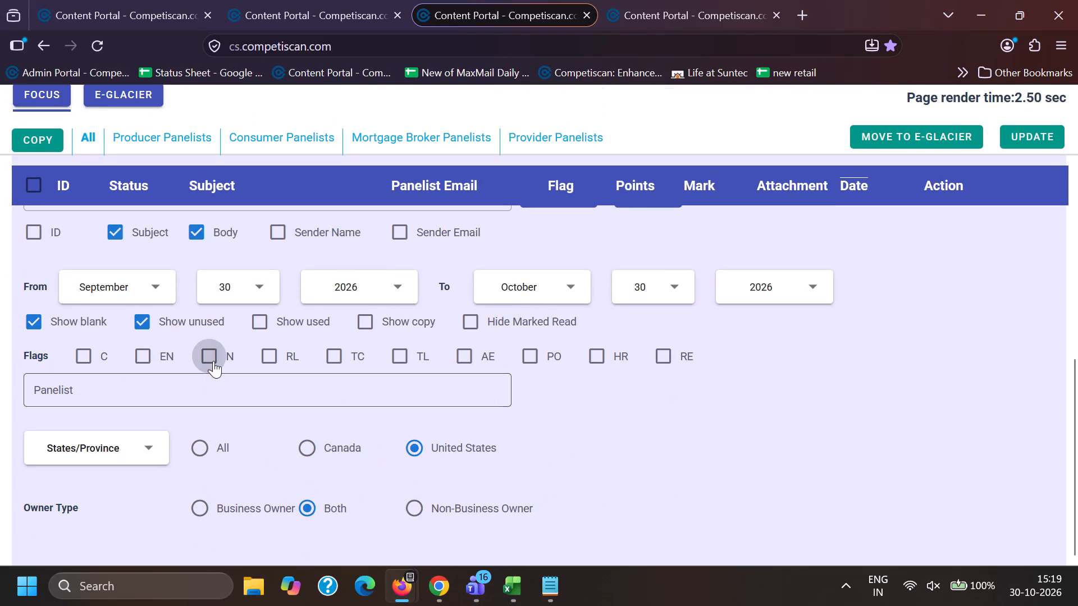
Set the States/Province filter to All and search the email subjects and bodies for "Capital".
click(222, 447)
scroll(227, 443, up, 3)
click(258, 449)
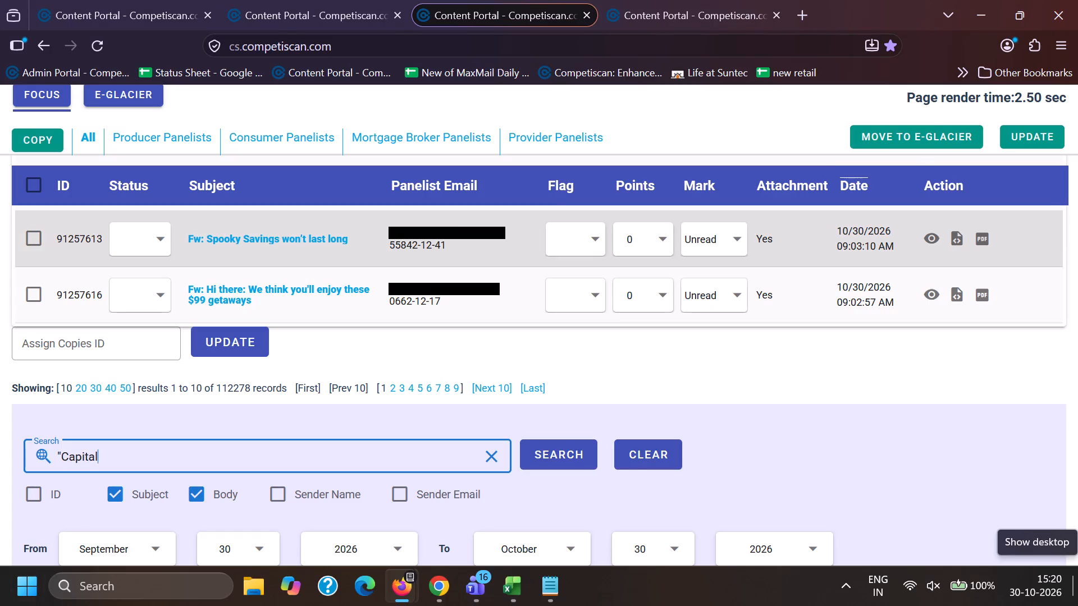
key(Return)
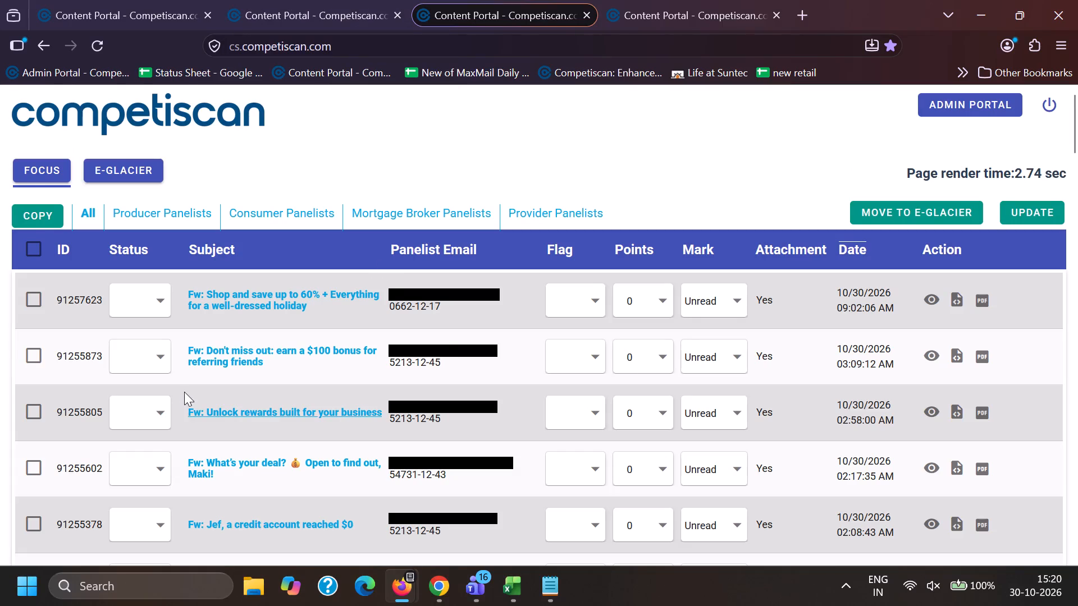
Examine the subject lines, flags and read marks of the emails listed for the Capital search.
scroll(184, 391, down, 1)
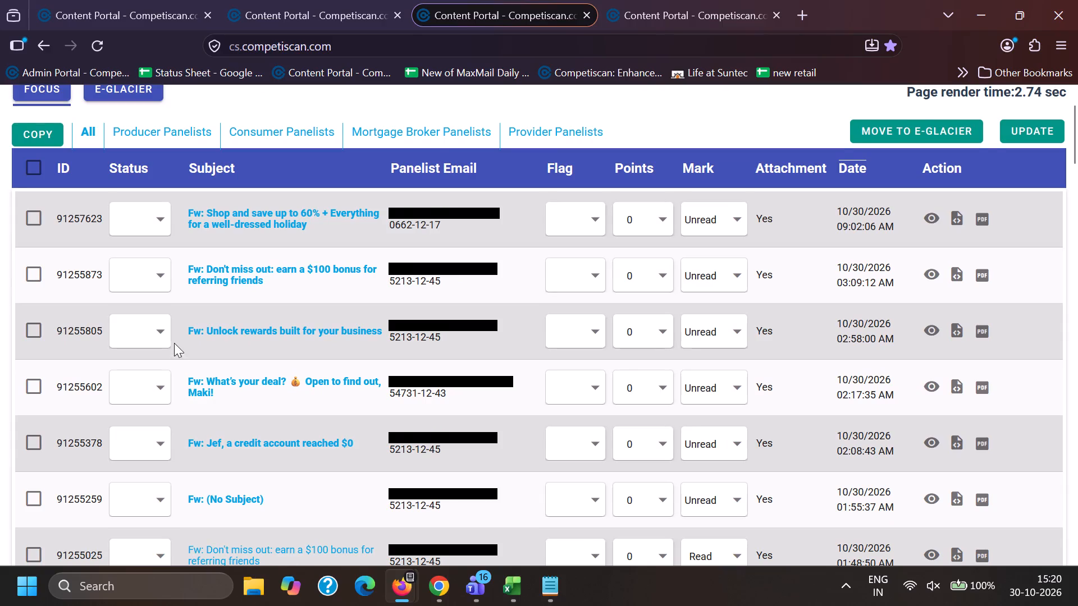
scroll(199, 408, down, 1)
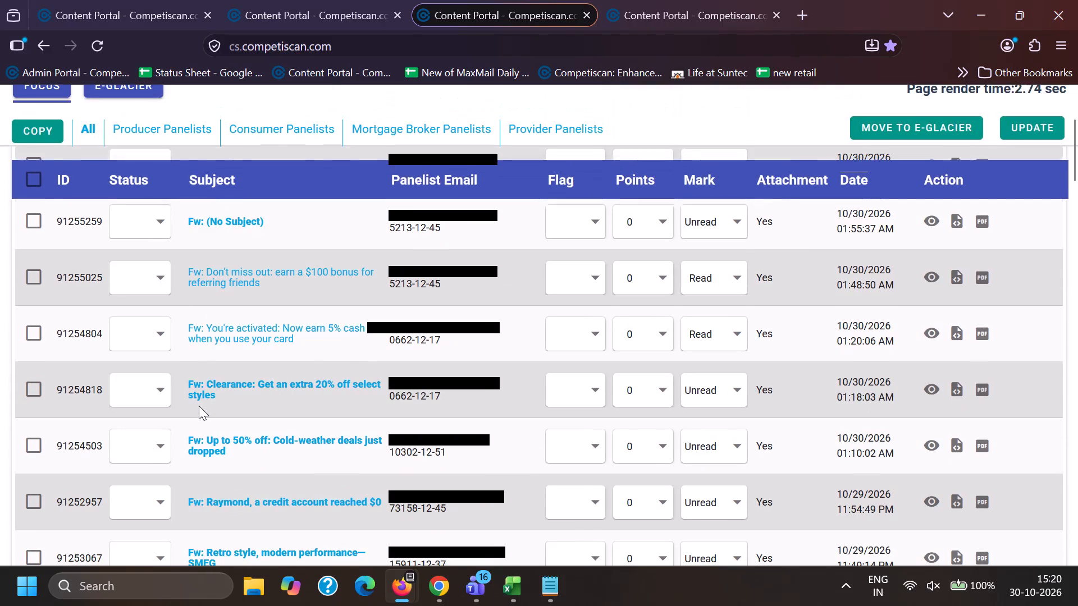
scroll(199, 397, down, 2)
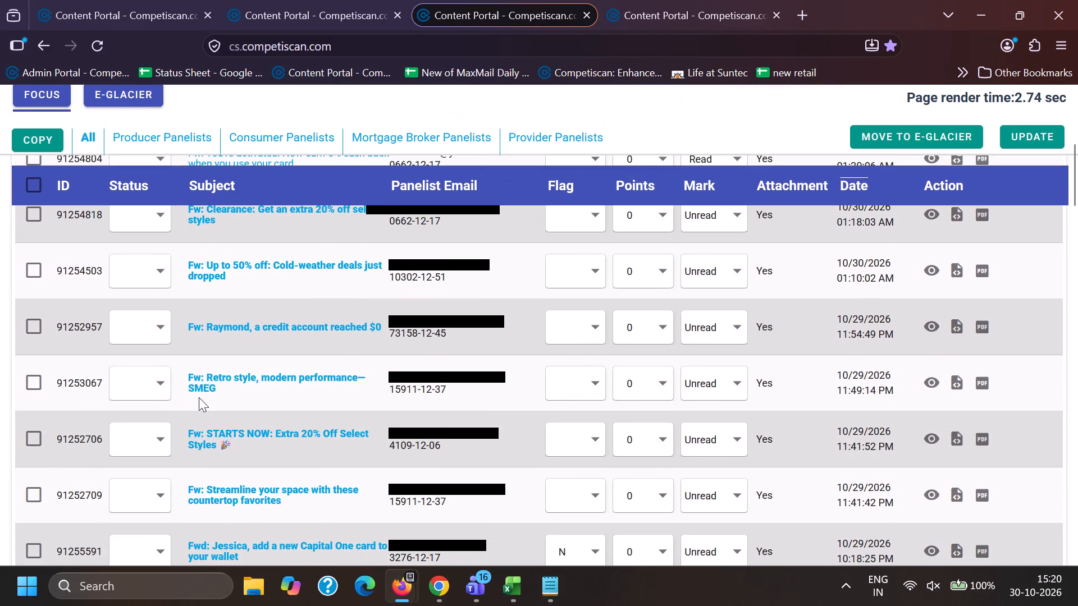
scroll(199, 397, down, 4)
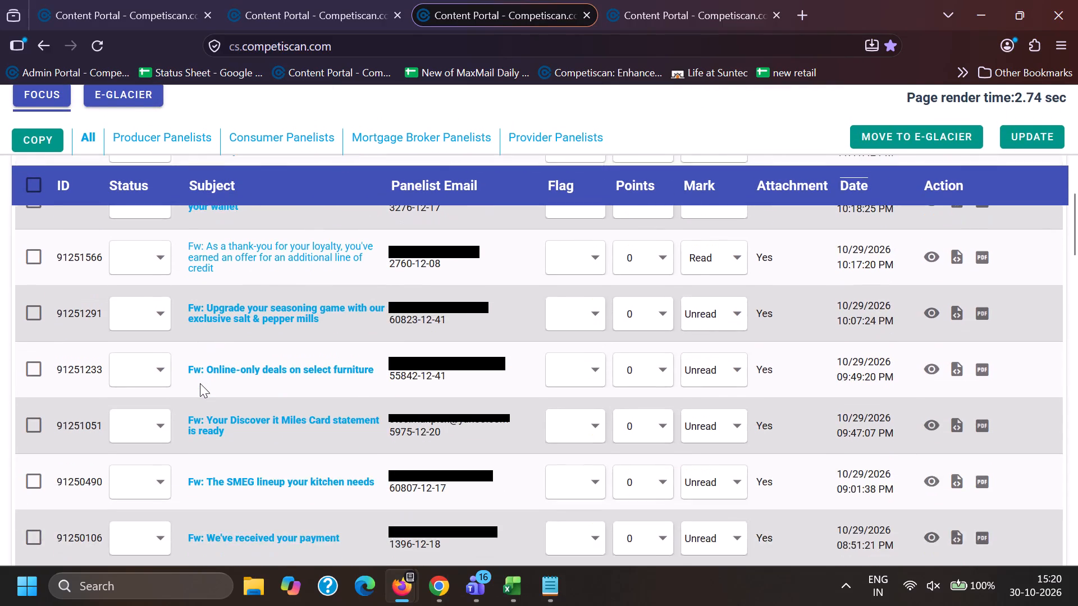
scroll(200, 383, down, 4)
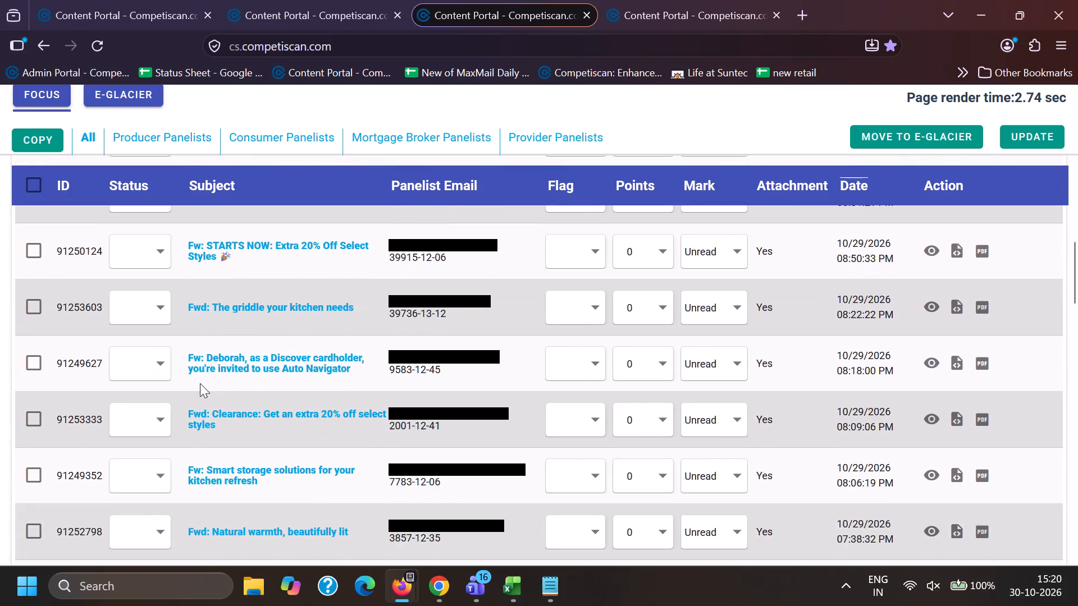
scroll(200, 378, down, 4)
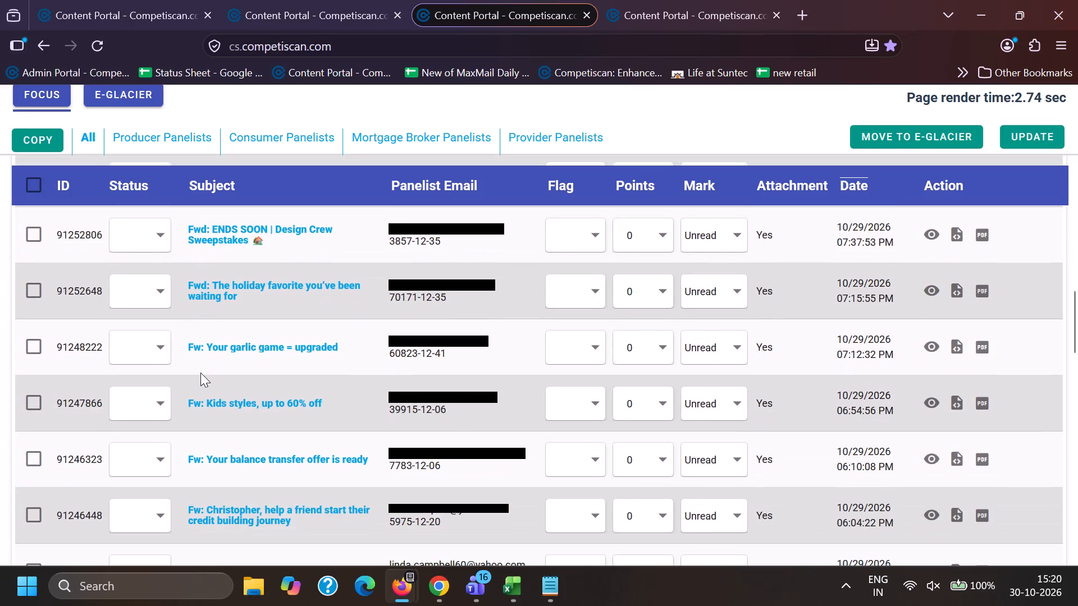
scroll(200, 373, down, 2)
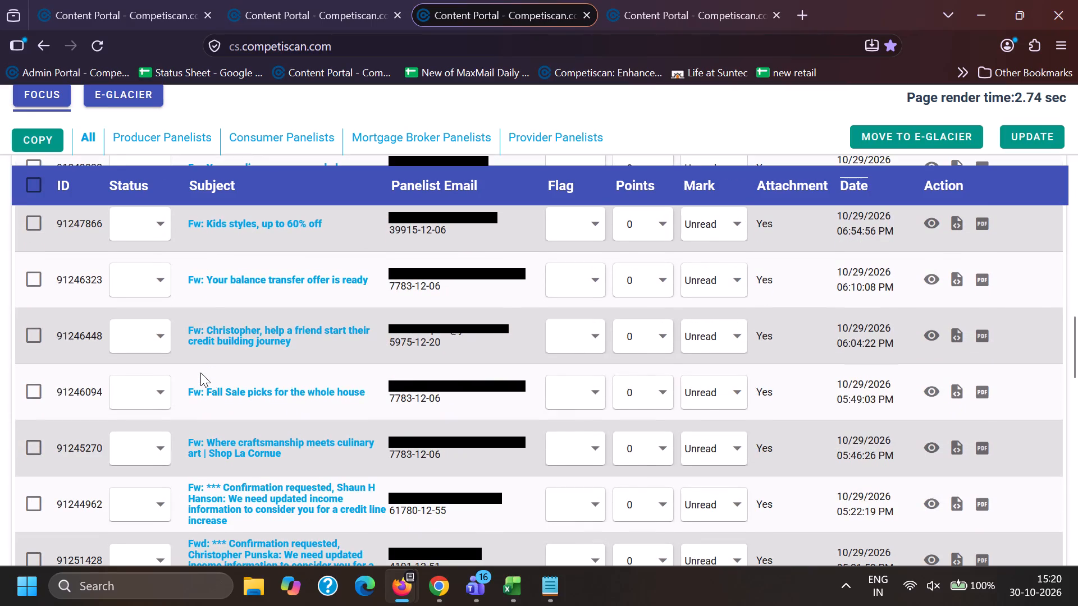
scroll(200, 373, down, 4)
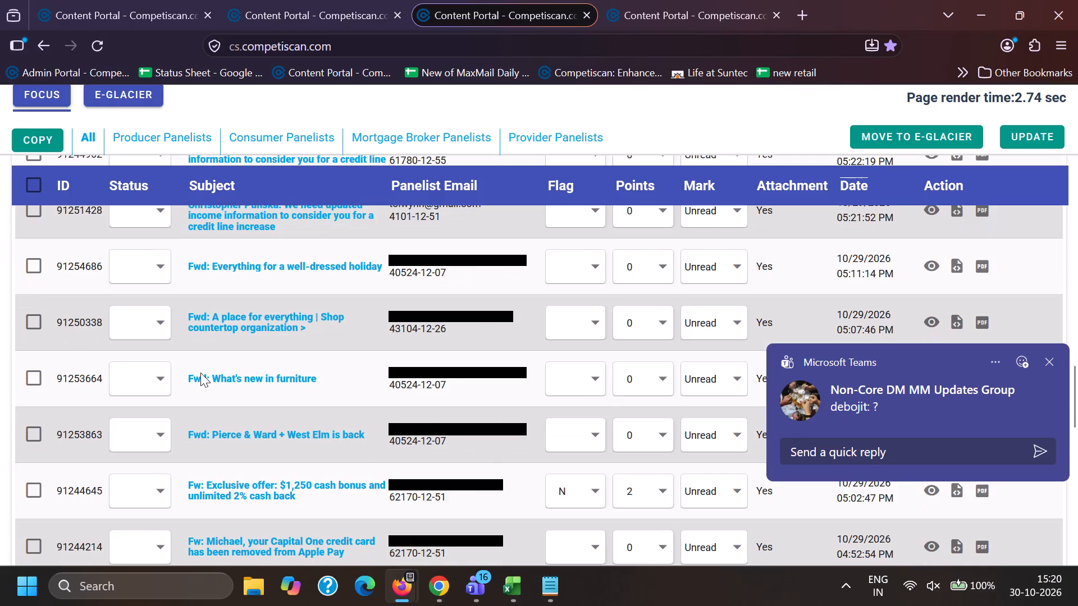
scroll(200, 373, down, 2)
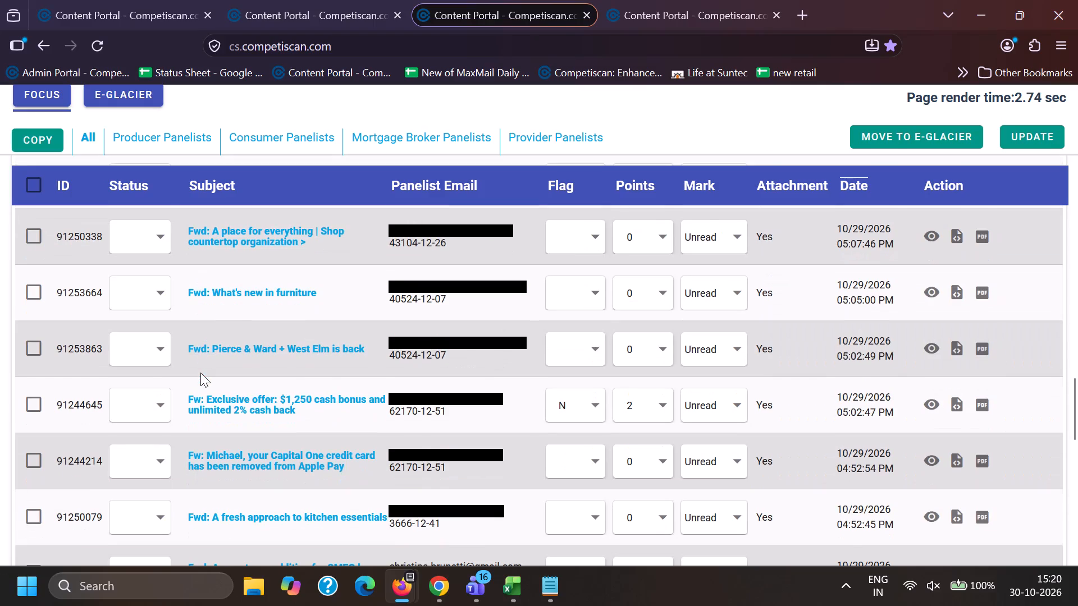
scroll(200, 373, down, 2)
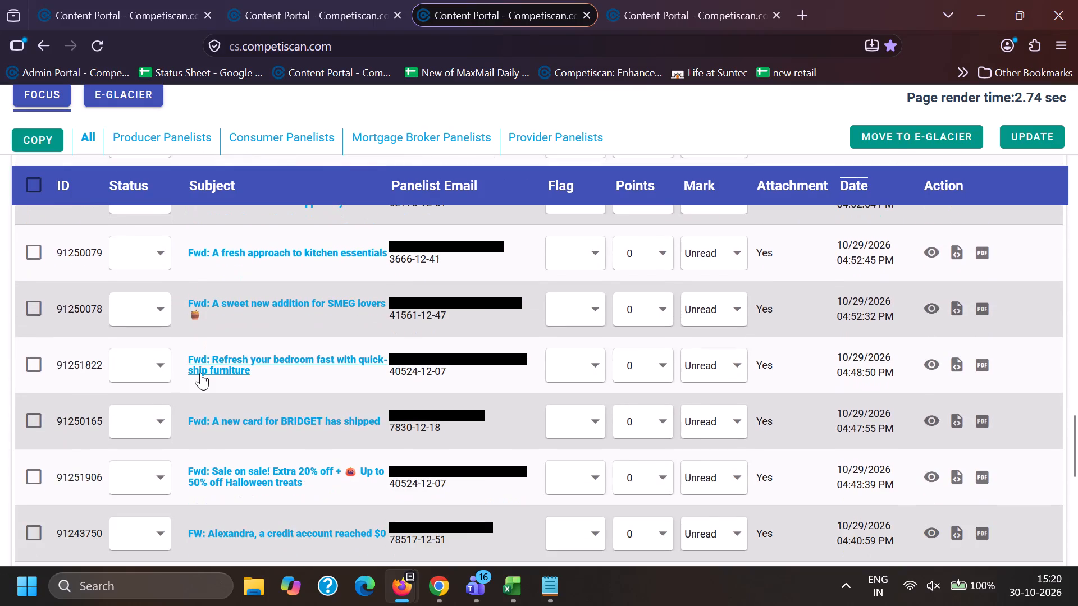
Reload the Focus email list in the first Content Portal tab and return to the Capital search results.
scroll(225, 408, down, 2)
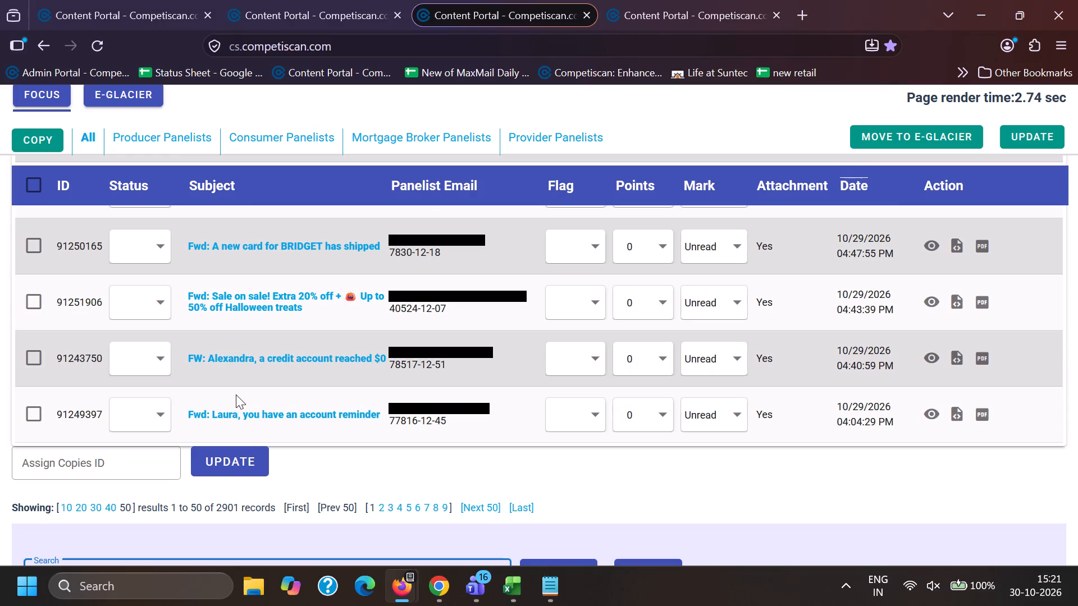
click(326, 0)
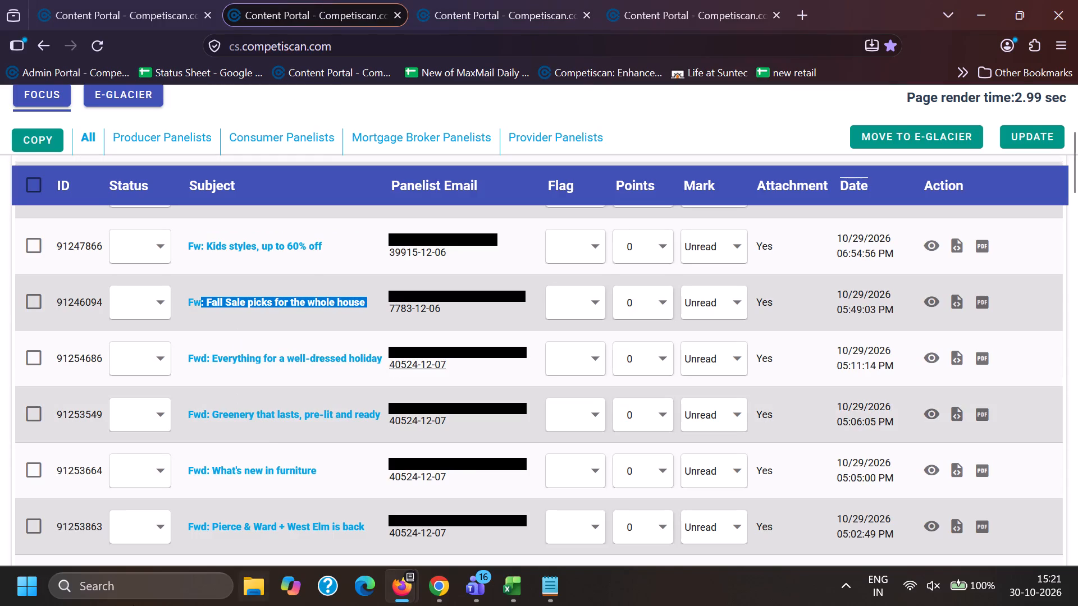
click(110, 0)
click(51, 171)
click(410, 0)
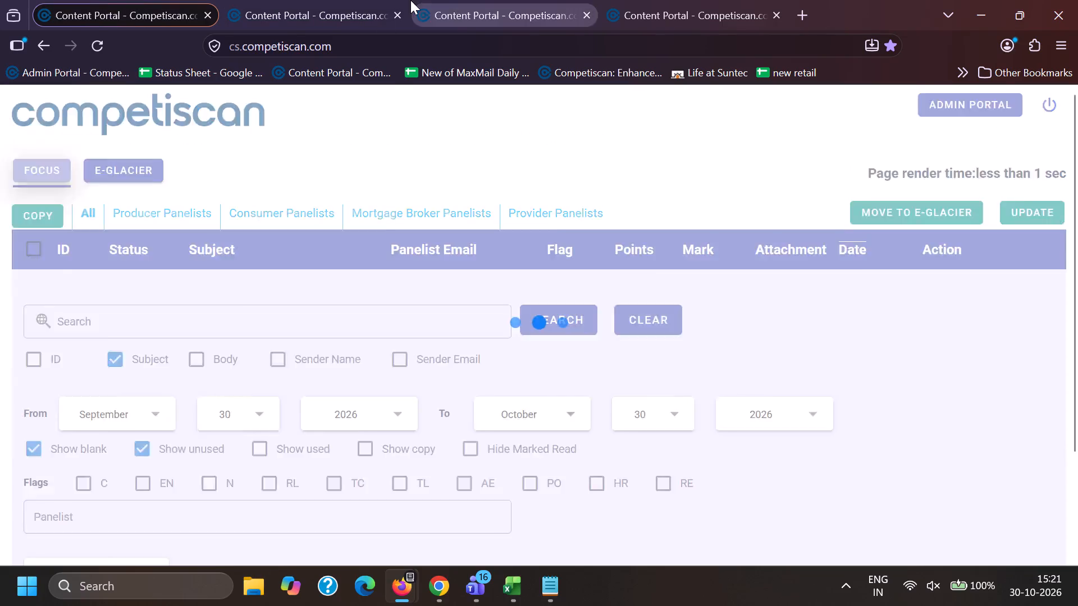
Switch to the strings workbook in Excel and copy the LendingTree savings sender address from cell B235 of Sheet1.
click(512, 599)
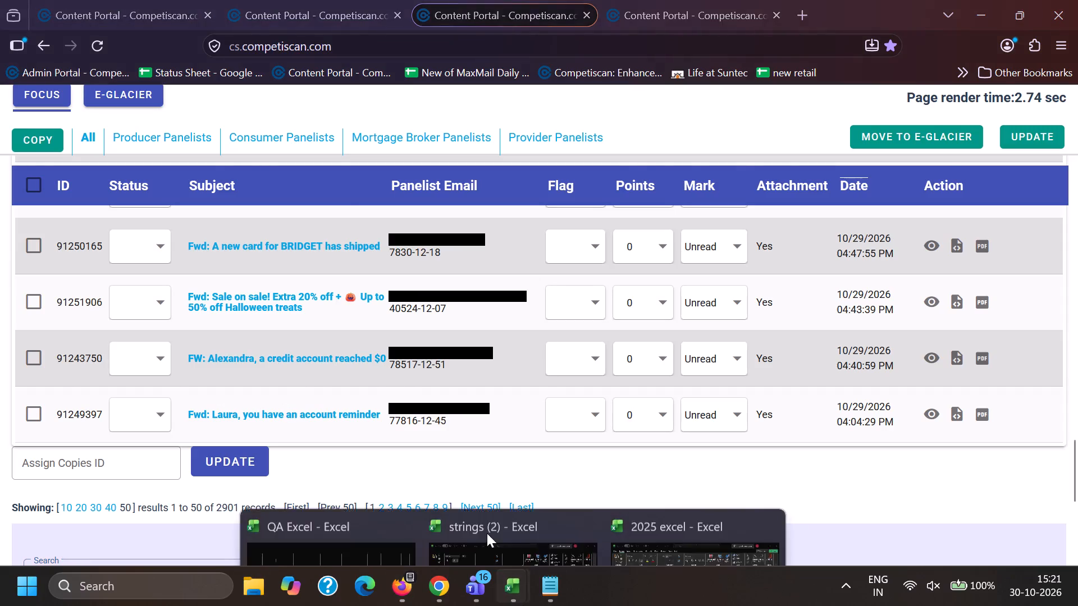
click(481, 529)
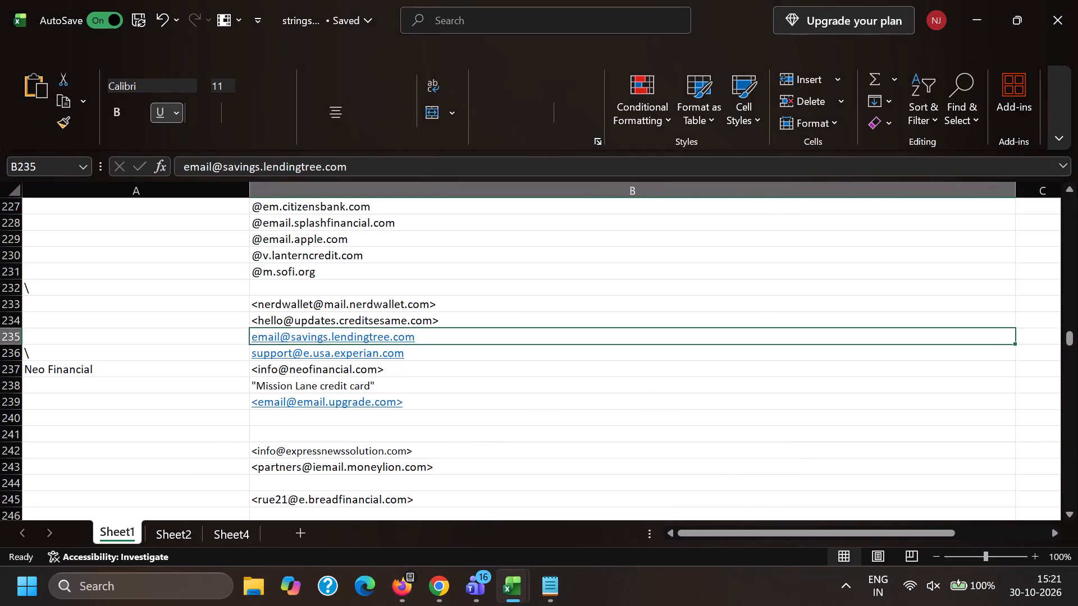
click(436, 349)
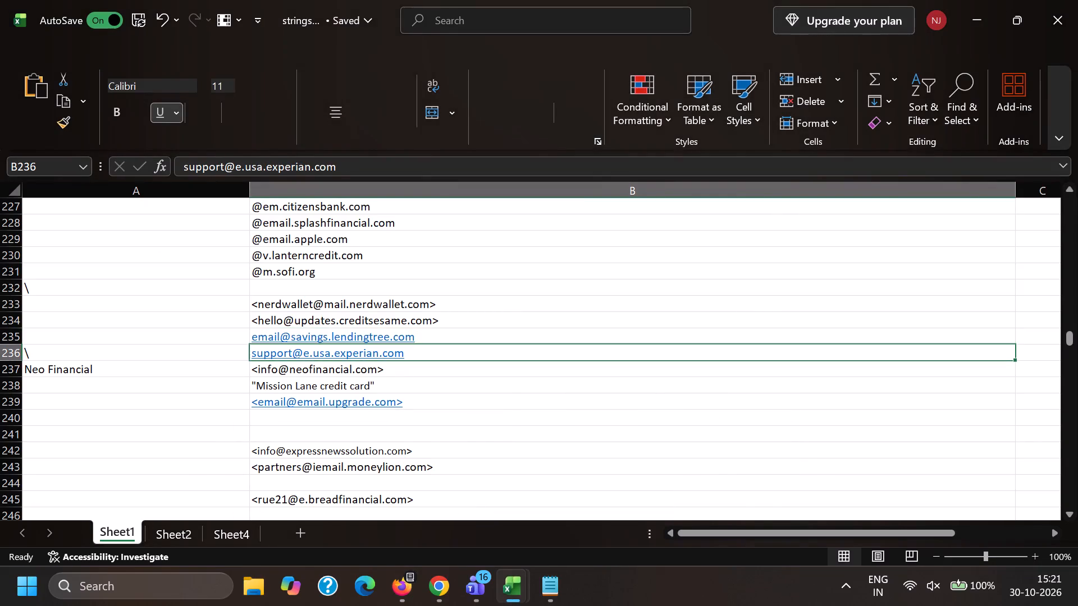
click(446, 338)
key(ctrl+c)
key(alt+Tab)
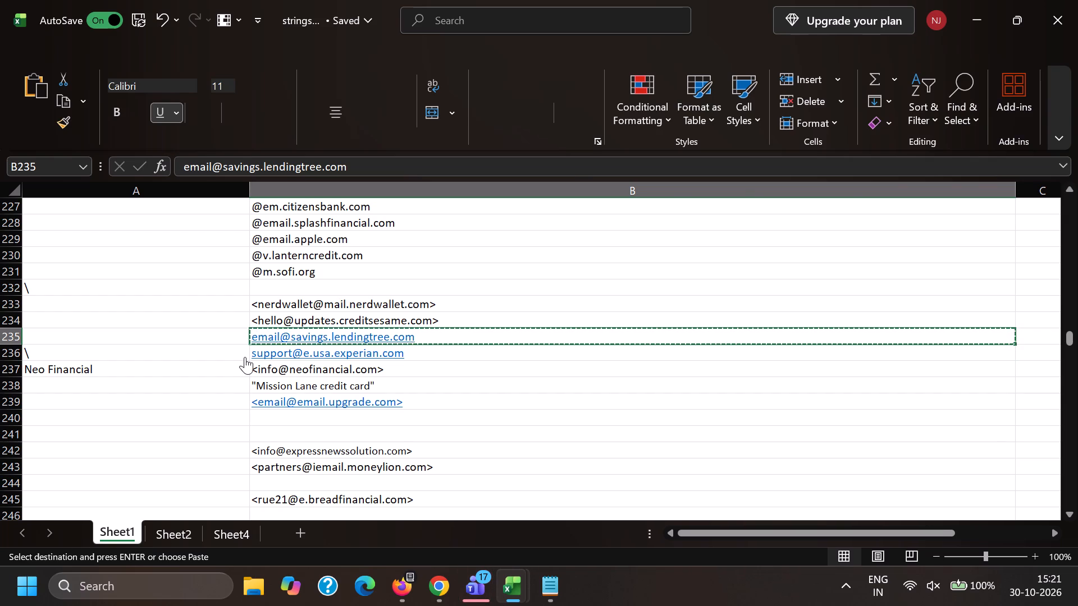
Replace the portal's search term with the copied LendingTree address in quotation marks and search email subjects and bodies.
scroll(244, 357, down, 3)
drag(252, 314, 0, 269)
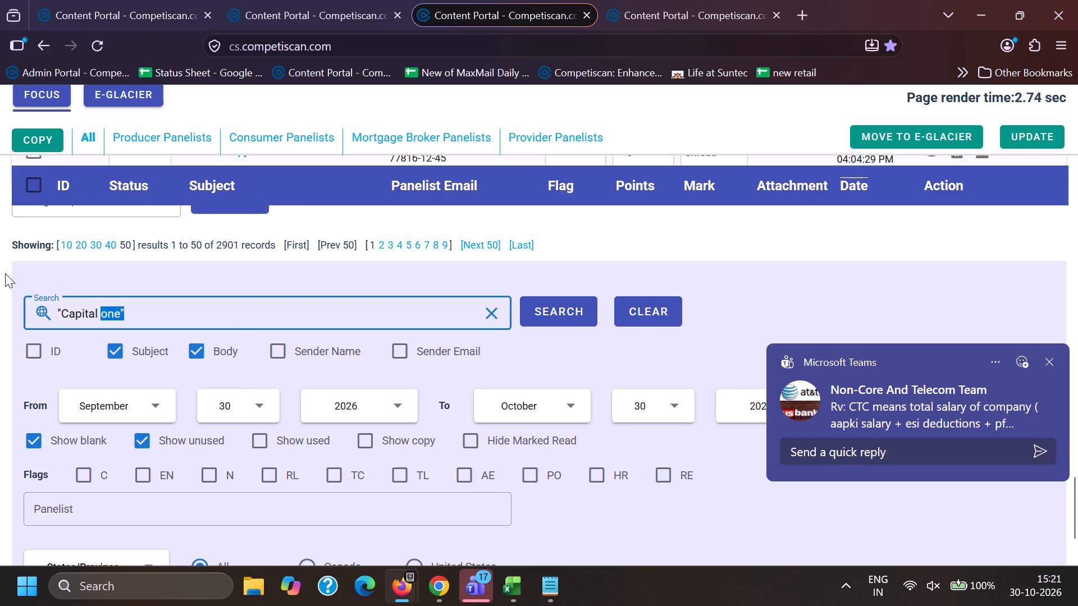
key(BackSpace)
key(shift+quotedbl)
key(ctrl+v)
key(shift+quotedbl)
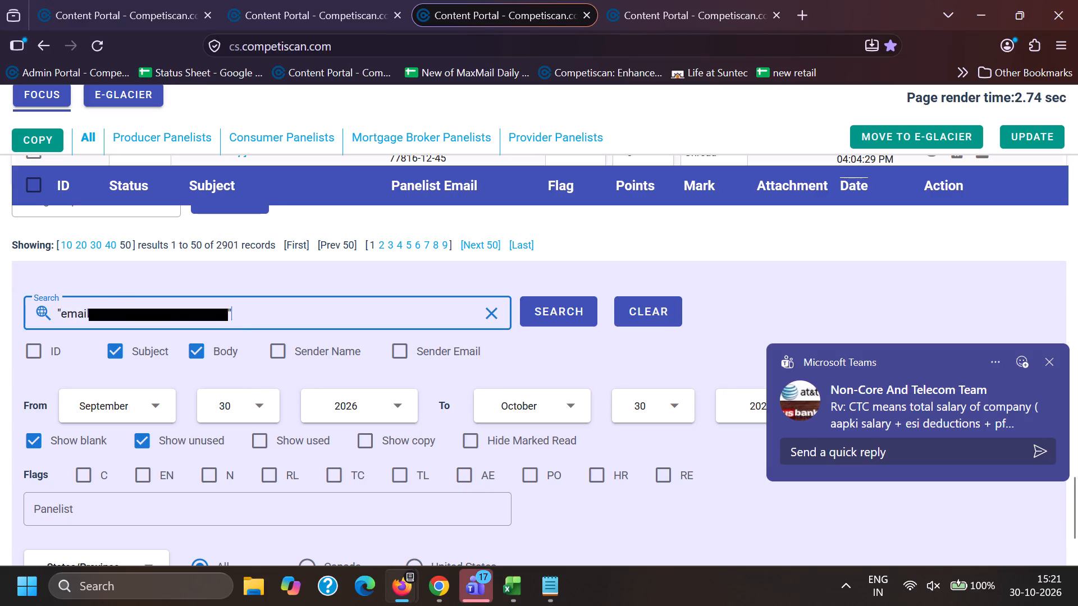
key(Return)
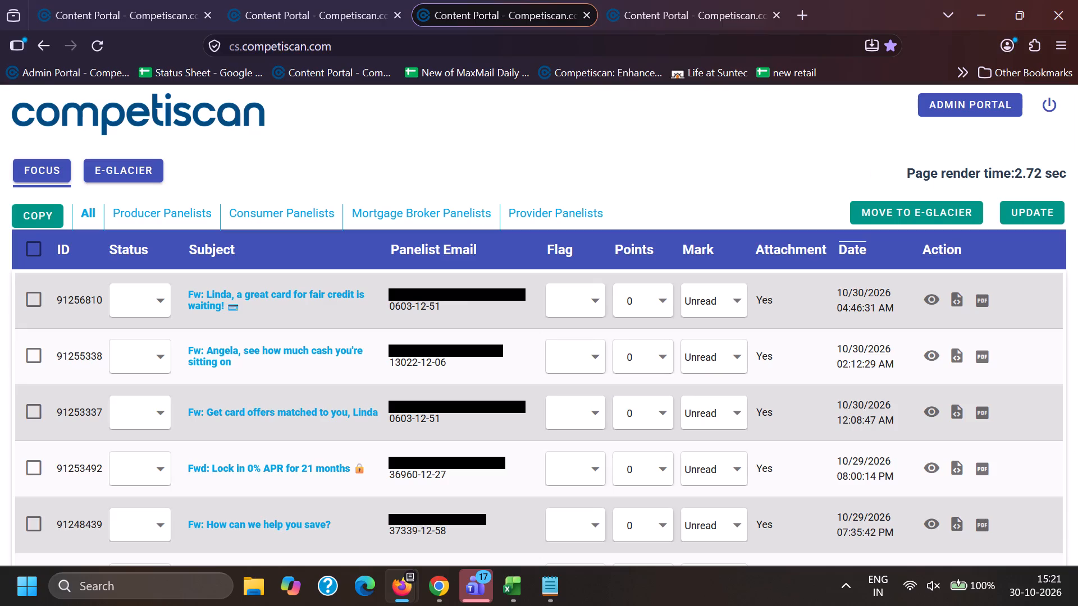
Copy the subject wording about home equity, without the recipient's name, from email 91243515 and switch to Chrome.
scroll(218, 451, down, 2)
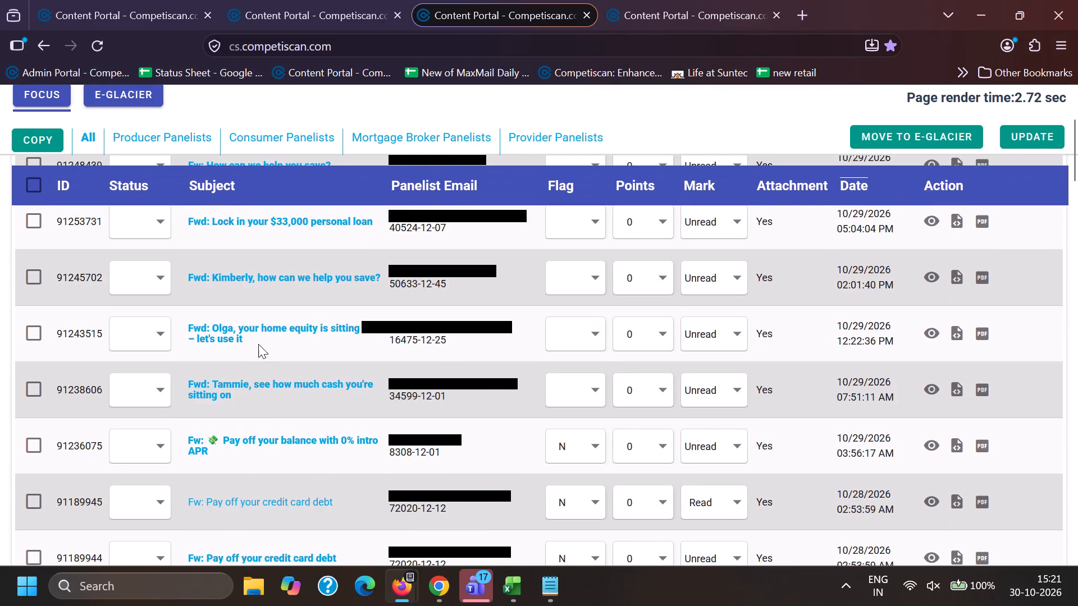
drag(232, 325, 256, 343)
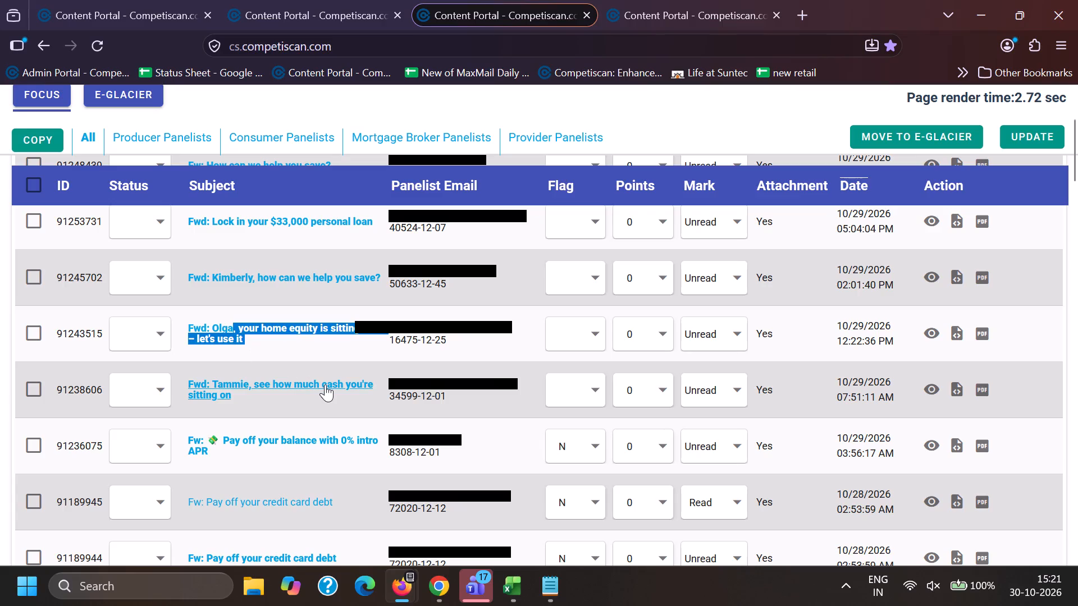
key(ctrl+c)
key(ctrl+c)
click(446, 590)
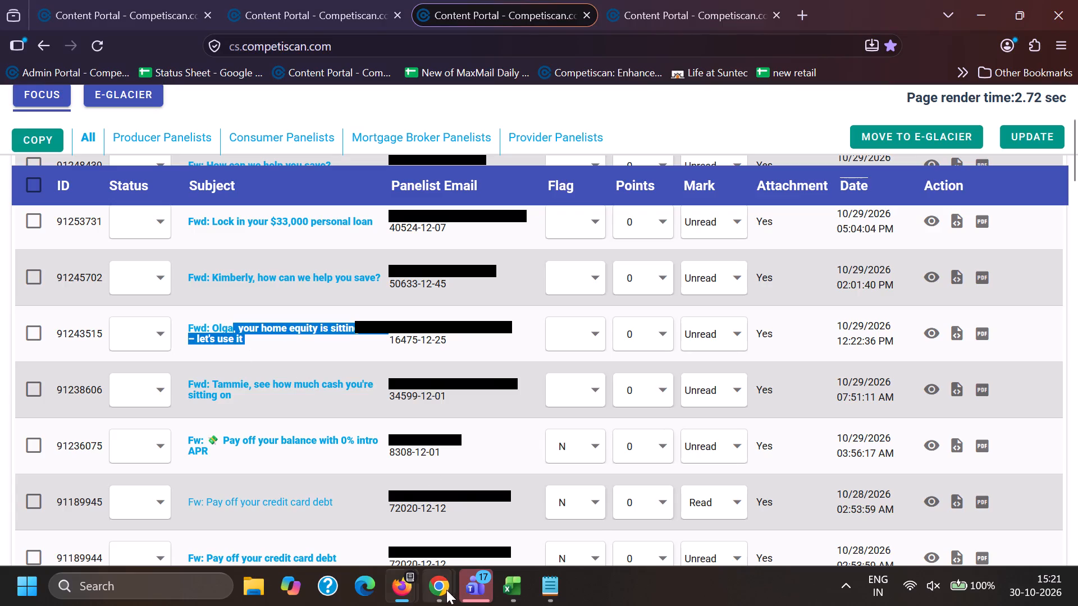
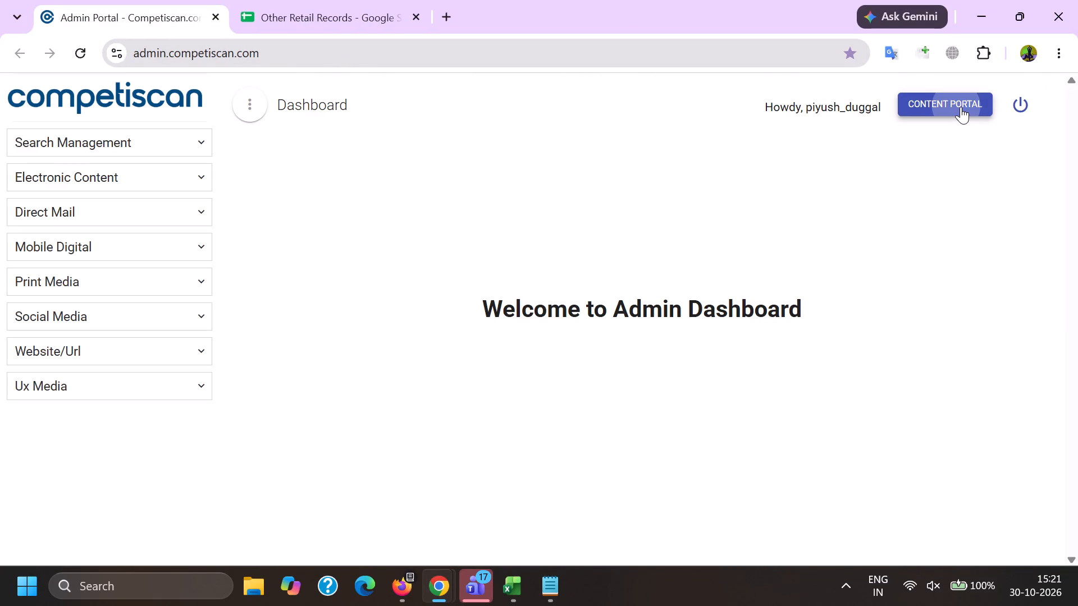
Blank out the month, day and year of both the From and To date filters in the content portal search.
click(319, 0)
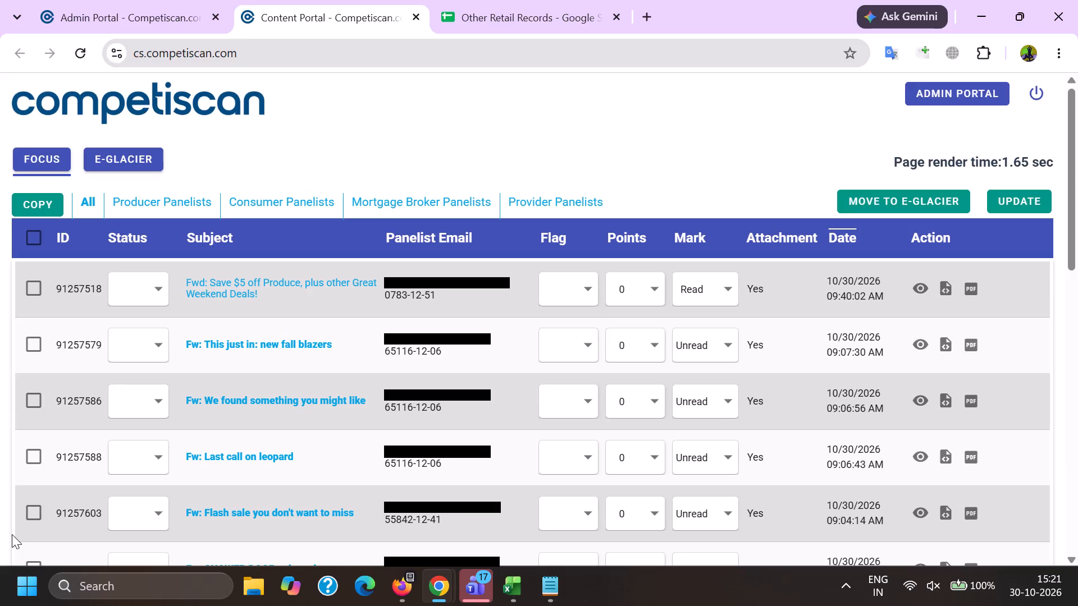
scroll(141, 355, down, 4)
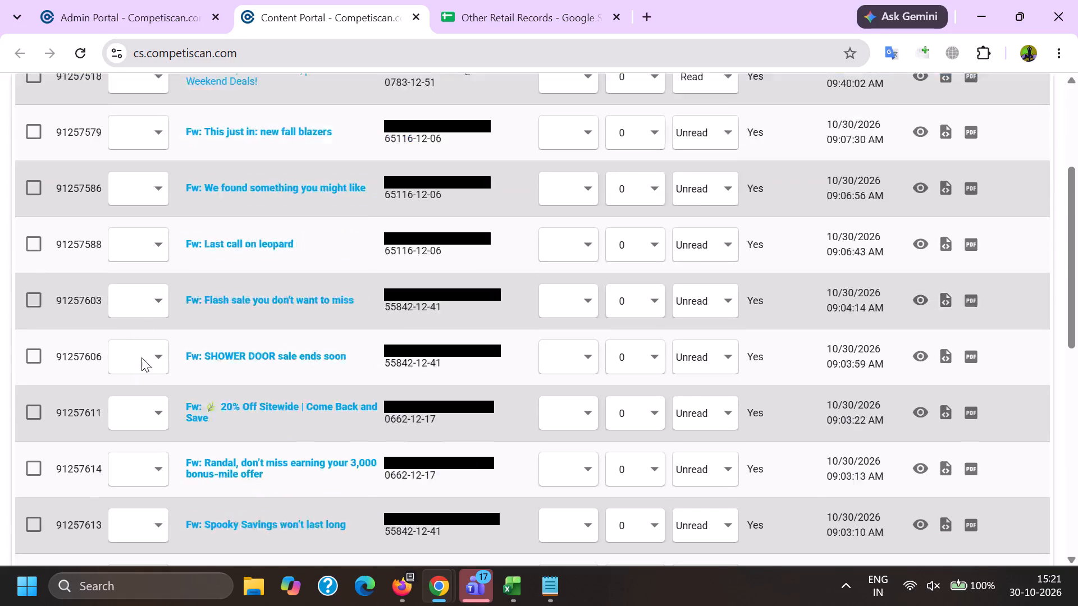
scroll(133, 267, down, 4)
click(133, 283)
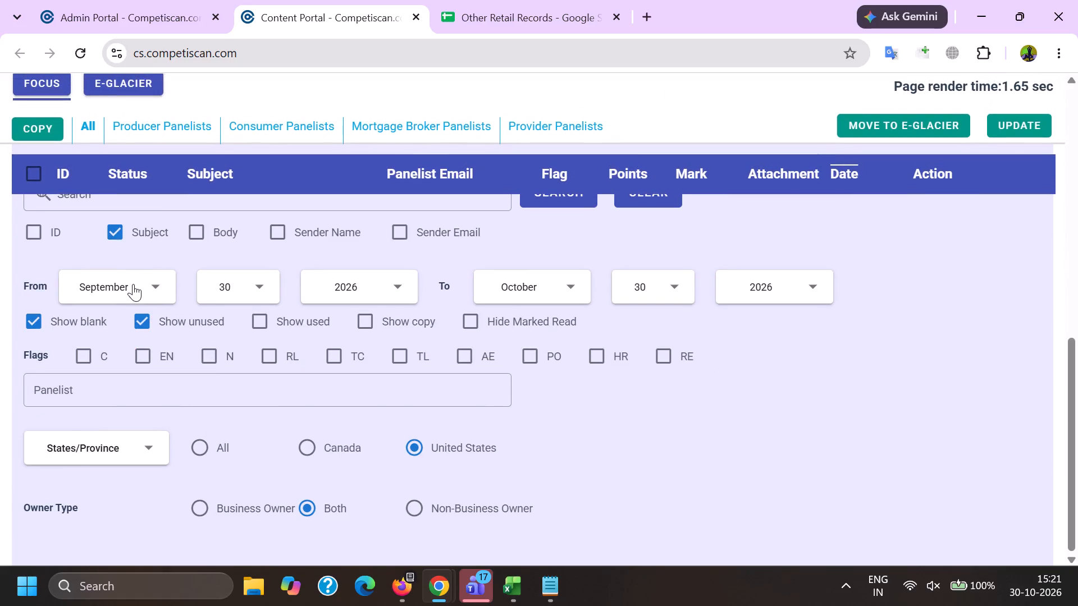
click(133, 284)
double_click(228, 283)
double_click(395, 286)
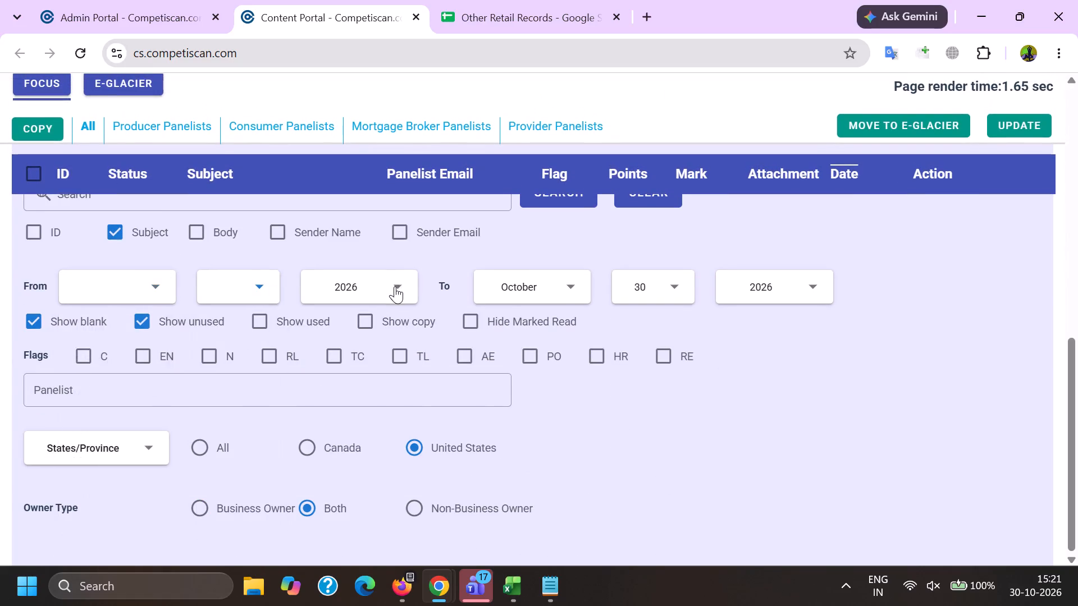
double_click(562, 281)
click(698, 295)
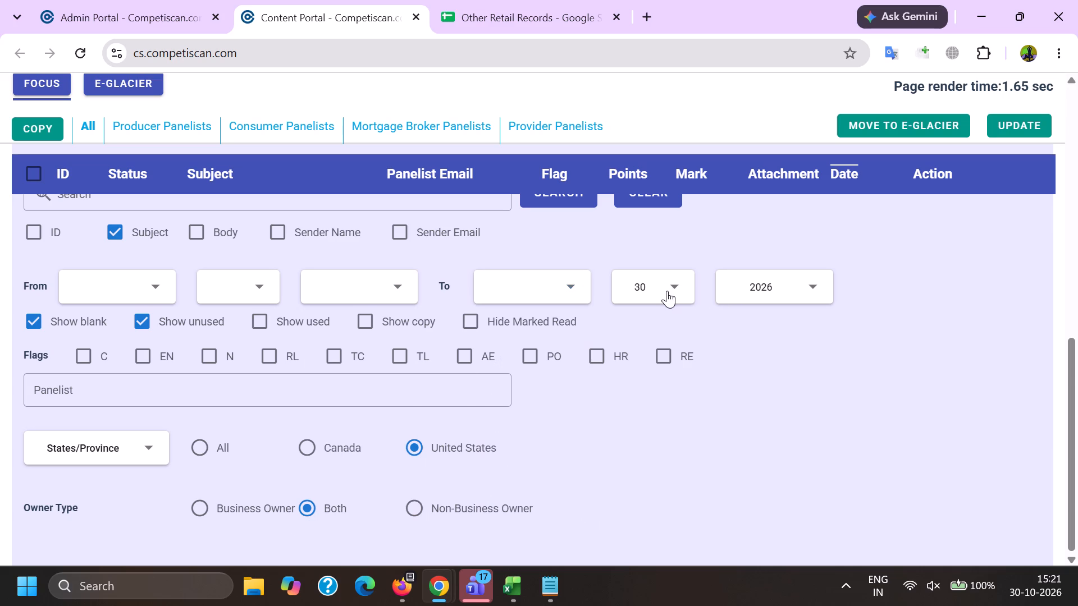
double_click(667, 290)
double_click(732, 286)
Include used emails and all states/provinces, and search the subjects for the quoted phrase ", your home equity is sitting there – let's use it ".
click(210, 447)
click(252, 323)
scroll(251, 419, up, 1)
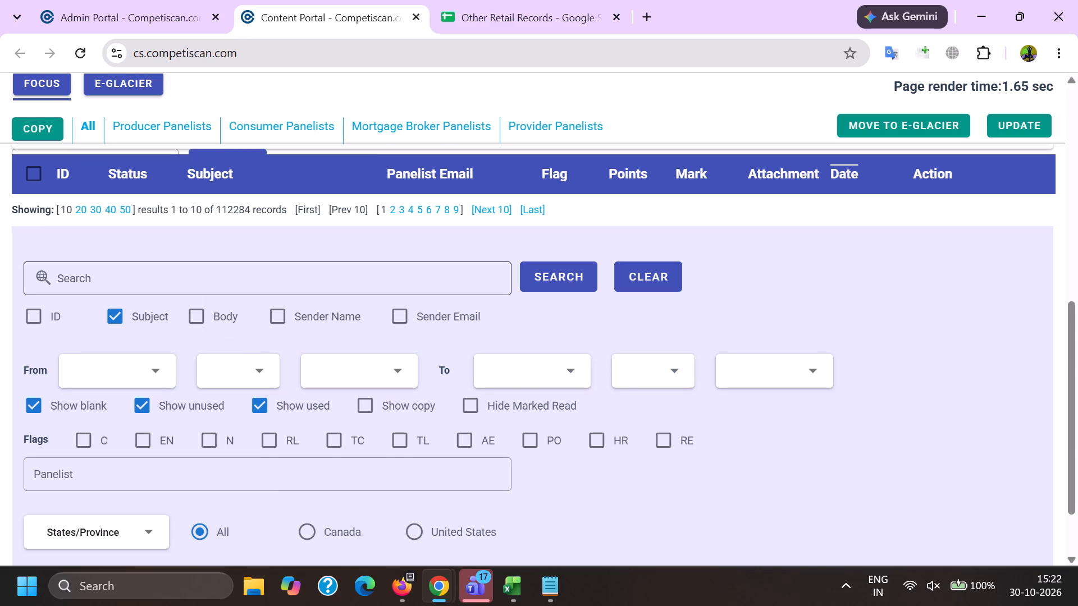
click(190, 286)
key(shift+quotedbl)
key(ctrl+v)
key(shift+quotedbl)
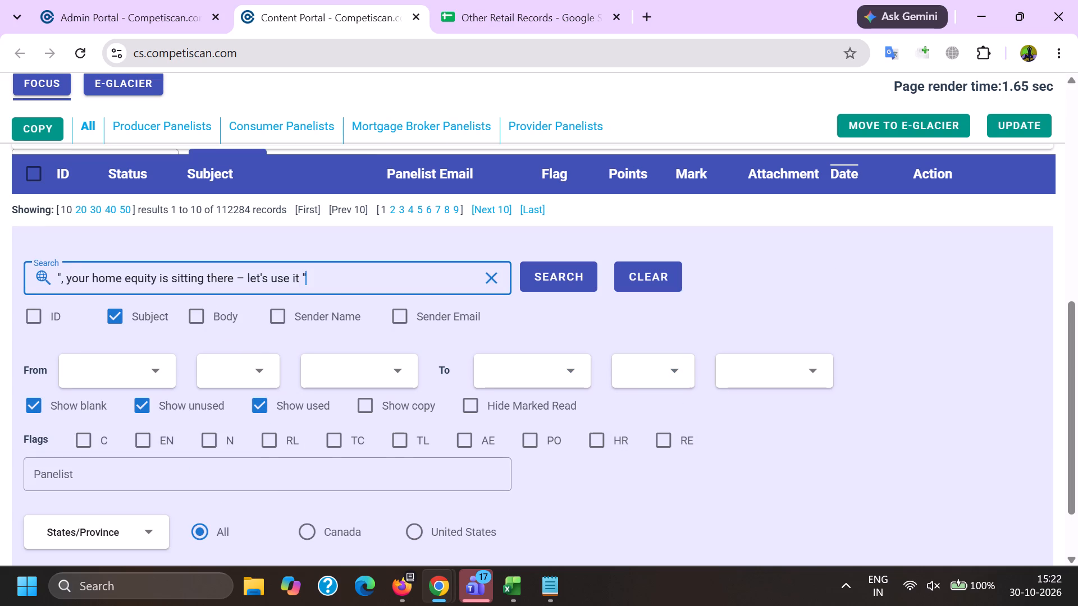
key(Return)
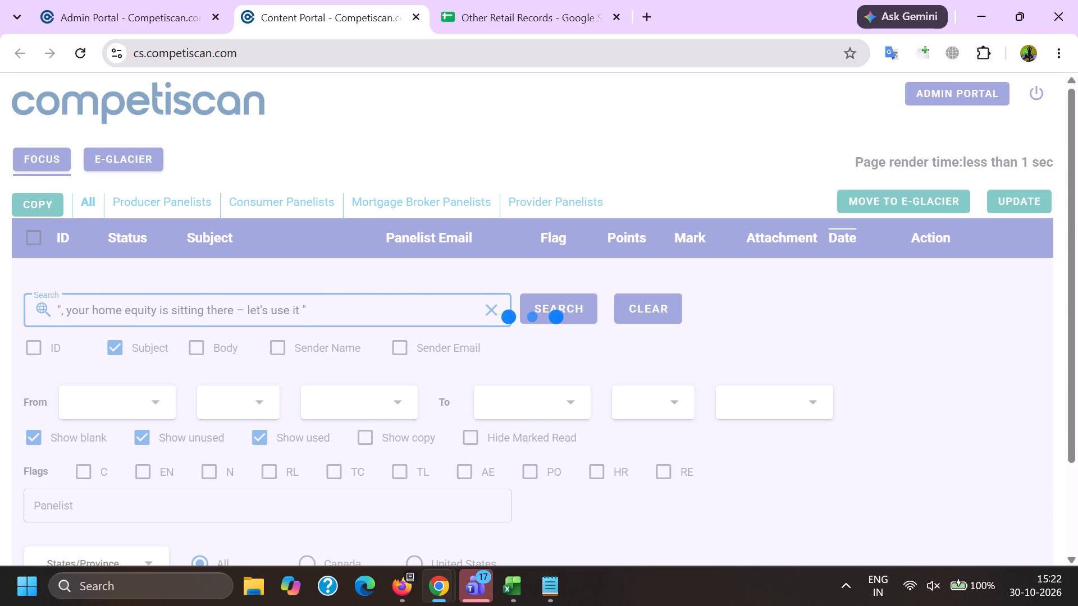
Preview the matching emails dated 10/29/2026 and 10/21/2026, compare their home equity offer content, and return to the results list.
click(920, 284)
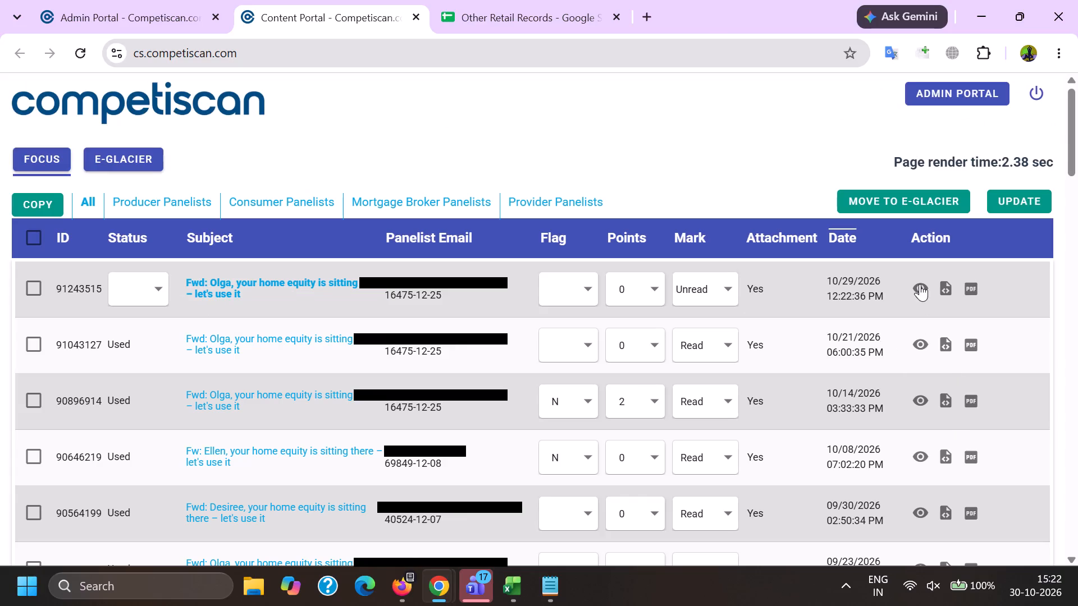
scroll(492, 178, down, 1)
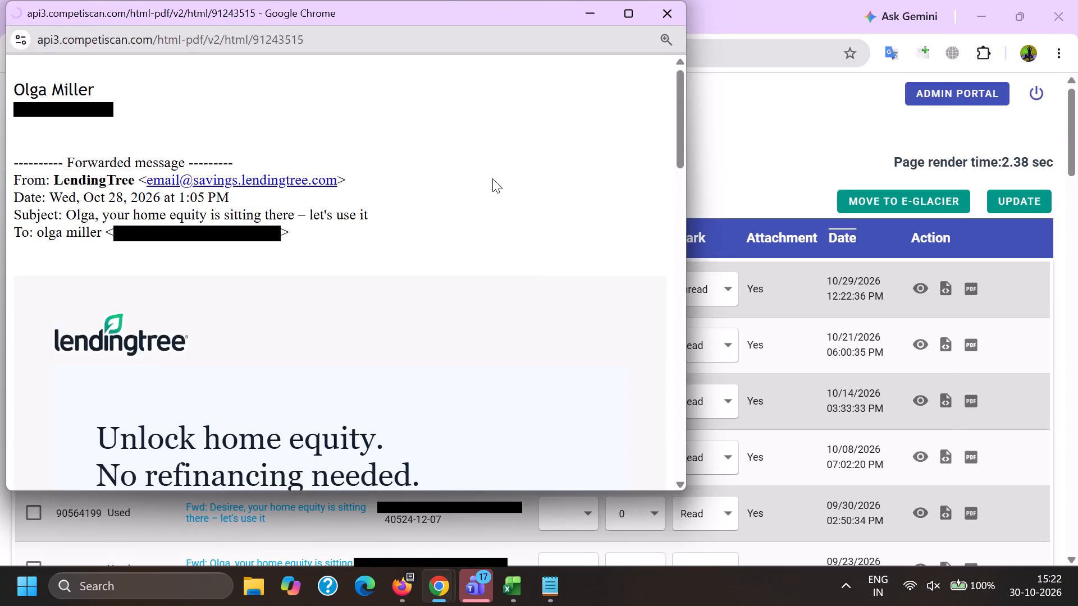
scroll(492, 178, down, 9)
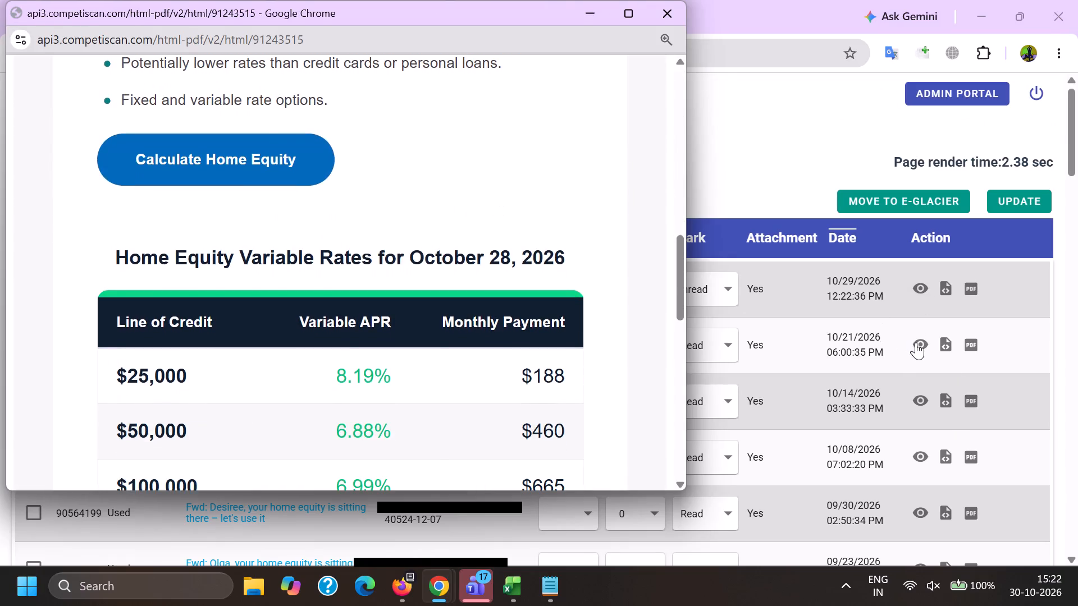
click(916, 342)
scroll(430, 249, down, 9)
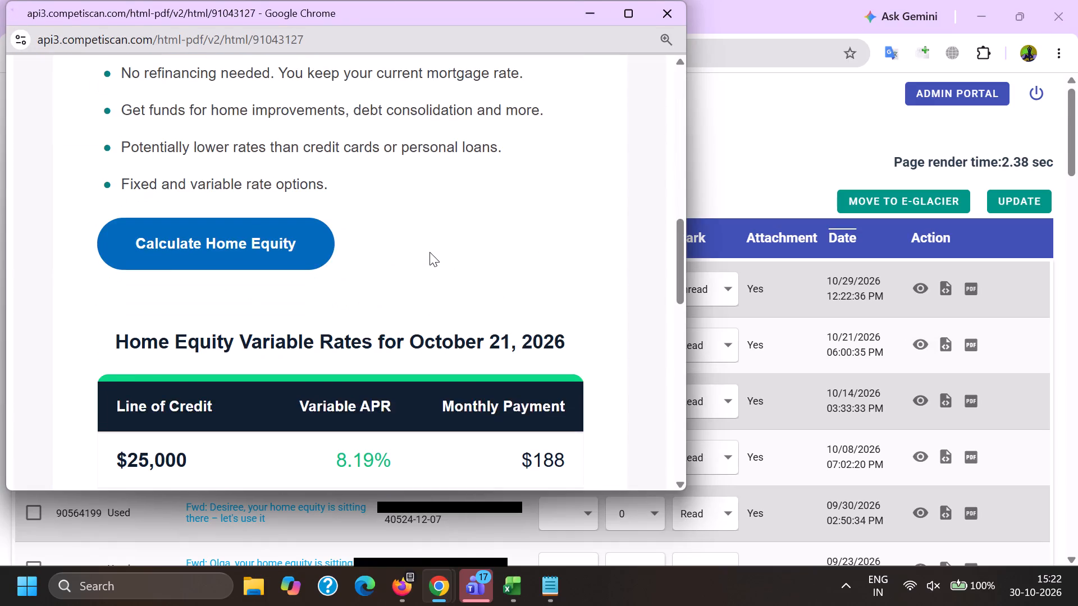
key(alt+Tab)
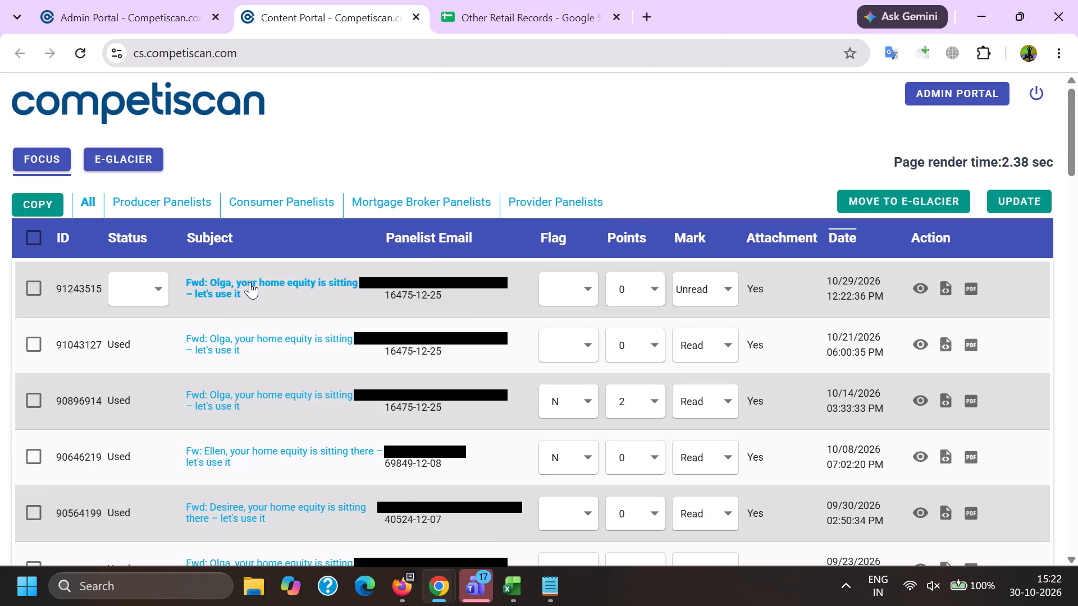
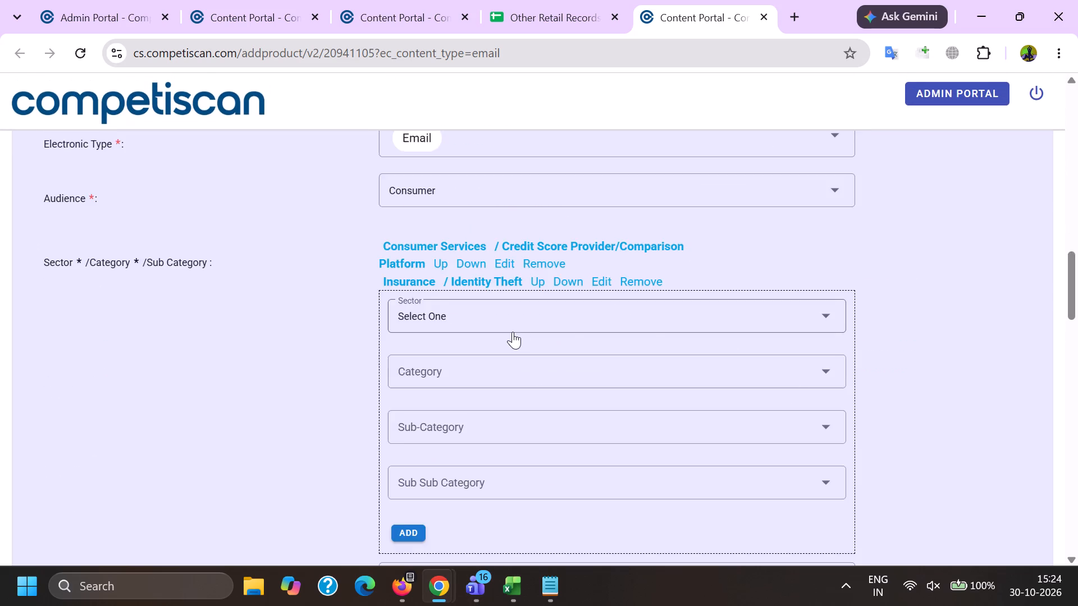
Compare the Equifax record's product headline with the panelist email subject and the subject line in the current product PDF.
scroll(513, 332, down, 2)
drag(708, 284, 170, 239)
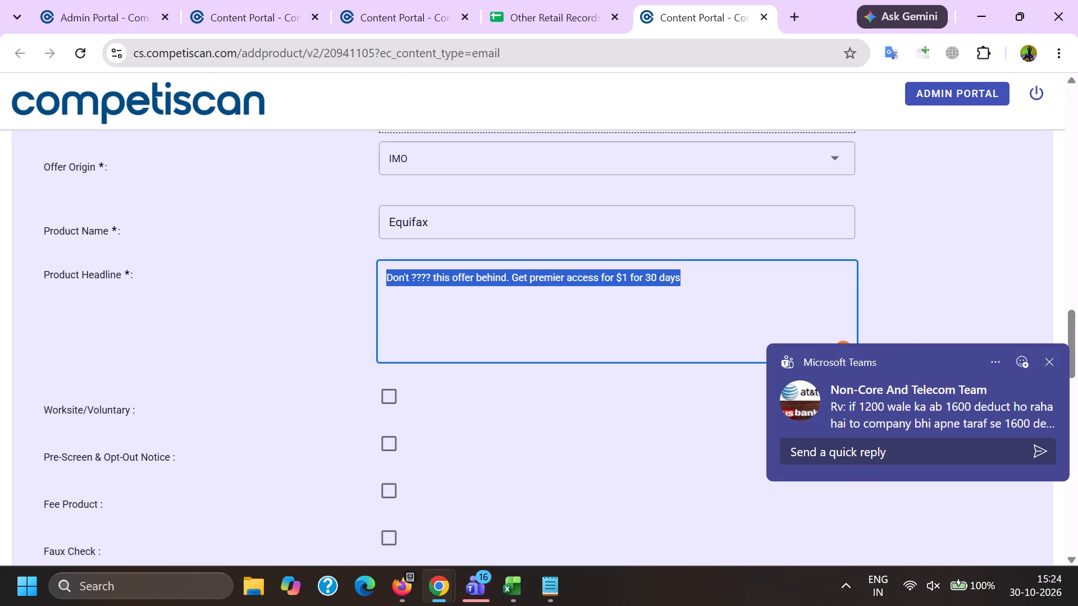
scroll(445, 338, up, 20)
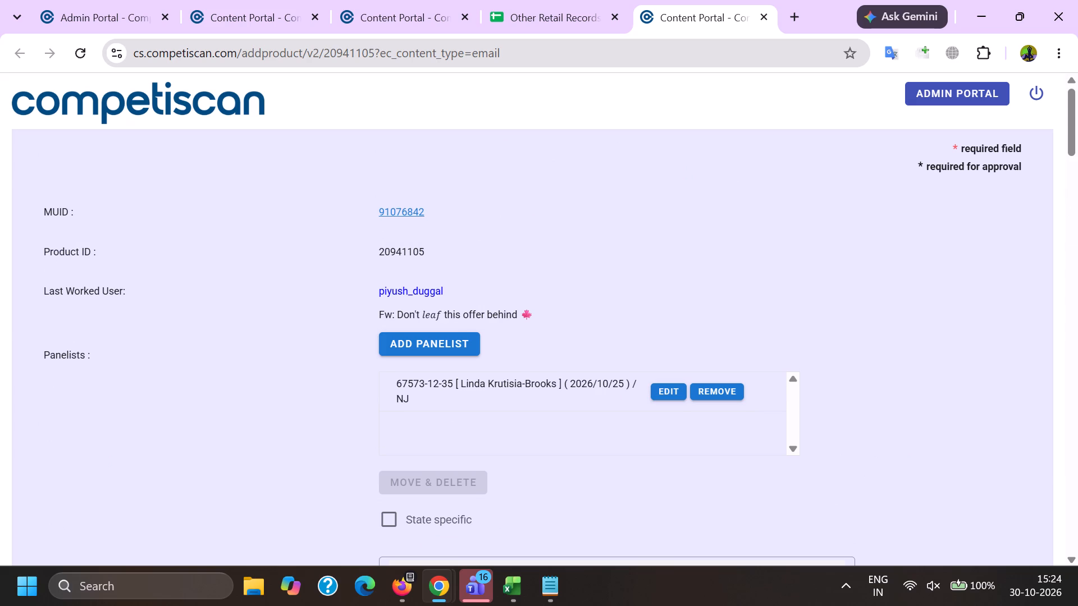
scroll(460, 273, down, 13)
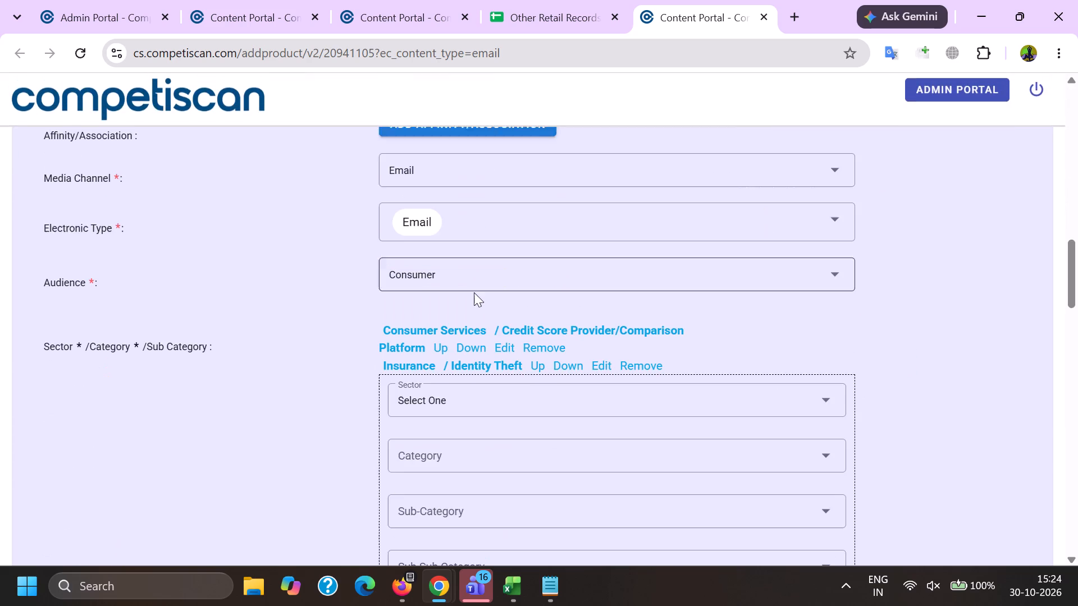
scroll(477, 291, down, 4)
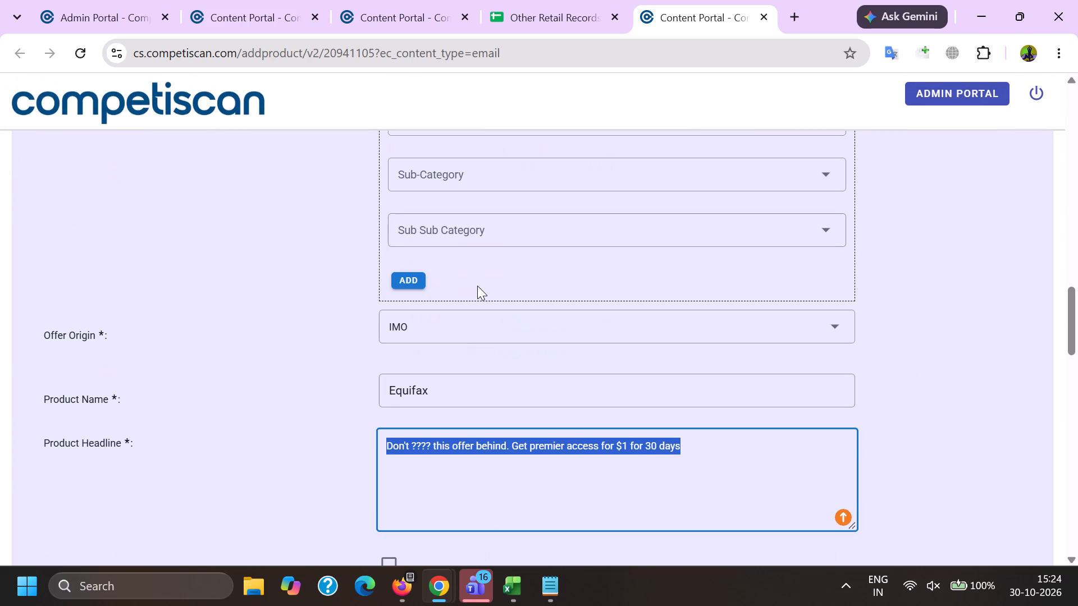
scroll(477, 286, up, 11)
ctrl+click(494, 296)
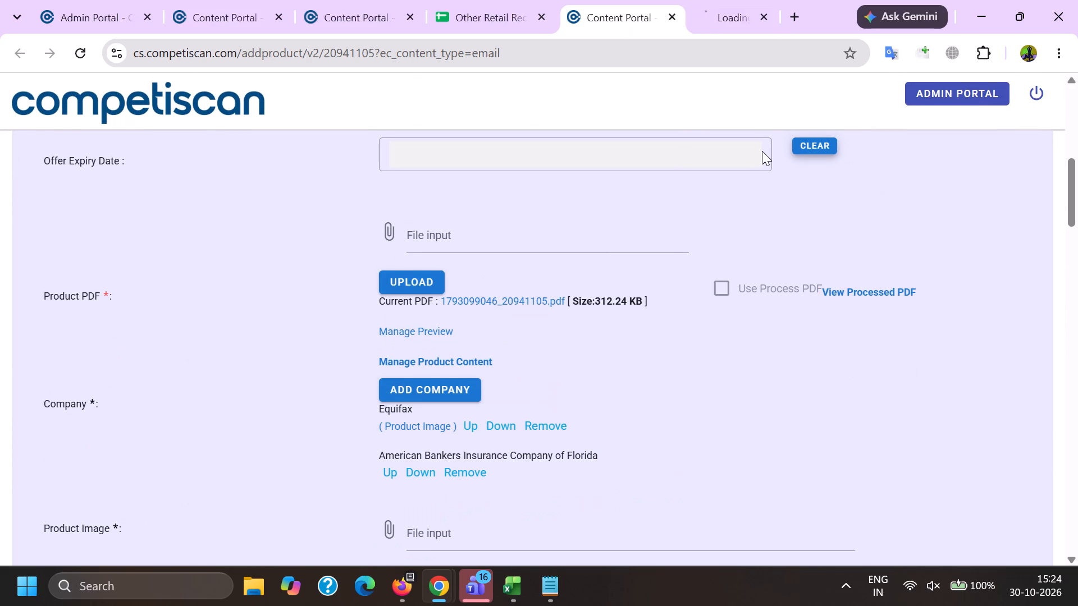
click(740, 0)
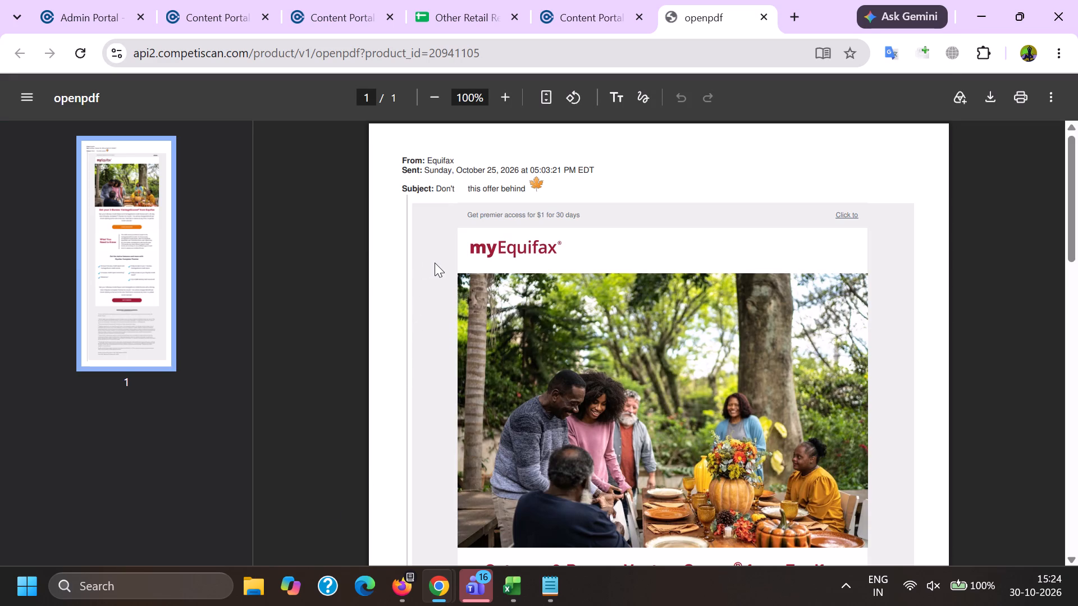
click(567, 0)
Replace the "????" placeholder in the Product Headline with "leaf" so it reads "Don't leaf this offer behind".
scroll(473, 221, up, 11)
scroll(492, 260, down, 15)
scroll(493, 324, down, 3)
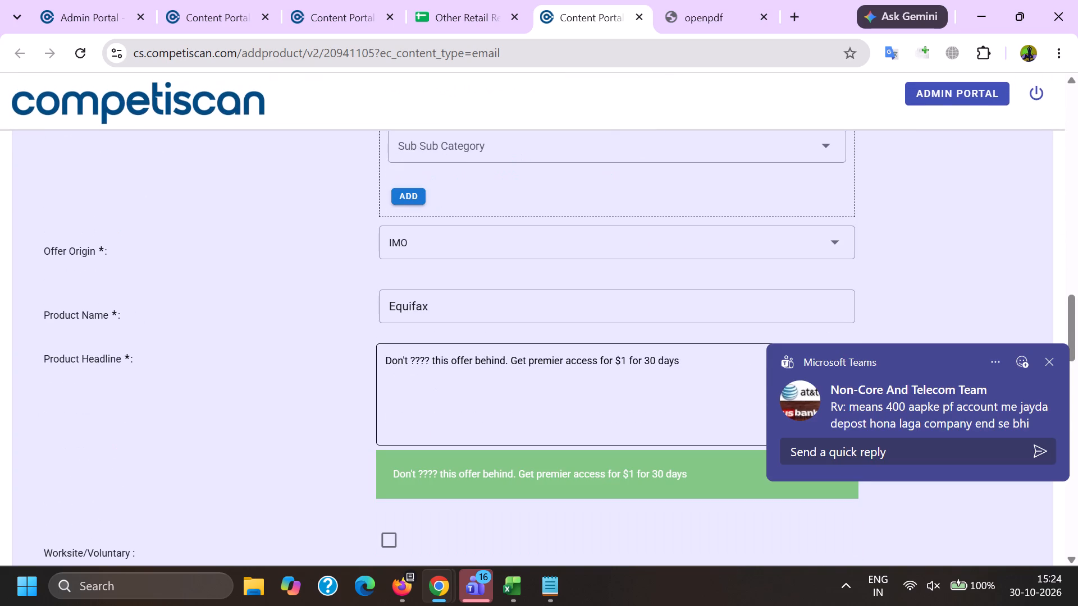
scroll(417, 359, down, 8)
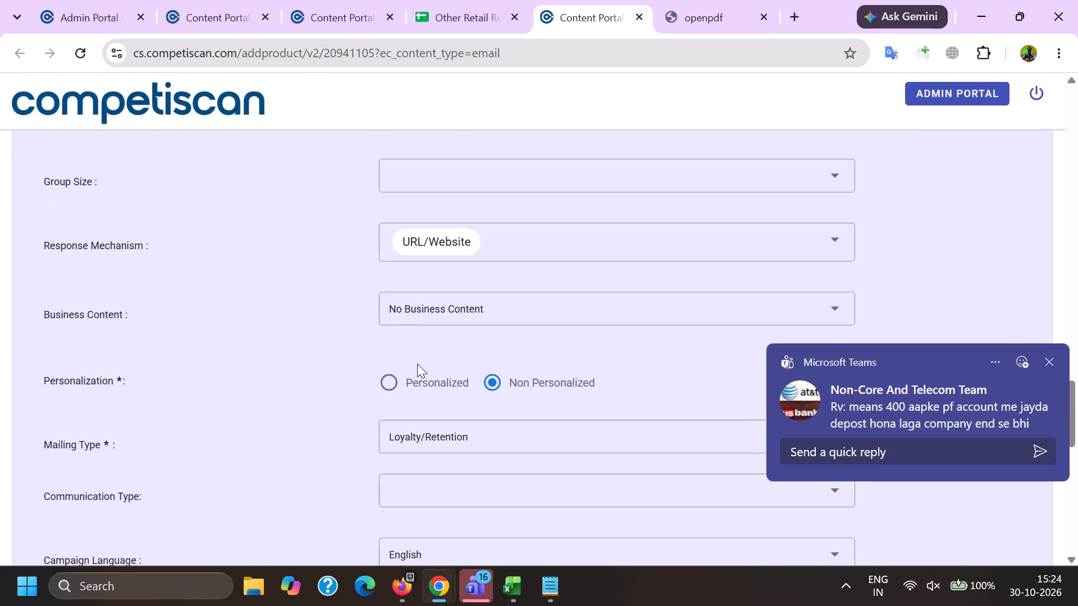
scroll(417, 364, up, 6)
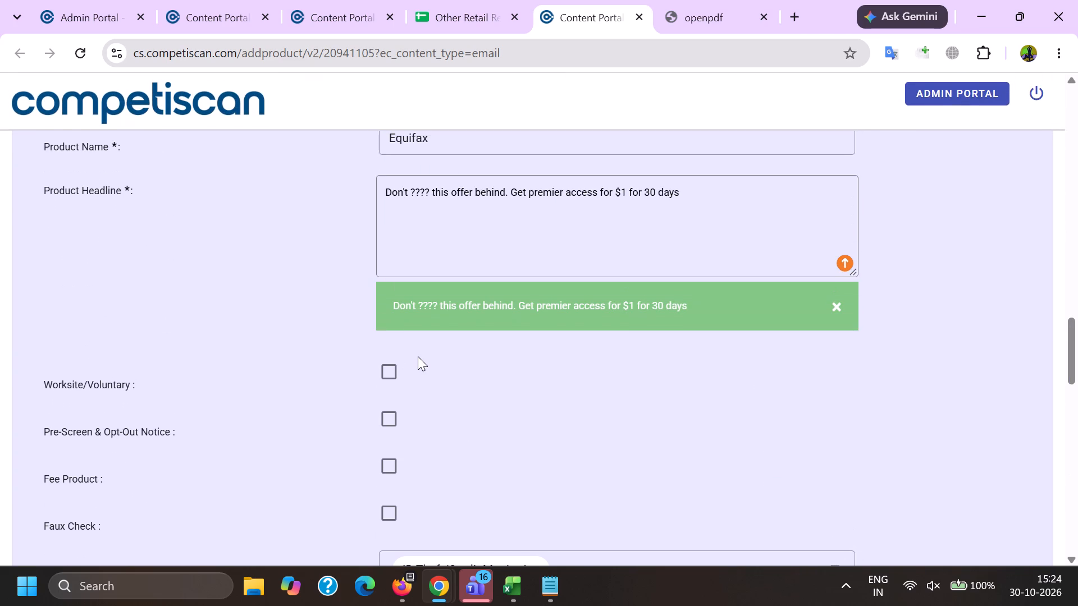
double_click(416, 194)
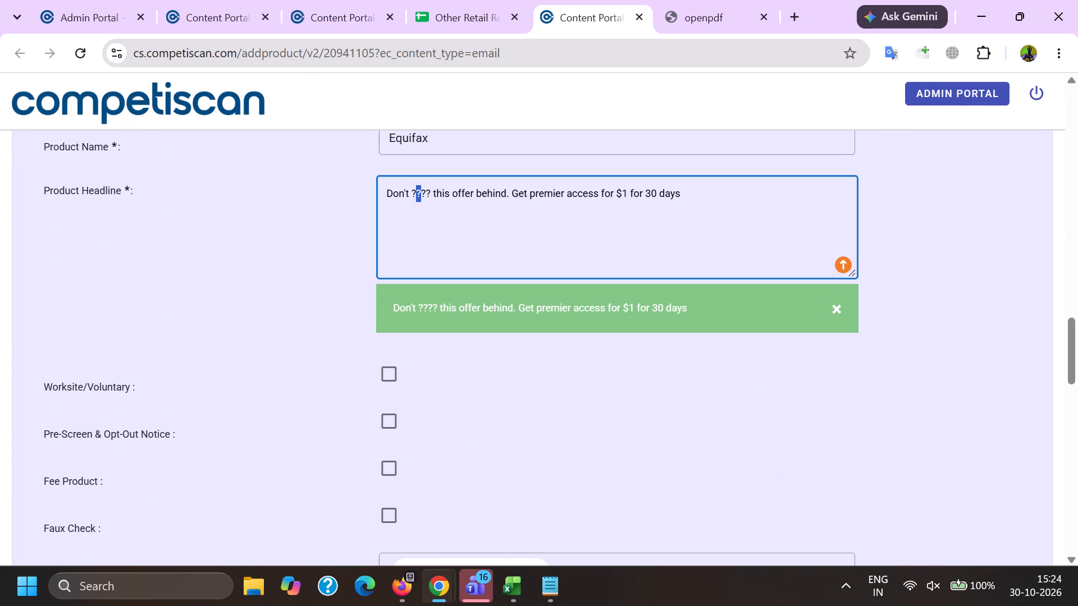
key(Right)
key(Right)
key(Right)
key(backslash)
key(BackSpace)
key(BackSpace)
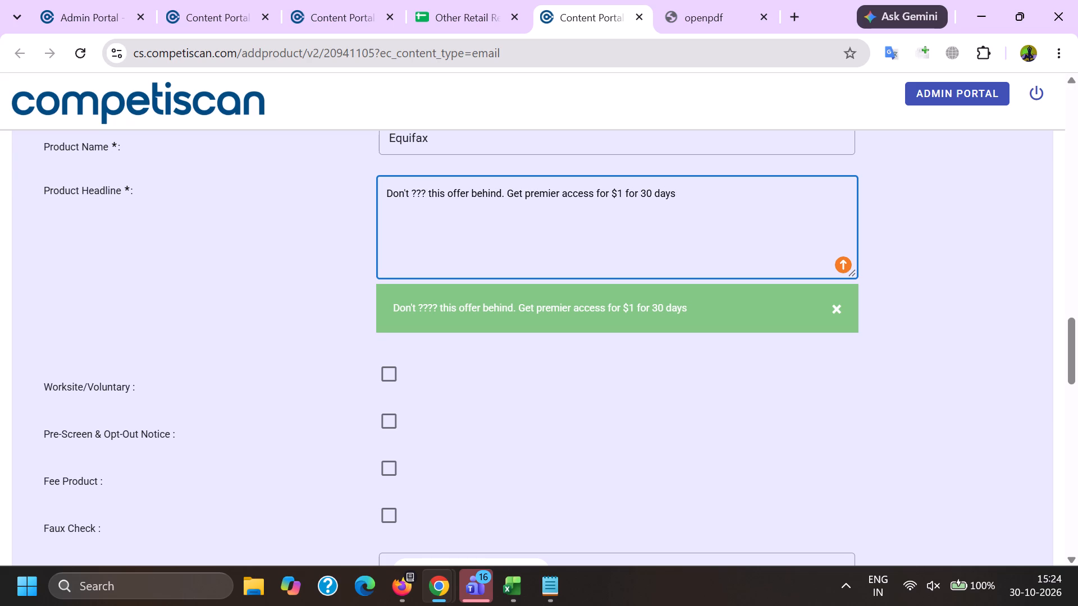
key(BackSpace)
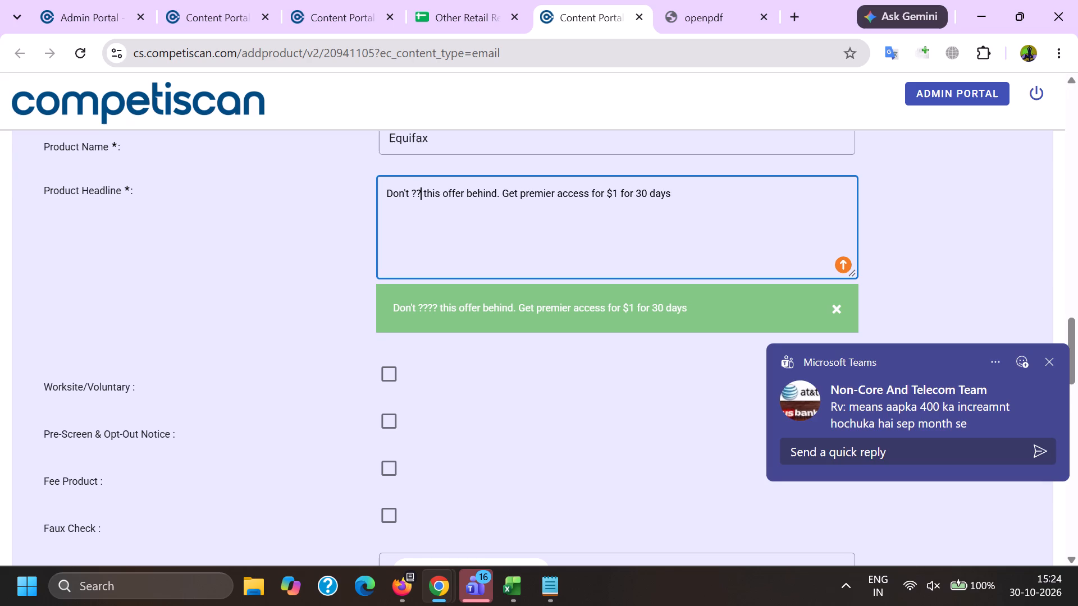
key(BackSpace)
key(BackSpace)
text(leaf)
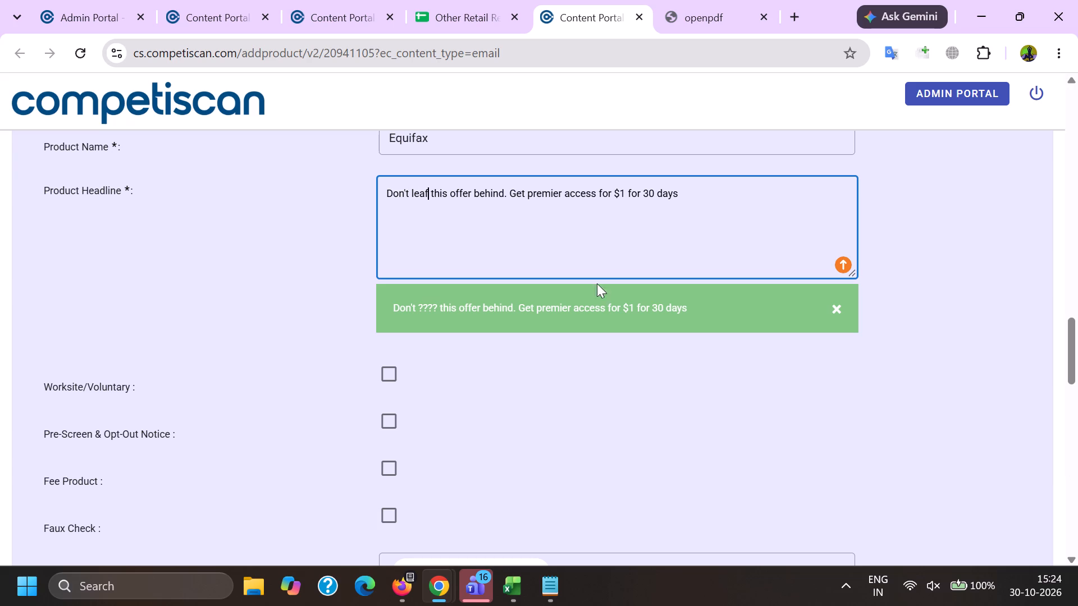
Recheck the subject line in the product PDF, then go to the product status options at the end of the record.
click(703, 0)
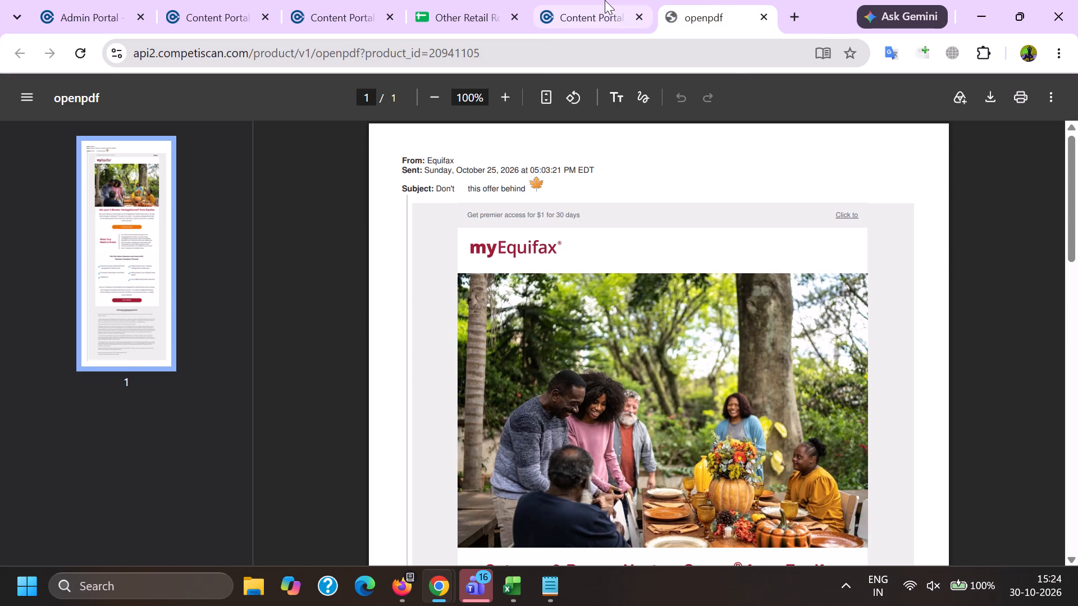
click(605, 0)
scroll(522, 286, down, 6)
scroll(342, 286, down, 9)
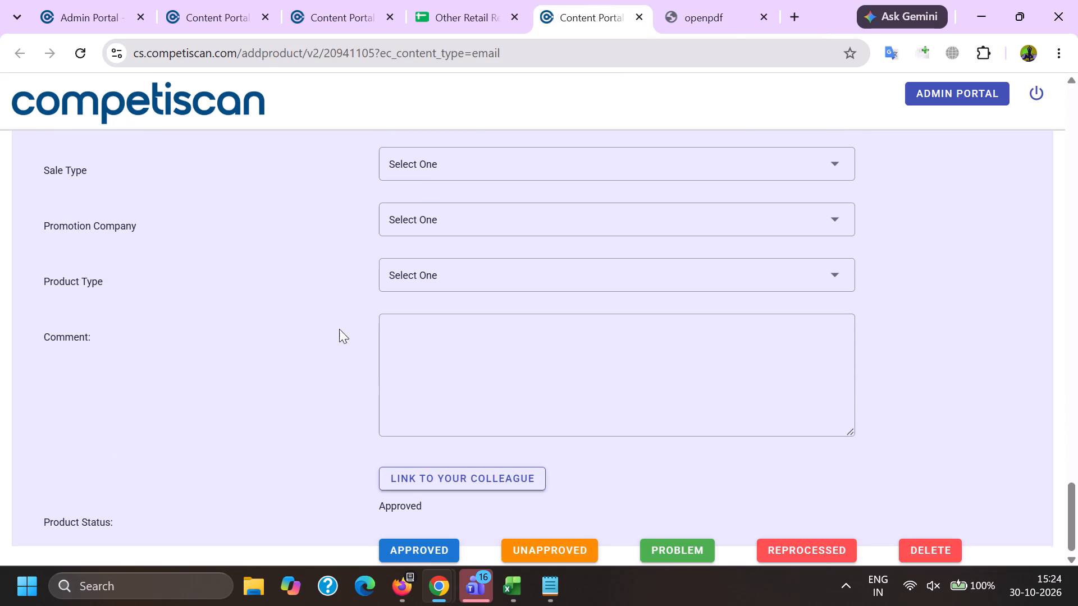
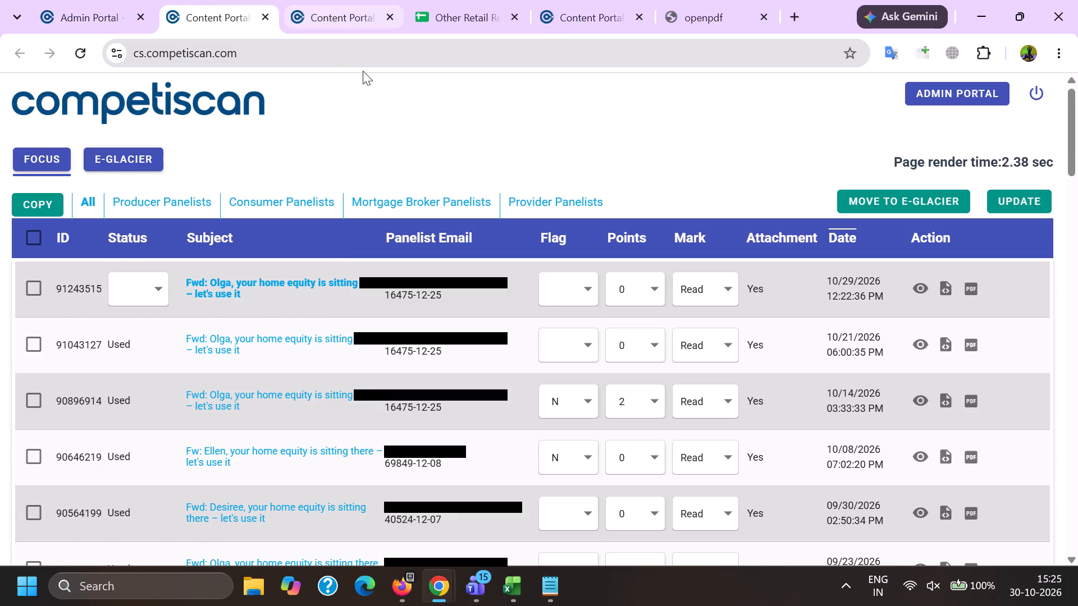
double_click(342, 51)
key(ctrl+c)
click(520, 591)
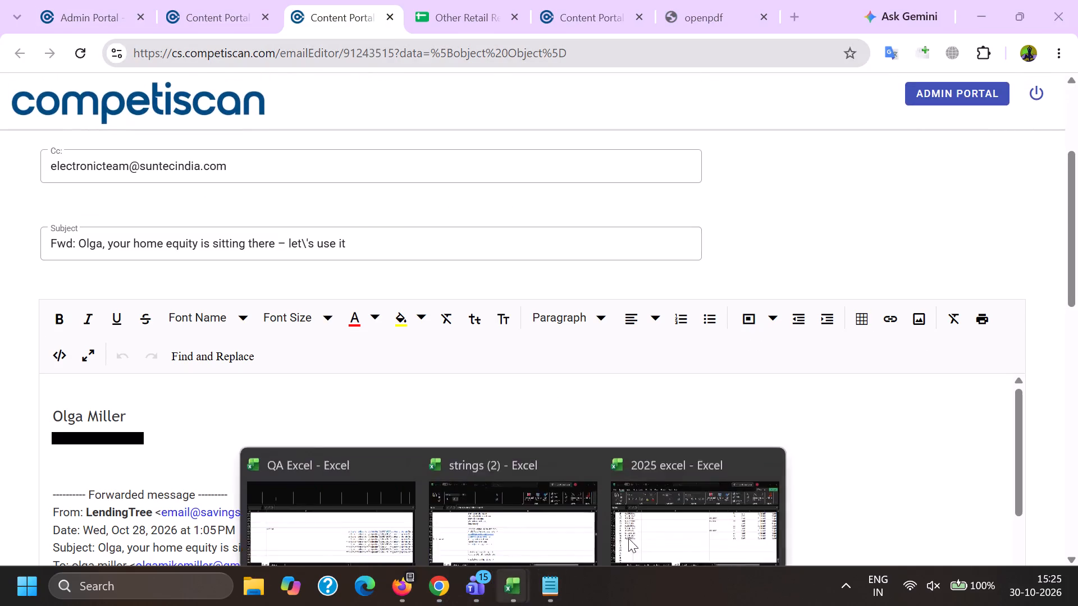
click(657, 525)
key(ctrl+v)
Classify the row 36 entry in the sheet as ml, bk, Platform and Acquisition in the matching columns.
click(167, 375)
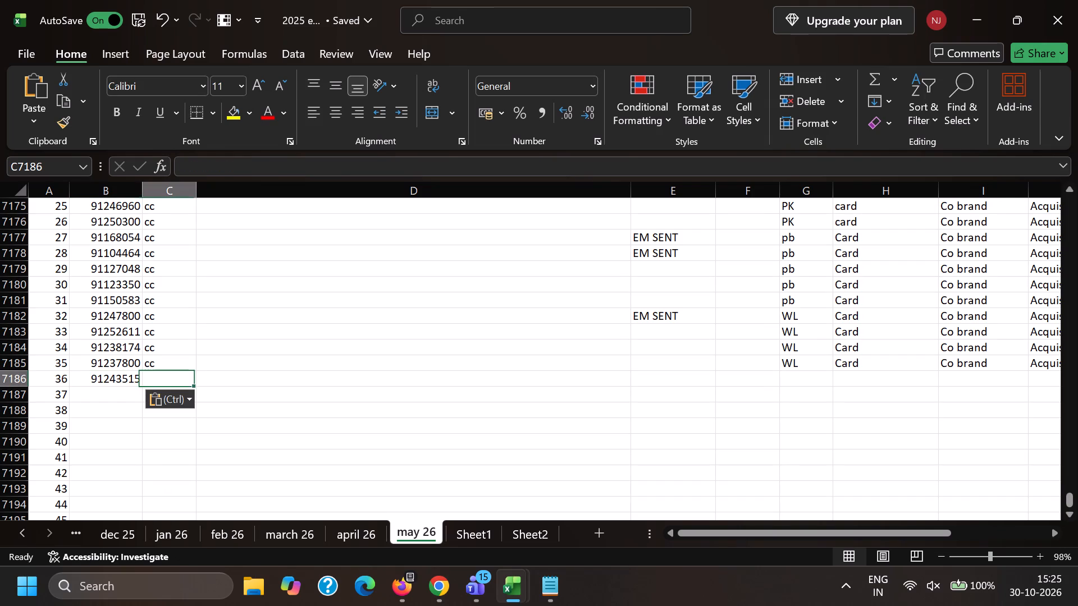
key(m)
key(l)
key(Right)
key(Right)
key(Right)
key(Right)
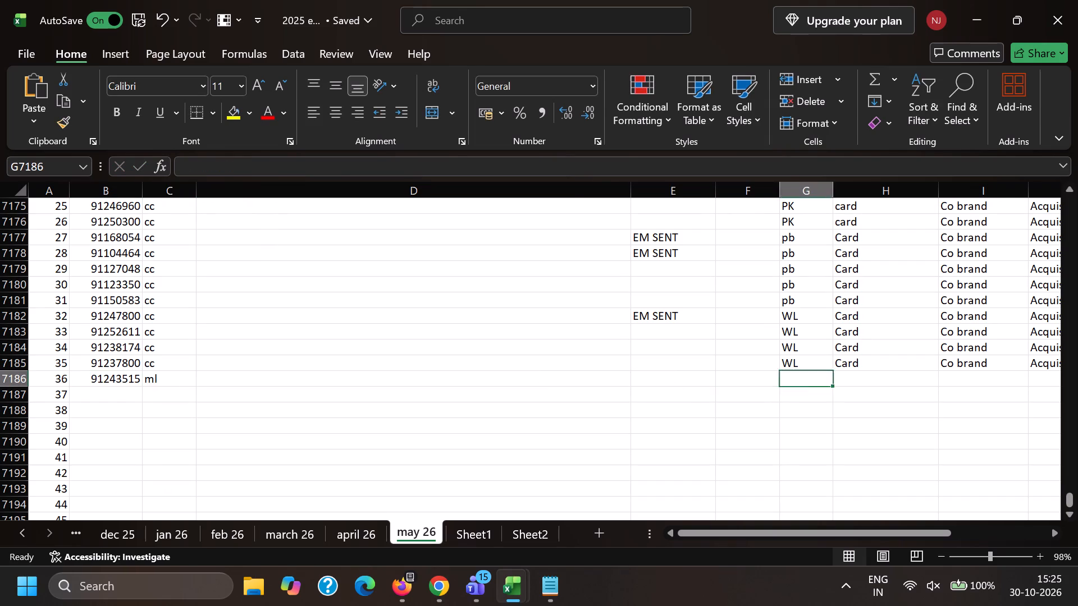
key(Right)
text(bk)
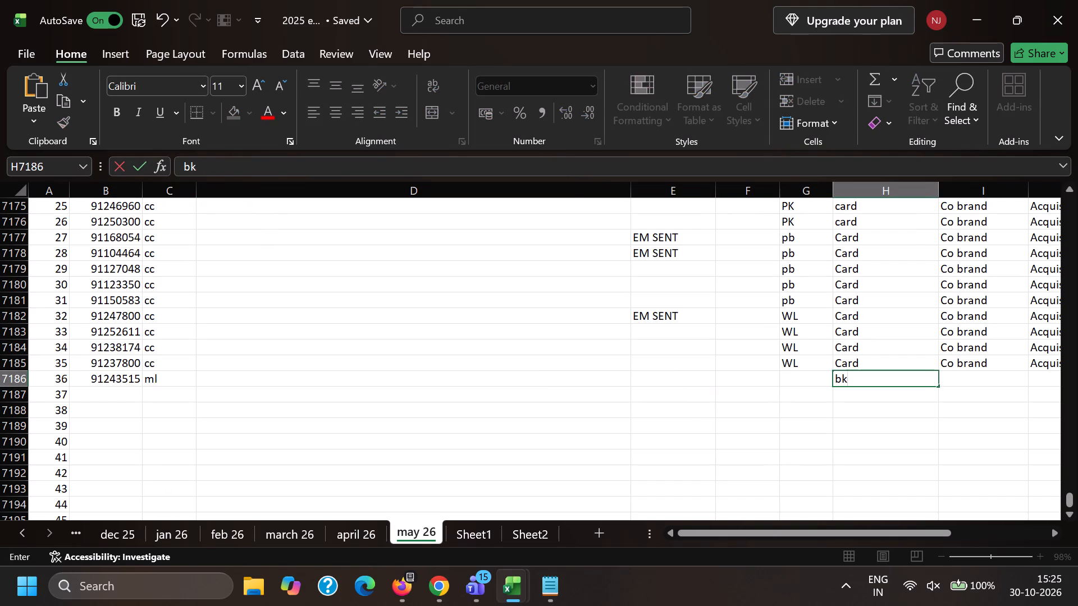
key(Right)
key(p)
key(Right)
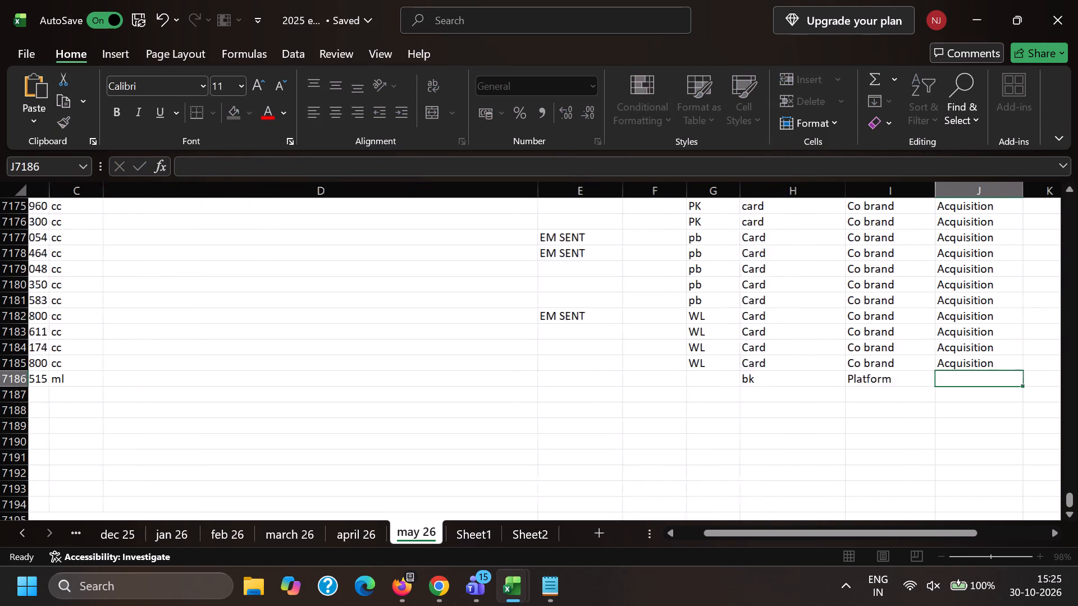
key(a)
key(Left)
key(Left)
key(Left)
key(Left)
key(Left)
key(Left)
key(Left)
key(Left)
key(Left)
key(Left)
key(Left)
key(Left)
key(Left)
key(Left)
key(Left)
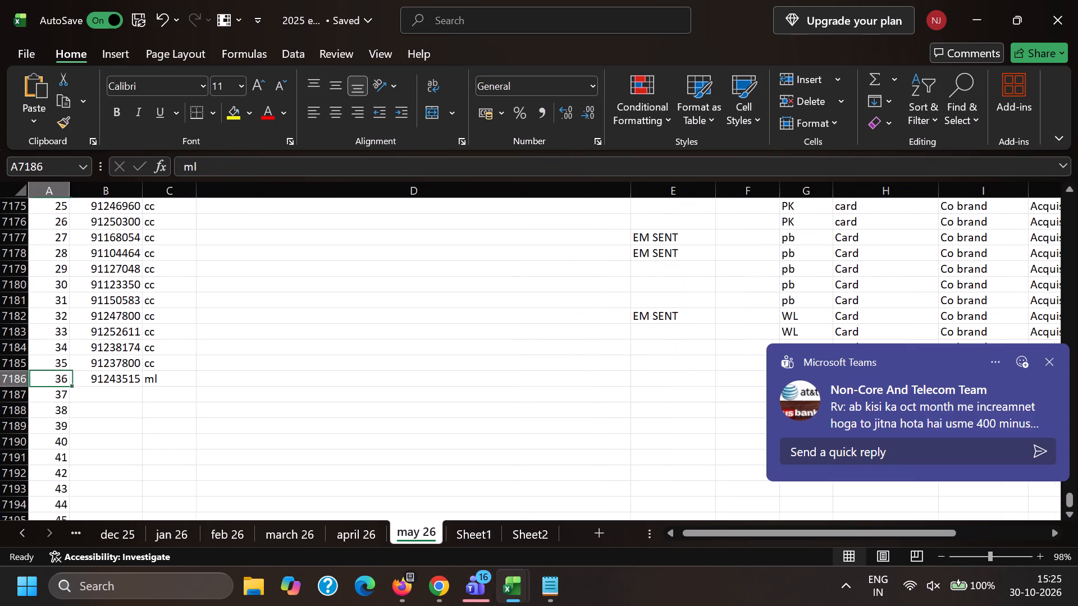
Back in the browser's email editor, remove the panelist's signature, forwarded-message line, sender address and recipient line from the LendingTree email body.
key(alt+Tab)
click(386, 159)
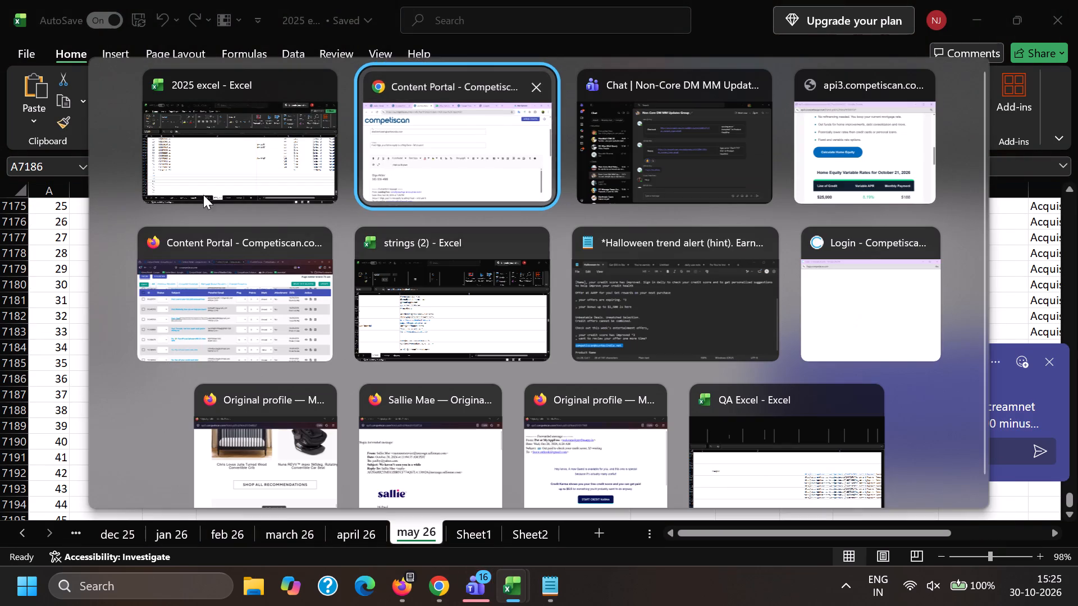
scroll(203, 208, down, 1)
drag(255, 407, 7, 267)
key(BackSpace)
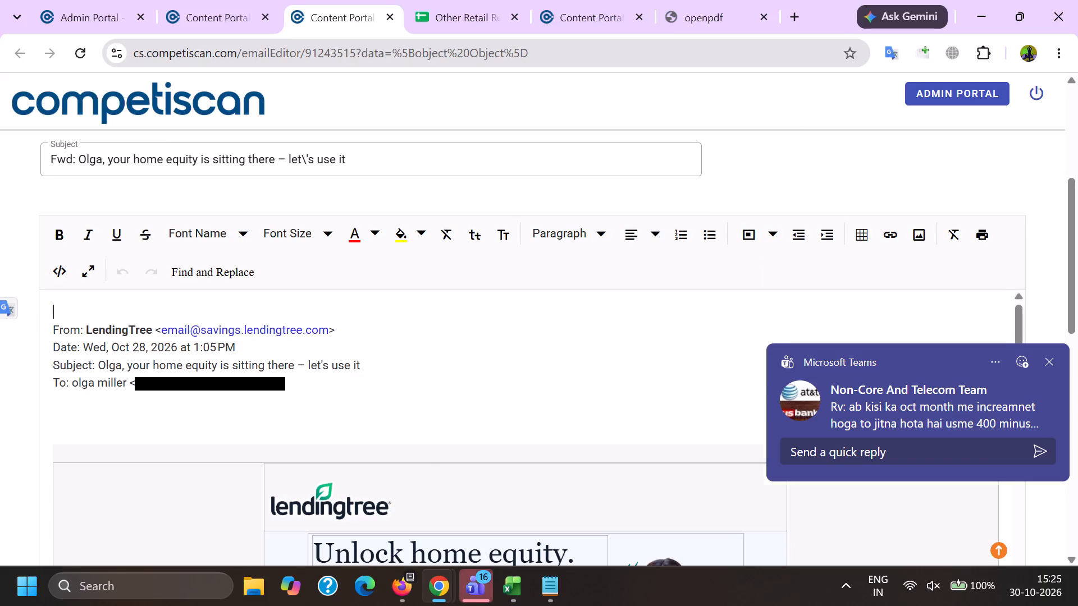
click(149, 325)
drag(155, 333, 398, 331)
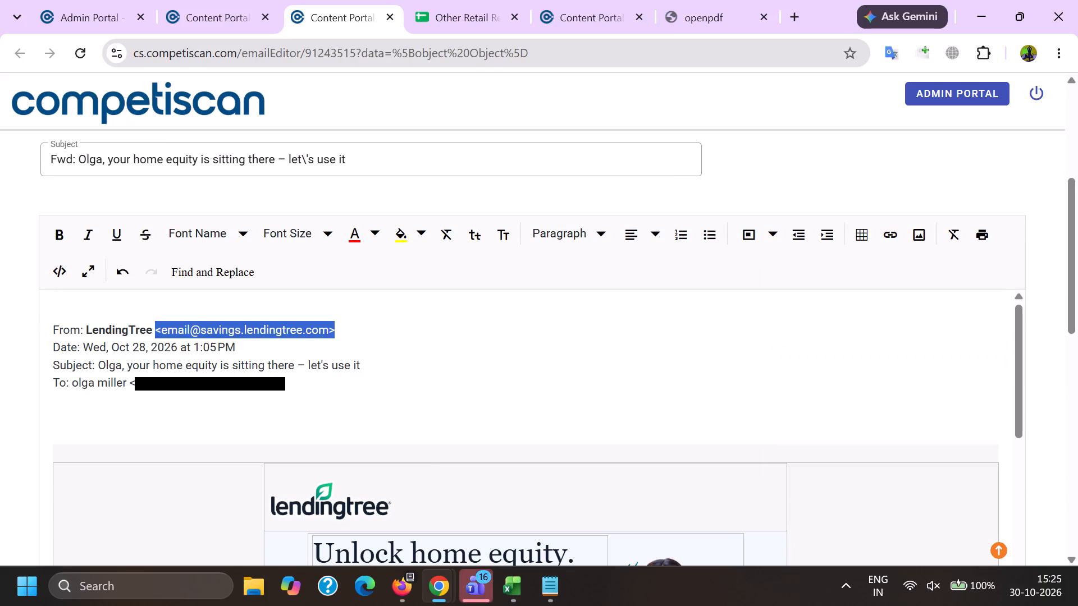
key(BackSpace)
drag(359, 374, 13, 374)
key(BackSpace)
Remove the panelist's first name from the body's Subject line and search the page for other occurrences of it.
double_click(114, 365)
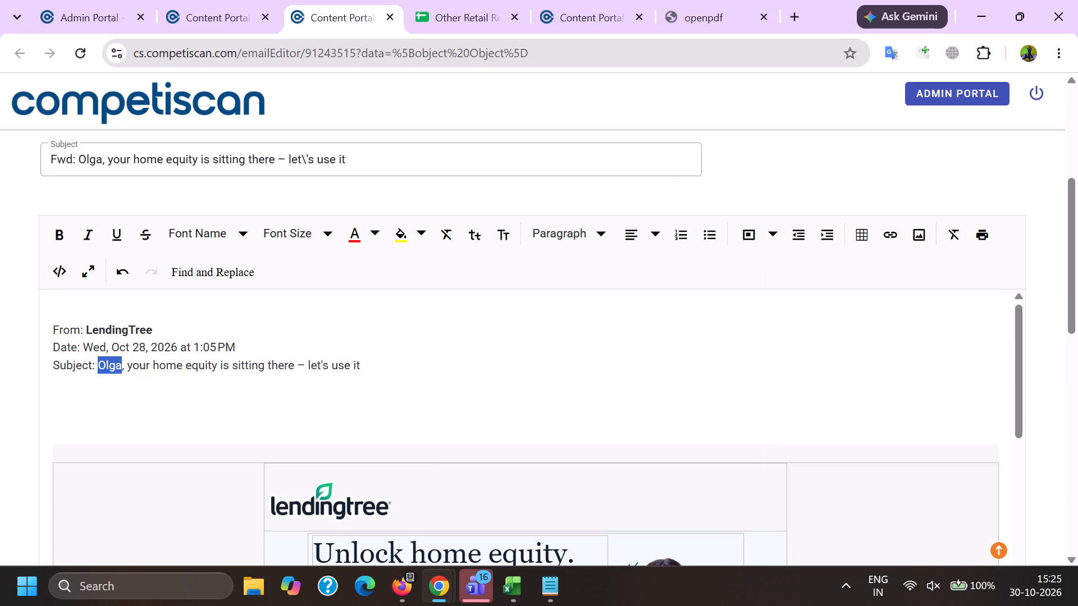
key(ctrl+c)
key(BackSpace)
key(ctrl+f)
key(ctrl+v)
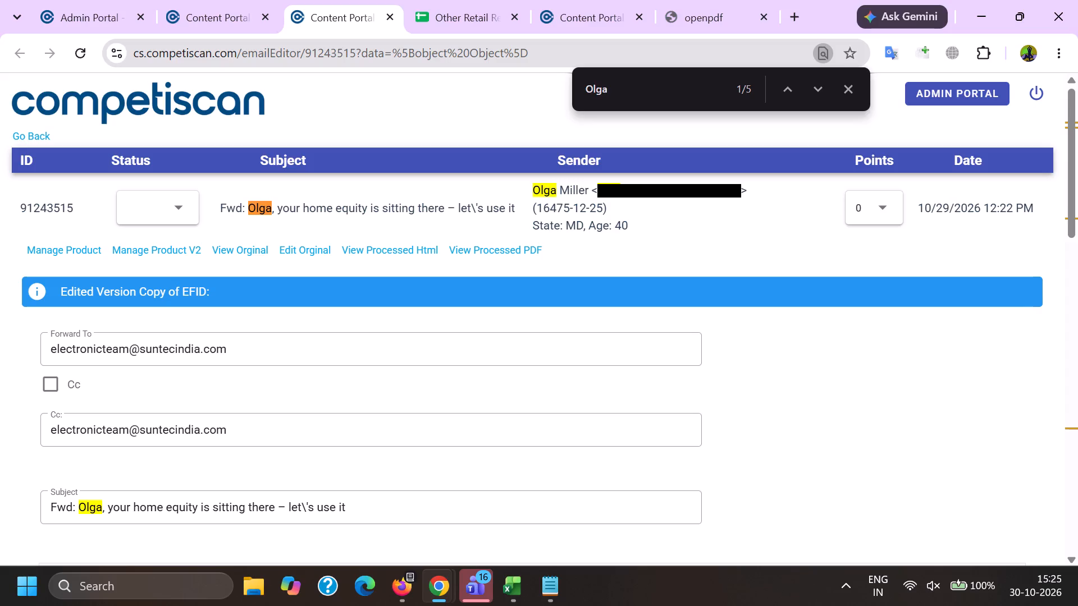
Go through the remaining matches of the panelist's first name and remove it from the greeting in the email body.
key(Return)
key(Return)
key(Return)
key(Return)
key(Return)
key(Return)
key(Return)
key(Return)
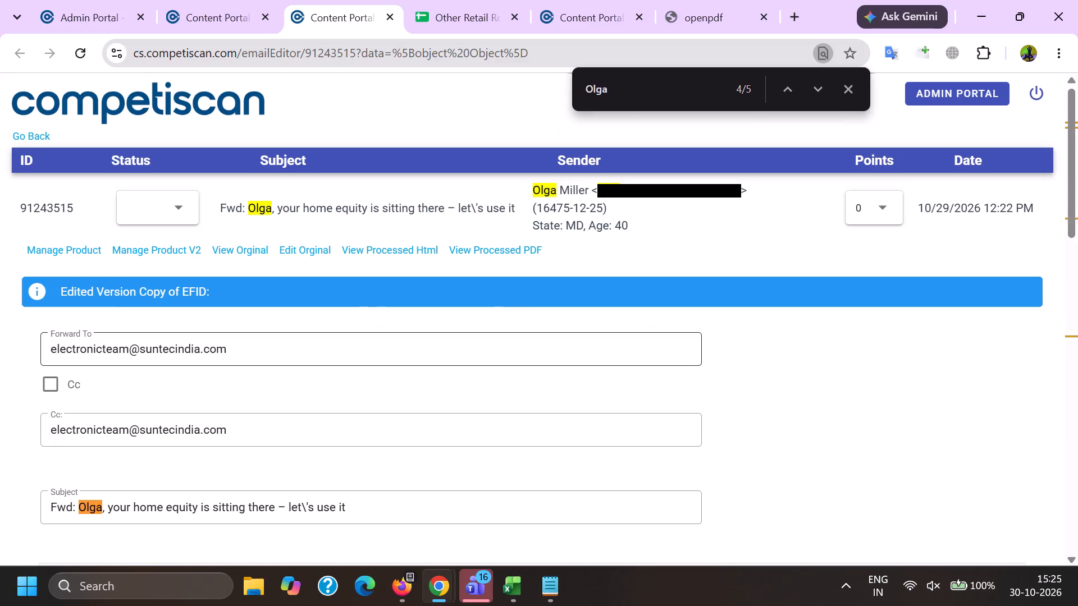
key(Return)
double_click(330, 254)
key(BackSpace)
Copy the Privacy Policy link address in the LendingTree footer, then remove all links from the email body.
scroll(418, 335, down, 4)
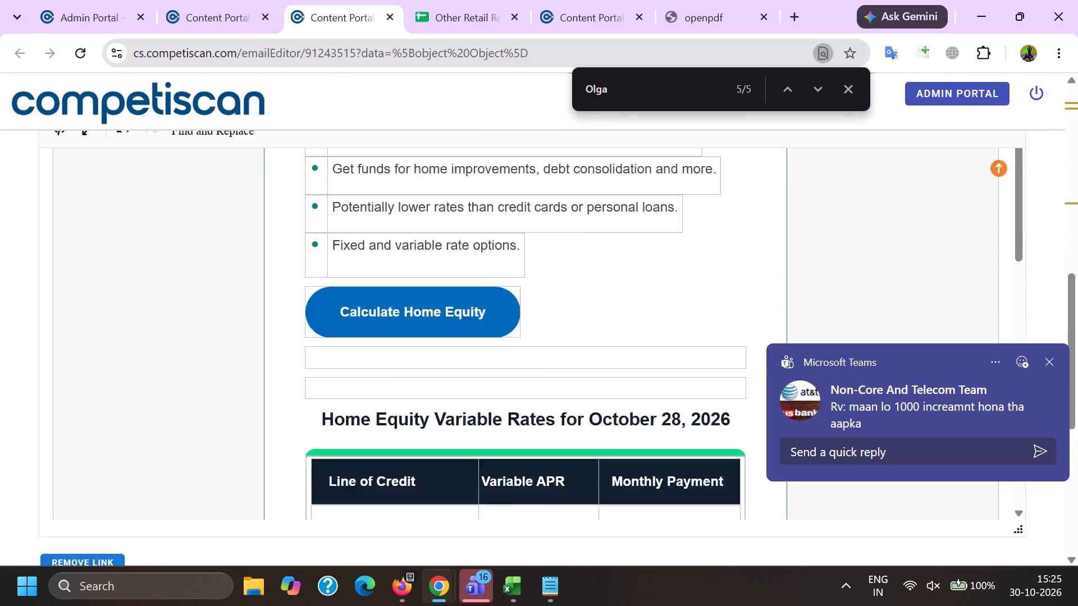
scroll(419, 341, down, 11)
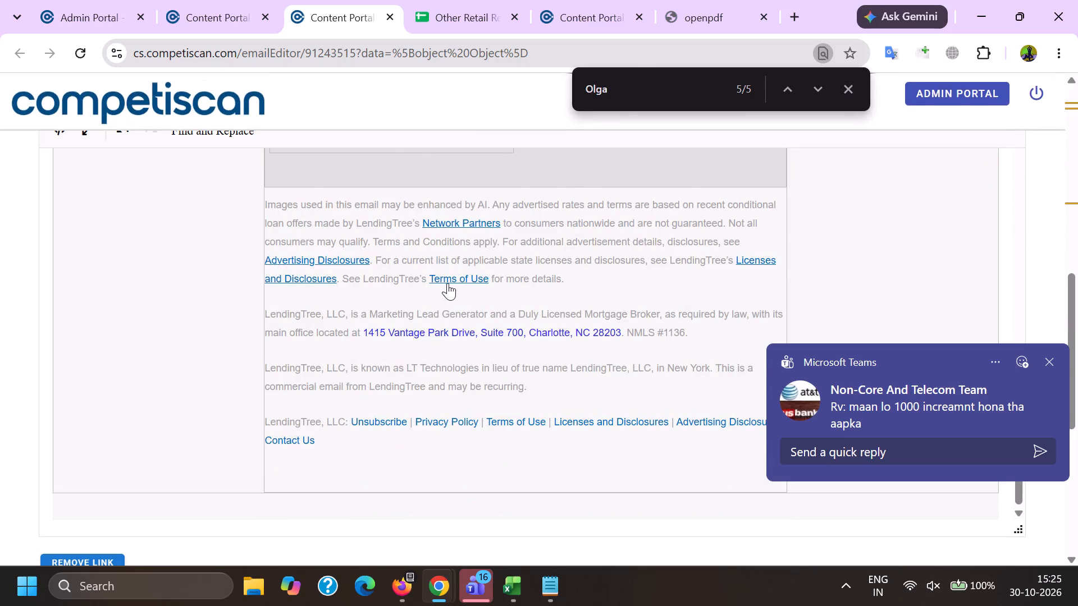
scroll(439, 359, down, 1)
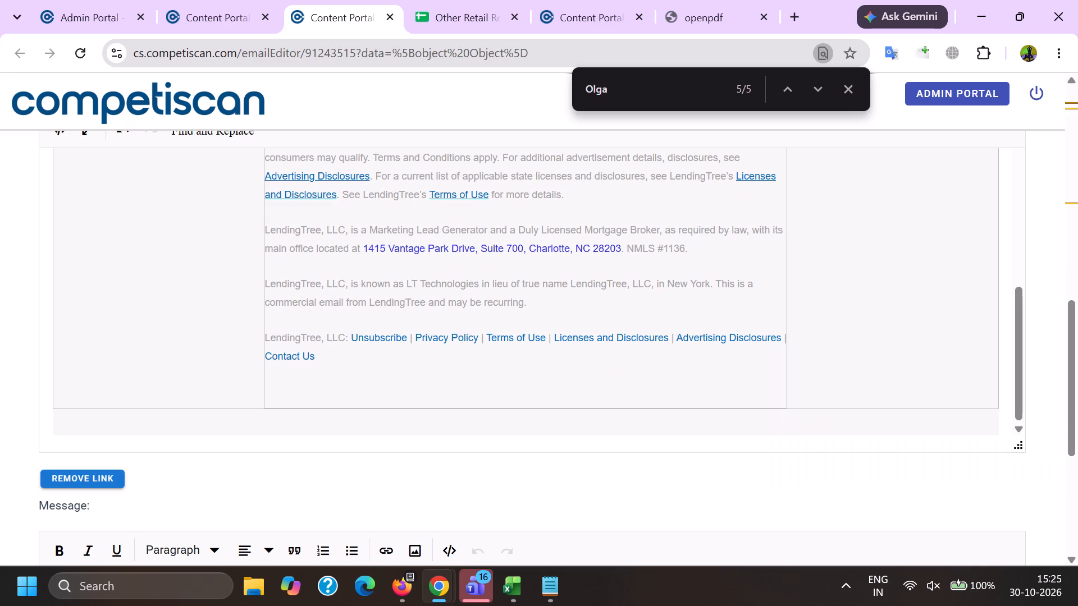
right_click(435, 339)
click(498, 176)
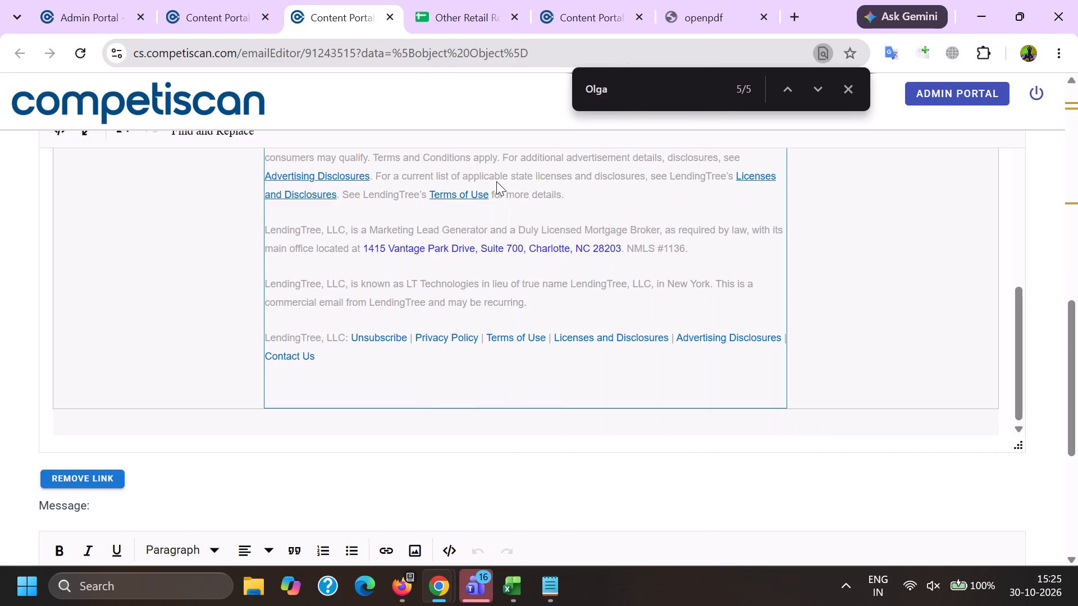
scroll(25, 342, down, 2)
click(85, 304)
click(609, 172)
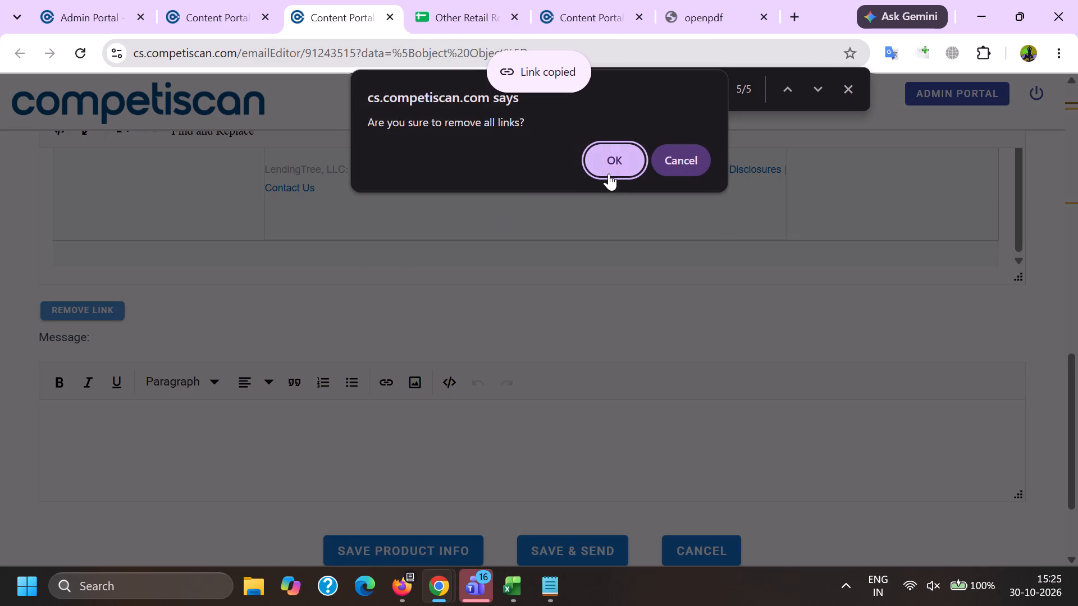
Insert the copied lendingtree.com address as a link at the footer's Privacy Policy text, set to open in a new window.
scroll(464, 383, up, 1)
click(429, 253)
key(ctrl+k)
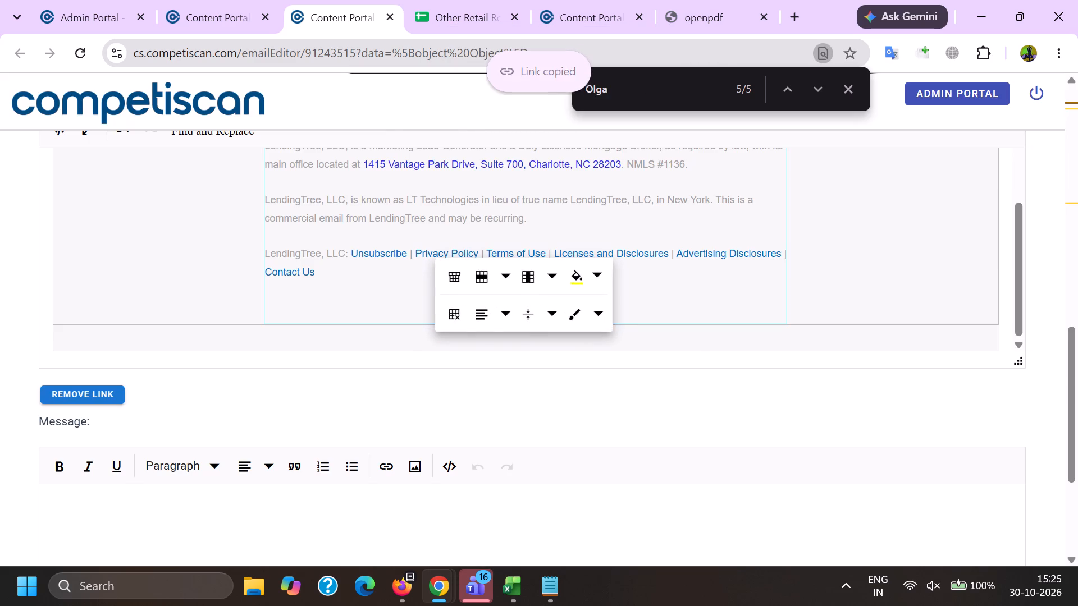
key(ctrl+v)
click(549, 348)
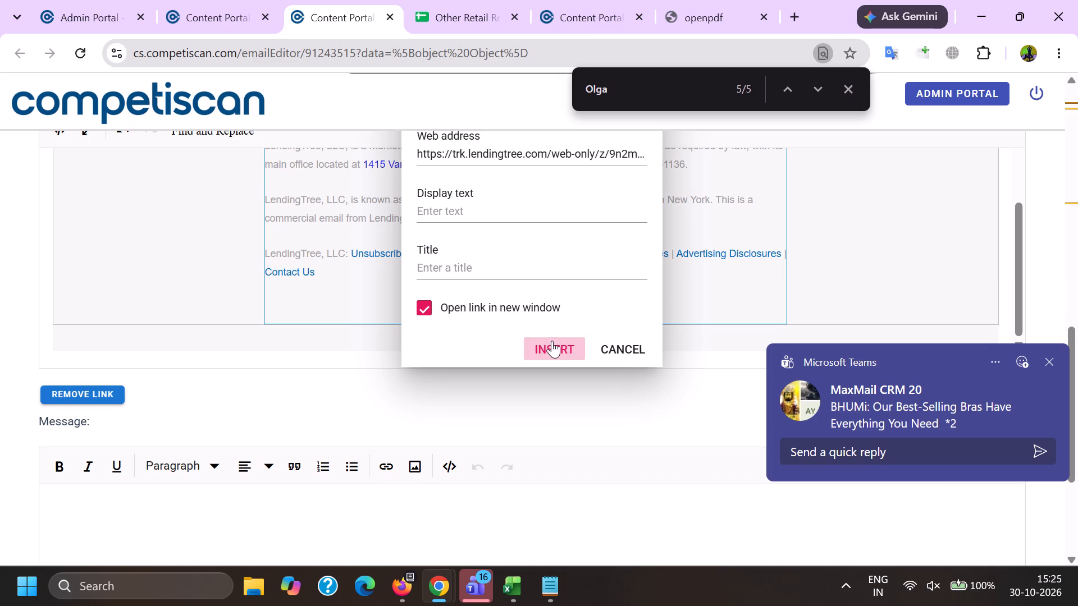
Save the edited email's product info and dismiss the closing message.
scroll(0, 358, down, 16)
click(354, 430)
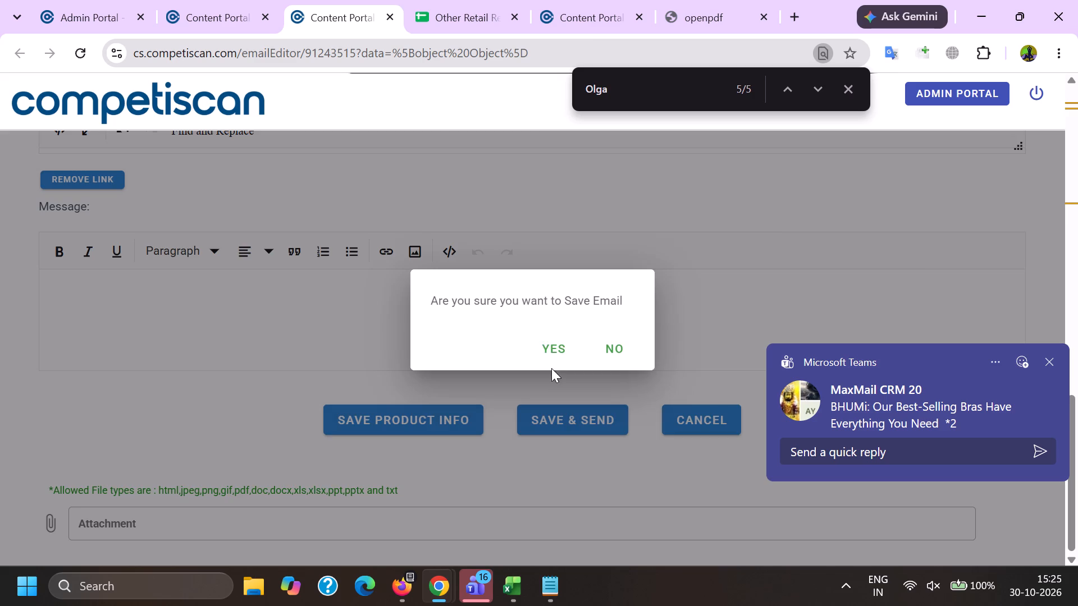
click(557, 359)
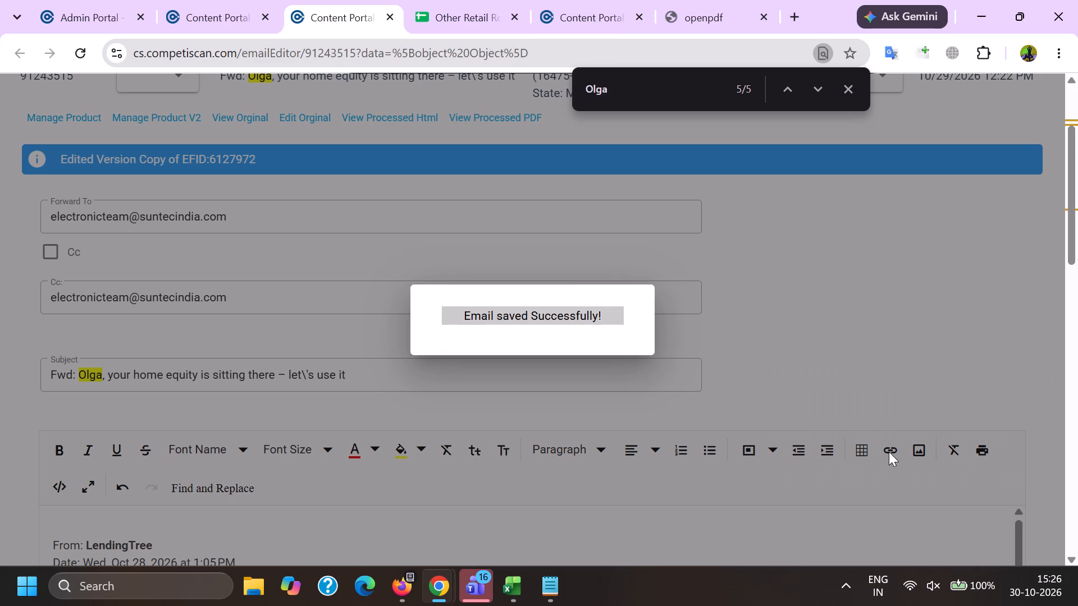
click(0, 229)
Reopen the product record for email 91243515, then return to the email editor.
click(52, 125)
click(940, 271)
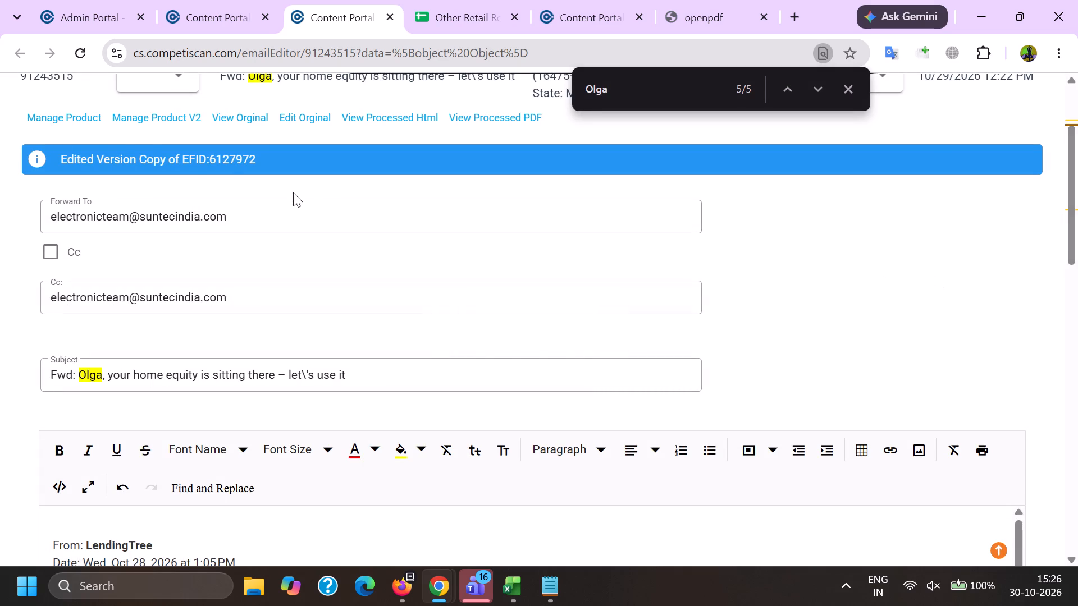
click(89, 112)
click(903, 231)
Append a period and the copied bullet "Get funds for home improvements, debt consolidation and more." to the body's Subject line.
scroll(370, 254, down, 4)
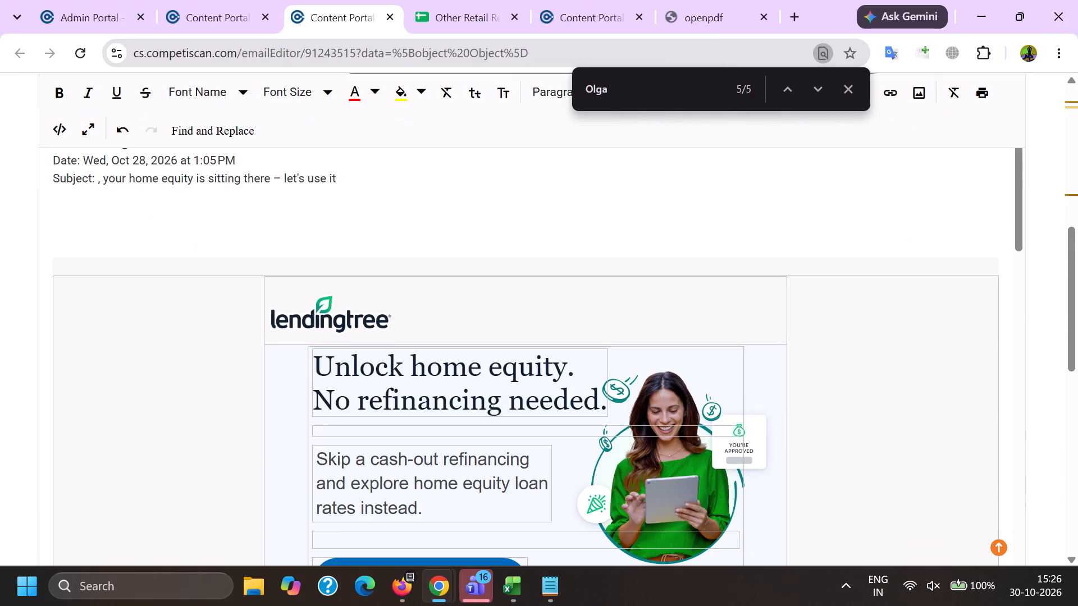
scroll(363, 360, down, 2)
scroll(342, 311, down, 3)
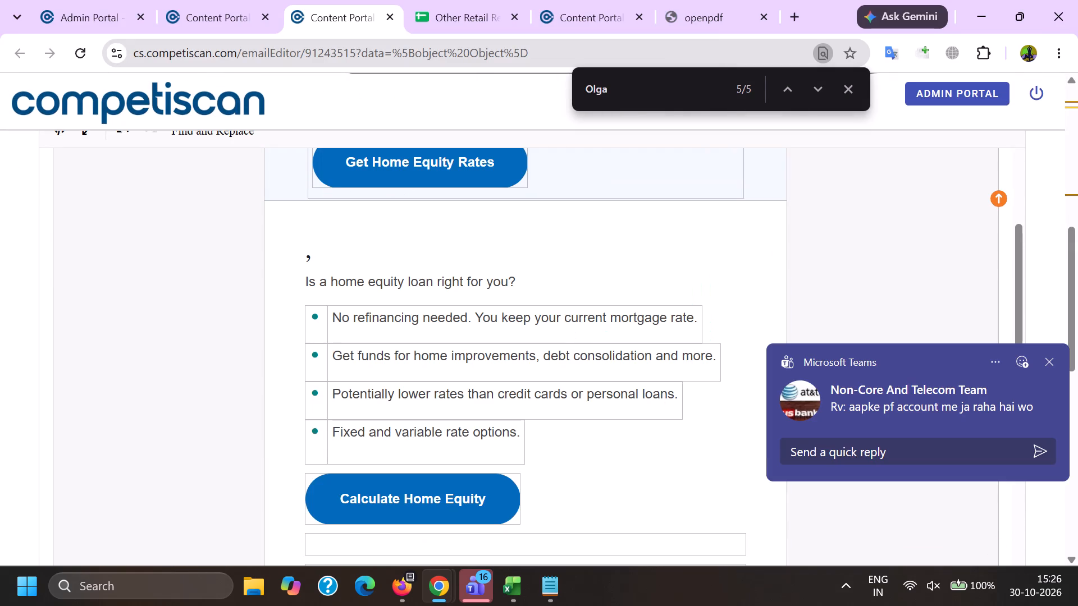
drag(336, 359, 719, 382)
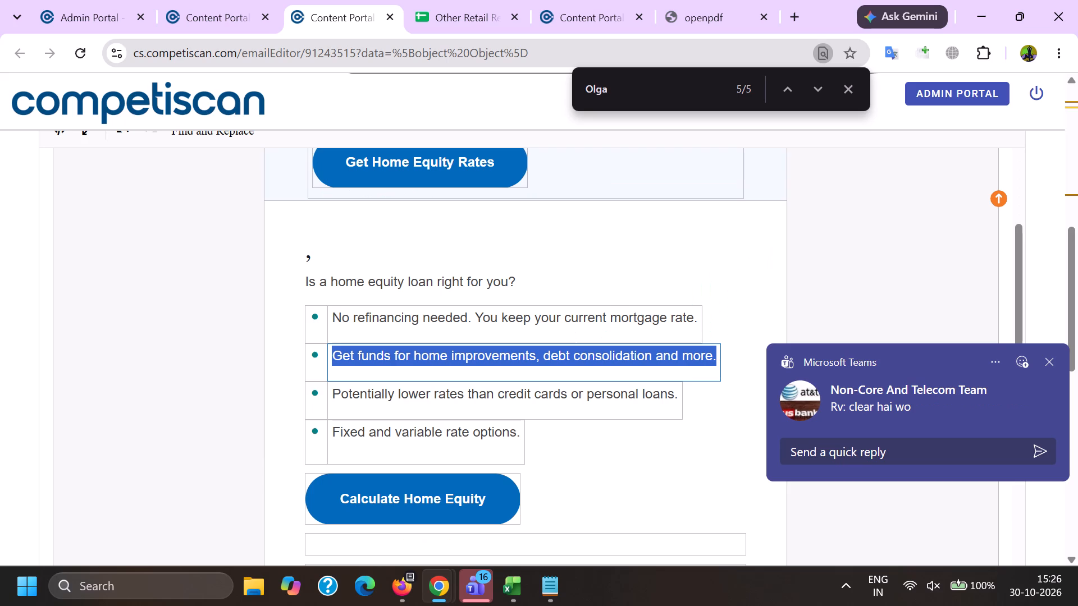
key(ctrl+c)
key(ctrl+c)
scroll(453, 339, up, 4)
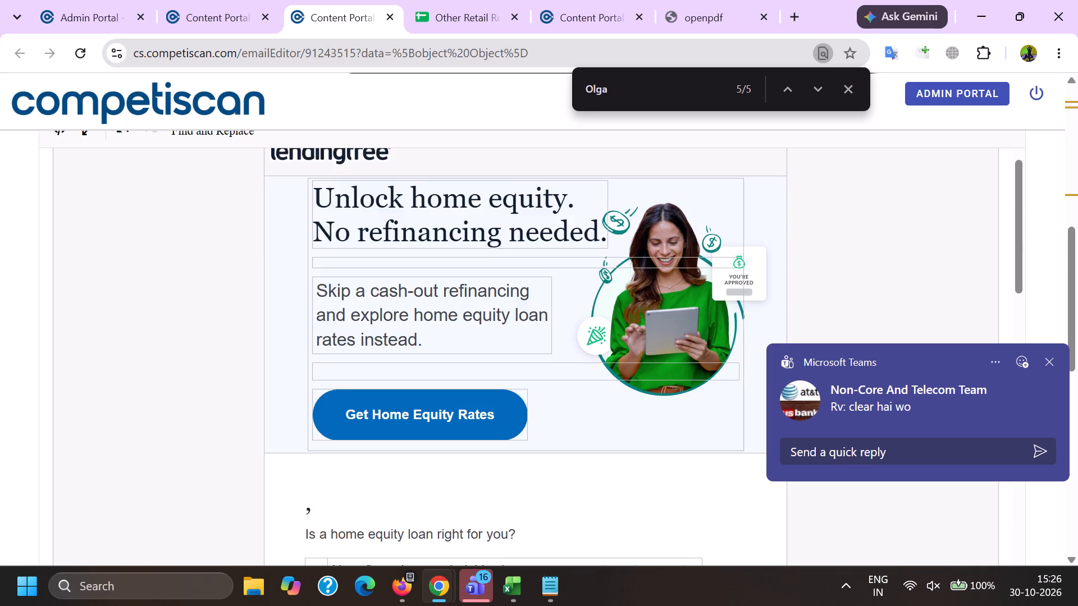
scroll(452, 337, up, 2)
click(379, 172)
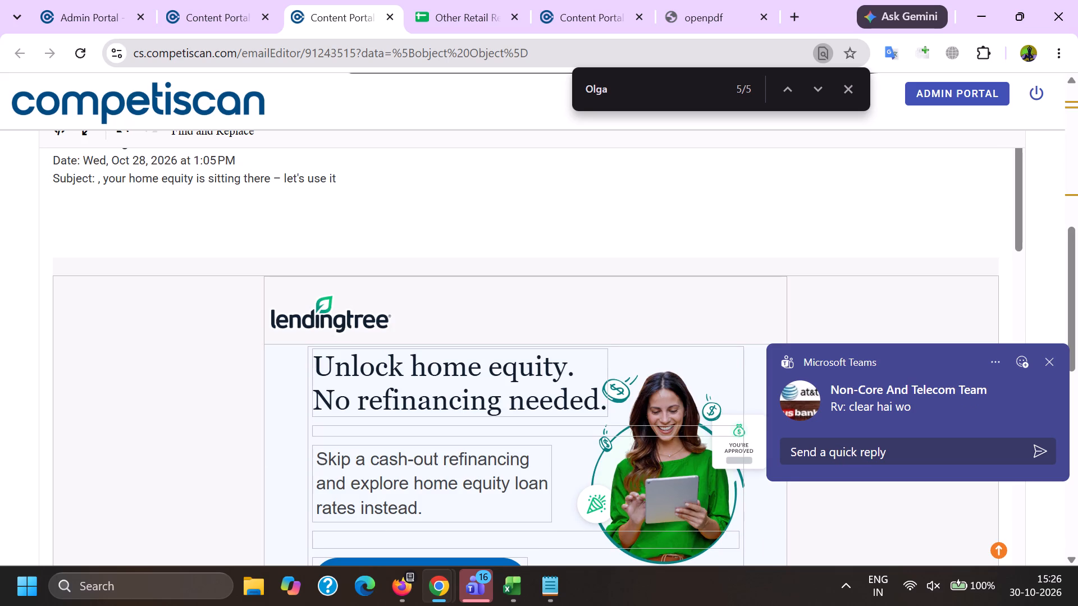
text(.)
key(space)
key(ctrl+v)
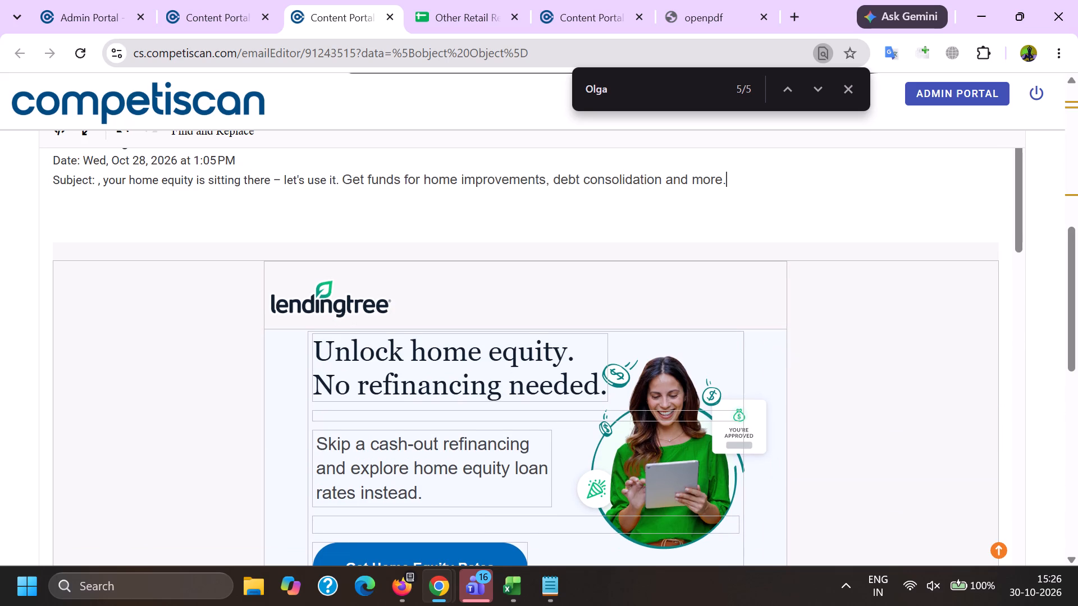
Copy the combined subject text without its leading comma, then undo the pasted bullet sentence in the email body.
drag(97, 181, 738, 173)
key(ctrl+c)
key(ctrl+z)
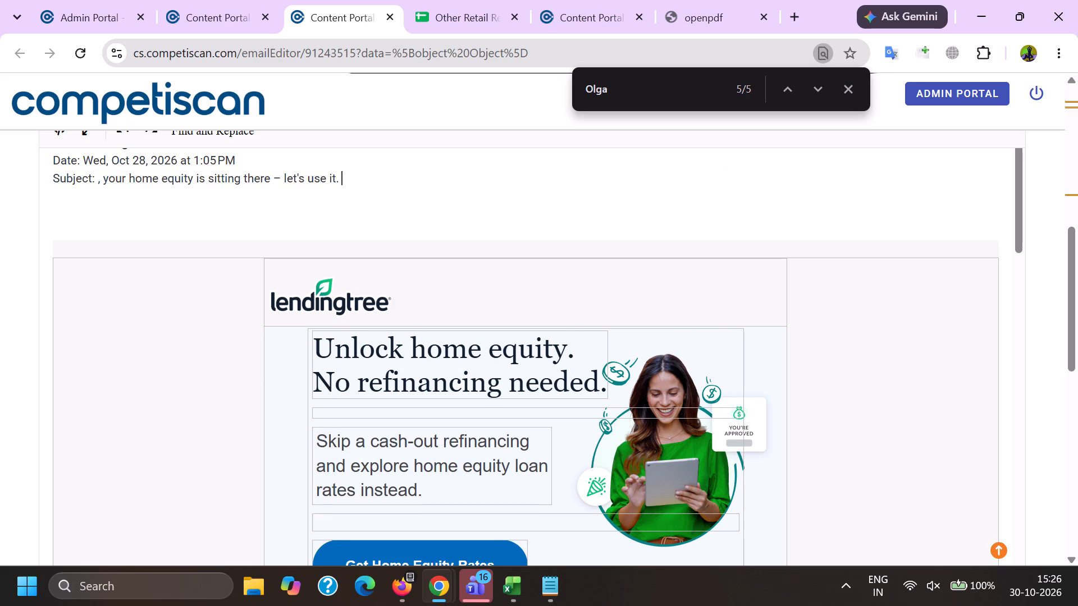
Switch to the LendingTree product record window and go down through its fields past the Html/PDF files.
key(alt+Tab)
scroll(335, 200, down, 4)
scroll(333, 251, down, 5)
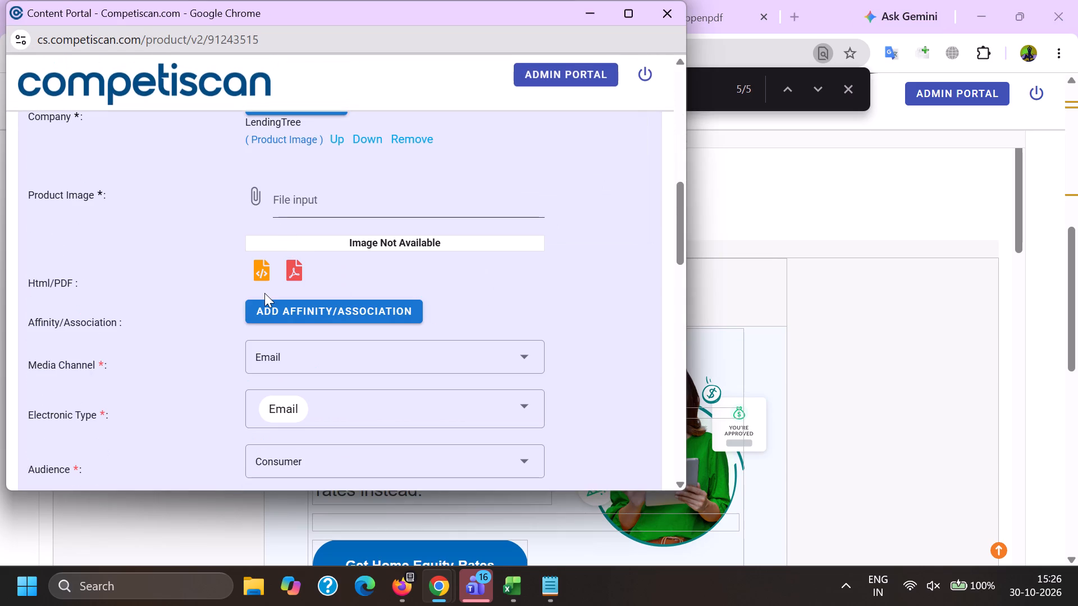
In the LendingTree product record, choose the Consumer Services sector with its category and add the classification.
scroll(266, 247, up, 2)
click(281, 306)
scroll(262, 243, down, 2)
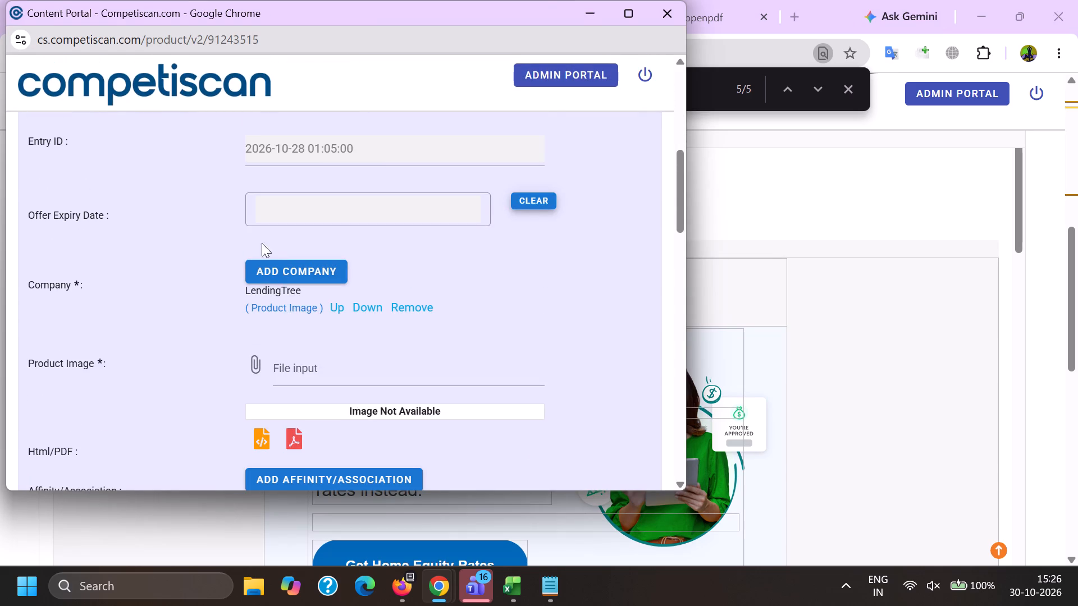
scroll(262, 243, down, 5)
click(293, 195)
click(321, 277)
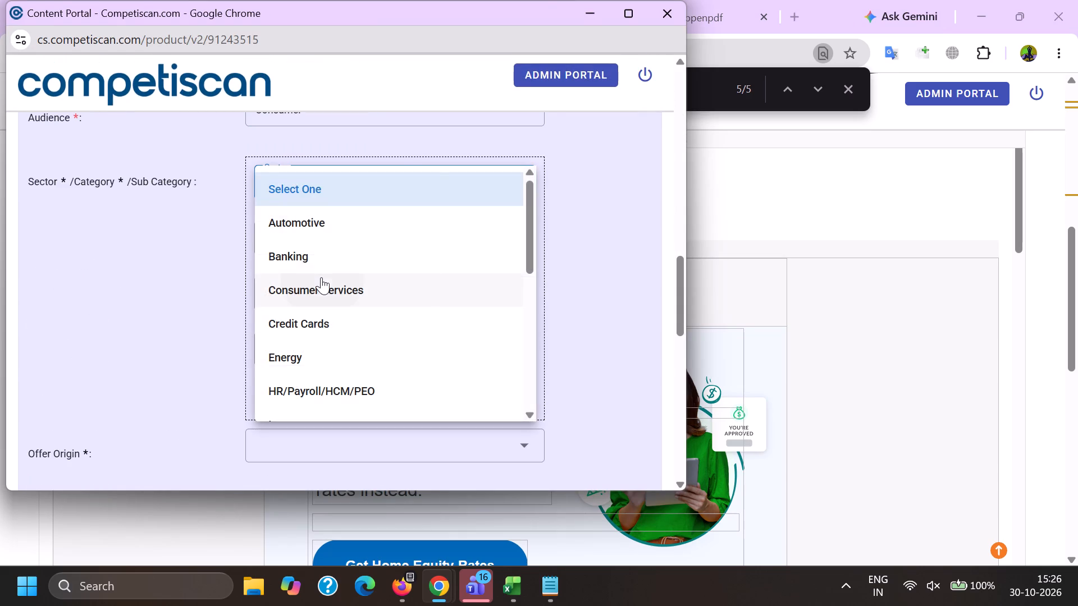
click(146, 249)
click(267, 241)
click(393, 461)
drag(158, 414, 170, 417)
click(282, 399)
Replace the Product Headline with "[Name], your home equity is sitting there - let's use it. Get funds for home improvements, debt consolidation and more".
scroll(276, 244, down, 4)
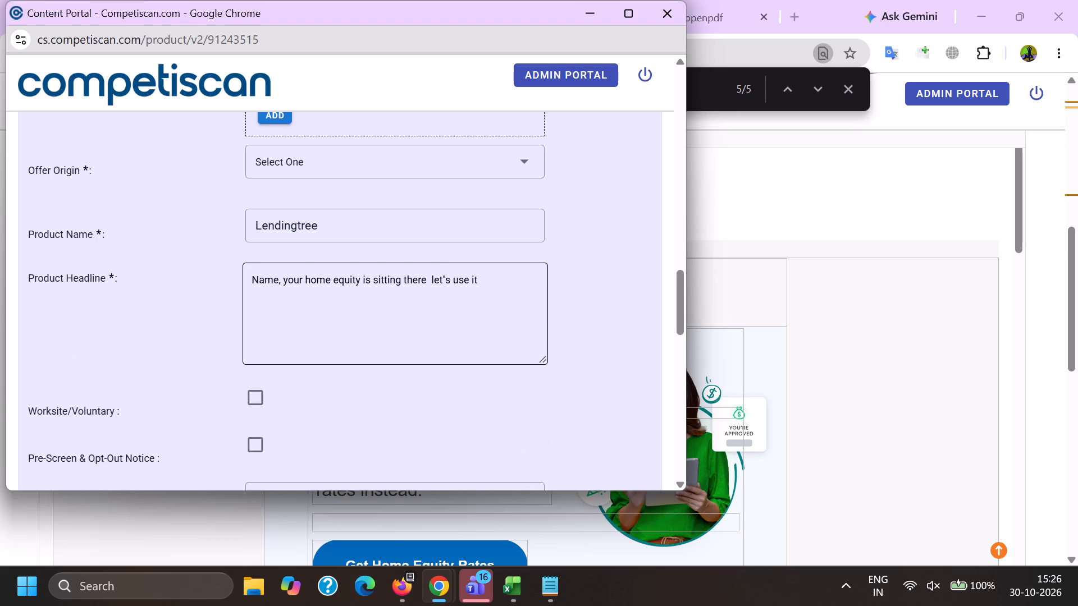
drag(511, 317, 1, 237)
key(BackSpace)
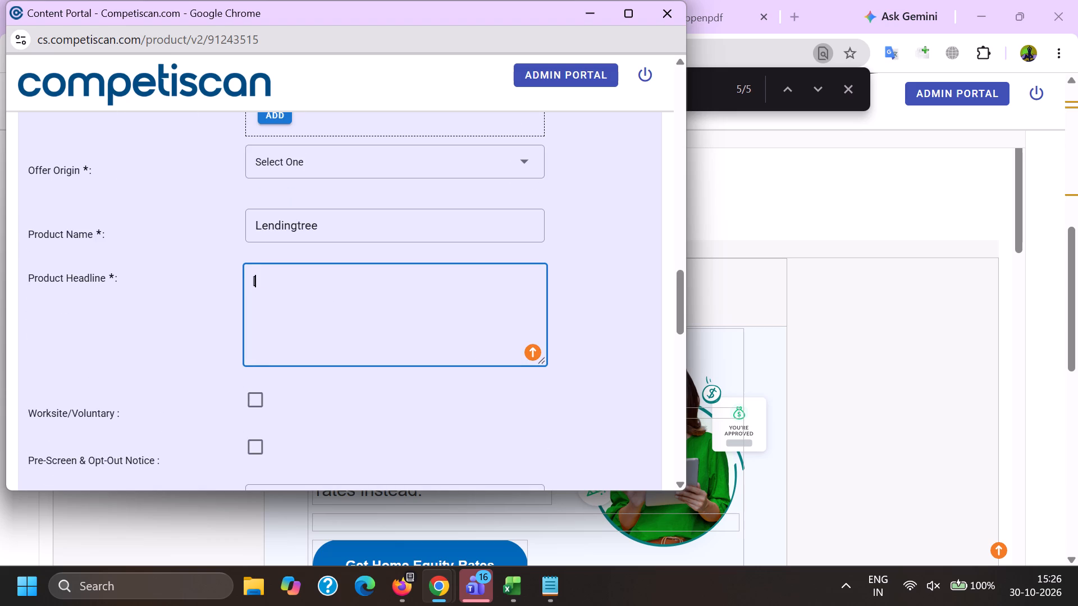
key(ctrl+v)
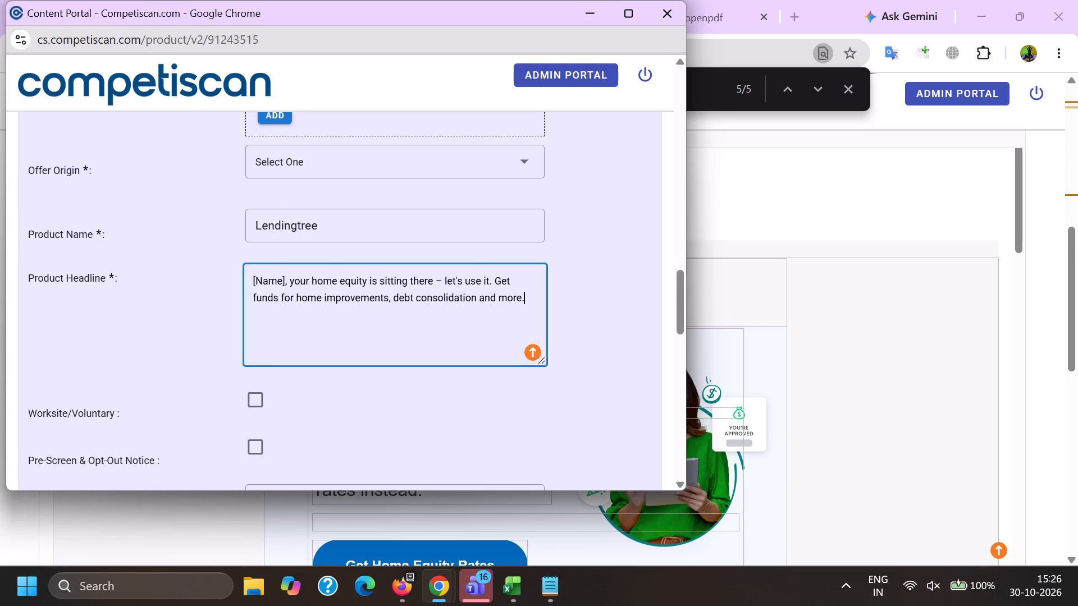
key(BackSpace)
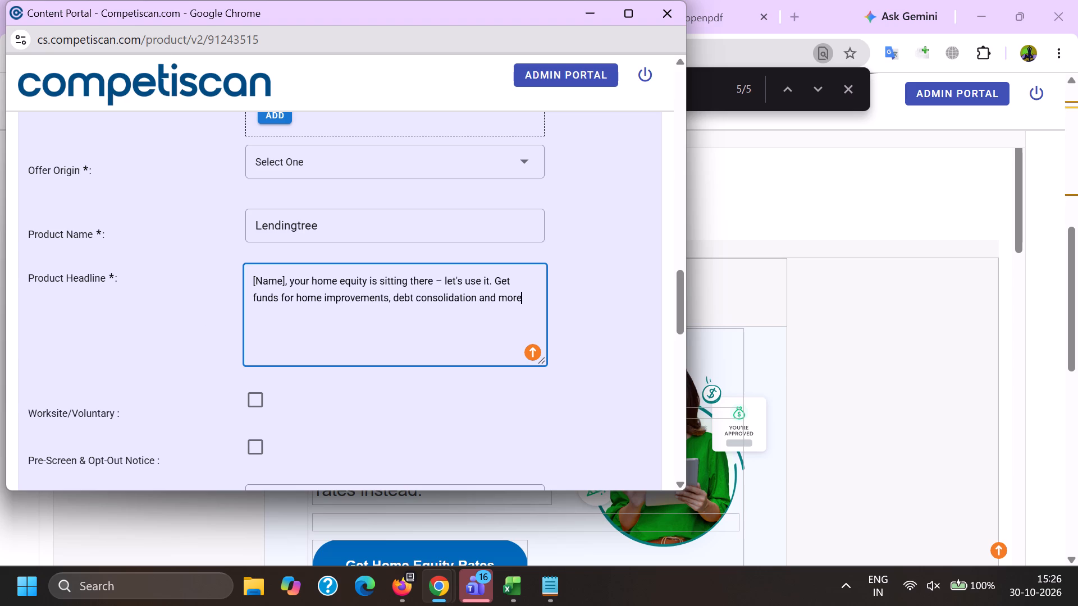
click(440, 286)
key(BackSpace)
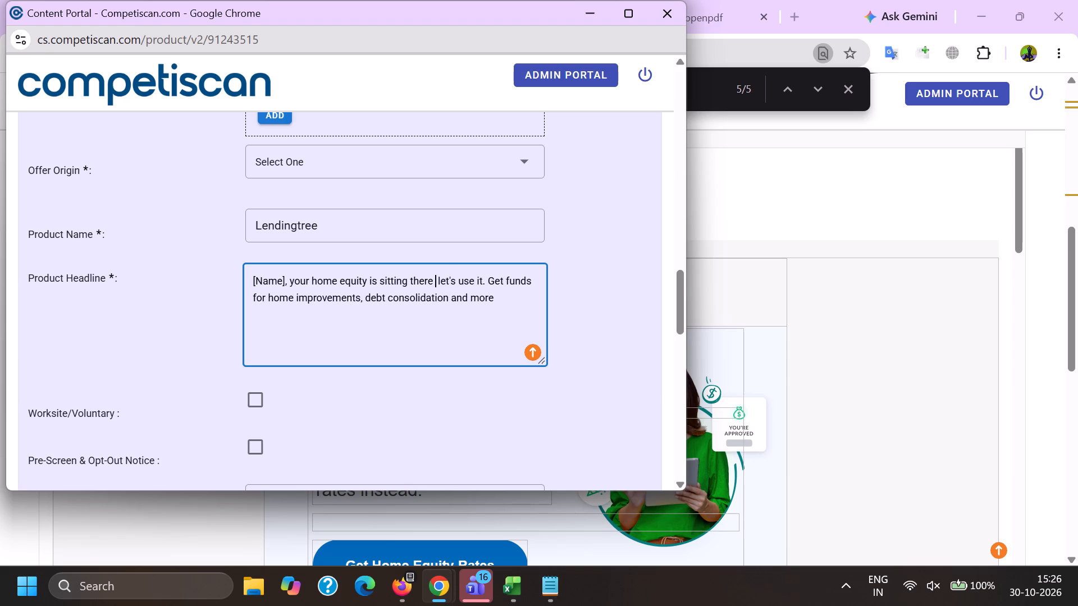
key(minus)
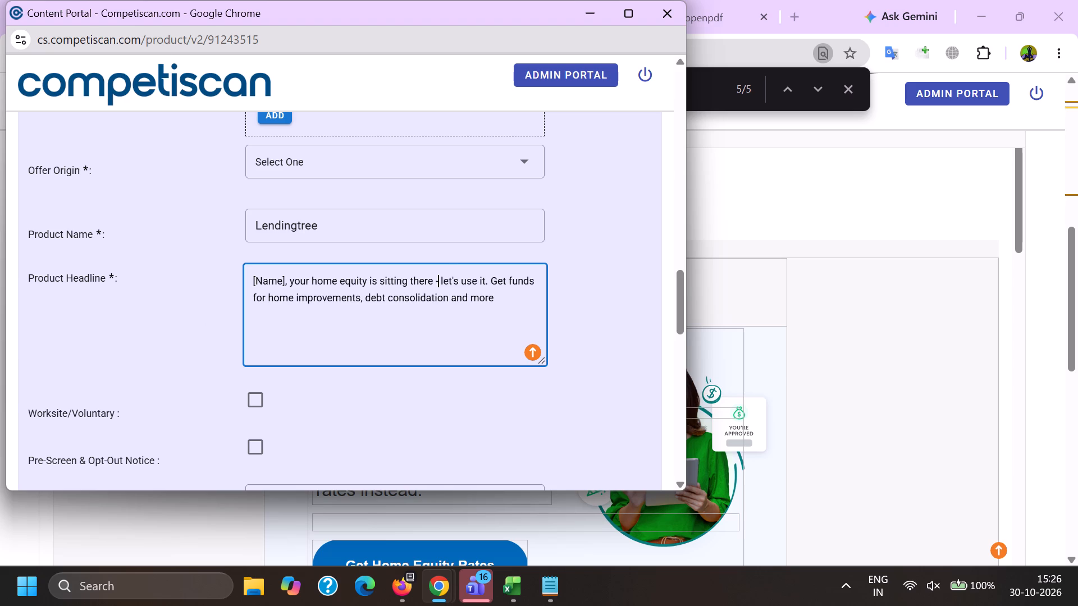
Correct the Product Name's capitalization to LendingTree.
click(303, 224)
key(Left)
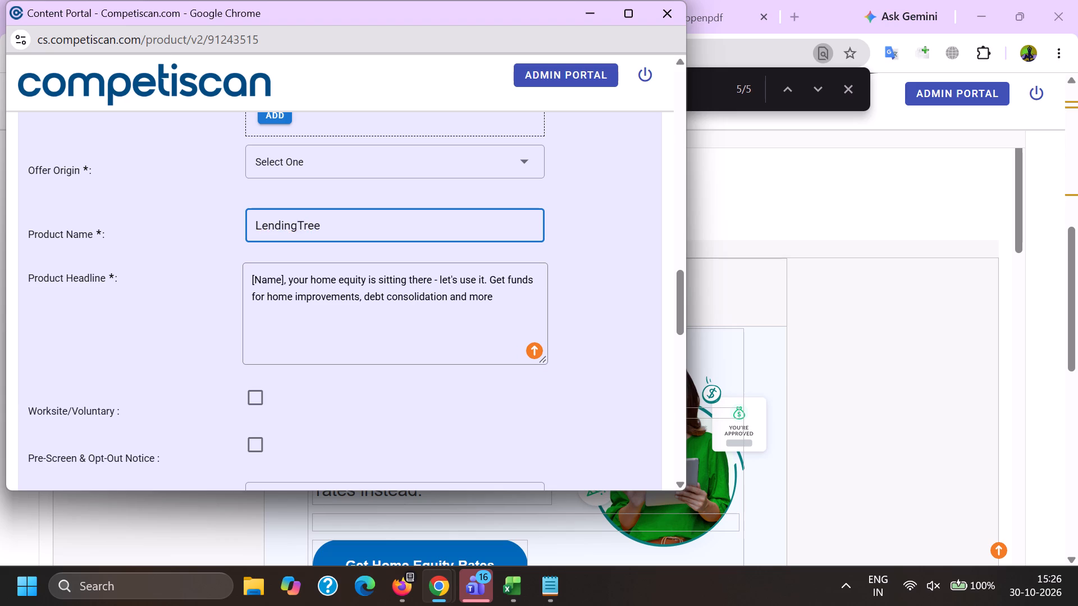
Select URL/Website as the response option and set Personalization to Personalized.
scroll(253, 288, down, 3)
click(279, 305)
scroll(293, 249, down, 9)
click(323, 272)
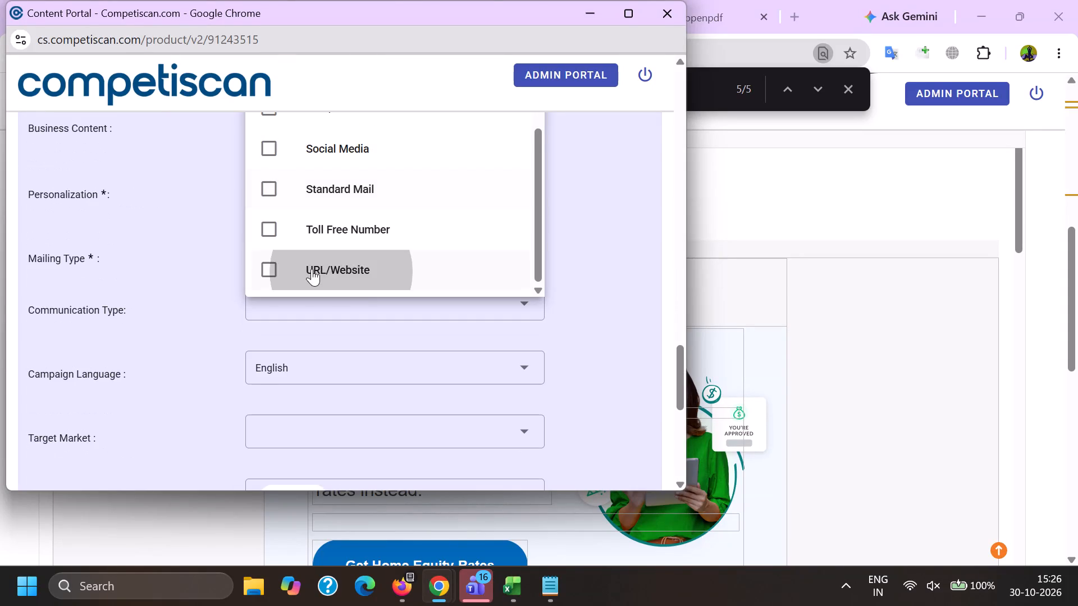
drag(179, 249, 196, 248)
click(261, 208)
Set the Mailing Type to Acquisition and the Communication Type to Mobile Application.
click(268, 251)
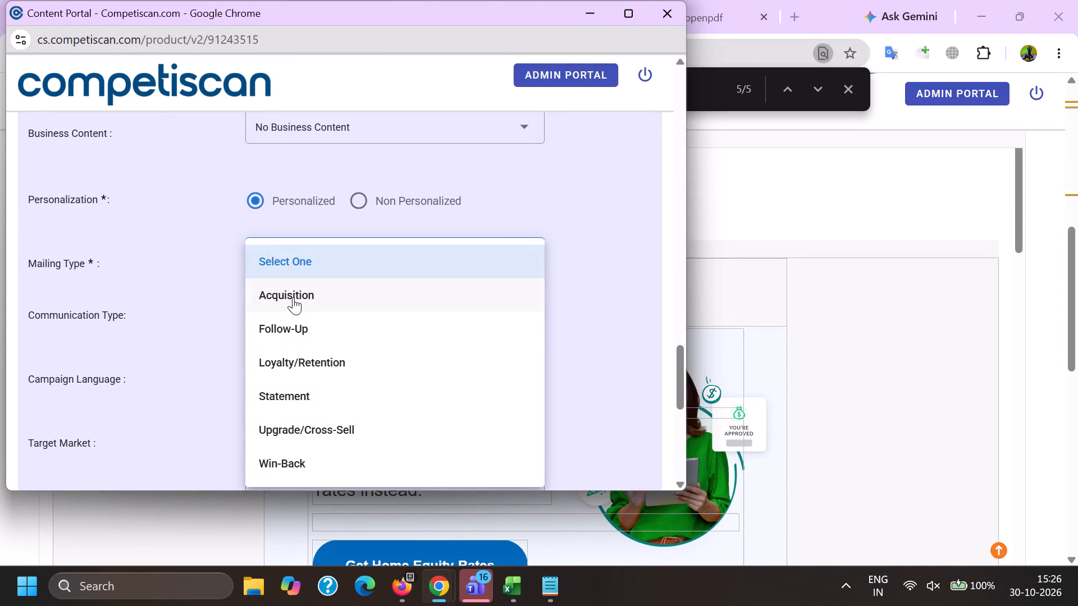
click(294, 299)
click(213, 300)
click(275, 310)
scroll(270, 257, down, 12)
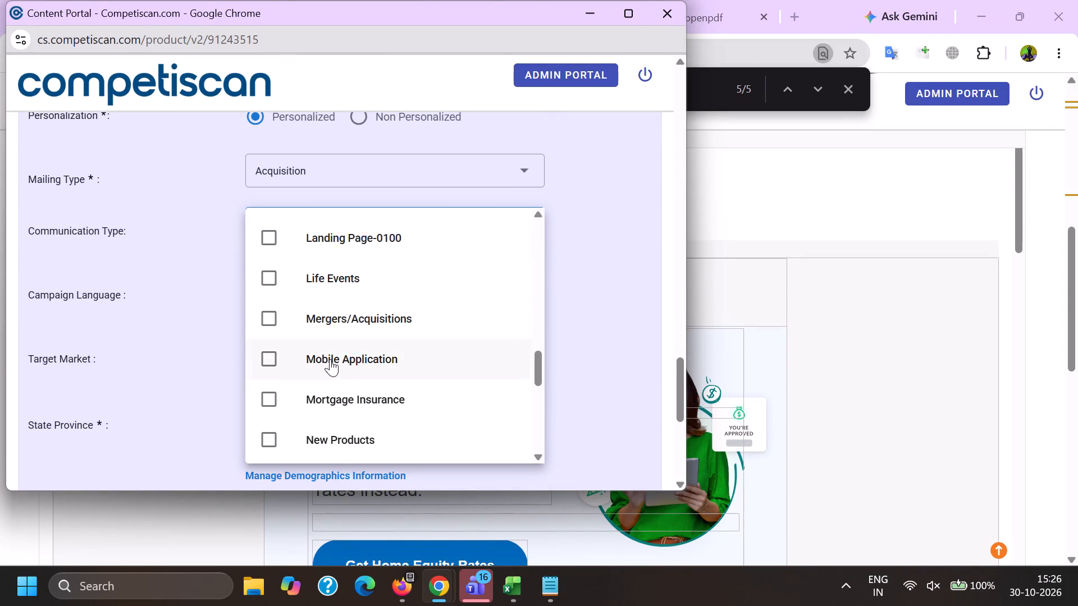
click(333, 361)
click(186, 339)
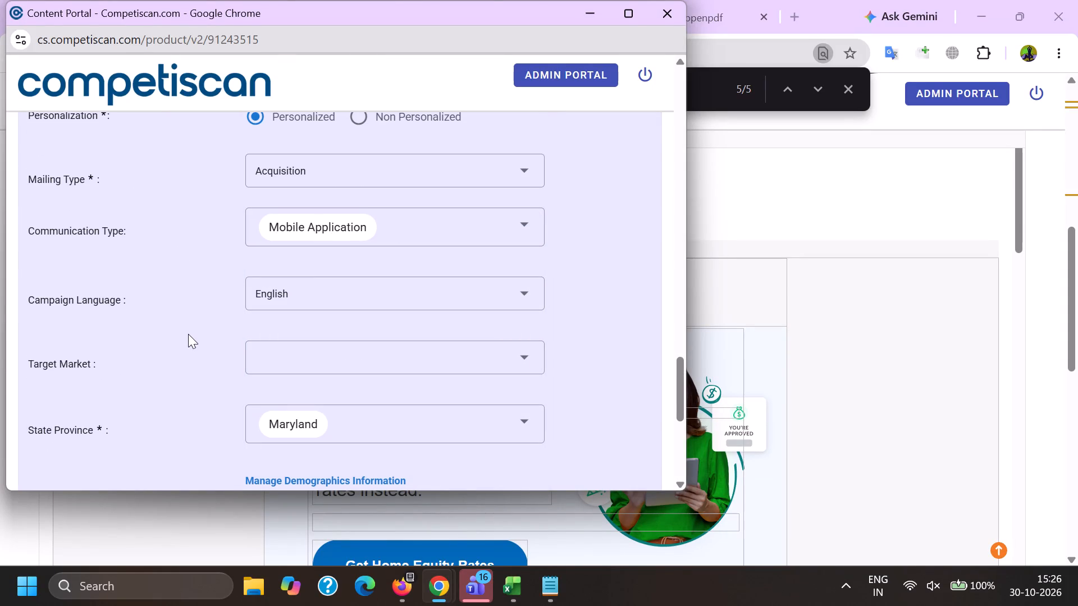
Submit the completed LendingTree product record.
scroll(190, 356, down, 18)
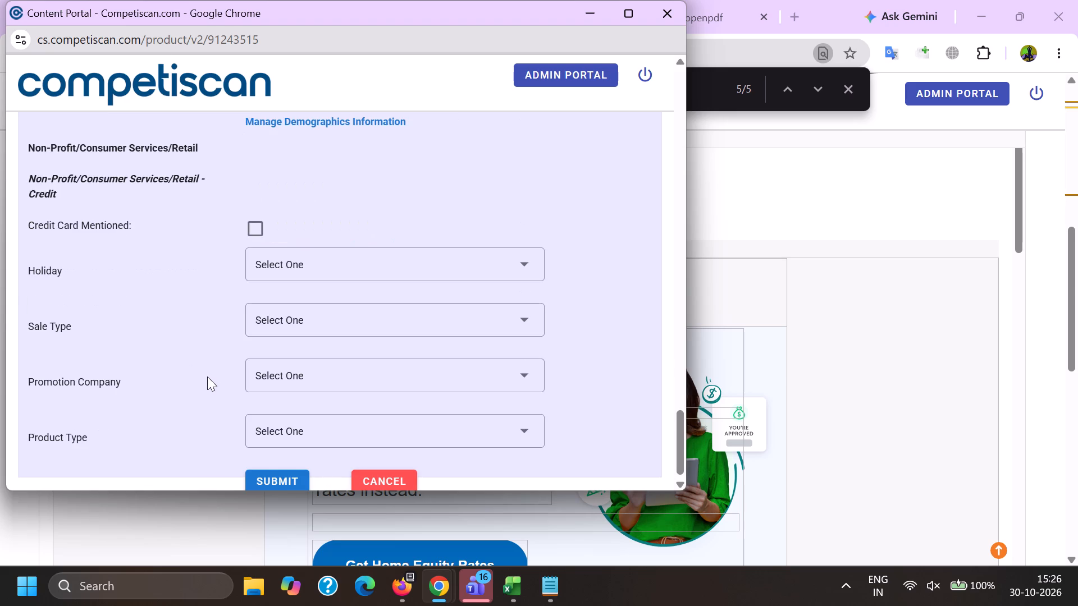
scroll(207, 377, down, 16)
click(298, 481)
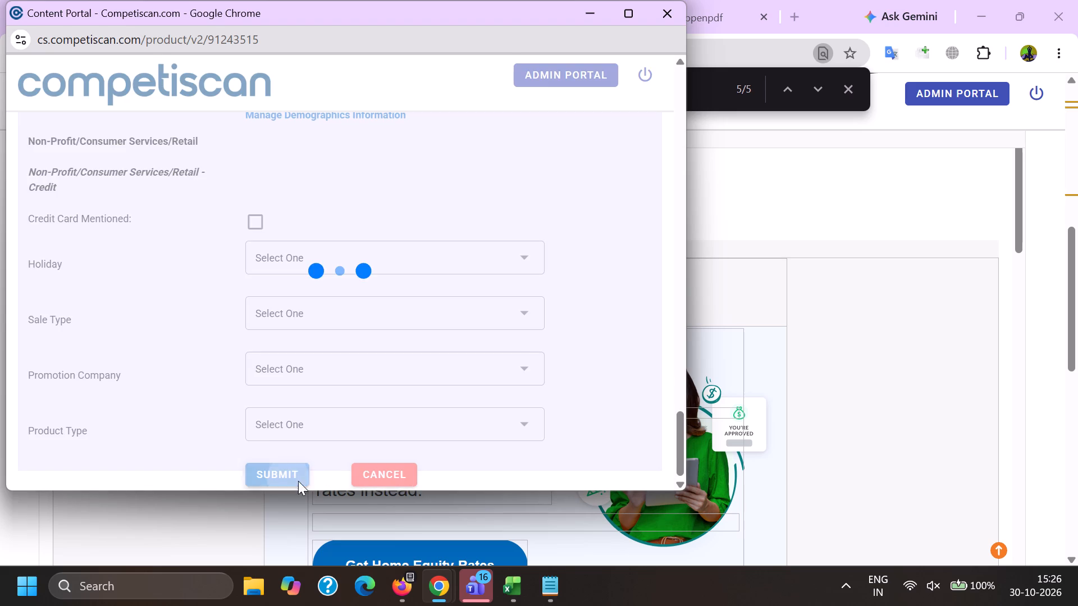
Switch to the panelist email list in Firefox and review the content of LendingTree email 91238606 about available cash.
click(397, 587)
click(170, 485)
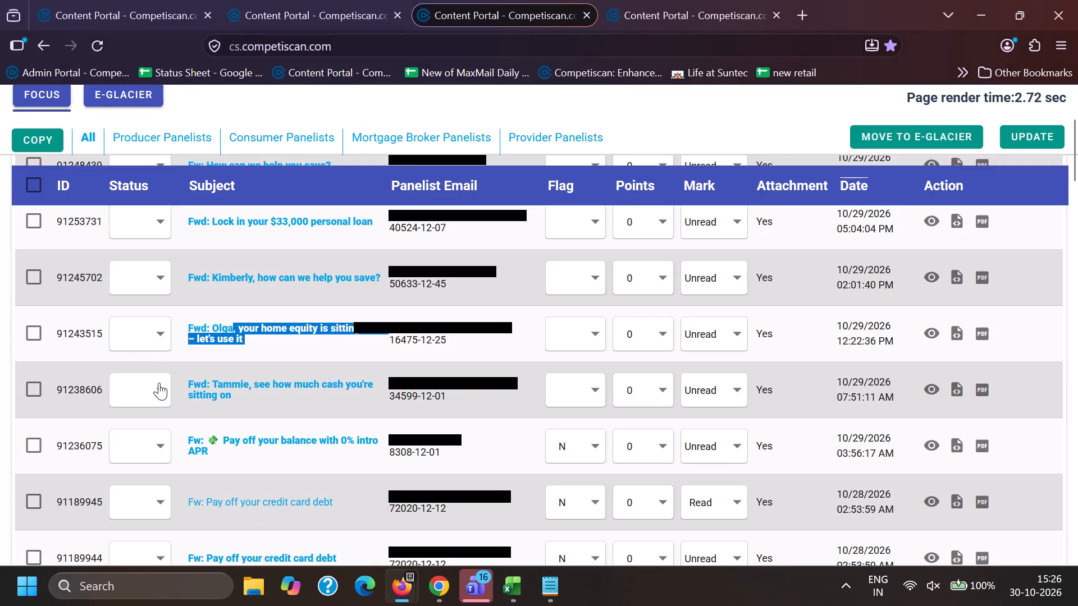
click(932, 390)
scroll(431, 307, down, 4)
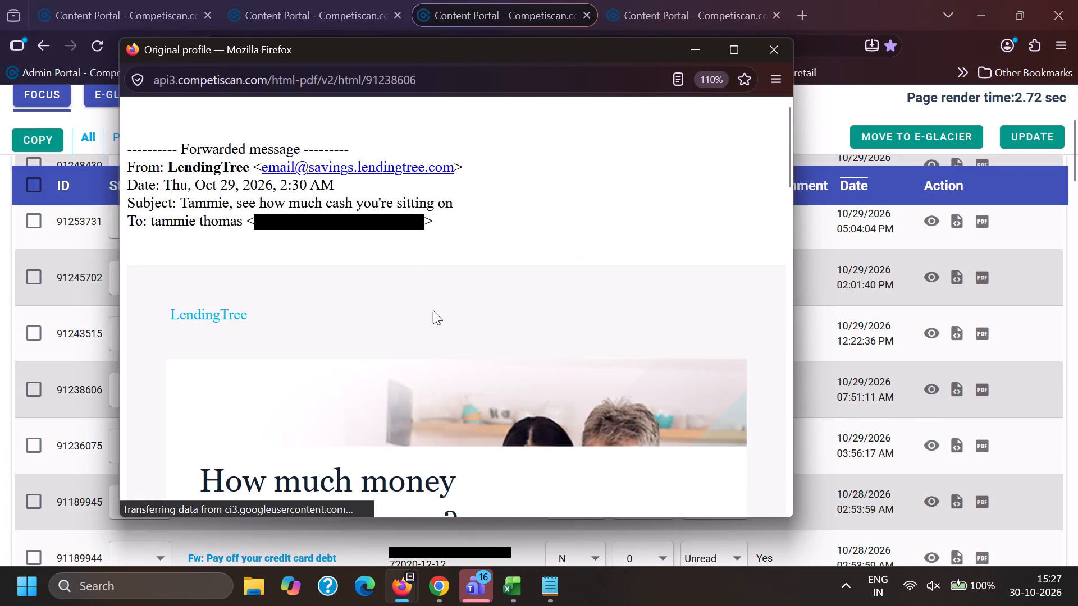
scroll(433, 310, down, 5)
scroll(437, 307, up, 2)
scroll(437, 306, down, 5)
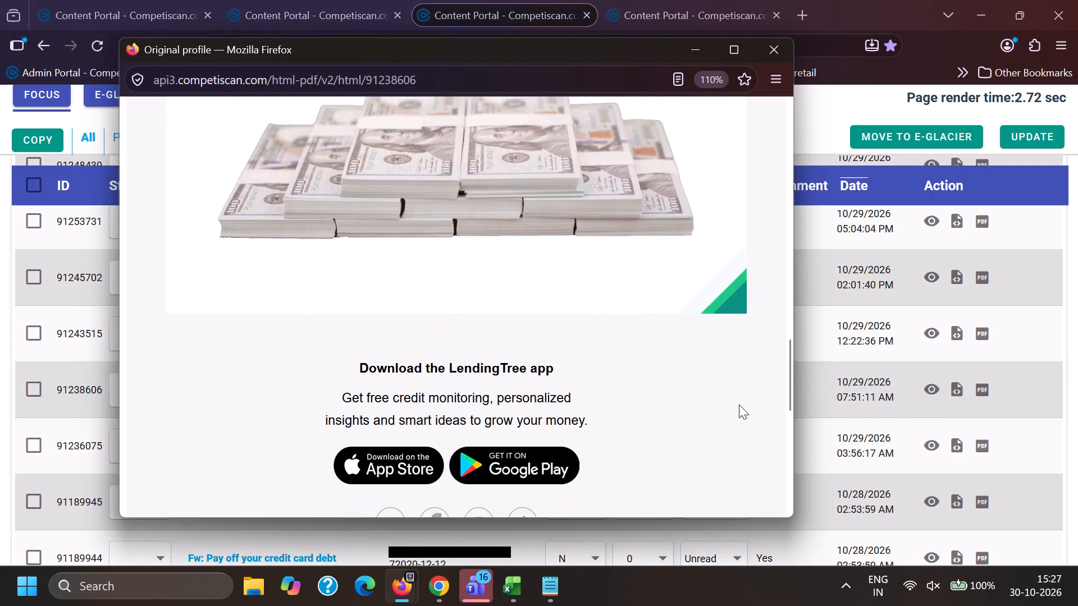
click(813, 439)
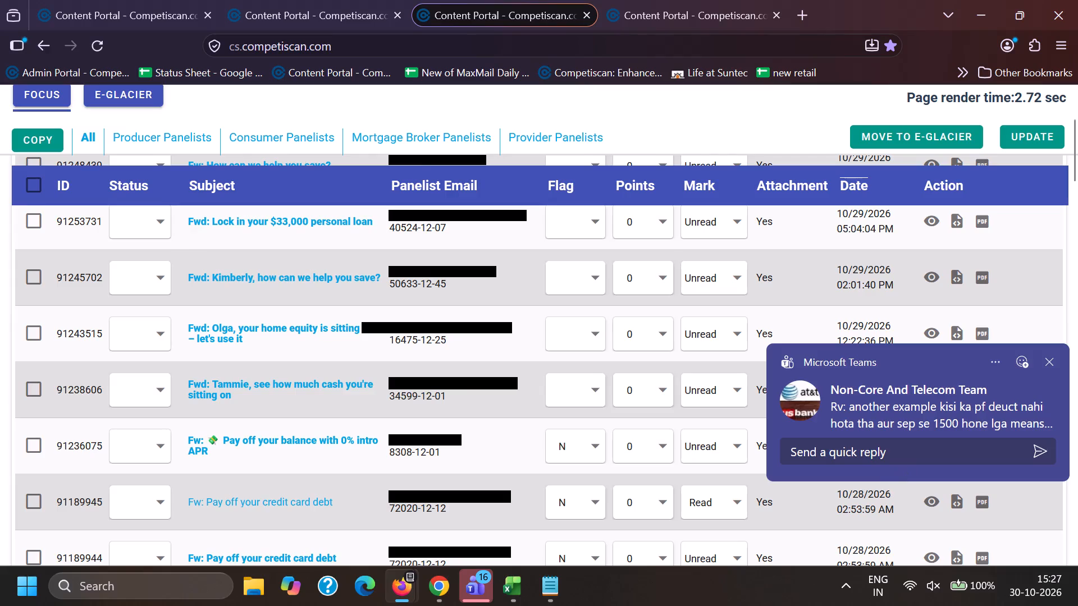
click(1047, 361)
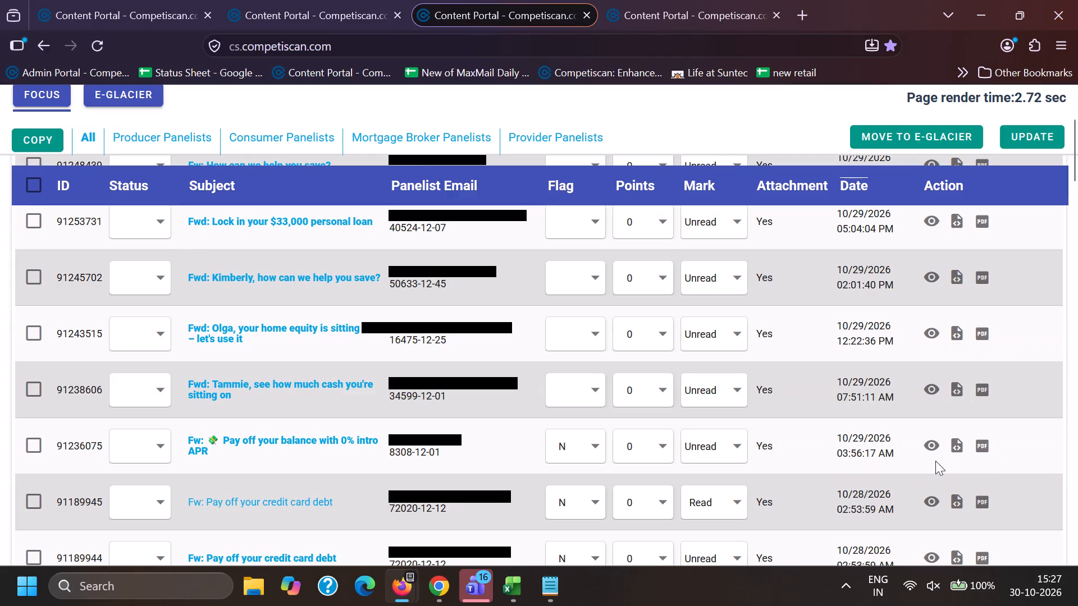
Review the content of email 91236075, "Pay off your balance with 0% intro APR", and return to the list.
click(935, 450)
scroll(327, 287, down, 4)
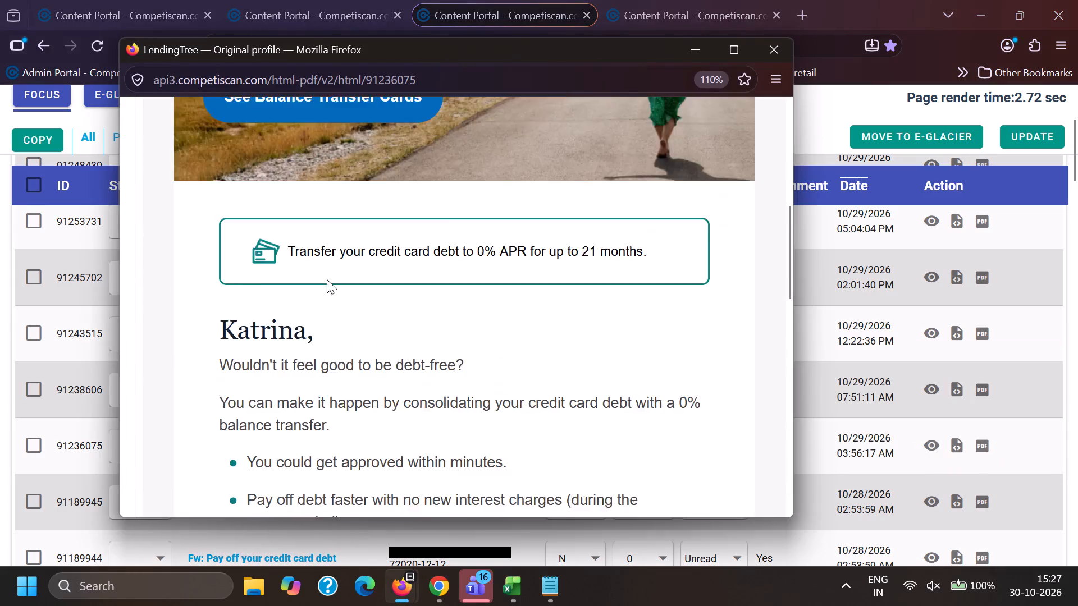
scroll(327, 279, down, 4)
scroll(335, 276, up, 9)
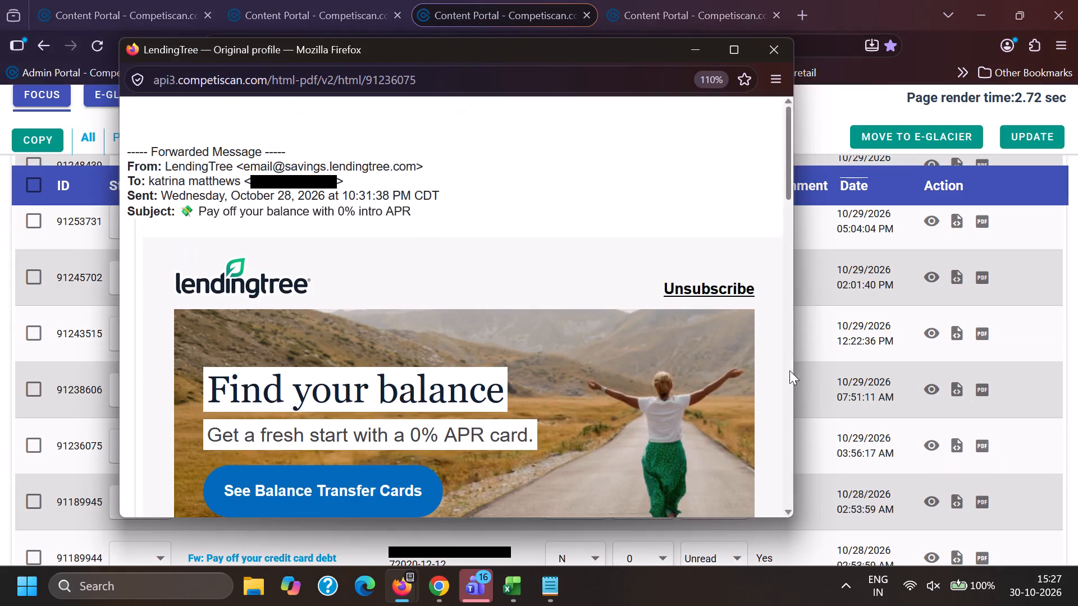
click(808, 366)
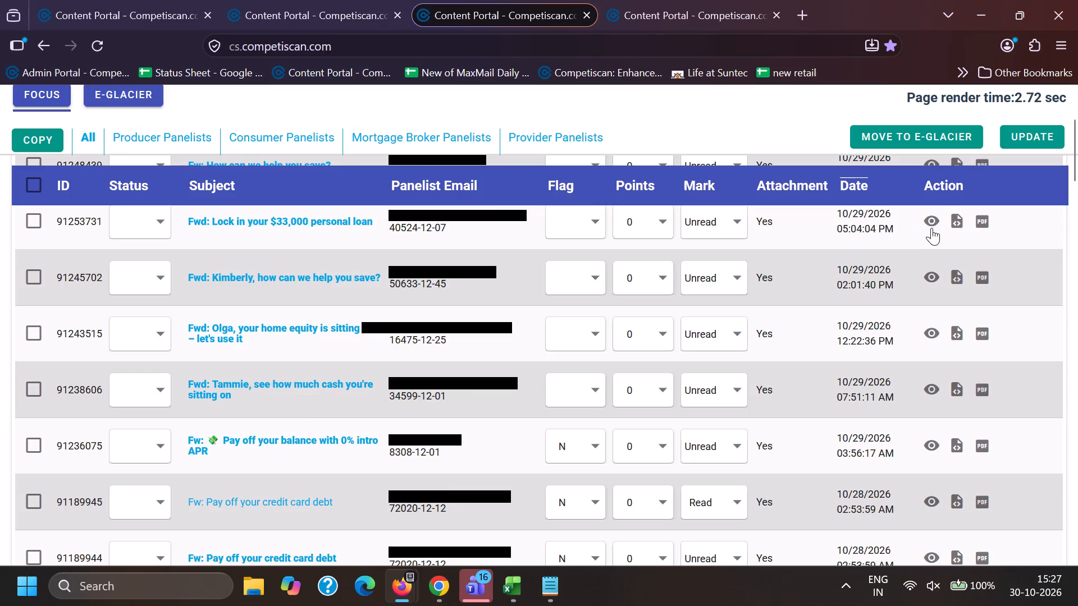
Review the content of LendingTree email 91253731, "Lock in your $33,000 personal loan", and return to the email list.
click(937, 226)
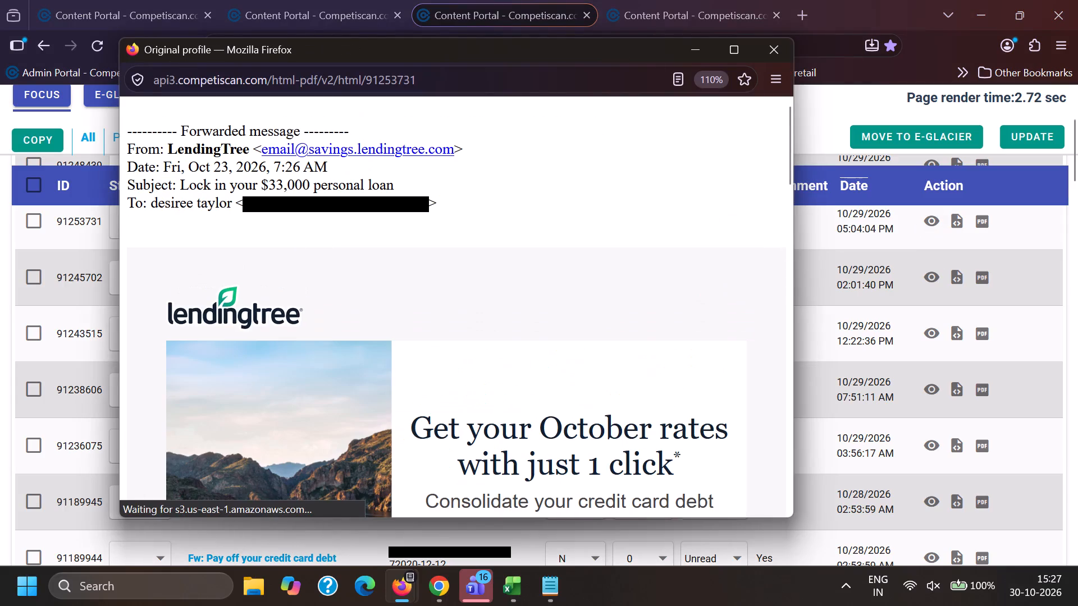
scroll(707, 329, down, 9)
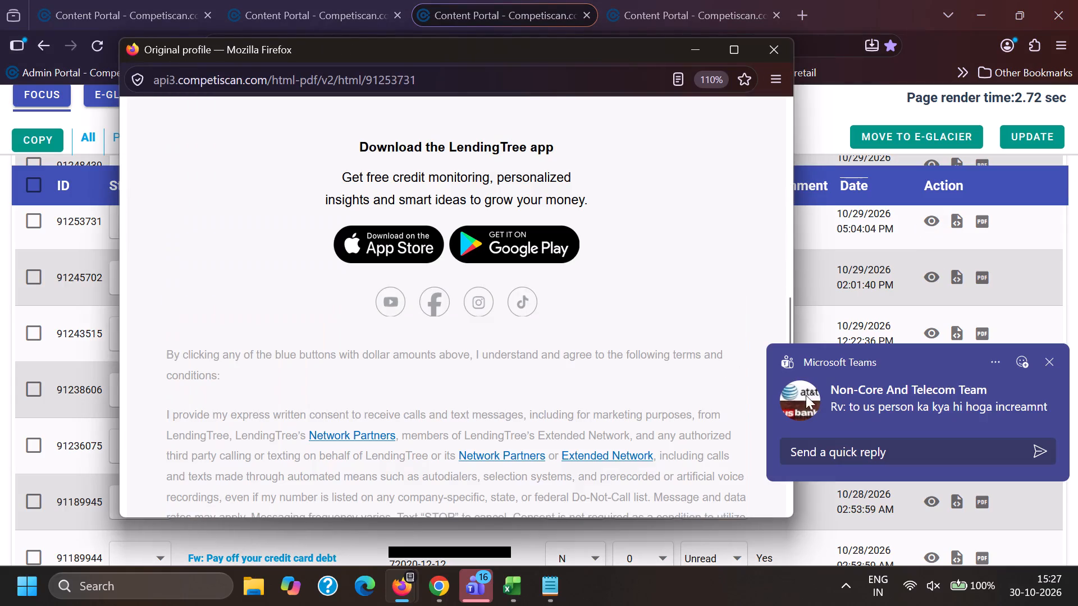
click(830, 307)
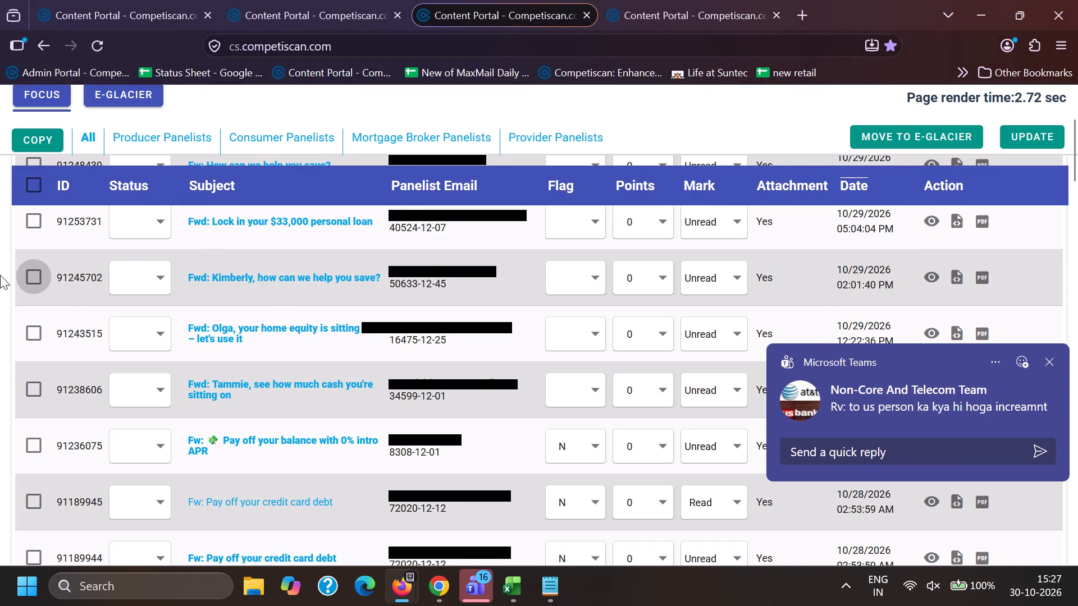
scroll(94, 385, down, 2)
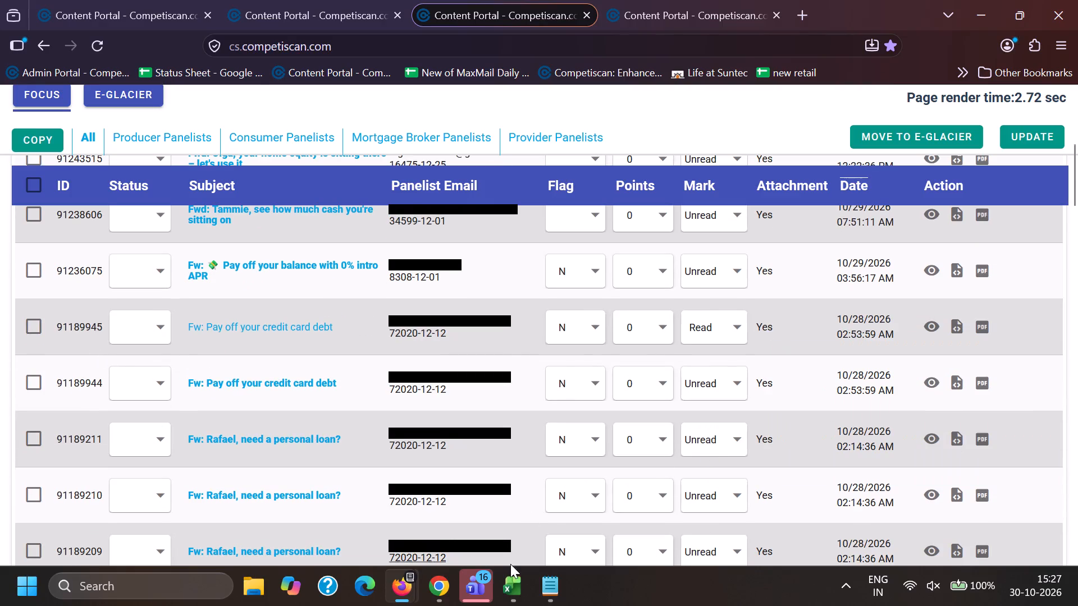
Reload the Focus email list that starts with email 91257518, glance over the other open email lists, and return to it.
click(231, 0)
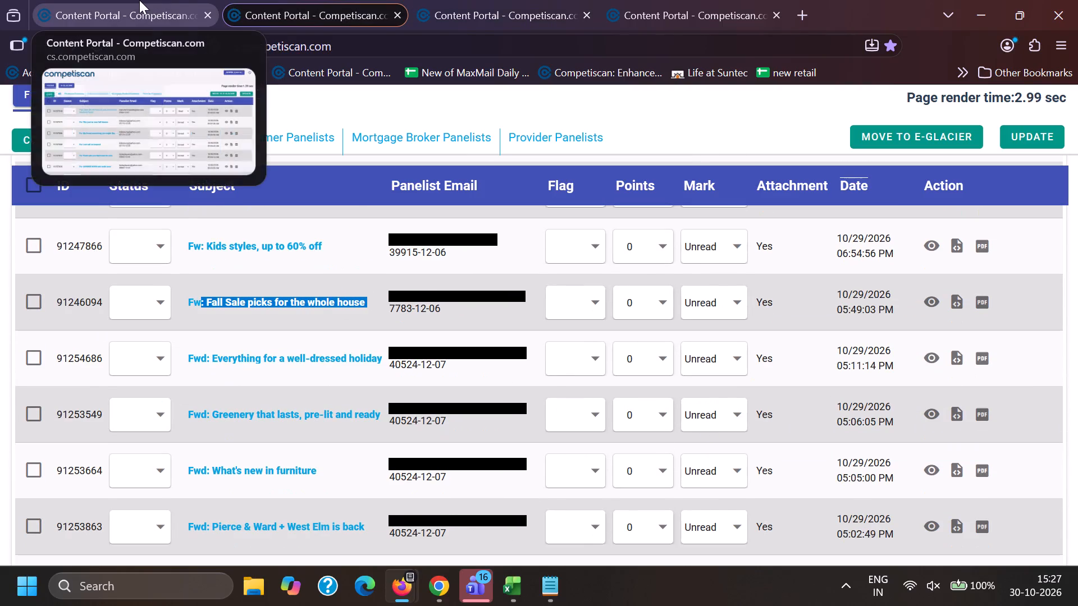
click(139, 0)
click(32, 180)
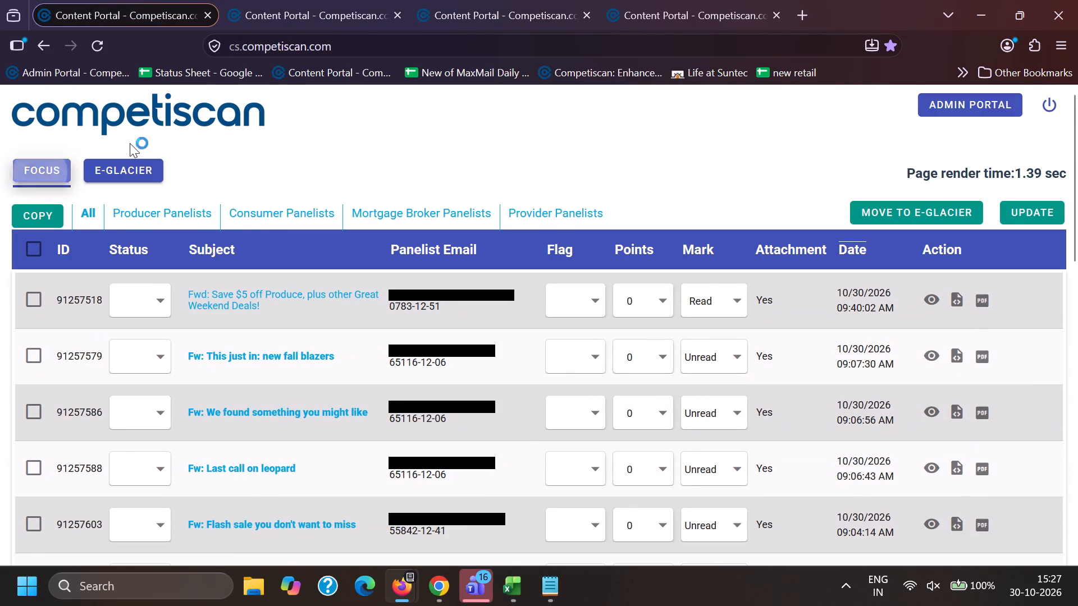
click(305, 0)
click(455, 0)
click(359, 0)
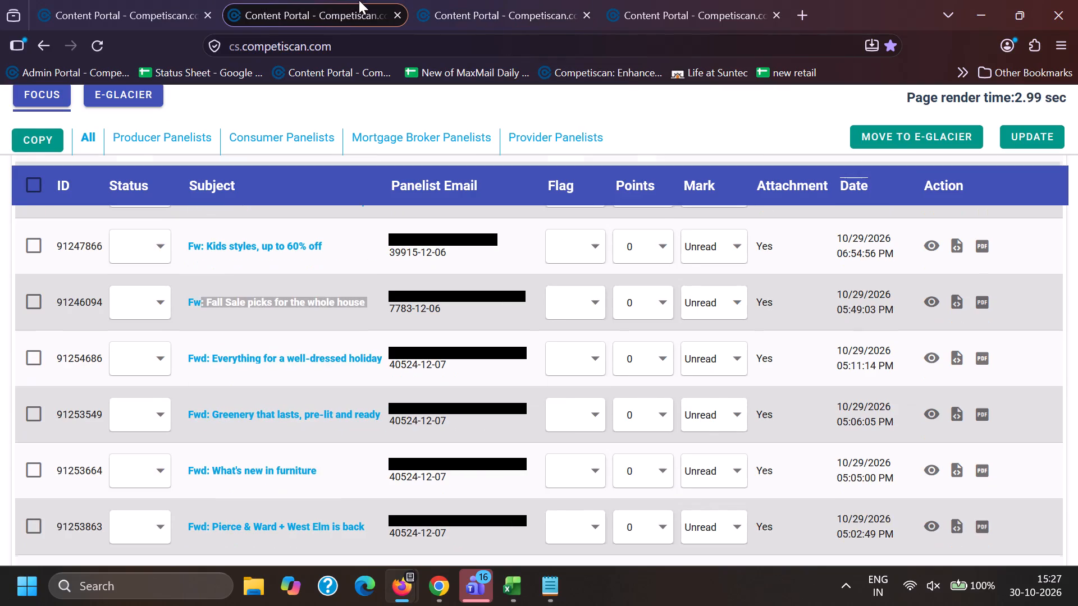
click(167, 0)
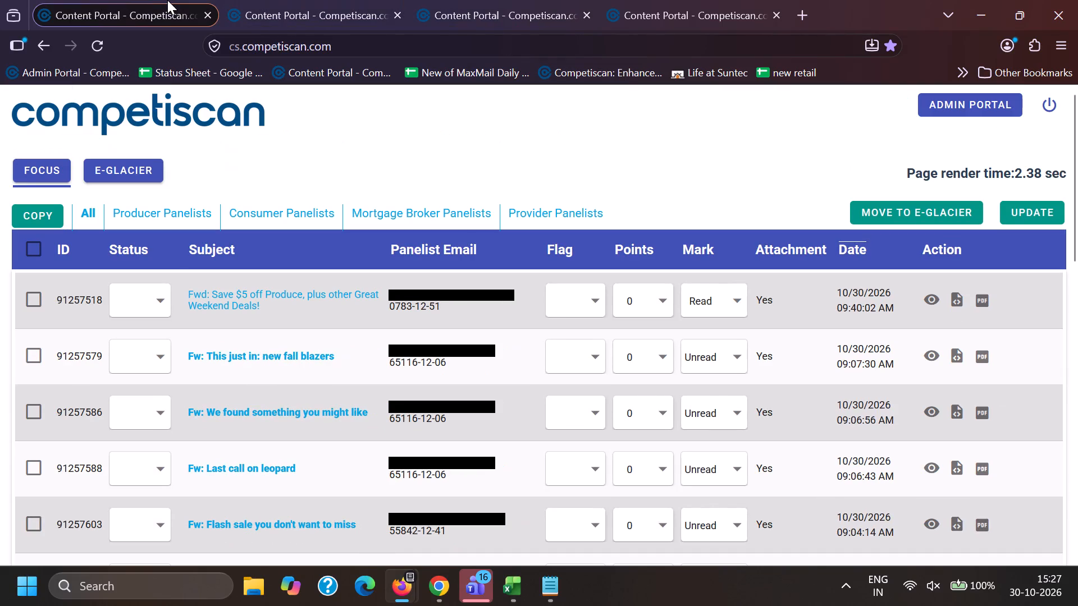
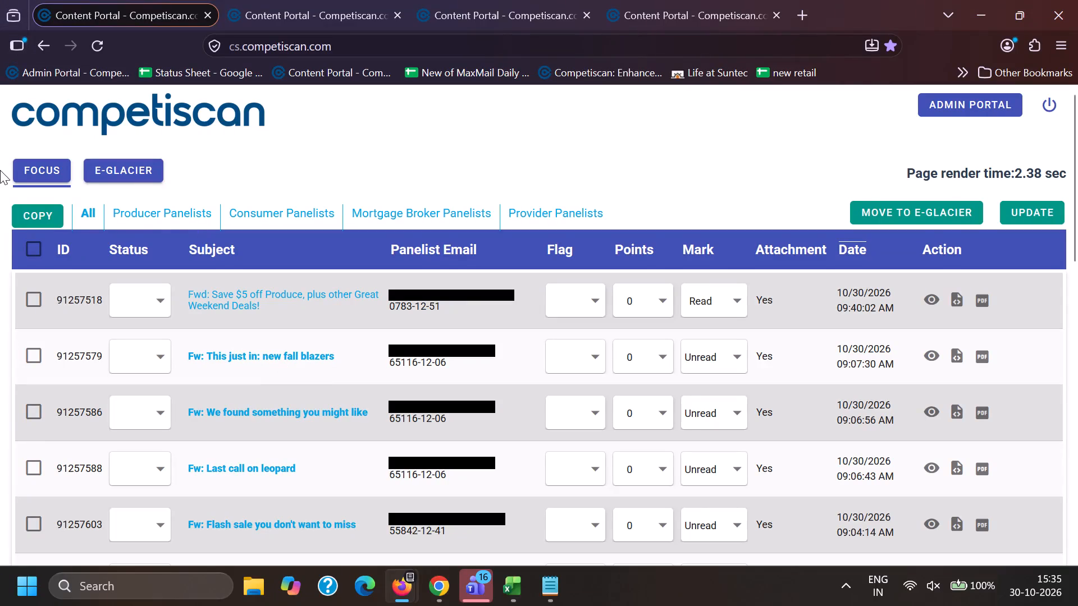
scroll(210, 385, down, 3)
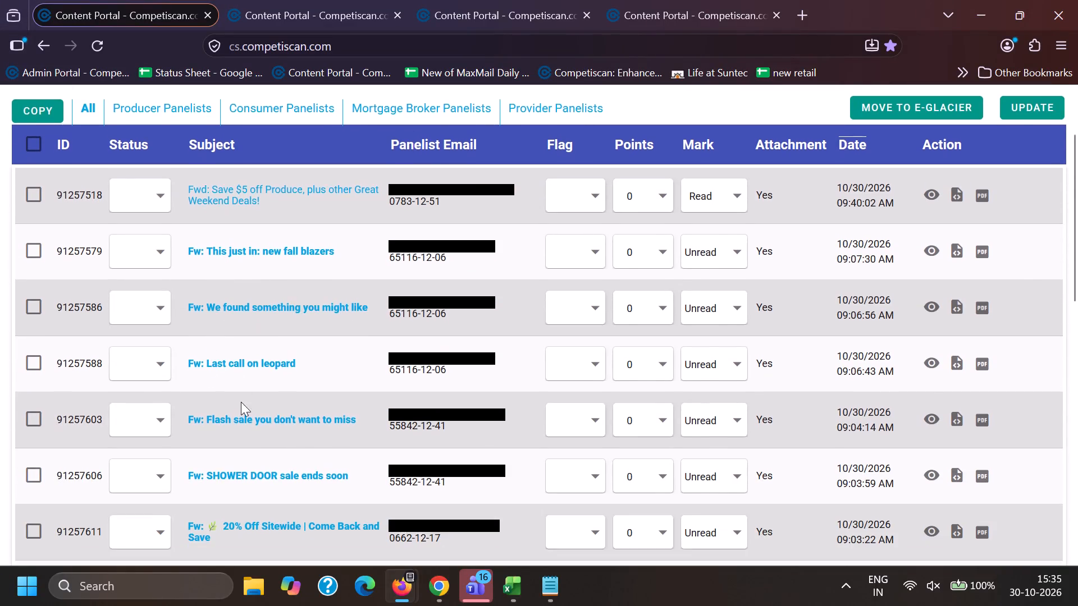
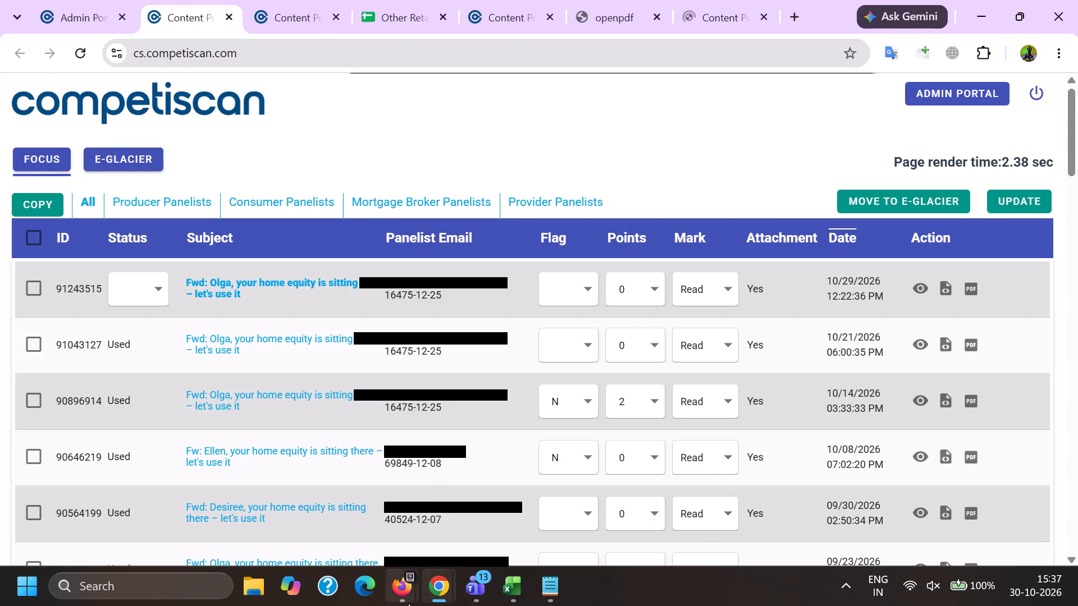
Copy the "e.pbteen.com" search string from the Strings sheet of Other Retail Records.
click(408, 603)
click(232, 511)
key(alt+Tab)
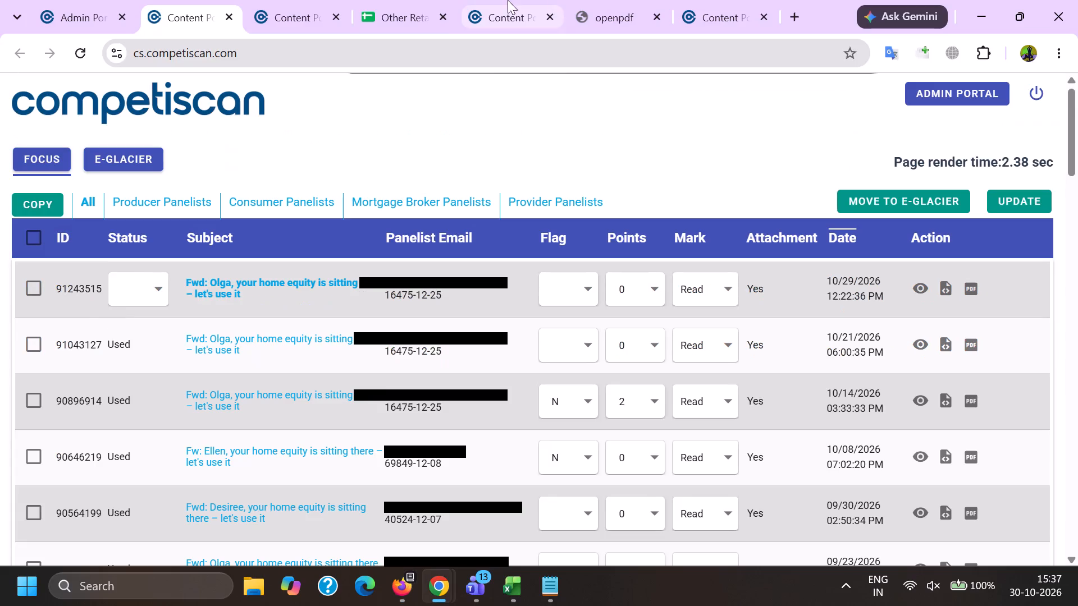
click(435, 0)
click(130, 380)
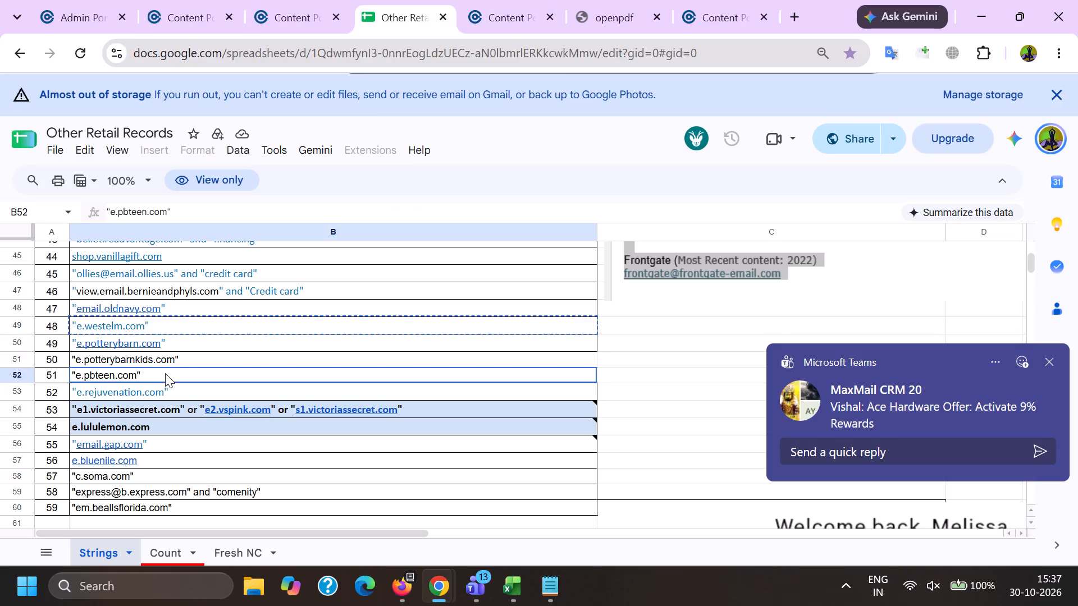
key(ctrl+c)
Switch to the content portal in Firefox and search email subjects and bodies for "Capital one" across all countries.
click(399, 599)
click(198, 487)
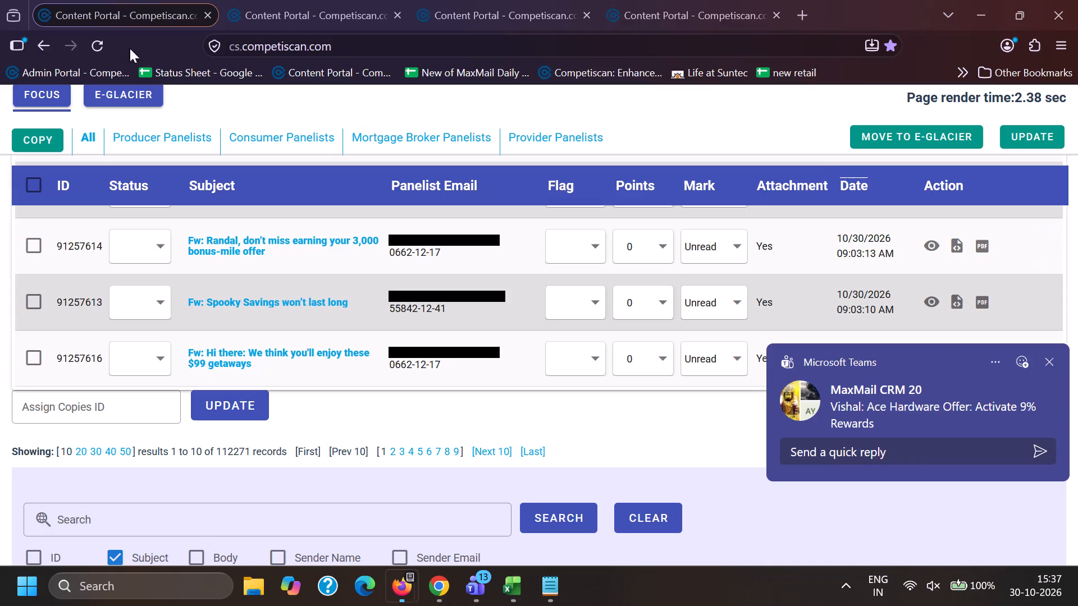
click(124, 0)
scroll(175, 372, down, 3)
click(181, 284)
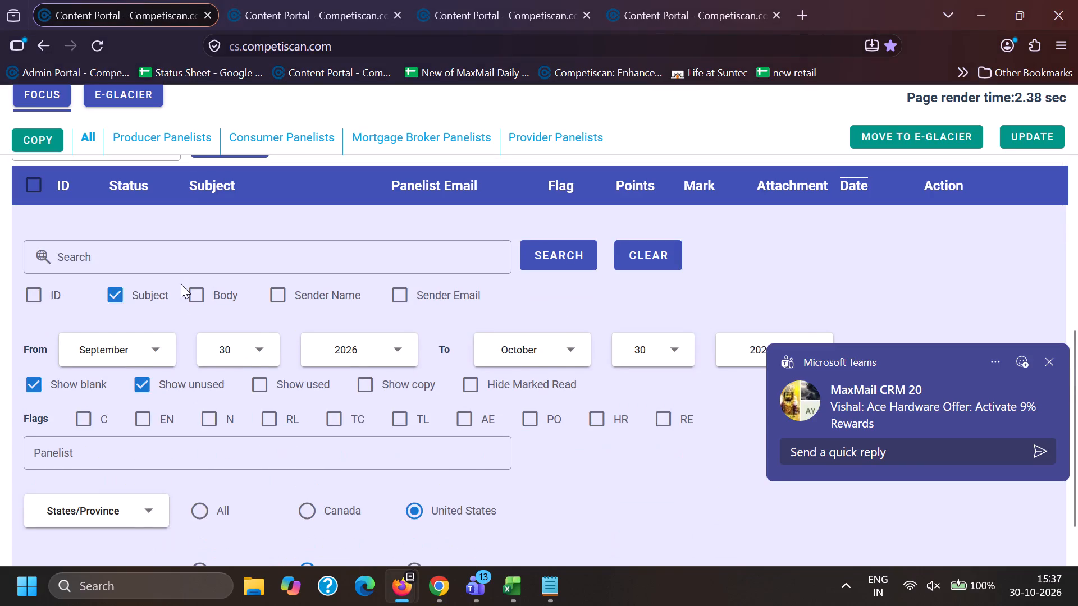
click(199, 499)
click(193, 293)
click(194, 252)
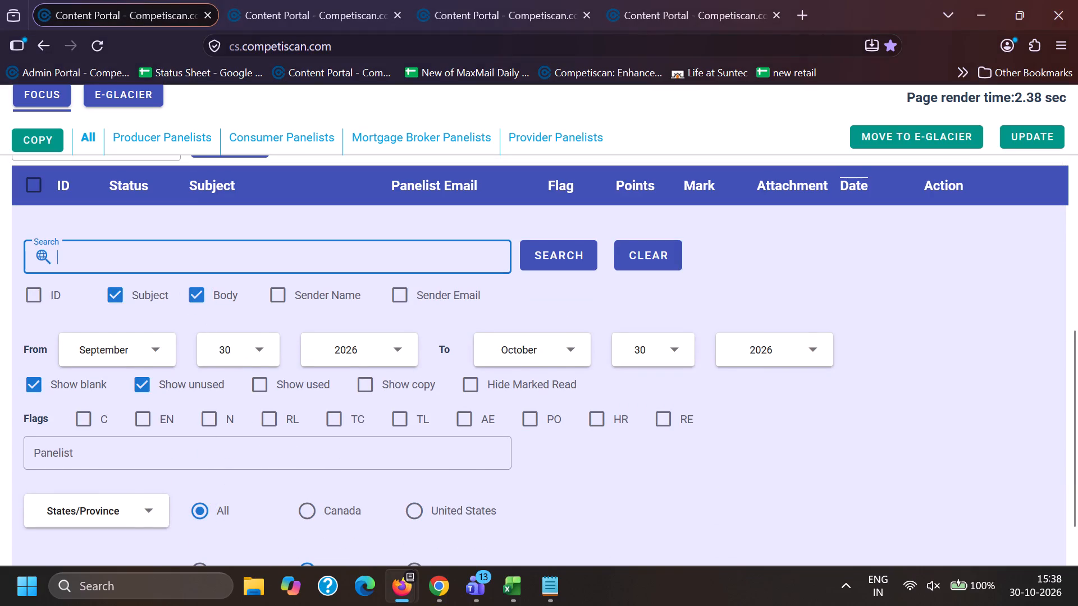
text(pit)
key(a)
text(l)
key(space)
text(one")
key(Return)
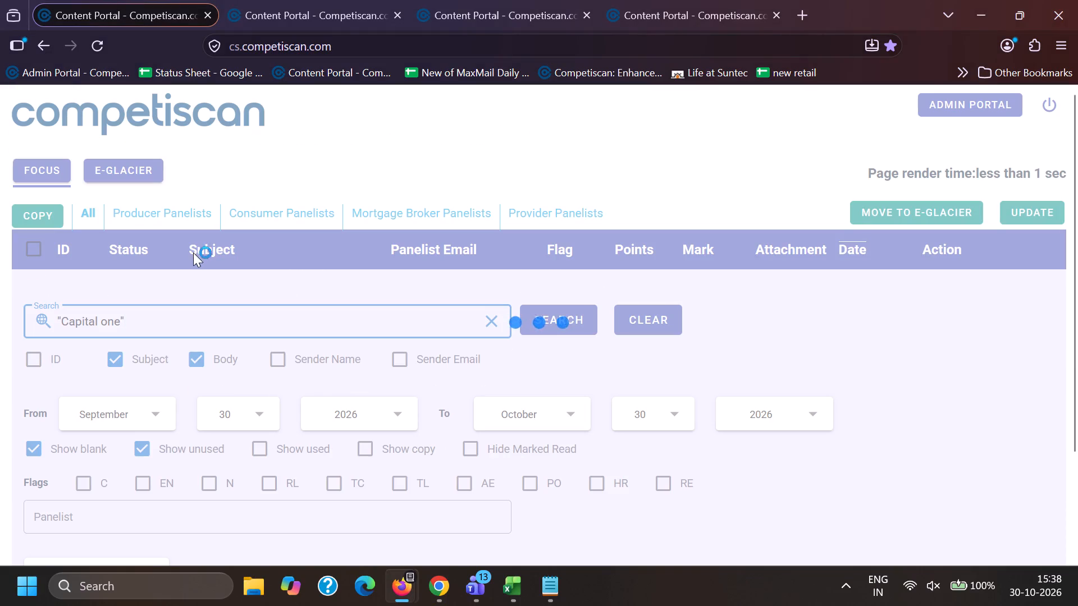
click(303, 0)
click(208, 0)
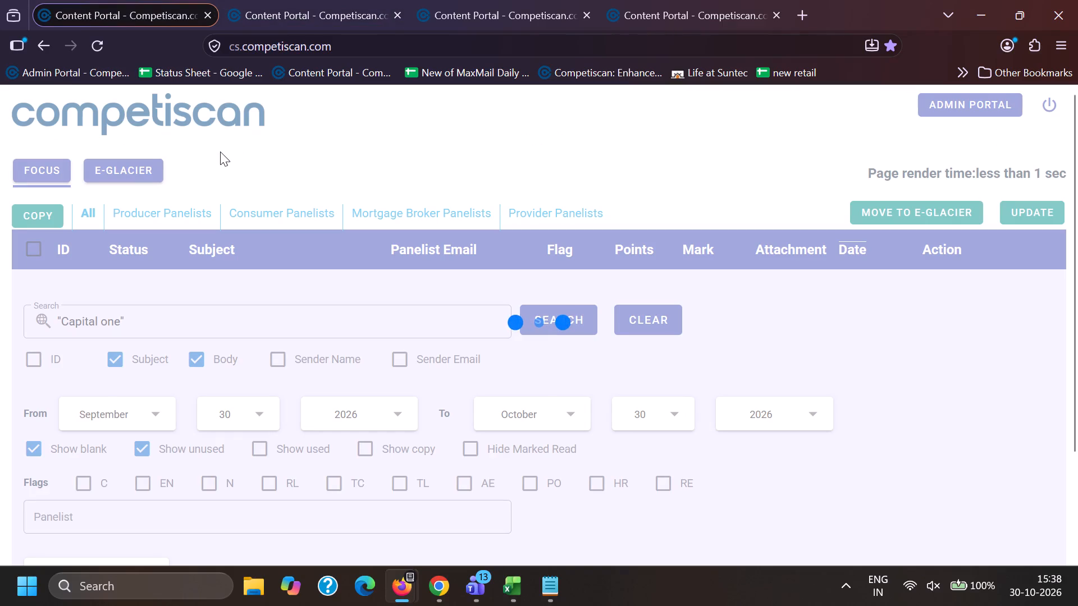
Select the subject text of the eBay "Activate Rewards on items like Davey Allison" email, leaving out the "Fw:" prefix.
drag(207, 347, 367, 377)
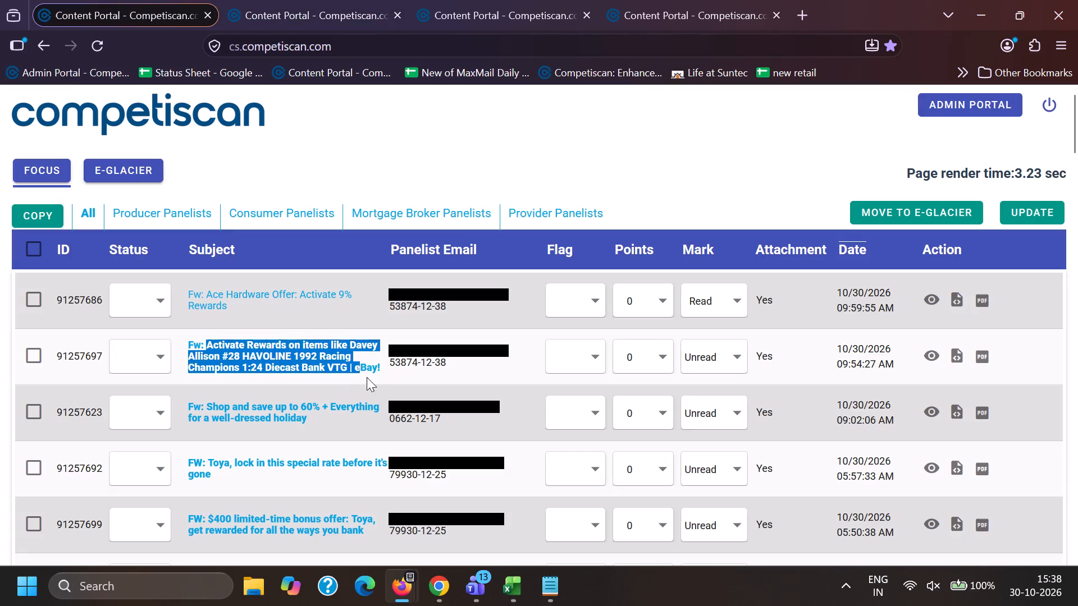
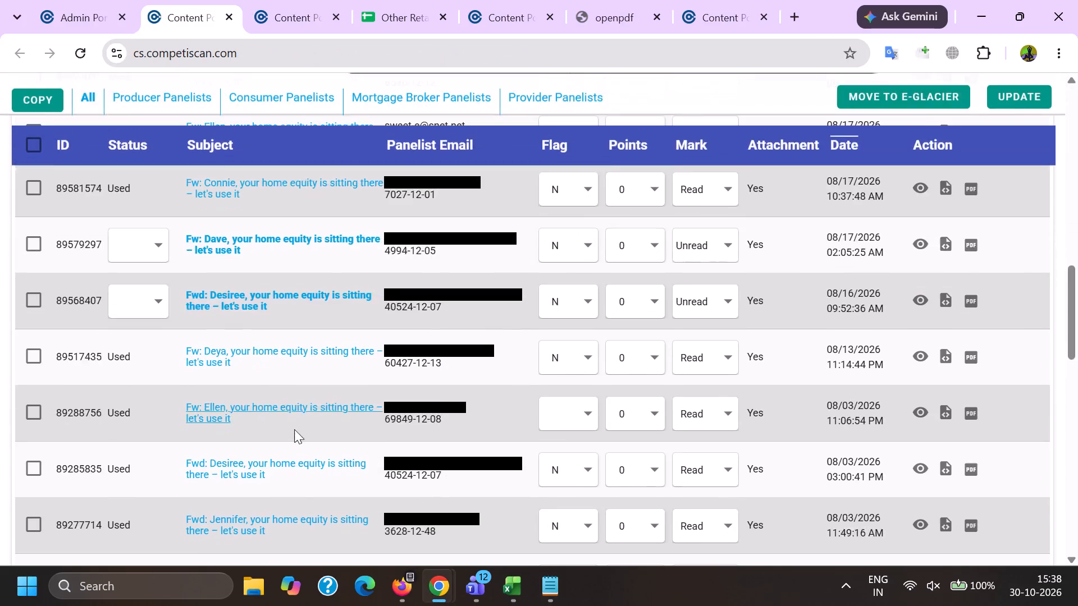
Search email subjects in the Chrome content portal for the copied eBay "Activate Rewards on items like Davey Allison" subject, in quotation marks.
scroll(295, 426, down, 6)
scroll(299, 467, up, 1)
drag(353, 286, 1, 255)
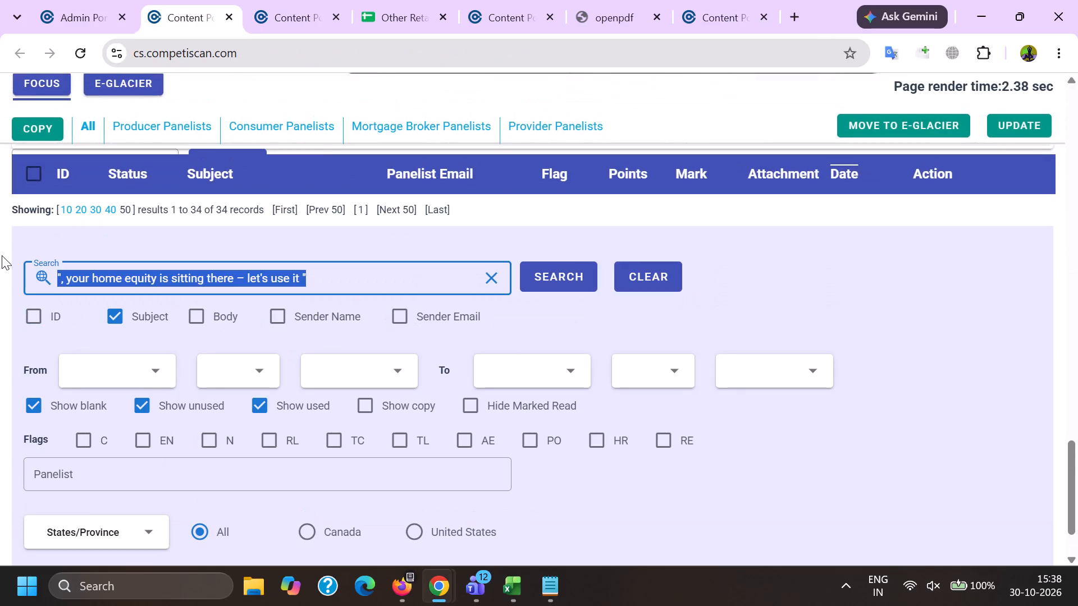
key(BackSpace)
key(shift+quotedbl)
key(ctrl+v)
key(shift+quotedbl)
key(Return)
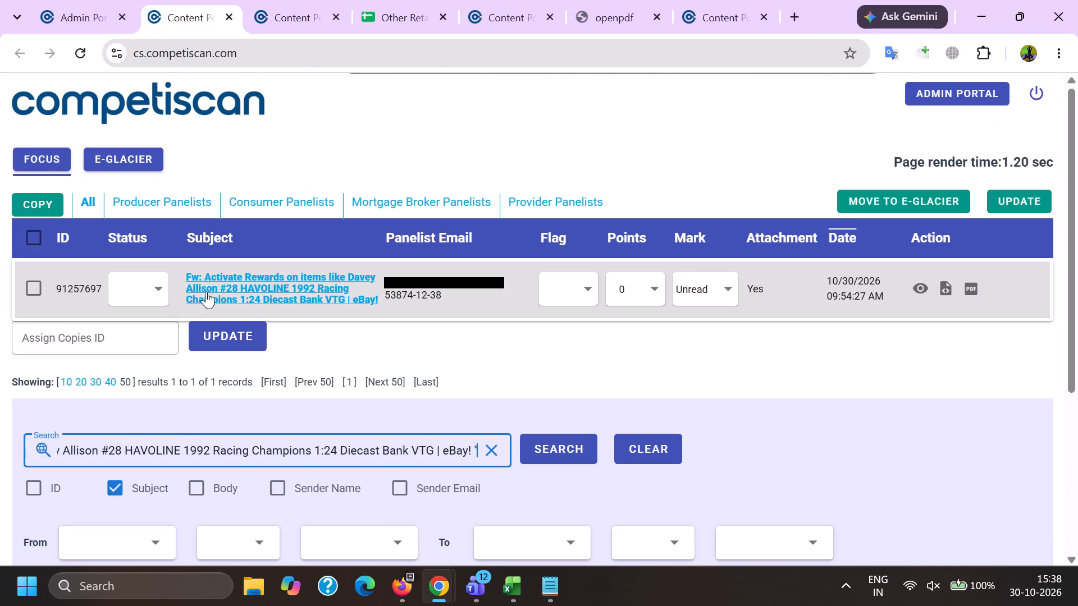
Open the matching email in the editor and copy its ID, 91257697, into cell B7187 of the may 26 Excel sheet.
ctrl+click(206, 291)
click(252, 0)
double_click(342, 57)
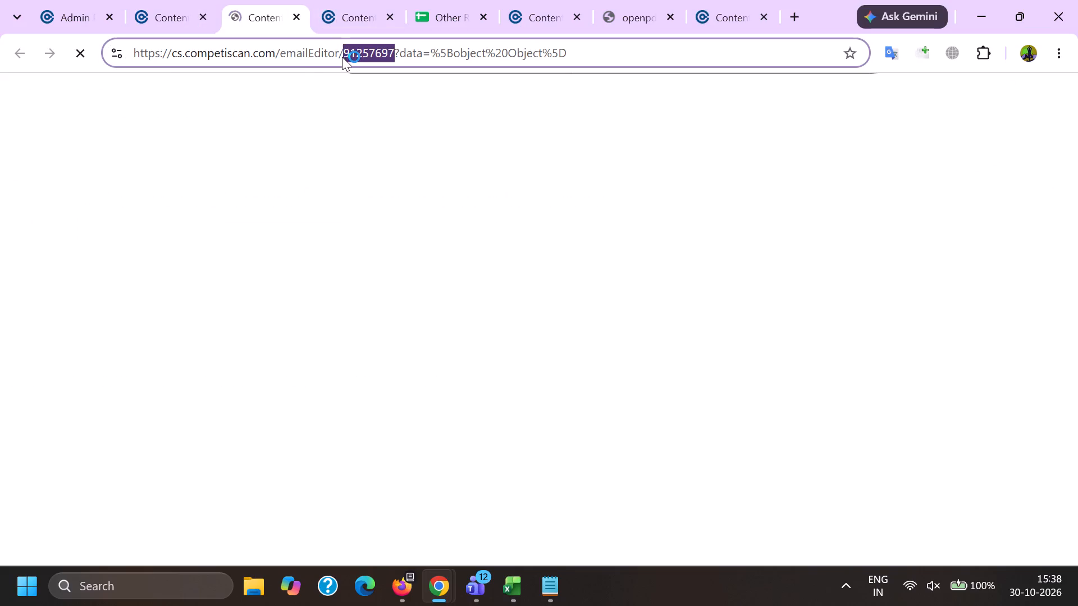
key(ctrl+c)
click(526, 598)
click(673, 520)
click(114, 399)
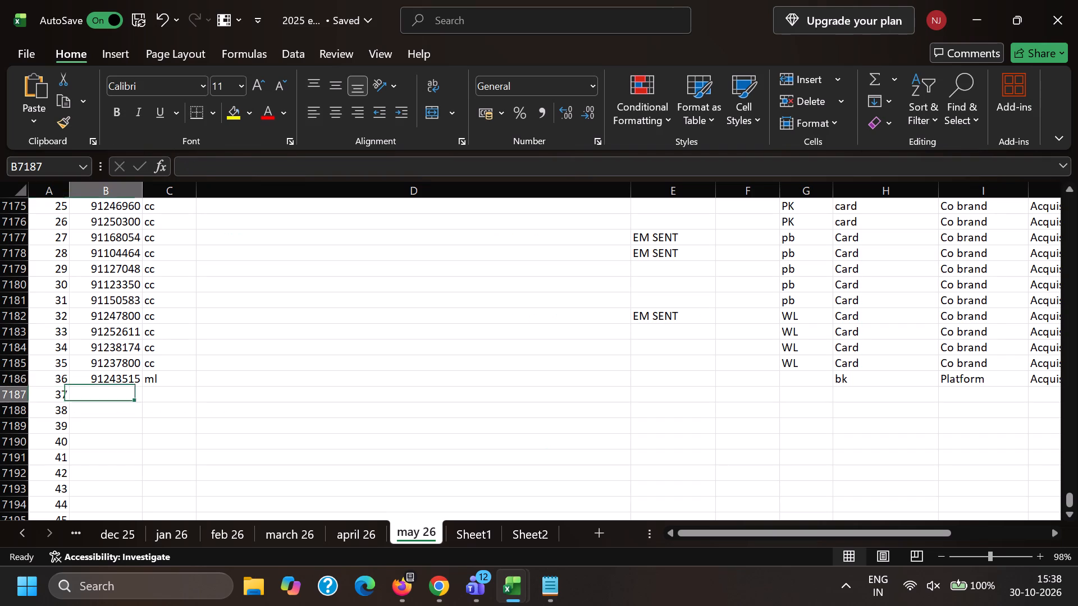
key(ctrl+v)
Complete row 7187 with ml in column C, bk in H, NC in I and Loyalty in J.
click(158, 398)
key(m)
key(l)
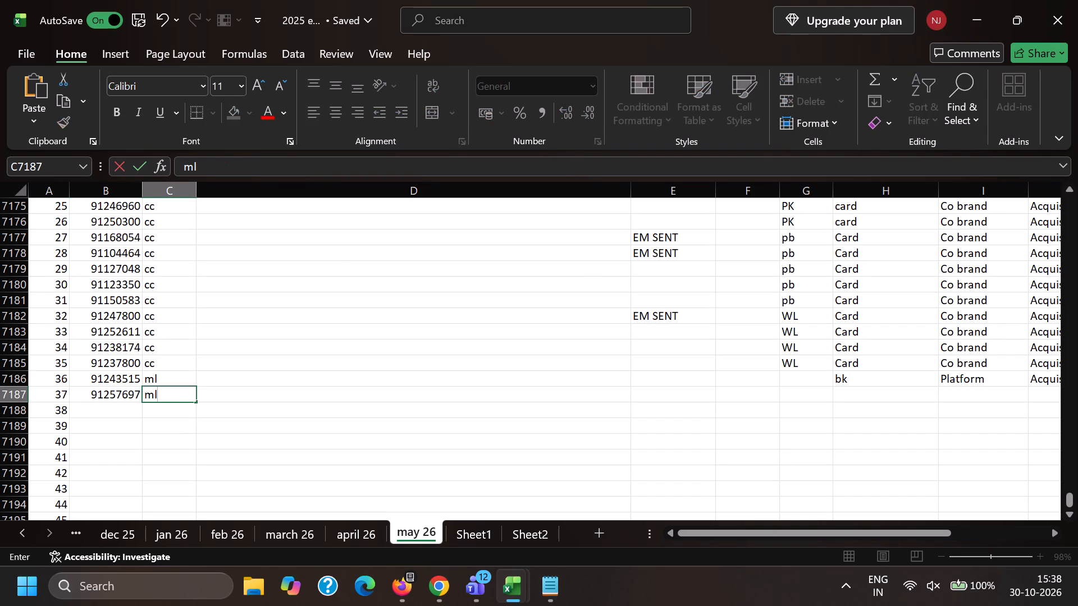
key(Right)
key(Right)
key(Right)
key(Right)
key(Right)
key(b)
key(Right)
key(n)
key(Right)
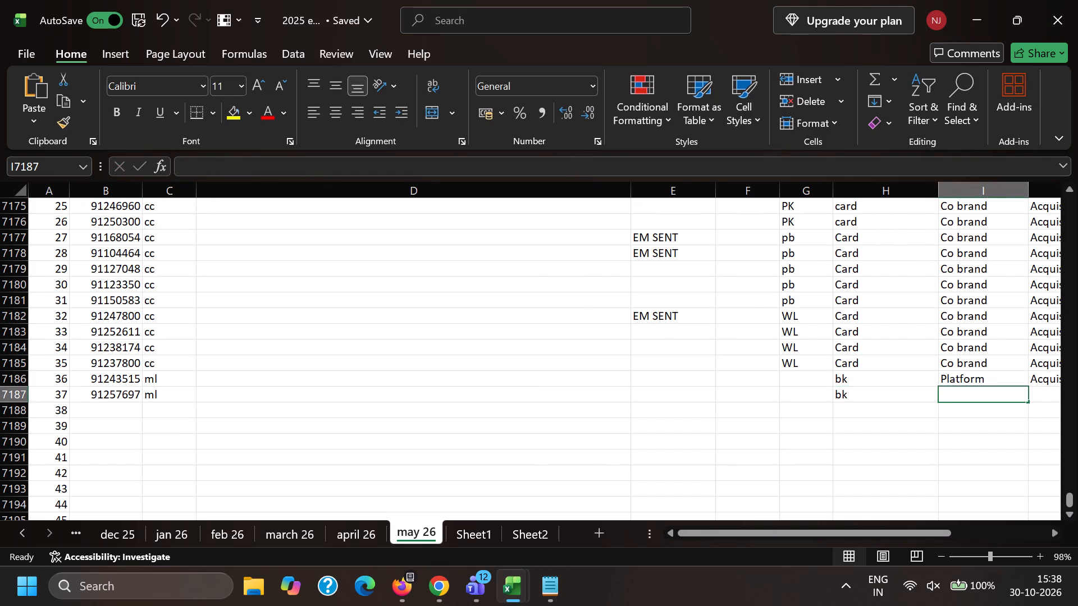
key(l)
key(Return)
key(alt+Tab)
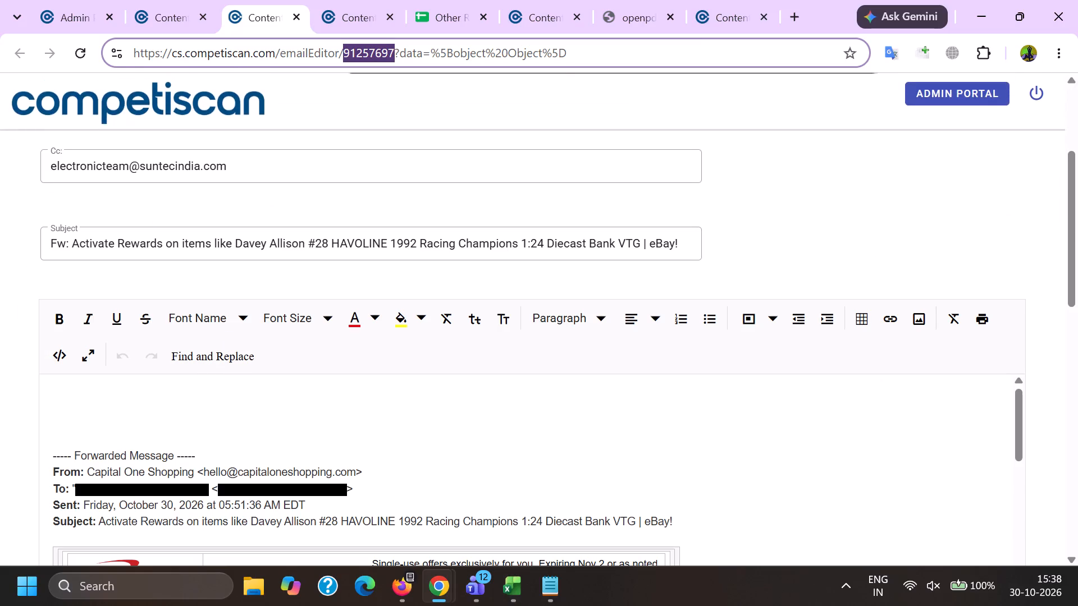
Delete the "Forwarded Message" line, the sender's address and the whole To line from the email body in the portal.
drag(211, 454, 70, 411)
key(BackSpace)
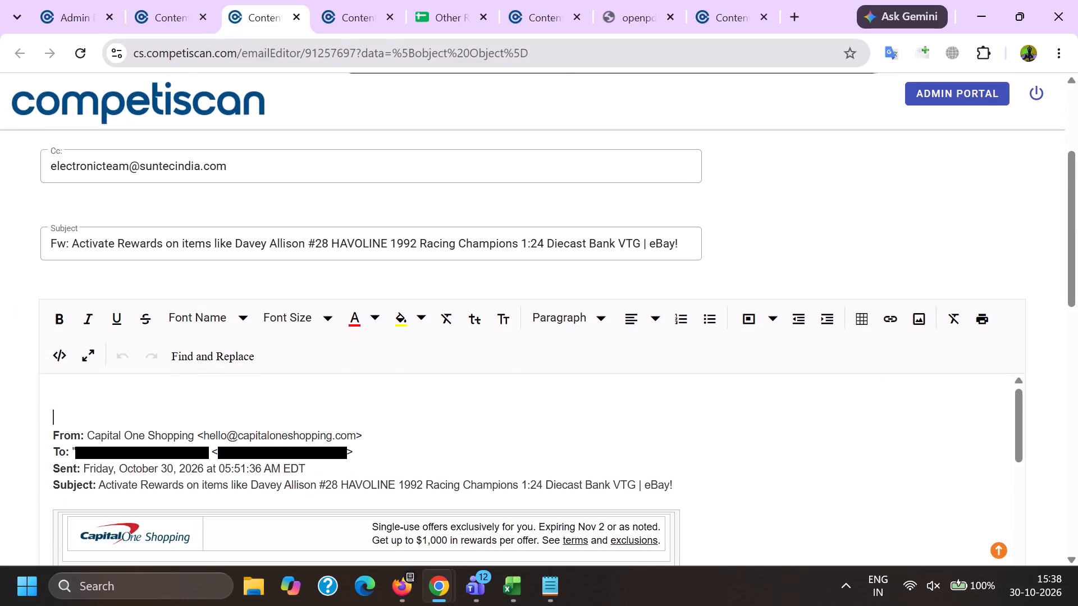
drag(198, 435, 378, 445)
key(BackSpace)
Copy the link address of Privacy Policy in the email footer, and remove all links from the email.
scroll(405, 302, down, 10)
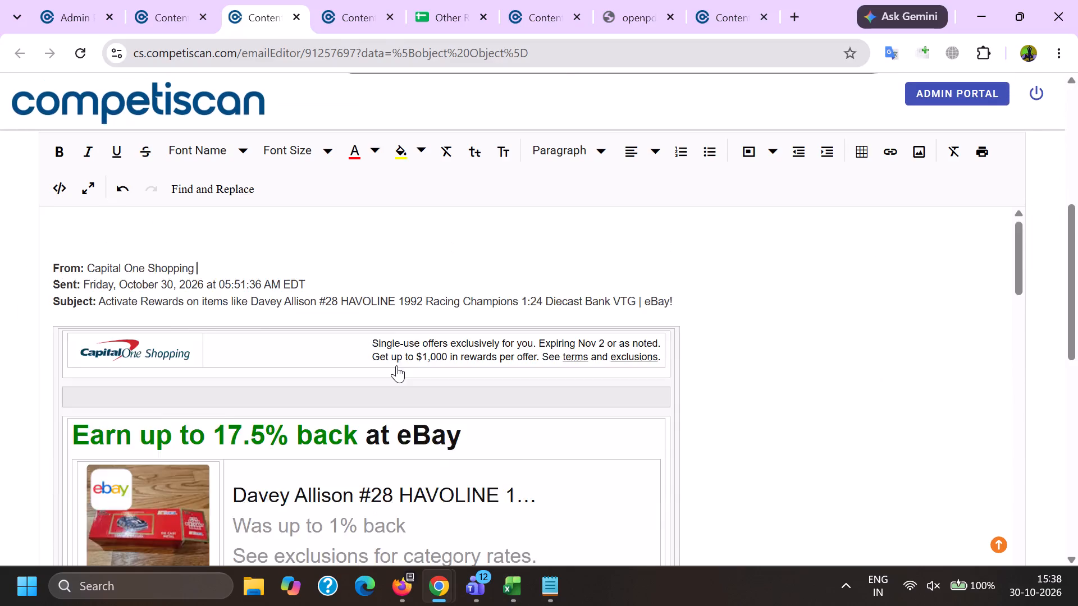
scroll(396, 365, down, 20)
scroll(396, 365, down, 6)
scroll(277, 385, down, 10)
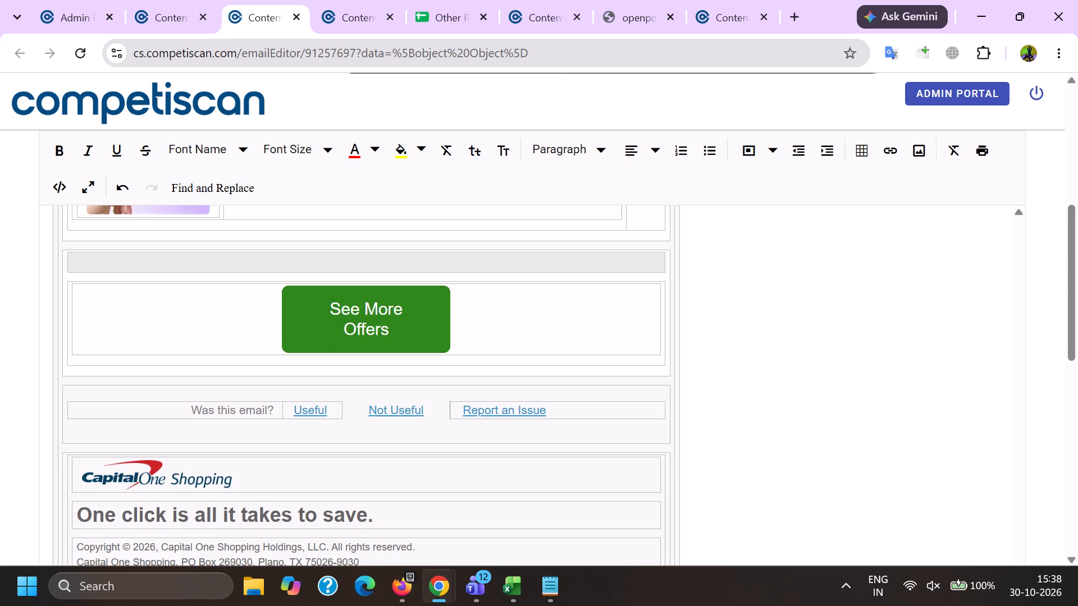
scroll(300, 425, down, 2)
scroll(325, 463, down, 3)
right_click(371, 264)
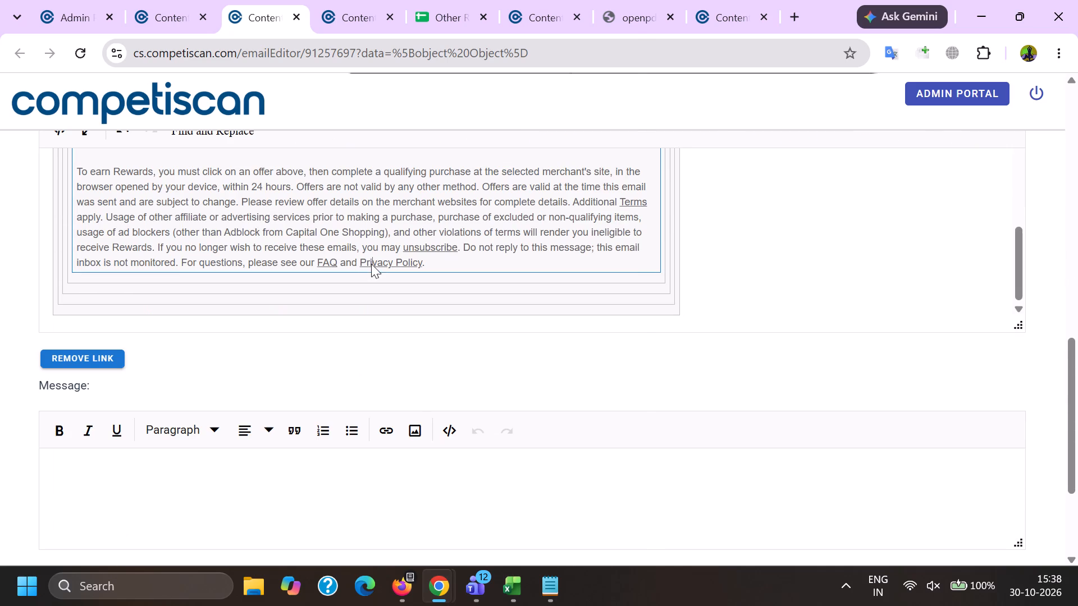
click(424, 184)
click(110, 357)
click(616, 156)
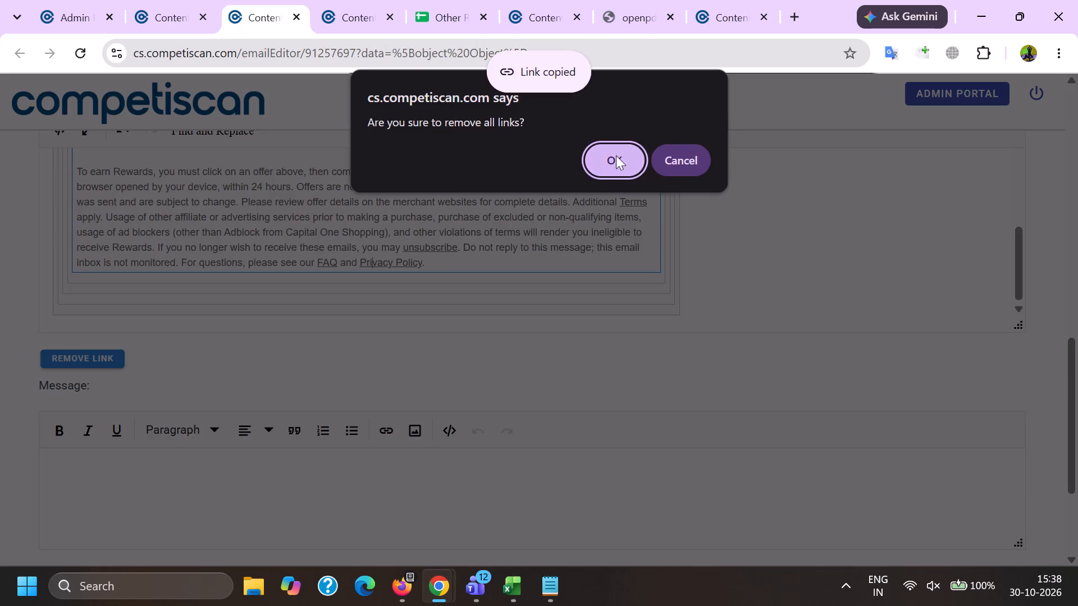
Insert a link in the footer's Privacy Policy text using the copied web address.
scroll(445, 459, up, 2)
click(377, 435)
key(ctrl+l)
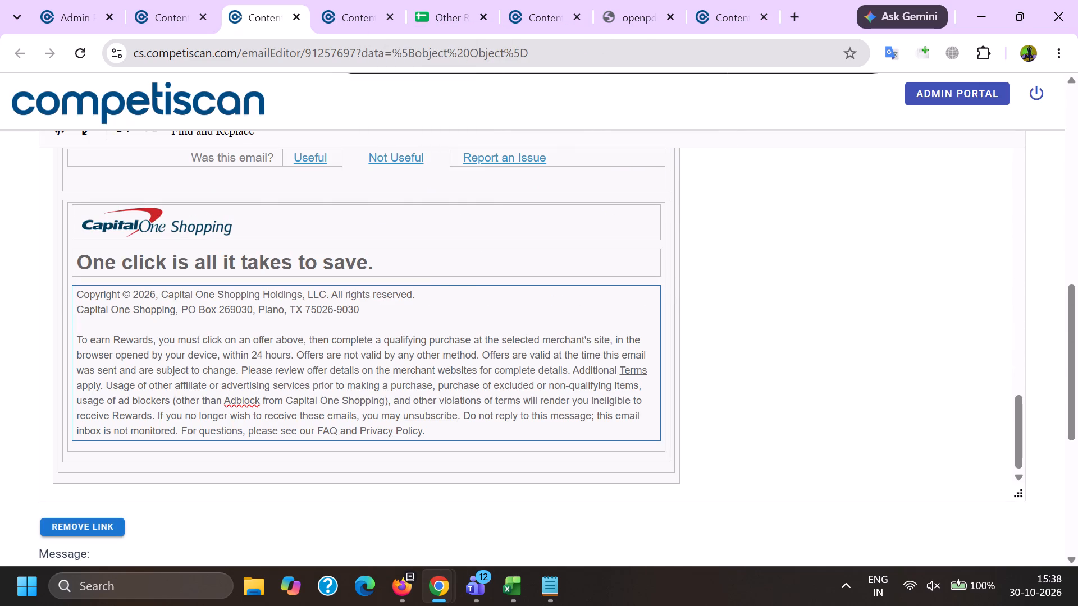
click(372, 431)
key(ctrl+k)
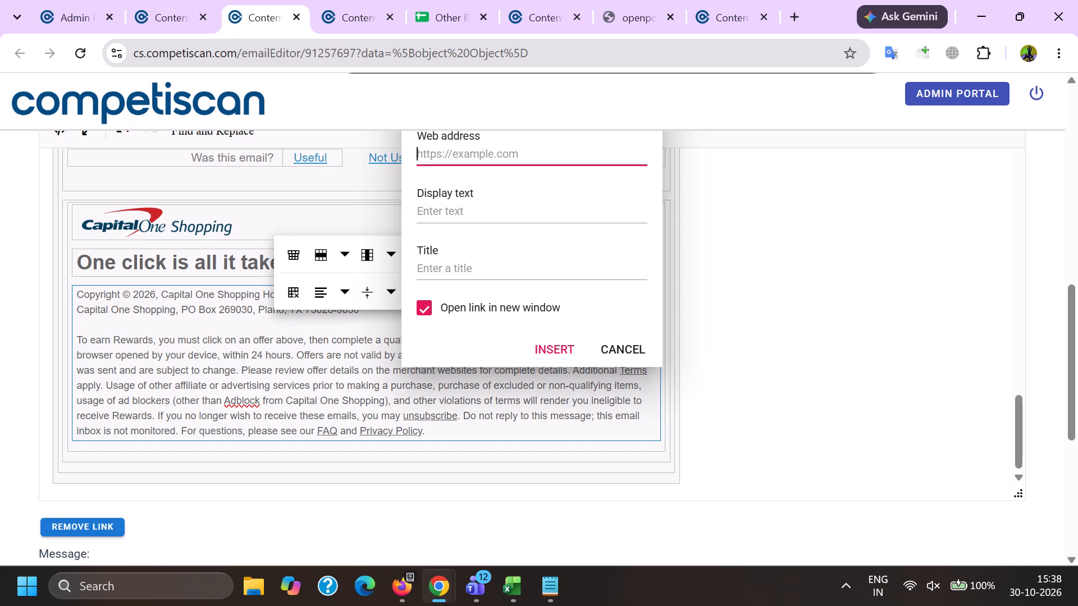
key(ctrl+v)
click(566, 354)
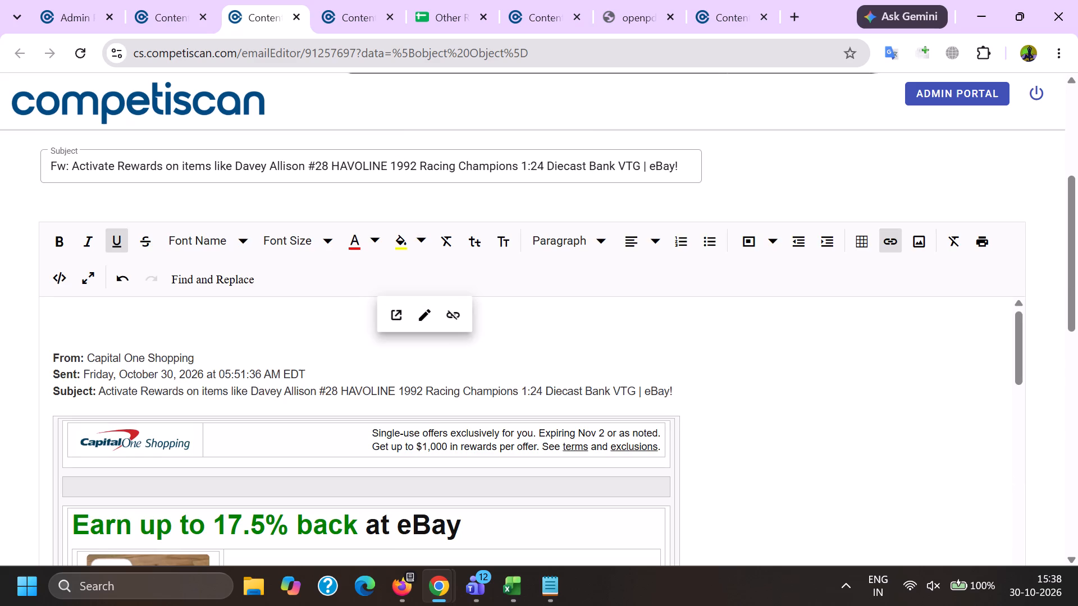
Save the edited email's product info and confirm saving.
scroll(0, 416, down, 17)
click(373, 421)
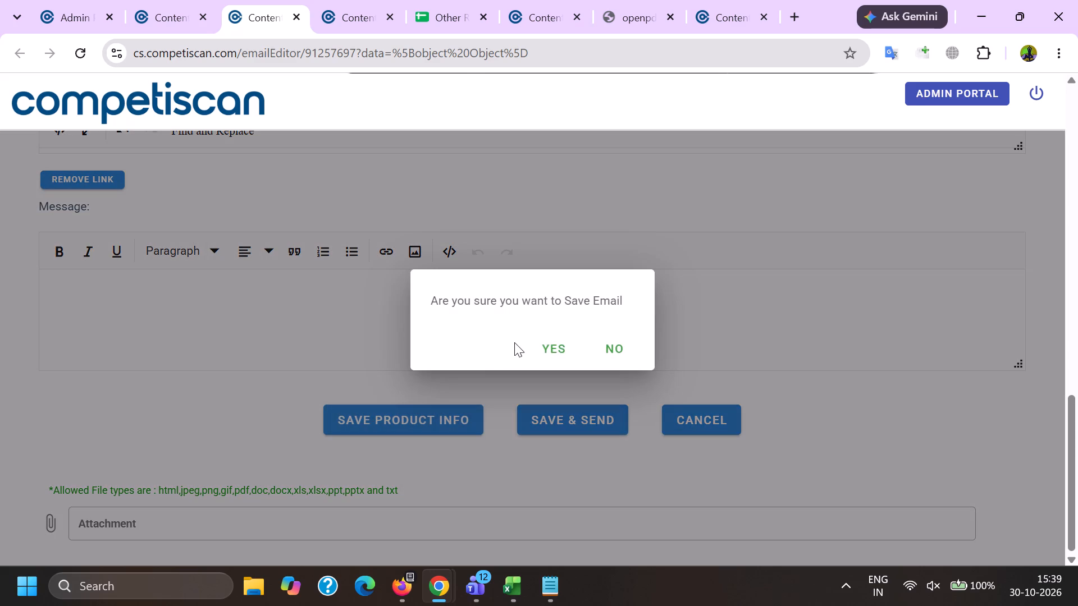
click(527, 342)
Copy the email ID 91257697 and open its Manage Product V2 record, returning to the email editor.
double_click(332, 51)
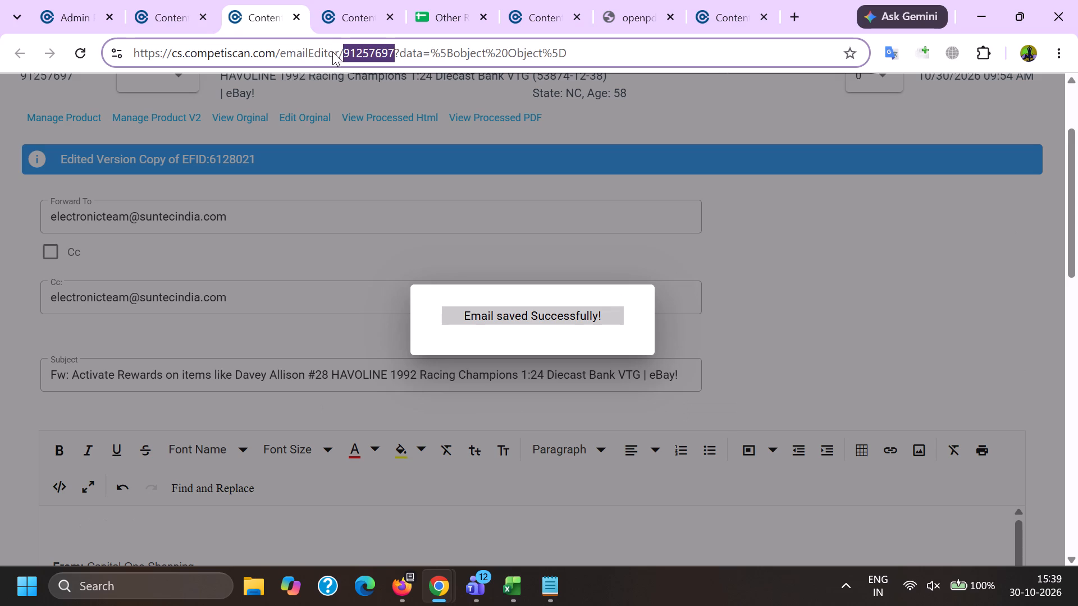
key(ctrl+c)
key(ctrl+c)
click(0, 328)
click(76, 121)
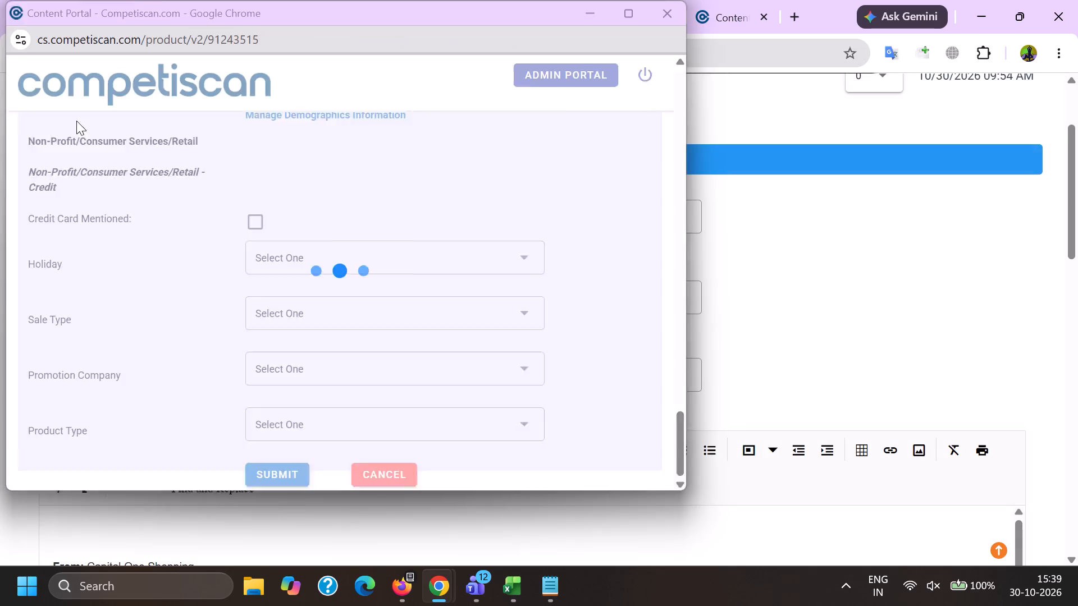
key(alt+Tab)
Switch to the may 26 Excel sheet and select the next empty ID cell, B7188.
scroll(164, 229, down, 5)
click(521, 599)
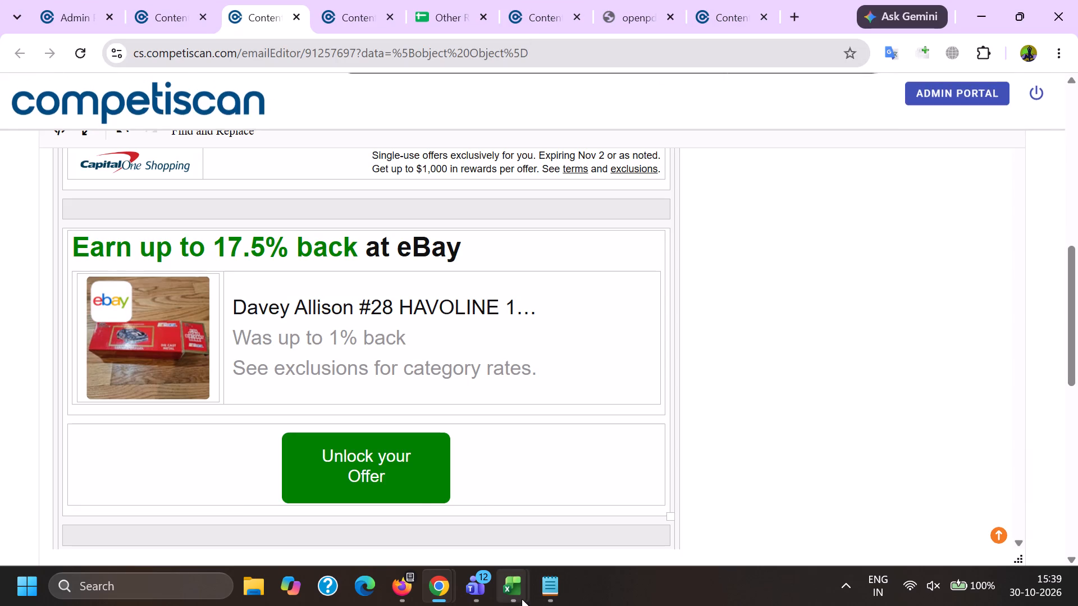
click(654, 545)
click(71, 418)
key(Left)
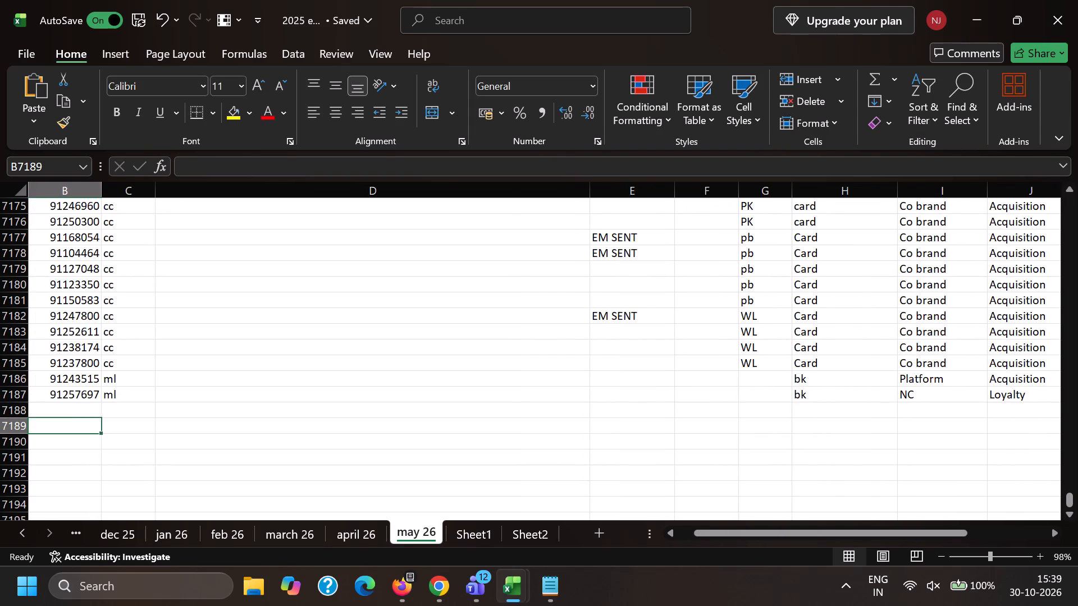
key(Up)
Return to the email editor and copy the "Earn 2.5% back at The Home Depot" offer heading.
key(alt+Tab)
scroll(195, 384, up, 8)
scroll(216, 282, down, 4)
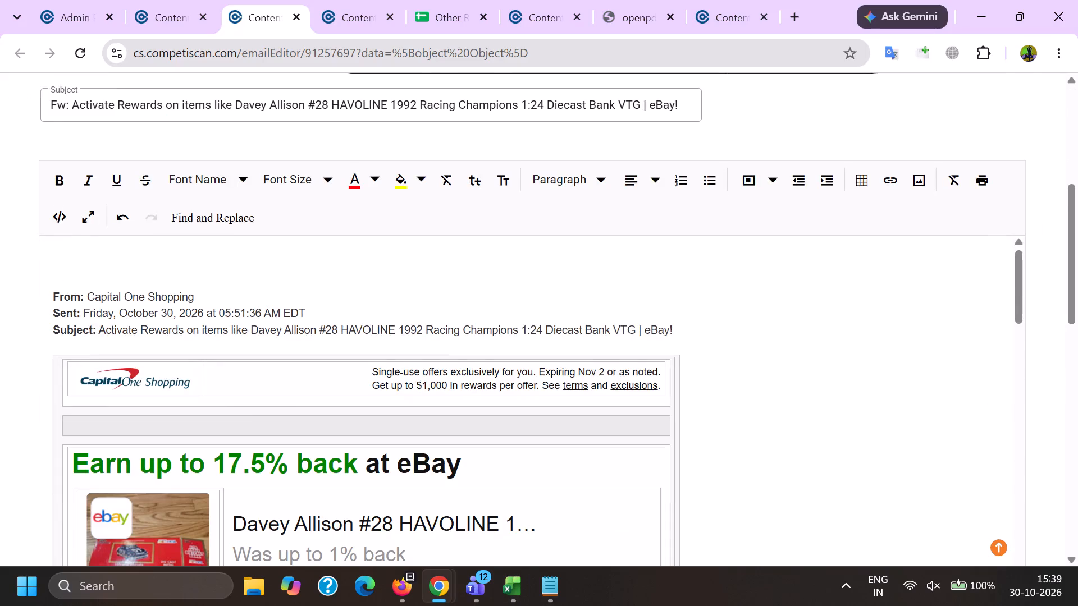
triple_click(156, 462)
scroll(204, 437, down, 6)
triple_click(167, 292)
key(ctrl+c)
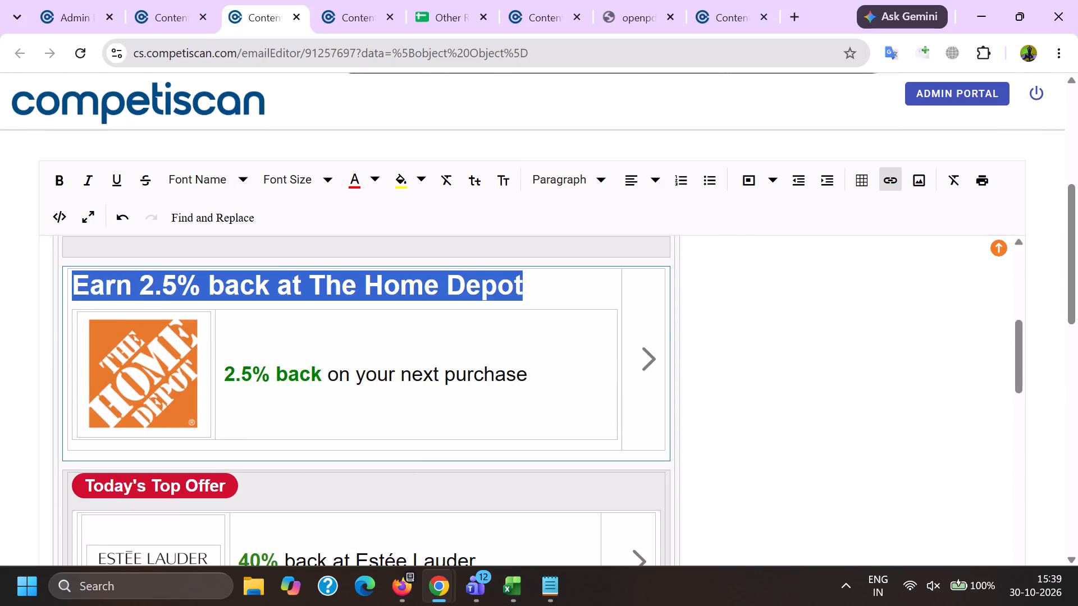
Paste the Home Depot heading after the Subject line, copy the subject text and heading together, and undo the paste.
scroll(293, 414, up, 4)
scroll(545, 389, up, 3)
click(802, 325)
key(space)
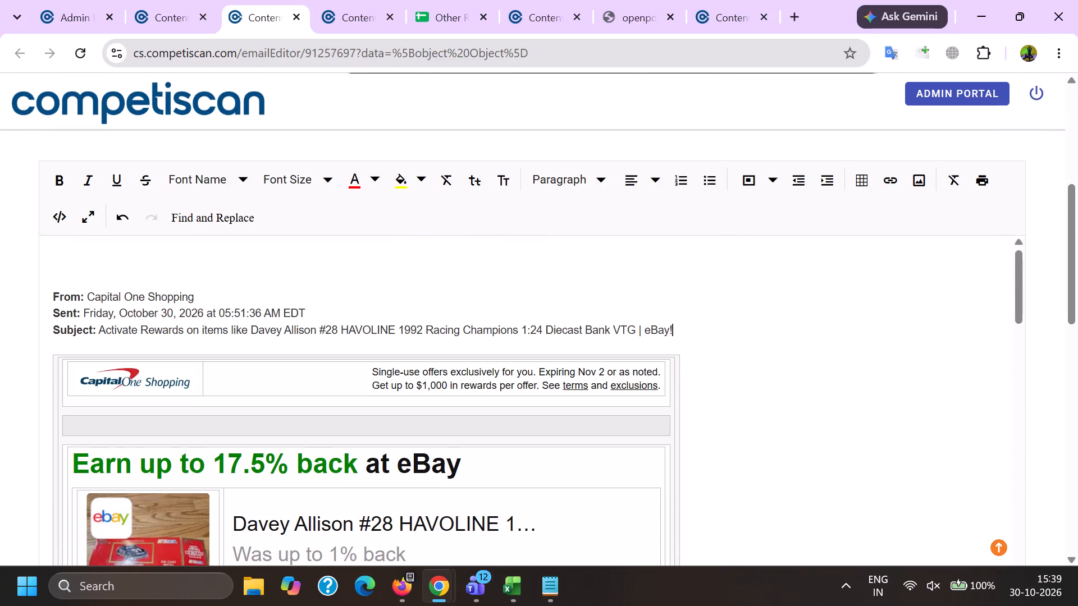
key(ctrl+v)
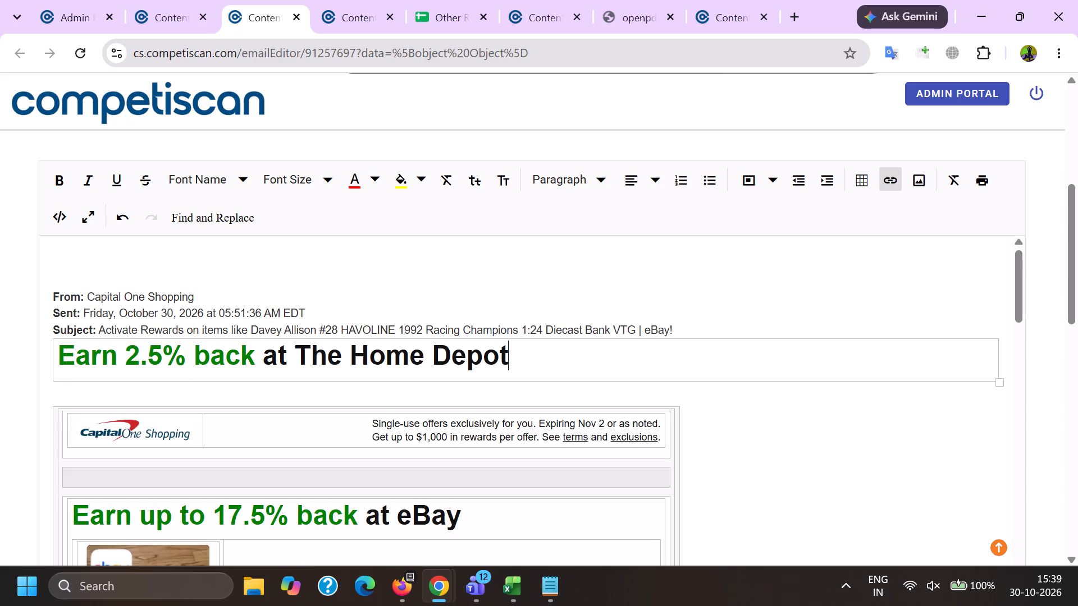
drag(101, 334, 542, 364)
key(ctrl+c)
key(ctrl+z)
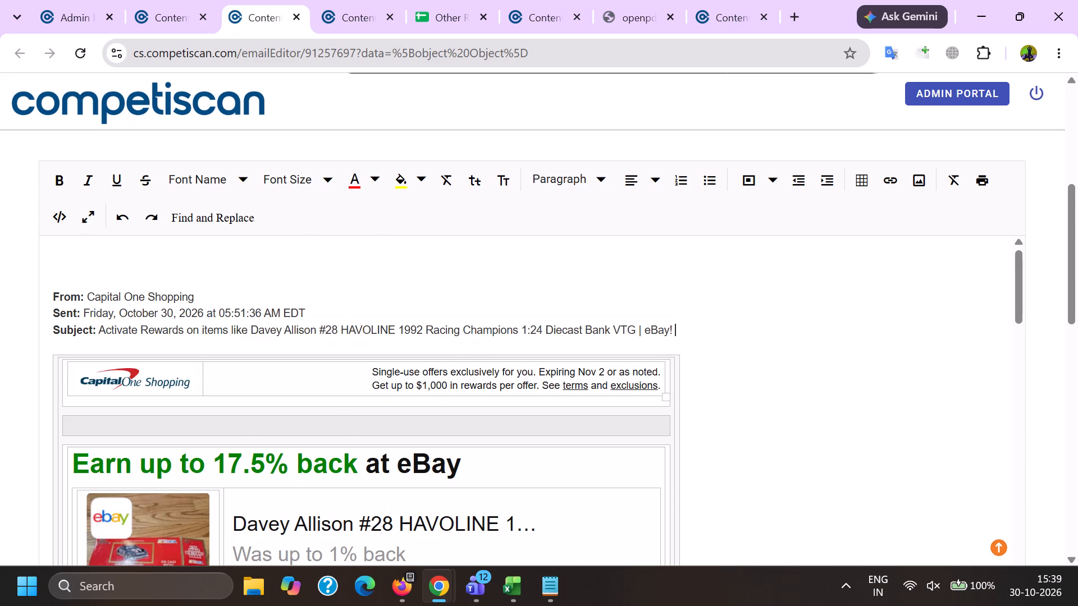
Switch to the V2 product record for 91257697 and add Capital One as the company.
key(alt+Tab)
key(alt+Tab)
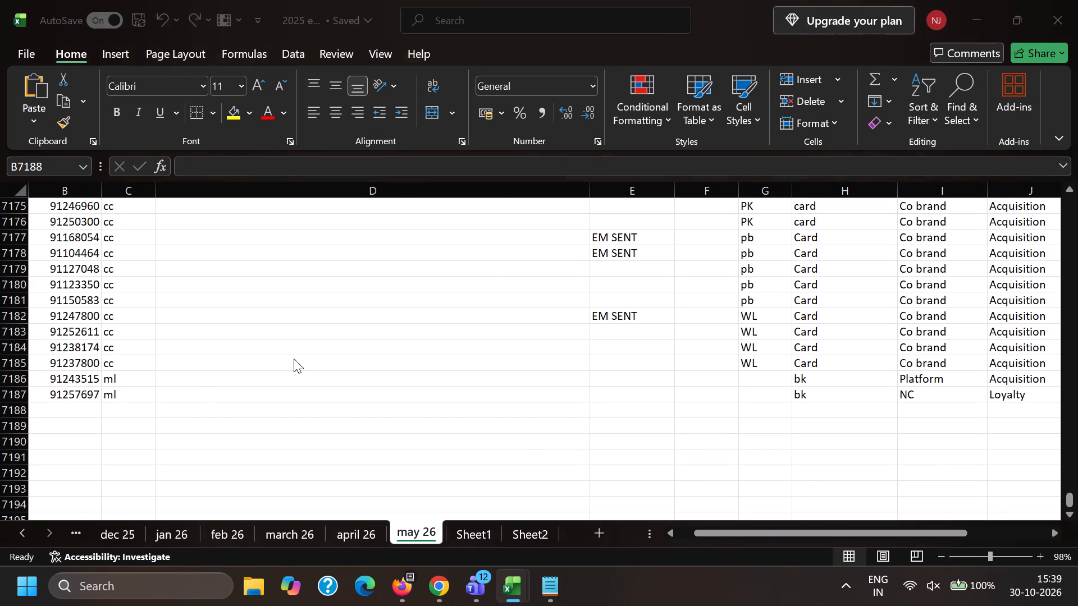
key(alt+Tab)
scroll(264, 238, down, 5)
click(321, 327)
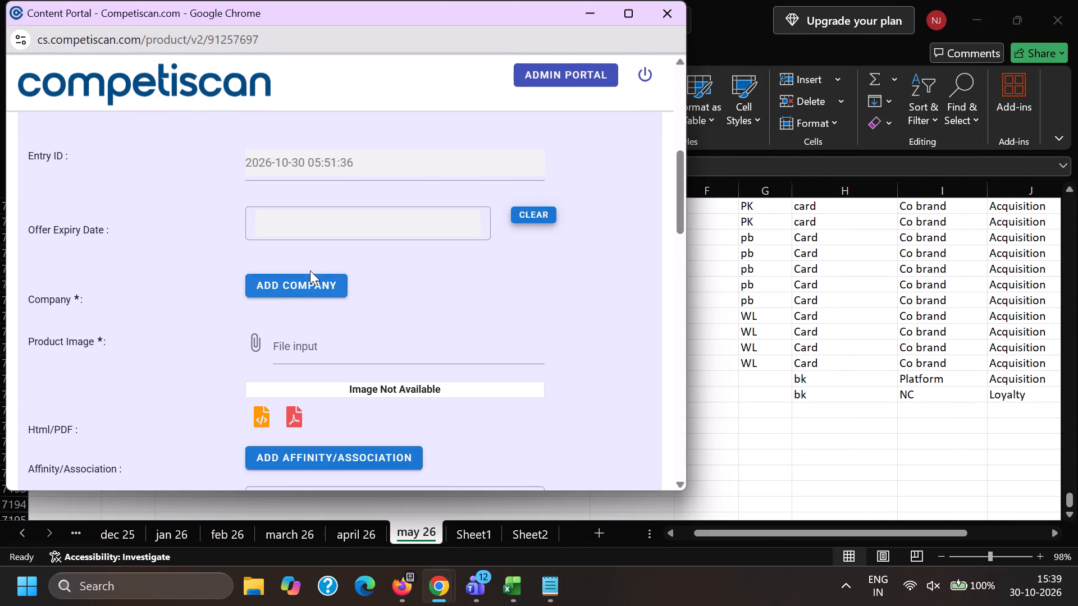
click(310, 270)
click(317, 284)
key(c)
key(a)
text(pit)
key(a)
text(l one)
scroll(353, 281, down, 1)
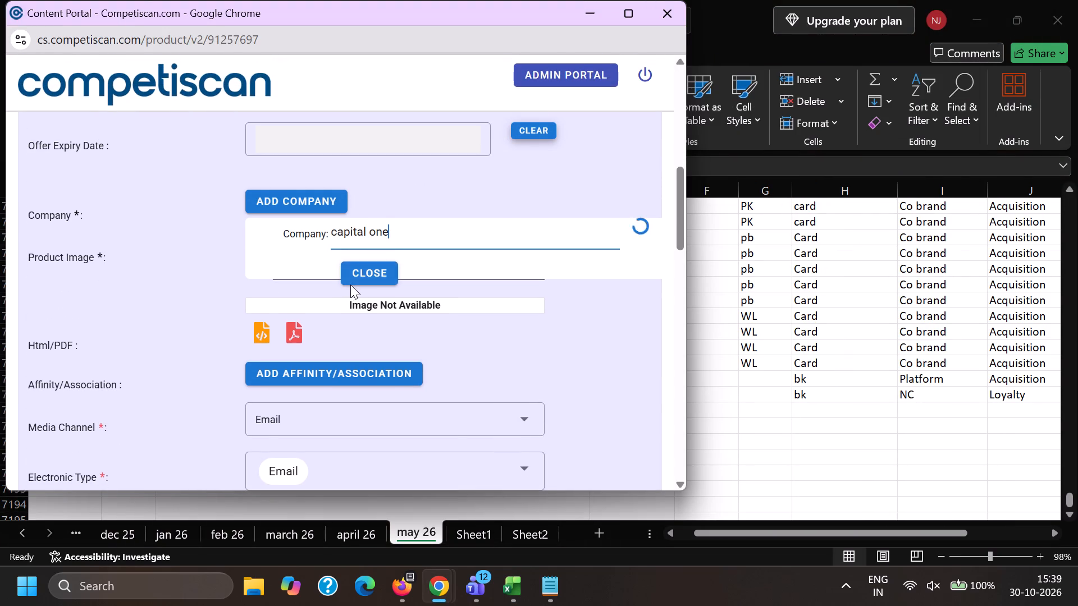
click(351, 284)
scroll(313, 236, down, 4)
scroll(320, 313, up, 4)
click(306, 242)
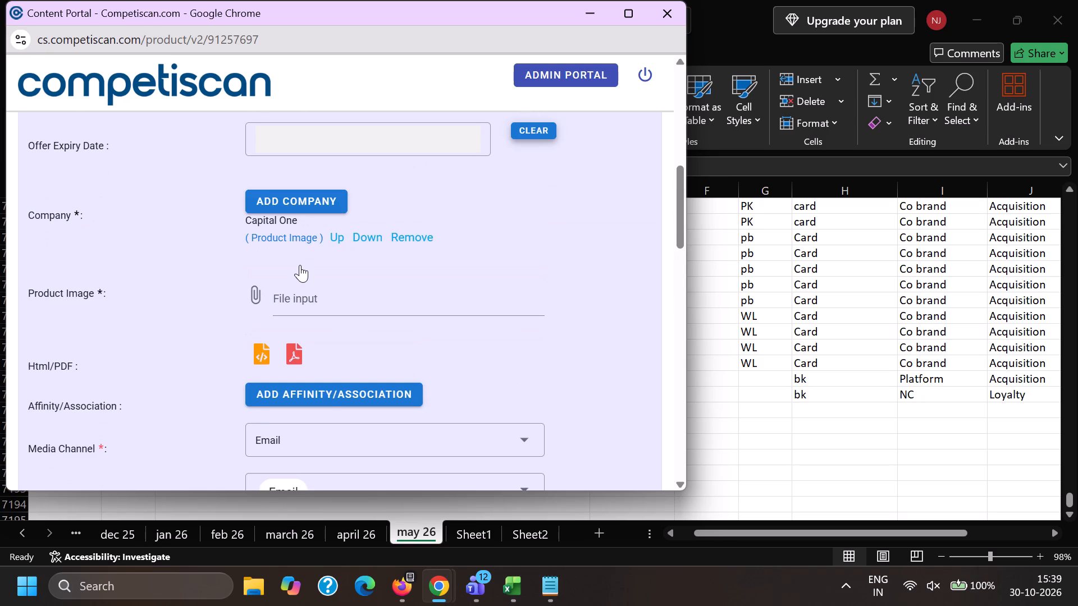
Set the product's sector to Banking and its category to Banking Services, and add the classification.
scroll(300, 230, down, 3)
scroll(312, 392, down, 2)
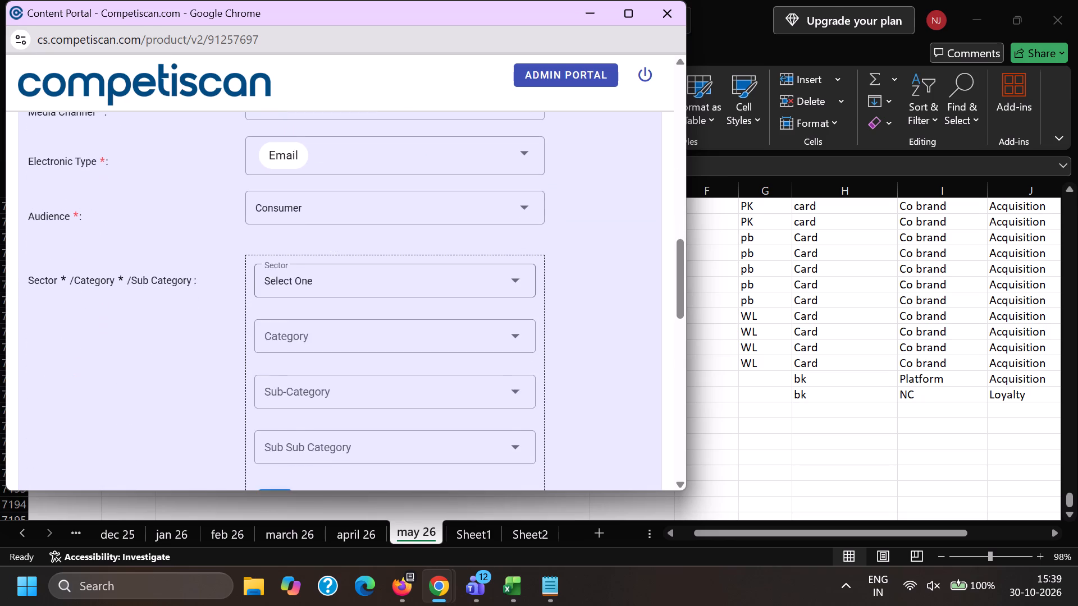
click(319, 288)
click(322, 325)
drag(199, 342, 220, 342)
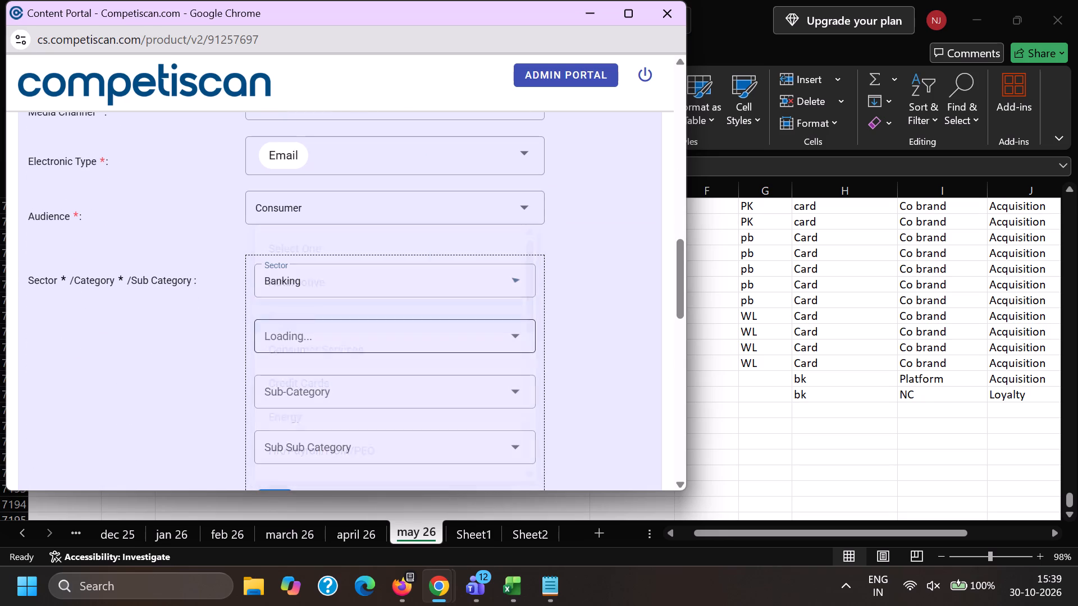
click(299, 334)
scroll(302, 253, down, 1)
drag(332, 287, 328, 292)
drag(204, 321, 230, 331)
click(286, 415)
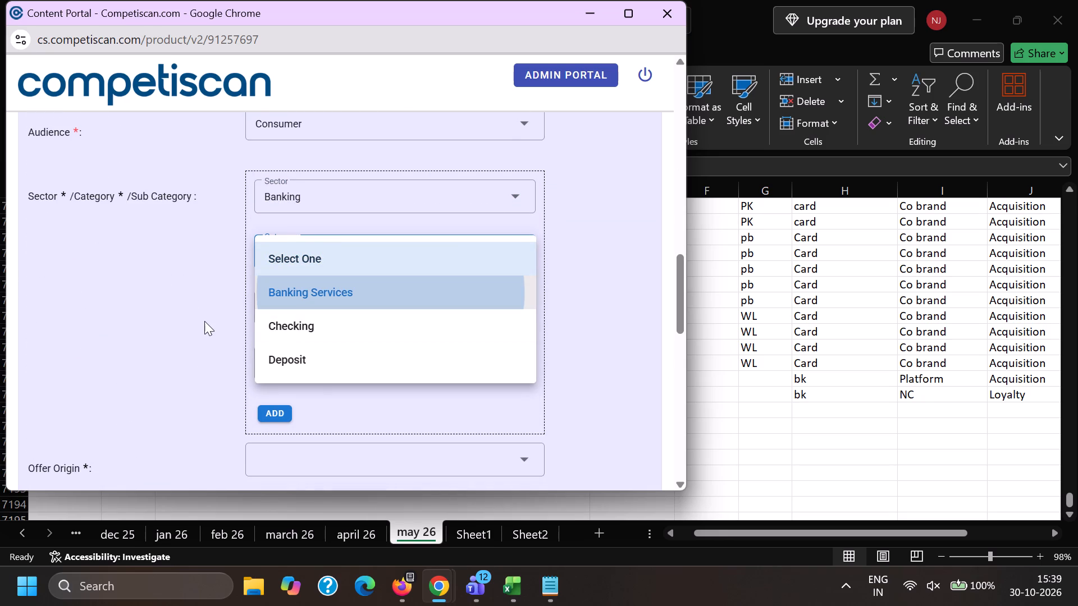
Set the offer origin to Provider/Bank.
scroll(277, 311, down, 3)
click(316, 235)
click(304, 317)
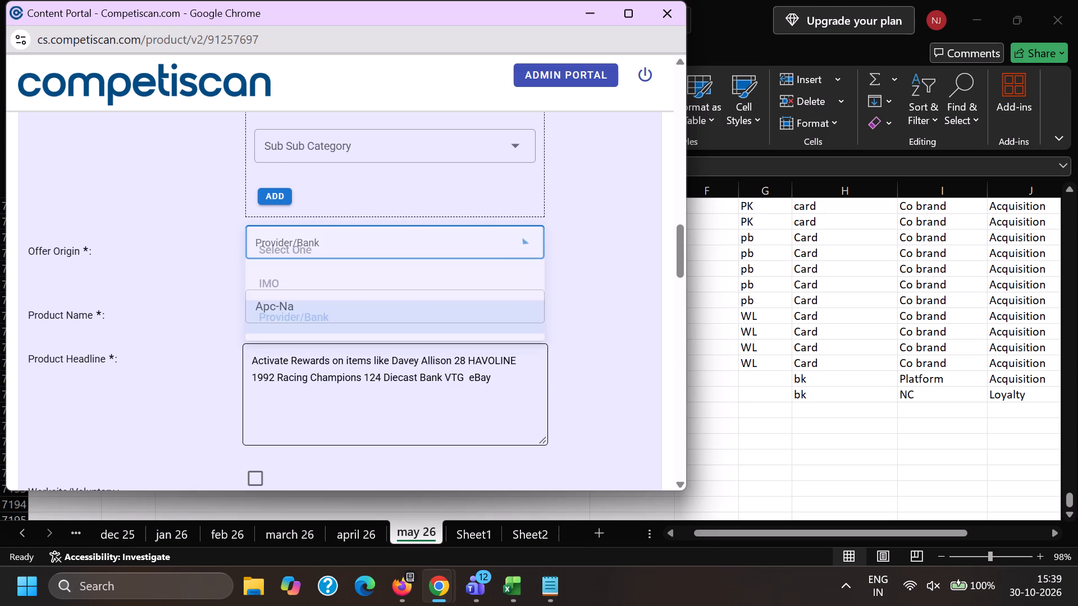
Replace the product headline with the copied eBay subject plus "Earn 2.5% back at The Home Depot".
drag(511, 373, 127, 326)
key(ctrl+v)
key(alt+Tab)
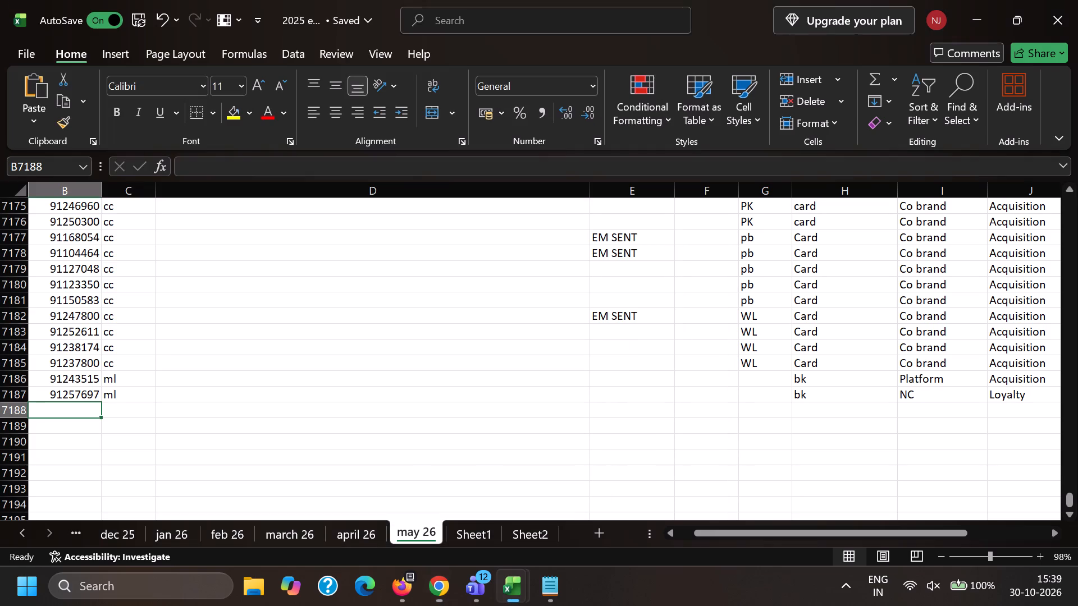
key(alt+Tab)
click(462, 364)
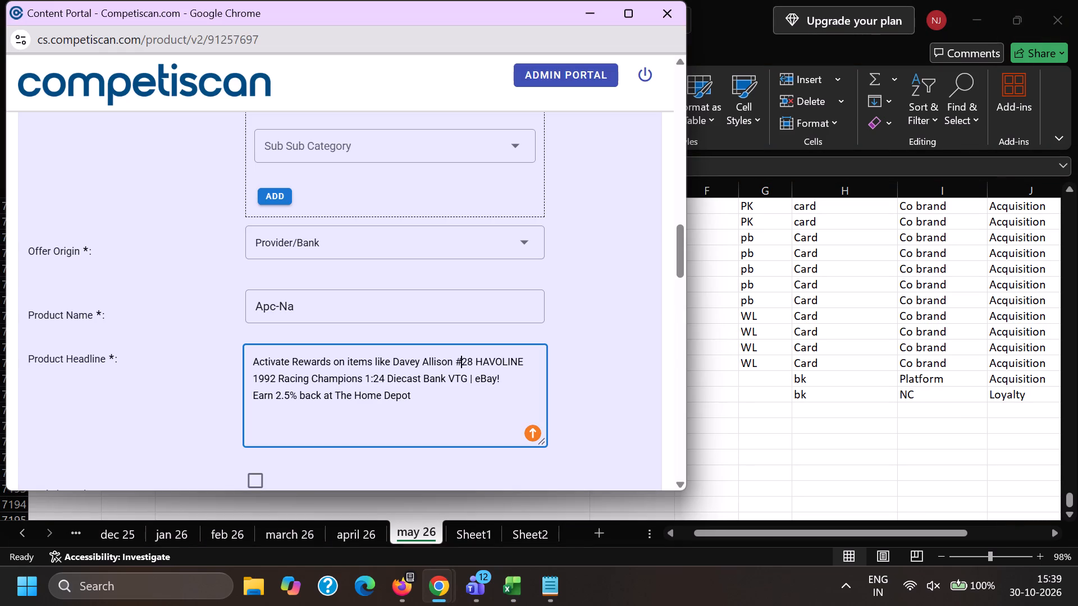
In the product headline, write "Number 28" in place of "#28" and join the Home Depot text onto the eBay line.
text(um)
key(b)
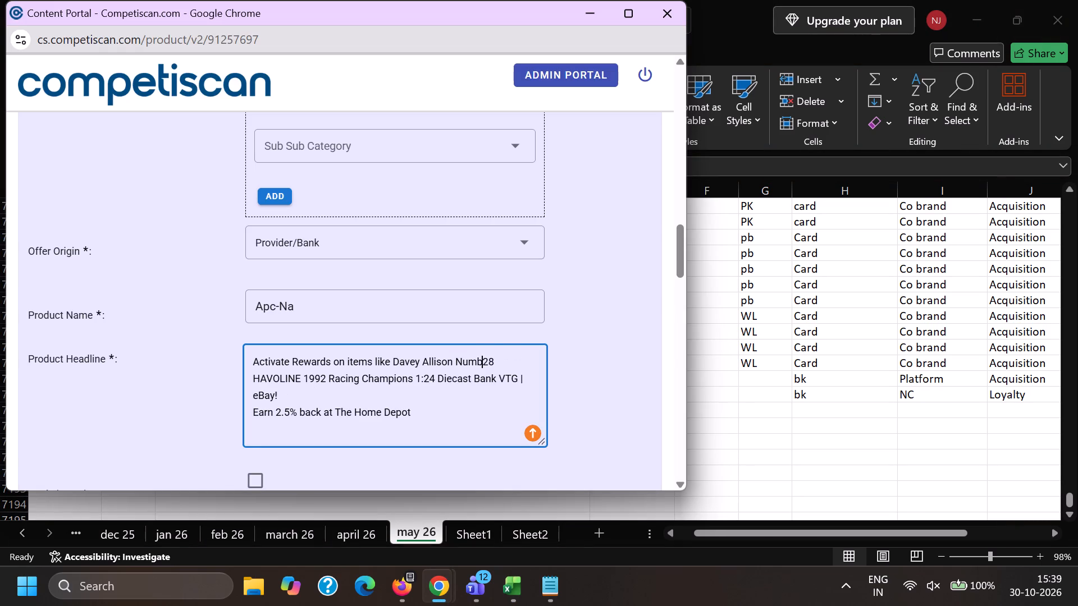
text(er)
key(space)
click(404, 399)
key(Right)
key(BackSpace)
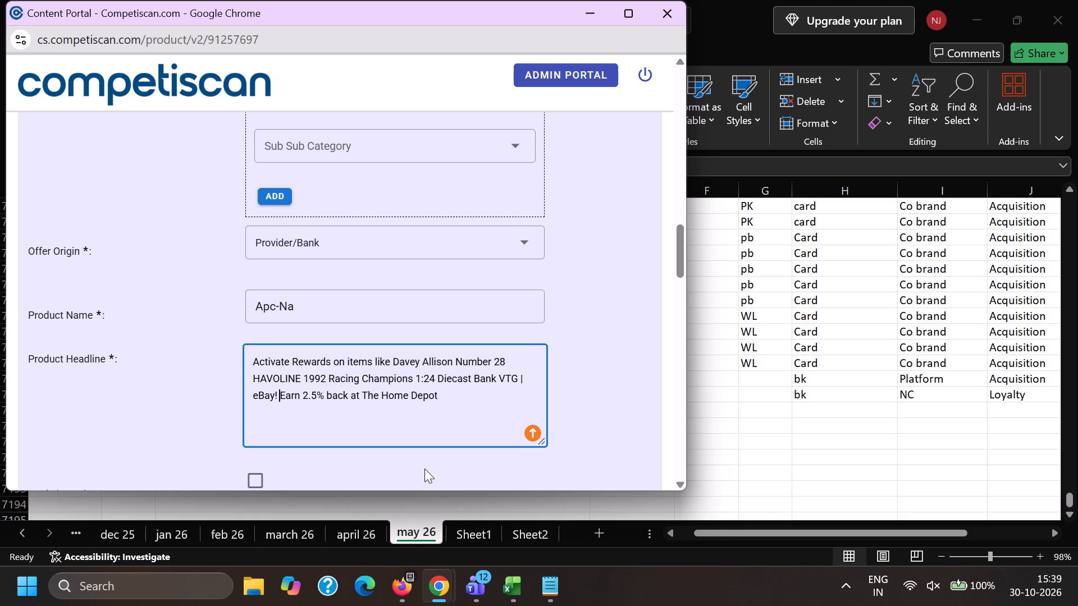
Copy "Capital One Banking Services" from the 2025 Excel workbook and paste it over the product name in the record.
click(510, 602)
click(691, 505)
scroll(691, 423, up, 8)
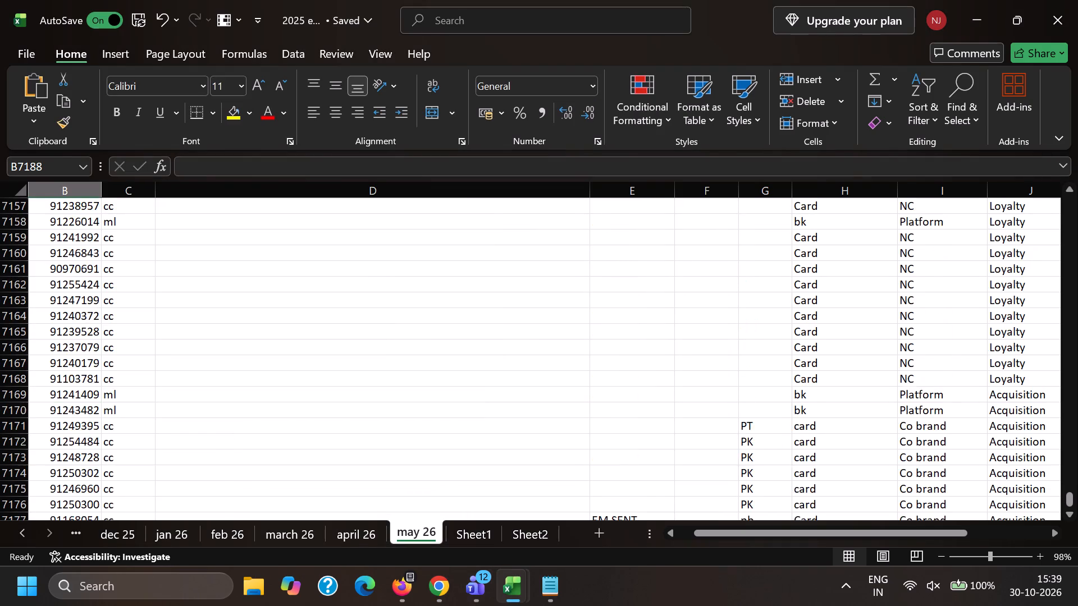
scroll(678, 378, up, 1)
scroll(659, 316, up, 3)
click(757, 346)
key(ctrl+c)
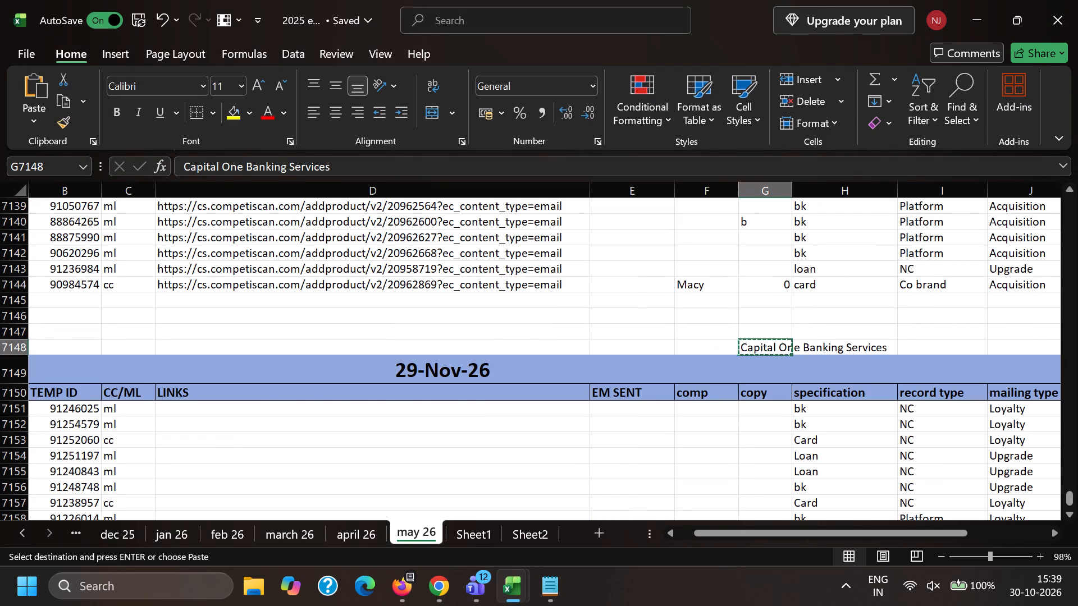
key(alt+Tab)
drag(355, 303, 85, 291)
key(ctrl+v)
Set the ancillary products to Savings/Discount Member Programs and choose a response mechanism.
scroll(223, 248, down, 6)
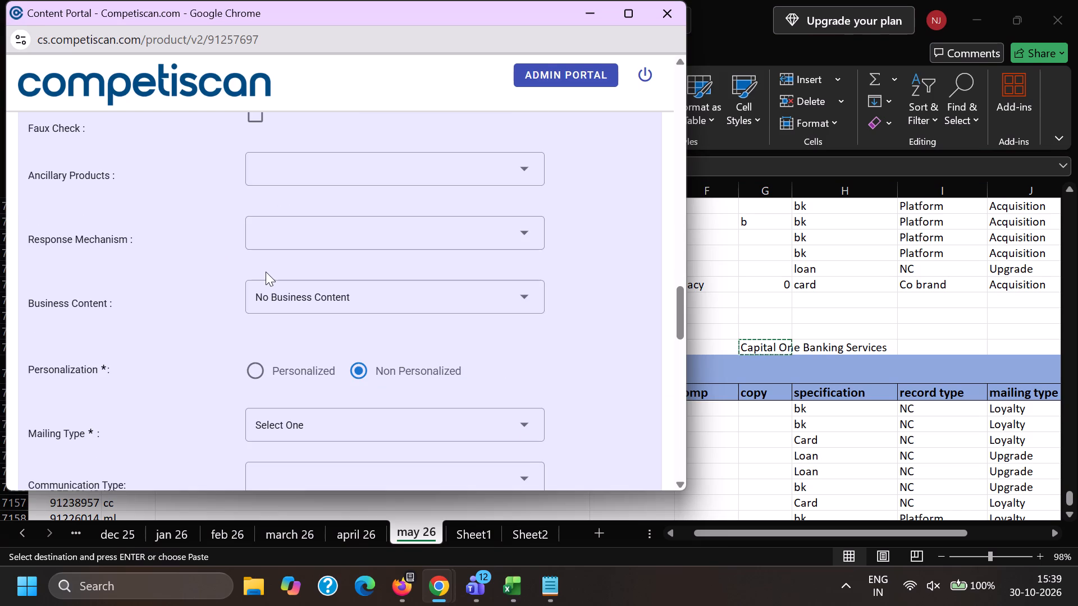
click(281, 175)
scroll(266, 322, down, 6)
click(332, 296)
drag(173, 298, 193, 297)
click(298, 238)
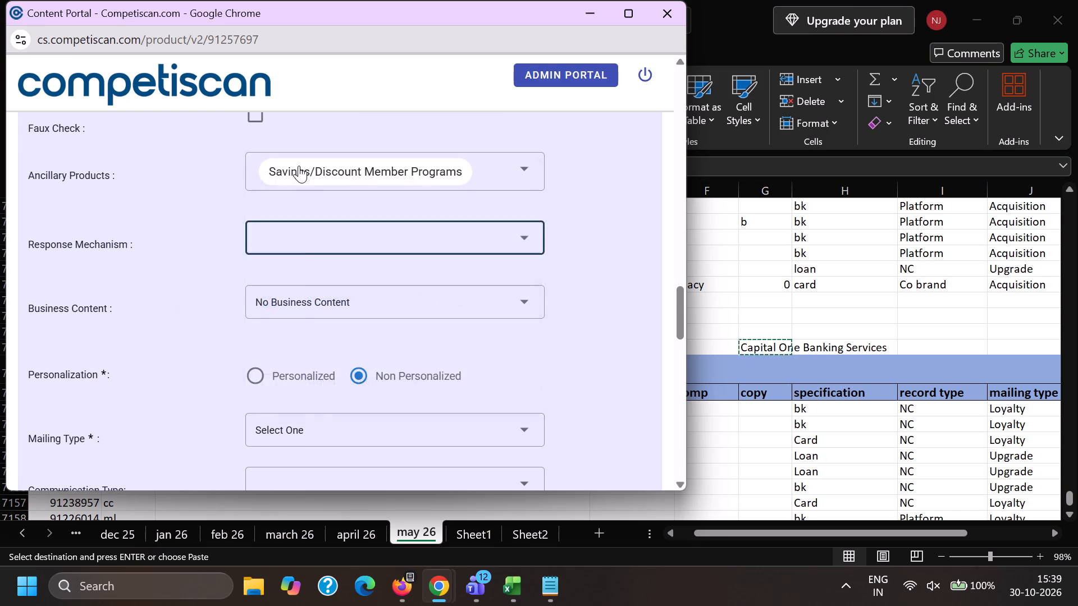
scroll(298, 166, down, 7)
drag(318, 284, 303, 284)
click(189, 284)
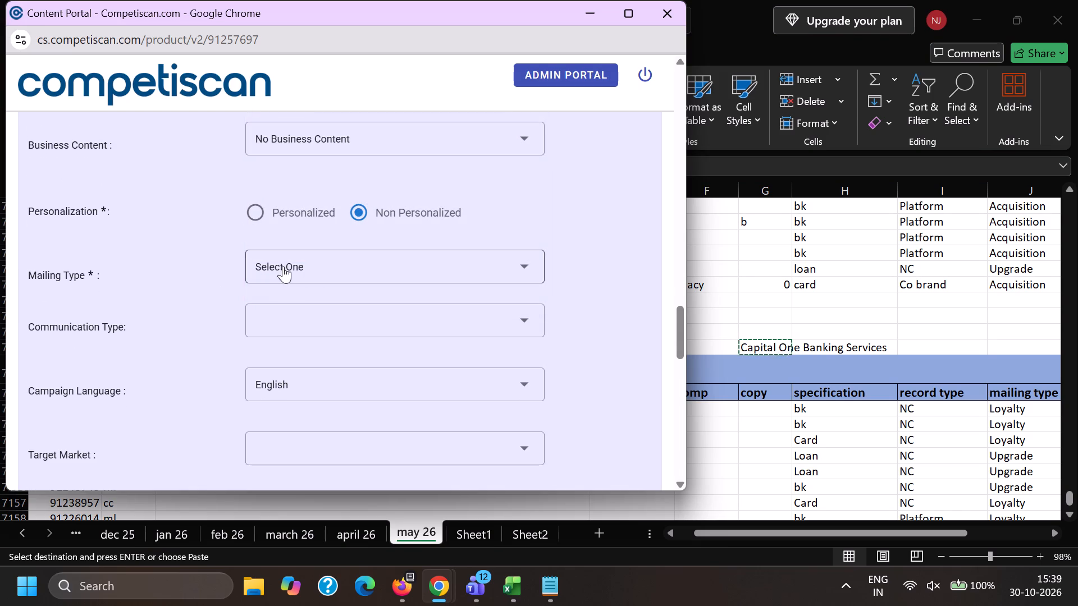
Set the mailing type to Loyalty/Retention and the communication type to Online Web Tools/Software.
click(283, 266)
click(322, 361)
drag(194, 343, 208, 343)
click(285, 322)
scroll(287, 223, down, 8)
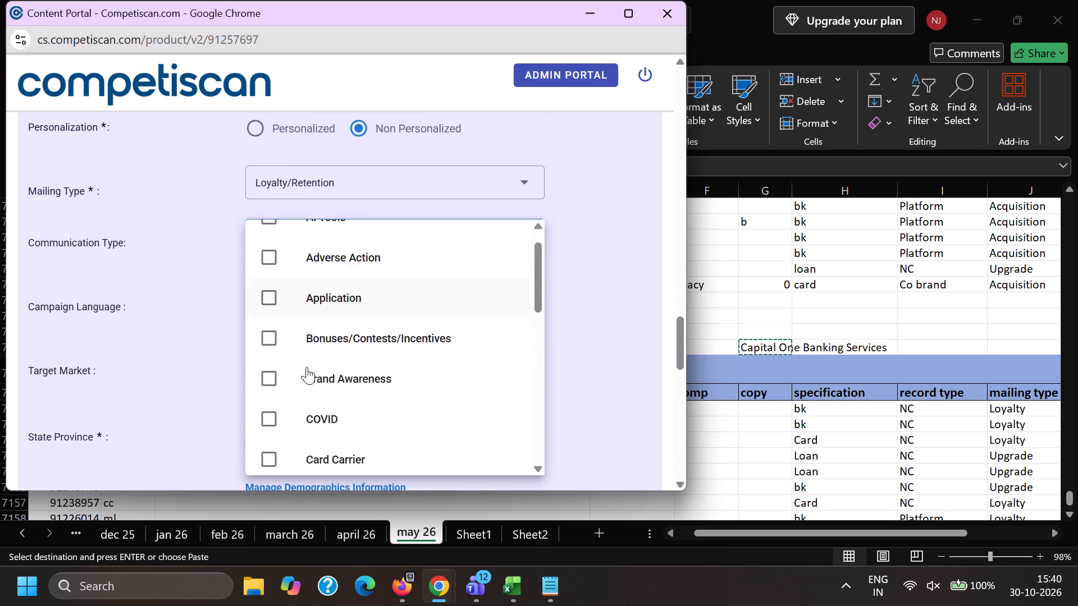
scroll(307, 367, down, 5)
click(353, 440)
double_click(205, 416)
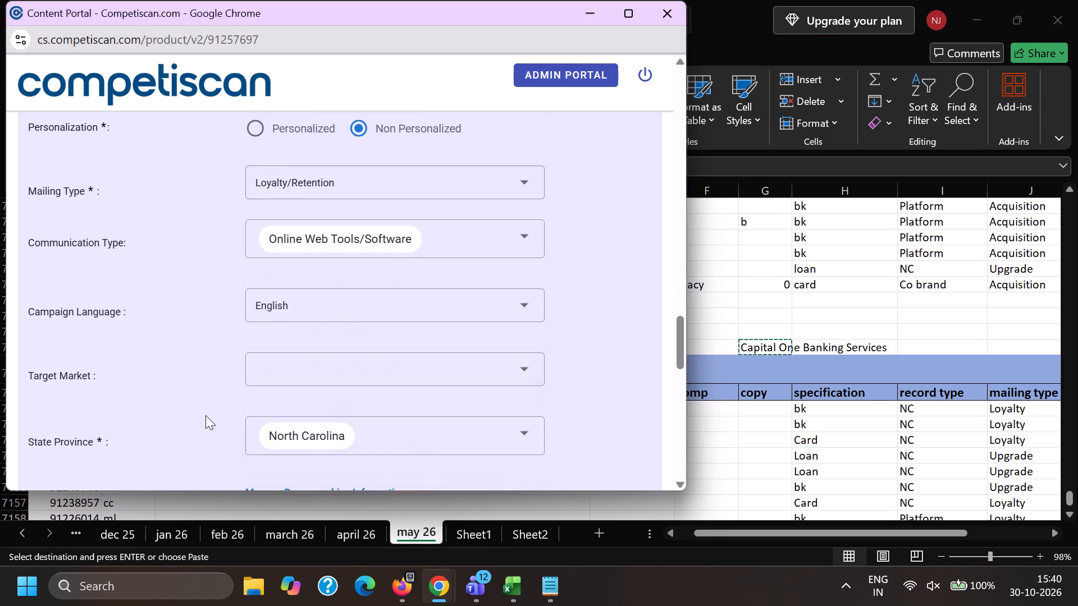
Submit the completed product record for 91257697.
key(End)
scroll(278, 426, down, 6)
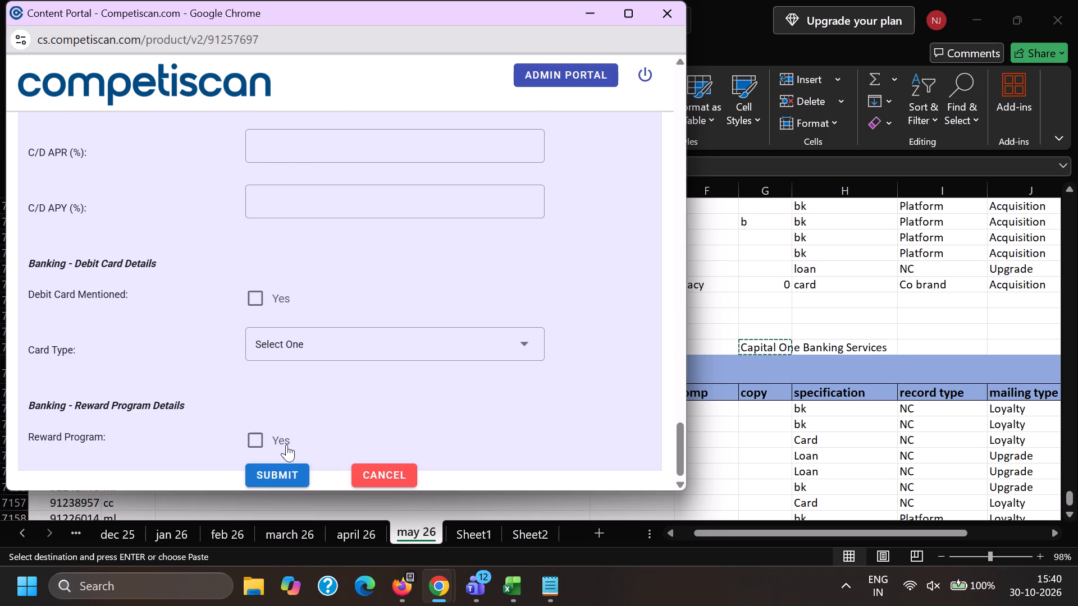
click(277, 468)
Switch to the portal in Firefox, look through the "Capital one" email results for offers, and reload the Focus list.
click(405, 605)
click(208, 513)
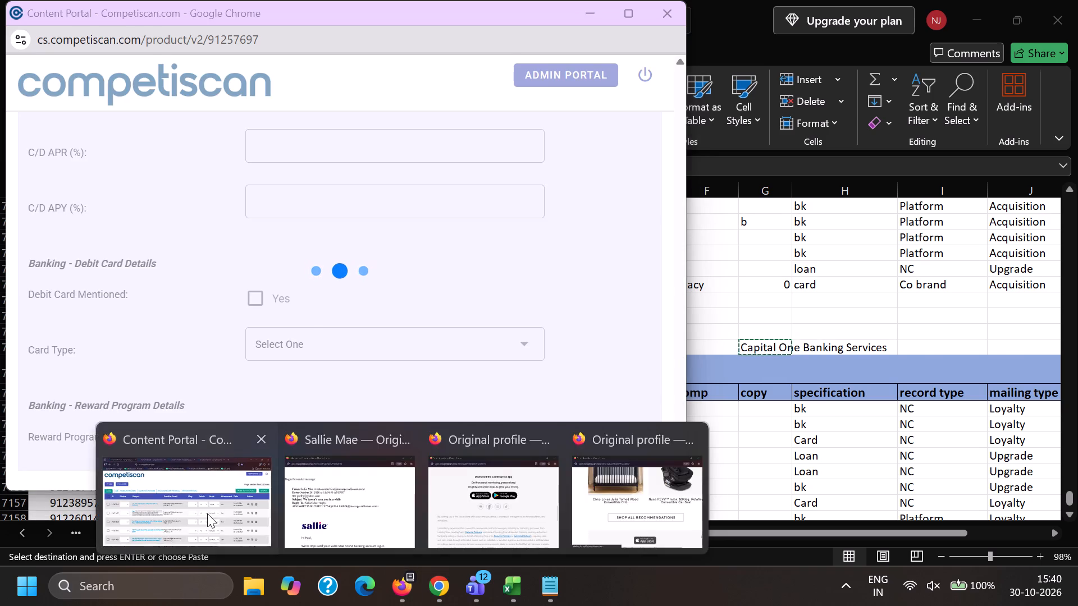
scroll(222, 391, down, 1)
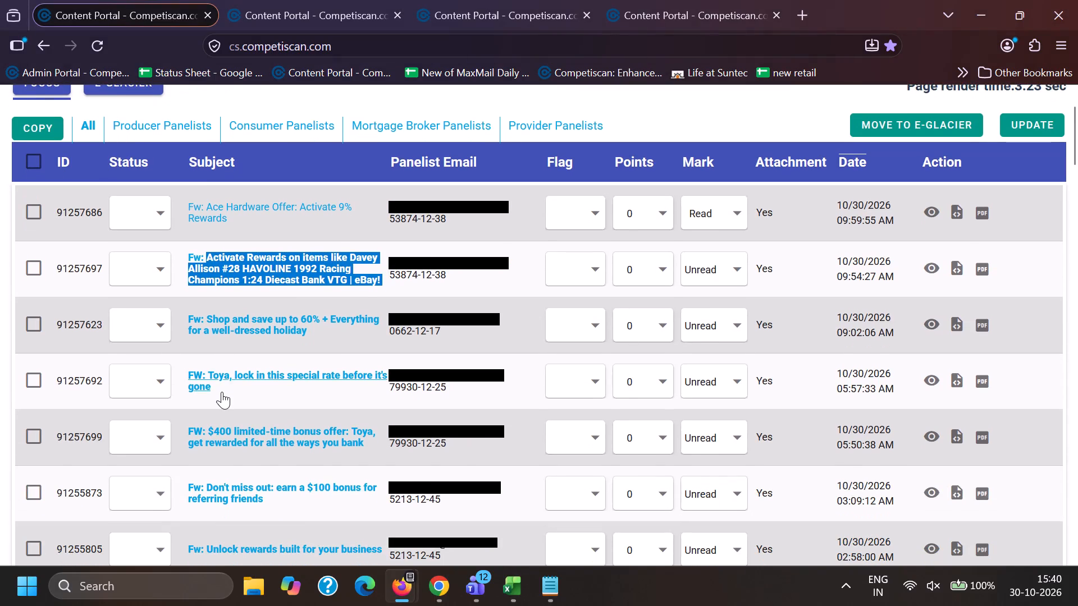
scroll(222, 392, down, 2)
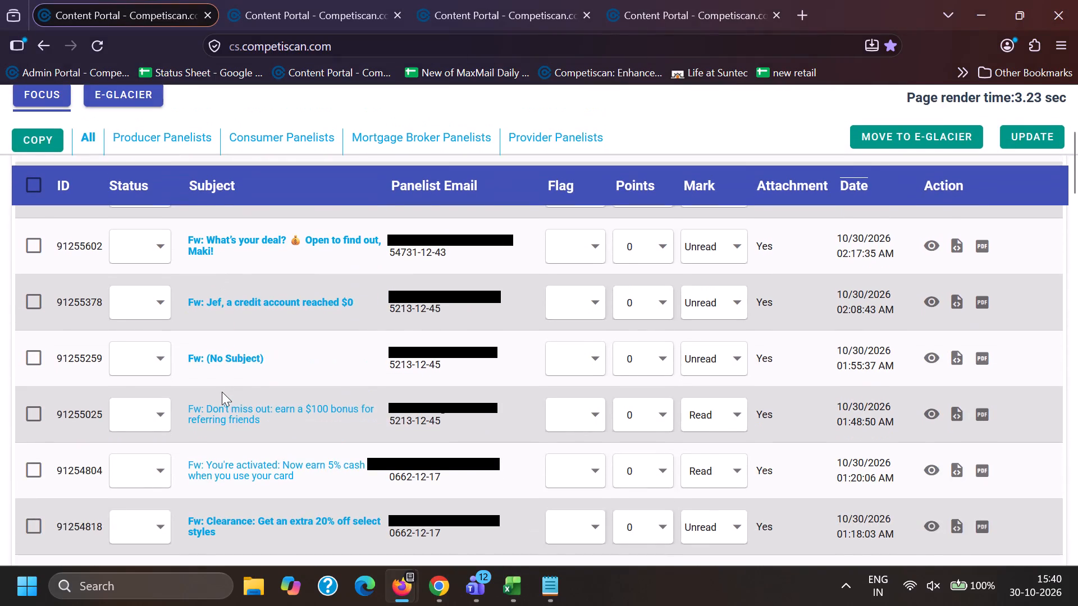
scroll(222, 392, down, 3)
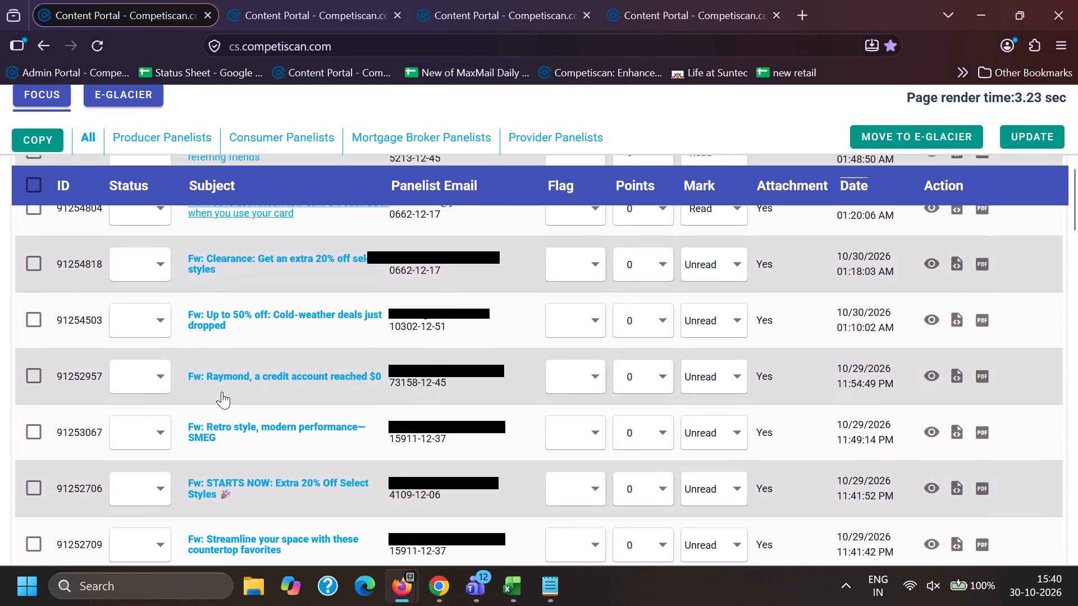
scroll(222, 392, down, 1)
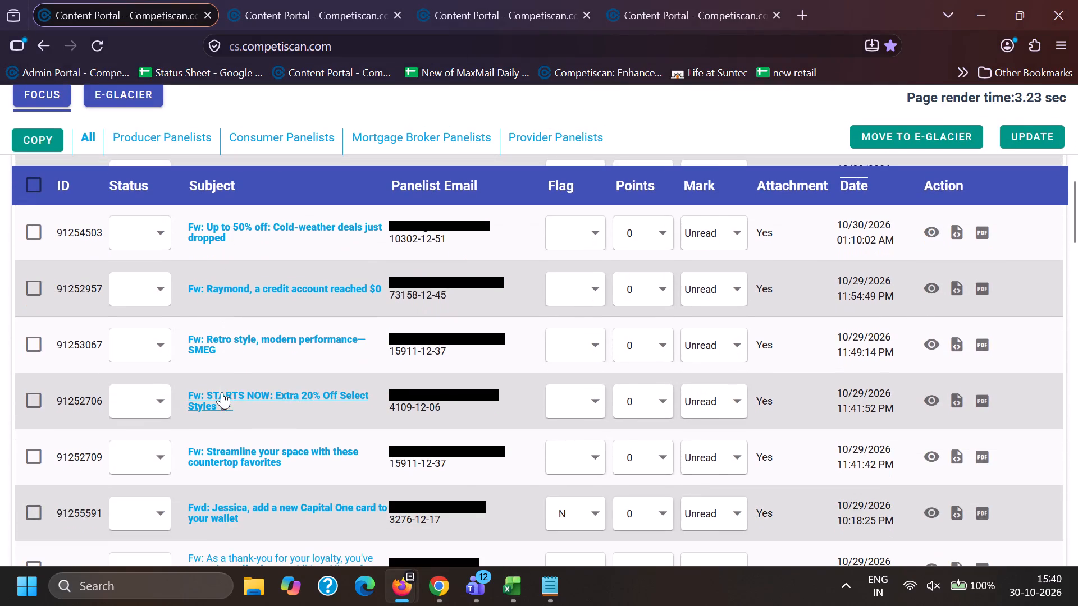
scroll(222, 392, down, 3)
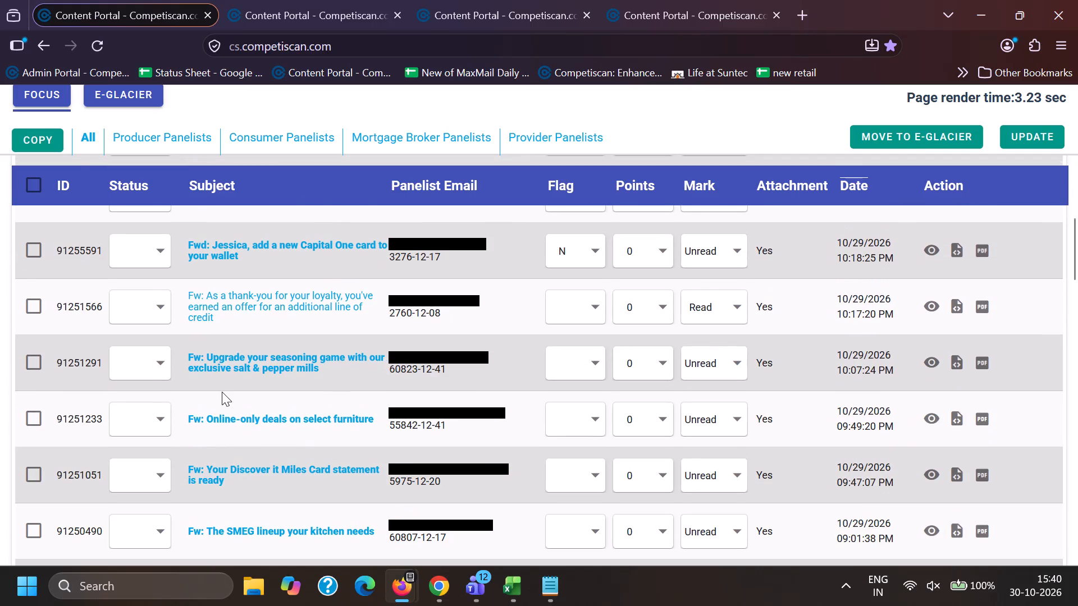
scroll(222, 392, down, 1)
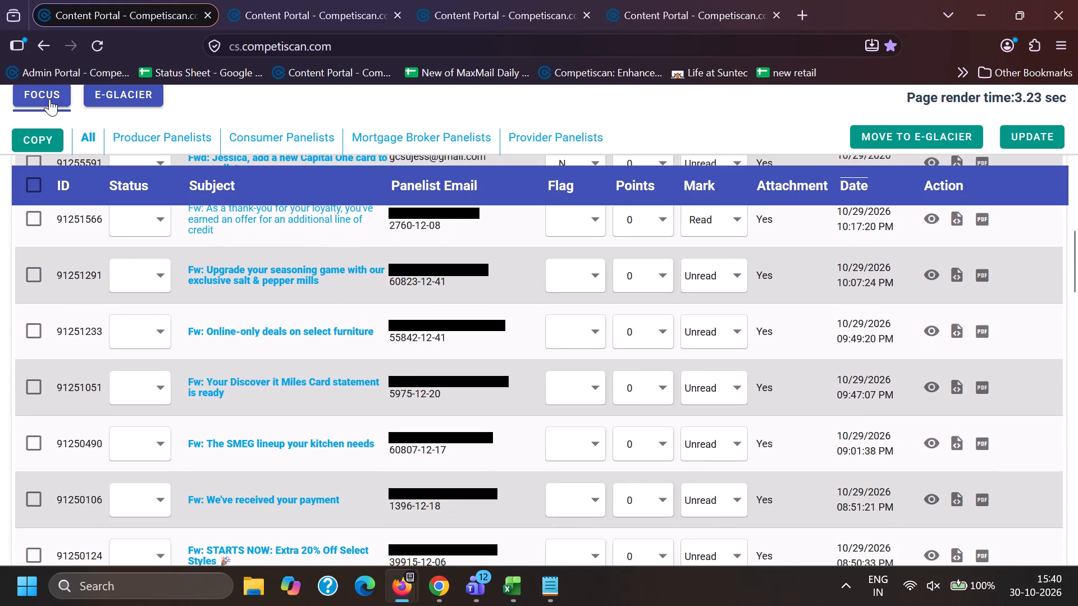
click(51, 95)
Check the record submission, then copy the "e.pbteen.com" search string from the Other Retail Records spreadsheet.
key(alt+Tab)
key(alt+Tab)
key(alt+Tab)
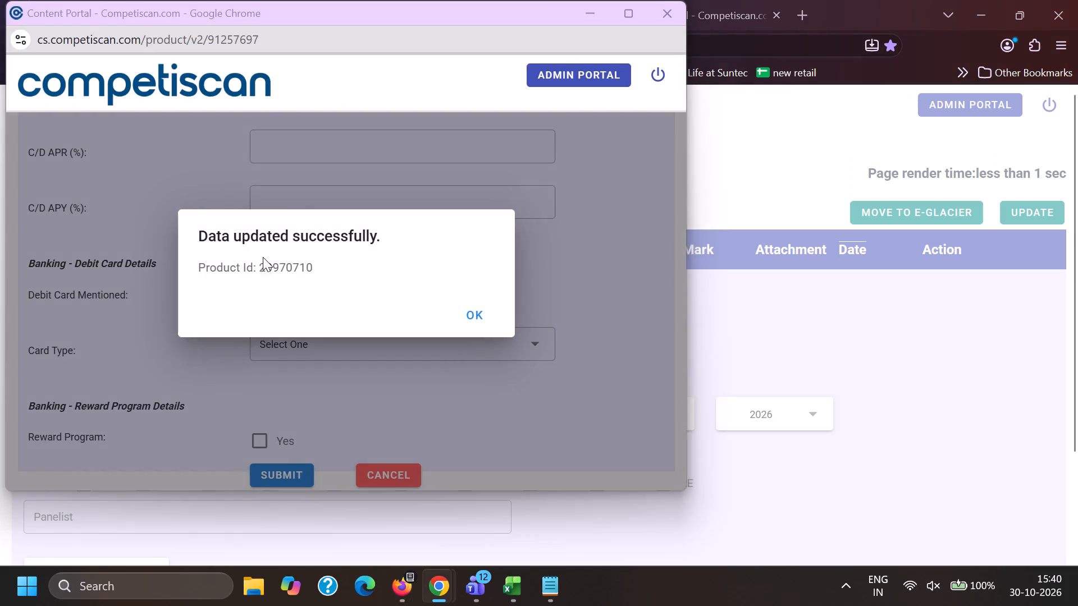
click(508, 594)
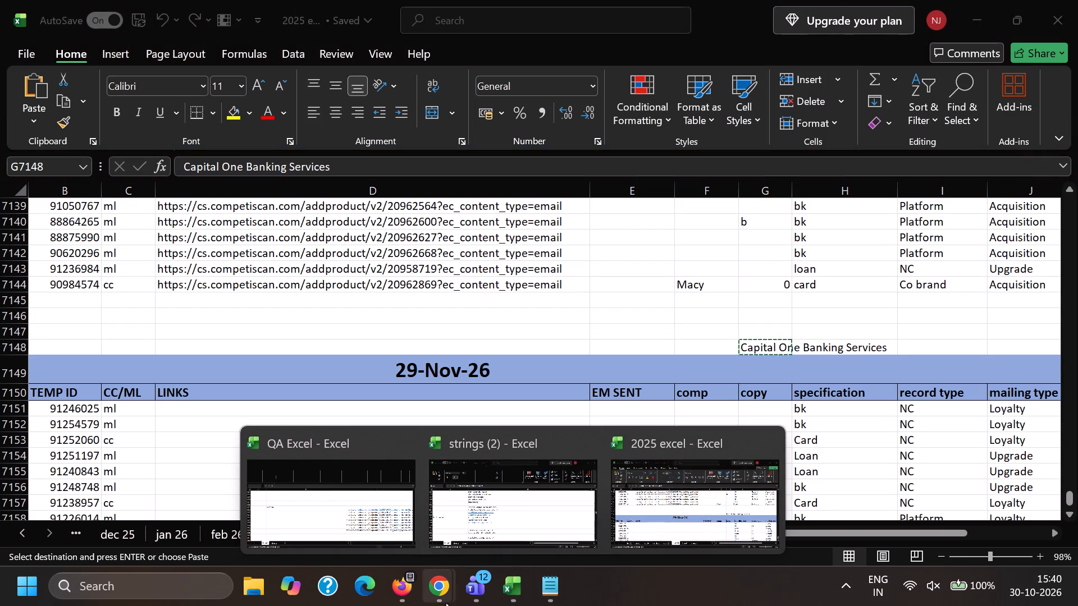
click(446, 603)
click(307, 510)
click(438, 0)
key(ctrl+c)
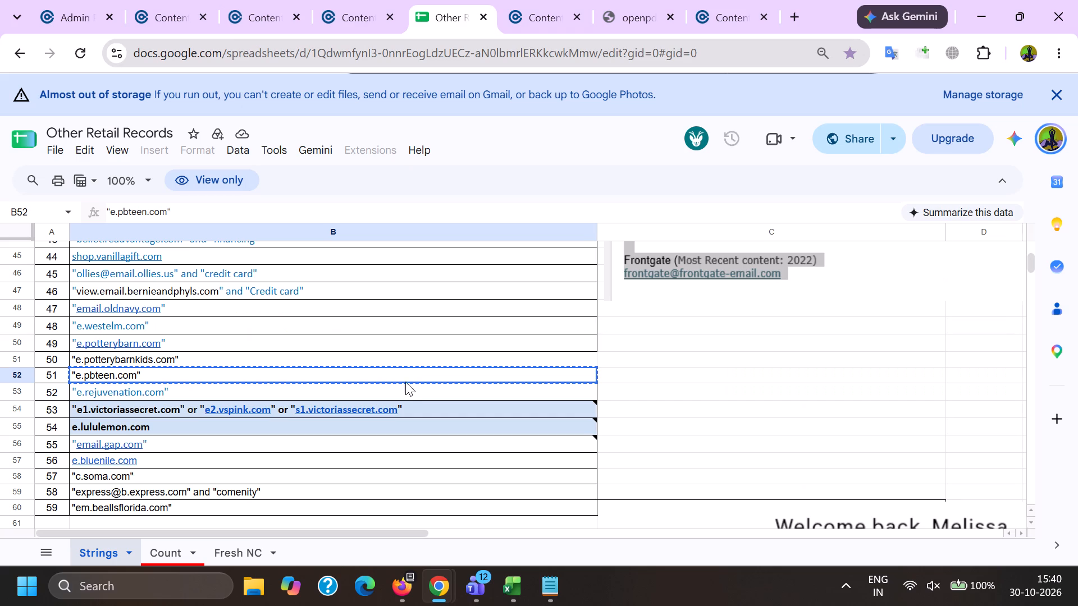
In the second portal tab in Firefox, search the panelist emails for the copied "e.pbteen.com" string.
click(404, 590)
click(199, 502)
scroll(235, 281, down, 3)
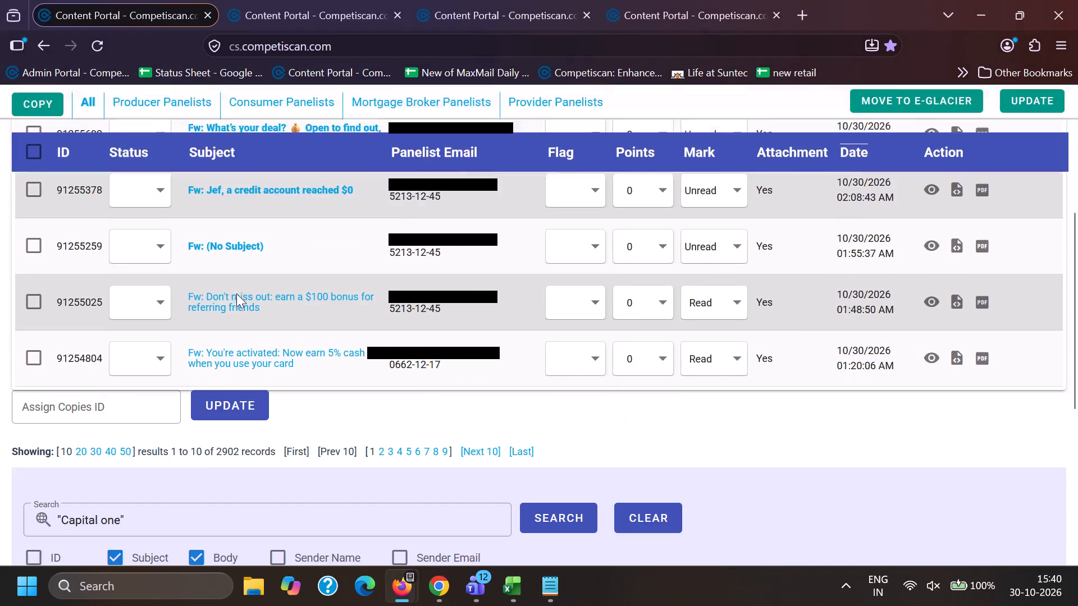
scroll(239, 309, up, 5)
click(306, 0)
scroll(263, 314, down, 6)
scroll(259, 378, down, 14)
scroll(268, 424, down, 7)
drag(278, 400, 9, 383)
key(BackSpace)
key(shift+quotedbl)
key(ctrl+v)
key(shift+quotedbl)
key(Return)
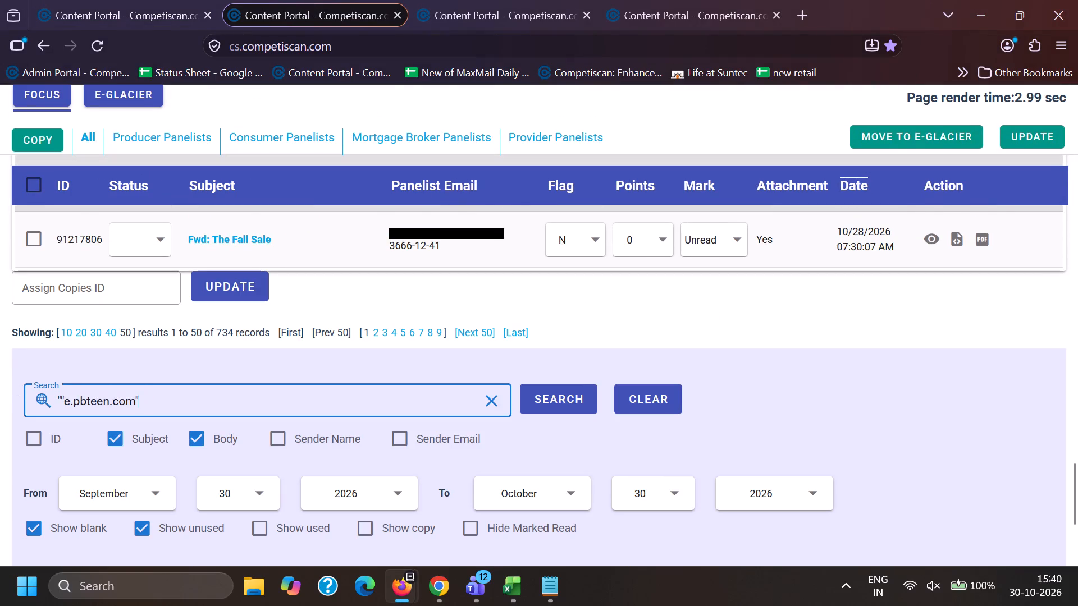
Look through the e.pbteen.com email results, open the E-Glacier list, and return to the Focus list.
click(158, 0)
click(323, 0)
click(148, 0)
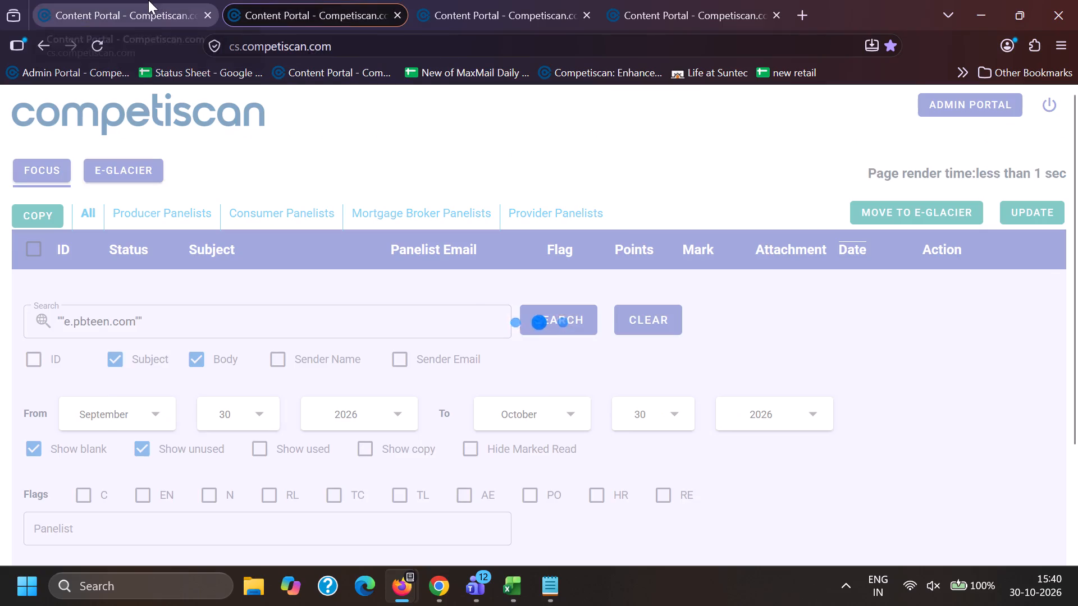
click(293, 8)
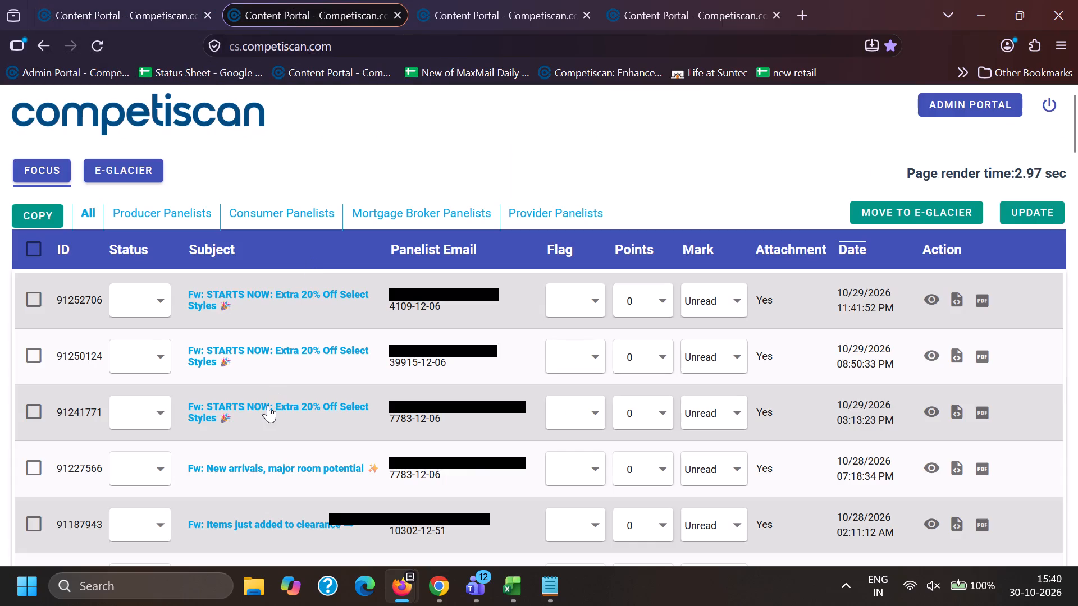
scroll(263, 407, down, 2)
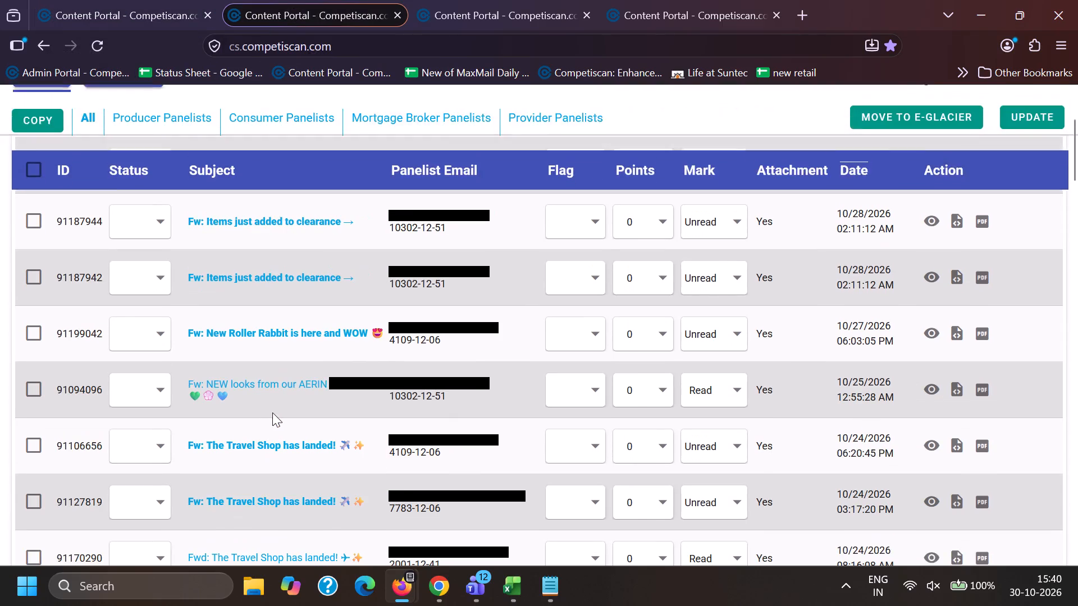
scroll(272, 412, up, 10)
click(139, 181)
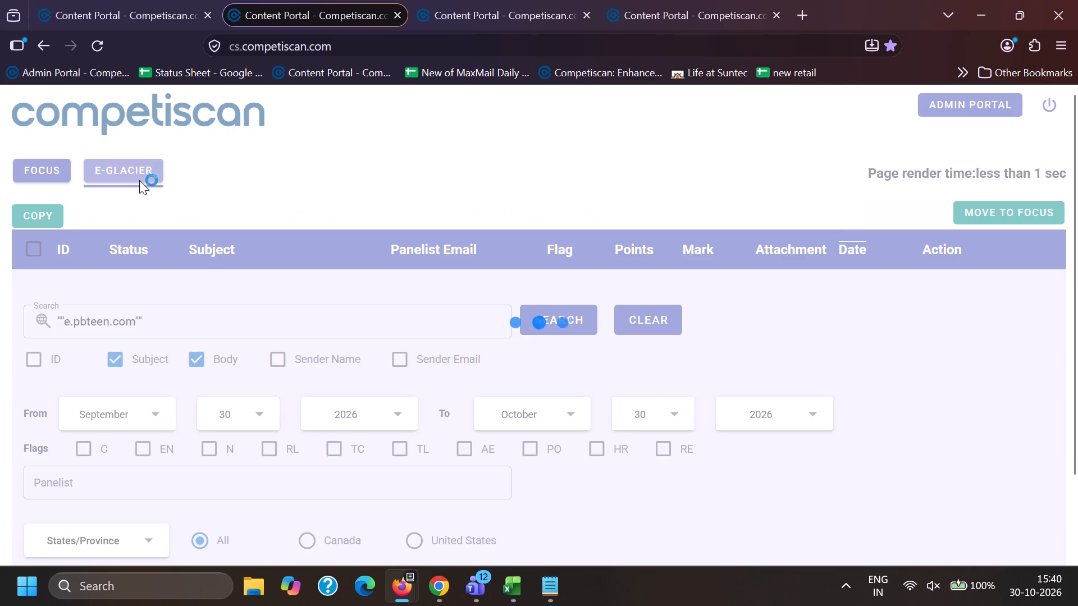
click(51, 169)
Examine the reloaded Capital One and e.pbteen.com email lists across the two portal tabs for offers to process.
click(123, 1)
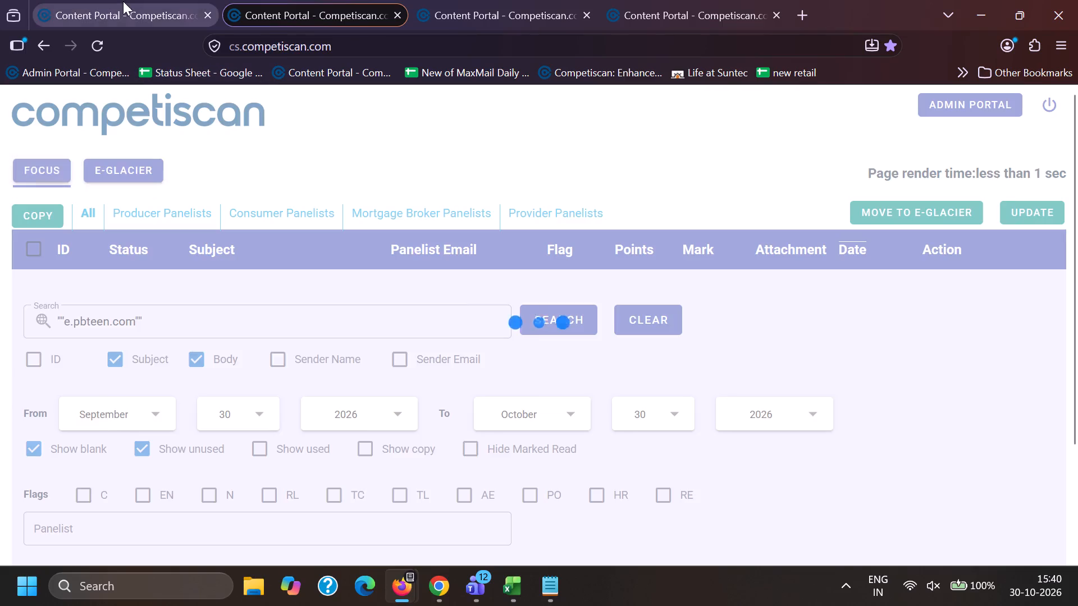
scroll(234, 369, down, 3)
scroll(241, 372, up, 1)
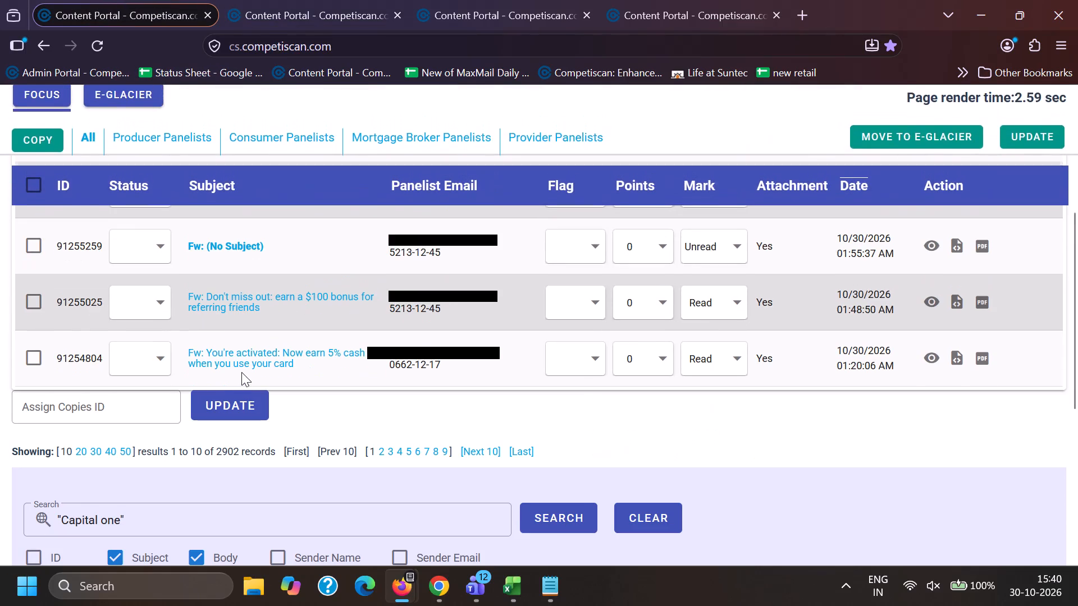
scroll(241, 372, up, 1)
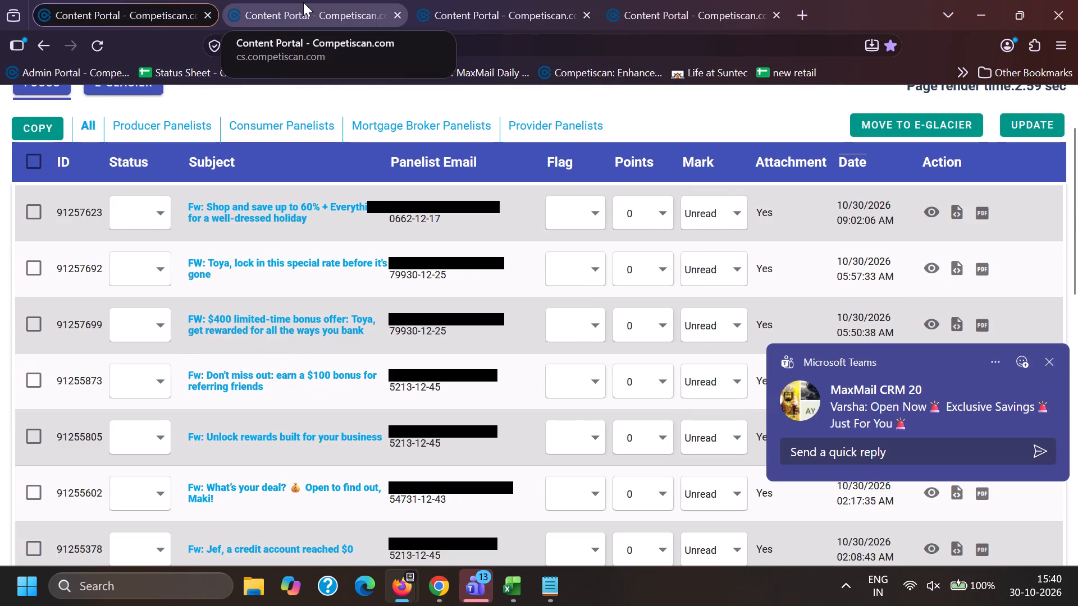
click(303, 2)
scroll(330, 385, down, 4)
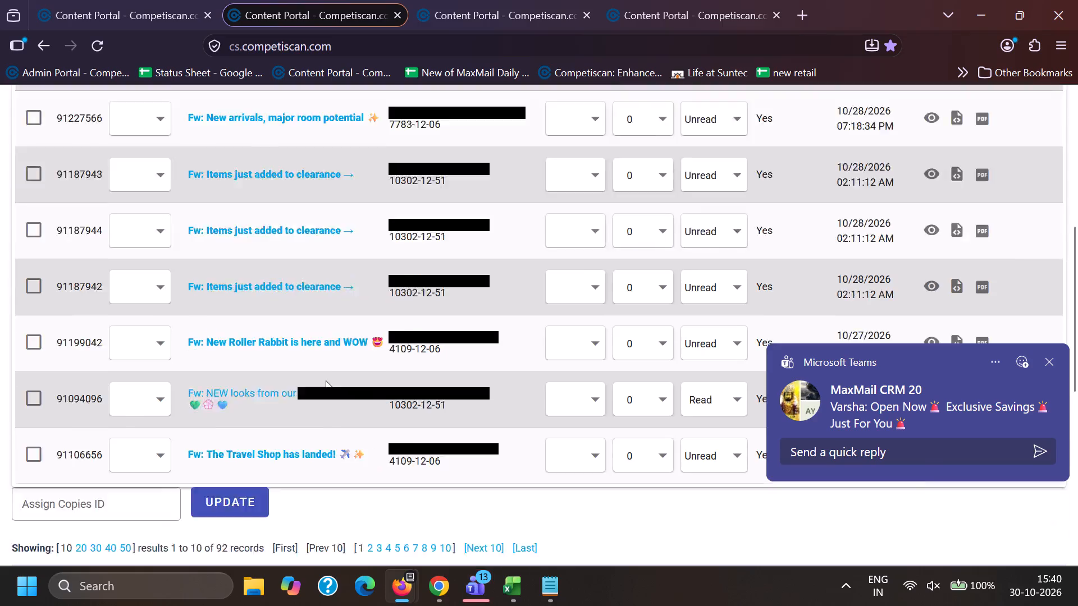
click(119, 363)
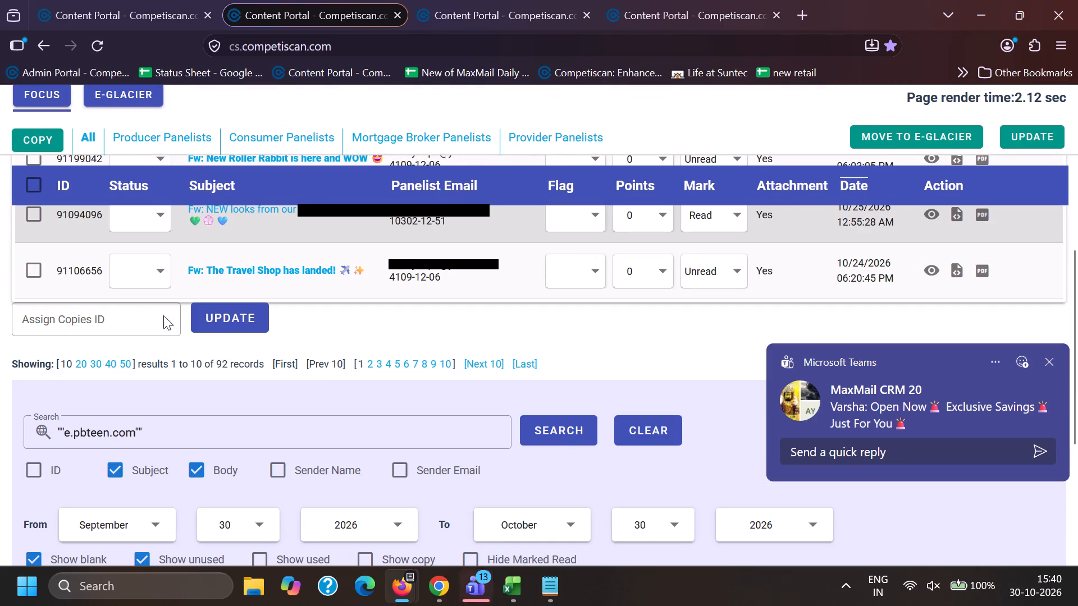
click(125, 362)
click(153, 0)
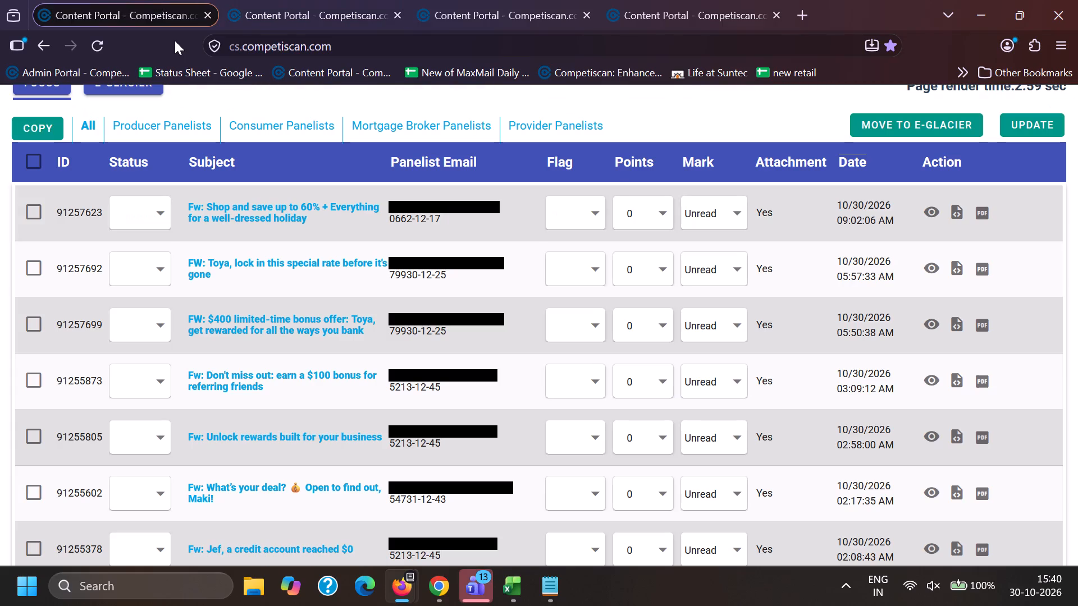
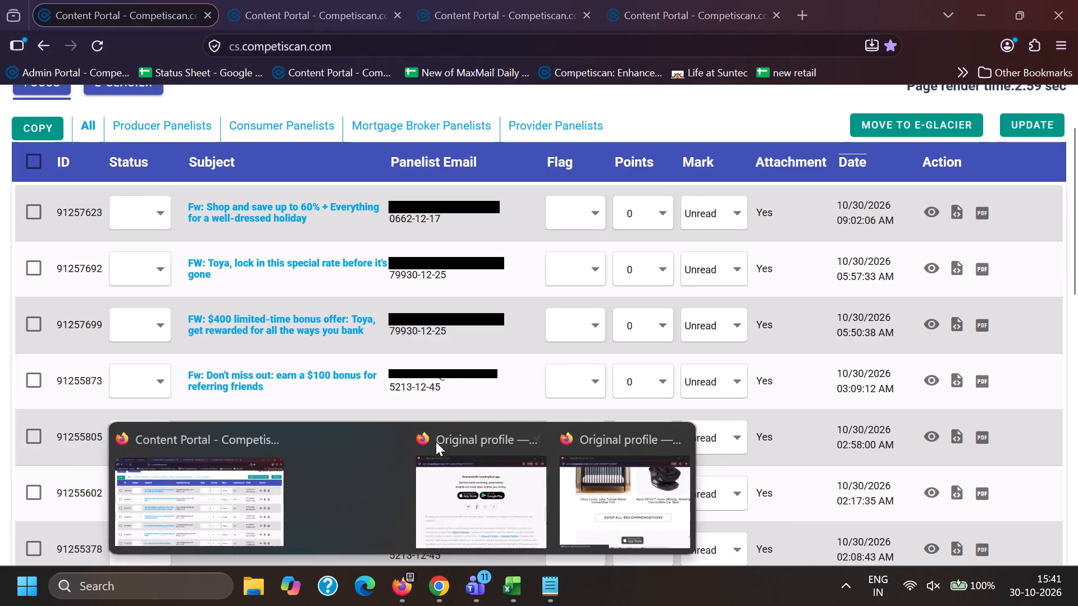
Close the leftover Original profile windows and return to the Content Portal window in Firefox.
click(469, 435)
click(549, 438)
click(394, 490)
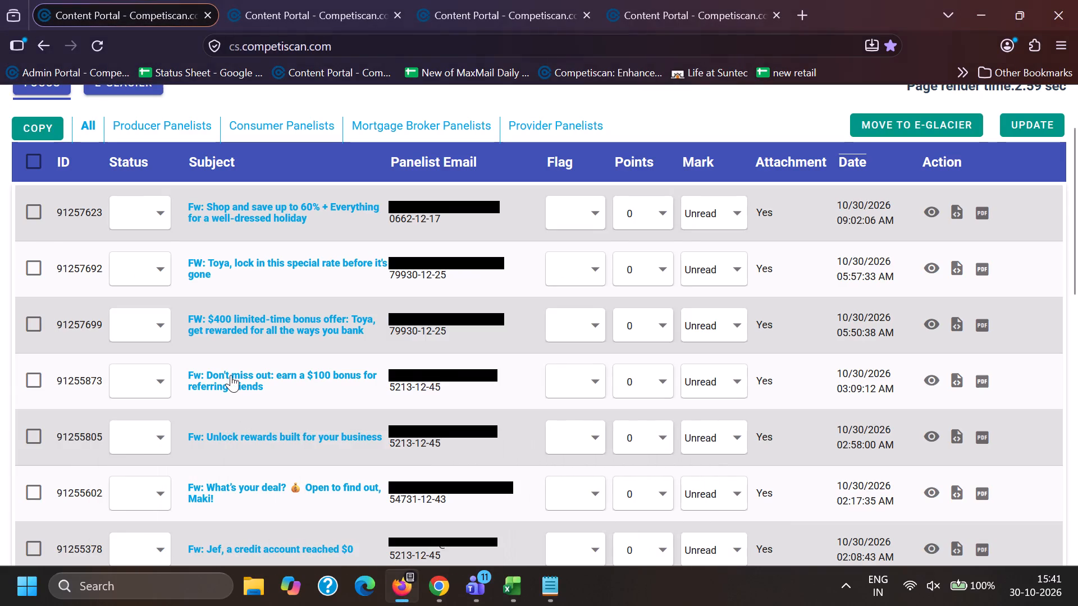
In the strings (2) workbook in Excel, find "macy" and copy the Macy's street address string in cell B11.
scroll(231, 374, down, 1)
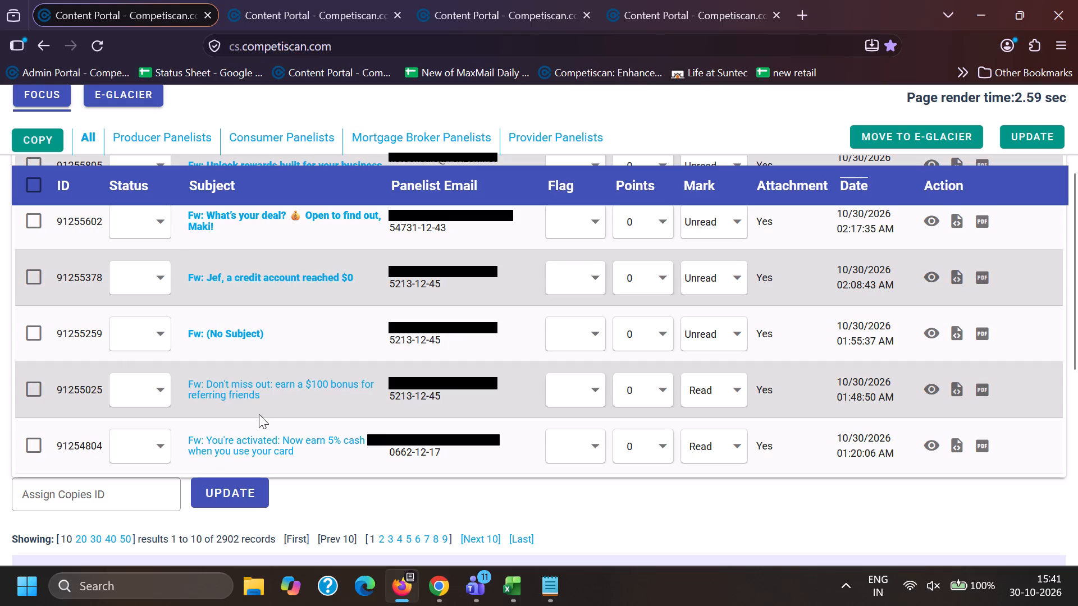
click(309, 0)
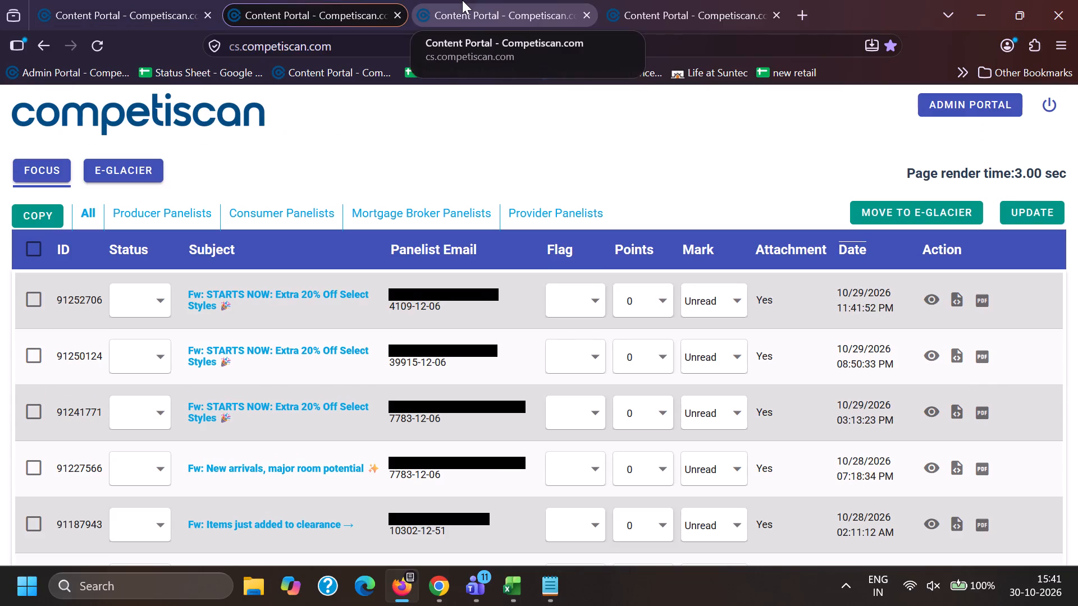
click(520, 597)
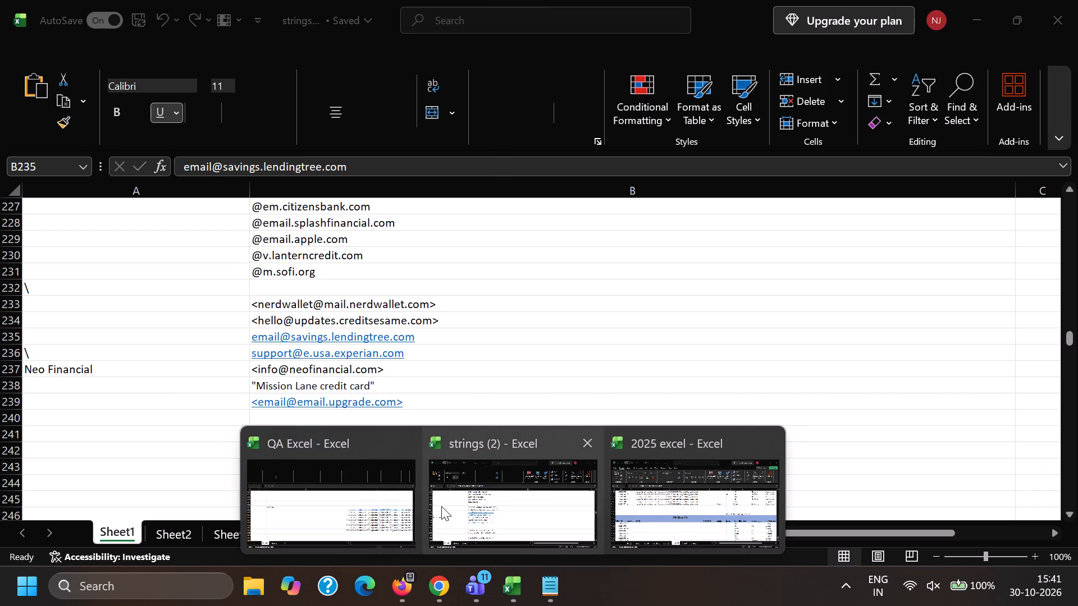
click(441, 506)
click(148, 396)
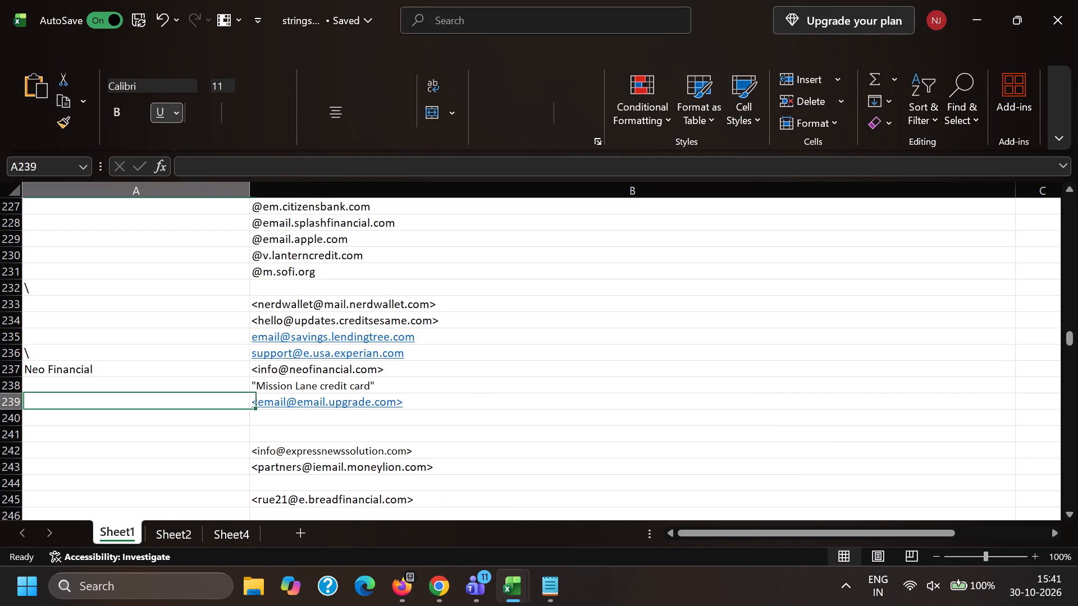
key(ctrl+f)
key(m)
text(ac)
key(y)
key(Return)
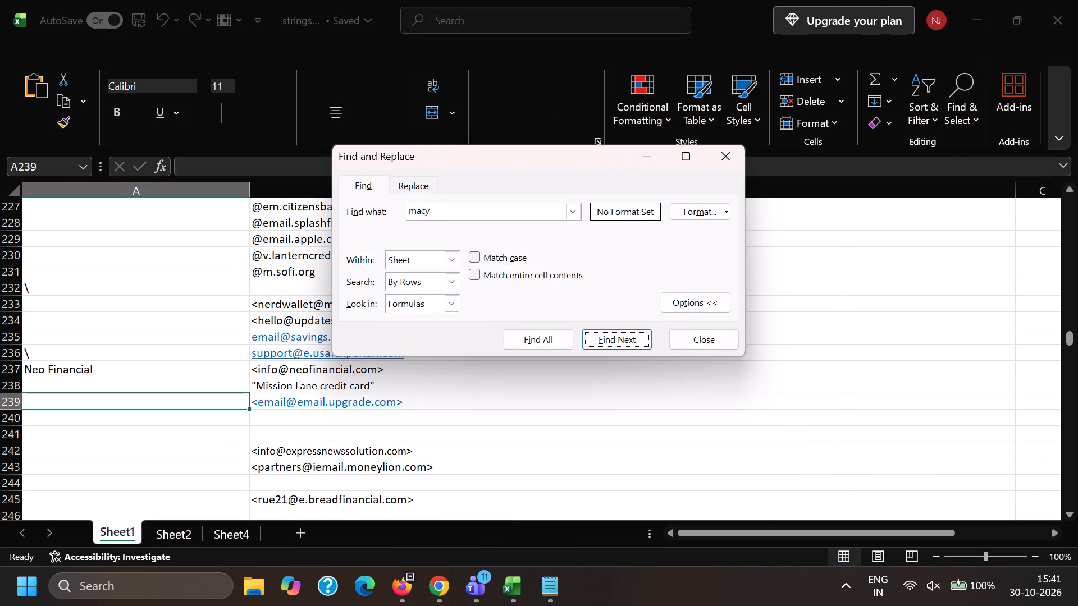
click(698, 345)
click(411, 367)
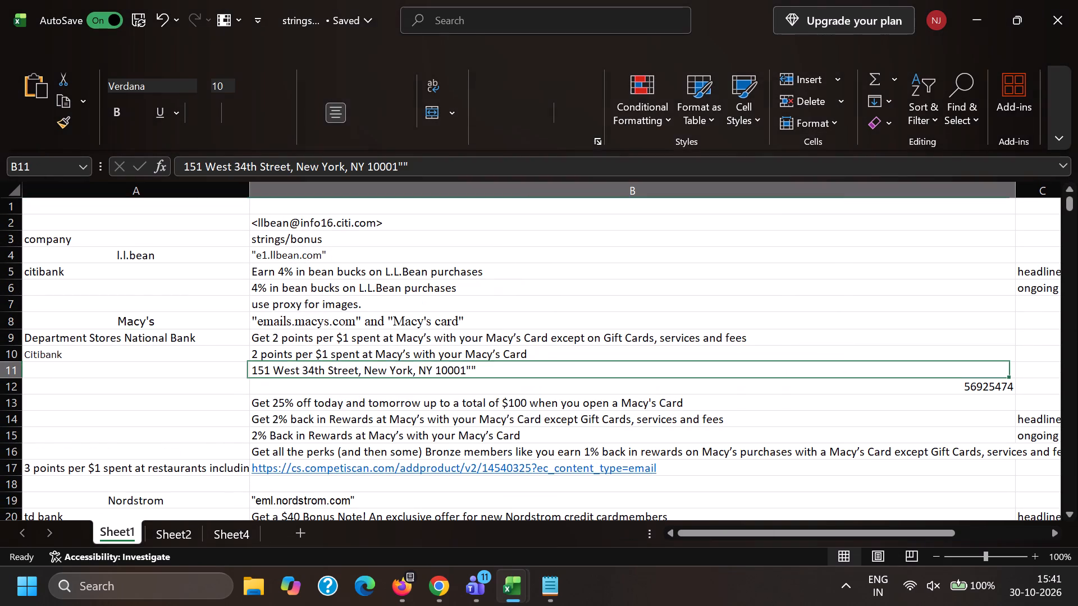
key(ctrl+c)
In the second portal tab in Firefox, replace the email search text with the copied Macy's address string in quotation marks.
click(400, 603)
scroll(136, 396, down, 10)
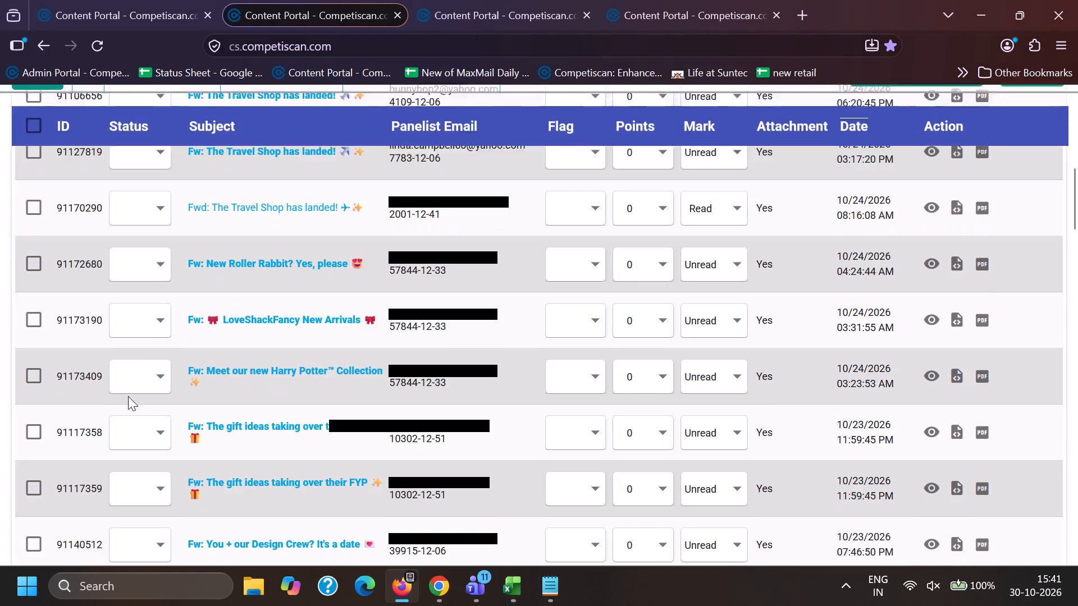
scroll(128, 396, down, 16)
scroll(134, 391, down, 6)
scroll(227, 477, up, 1)
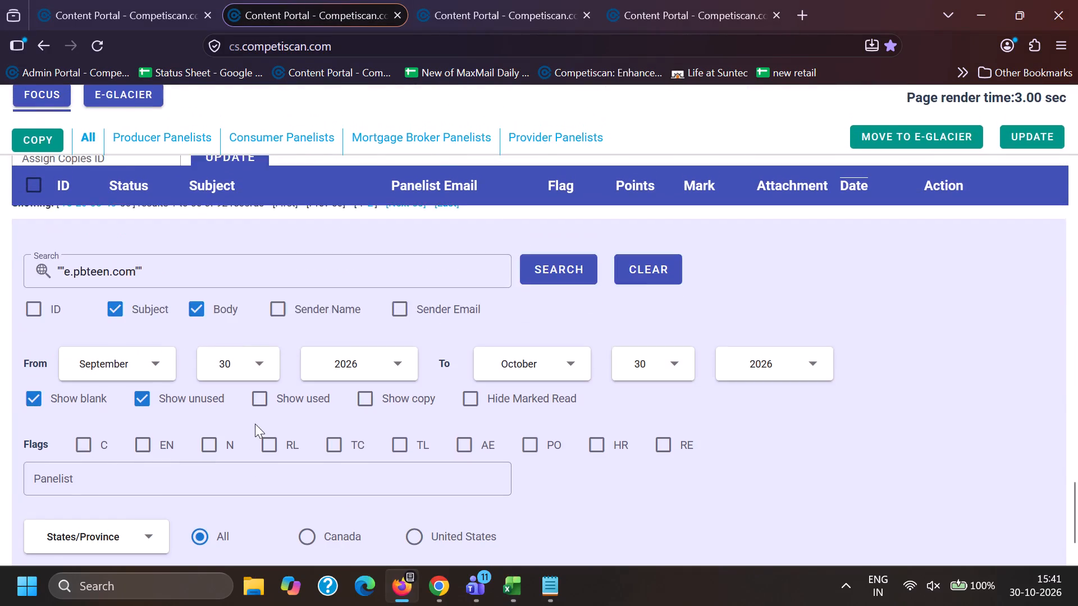
drag(319, 313, 1, 302)
key(BackSpace)
key(shift+quotedbl)
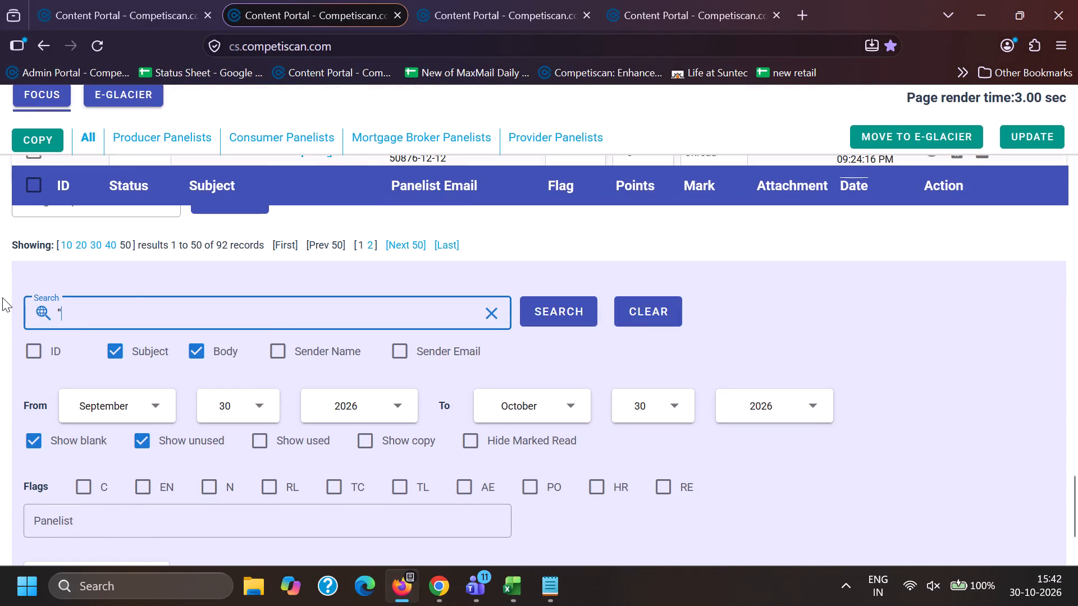
Run the email search for the copied Macy's street address enclosed in quotation marks and return to its results.
key(ctrl+v)
key(shift+quotedbl)
key(Return)
click(110, 0)
click(297, 0)
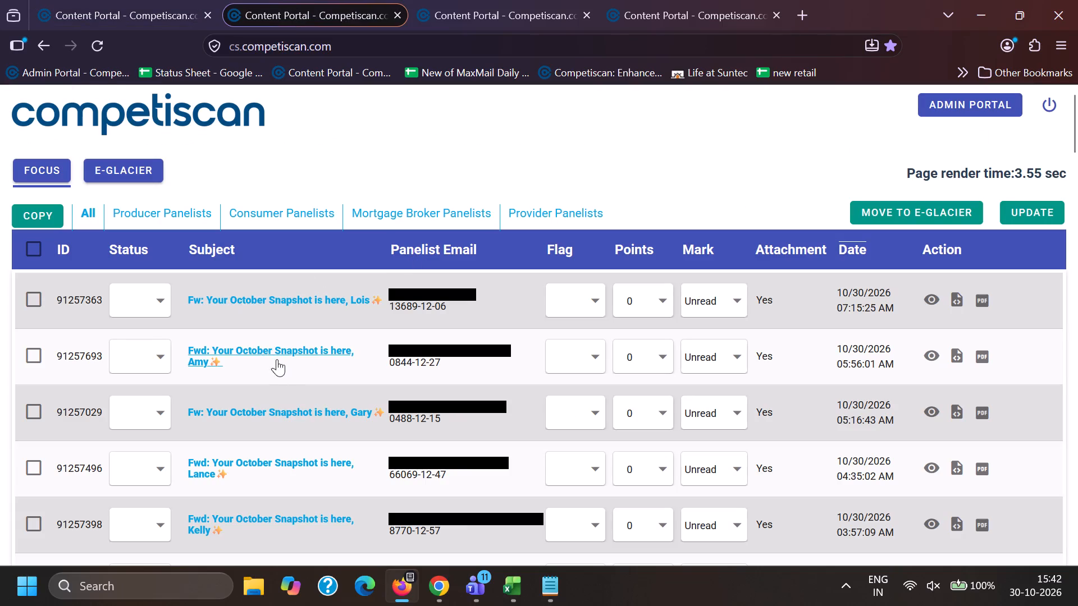
Look through the Macy's address results and rerun the search limited to emails with flag N.
scroll(265, 360, down, 10)
scroll(264, 396, down, 12)
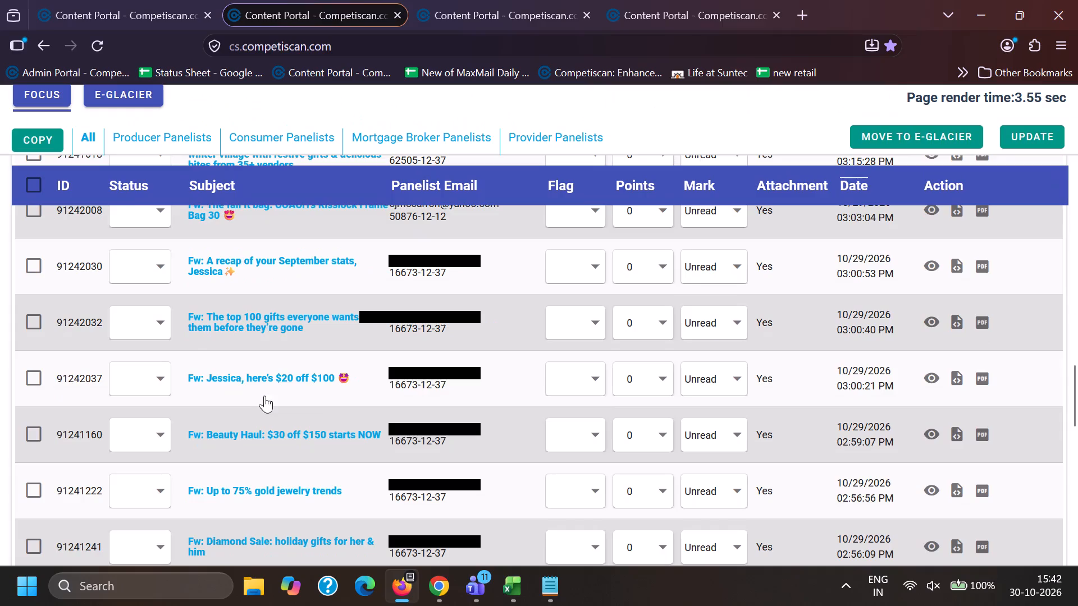
scroll(264, 394, down, 9)
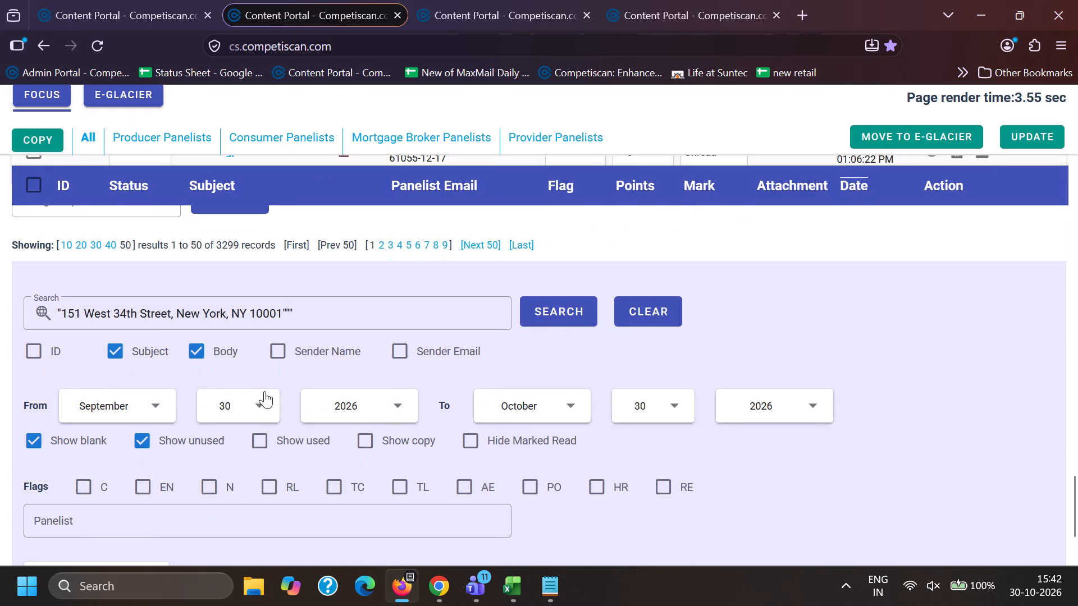
click(208, 486)
click(549, 314)
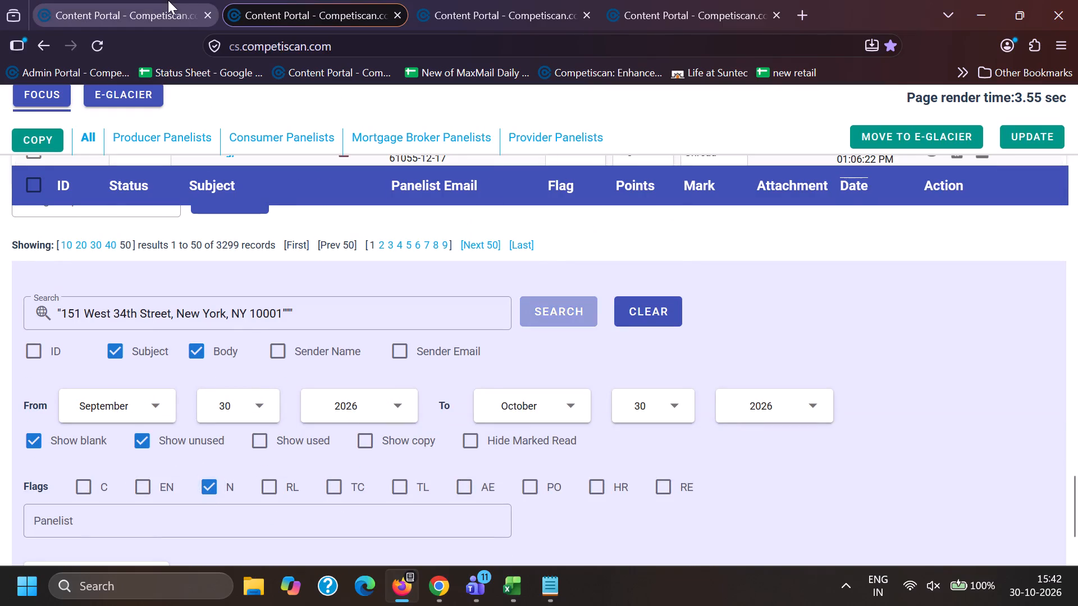
Refresh the email lists in the first and third portal tabs and rerun the Experian sender search in the fourth.
click(168, 0)
click(58, 102)
click(285, 14)
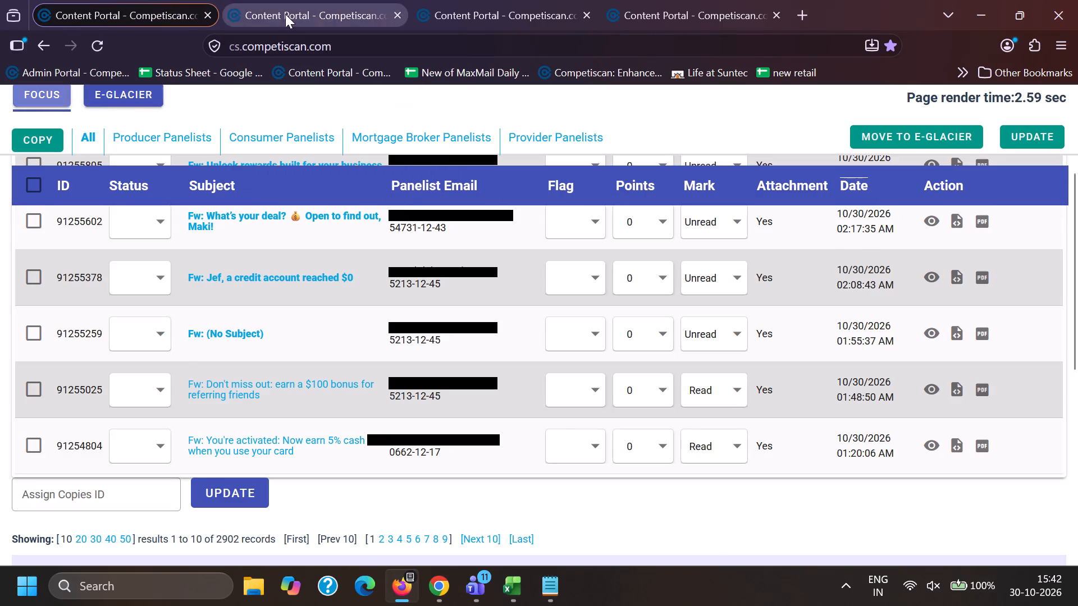
click(443, 0)
click(53, 94)
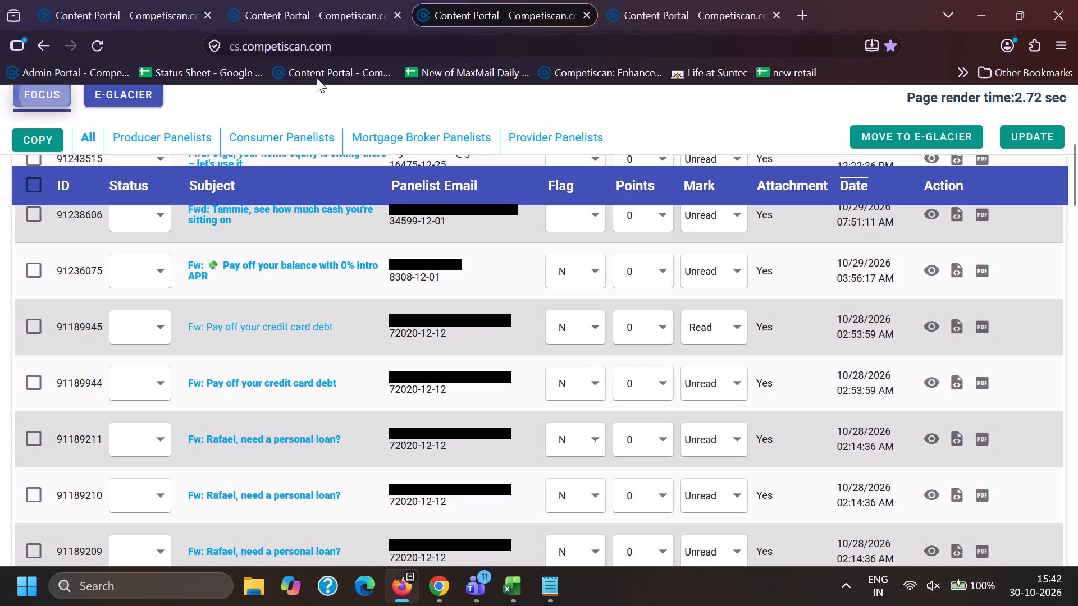
click(634, 0)
scroll(263, 407, down, 6)
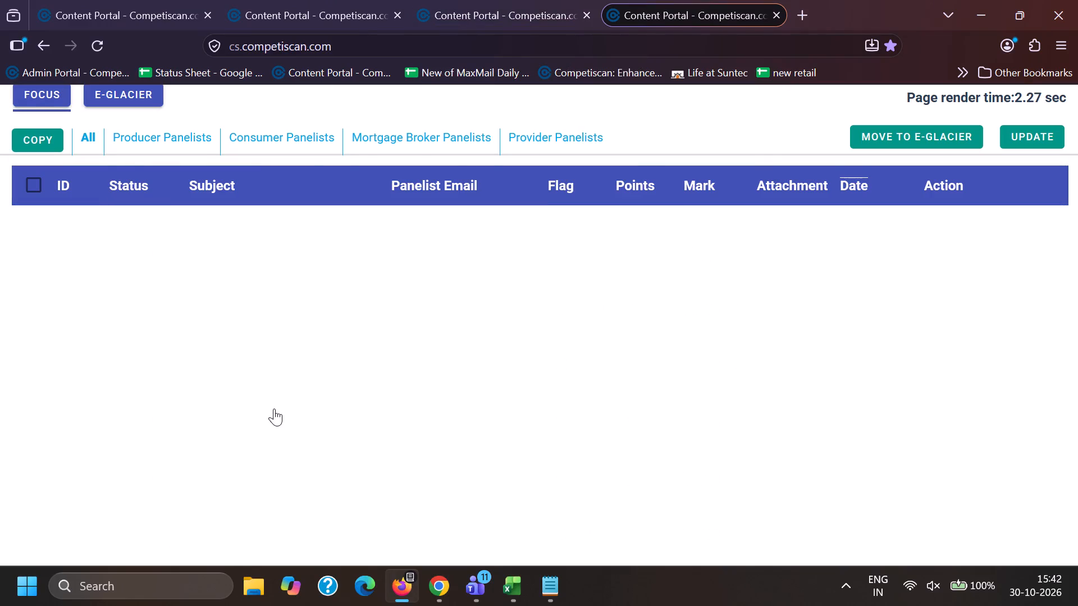
click(537, 229)
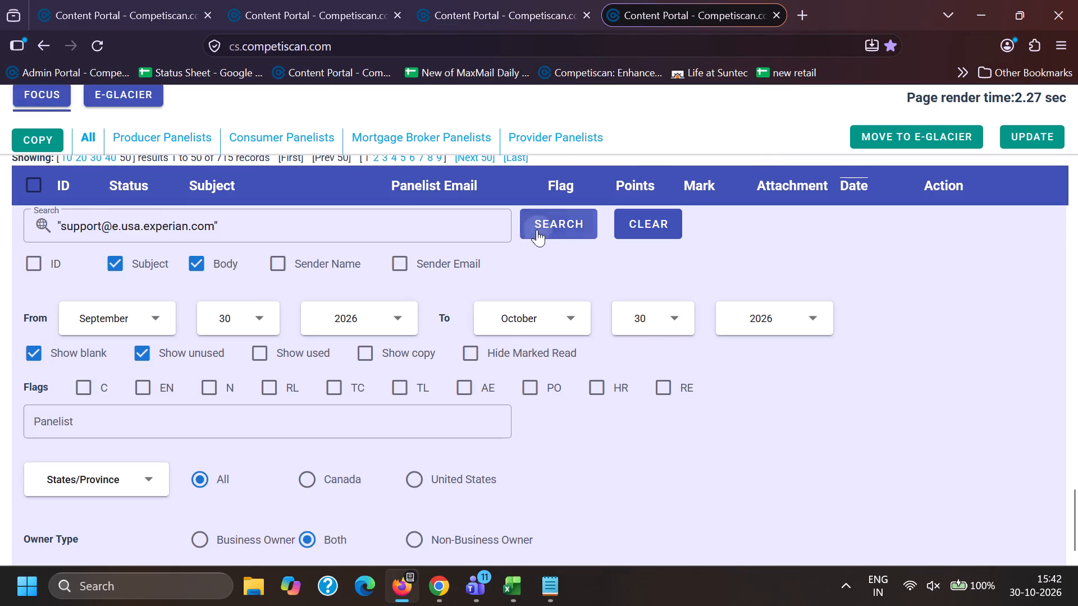
In the second portal tab, review the N-flagged Macy's emails and copy the subject "Flash Sale: up to 70% off dressy looks for the whole family".
click(479, 0)
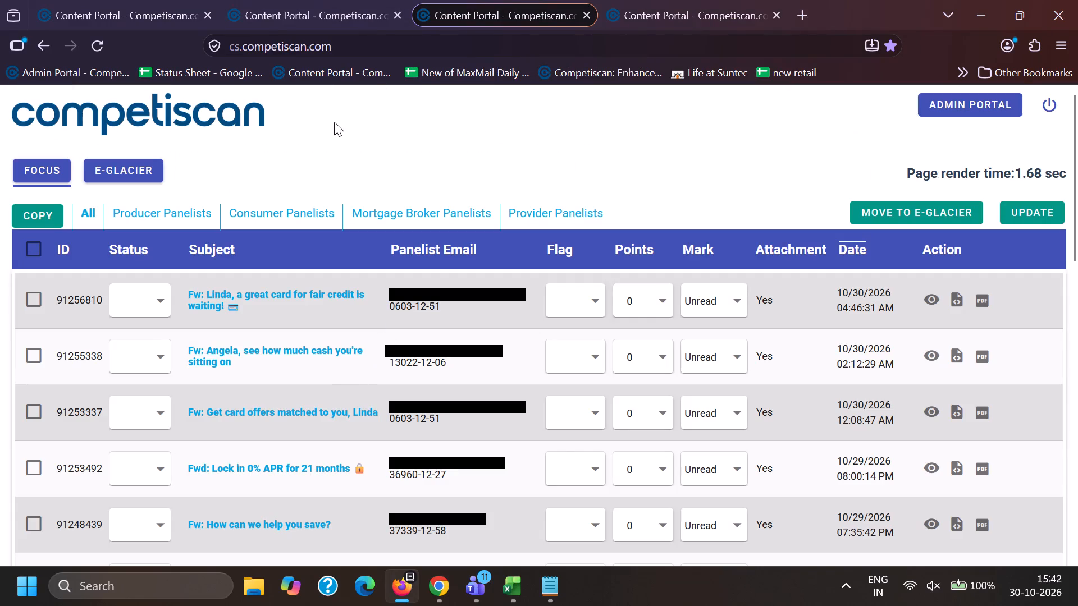
click(305, 0)
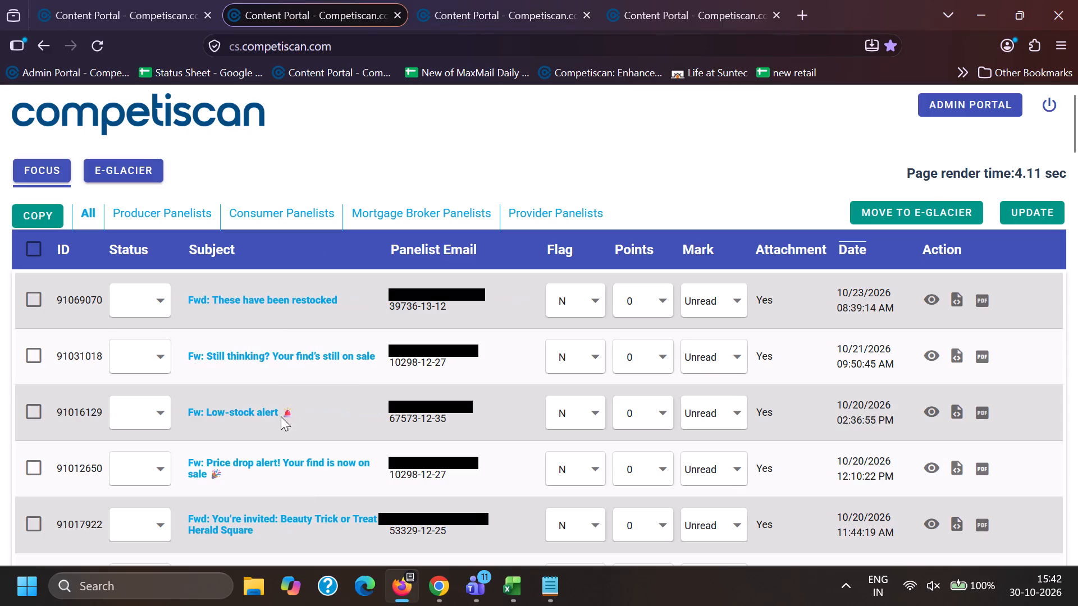
scroll(239, 389, down, 9)
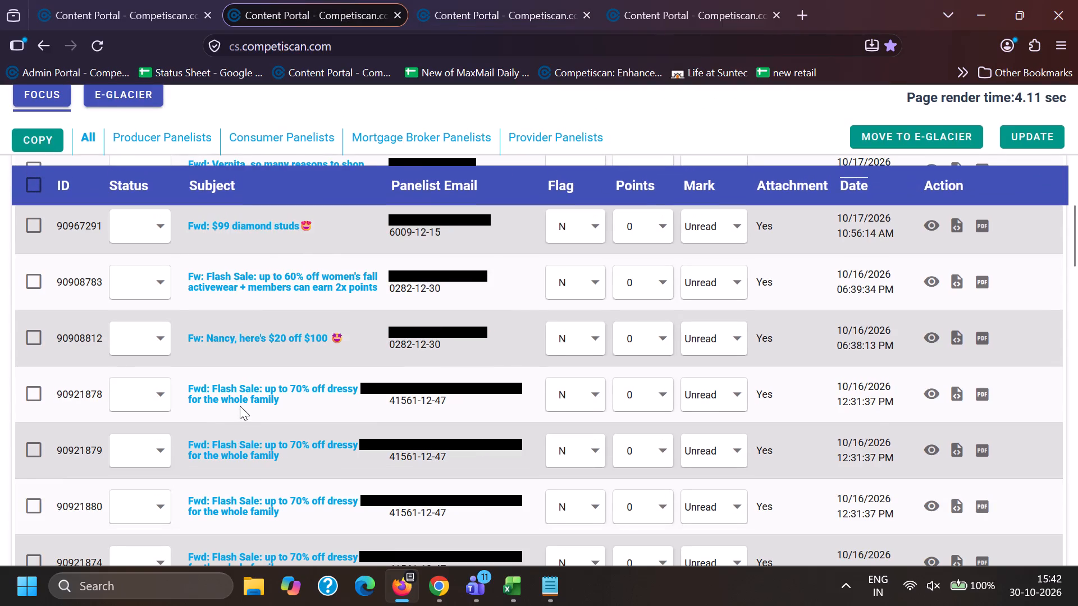
drag(212, 378, 294, 416)
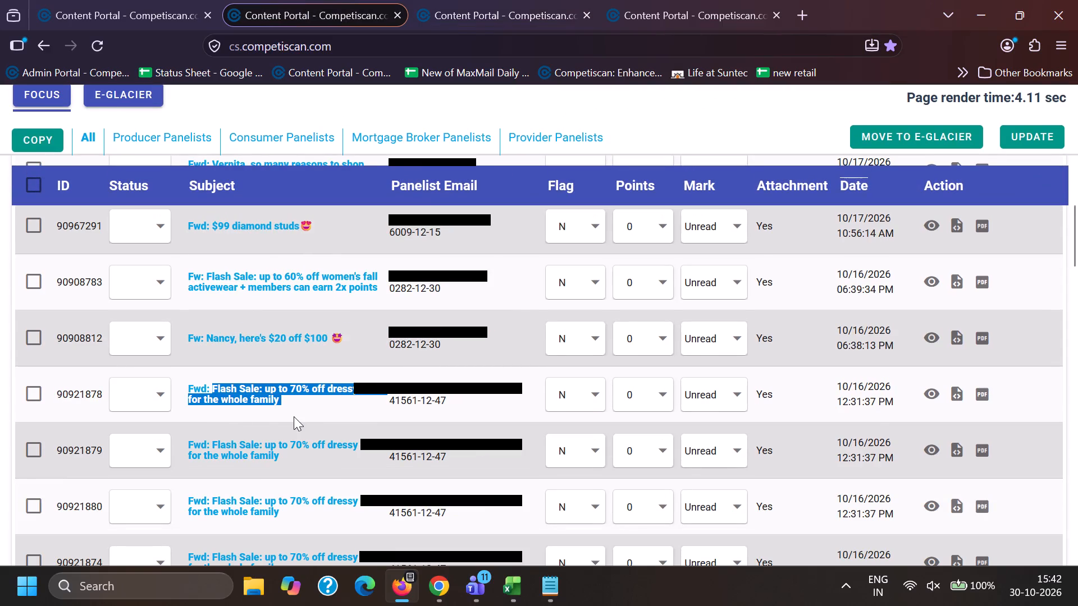
drag(294, 416, 297, 416)
key(ctrl+c)
key(ctrl+c)
In Chrome's Content Portal, search email subjects for the copied "Flash Sale: up to 70% off dressy looks for the whole family" in quotation marks.
click(443, 580)
click(309, 499)
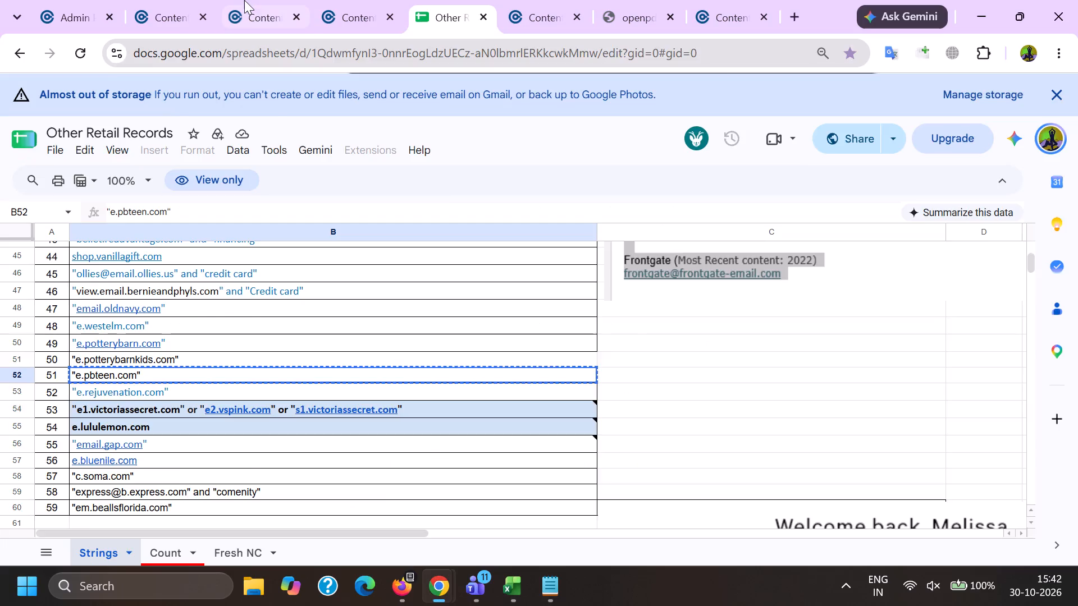
click(243, 0)
click(149, 0)
triple_click(347, 449)
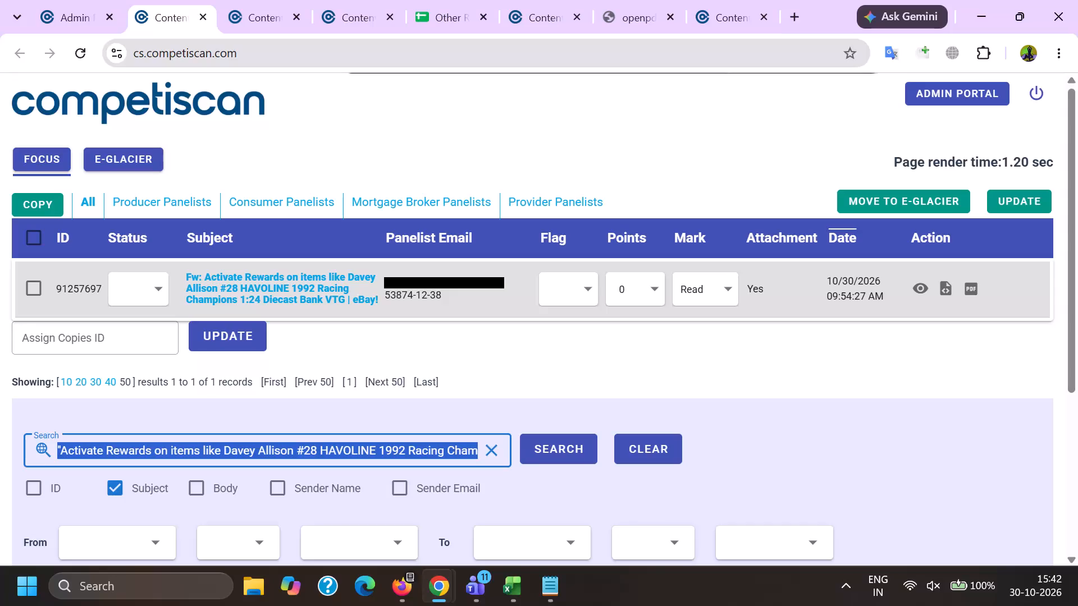
key(BackSpace)
key(shift+quotedbl)
key(ctrl+v)
key(shift+quotedbl)
key(Return)
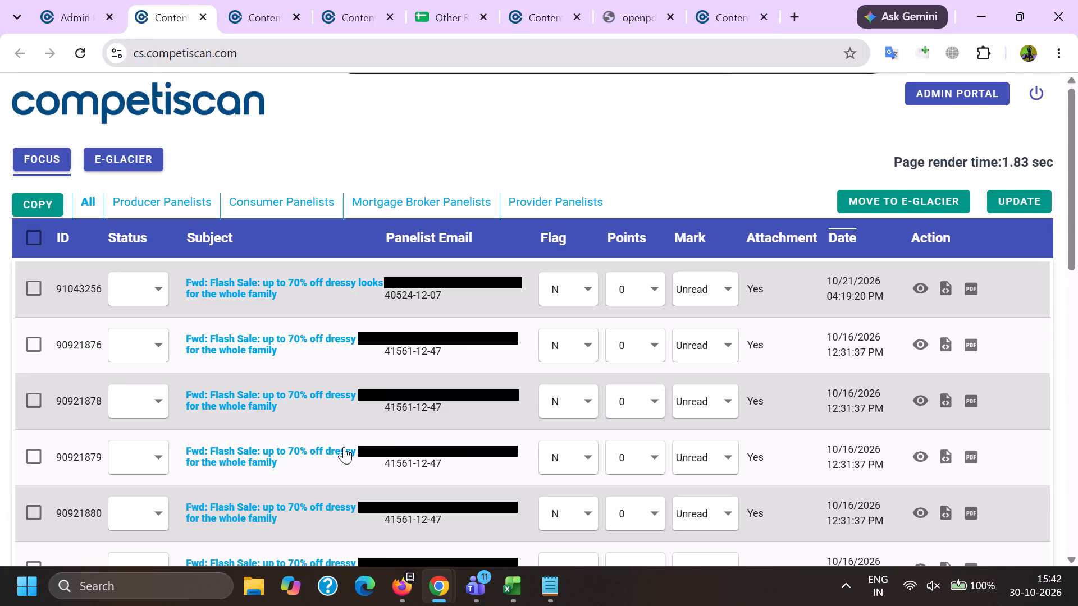
Review the emails matching the Flash Sale subject and open one of them in a new tab.
scroll(334, 439, down, 5)
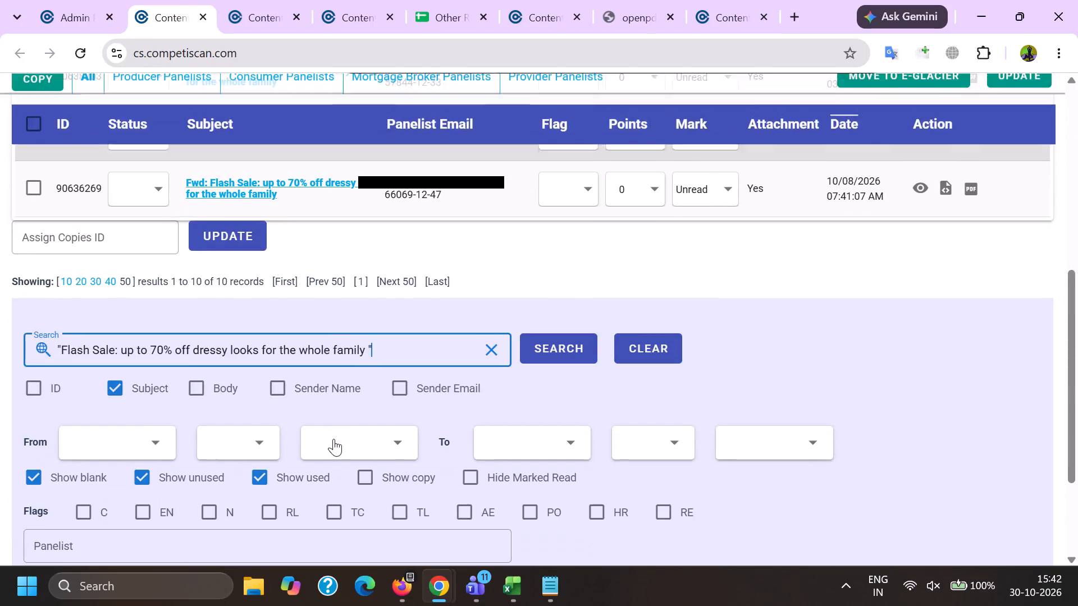
scroll(334, 439, up, 9)
scroll(283, 396, down, 4)
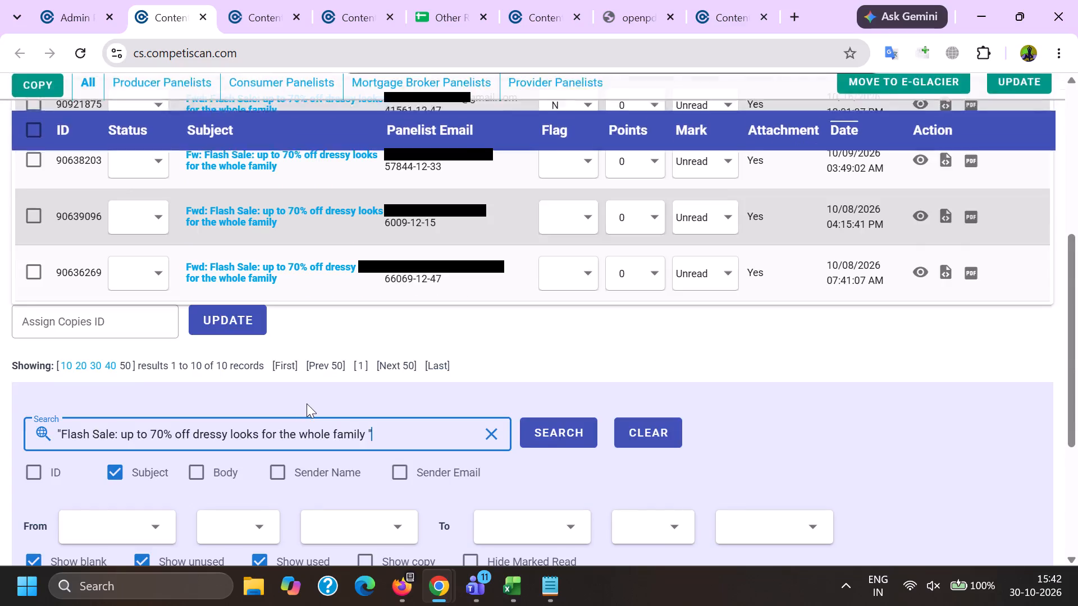
scroll(307, 403, up, 11)
ctrl+click(255, 294)
click(235, 20)
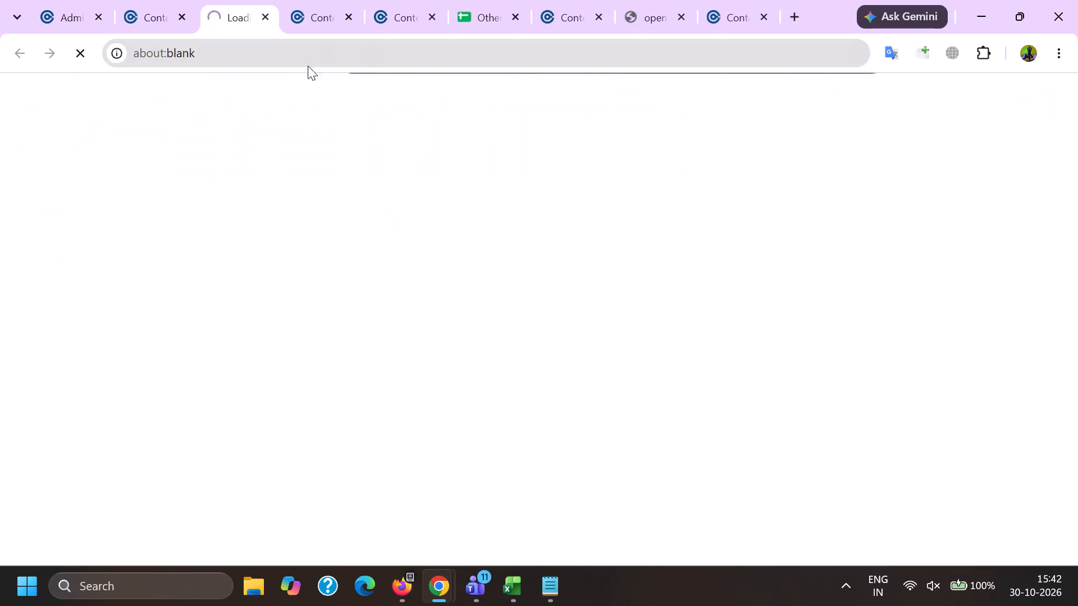
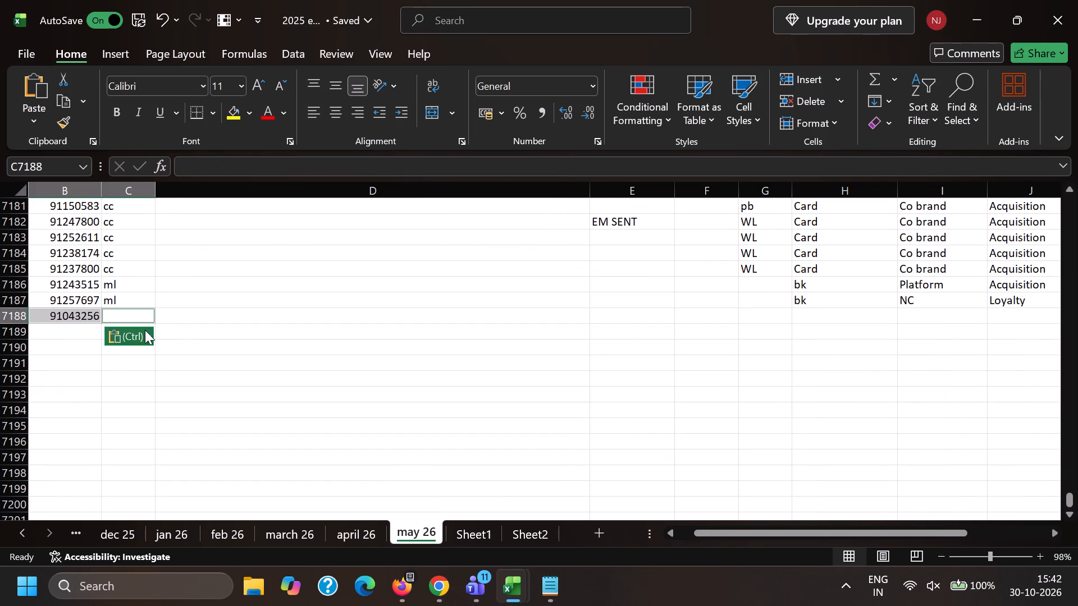
In row 7188 of the may 26 sheet, enter cc in column C, Macy in F, Card in H and Co brand in I.
text(cc)
key(Right)
key(Right)
key(Right)
key(Right)
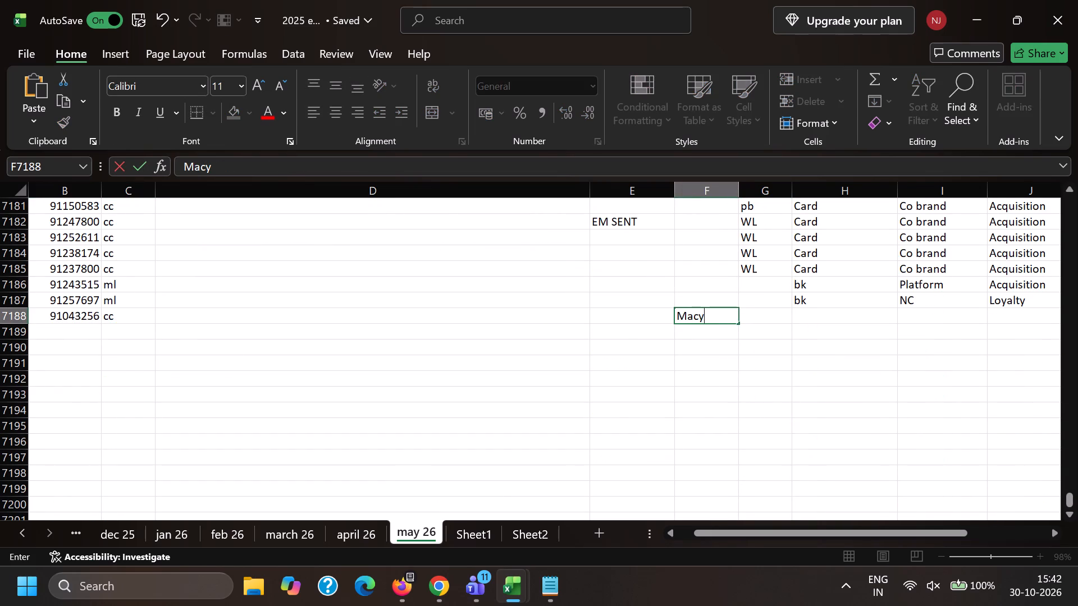
key(Right)
key(Right)
key(c)
key(Right)
key(c)
key(Right)
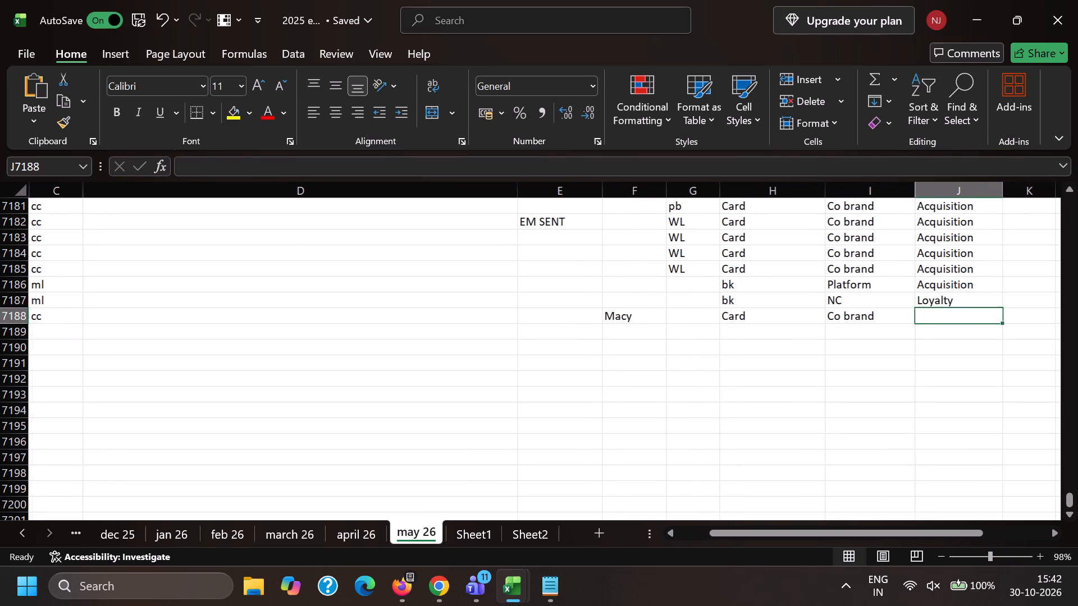
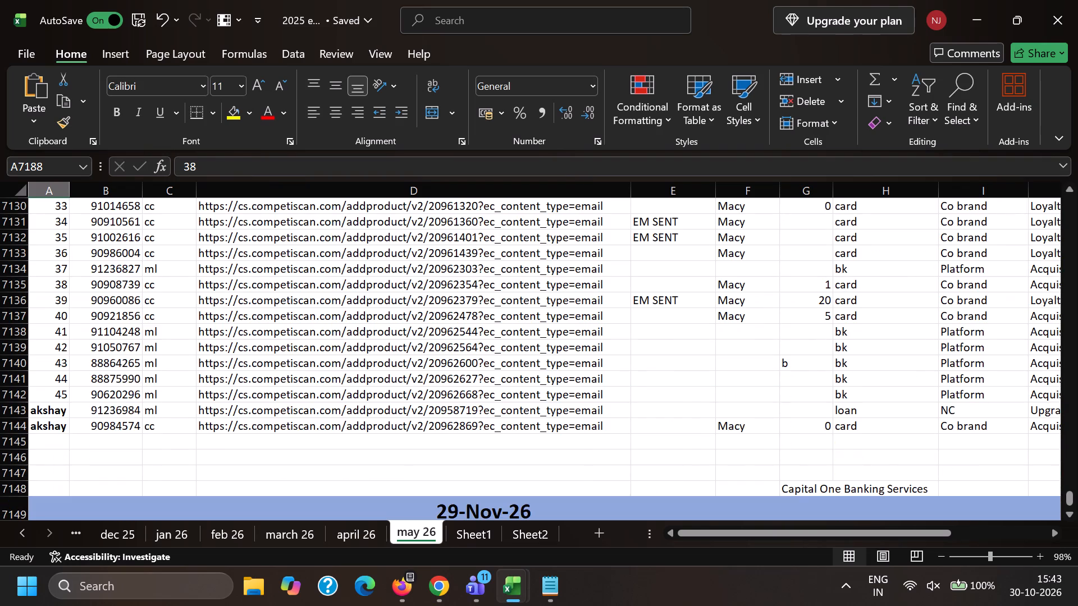
Copy the product link from row 7137 of the may 26 sheet and load it in Chrome over product 20941105's record.
scroll(660, 336, up, 2)
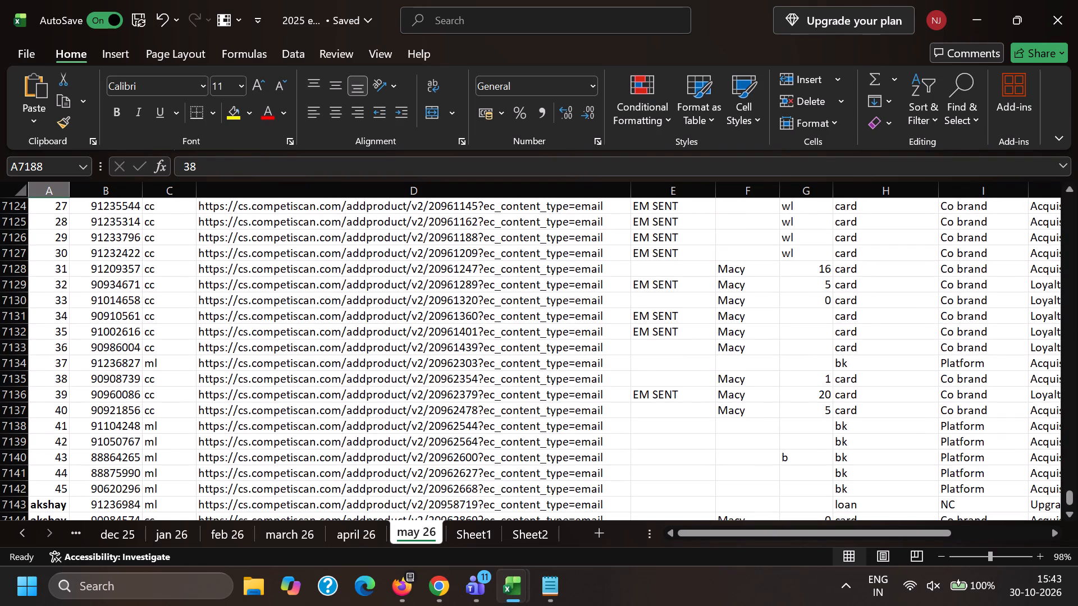
click(1051, 363)
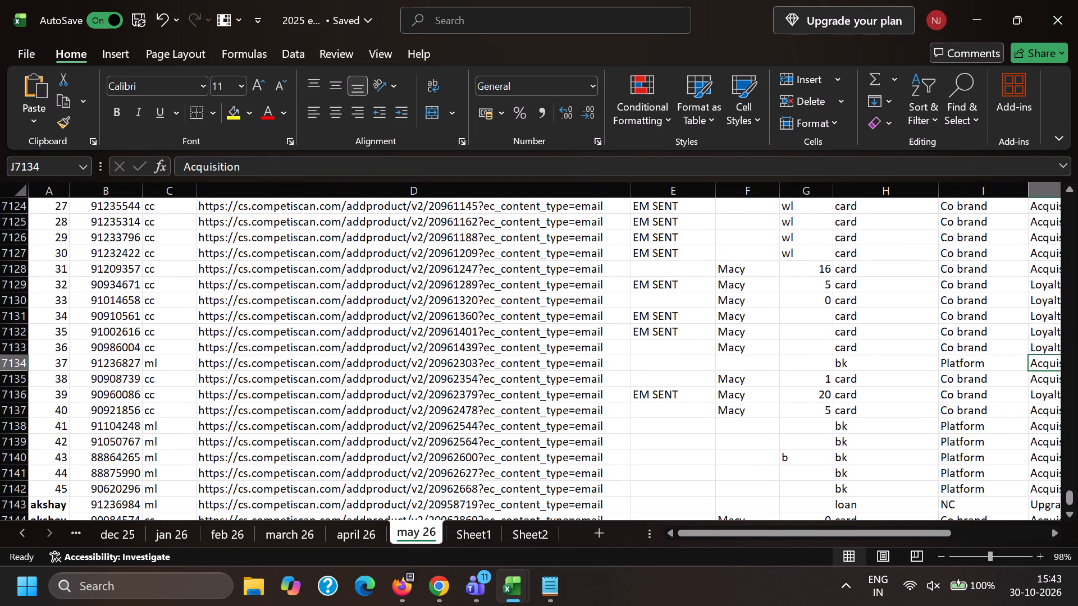
key(Down)
key(Down)
key(Down)
key(Left)
key(Left)
key(Left)
key(Left)
key(Left)
key(Left)
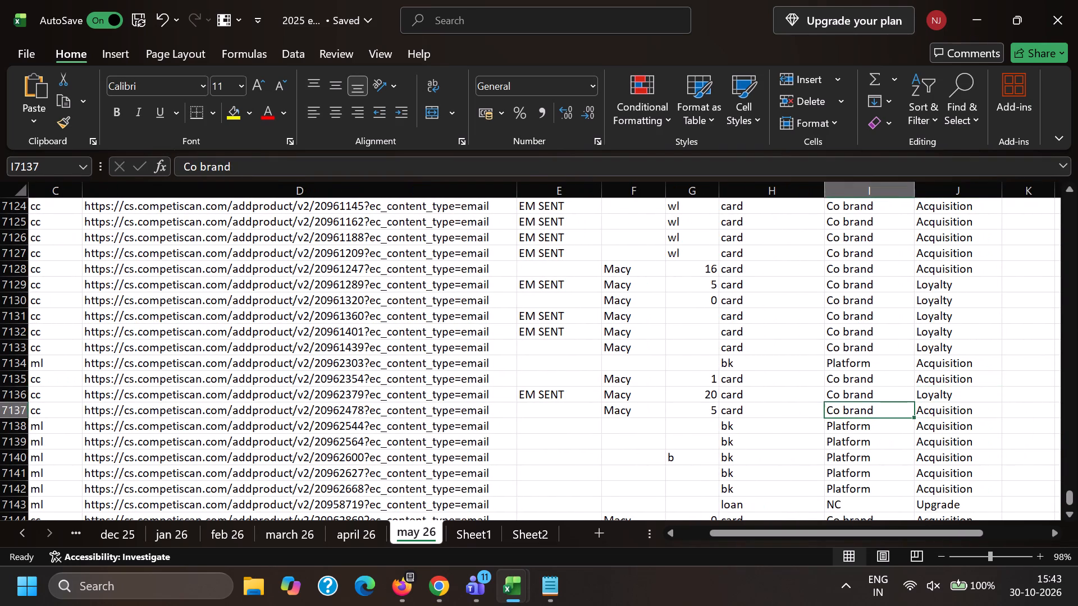
key(ctrl+c)
key(alt+Tab)
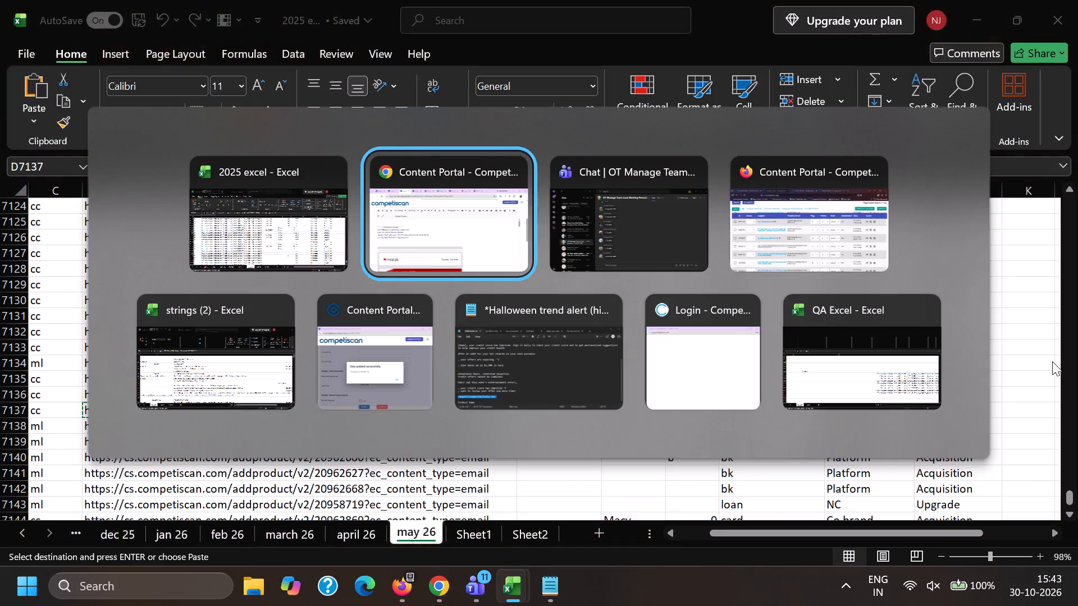
click(704, 0)
triple_click(727, 47)
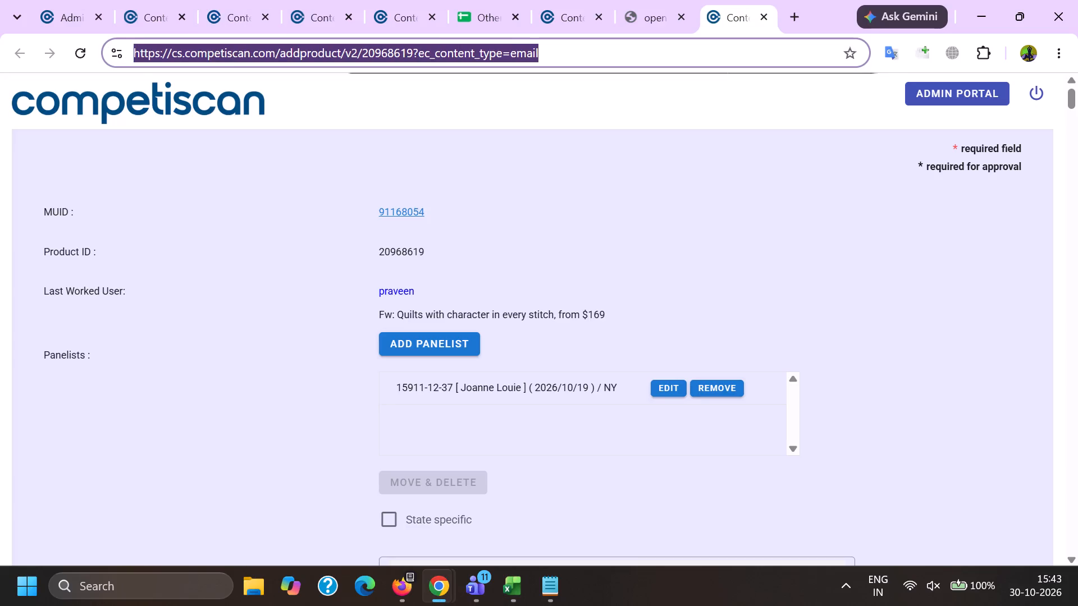
click(590, 0)
triple_click(595, 50)
key(ctrl+v)
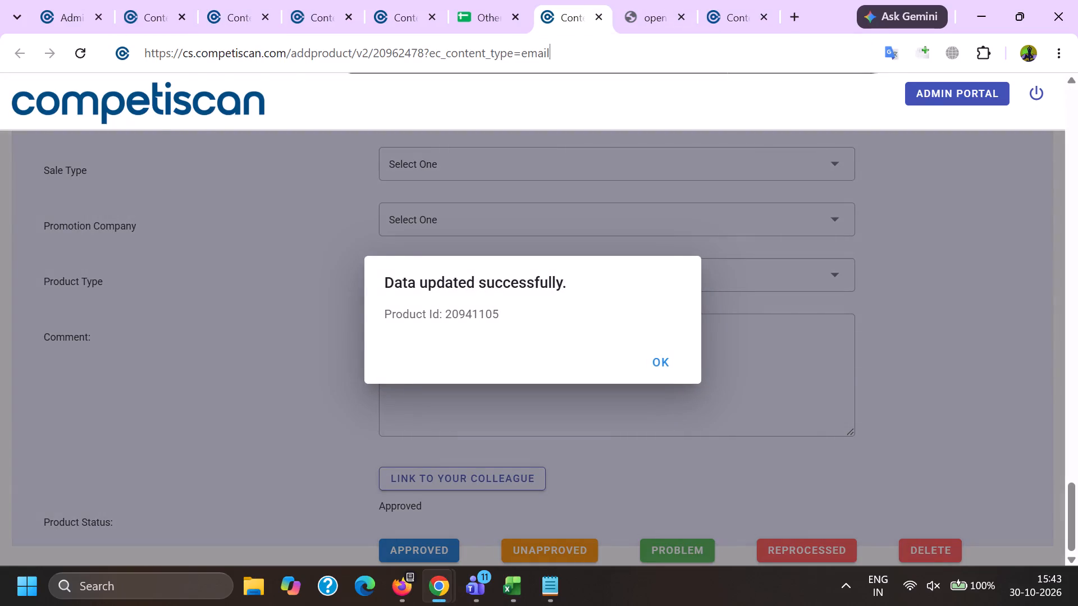
key(Return)
Open product 20968619's PDF, examine the Pottery Barn email down to its closing disclosures, and close the finished PDF and product pages.
click(748, 0)
scroll(555, 235, down, 4)
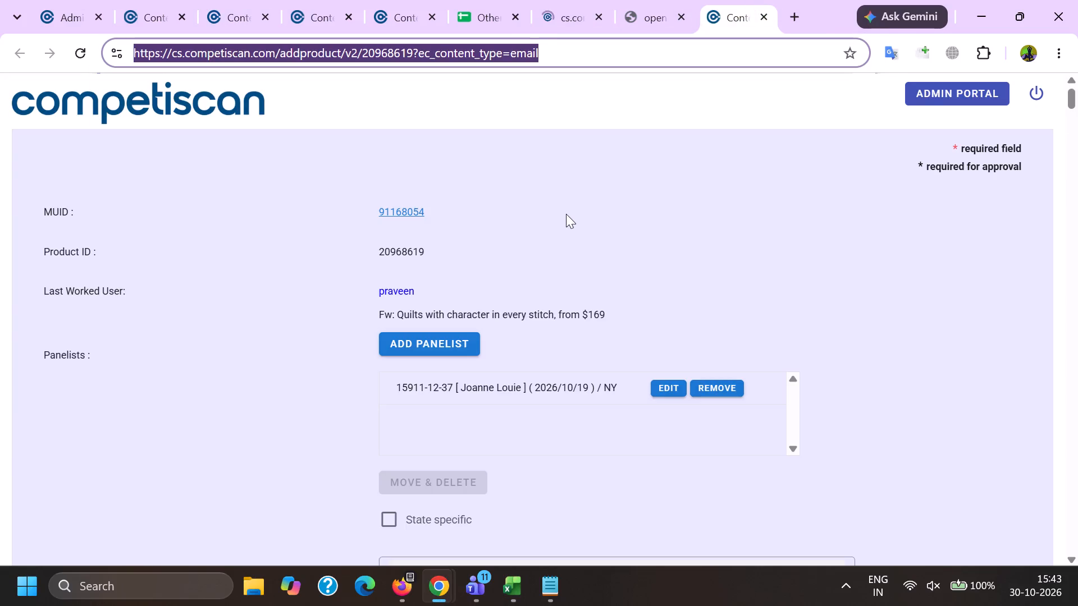
scroll(566, 214, down, 2)
ctrl+click(515, 307)
ctrl+click(515, 306)
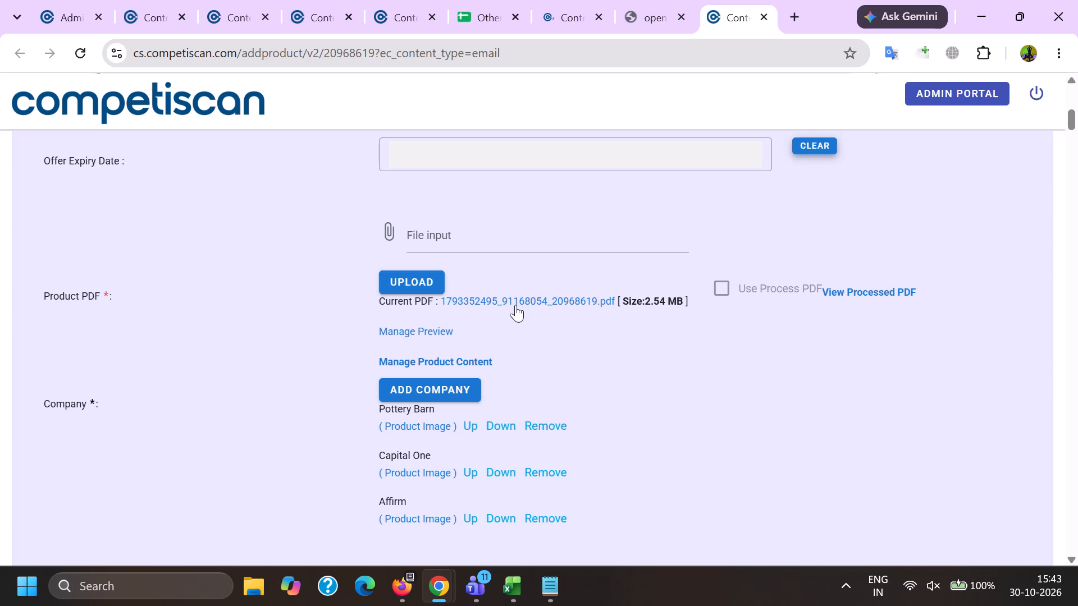
click(613, 0)
click(616, 21)
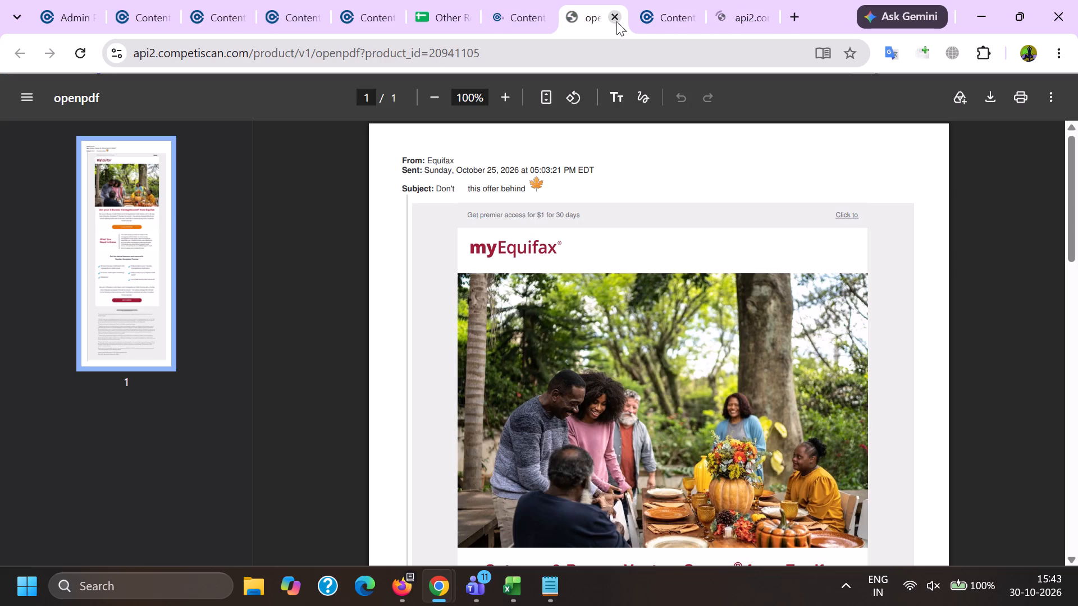
click(642, 0)
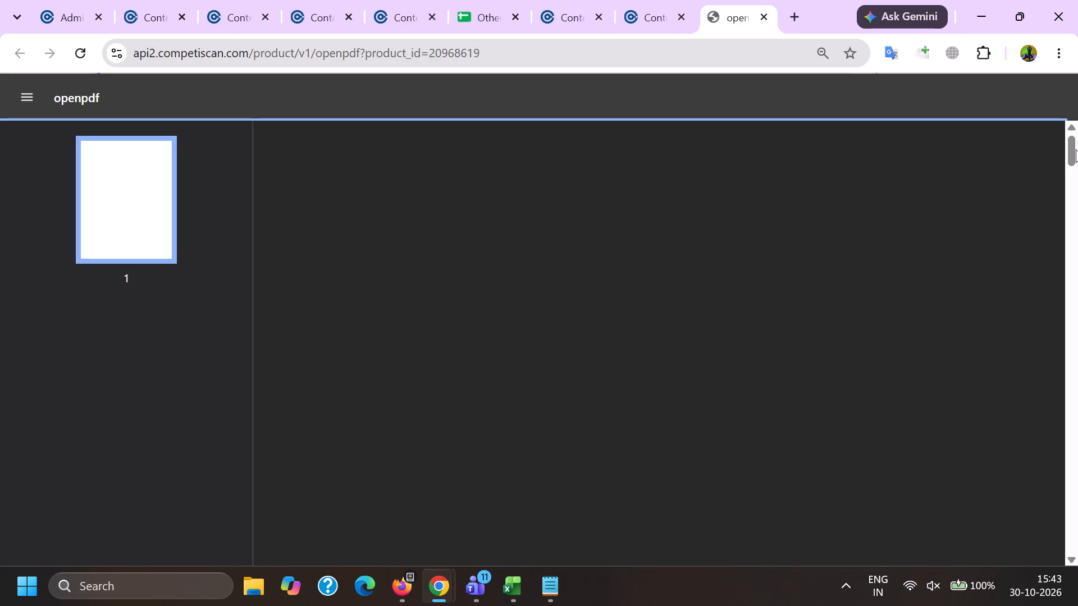
click(1076, 152)
drag(1069, 152, 1077, 605)
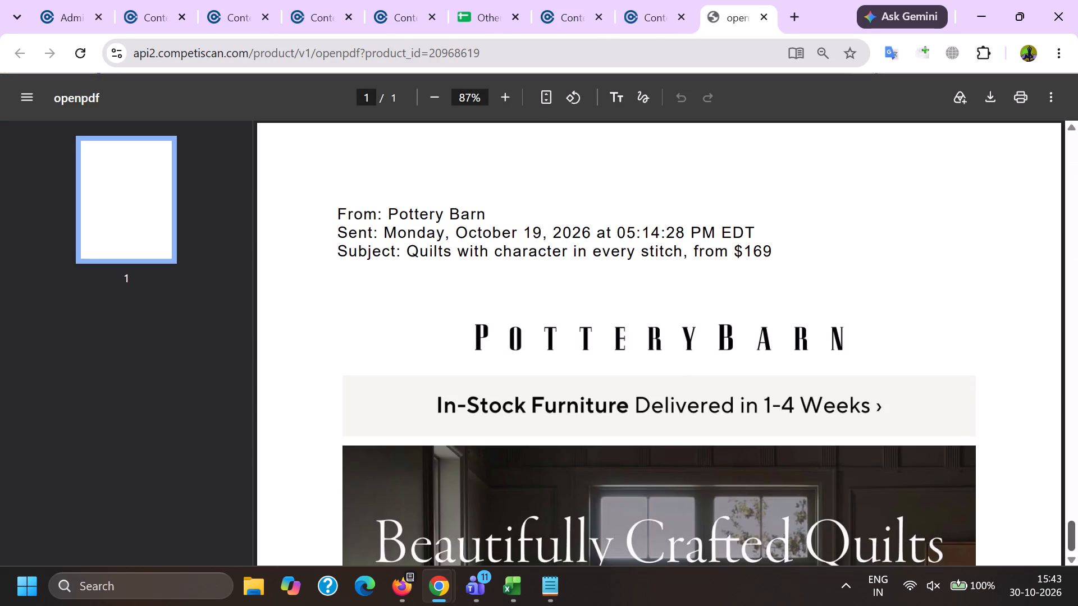
drag(1077, 605, 1077, 605)
scroll(680, 365, down, 11)
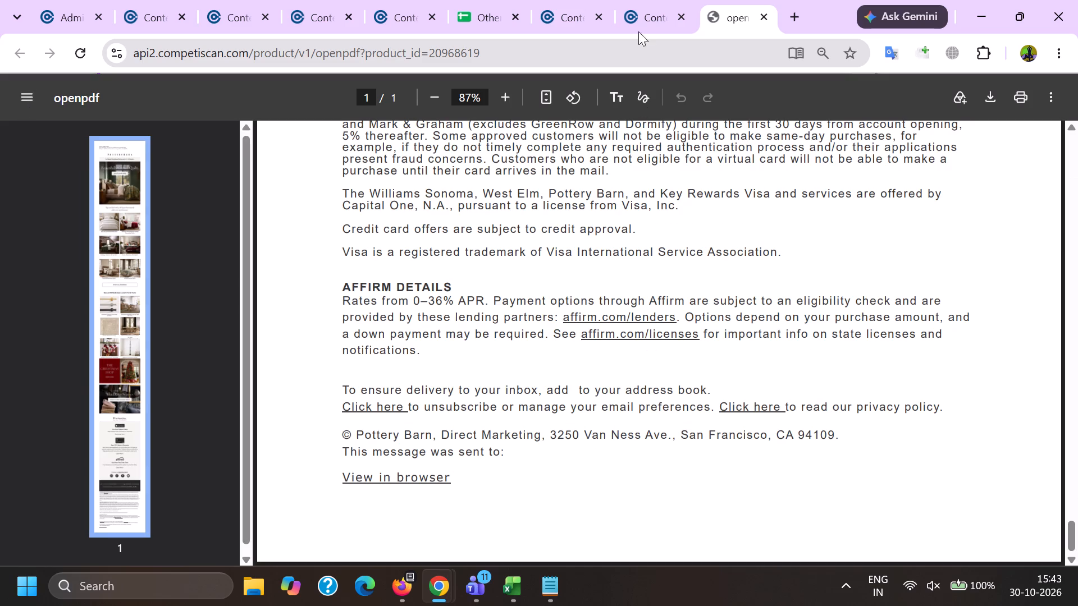
click(640, 0)
double_click(677, 16)
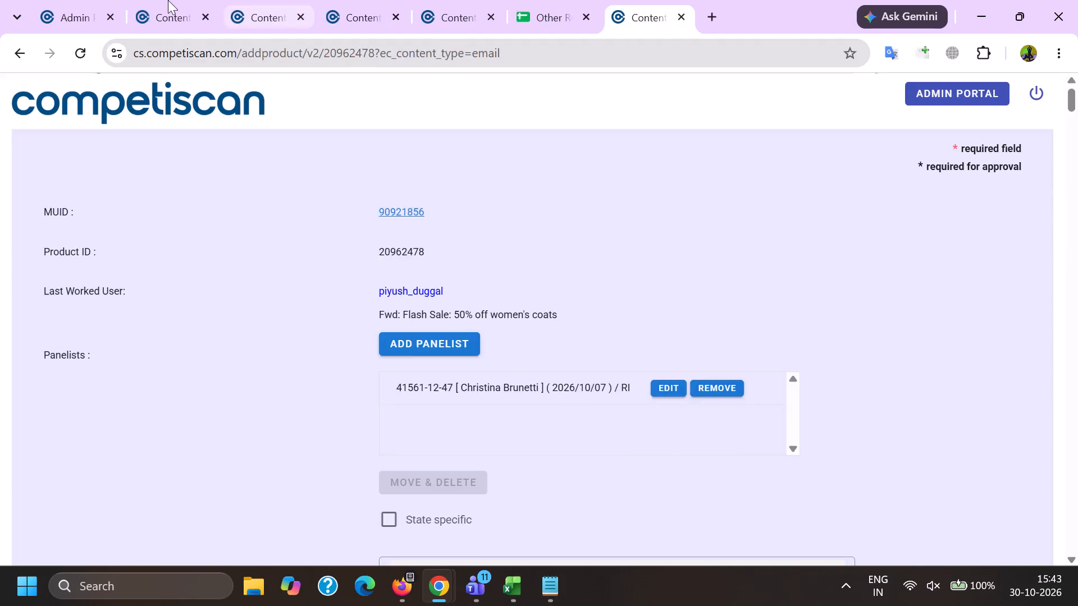
click(165, 0)
click(310, 0)
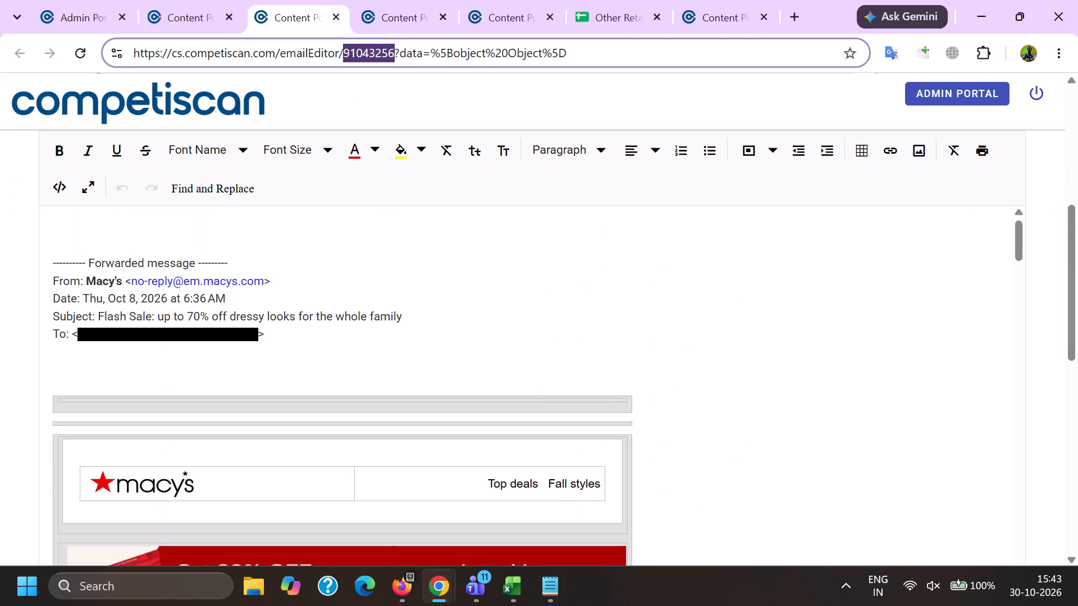
drag(250, 264, 0, 247)
key(BackSpace)
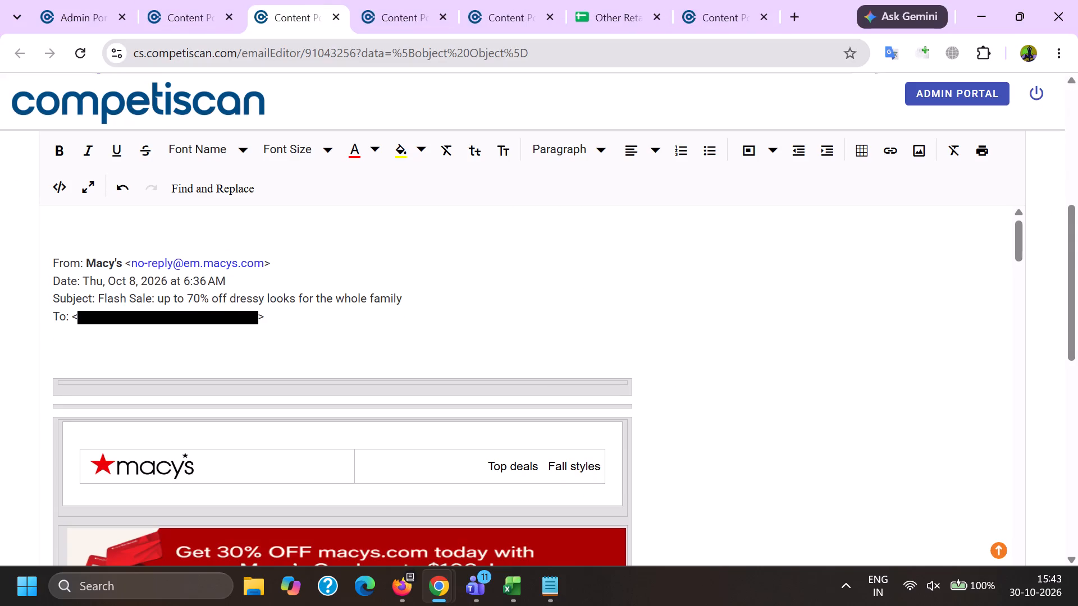
drag(130, 262, 289, 261)
key(BackSpace)
key(BackSpace)
drag(287, 327, 25, 309)
key(BackSpace)
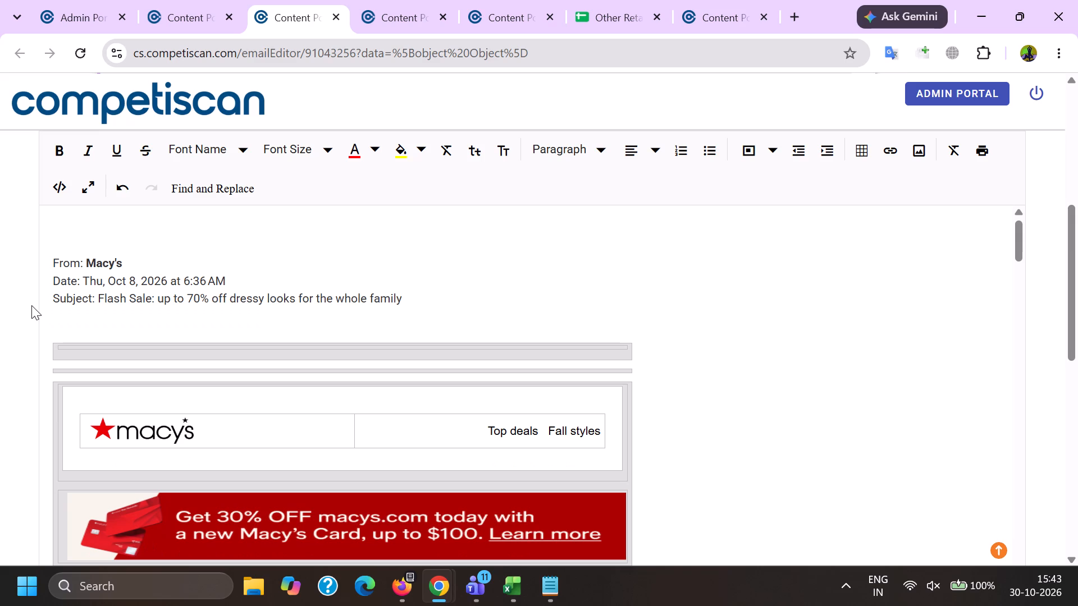
Remove the link from the Sign Up text in the email's black text sign-up banner.
scroll(134, 166, down, 1)
click(234, 437)
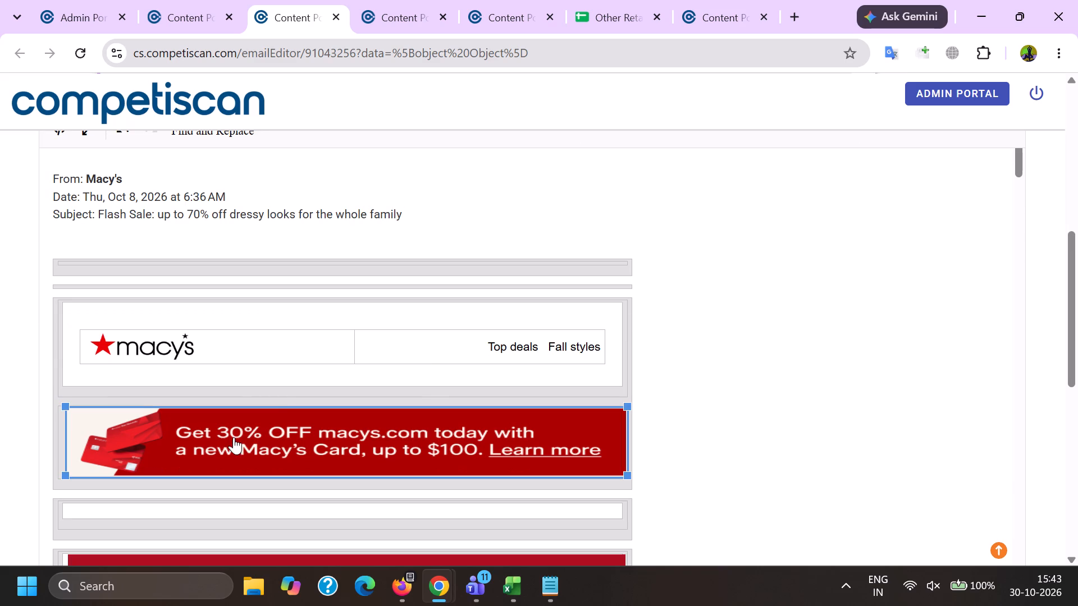
click(296, 384)
scroll(293, 387, down, 20)
scroll(293, 387, down, 12)
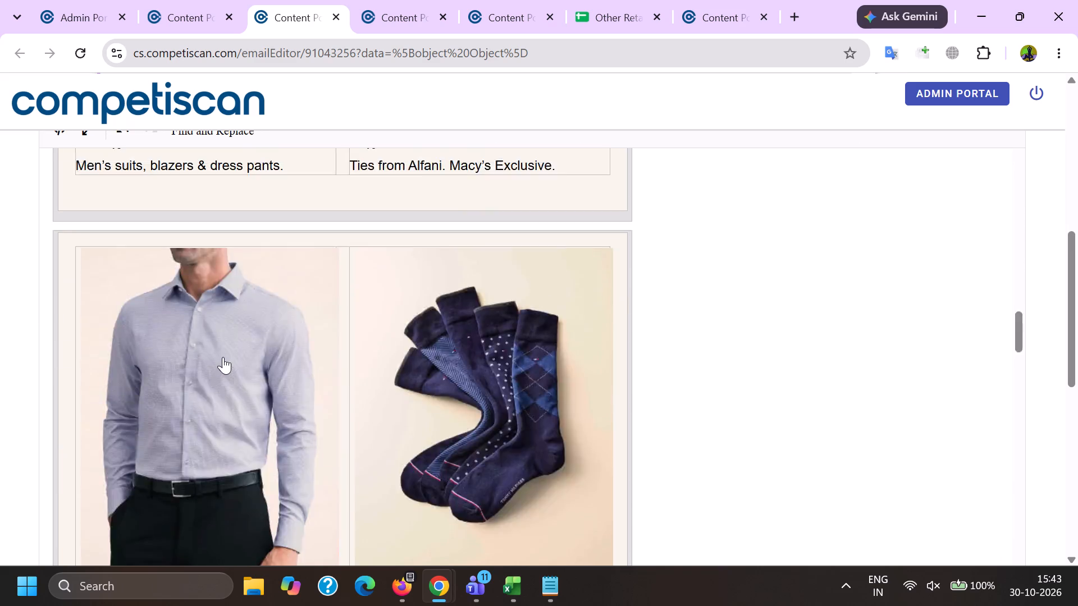
scroll(223, 357, down, 20)
scroll(223, 357, down, 18)
scroll(302, 383, up, 4)
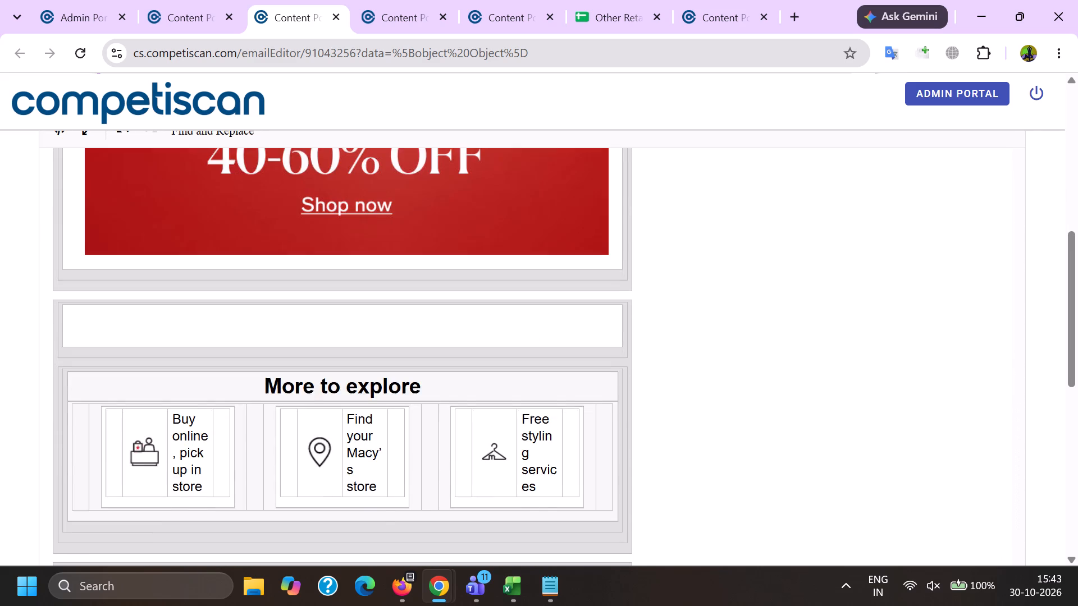
scroll(408, 367, up, 5)
scroll(382, 416, up, 2)
scroll(342, 343, up, 3)
scroll(342, 343, down, 11)
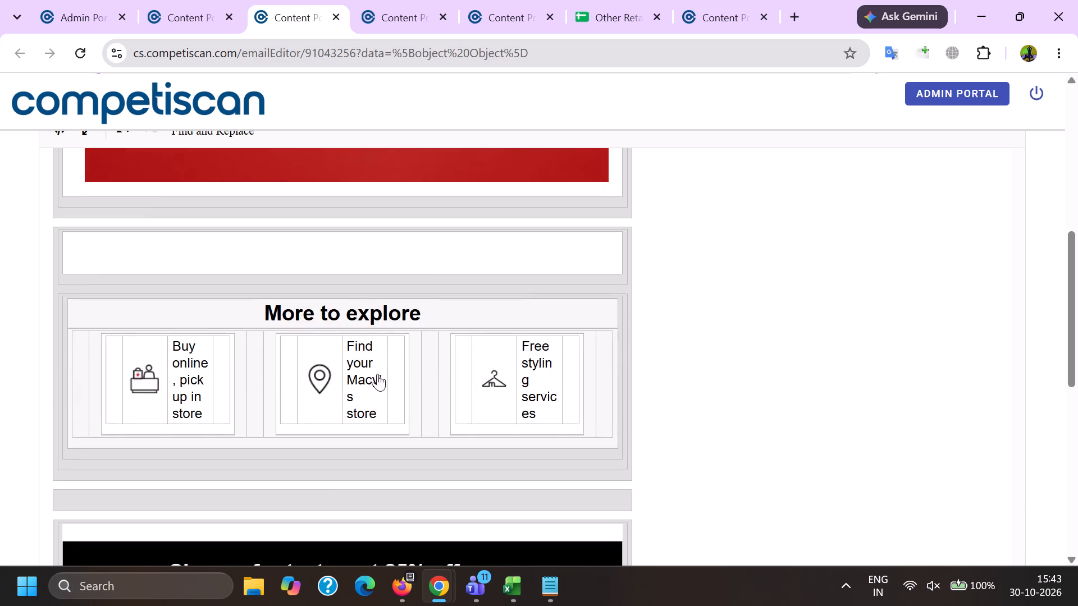
scroll(395, 424, down, 4)
click(482, 263)
click(575, 294)
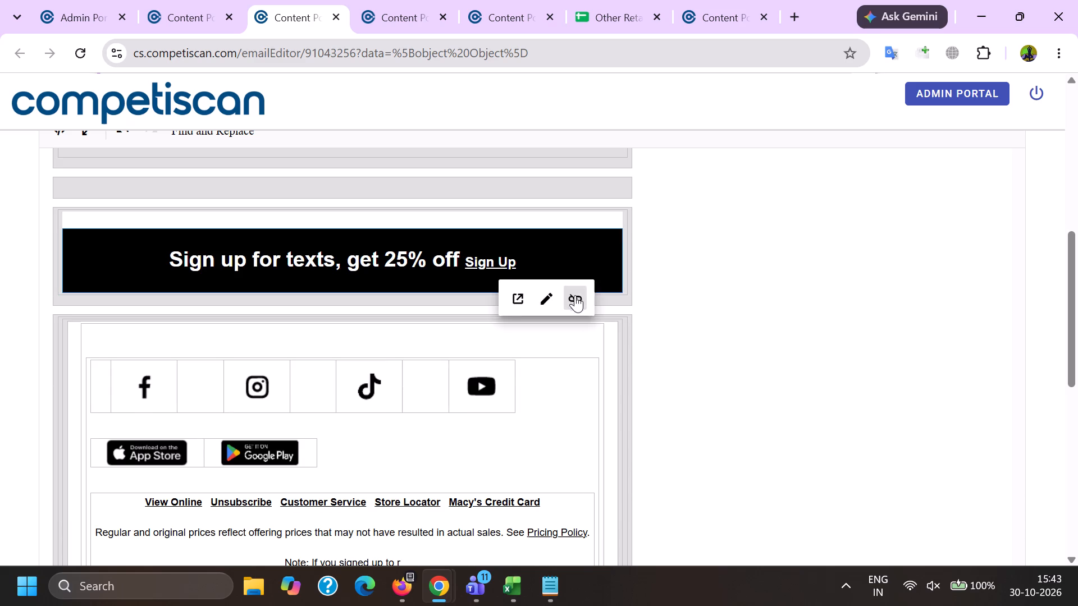
Remove the links from the footer's YouTube, TikTok, Instagram and Facebook icons and from the App Store and Google Play badges.
click(504, 361)
click(498, 342)
click(366, 388)
click(392, 330)
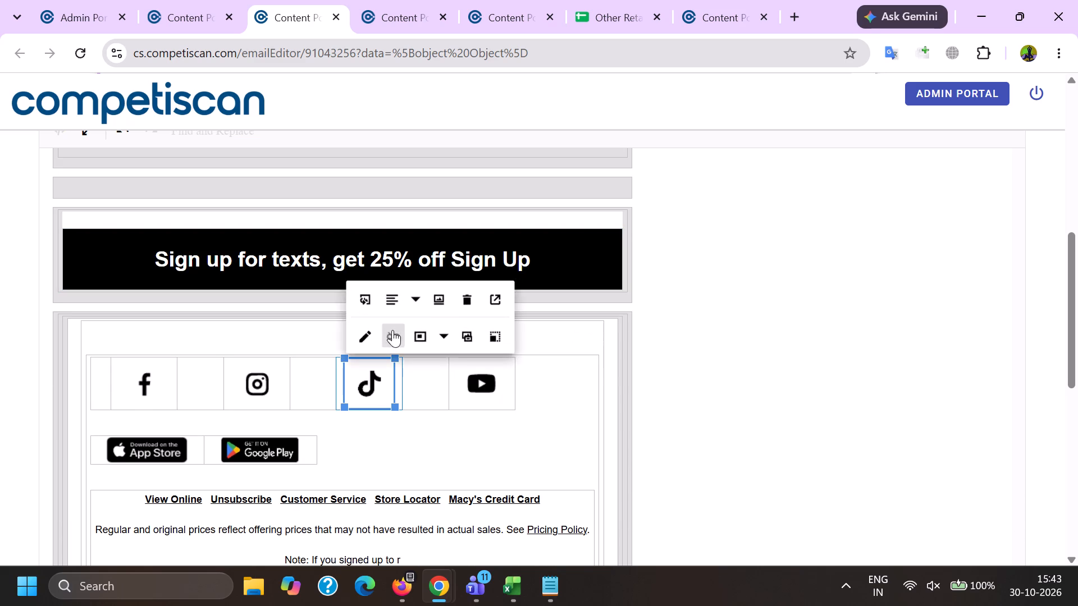
click(267, 385)
click(281, 336)
click(133, 392)
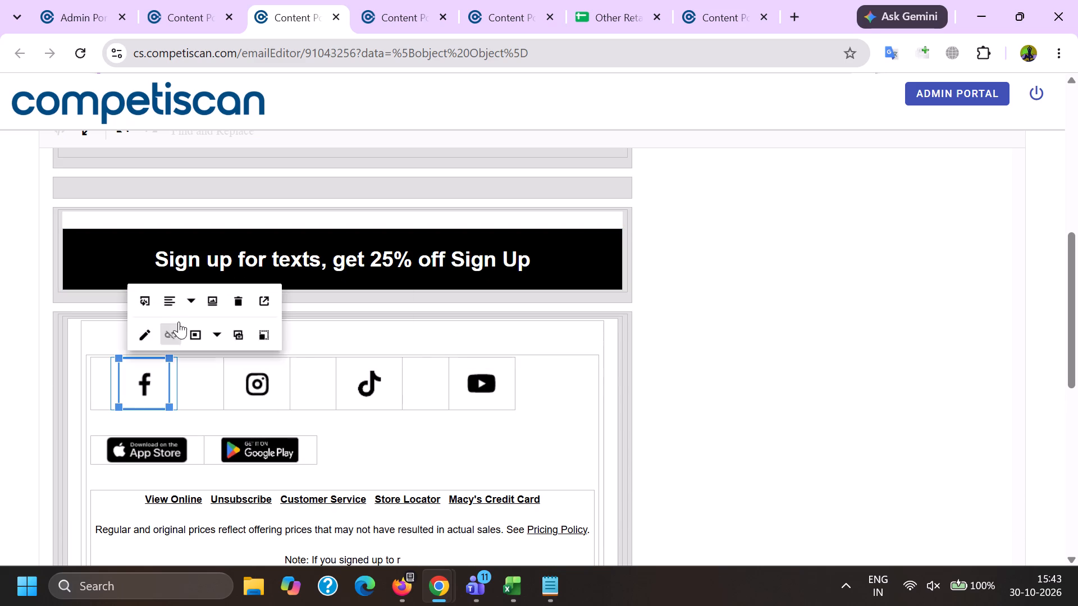
click(161, 336)
click(157, 454)
click(158, 412)
click(250, 453)
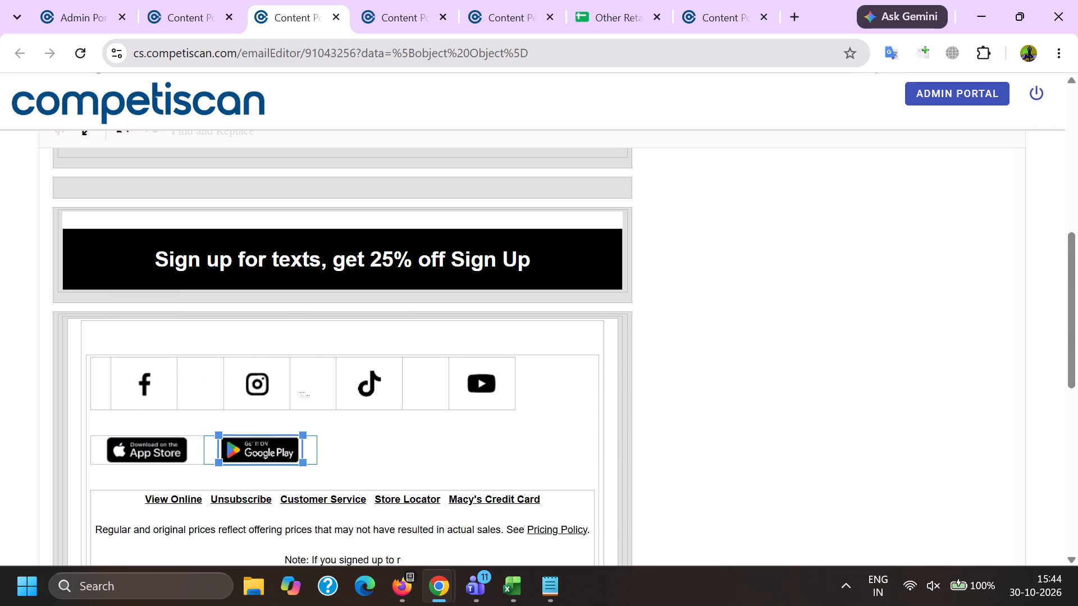
click(269, 417)
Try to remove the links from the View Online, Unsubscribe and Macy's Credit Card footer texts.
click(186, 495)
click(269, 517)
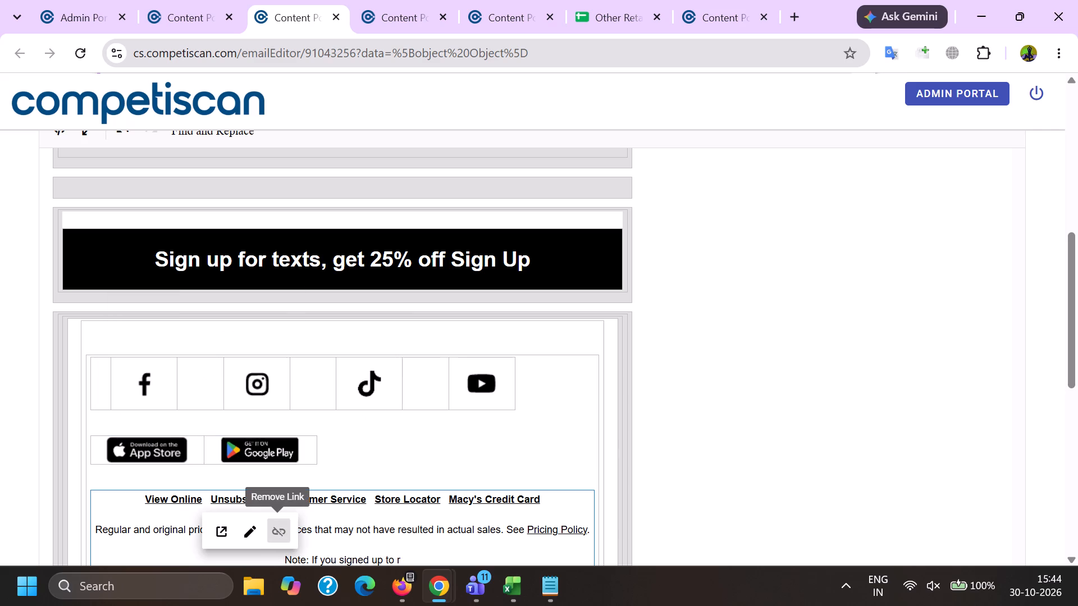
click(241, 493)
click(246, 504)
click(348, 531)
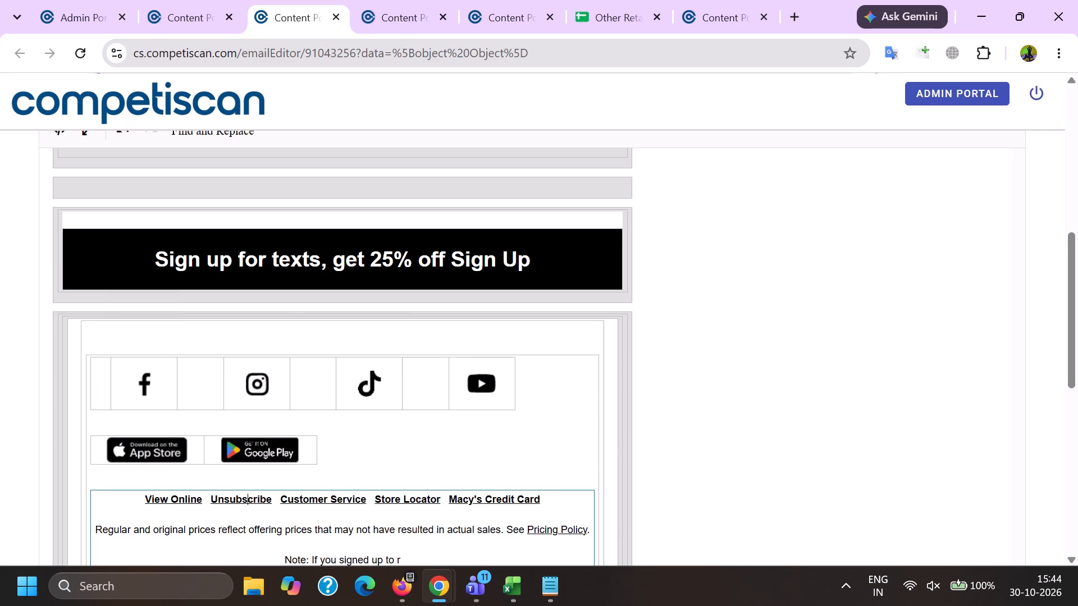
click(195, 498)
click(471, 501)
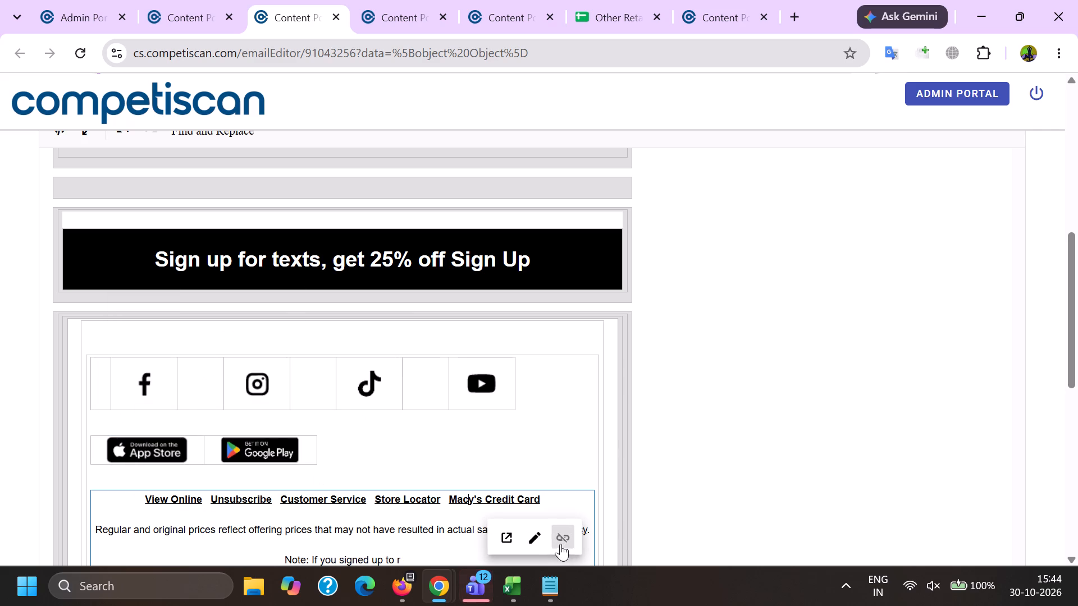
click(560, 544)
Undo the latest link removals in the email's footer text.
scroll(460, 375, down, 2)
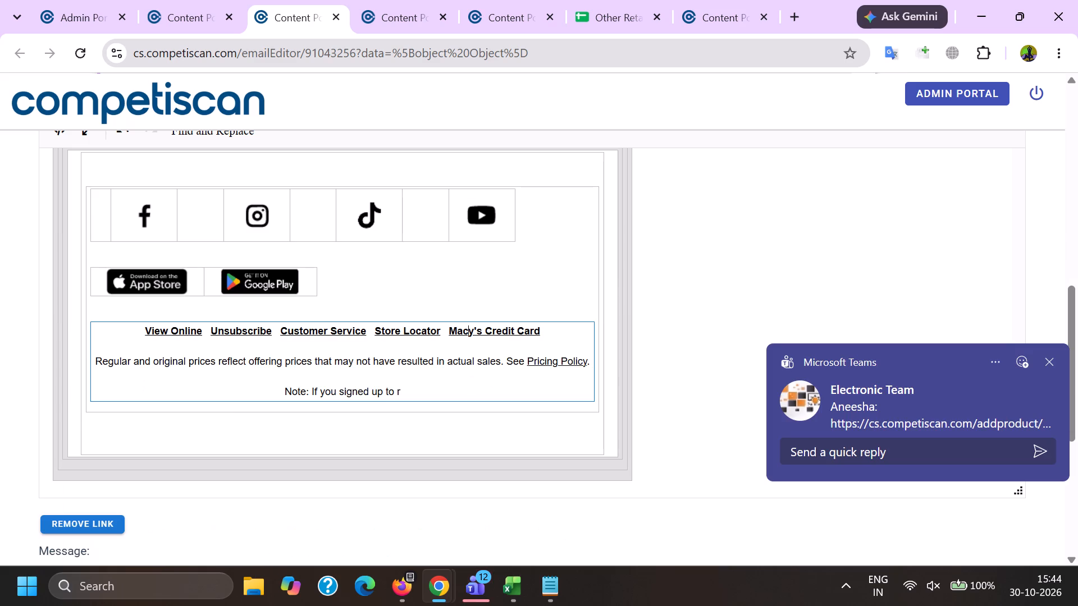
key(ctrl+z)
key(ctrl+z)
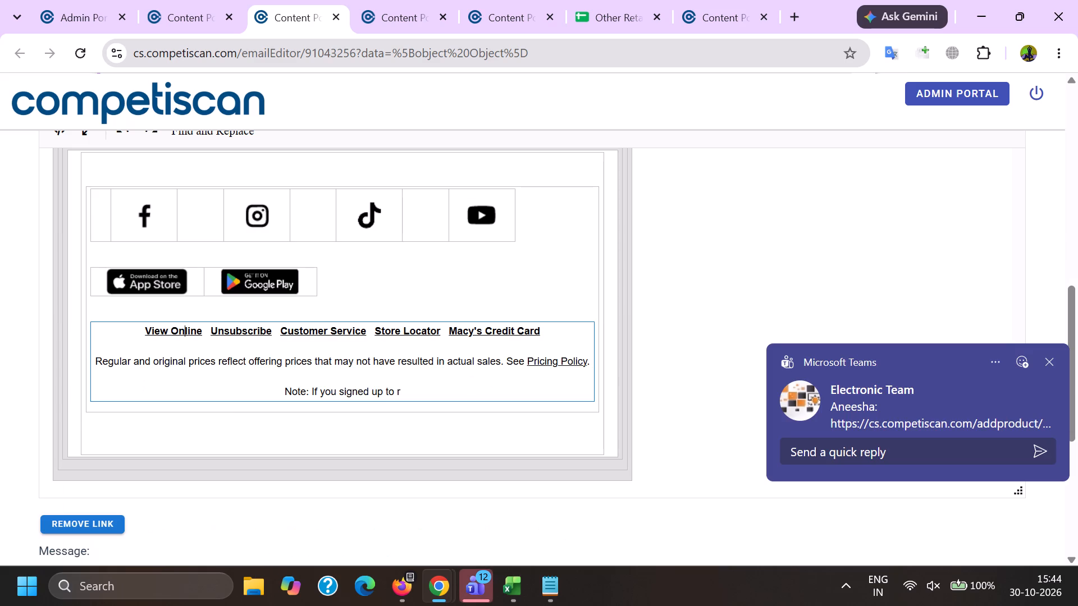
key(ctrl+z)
Preview Macy's Flash Sale email 90921876 from the mail list and examine its content down to the footer.
scroll(264, 370, down, 3)
scroll(269, 384, up, 1)
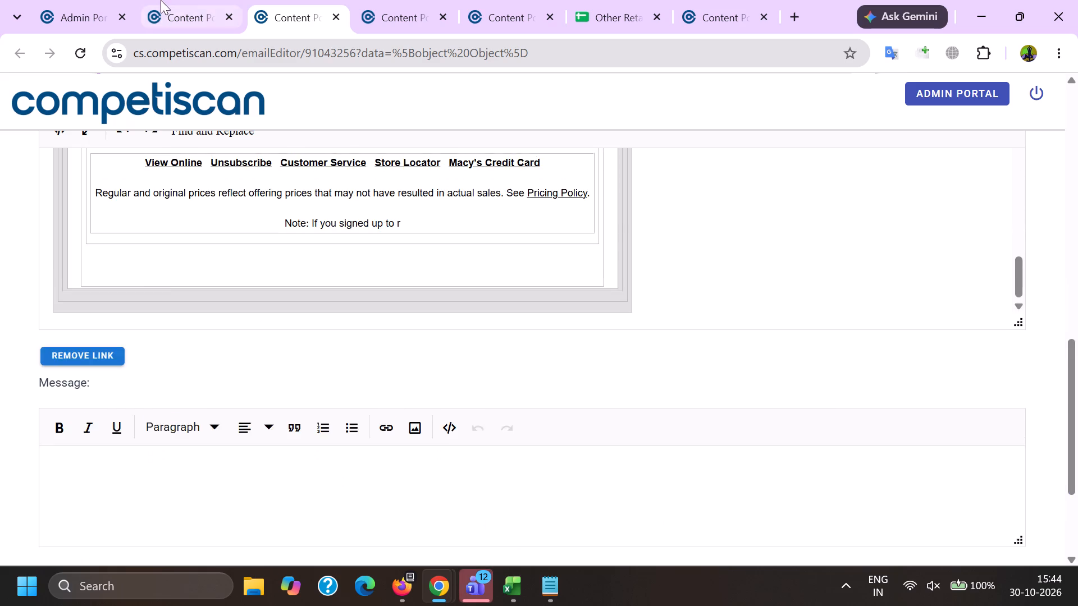
click(161, 0)
click(916, 340)
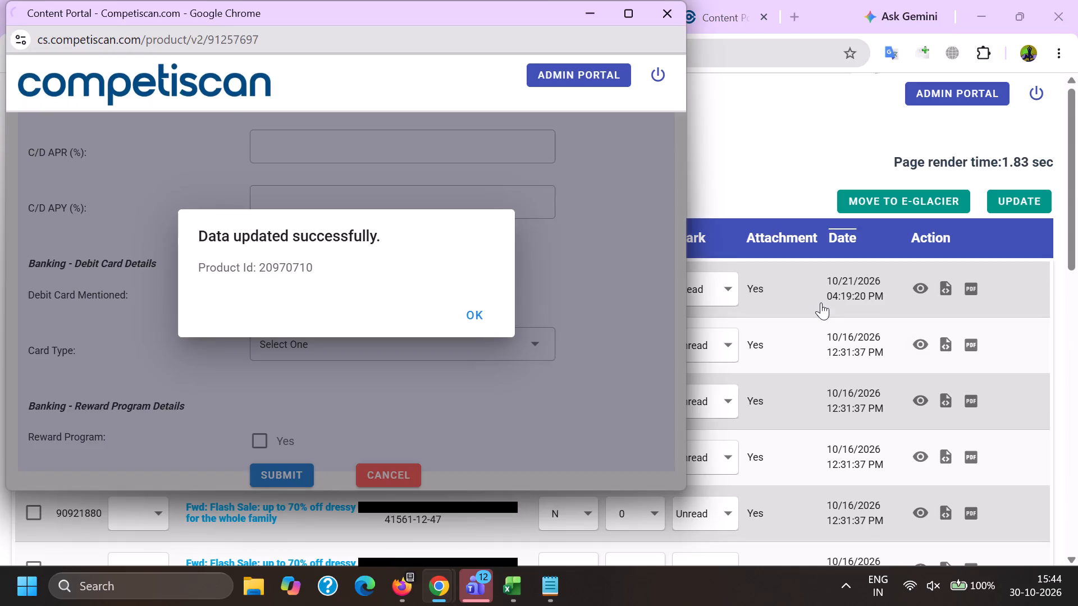
drag(680, 82, 680, 87)
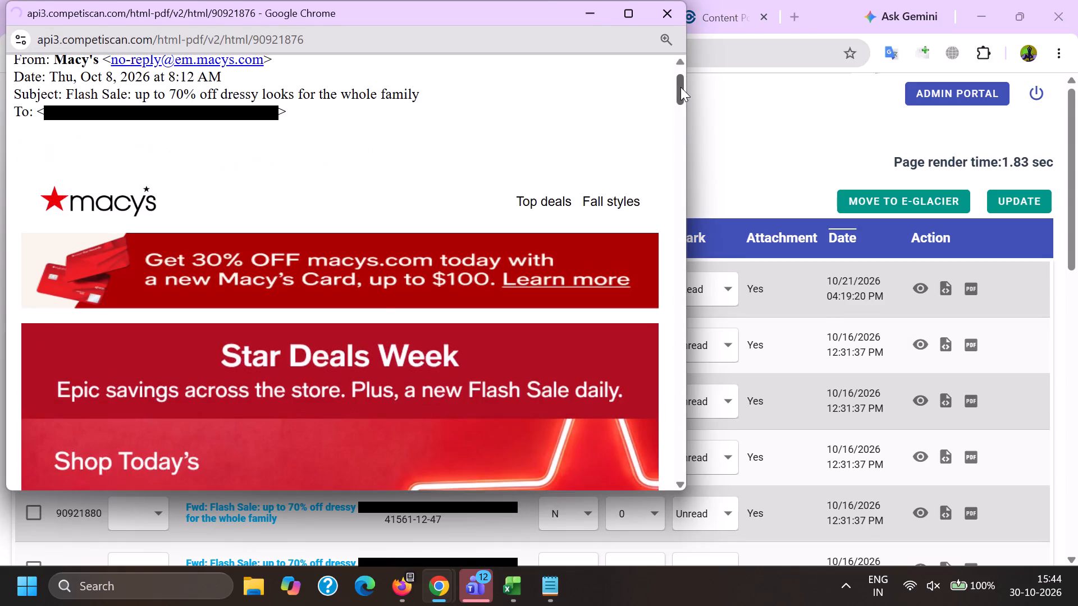
drag(680, 87, 686, 565)
Return to the mail list and open Macy's Flash Sale email 90921876 in a new tab.
key(alt+Tab)
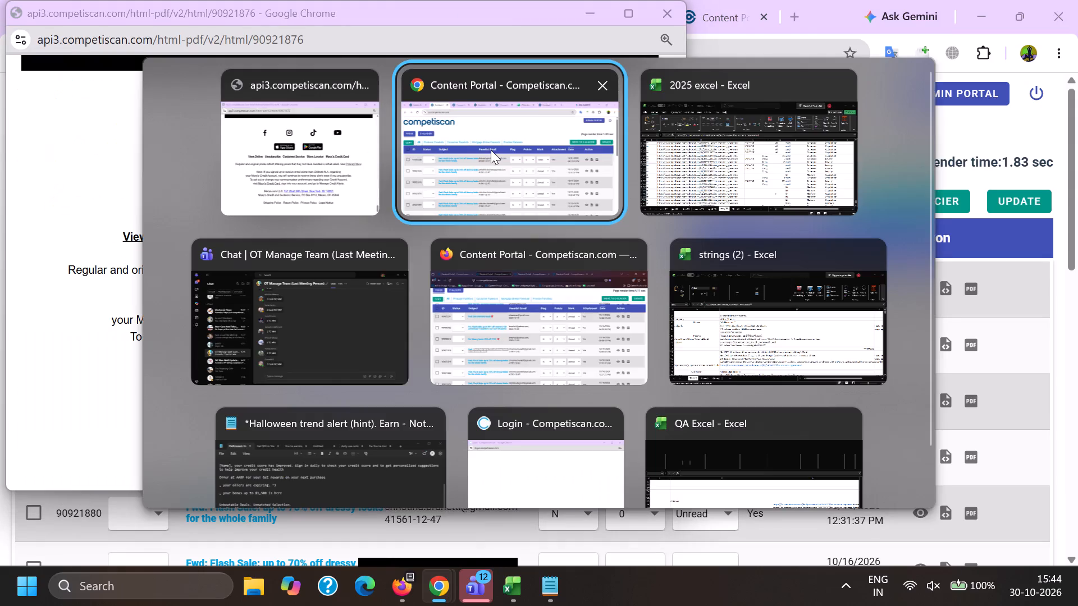
click(491, 150)
ctrl+click(245, 348)
click(264, 0)
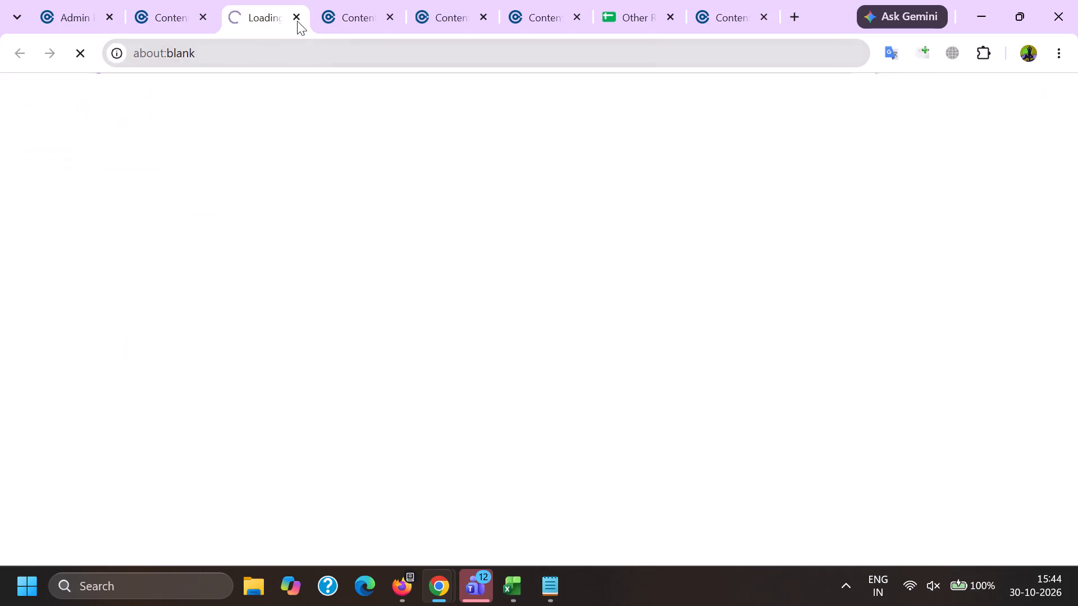
Copy email ID 90921876 from the page address into column B of row 7188 in the may 26 sheet.
double_click(346, 52)
key(ctrl+c)
click(515, 596)
click(687, 535)
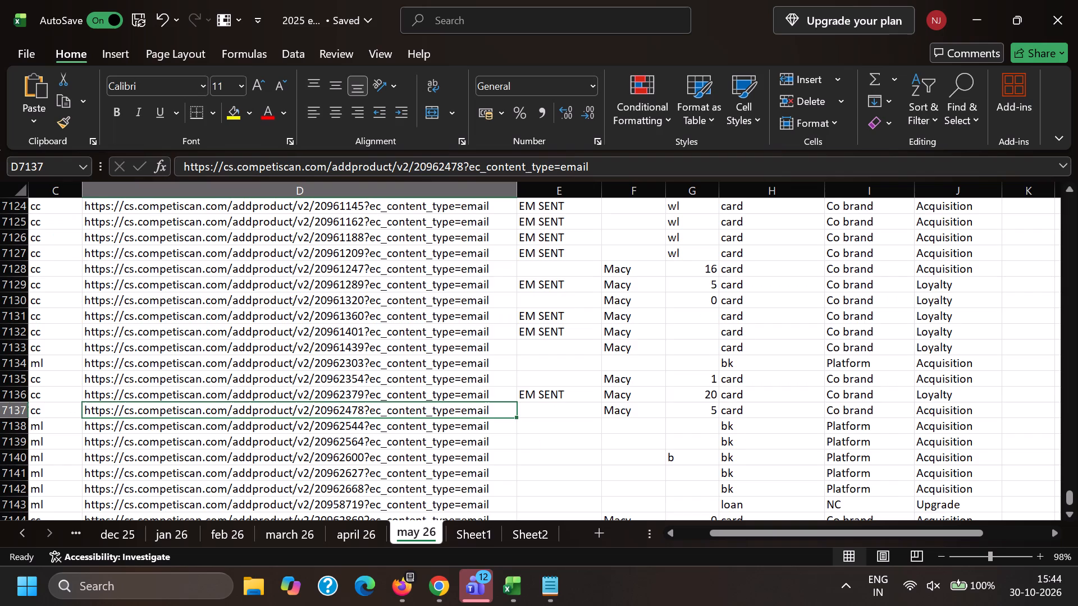
scroll(82, 346, down, 11)
scroll(71, 429, down, 4)
scroll(61, 501, down, 4)
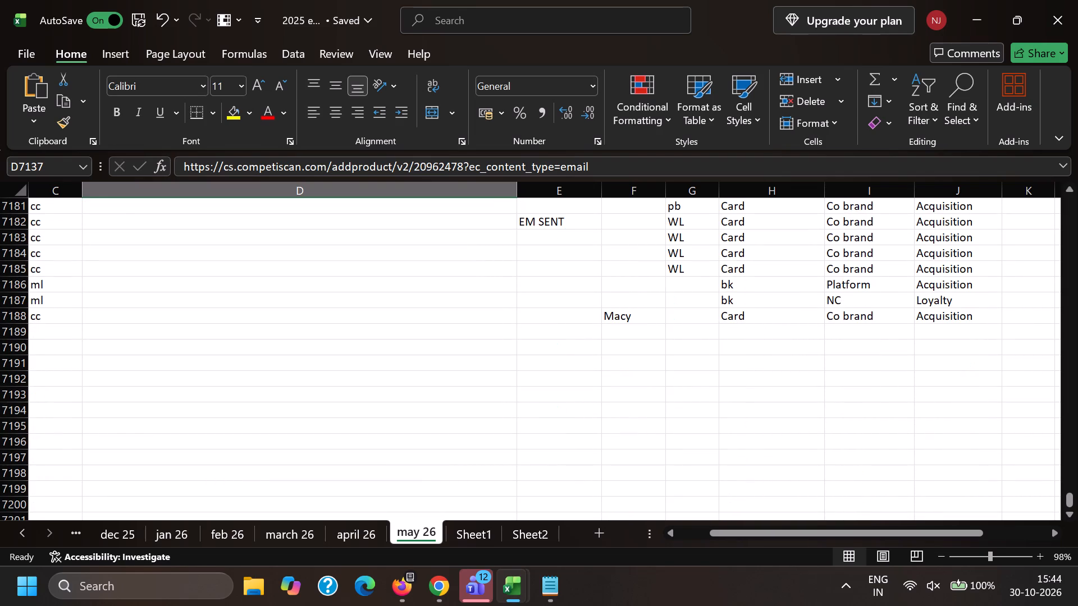
click(48, 319)
key(Left)
key(ctrl+v)
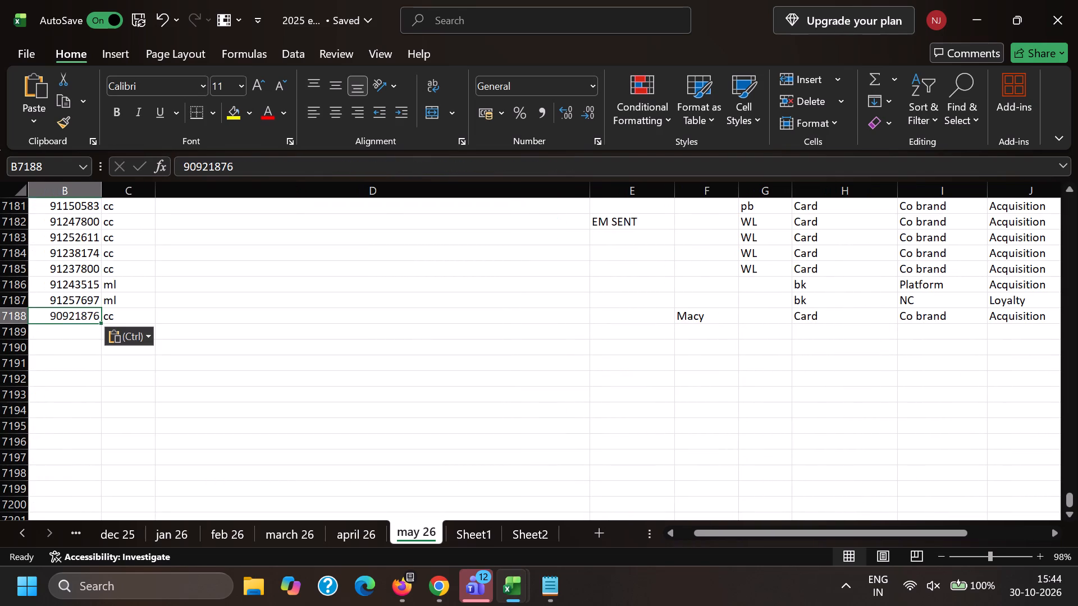
key(Right)
key(alt+Tab)
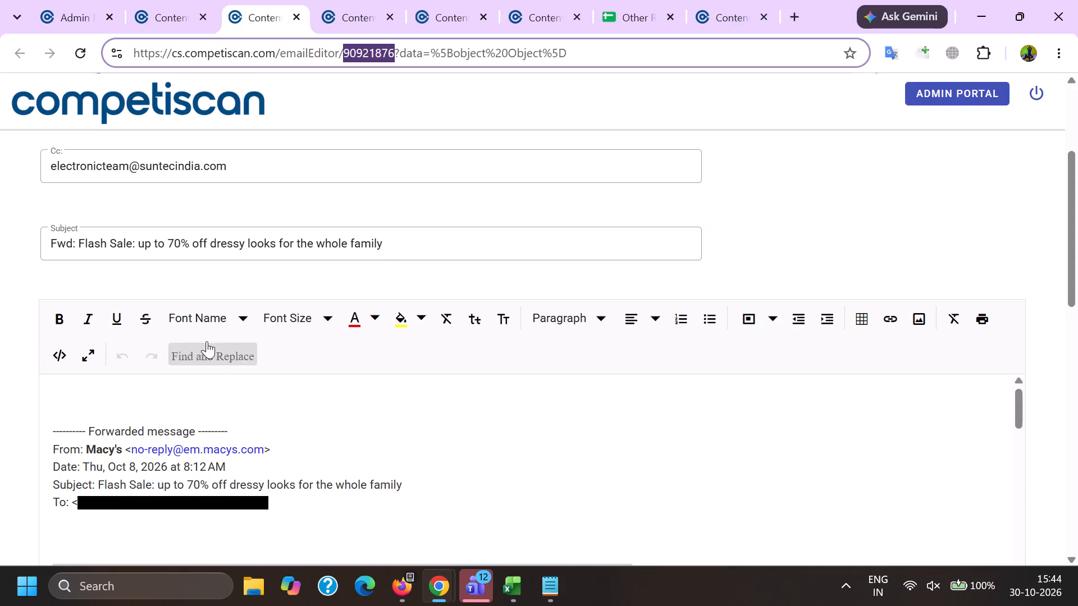
Delete the "Forwarded message" line from the header of email 90921876.
scroll(204, 328, down, 1)
drag(245, 348, 1, 342)
key(BackSpace)
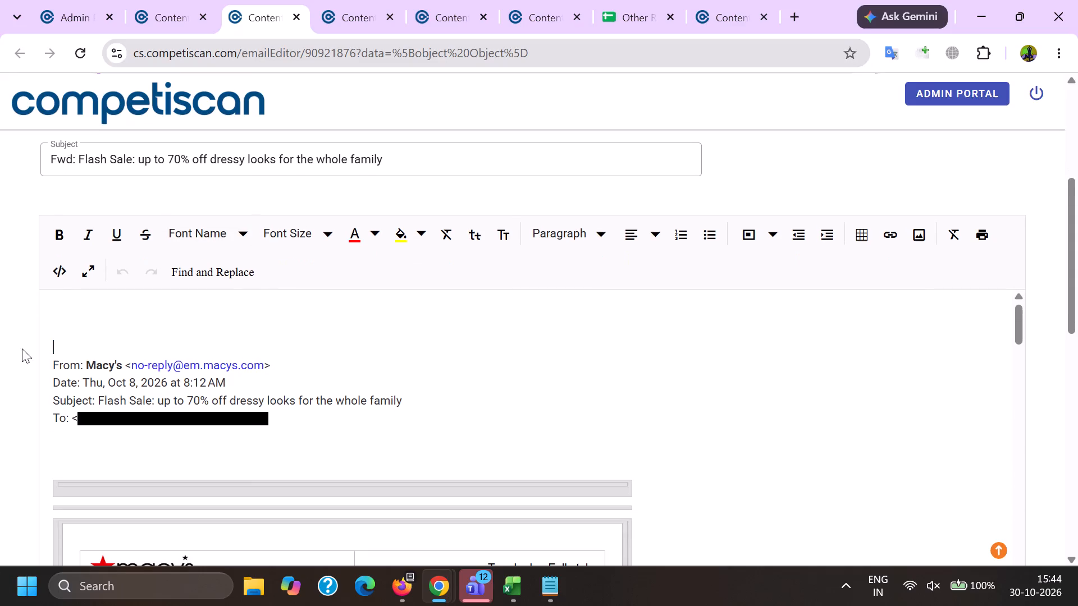
Delete the sender's email address and the "To" line from the header of email 90921876.
drag(125, 365, 273, 361)
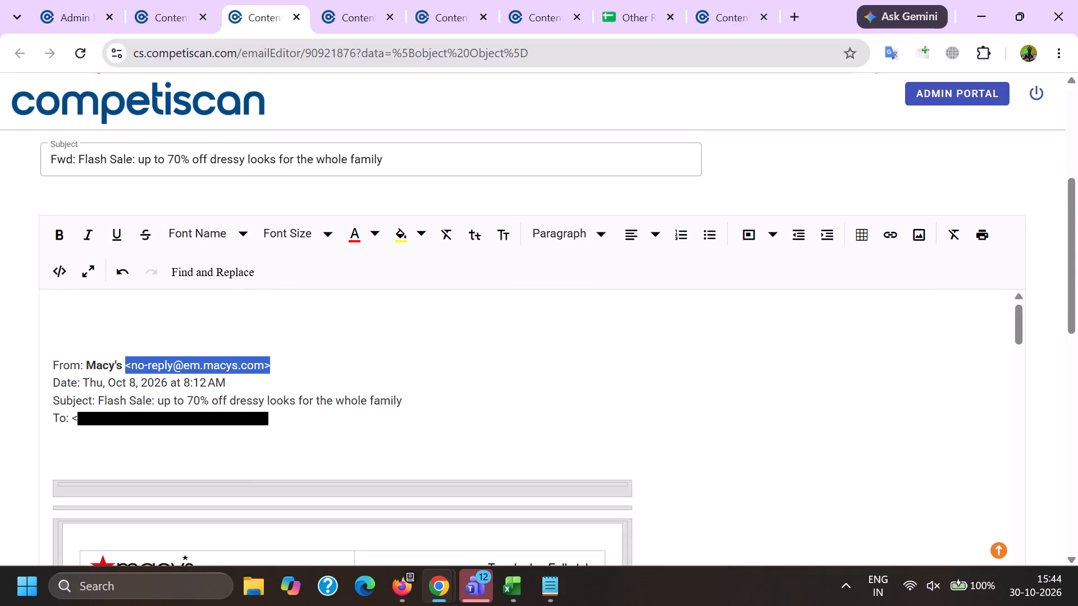
drag(273, 361, 296, 364)
key(BackSpace)
drag(295, 425, 18, 425)
key(BackSpace)
Remove the hyperlinks from the "Get 30% OFF" Macy's Card banner and the "Sign Up" text in the texts offer.
scroll(212, 261, down, 2)
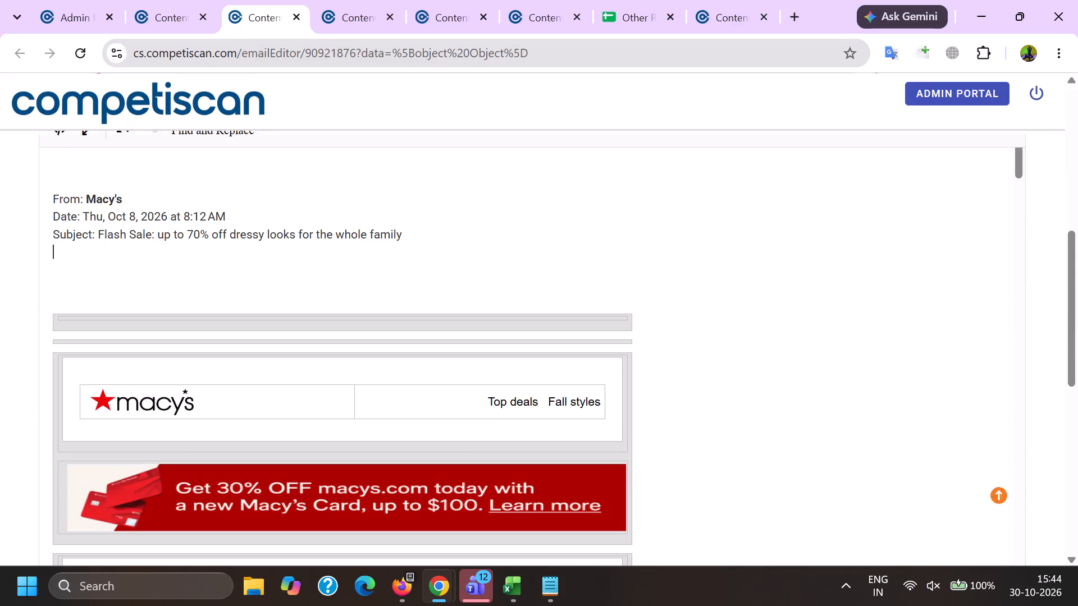
click(183, 494)
click(313, 439)
scroll(282, 387, down, 13)
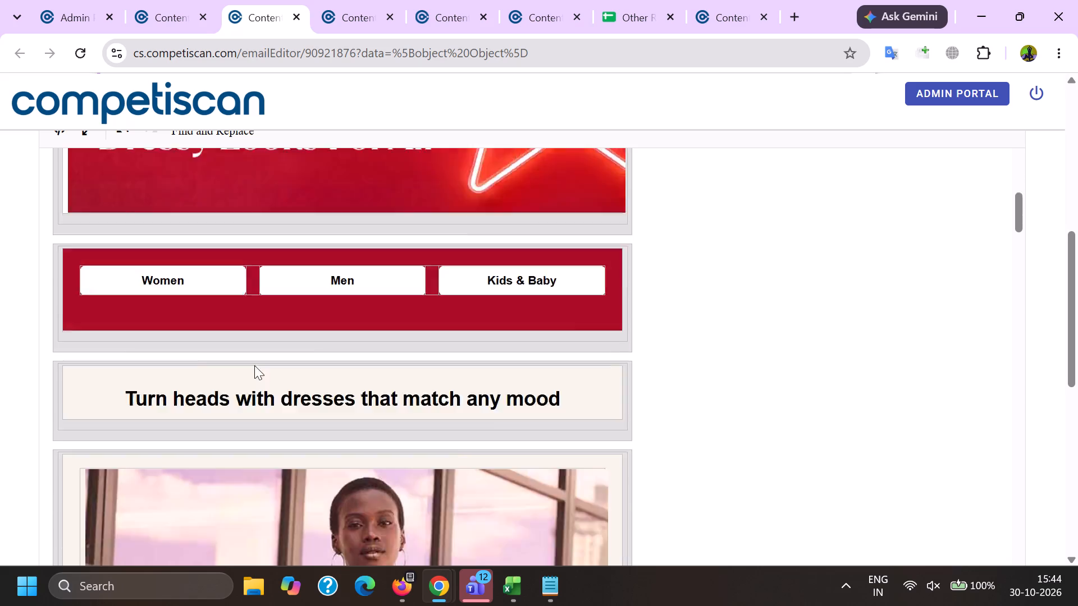
scroll(254, 365, down, 20)
scroll(254, 365, down, 20)
scroll(254, 365, down, 16)
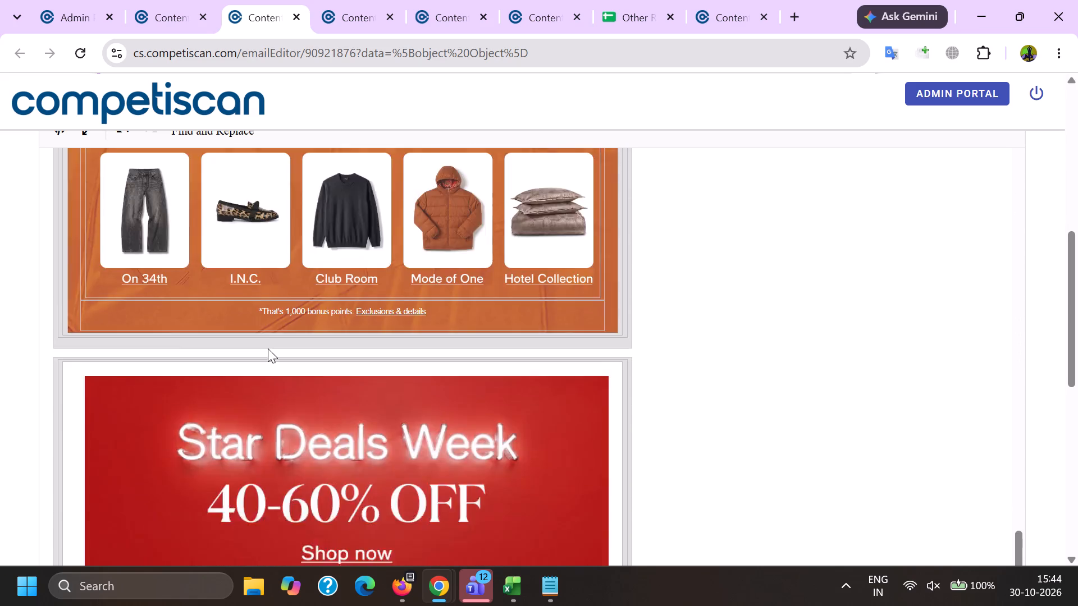
scroll(305, 441, up, 4)
scroll(330, 362, down, 5)
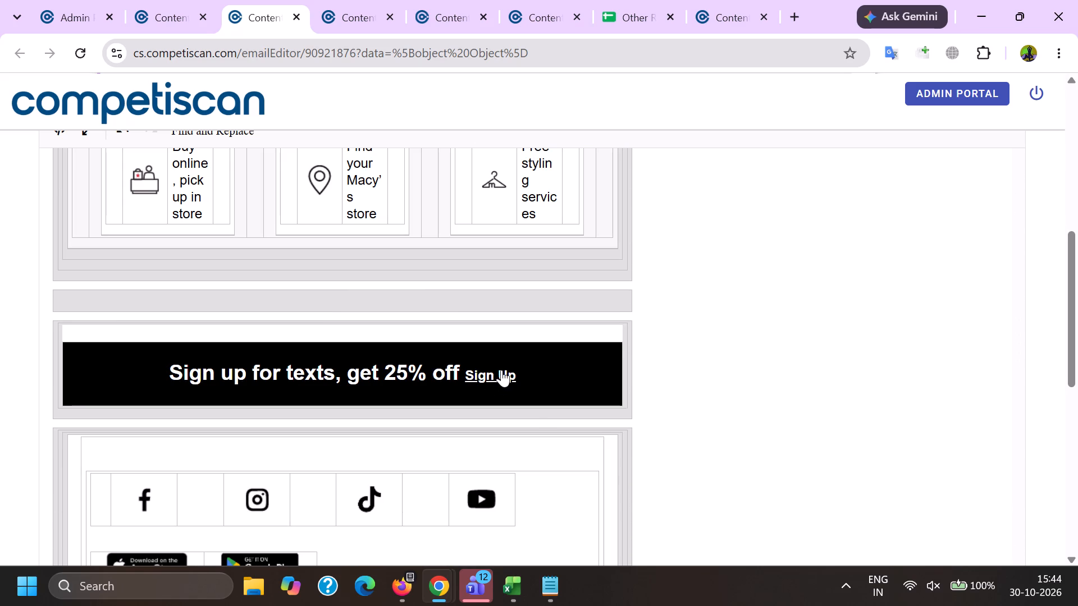
click(501, 370)
click(585, 405)
Remove the hyperlinks from the YouTube, TikTok, Instagram and Facebook icons in the email footer.
click(456, 501)
click(483, 499)
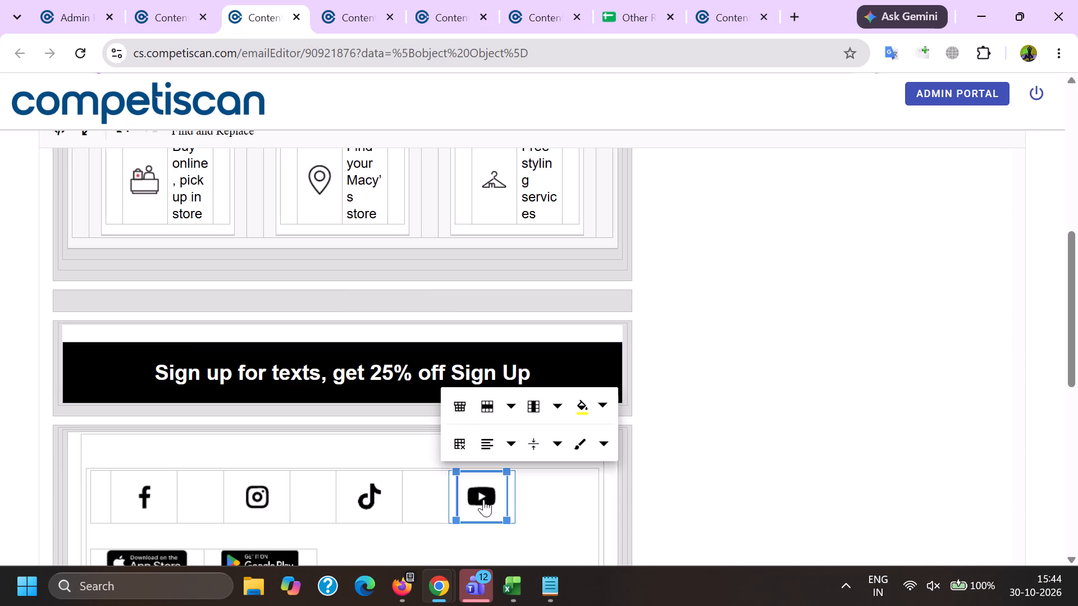
click(510, 449)
click(376, 497)
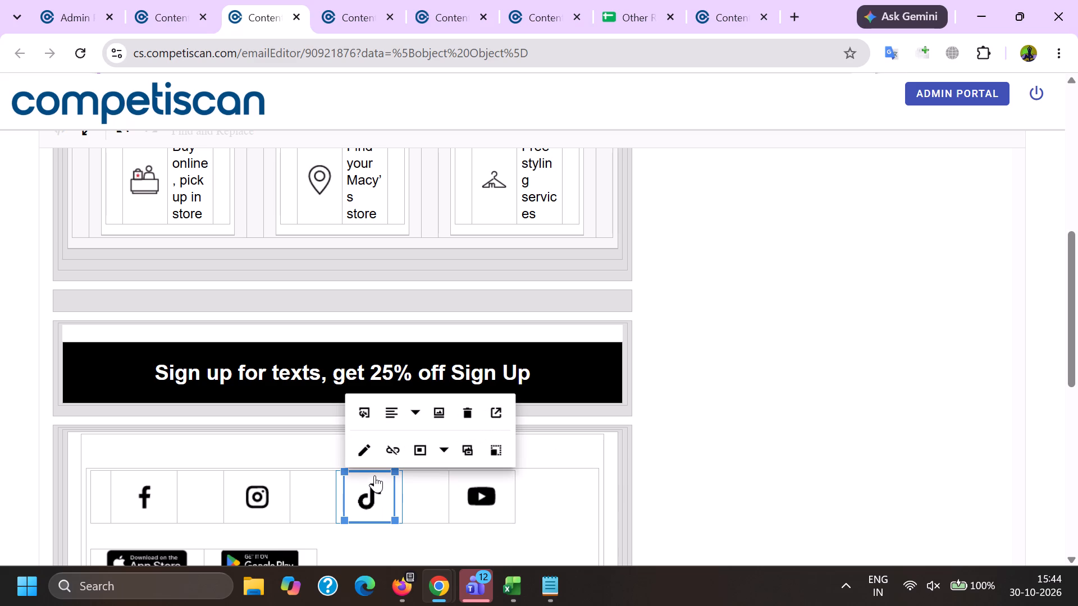
click(391, 444)
click(265, 496)
click(290, 438)
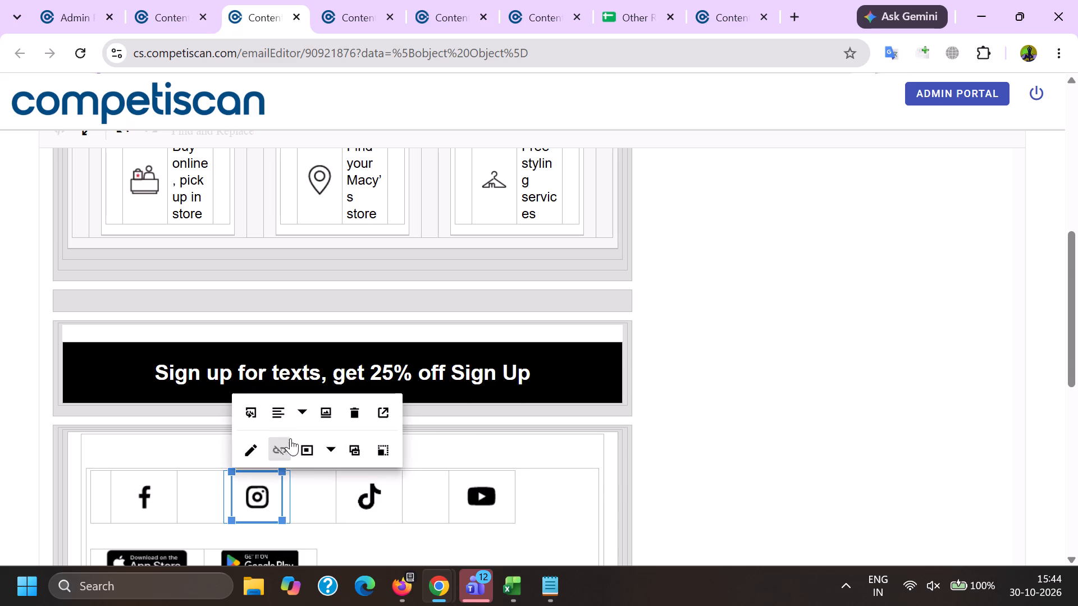
click(140, 499)
click(175, 452)
Remove the hyperlinks from the App Store and Google Play badges below the social icons.
scroll(149, 360, down, 2)
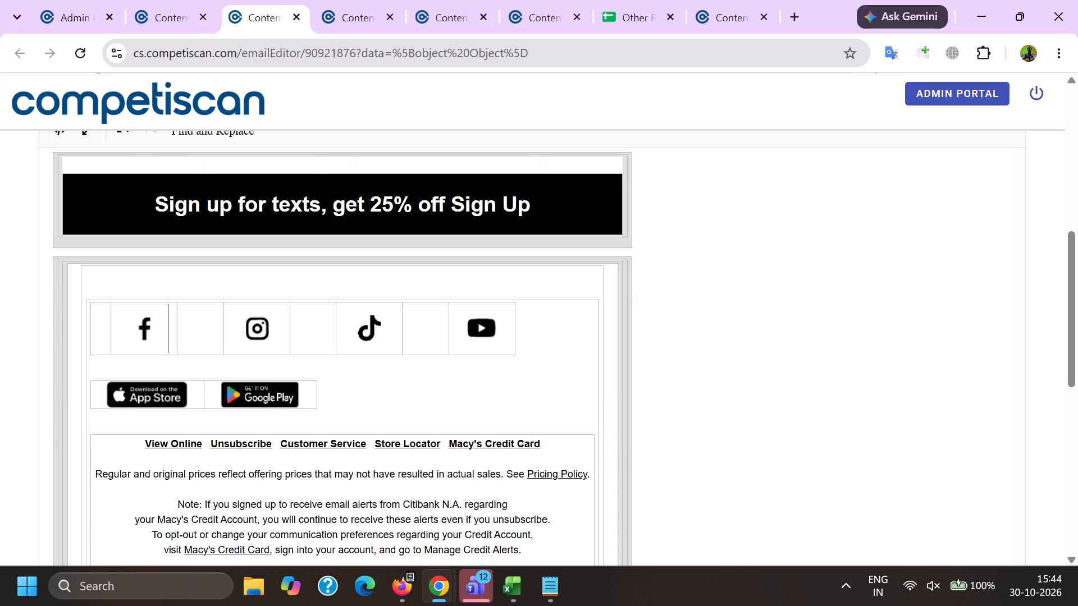
click(131, 405)
click(156, 355)
click(248, 398)
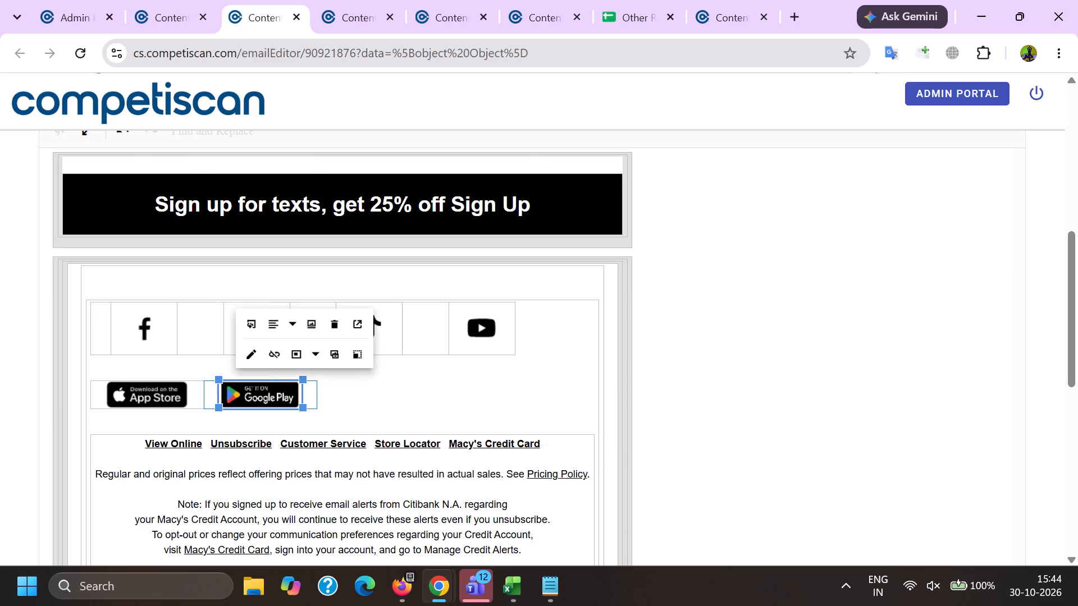
click(263, 365)
Remove the hyperlinks from the "View Online", "Unsubscribe" and "Macy's Credit Card" entries in the footer link row.
scroll(243, 323, down, 1)
click(173, 360)
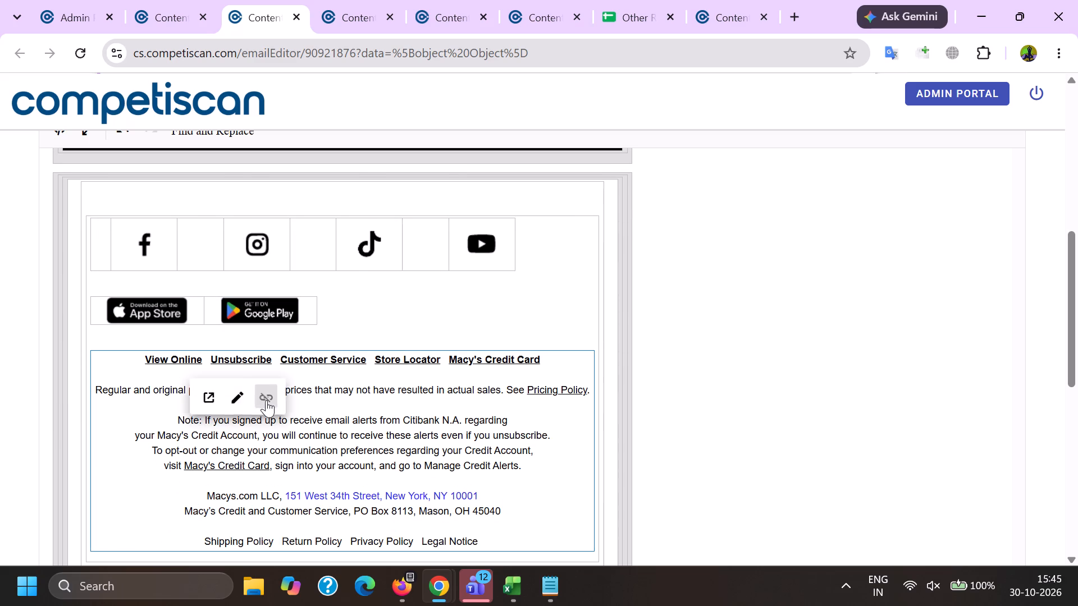
click(266, 400)
click(241, 359)
click(344, 386)
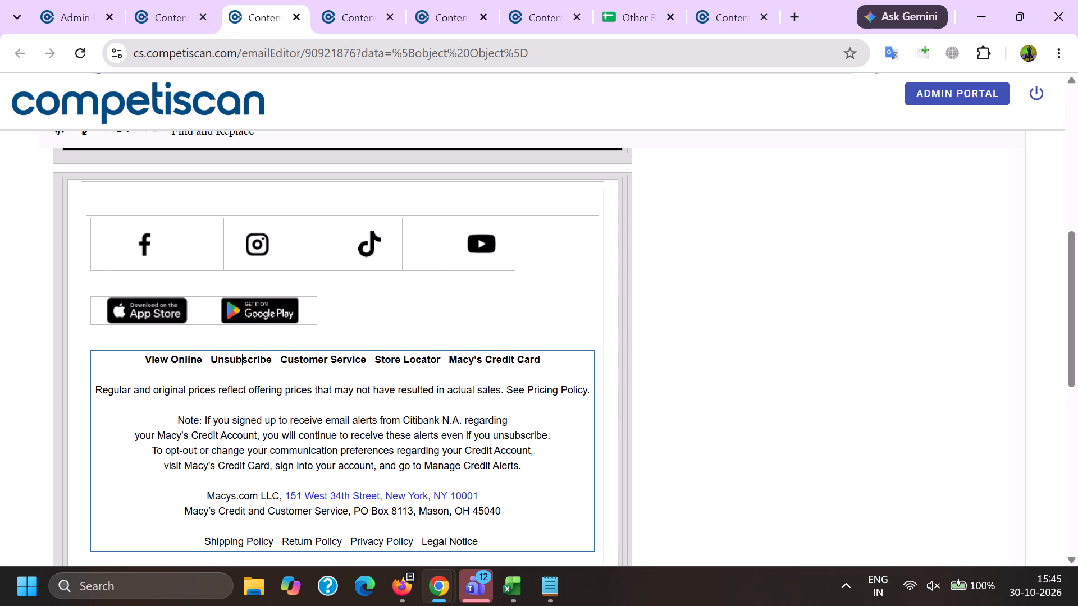
click(473, 362)
click(565, 401)
Remove the hyperlinks from the Macys.com LLC street address and its ZIP code in the footer.
click(443, 491)
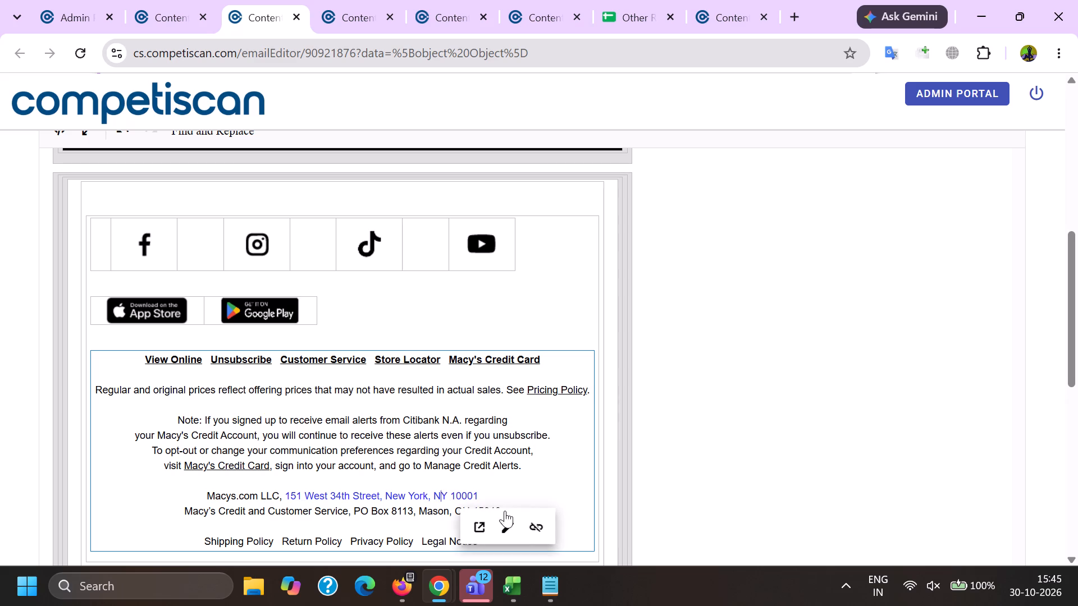
click(535, 523)
click(465, 488)
click(461, 484)
click(461, 490)
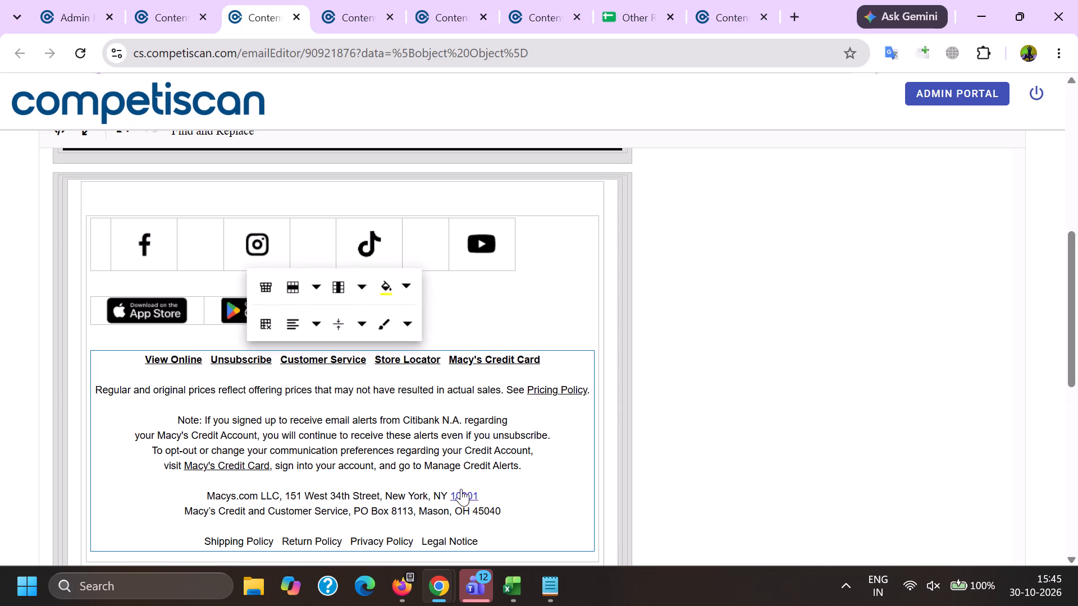
scroll(455, 383, down, 1)
click(552, 524)
scroll(465, 407, down, 2)
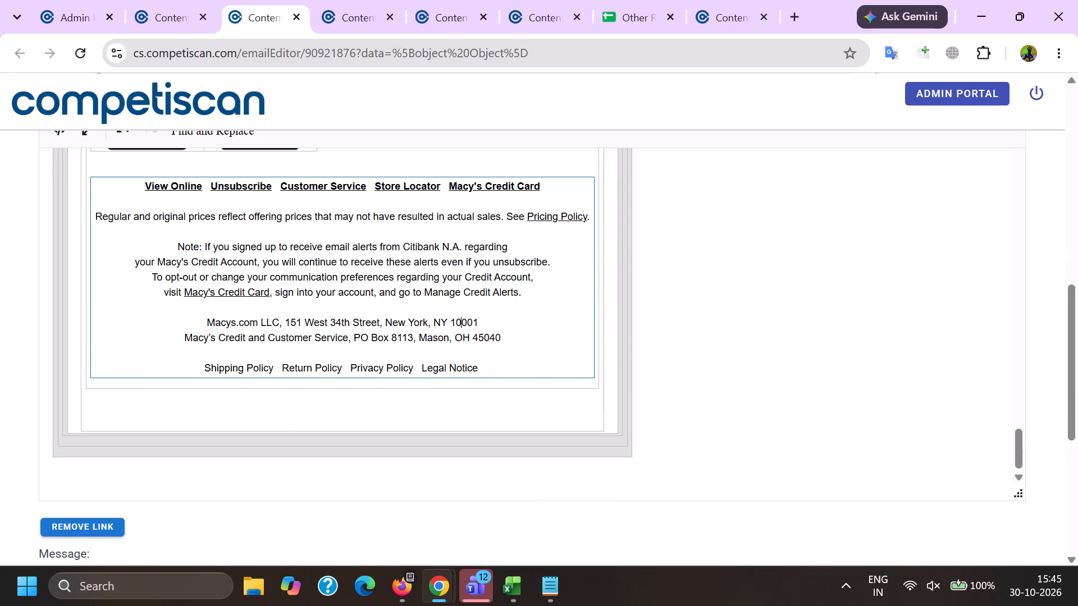
Remove the link from the Macy's Credit Card text in the footer note and save the product info.
click(214, 294)
click(309, 332)
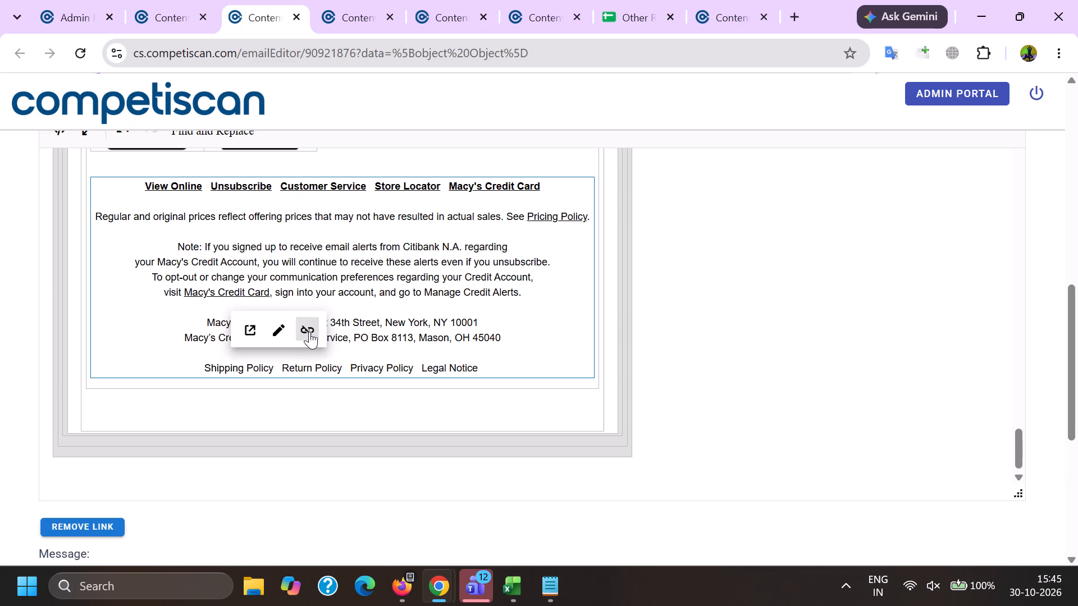
scroll(309, 330, down, 11)
click(386, 416)
click(546, 336)
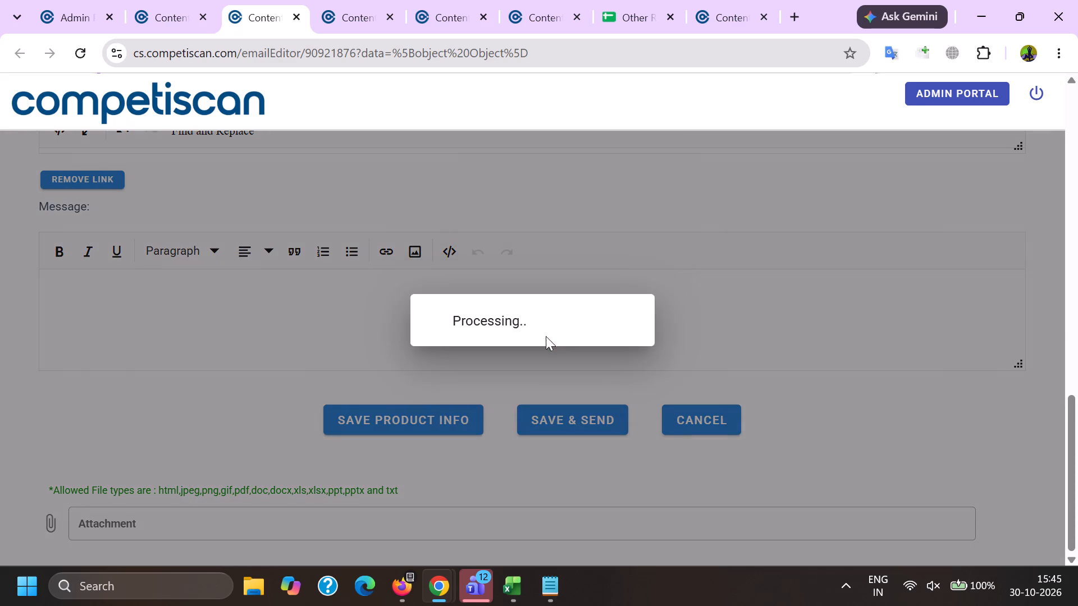
click(420, 0)
click(330, 0)
click(231, 0)
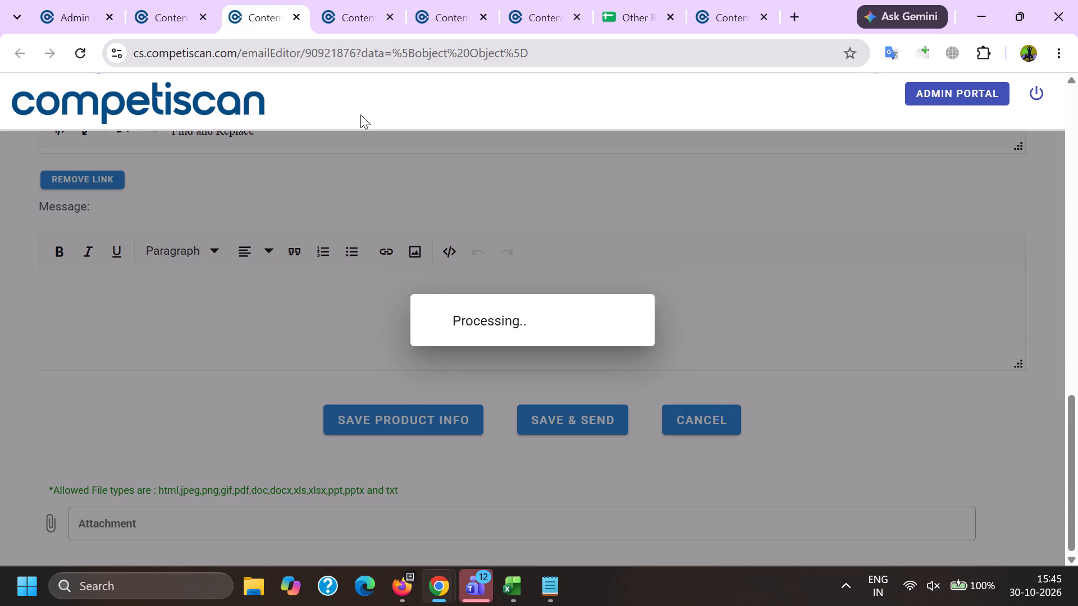
click(331, 0)
click(387, 17)
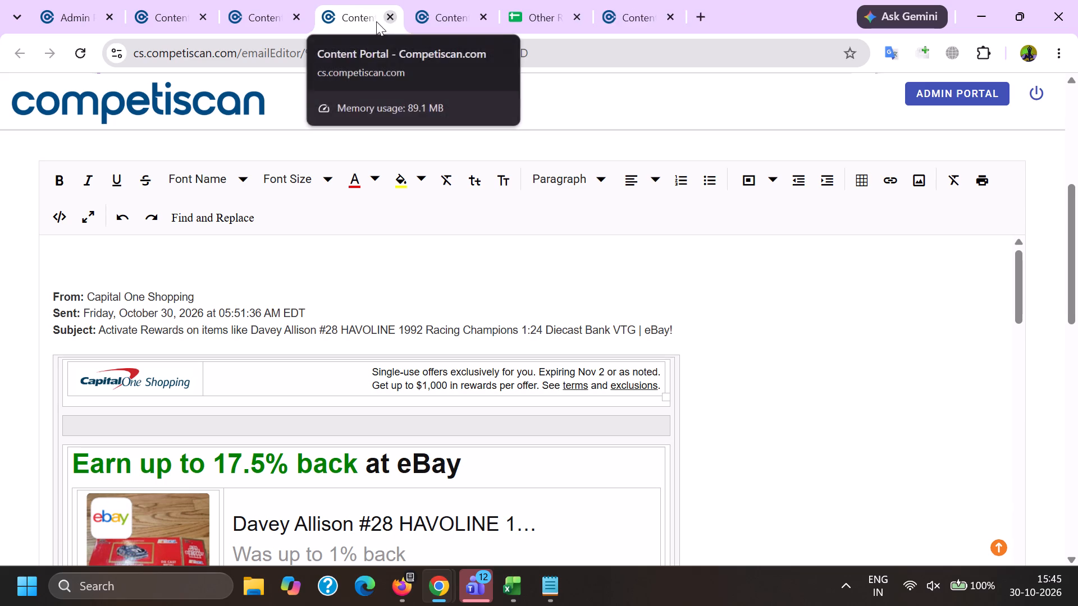
Return to email 90921876 and open its processed HTML and its product form.
click(290, 0)
click(0, 222)
click(56, 121)
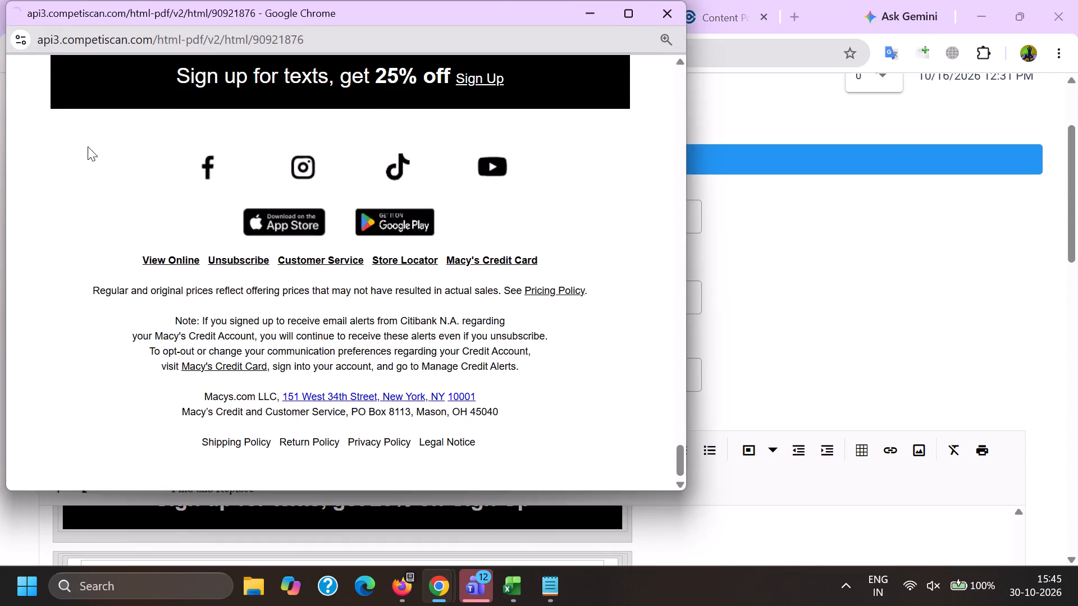
Copy the sender name Macy's from the email header and return to the product form.
key(alt+Tab)
scroll(162, 258, down, 5)
click(93, 374)
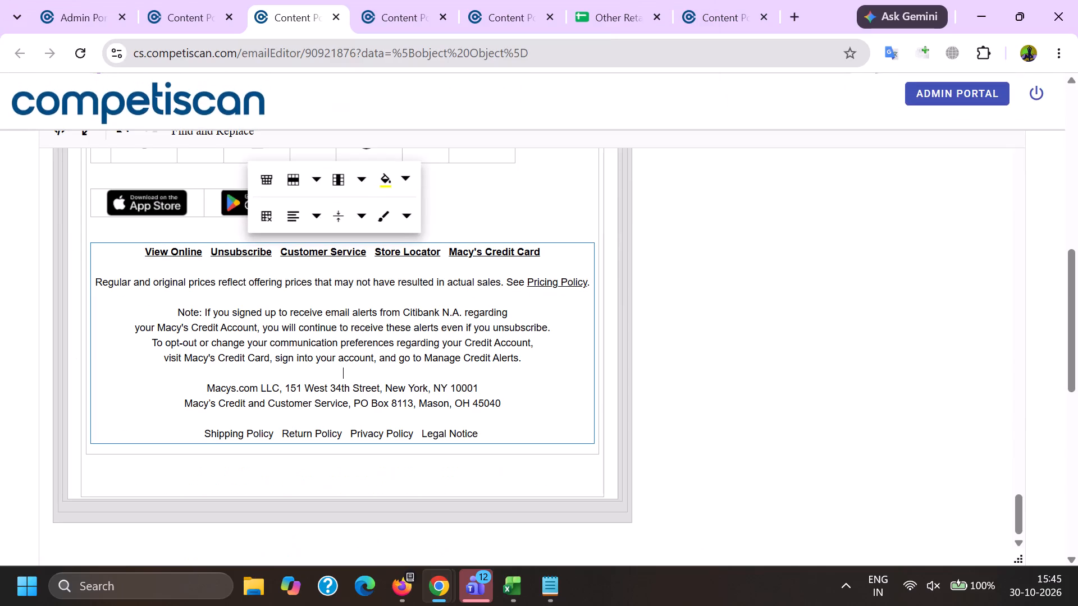
key(Page_Up)
key(Page_Up)
key(Page_Up)
key(Page_Up)
key(Page_Up)
key(Page_Up)
key(Page_Up)
key(Page_Up)
key(Page_Up)
key(Page_Up)
key(Page_Up)
key(Page_Up)
key(Page_Up)
key(Page_Up)
key(Page_Up)
key(Page_Up)
key(Page_Up)
key(Page_Up)
key(Page_Up)
key(Page_Up)
scroll(85, 293, down, 3)
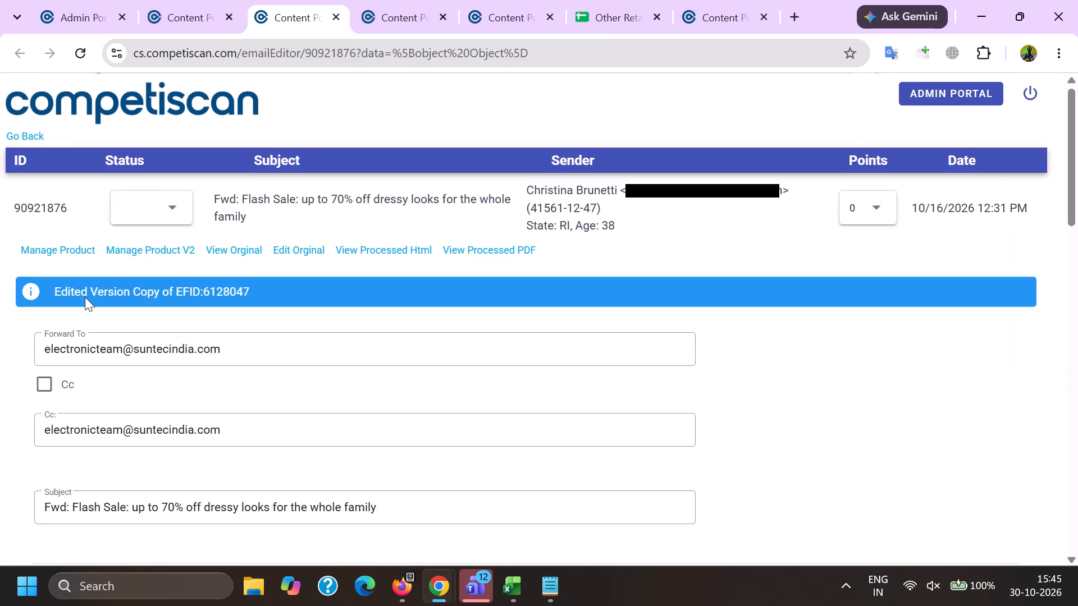
scroll(85, 297, down, 1)
double_click(90, 308)
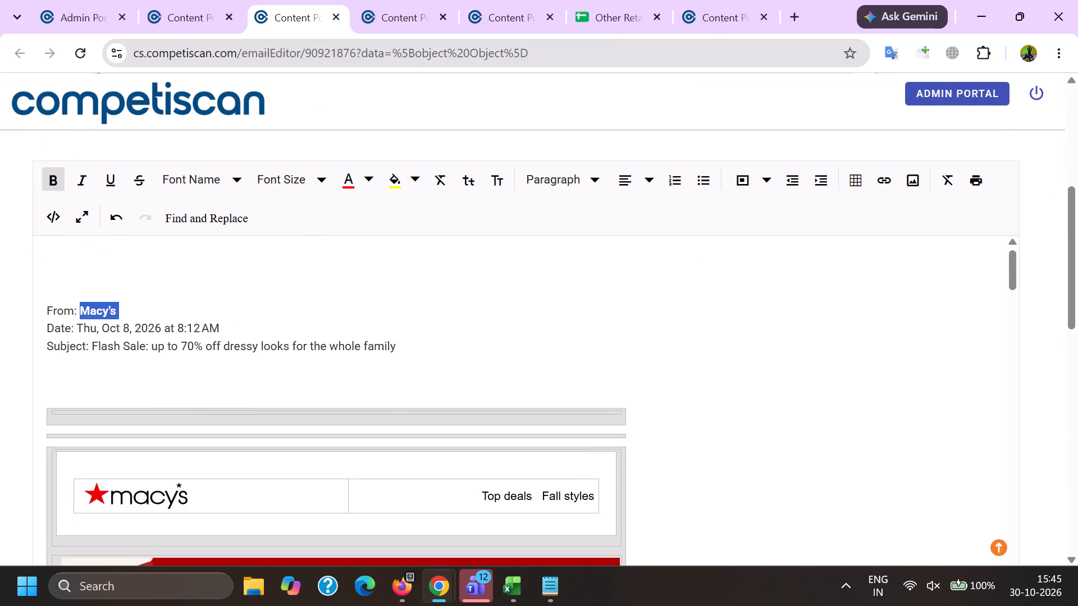
key(shift+Left)
key(ctrl+c)
key(alt+Tab)
Replace company apc-na with Macy's, use its product image, and enter Macy's as the affinity/association search term.
scroll(272, 229, down, 5)
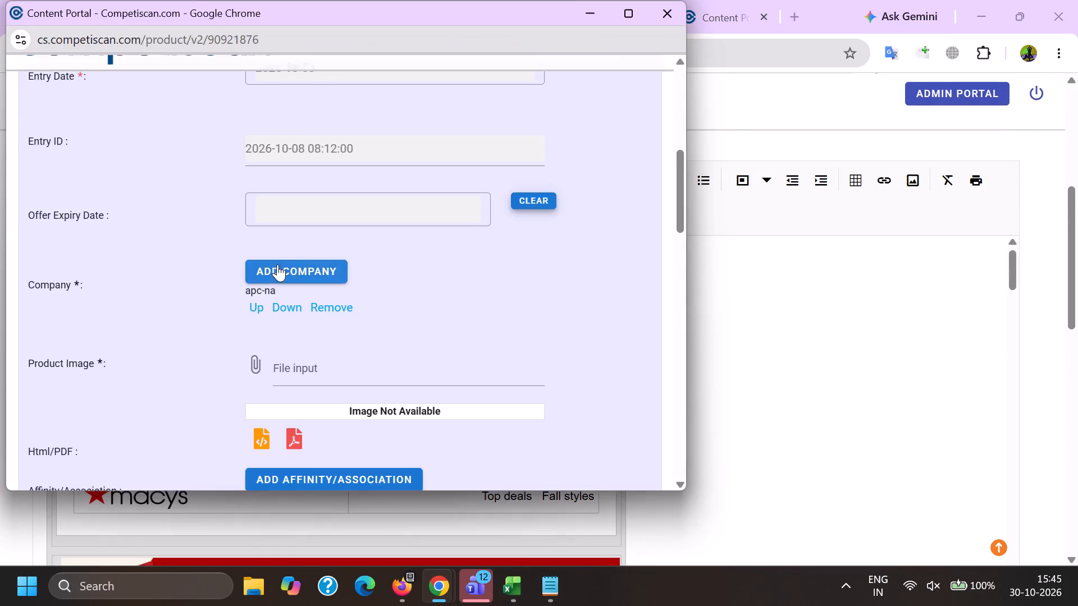
click(325, 311)
click(317, 258)
click(312, 267)
key(ctrl+v)
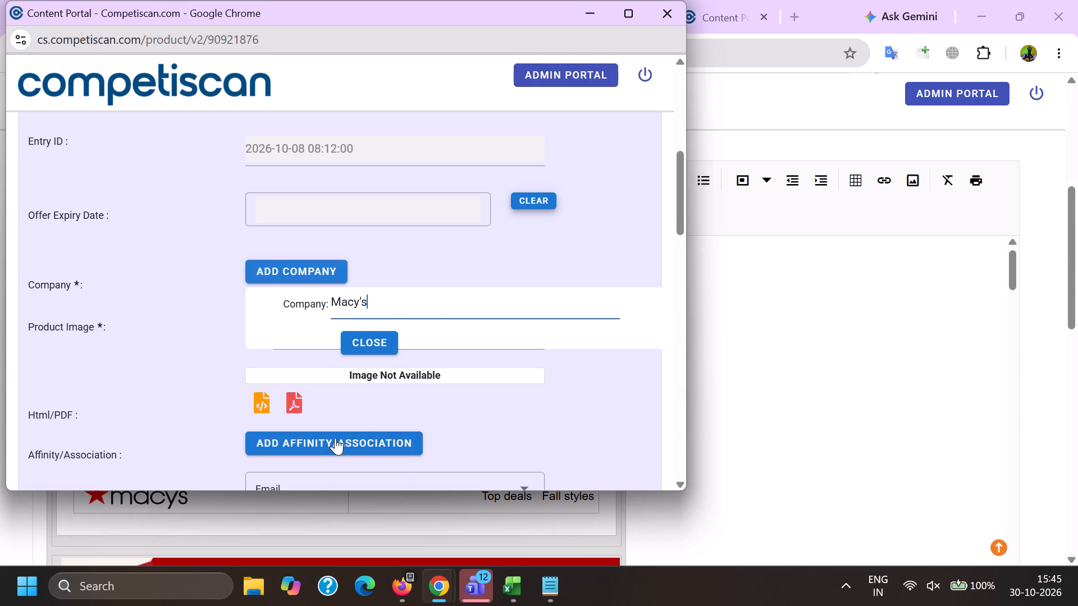
click(335, 437)
click(403, 470)
key(ctrl+v)
click(365, 348)
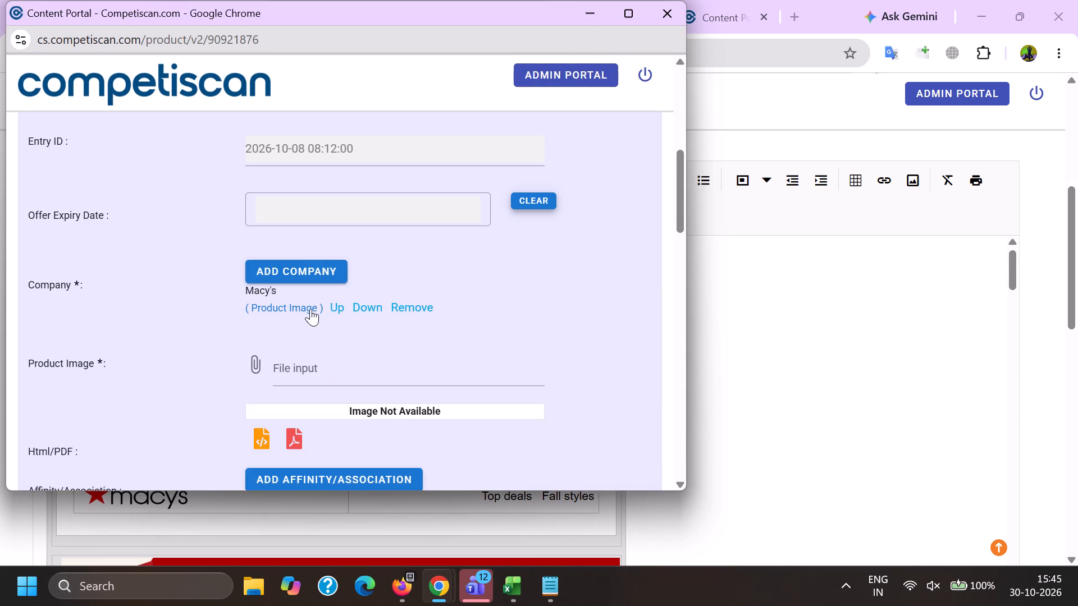
click(307, 307)
Add Citibank as a second company on the product form.
click(302, 269)
key(c)
text(iti)
key(a)
text(bnk)
key(BackSpace)
key(BackSpace)
key(BackSpace)
key(BackSpace)
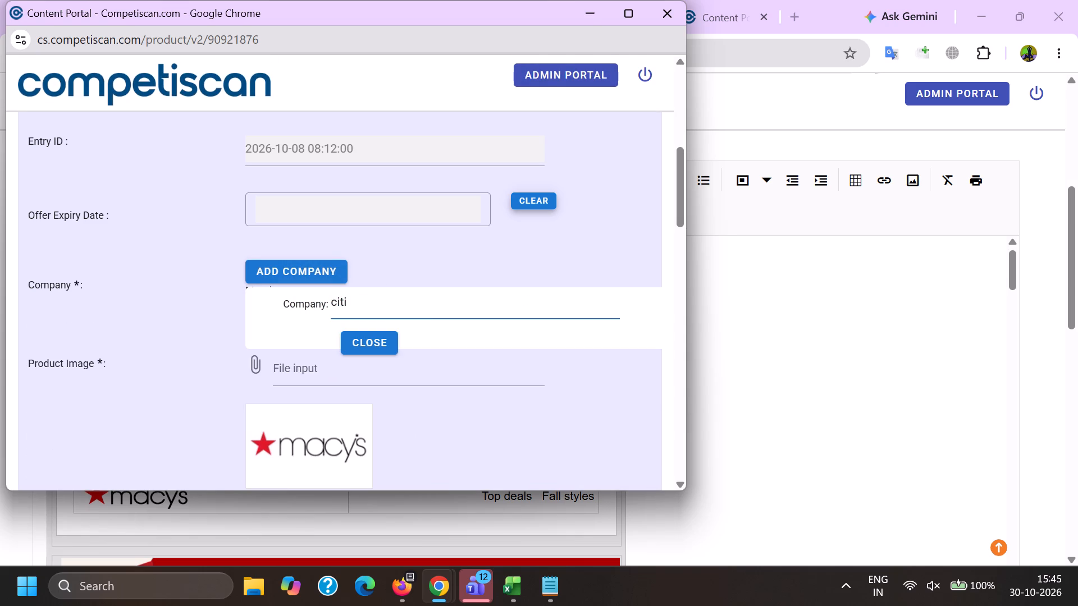
text(bank)
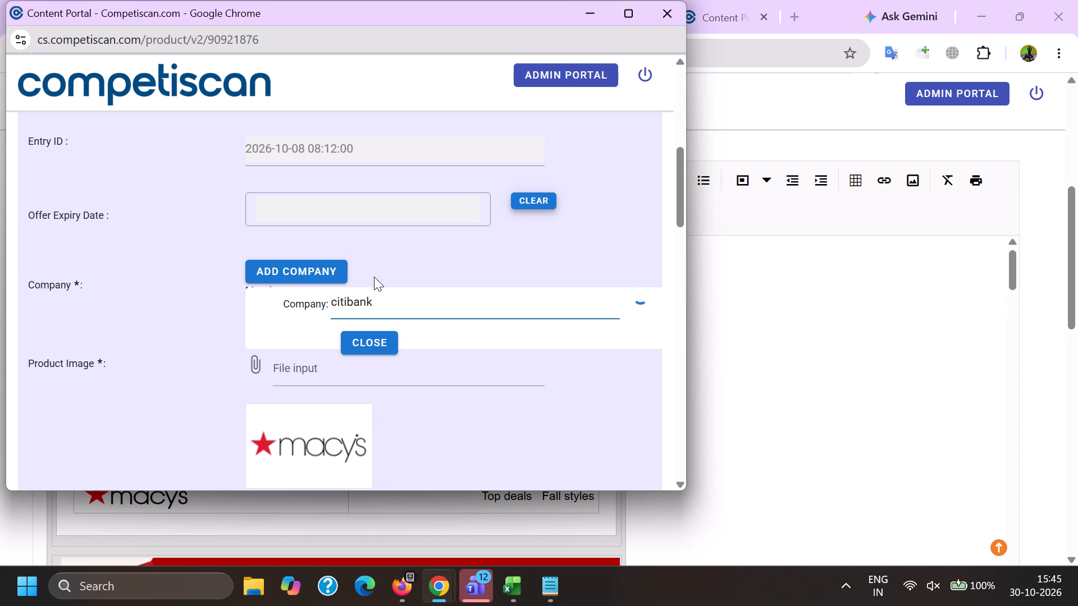
click(405, 343)
Choose Macy's (Retail) as the affinity/association.
scroll(341, 271, down, 4)
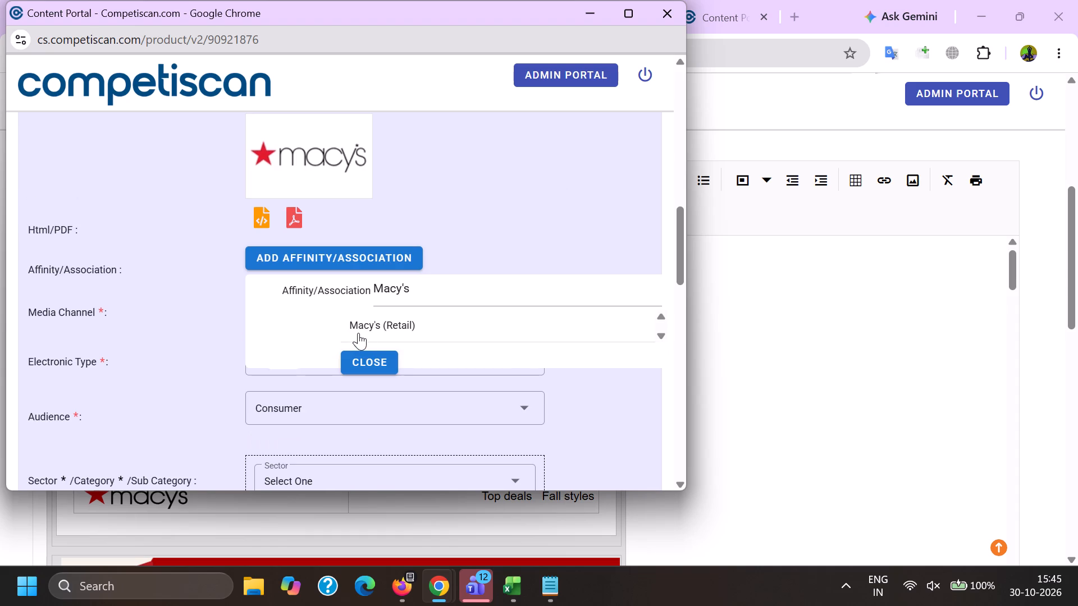
click(358, 332)
Set the sector of the product classification to Retail.
scroll(318, 231, down, 4)
click(289, 169)
scroll(286, 167, down, 7)
click(303, 237)
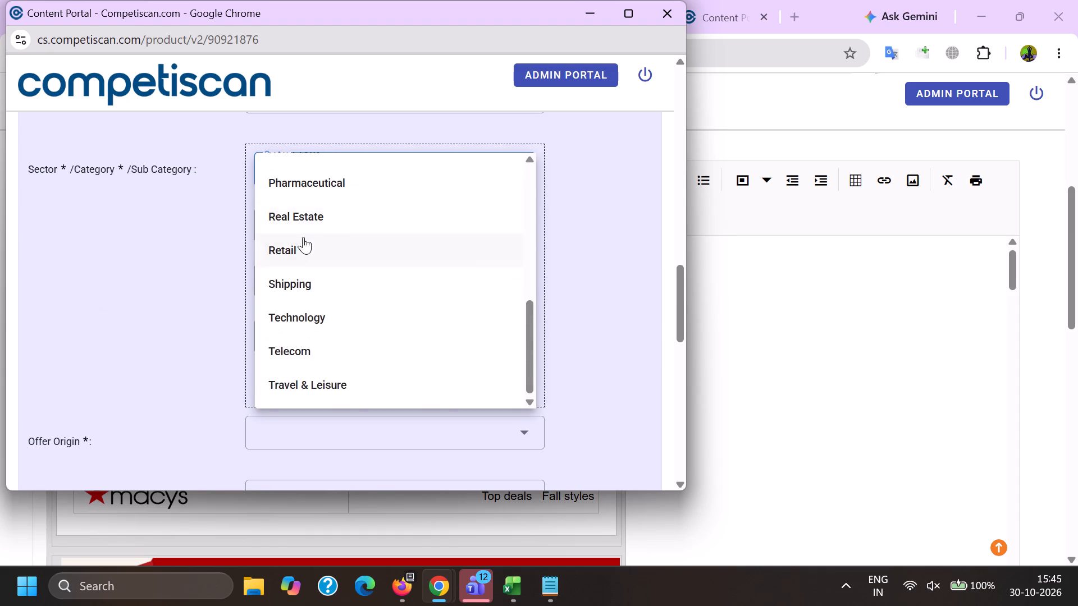
drag(200, 239, 212, 240)
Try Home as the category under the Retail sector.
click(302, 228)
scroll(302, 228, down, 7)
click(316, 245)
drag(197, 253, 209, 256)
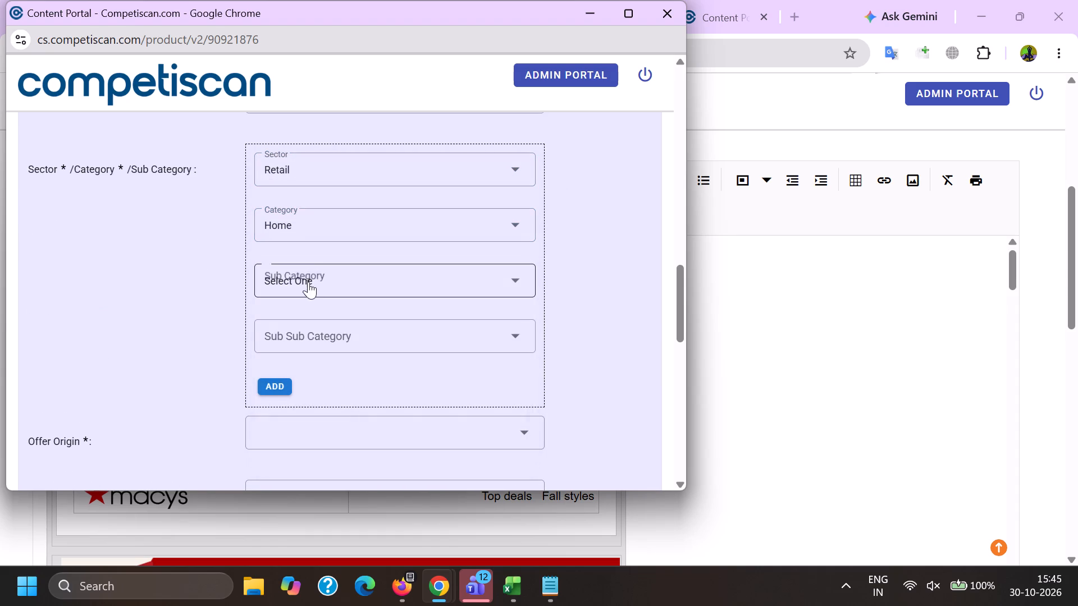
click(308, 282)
Set the category to Clothing & Accessories and the sub category to Women's, and add the classification.
click(308, 215)
scroll(337, 334, up, 6)
click(350, 354)
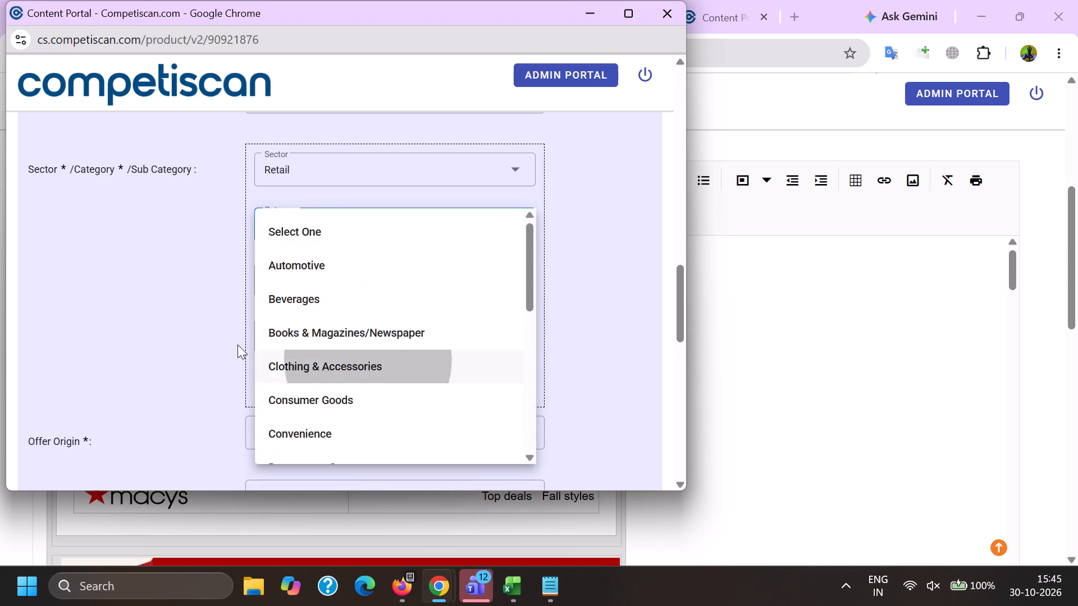
drag(237, 344, 245, 342)
click(302, 288)
scroll(300, 213, down, 1)
scroll(313, 351, down, 2)
click(320, 408)
drag(193, 365, 203, 362)
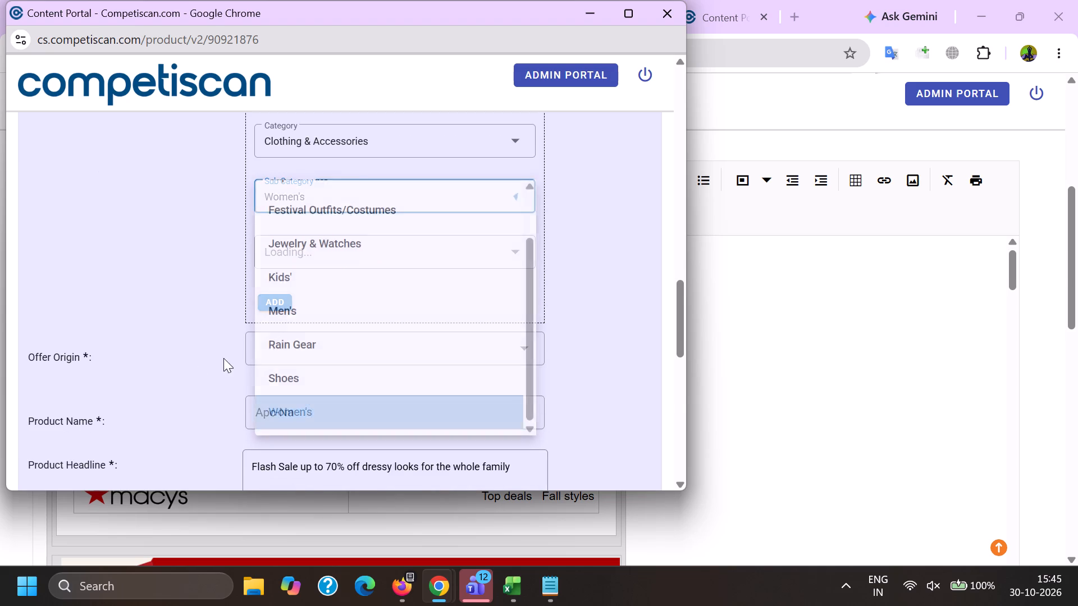
click(272, 299)
Add a second classification: Credit Cards / Payment Cards / Private Label Cards.
scroll(276, 361, up, 3)
click(291, 360)
scroll(307, 427, up, 6)
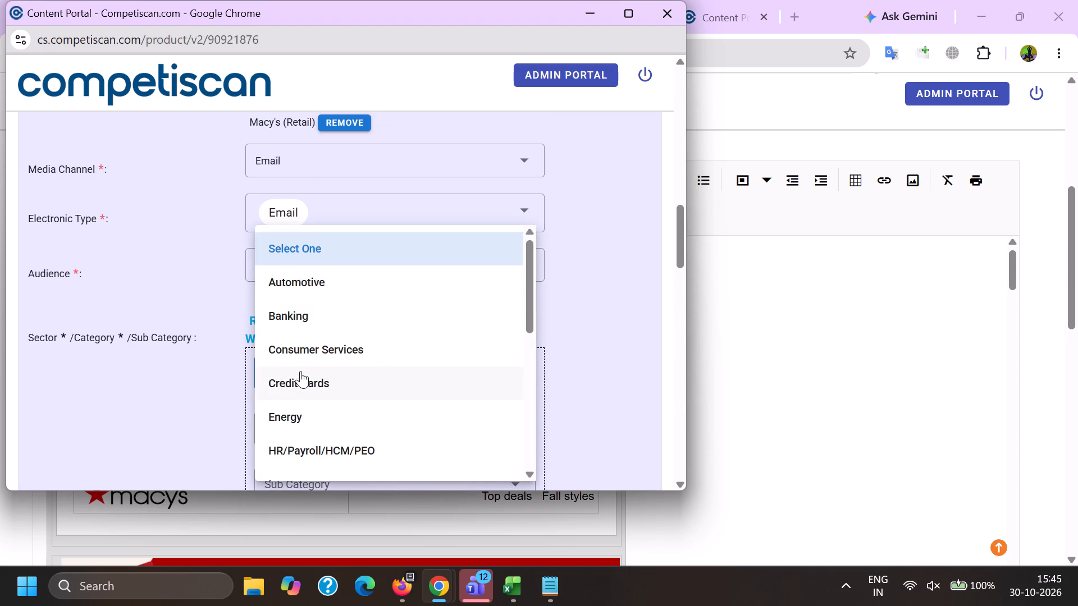
click(300, 371)
drag(167, 389, 191, 402)
click(293, 428)
scroll(282, 260, down, 2)
click(295, 299)
click(275, 283)
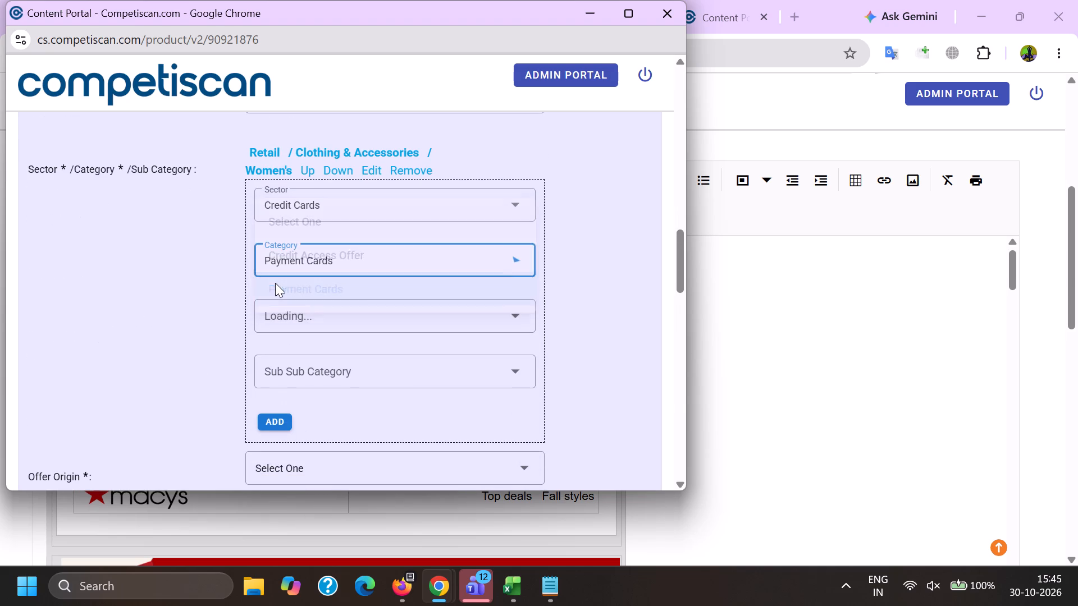
click(285, 318)
scroll(314, 209, down, 2)
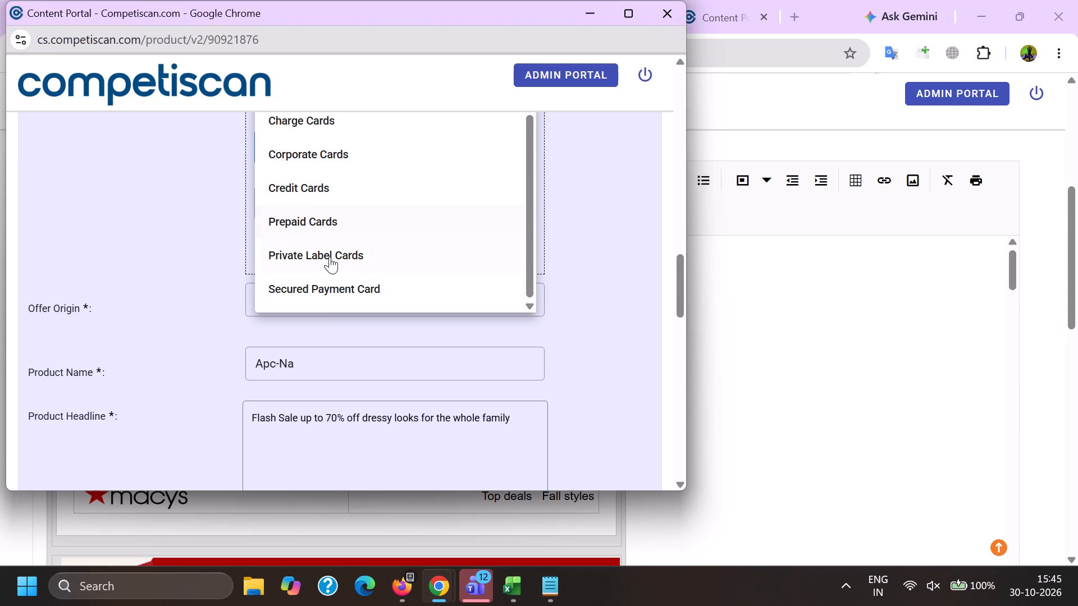
click(330, 256)
drag(194, 236, 214, 240)
click(284, 256)
Move the Retail / Clothing & Accessories / Women's classification down in the list.
scroll(330, 330, up, 4)
click(343, 337)
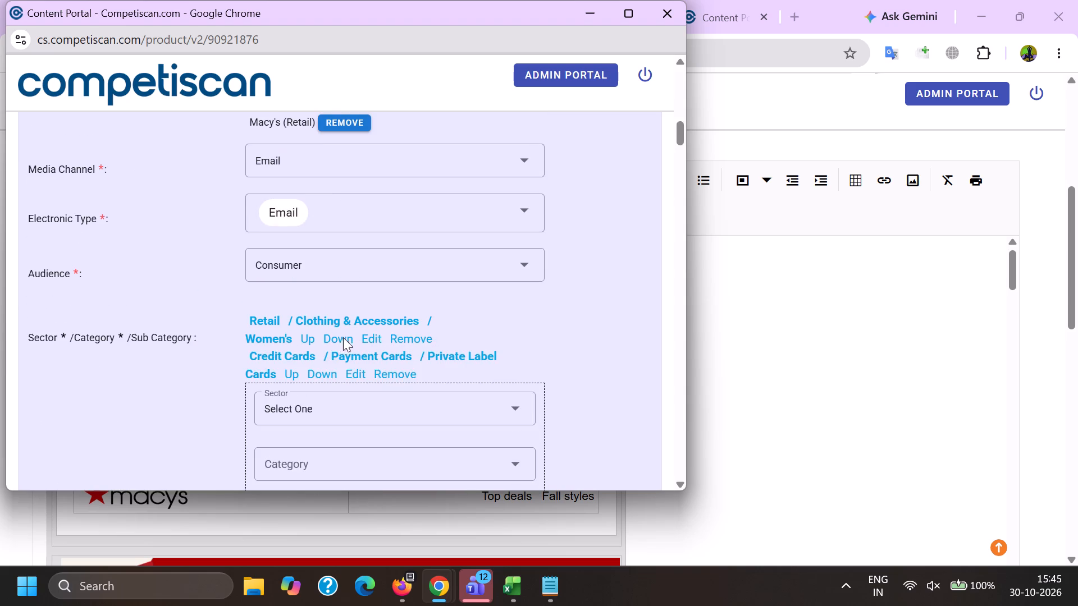
Set the offer origin to Provider/Bank and the product name to Macy's Card.
scroll(331, 307, down, 5)
click(298, 259)
double_click(298, 324)
key(ctrl+v)
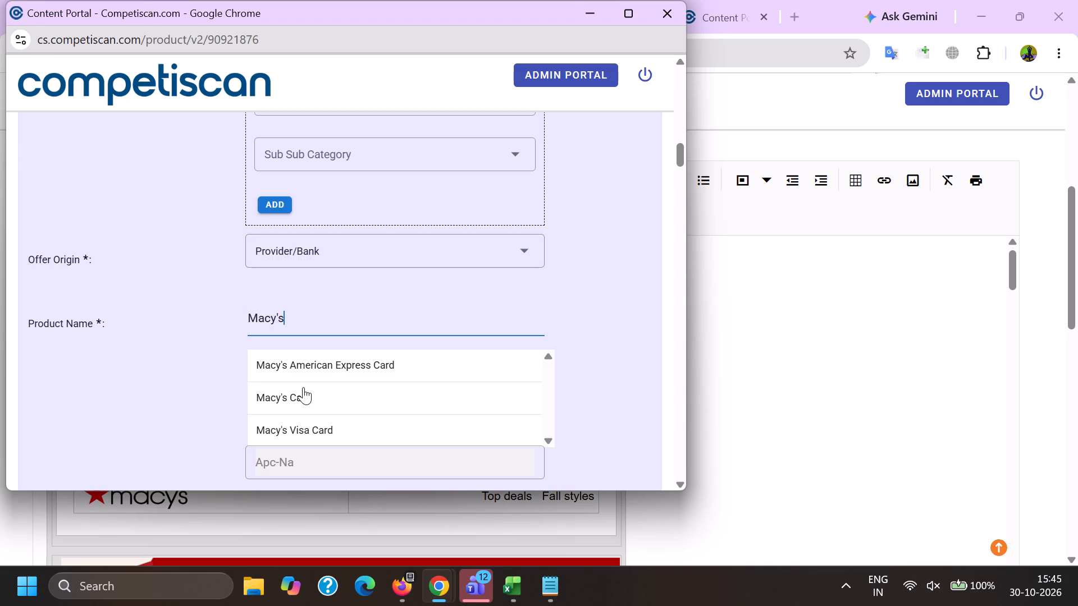
click(303, 387)
scroll(303, 387, up, 4)
click(318, 252)
Replace the product headline with the email's subject text, "Flash Sale: up to 70% off dressy looks for the whole family".
scroll(314, 253, down, 5)
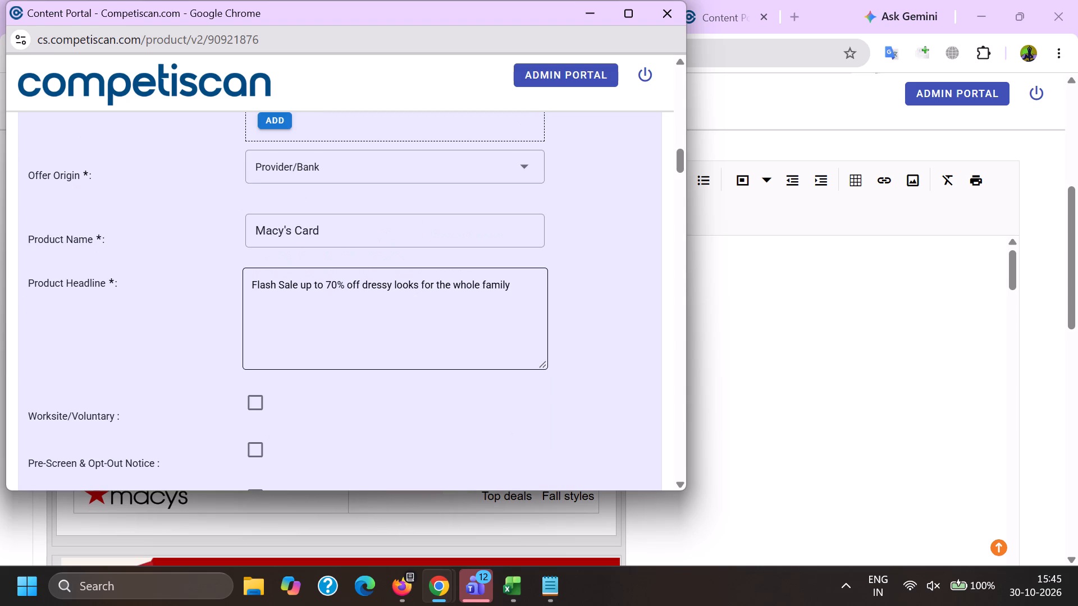
drag(526, 293, 1, 307)
key(BackSpace)
key(alt+Tab)
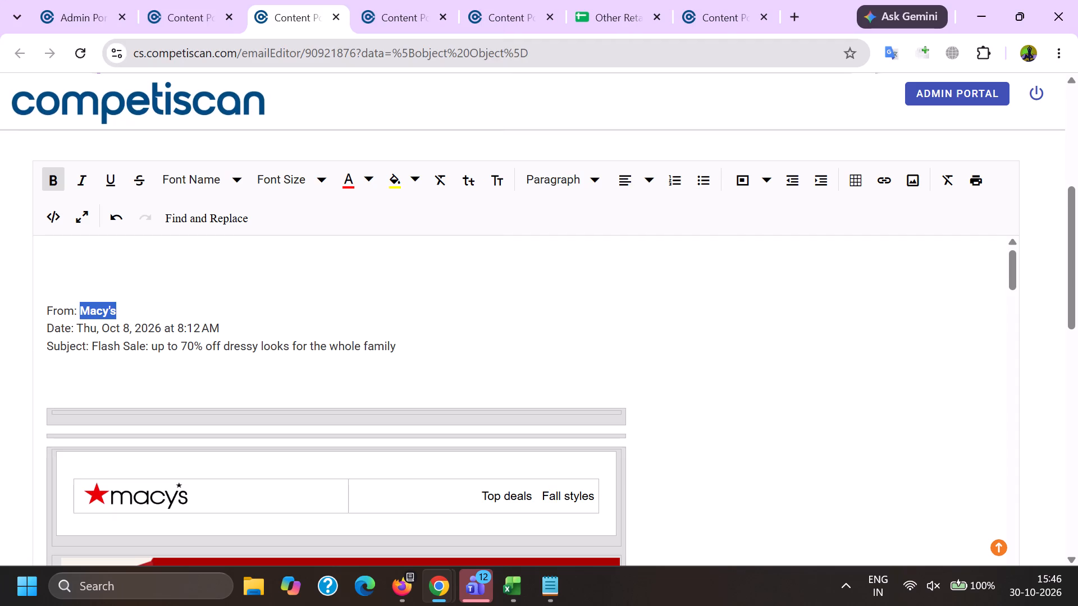
double_click(99, 347)
shift+click(436, 354)
key(ctrl+c)
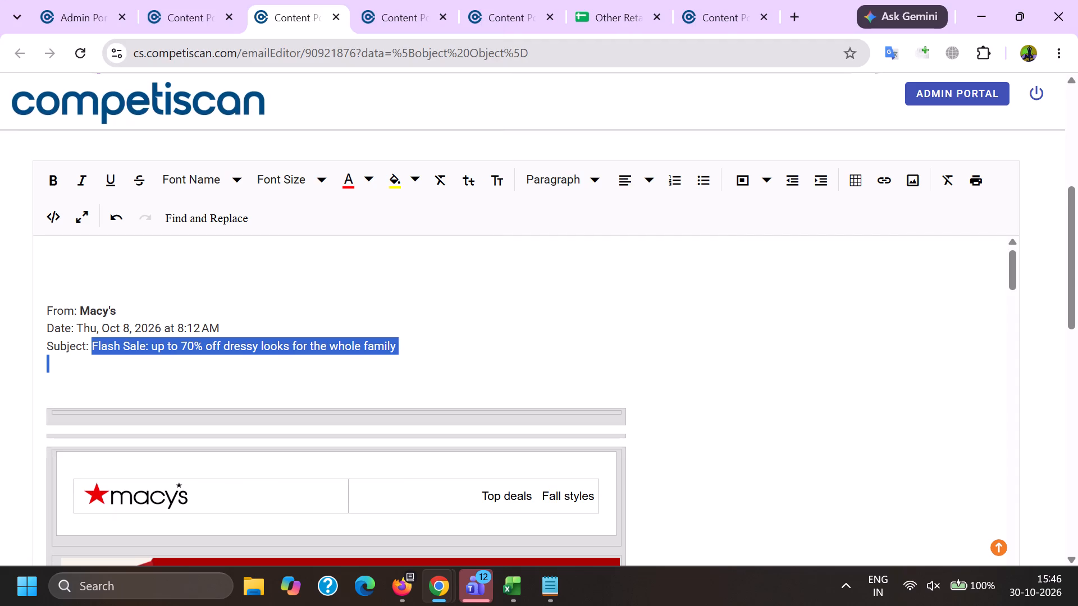
key(alt+Tab)
key(ctrl+v)
key(BackSpace)
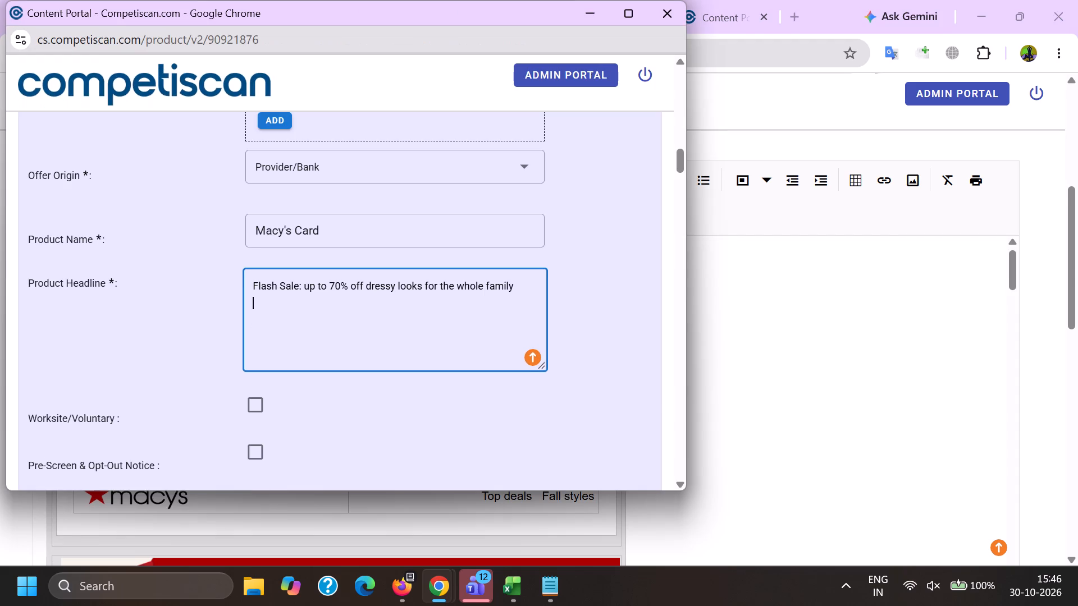
key(BackSpace)
Capitalise "Up" in the headline, end the sentence with a period and space, and switch back to the email.
click(309, 289)
key(BackSpace)
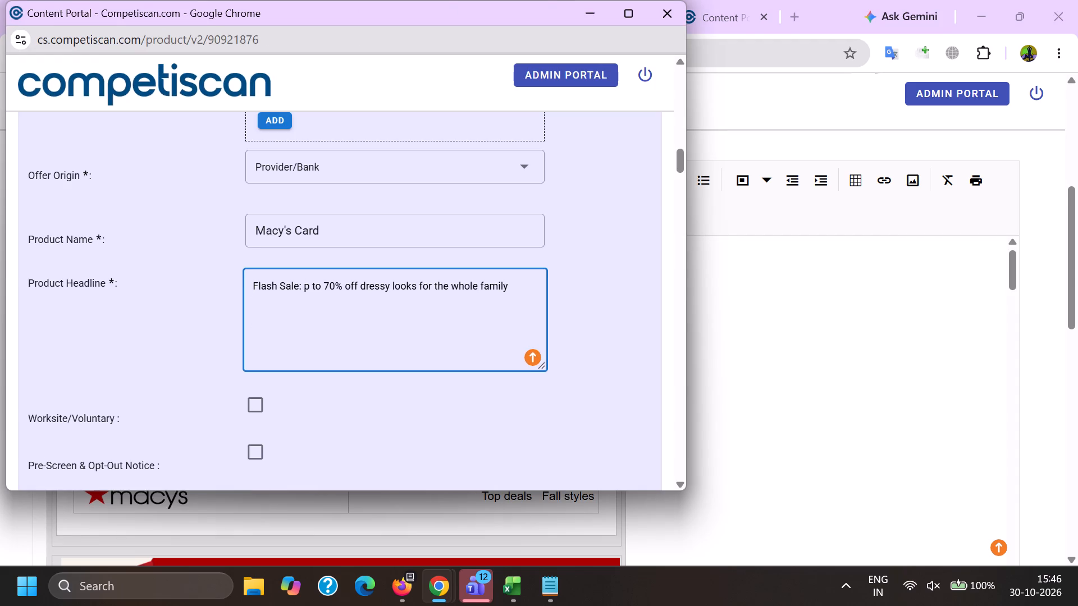
click(387, 311)
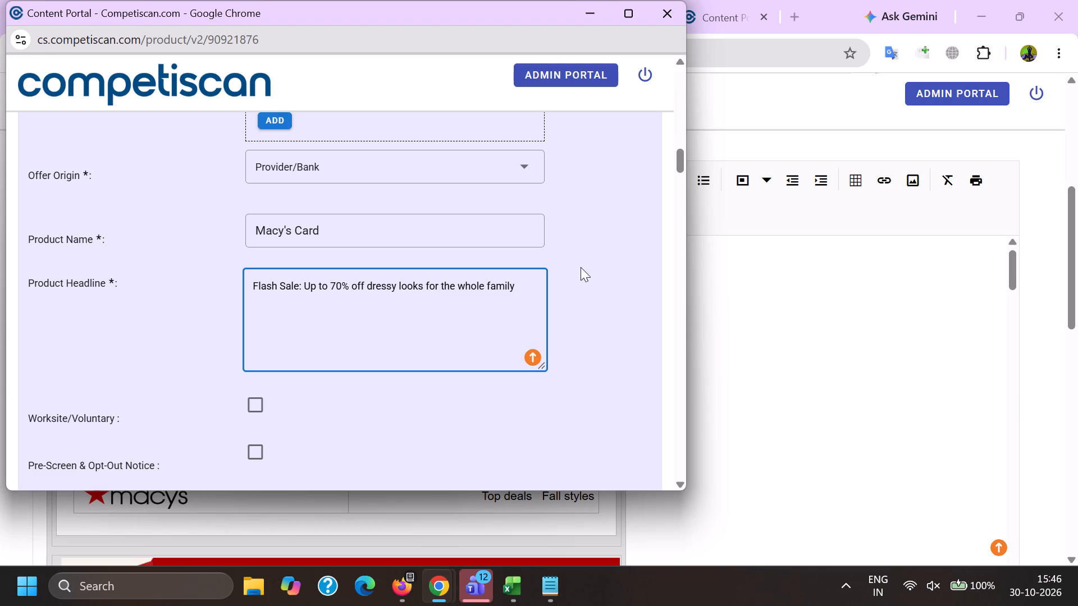
click(542, 292)
key(period)
key(space)
key(alt+Tab)
Copy "Get 30% OFF macys.com today with a new Macy's Card, up to $100" from the women's coats record's headline and append it to this product's headline.
click(698, 0)
scroll(500, 483, up, 5)
scroll(524, 393, down, 15)
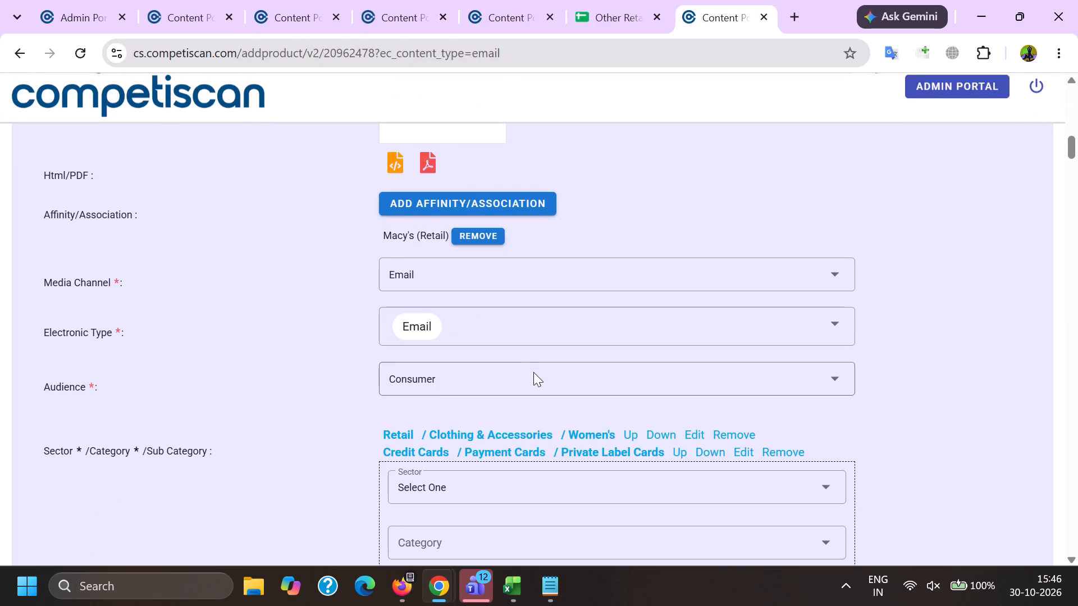
scroll(533, 372, down, 2)
scroll(607, 355, down, 2)
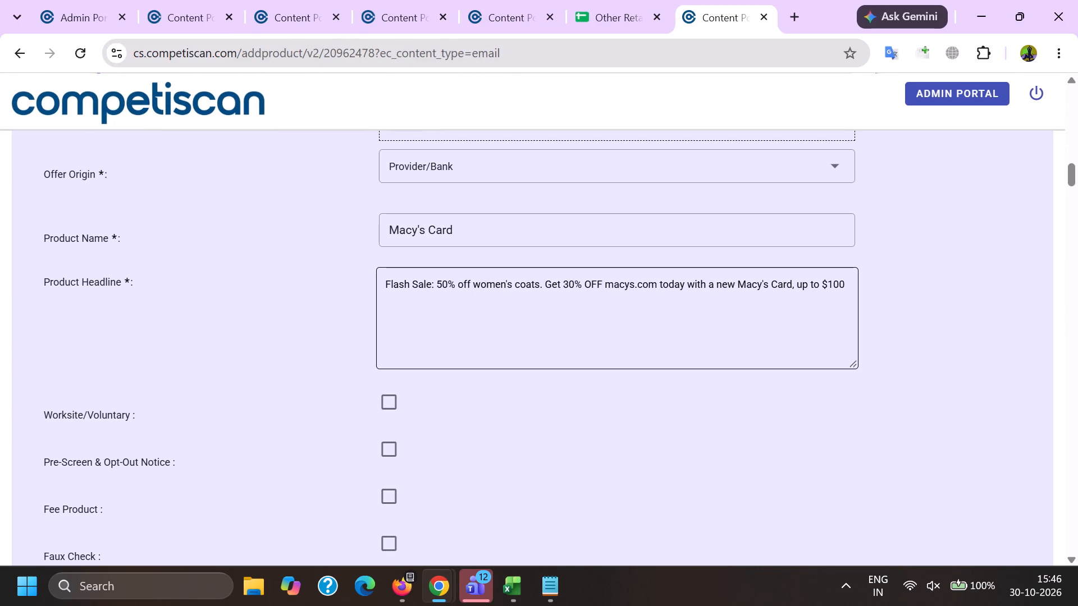
double_click(552, 287)
shift+click(842, 287)
key(ctrl+c)
key(alt+Tab)
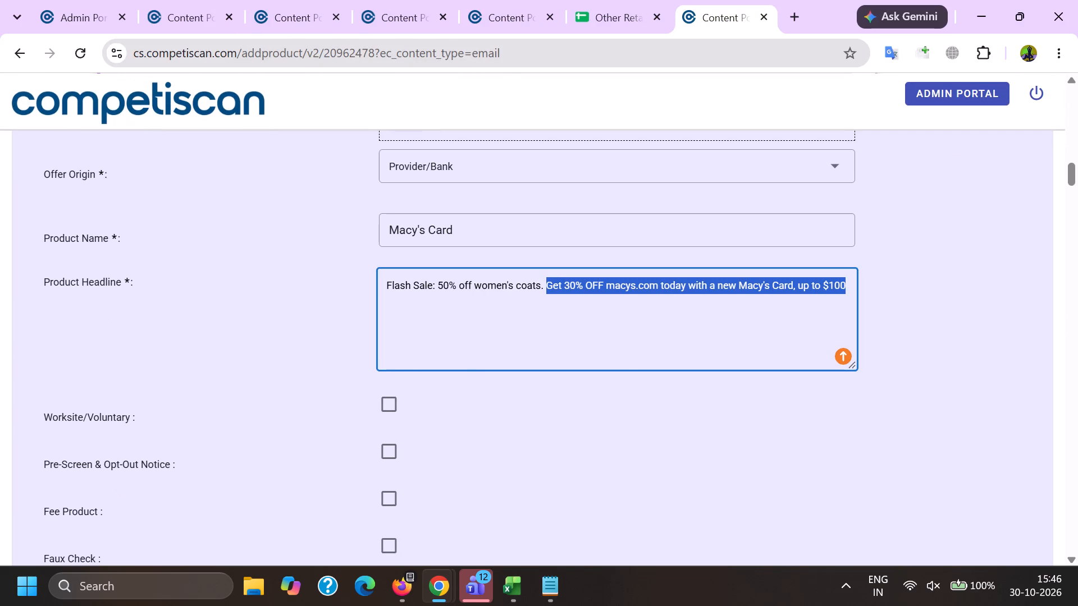
key(ctrl+v)
Set the response mechanism to URL/Website and the mailing type to Acquisition.
scroll(334, 326, down, 5)
click(294, 241)
scroll(309, 166, down, 4)
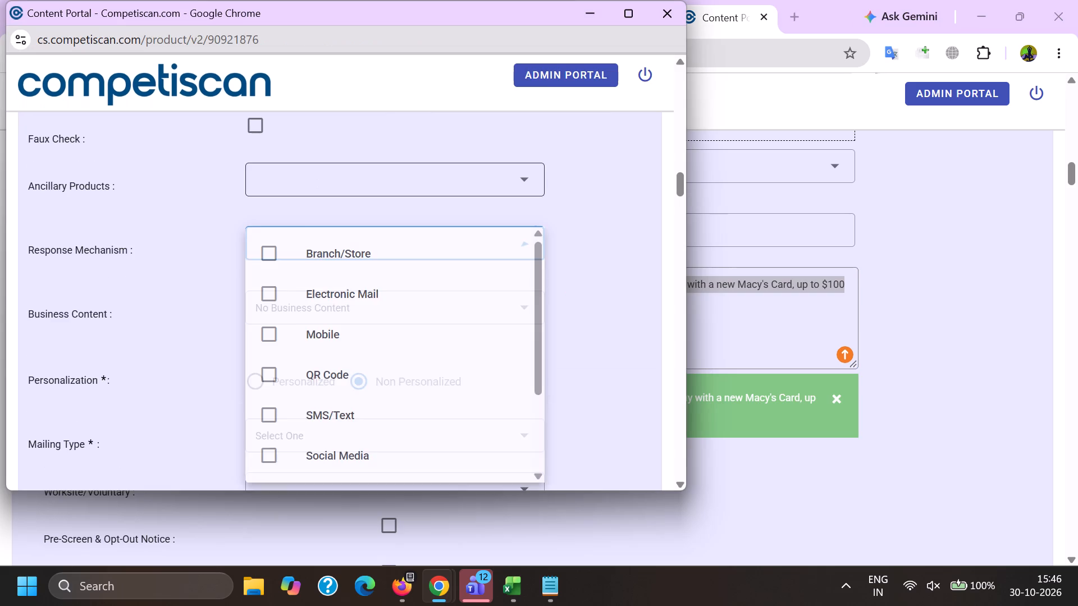
scroll(309, 166, down, 3)
click(334, 365)
drag(161, 354, 175, 356)
click(279, 357)
click(296, 292)
click(127, 351)
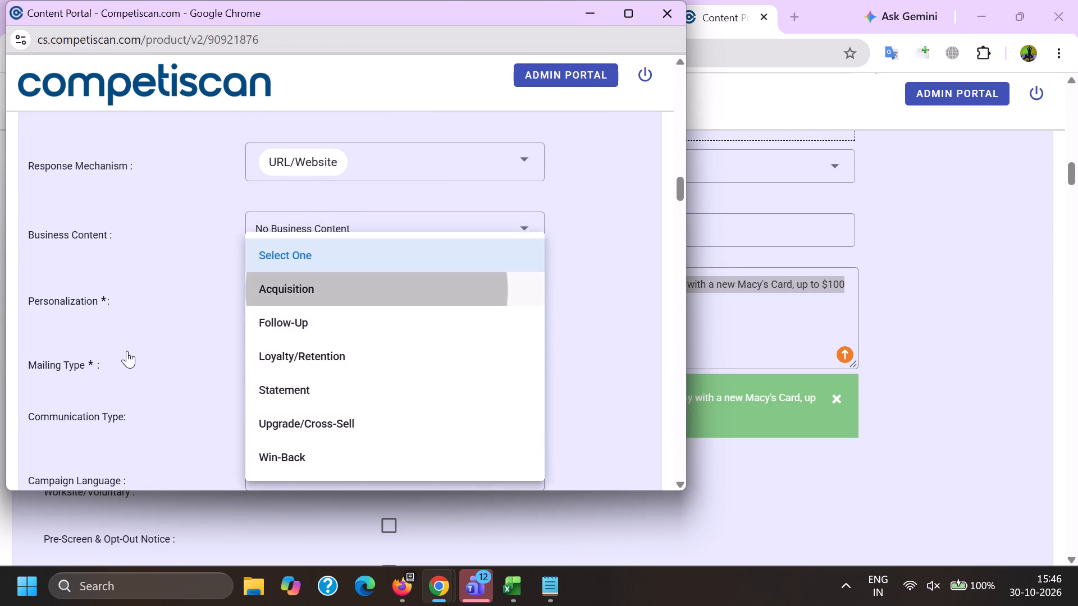
Choose Bonuses/Contests/Incentives and Co-Brand as the communication types.
click(274, 408)
scroll(297, 287, down, 2)
click(311, 379)
scroll(311, 375, down, 5)
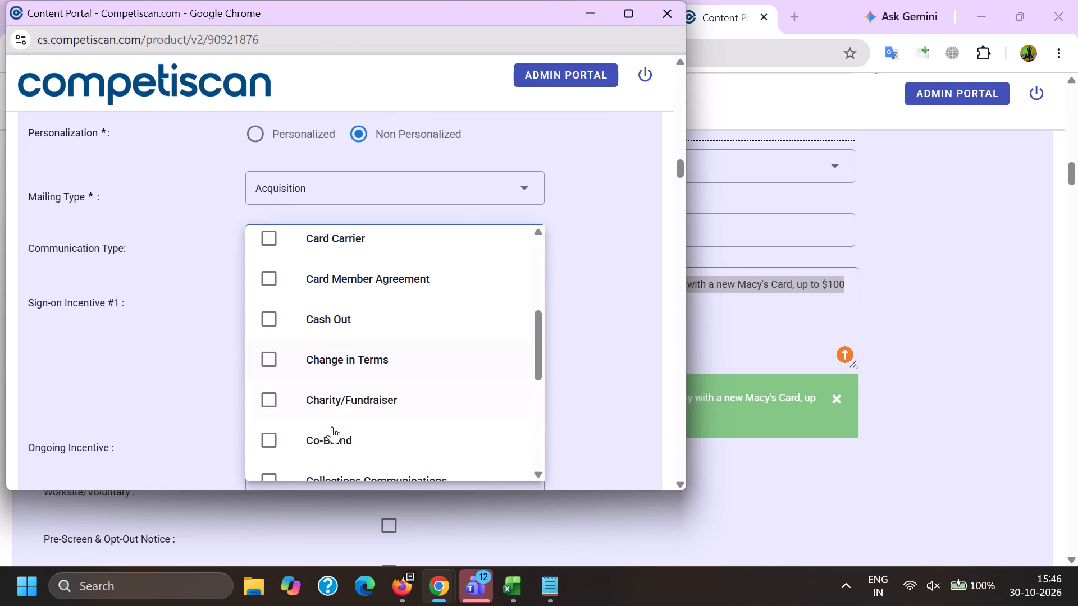
click(331, 428)
scroll(324, 414, down, 11)
drag(144, 368, 150, 366)
Fill Sign-on Incentive #1 with the copied offer text, trimmed to "30% OFF macys.com today with a new Macy's Card, up to $100".
click(305, 361)
key(ctrl+v)
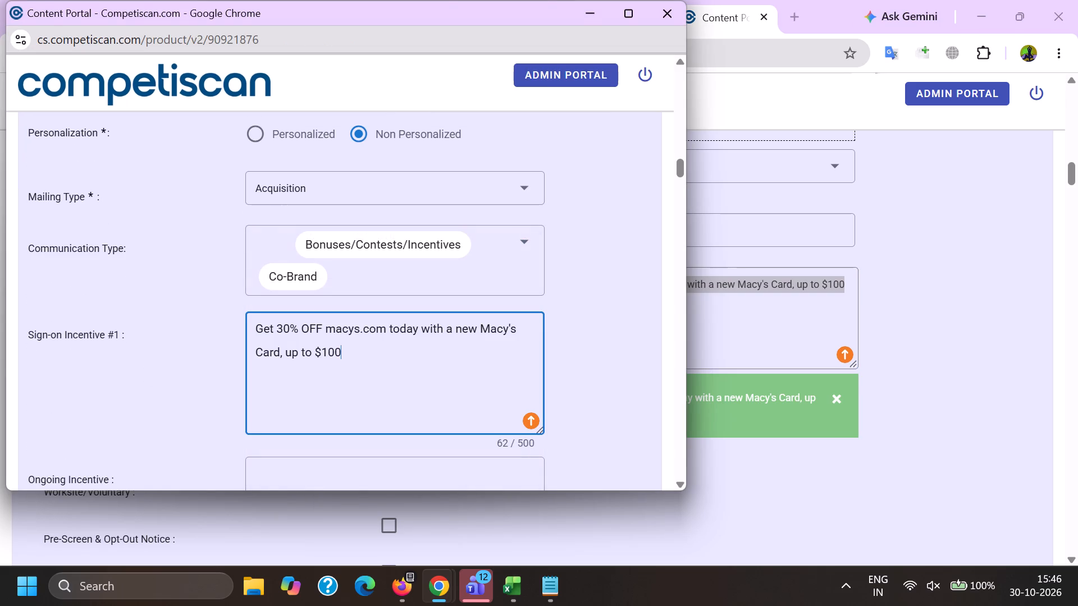
drag(276, 329, 131, 329)
key(BackSpace)
Set sign-on incentive #1 to type Coupon/Discount, value 30.00 and max award 30.00.
scroll(273, 307, down, 3)
click(273, 376)
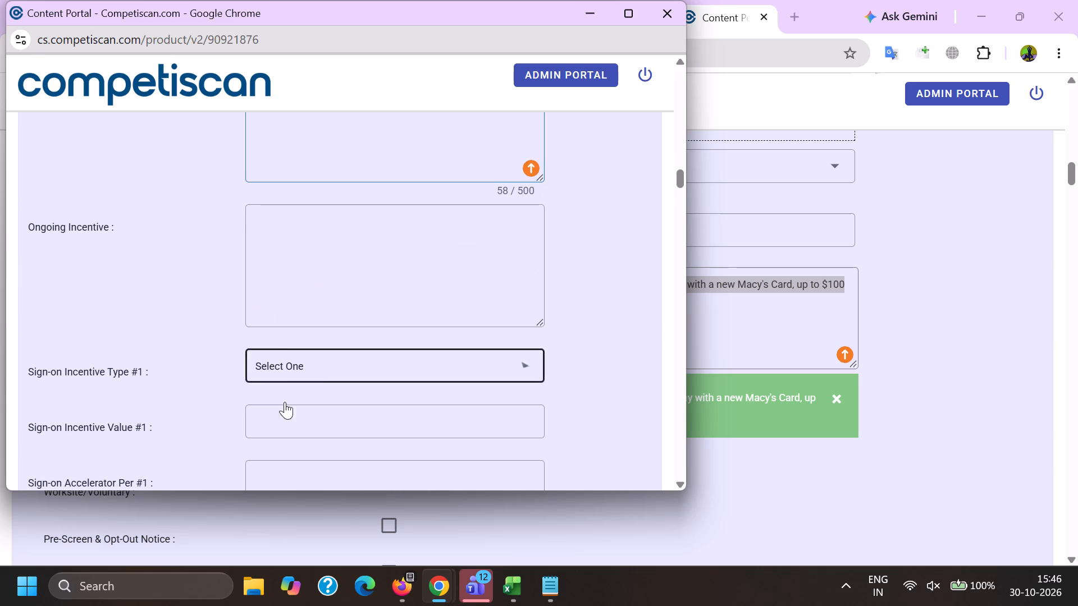
scroll(276, 412, down, 6)
click(307, 367)
drag(218, 372, 232, 377)
click(306, 404)
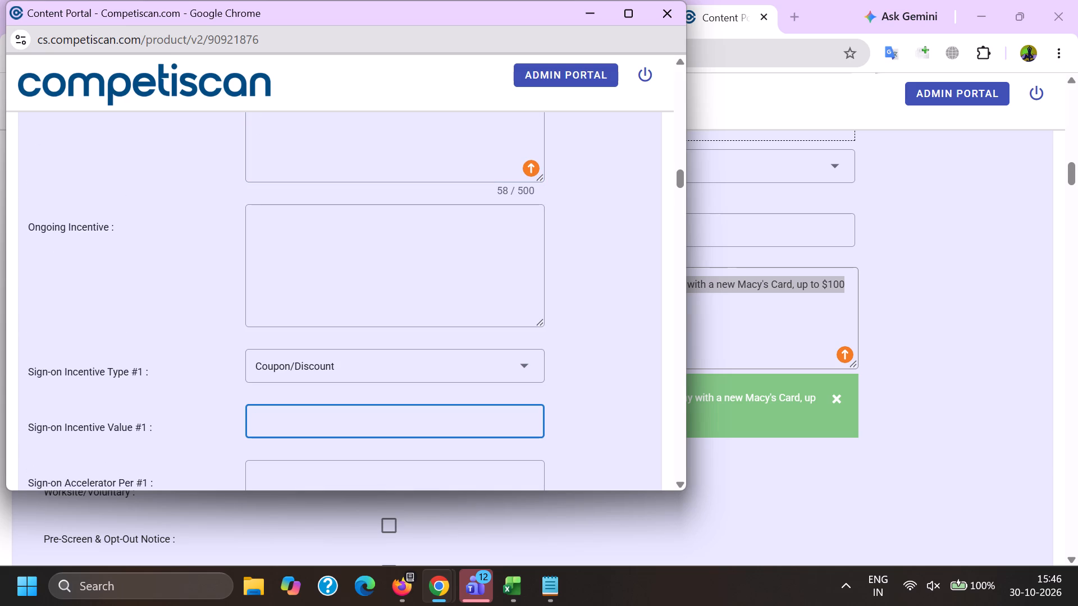
text(30.)
text(00)
key(Tab)
key(Tab)
key(Tab)
key(3)
text(0.00)
key(Tab)
In the payment card offer details, set the application type to Invitation to Apply and the primary card level to Not Mentioned.
scroll(521, 392, down, 1)
scroll(271, 364, down, 20)
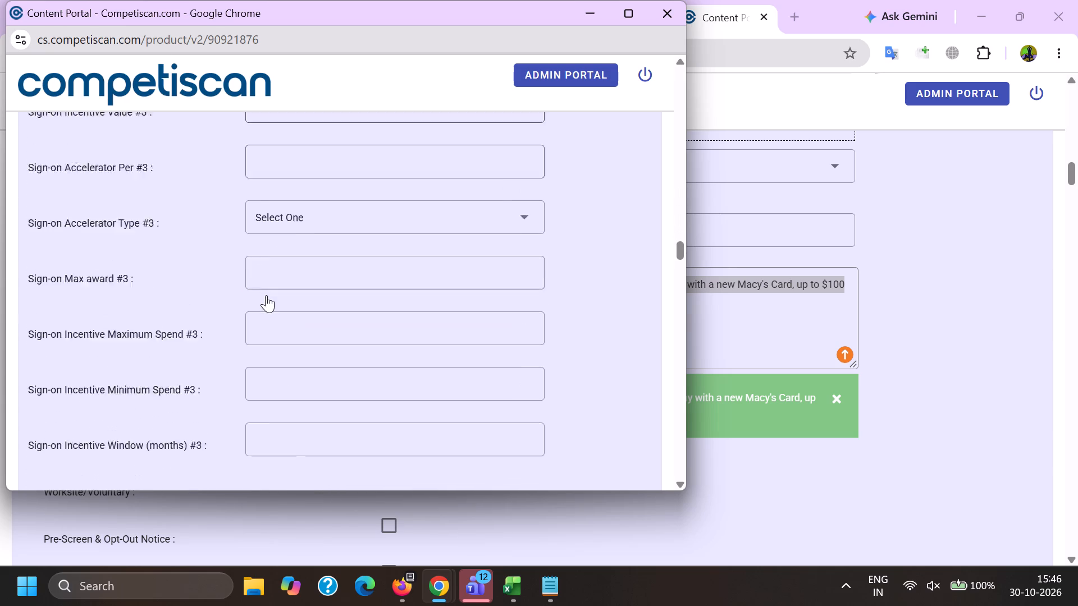
scroll(263, 295, down, 2)
click(294, 366)
scroll(315, 229, down, 2)
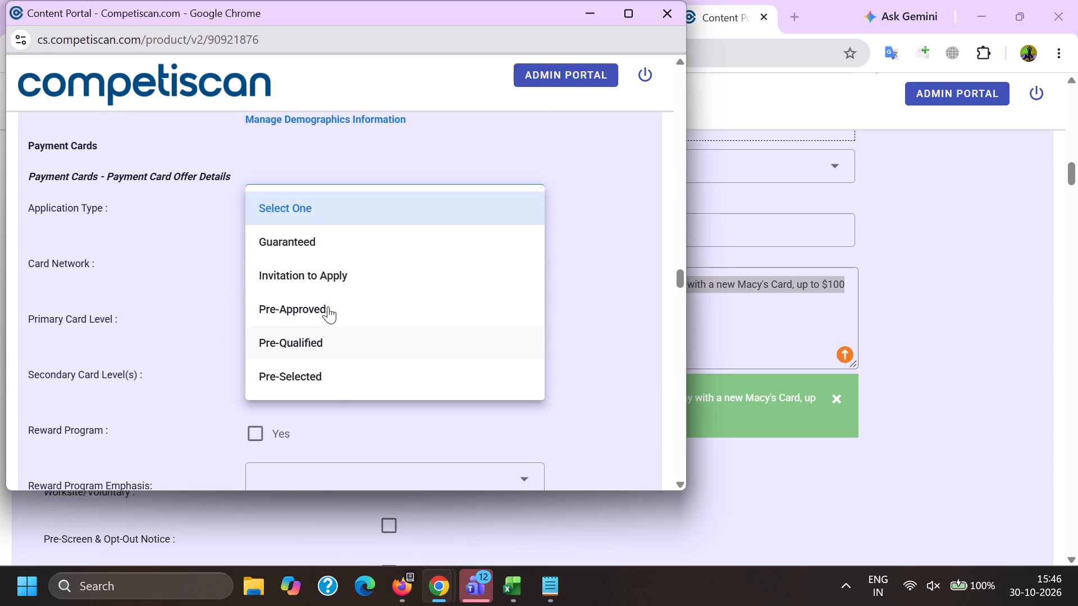
click(331, 276)
click(174, 272)
click(299, 259)
scroll(293, 186, down, 1)
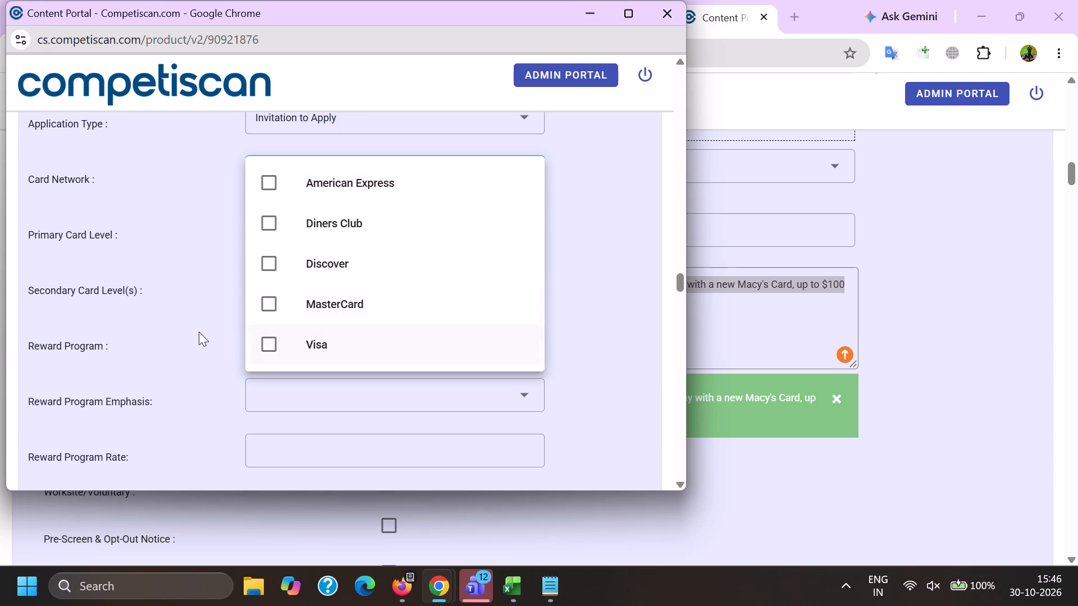
click(199, 329)
click(277, 243)
scroll(295, 176, down, 1)
click(307, 347)
click(173, 315)
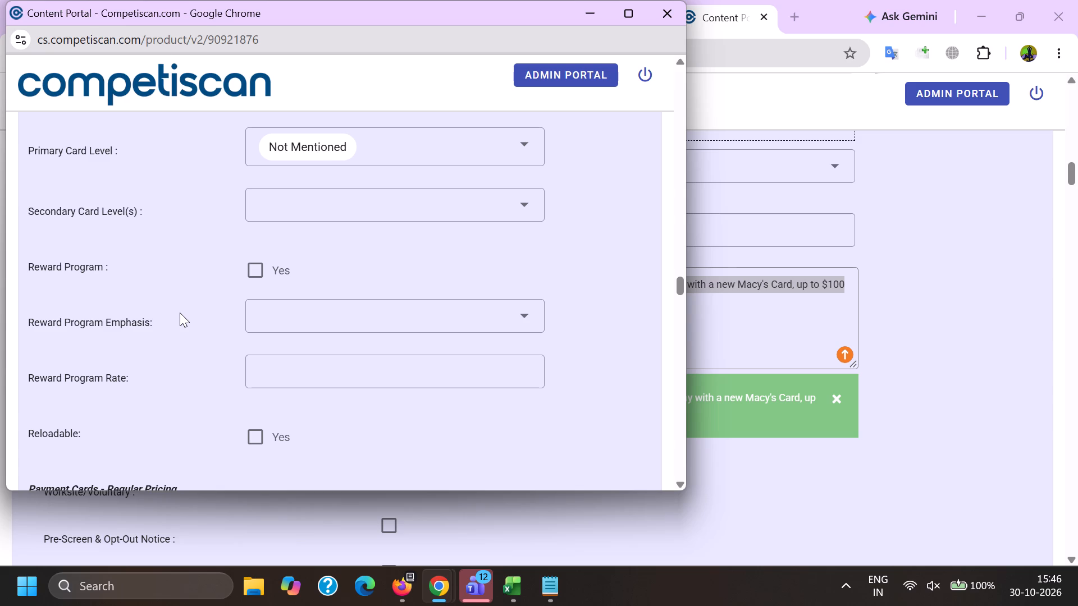
Mark the card as having a reward program with Points as its emphasis.
click(261, 272)
click(276, 333)
click(283, 324)
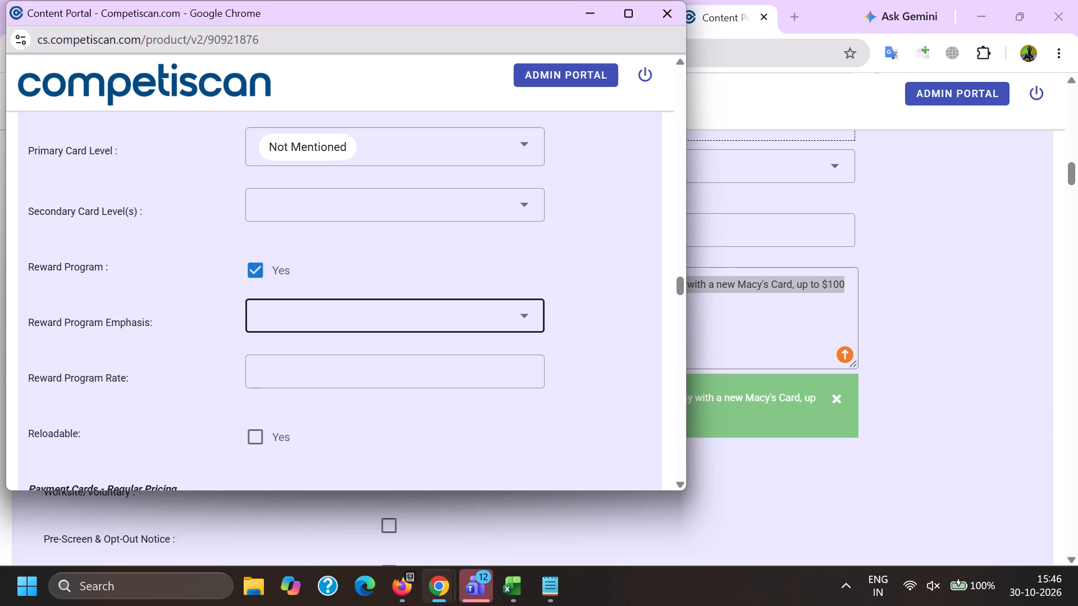
click(311, 410)
double_click(191, 396)
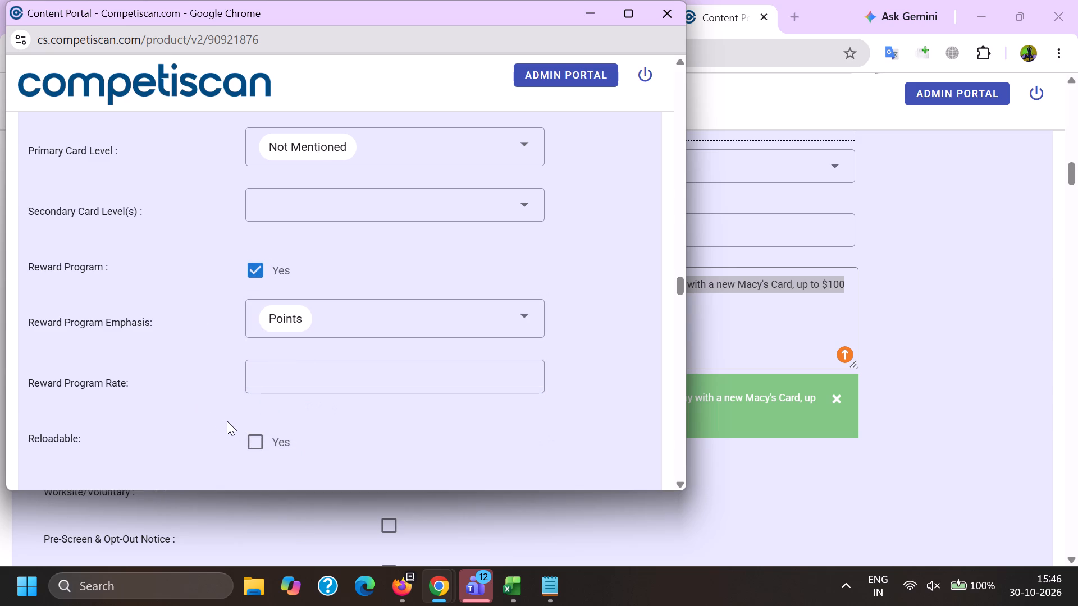
Tick Credit Card Mentioned in the retail credit section and submit the product record.
key(End)
click(258, 217)
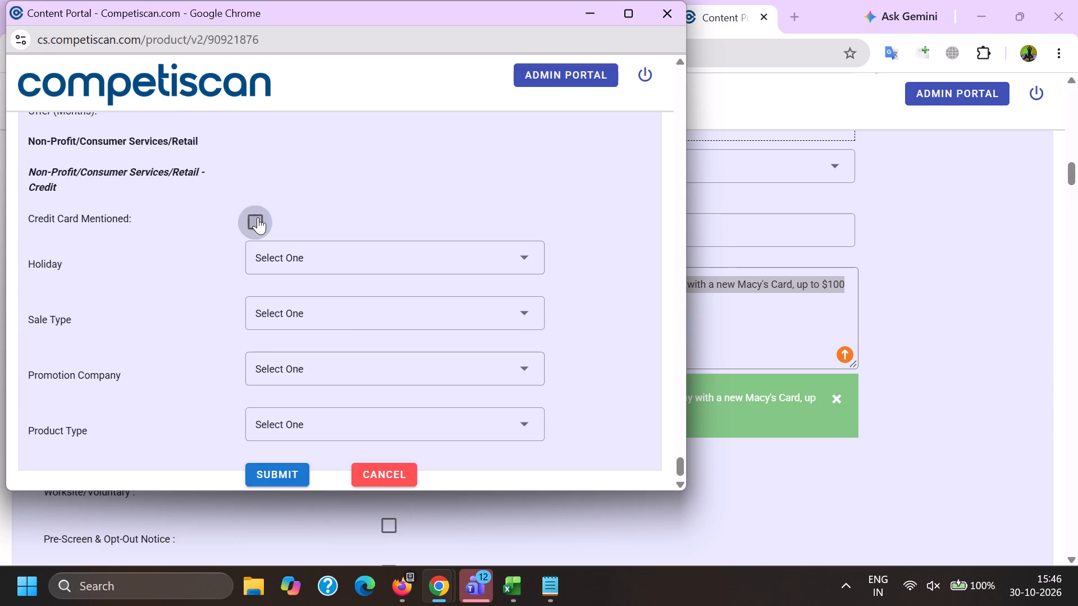
click(278, 472)
key(alt+Tab)
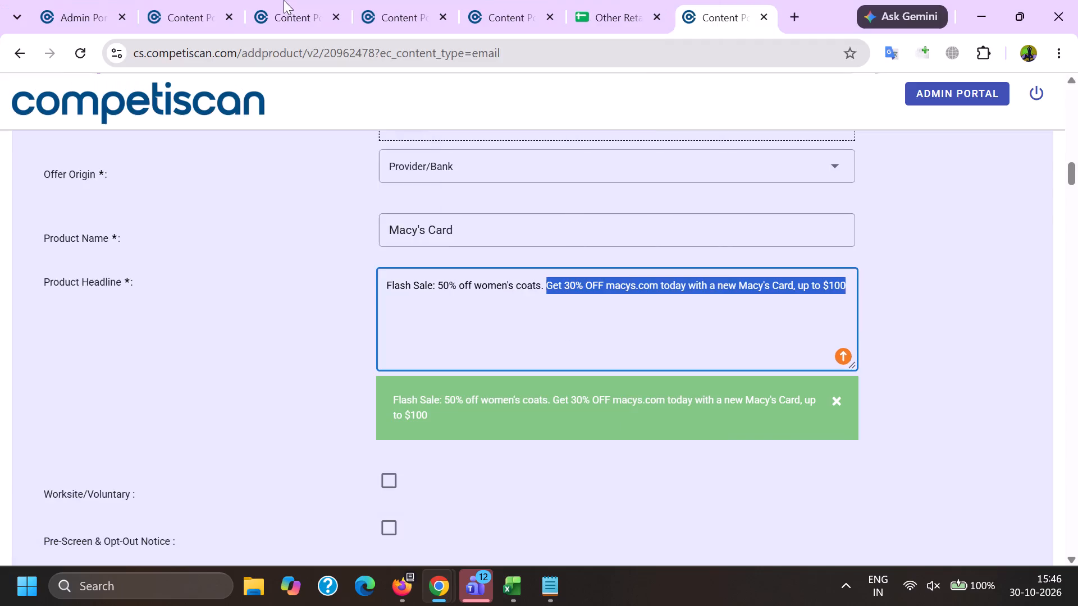
Search the panelist emails for the "Flash Sale: up to 70% off dressy looks for the whole family" subject, limited to flag N.
click(237, 0)
click(282, 0)
click(228, 0)
scroll(339, 300, down, 5)
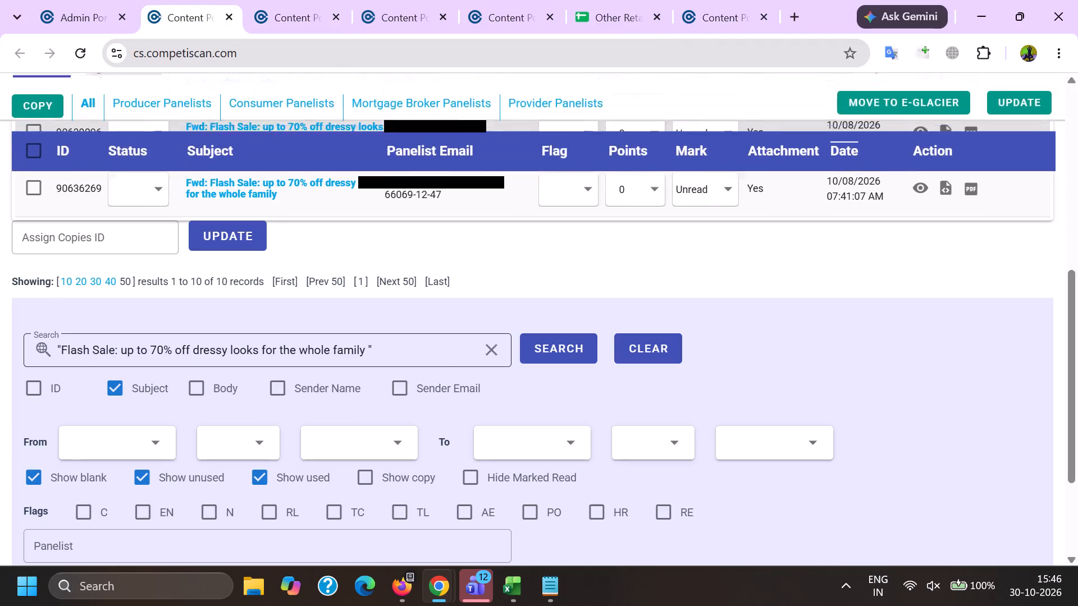
click(212, 513)
click(552, 354)
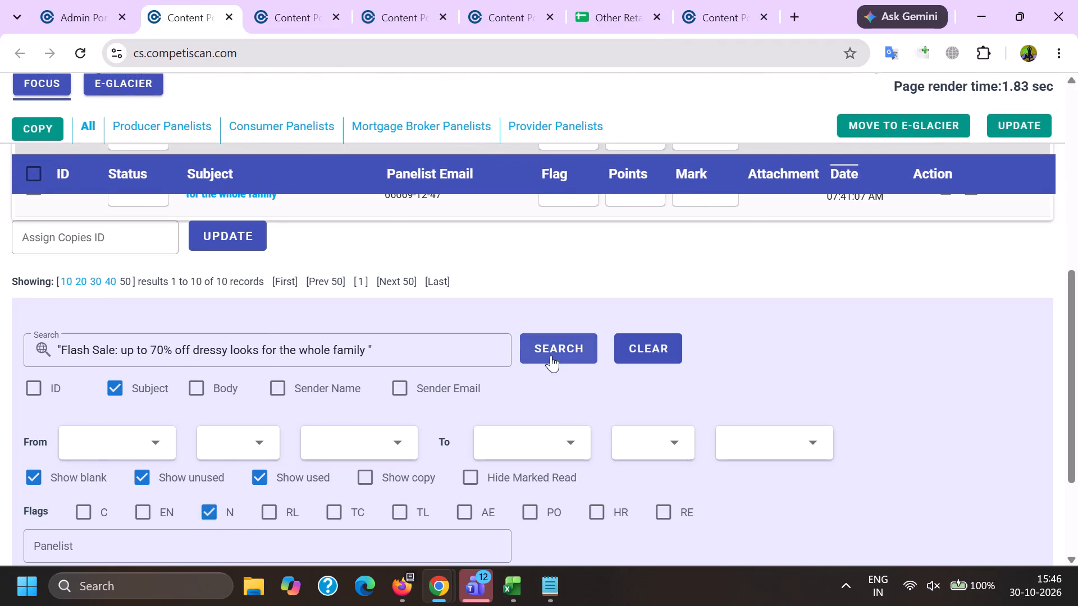
In Firefox, reload and look through the Capital One email list, and check the flash sale emails in the Macy's list.
click(411, 585)
click(147, 0)
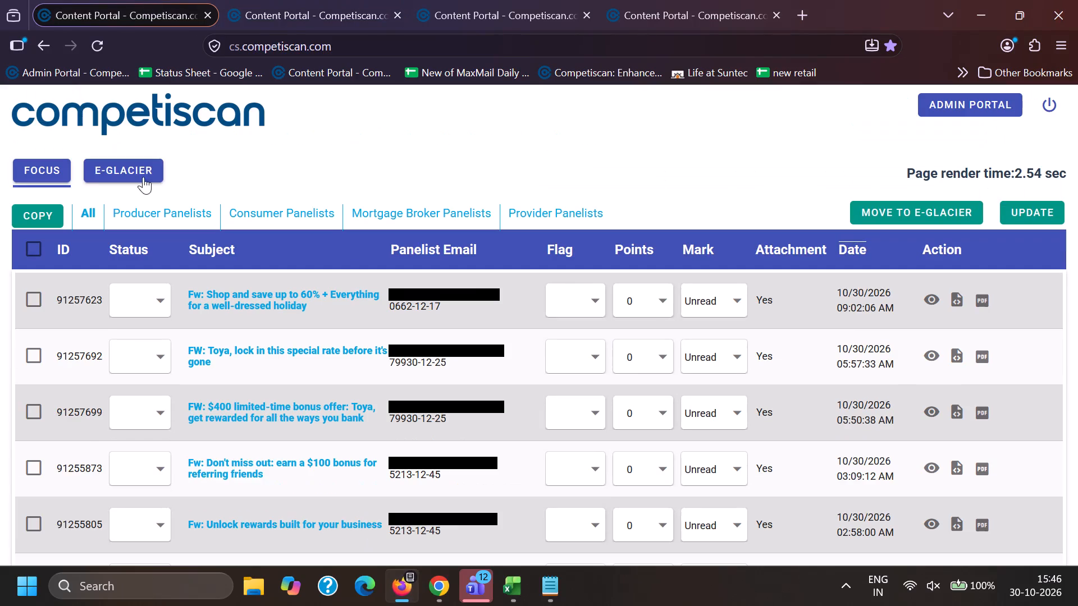
click(60, 167)
click(284, 0)
click(186, 0)
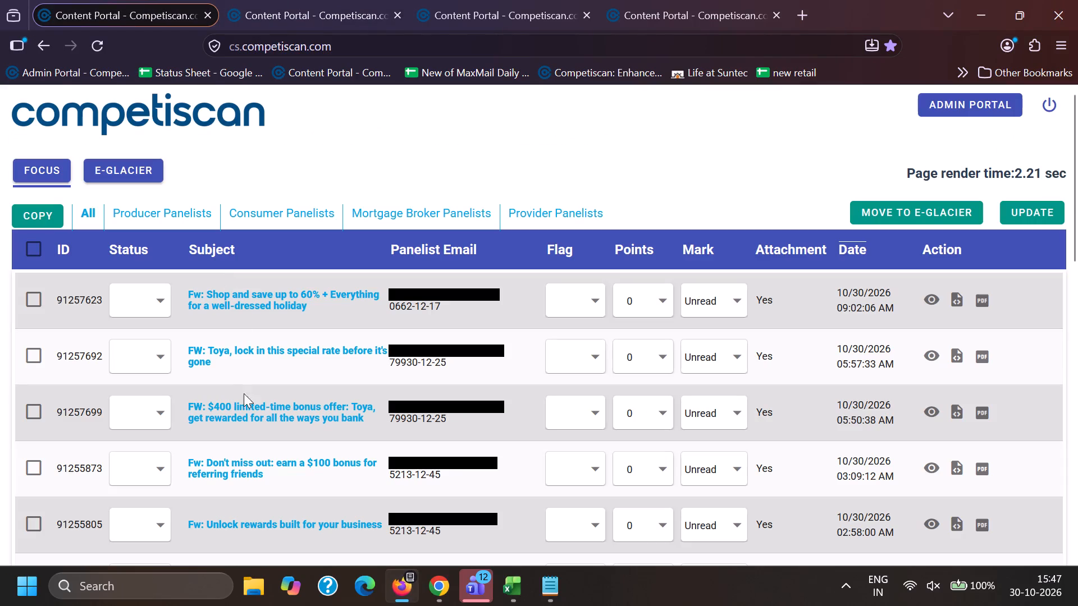
scroll(317, 440, down, 2)
scroll(317, 441, up, 5)
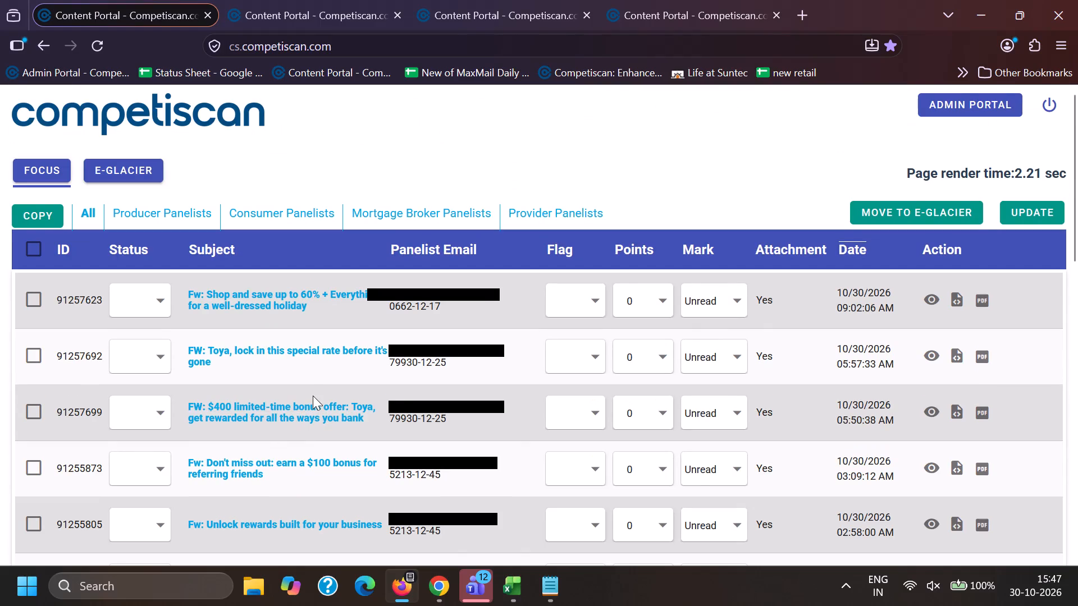
scroll(313, 396, down, 4)
click(127, 364)
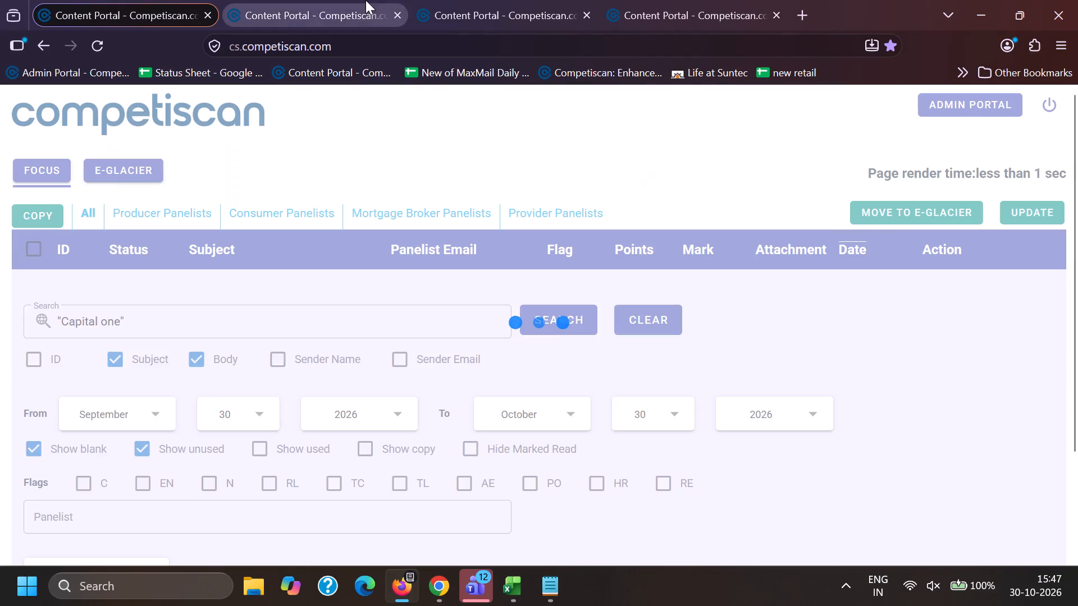
click(365, 0)
click(465, 0)
click(337, 0)
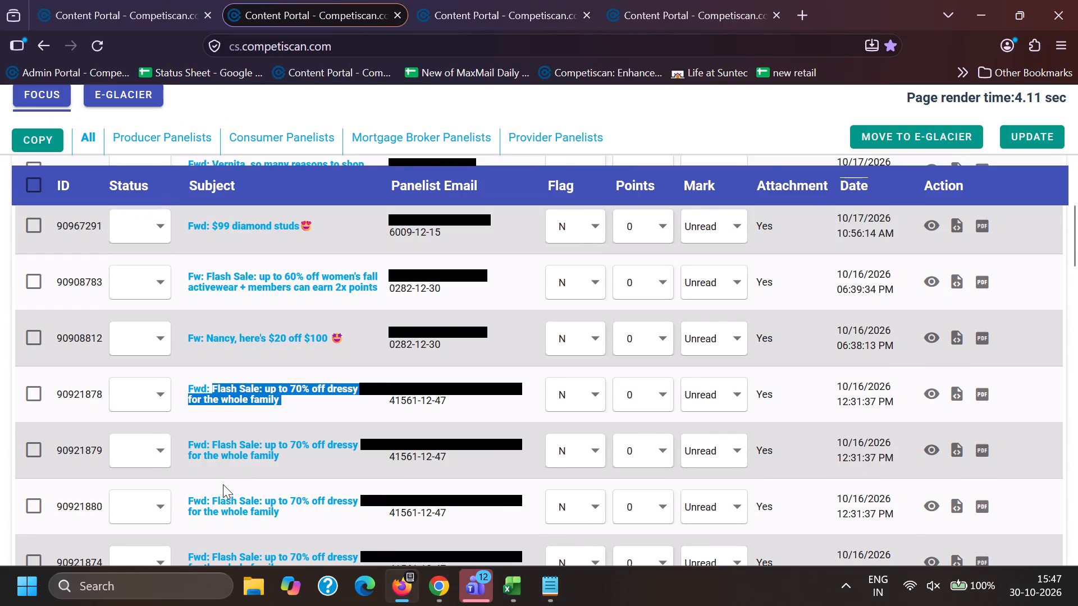
scroll(222, 484, down, 2)
key(alt+Tab)
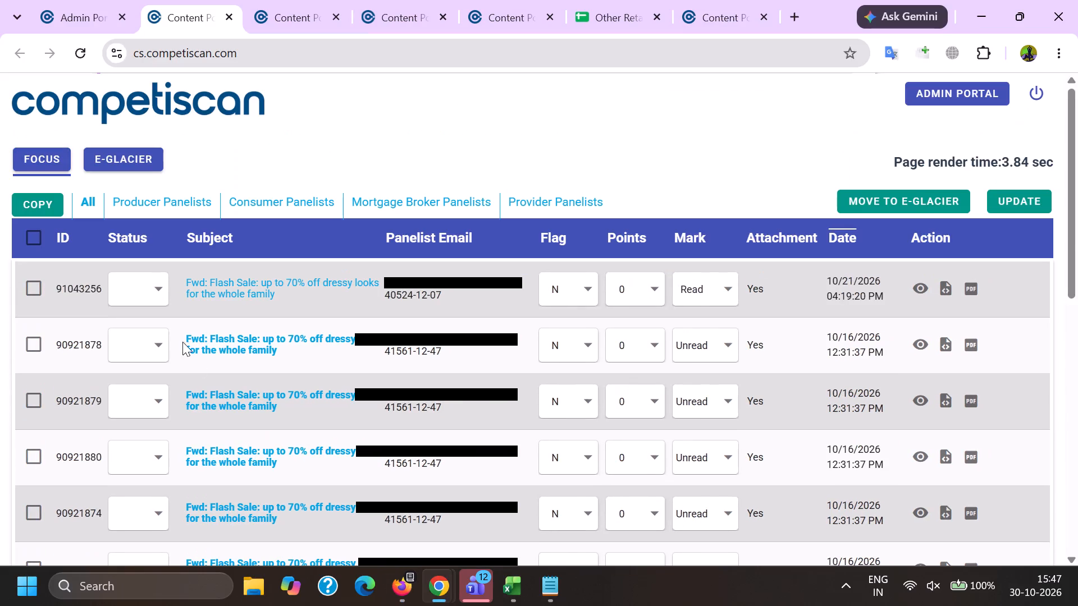
Back in Chrome, rerun the flag N subject search and review the matching flash sale emails and their statuses.
scroll(195, 342, down, 5)
scroll(427, 414, up, 2)
click(542, 366)
click(319, 0)
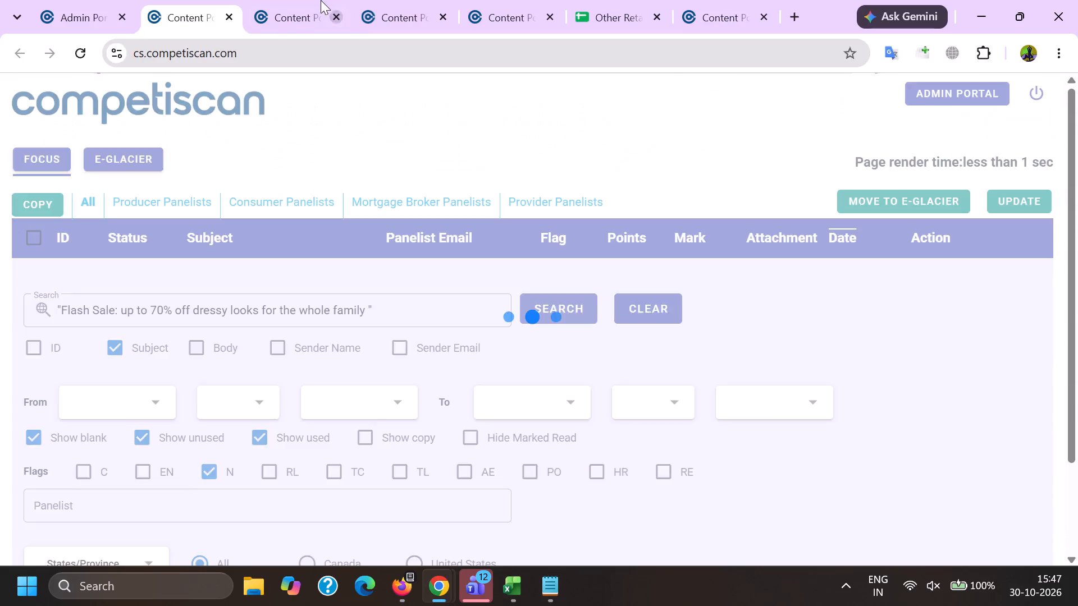
click(183, 0)
click(293, 0)
click(202, 0)
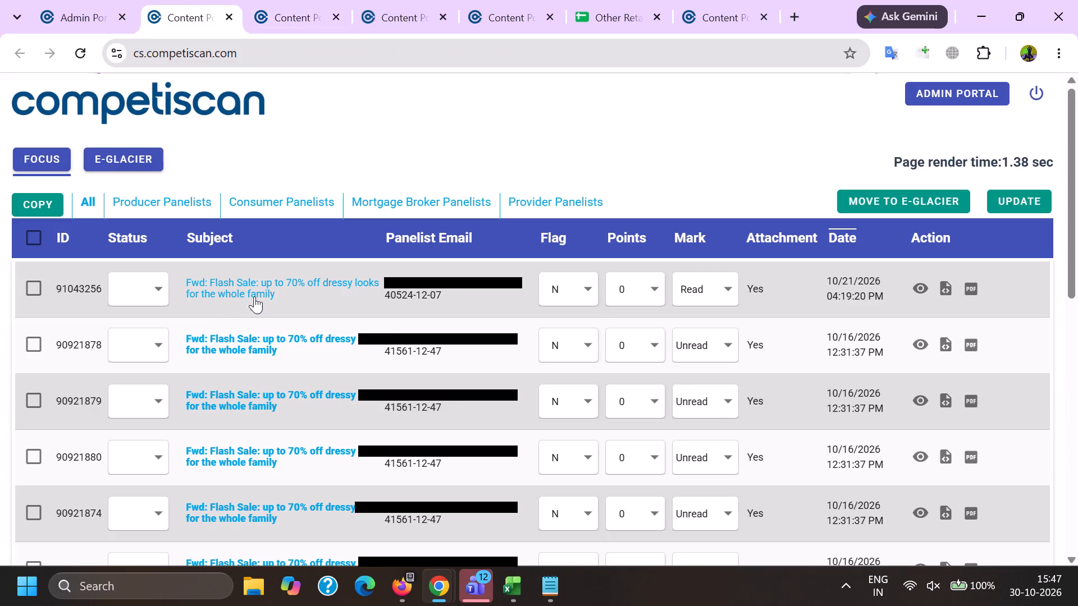
scroll(272, 300, down, 3)
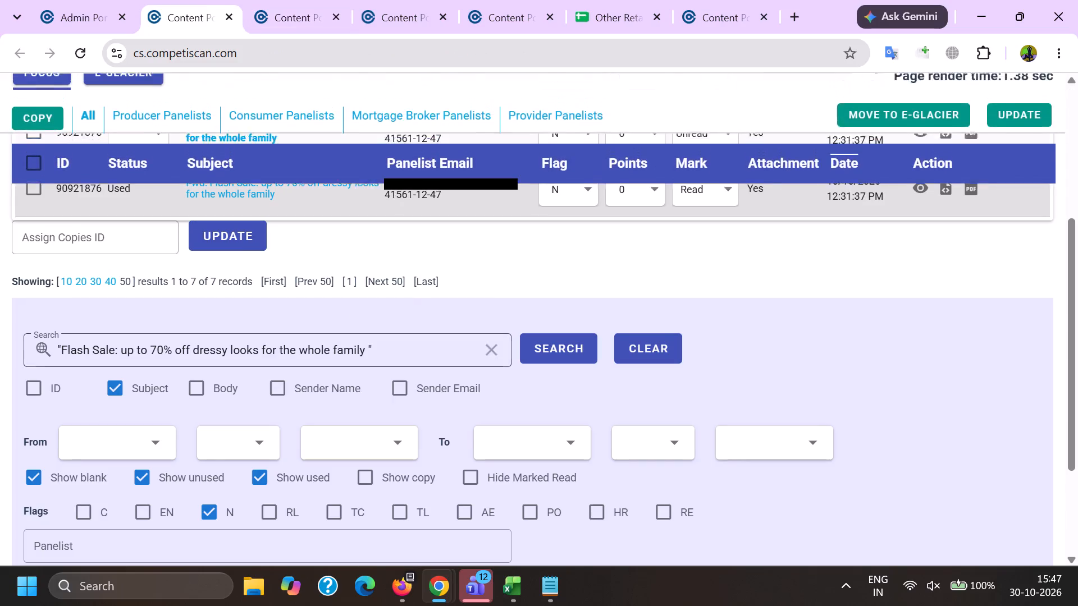
scroll(272, 399, up, 2)
scroll(138, 493, down, 1)
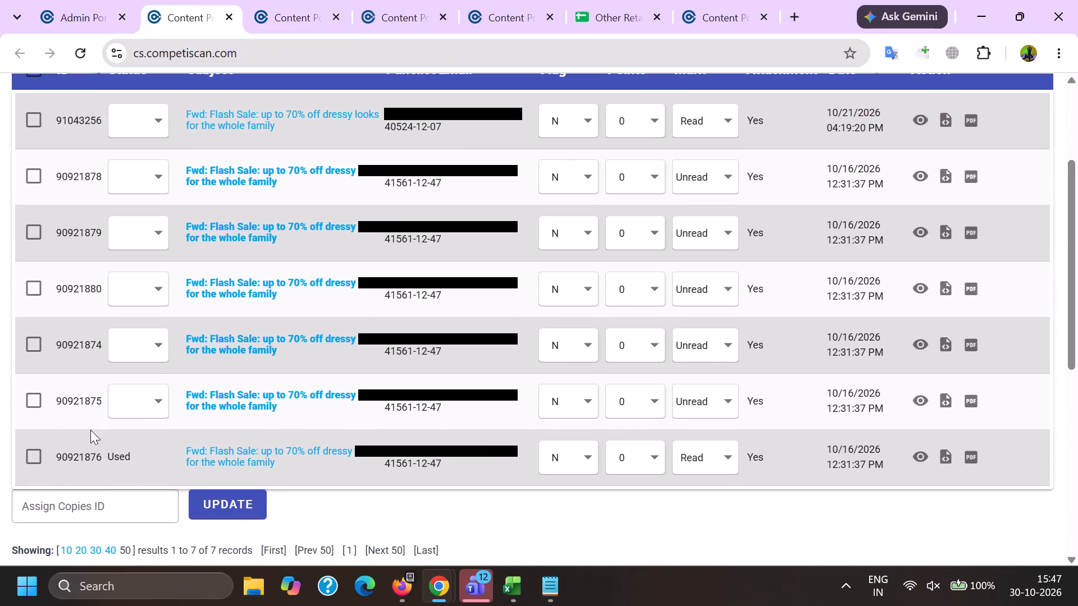
Assign all listed flash sale emails except 90921876 as copies of ID 90921876 and update them.
triple_click(79, 456)
click(79, 455)
scroll(79, 455, up, 1)
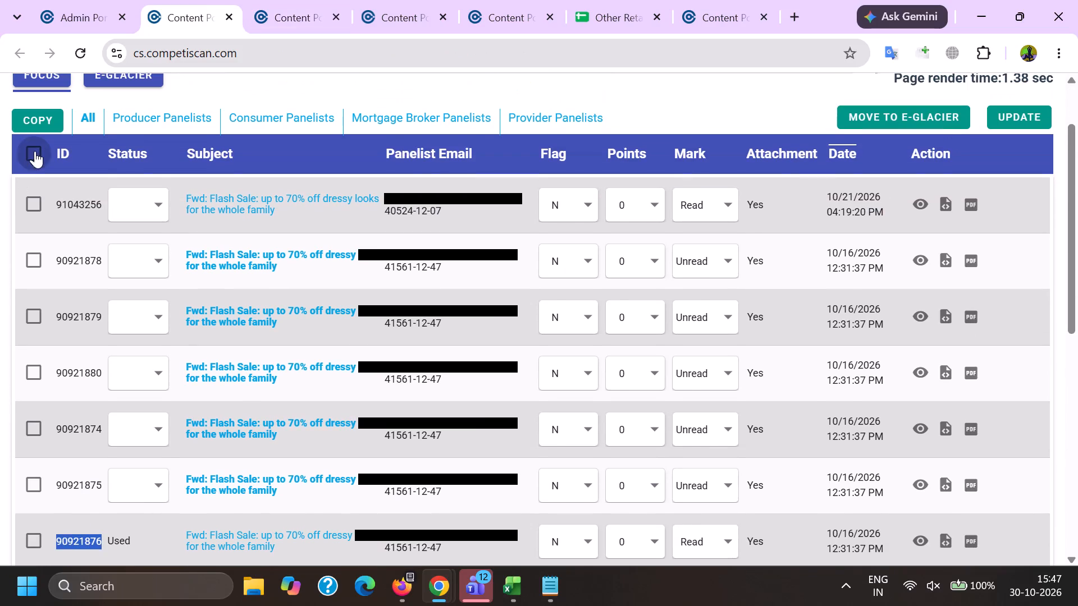
click(40, 146)
scroll(53, 467, down, 2)
scroll(53, 388, up, 2)
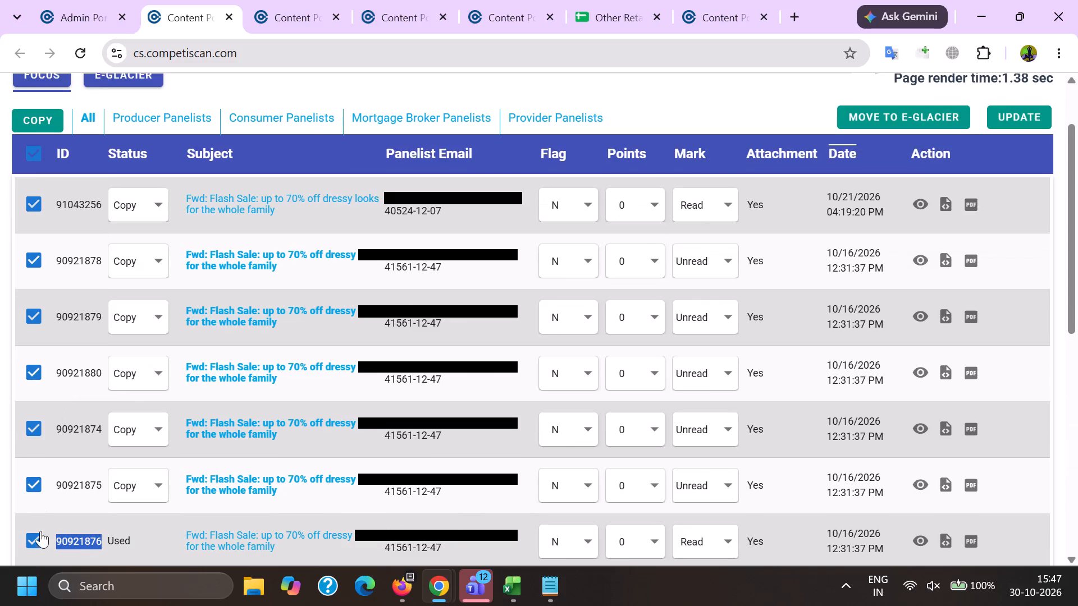
click(39, 540)
scroll(191, 416, down, 1)
click(235, 497)
scroll(335, 403, down, 1)
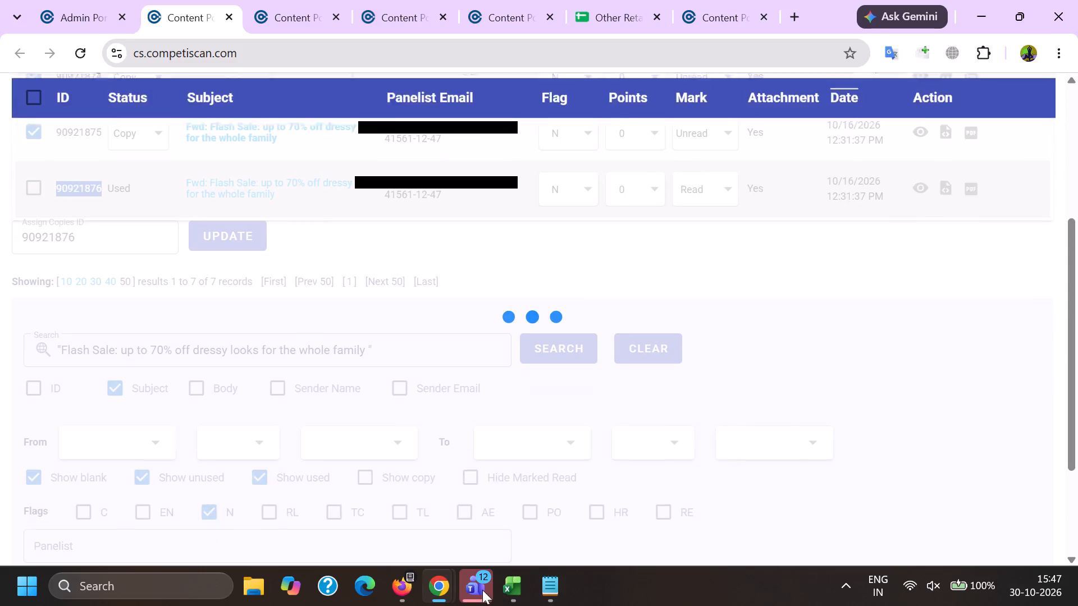
click(511, 604)
click(712, 526)
click(759, 319)
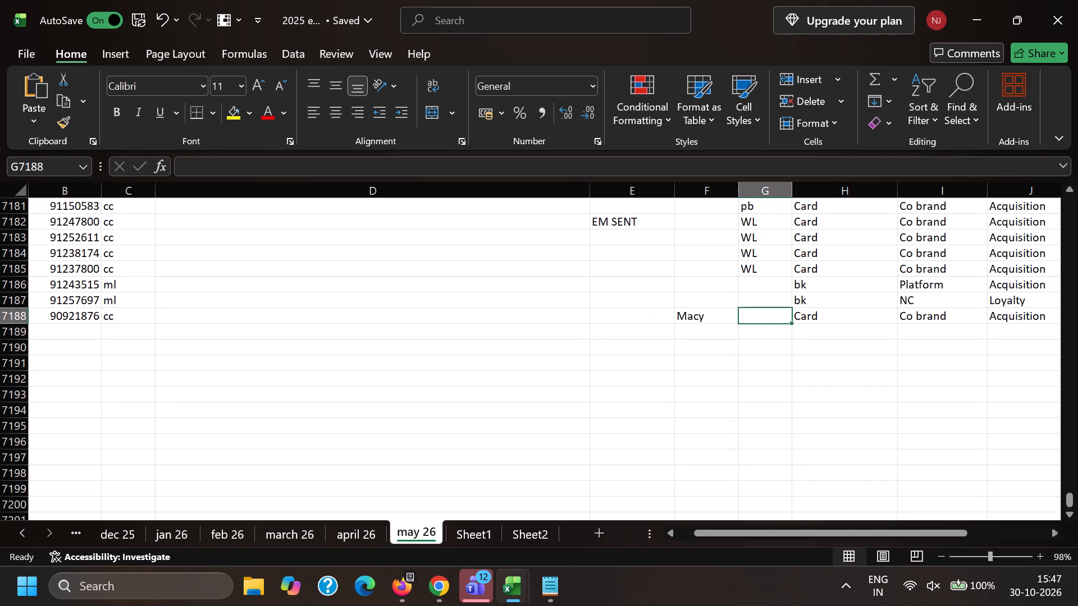
key(6)
click(469, 421)
key(alt+Tab)
click(342, 0)
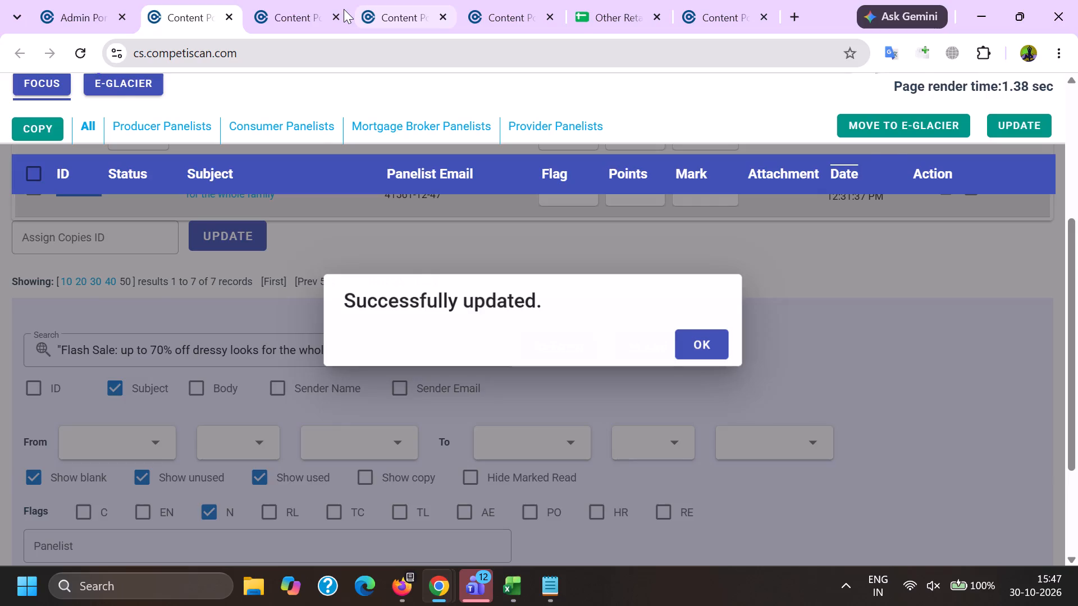
Open the flash sale email's file in a new browser tab and return to the flag N search page.
scroll(182, 208, up, 7)
ctrl+click(458, 246)
click(180, 0)
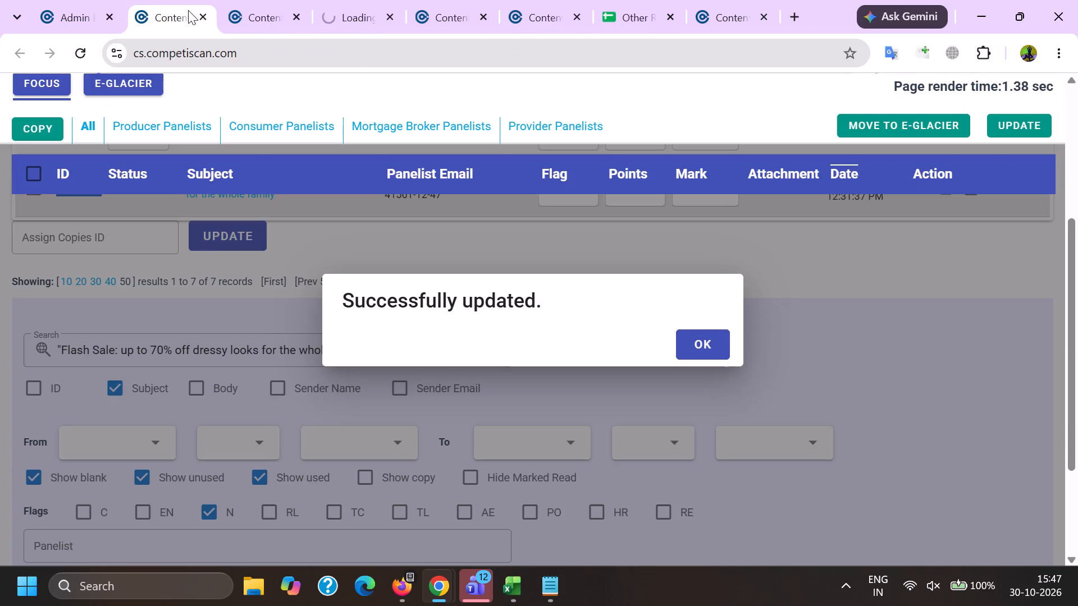
In Firefox's Macy's list, copy the subject "Here's an exclusive 20% off Dyson for you" from email 90944978.
click(416, 590)
scroll(214, 429, down, 1)
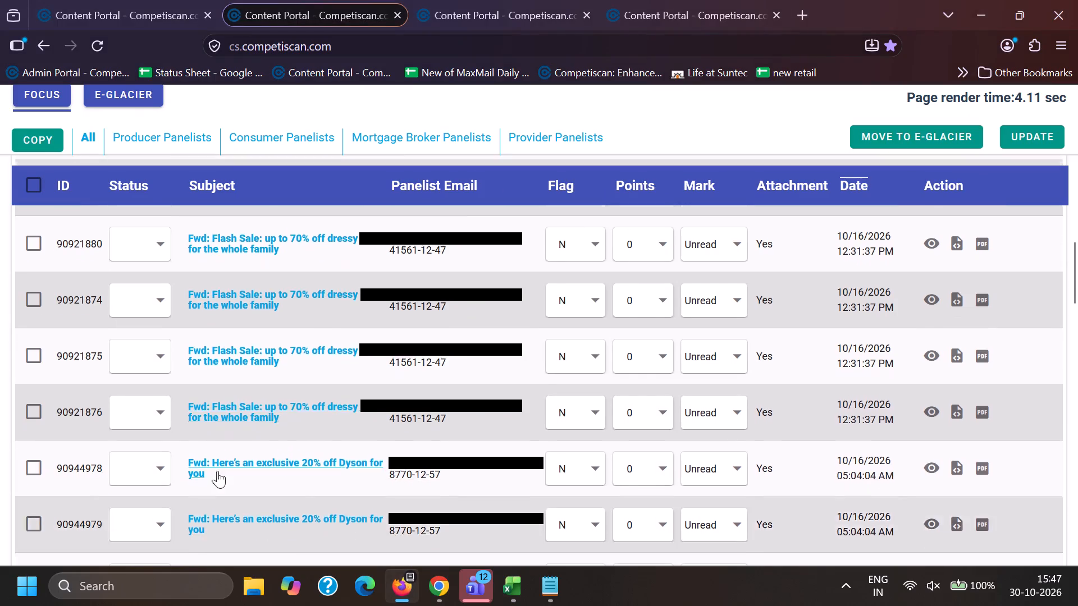
drag(210, 460, 242, 480)
key(ctrl+c)
key(ctrl+c)
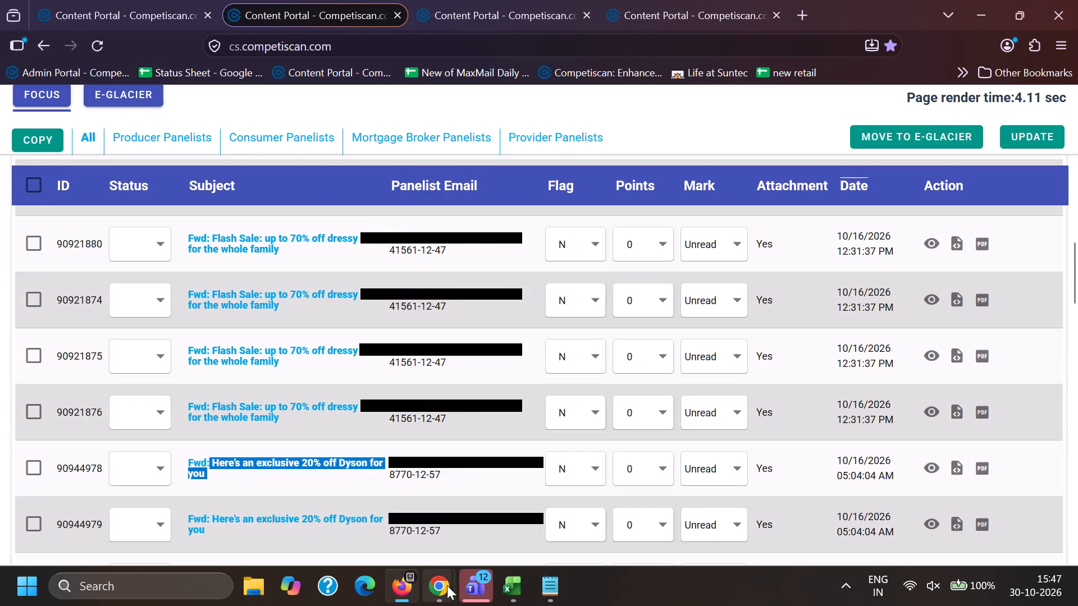
In Chrome, run the flag N subject search for the quoted phrase "Here's an exclusive 20% off Dyson for you" and review the matching emails.
click(447, 585)
click(306, 519)
triple_click(250, 348)
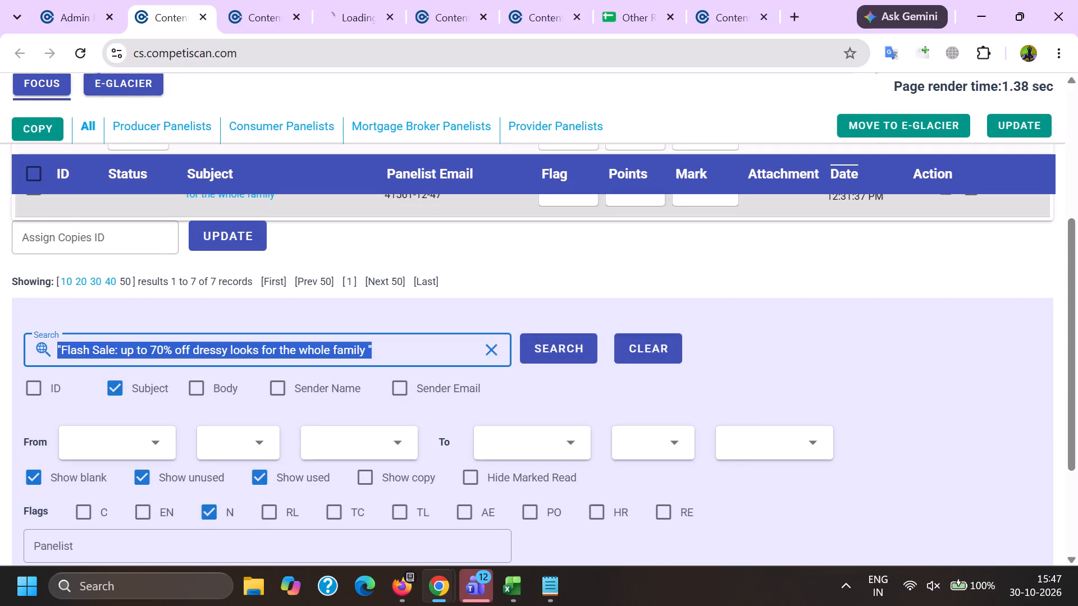
key(BackSpace)
key(shift+quotedbl)
key(ctrl+v)
key(shift+quotedbl)
key(Return)
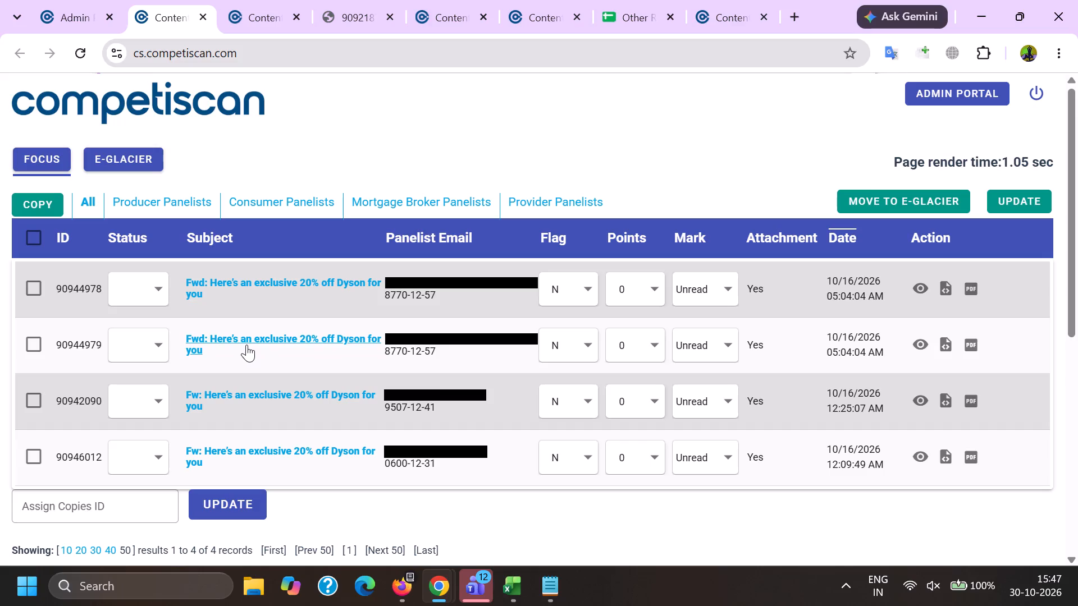
scroll(217, 319, down, 2)
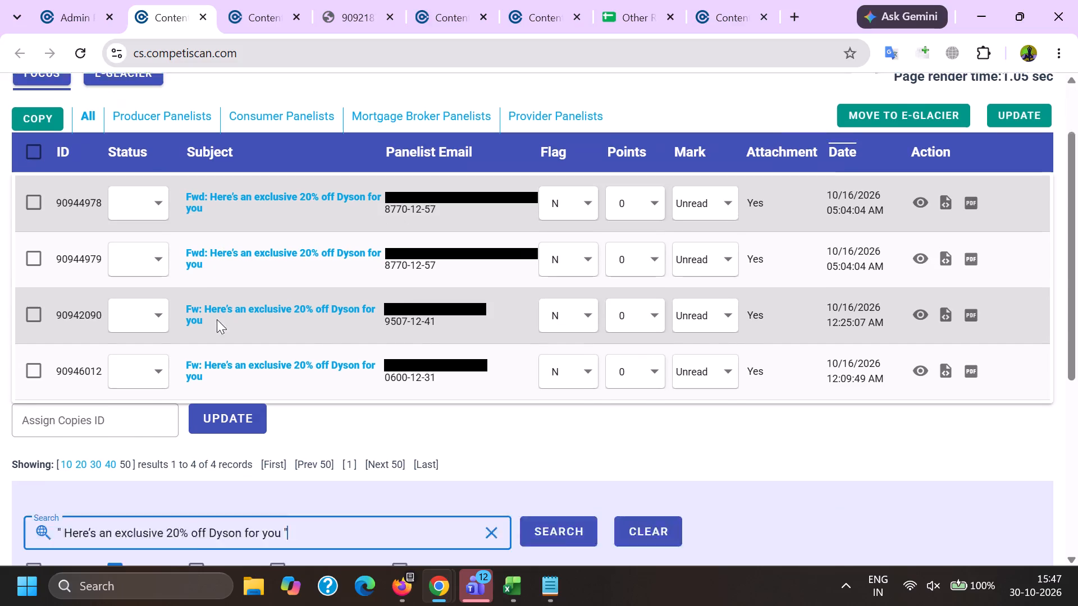
scroll(271, 451, up, 6)
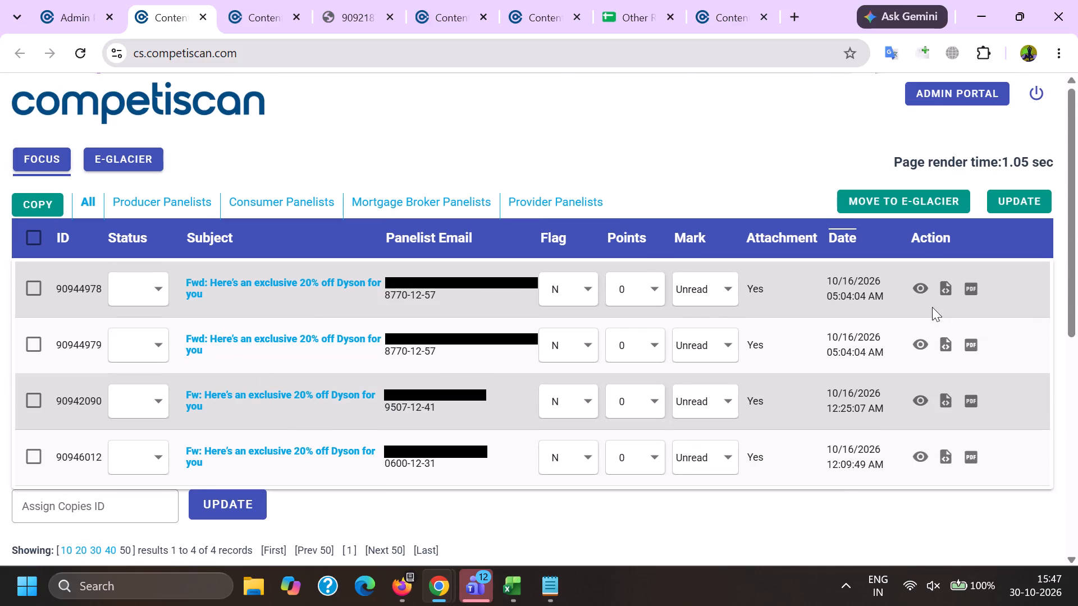
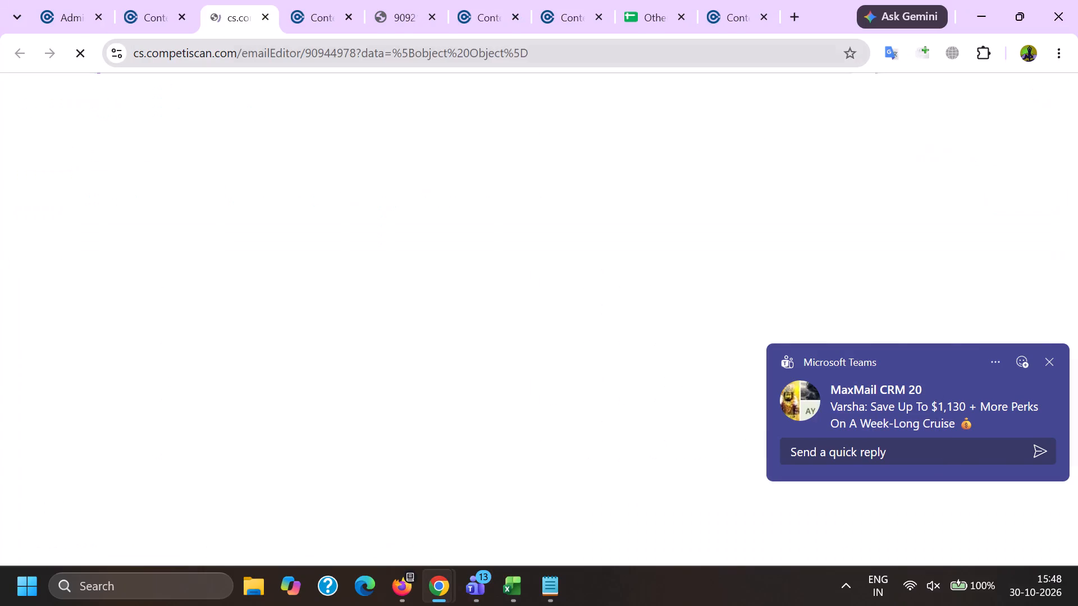
Copy email ID 90944978 from its web address and enter it in cell B7189 of Excel's may 26 sheet.
double_click(341, 56)
key(ctrl+c)
click(393, 0)
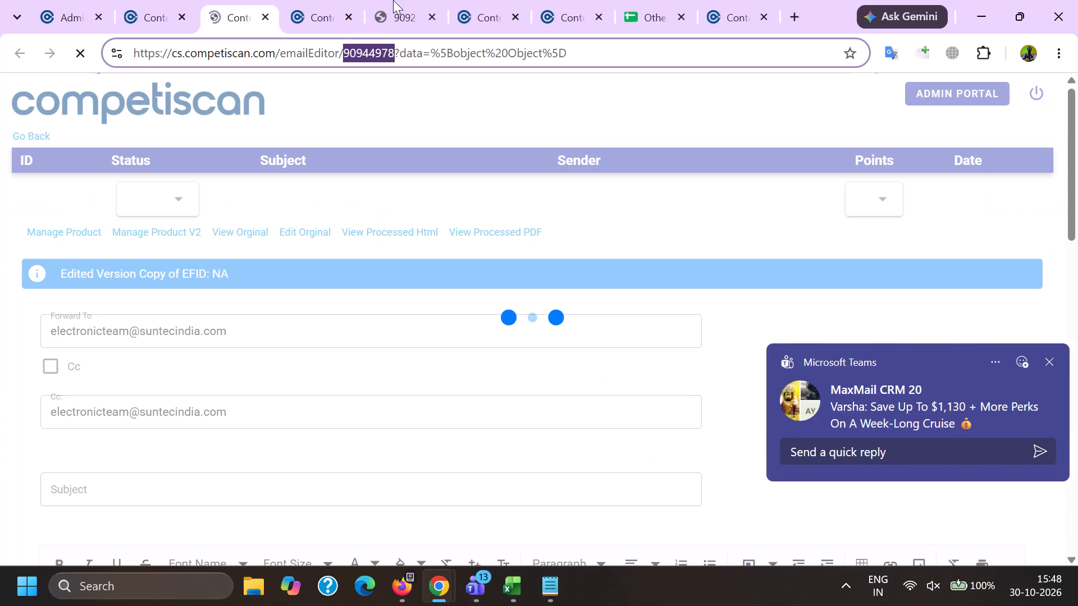
drag(1075, 155, 1077, 603)
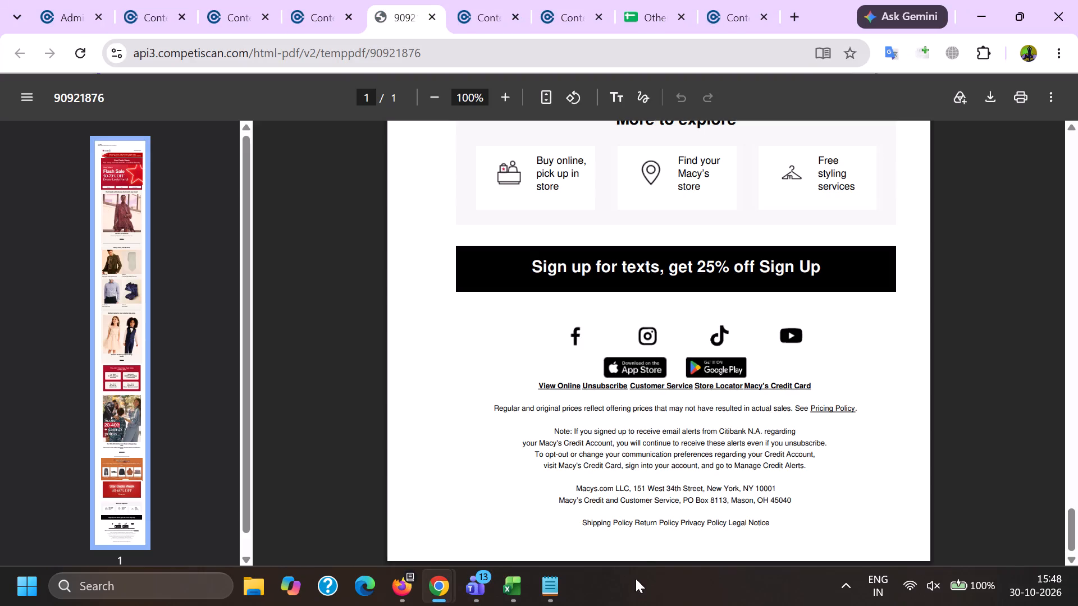
click(517, 595)
click(710, 515)
click(81, 334)
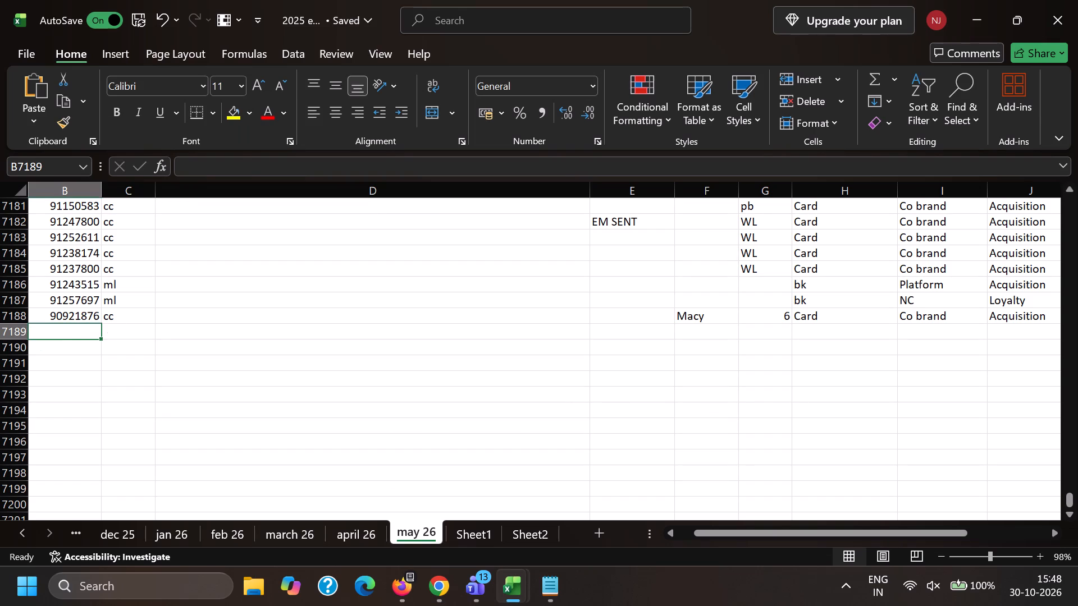
key(ctrl+v)
ctrl+click(115, 329)
key(c)
key(c)
key(Right)
key(Right)
key(Right)
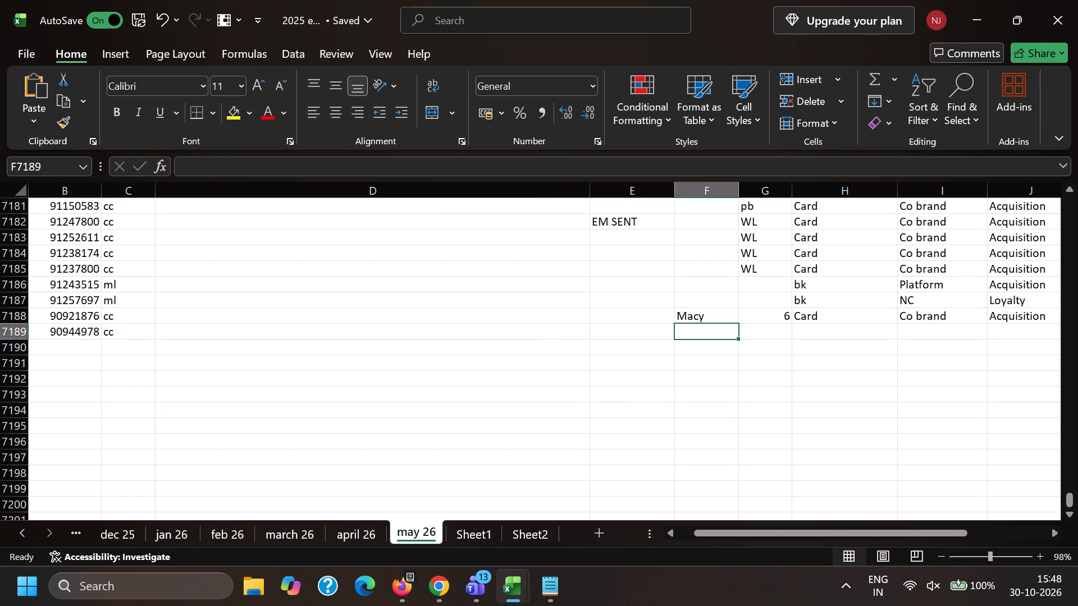
key(m)
key(Right)
Fill G7189 to J7189 with 3, Card, Co brand and Acquisition.
key(Right)
key(c)
key(Left)
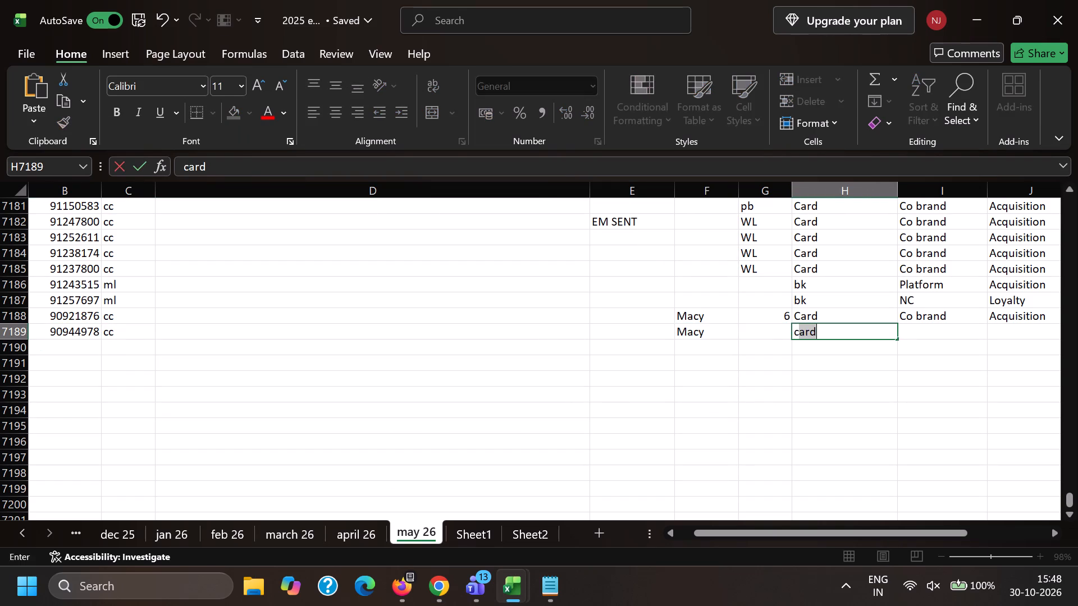
key(3)
key(Right)
key(Right)
key(c)
key(Right)
key(a)
key(Left)
key(Left)
key(Left)
key(Left)
key(Left)
key(Left)
key(Left)
key(Left)
key(Left)
key(Left)
key(Left)
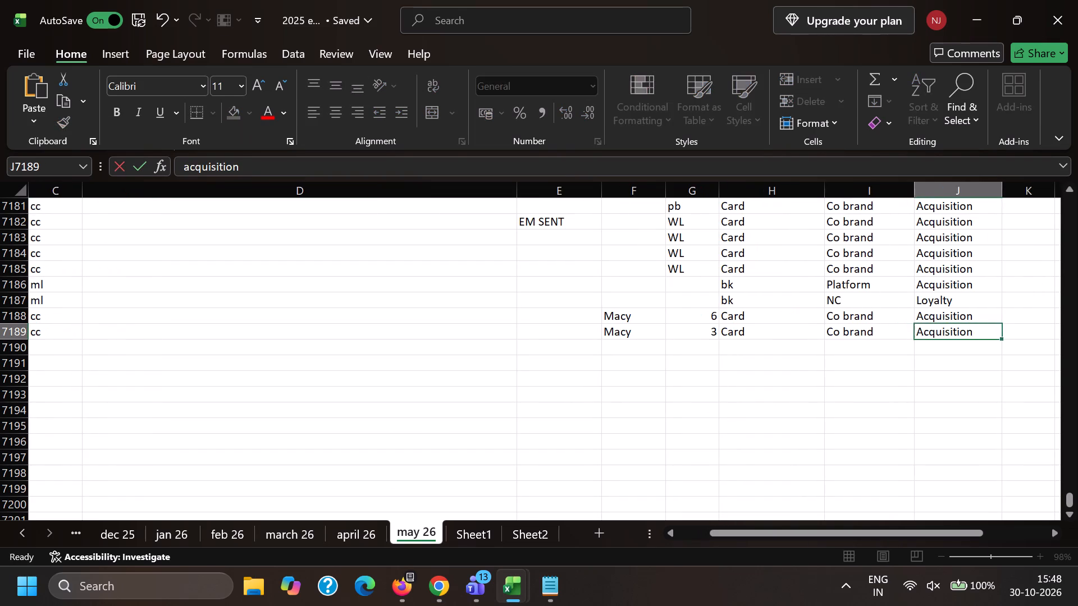
In Chrome's editor for email 90944978, delete the content above the From line.
key(alt+Tab)
click(216, 0)
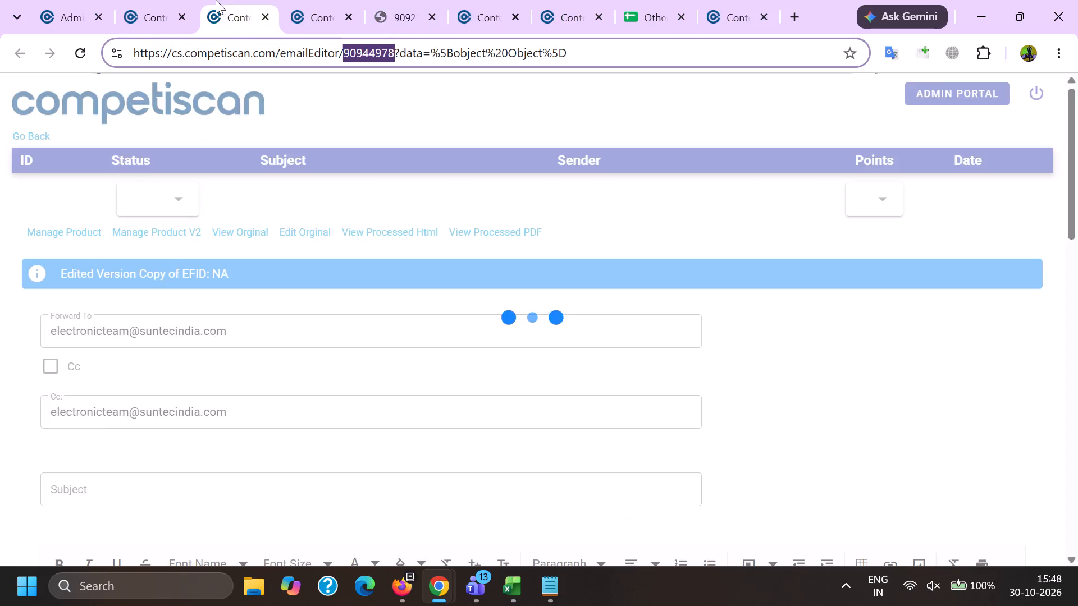
scroll(200, 242, down, 1)
drag(211, 377, 34, 320)
key(BackSpace)
click(54, 380)
key(BackSpace)
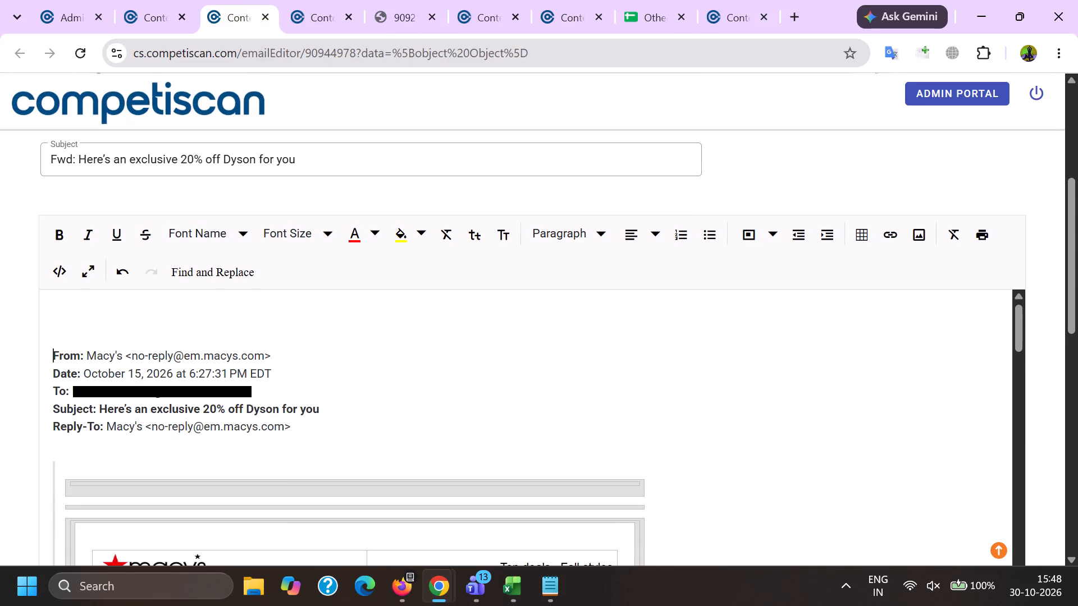
Delete the To line, the sender address after Macy's in the From line, and the Reply-To line from the email header.
drag(41, 383, 330, 400)
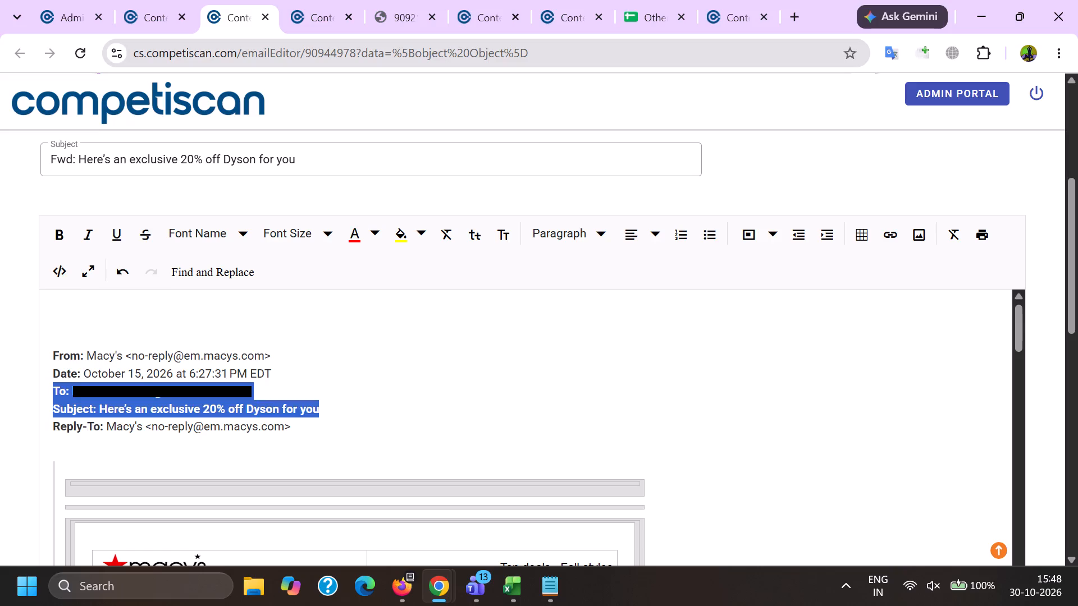
drag(330, 400, 327, 383)
key(BackSpace)
key(BackSpace)
drag(121, 354, 294, 360)
key(BackSpace)
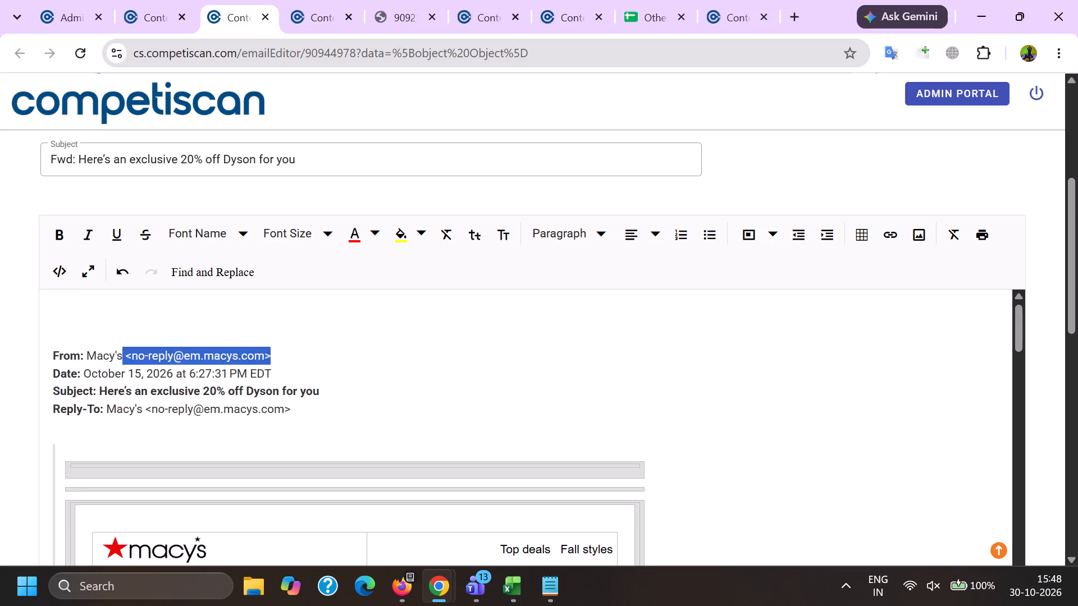
drag(323, 417, 14, 415)
key(BackSpace)
Remove the hyperlink from the red Macy's Card 30% OFF banner.
scroll(383, 240, down, 3)
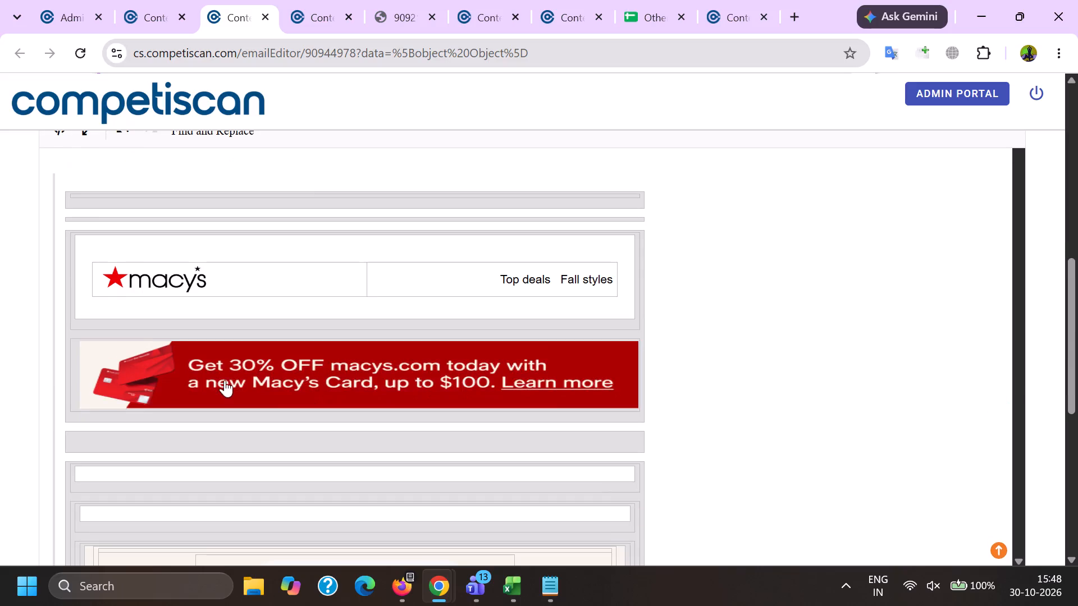
click(225, 380)
click(320, 315)
Remove the hyperlinks from the Facebook, Instagram, TikTok and YouTube icons and from the Sign Up text.
scroll(325, 342, down, 20)
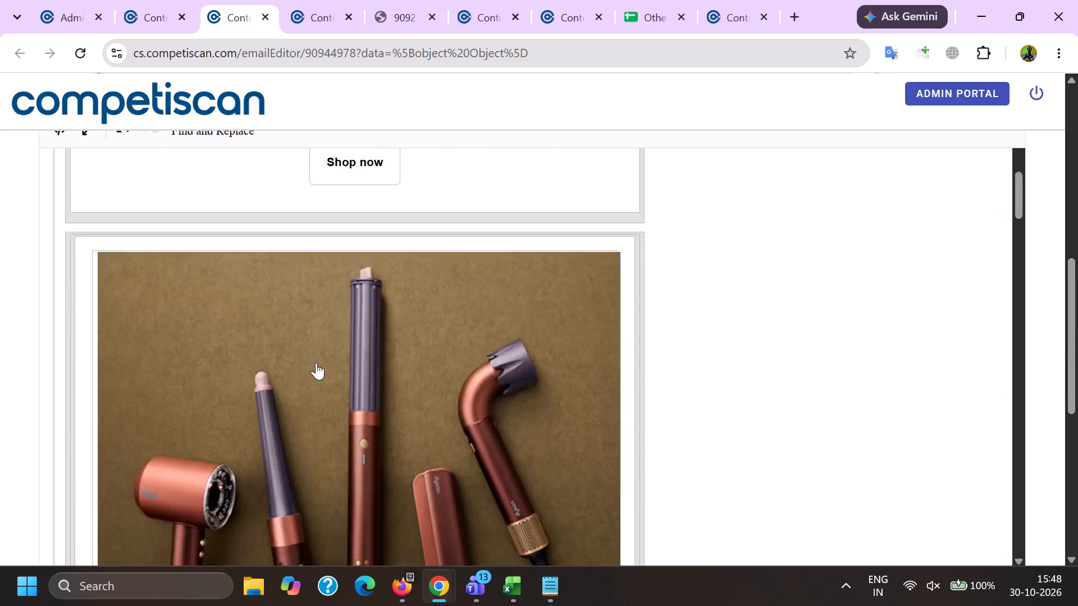
scroll(316, 362, down, 20)
scroll(316, 362, down, 20)
scroll(316, 362, down, 4)
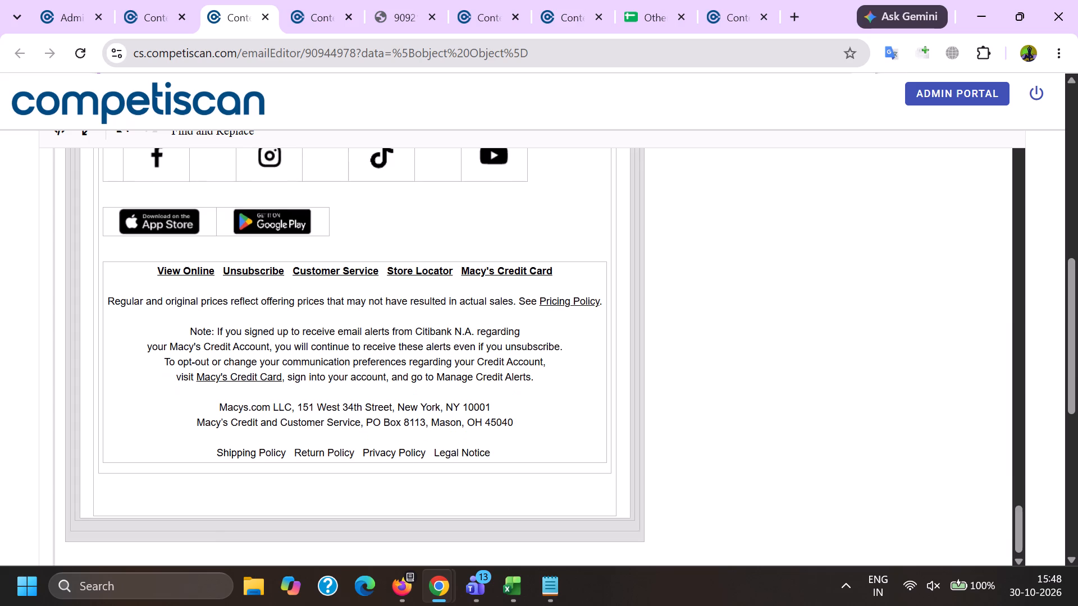
scroll(313, 343, up, 4)
click(163, 484)
click(185, 434)
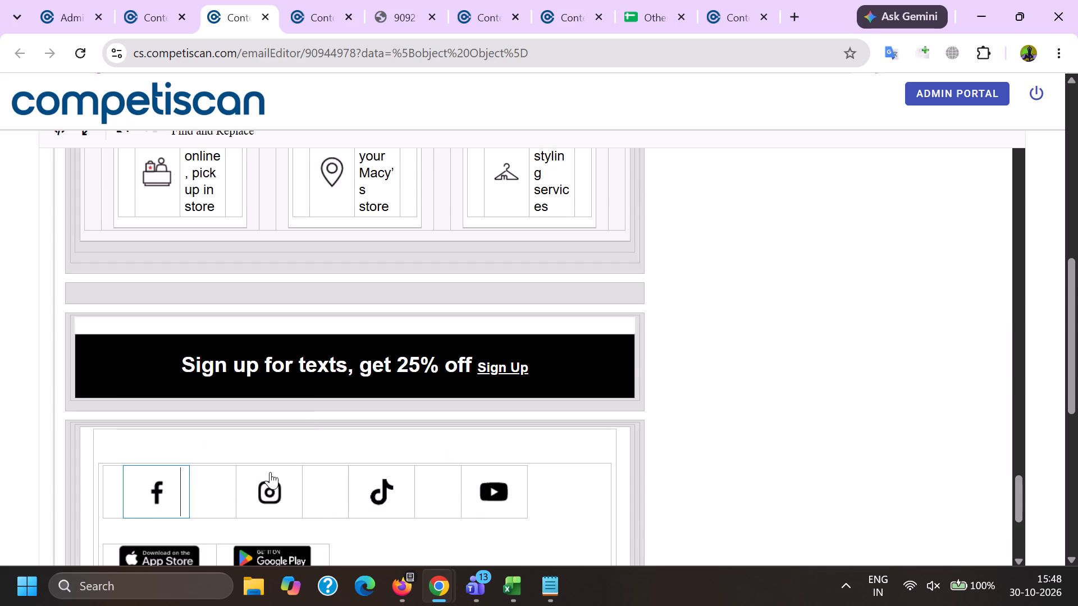
click(270, 473)
click(288, 438)
click(373, 487)
click(398, 443)
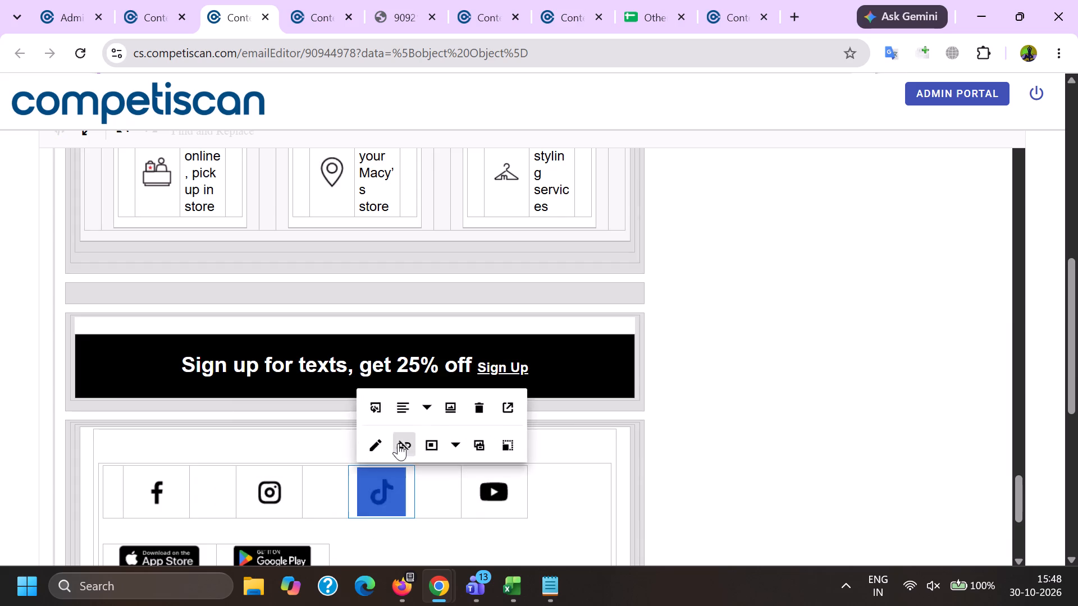
click(469, 484)
click(513, 444)
click(513, 369)
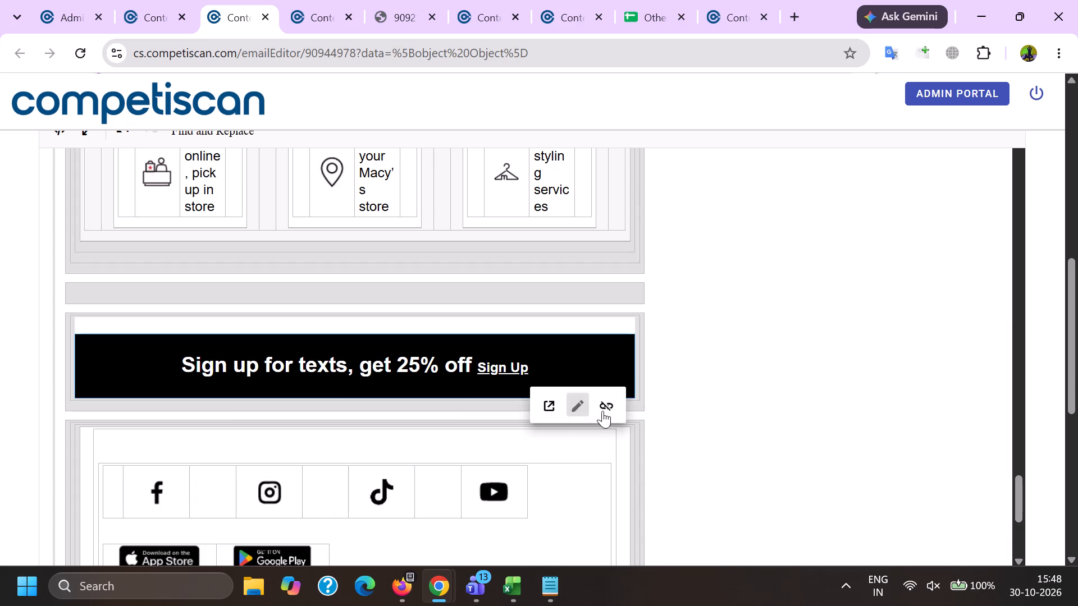
click(607, 408)
Remove the hyperlinks from the Google Play and App Store badges.
scroll(411, 346, down, 2)
click(293, 380)
click(281, 354)
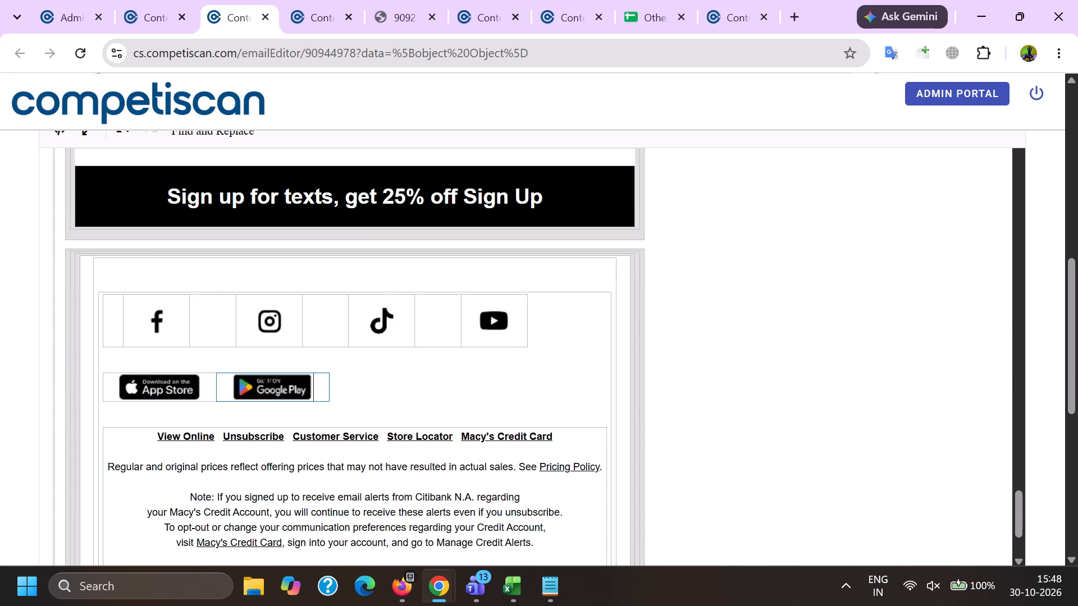
click(155, 392)
click(170, 357)
Remove the footer hyperlinks from View Online, Unsubscribe and both Macy's Credit Card texts.
click(172, 435)
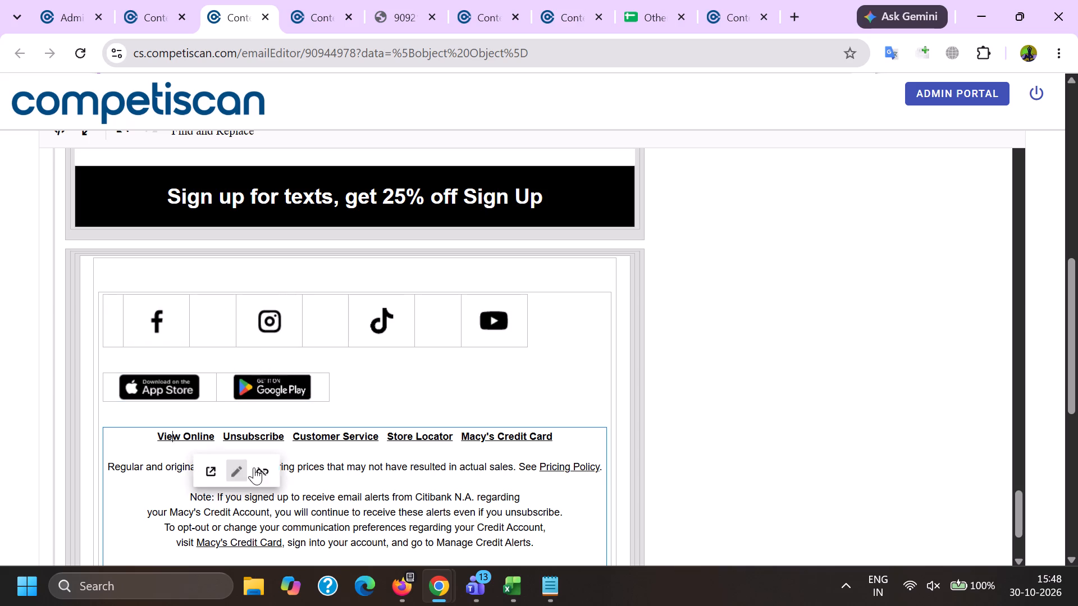
click(267, 469)
click(252, 433)
click(341, 464)
click(477, 433)
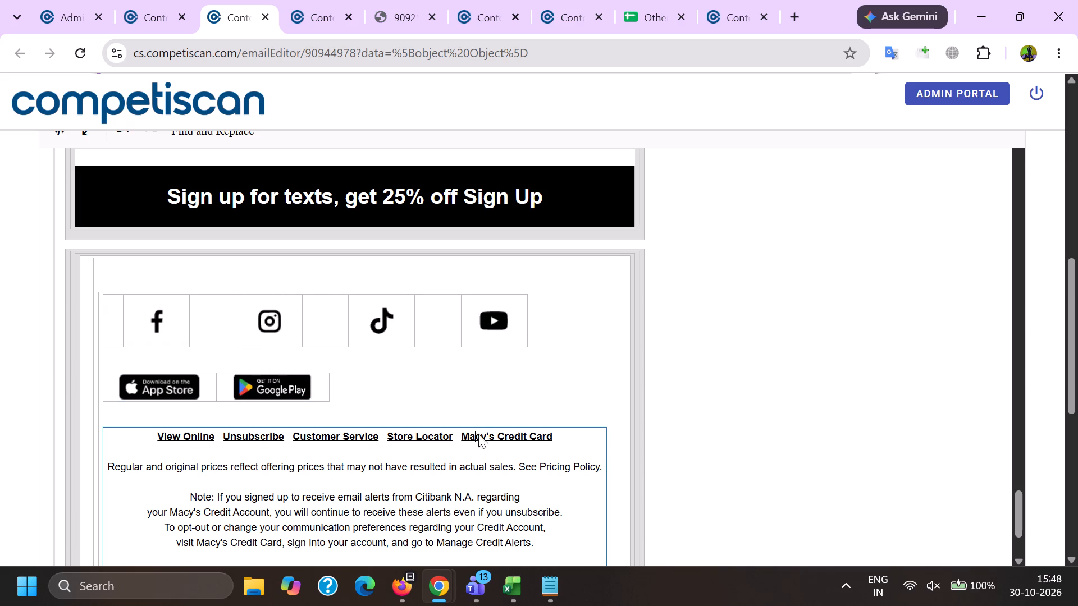
click(581, 474)
scroll(417, 358, down, 4)
click(245, 378)
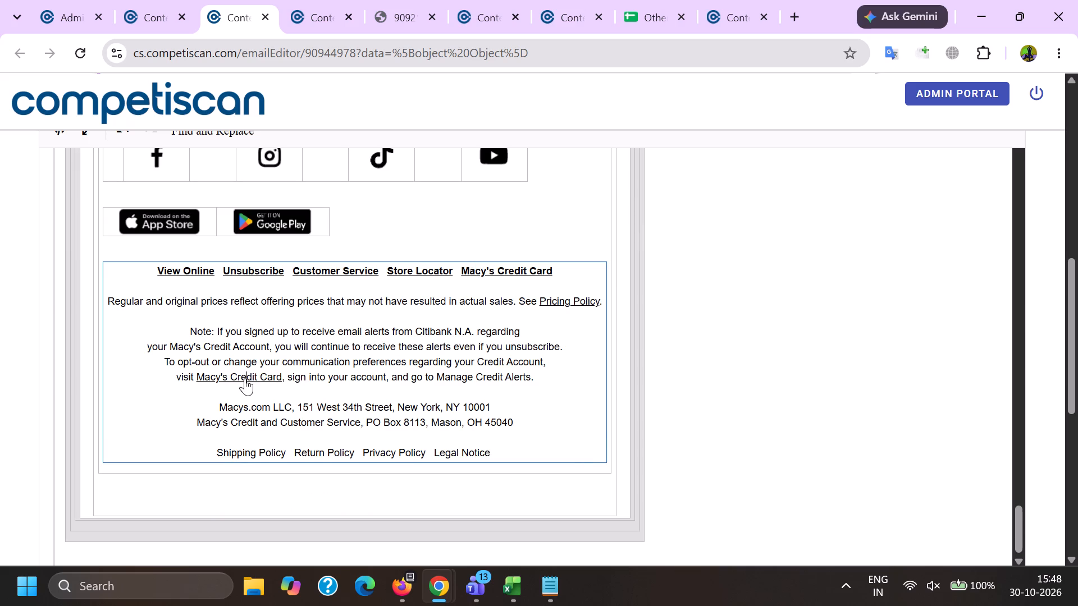
click(344, 412)
Save the product info of the cleaned email and confirm the save.
scroll(429, 425, down, 10)
scroll(395, 426, up, 3)
scroll(396, 424, down, 5)
click(396, 420)
click(545, 340)
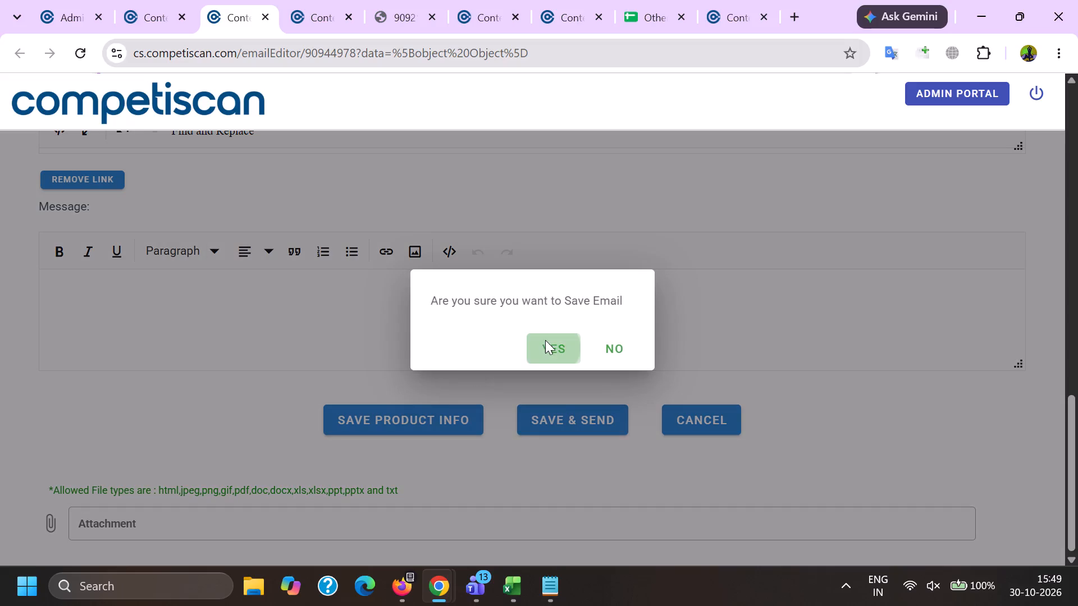
Close the 90921876 PDF and the three other finished email tabs, and return to the editor for email 90944978.
click(389, 0)
click(336, 0)
click(347, 13)
click(347, 14)
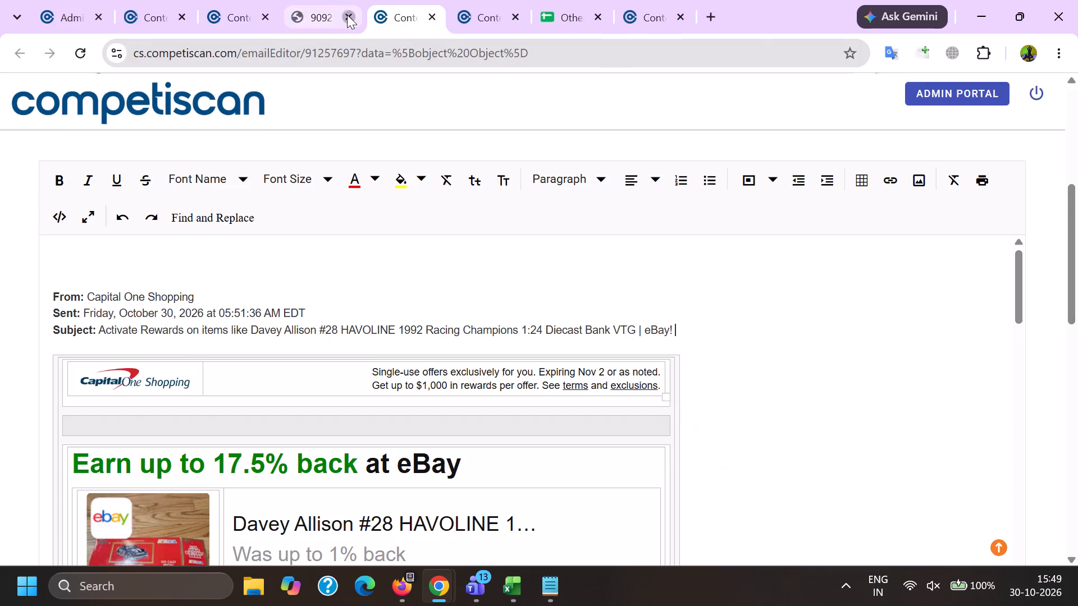
click(347, 15)
click(347, 15)
click(238, 0)
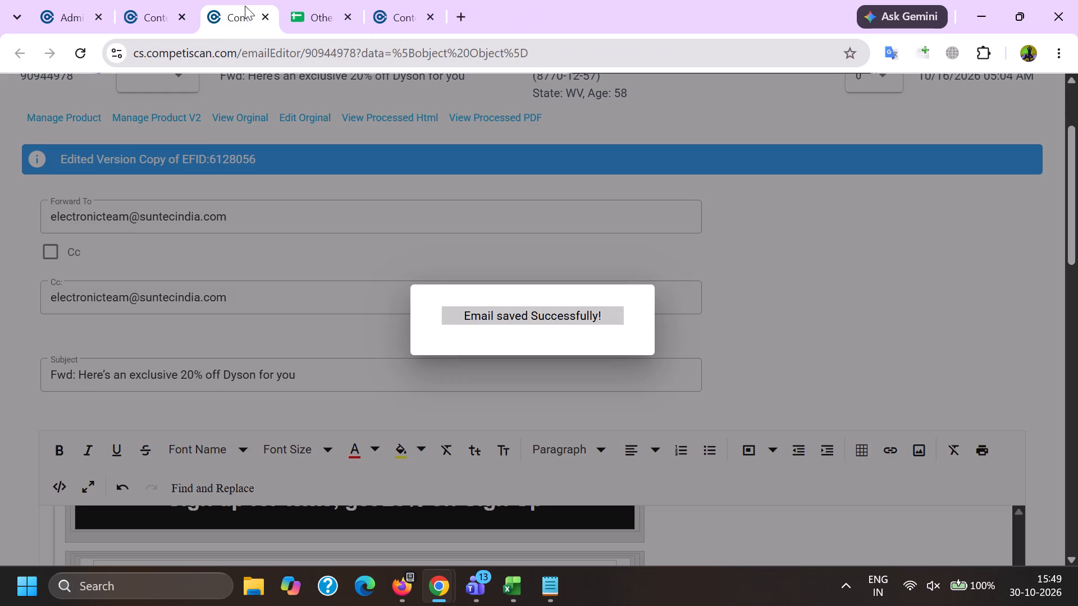
drag(0, 280, 5, 279)
click(35, 120)
Back in the email editor, copy the sender name Macy's from the start of the message body.
key(alt+Tab)
scroll(126, 201, down, 7)
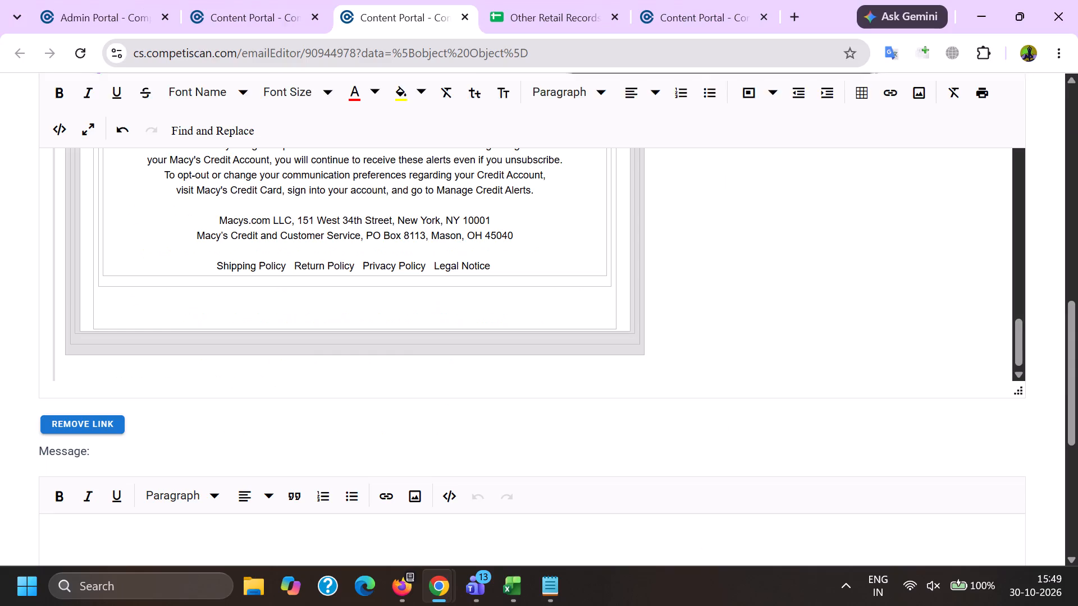
click(92, 322)
key(Page_Up)
key(Page_Up)
key(Page_Up)
key(Page_Up)
key(Page_Up)
key(Page_Up)
key(Page_Up)
key(Page_Up)
key(Page_Up)
key(Page_Up)
key(Page_Up)
key(Page_Up)
key(Page_Up)
key(Page_Up)
key(Page_Up)
key(Page_Up)
key(Page_Up)
key(Page_Up)
key(Page_Up)
key(Page_Up)
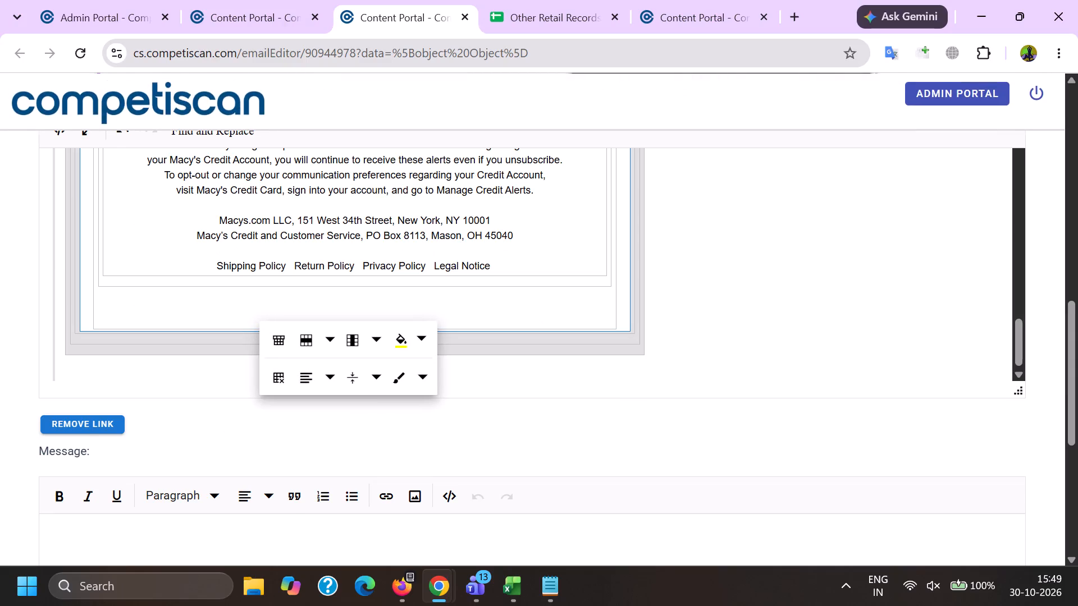
scroll(132, 226, down, 3)
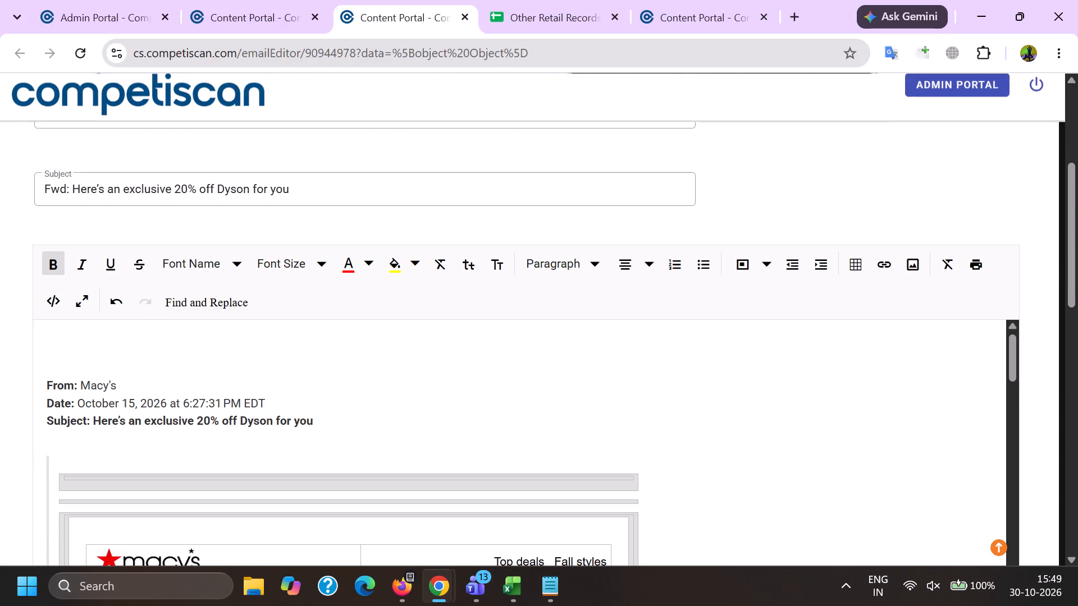
double_click(96, 380)
key(ctrl+c)
In the product record, add Macy's as company, use its product image, and search for Macy's as affinity/association.
key(alt+Tab)
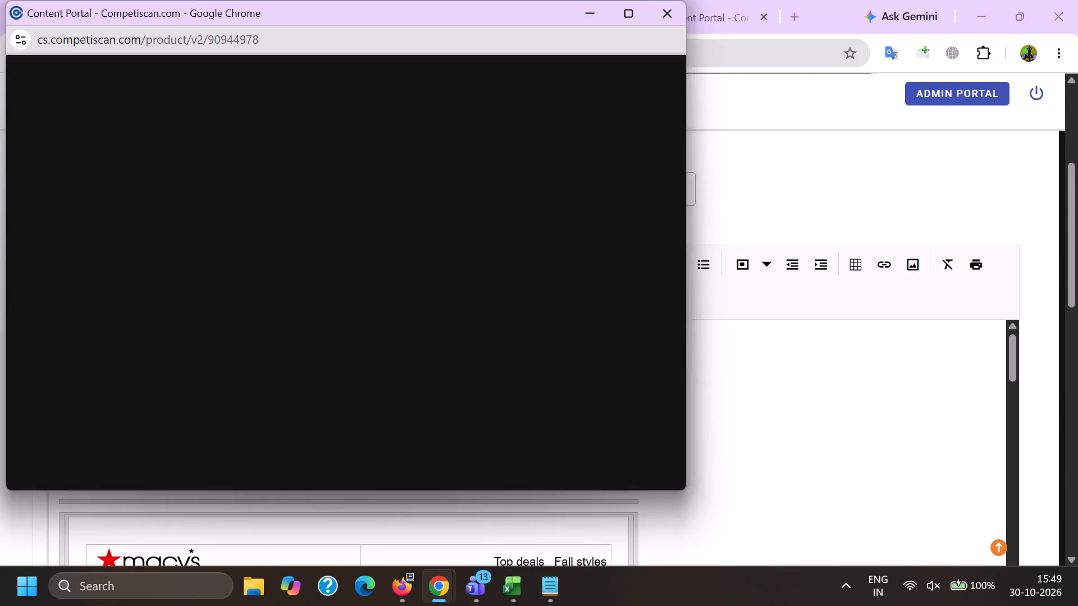
scroll(296, 240, down, 6)
click(336, 219)
click(328, 176)
key(ctrl+v)
click(330, 364)
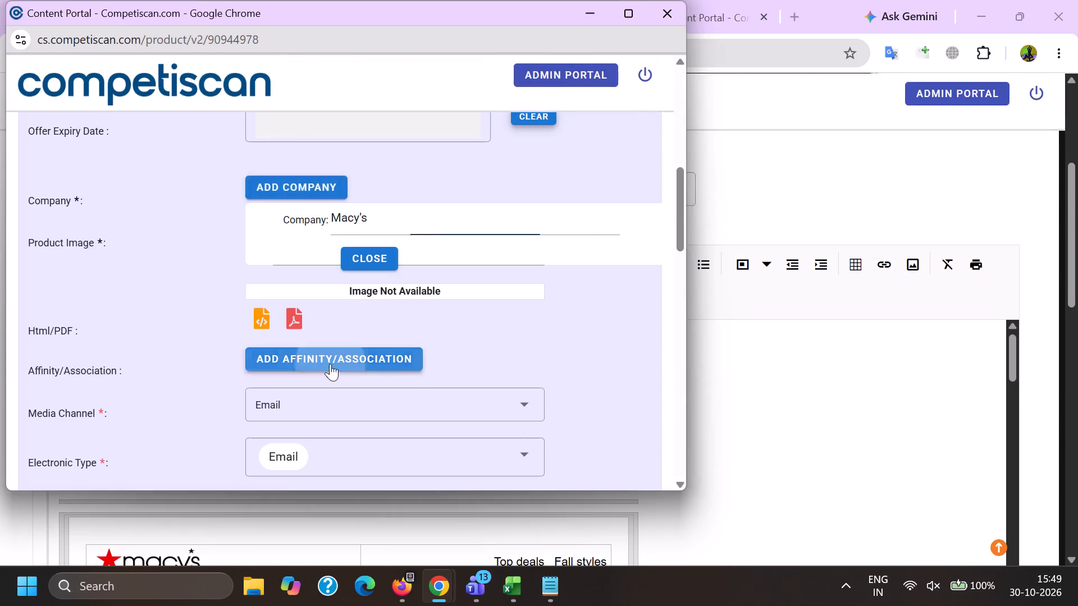
click(403, 377)
key(ctrl+v)
click(363, 253)
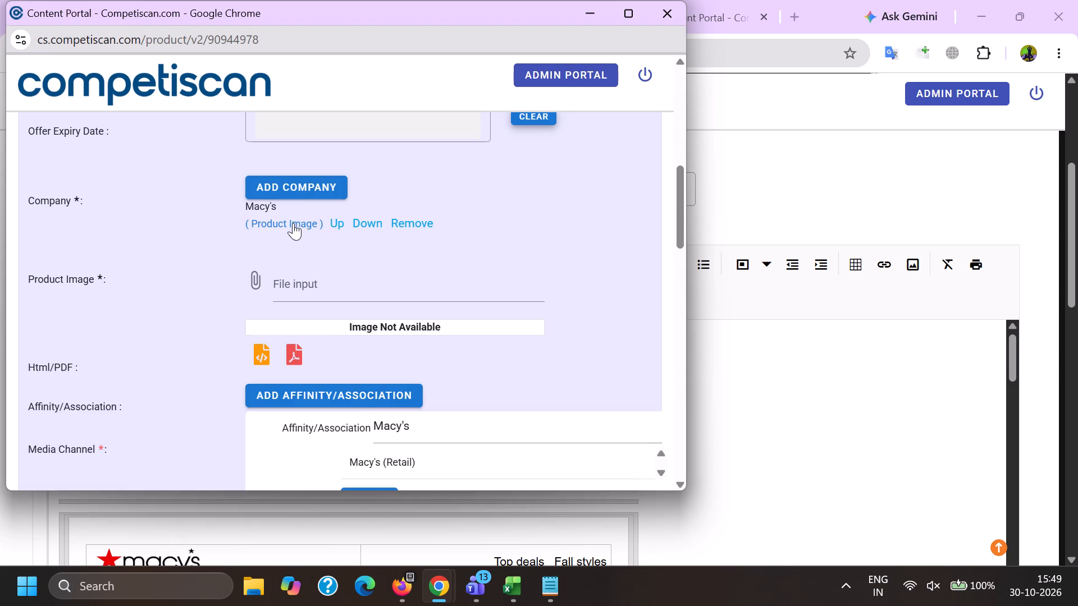
click(293, 223)
Add Citibank as a second company on the product record.
click(298, 186)
key(c)
text(iti)
key(a)
text(bnk)
key(BackSpace)
key(BackSpace)
key(BackSpace)
key(BackSpace)
key(b)
text(an)
key(k)
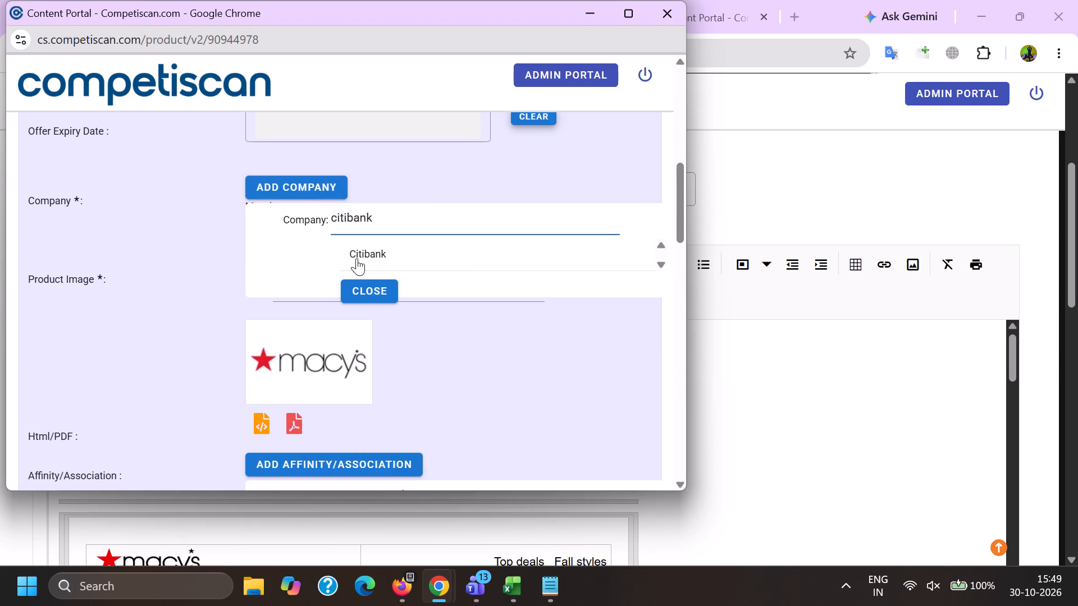
click(363, 261)
Select Macy's (Retail) as the affinity/association.
scroll(318, 261, down, 2)
click(376, 419)
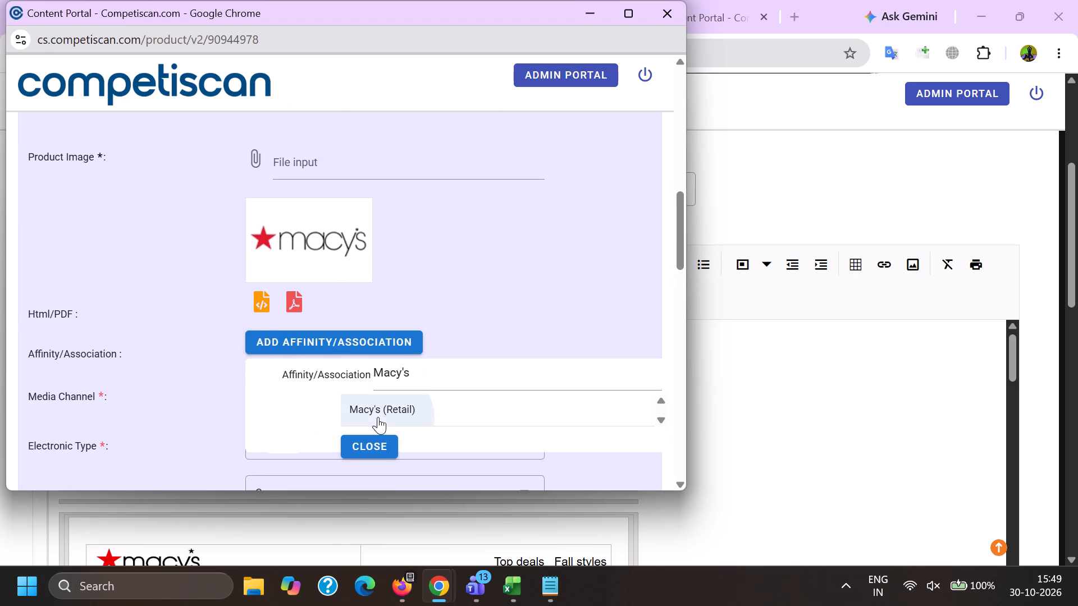
Set the product's sector to Retail.
scroll(348, 214, down, 4)
click(322, 265)
scroll(321, 264, down, 7)
click(315, 319)
drag(241, 320, 252, 320)
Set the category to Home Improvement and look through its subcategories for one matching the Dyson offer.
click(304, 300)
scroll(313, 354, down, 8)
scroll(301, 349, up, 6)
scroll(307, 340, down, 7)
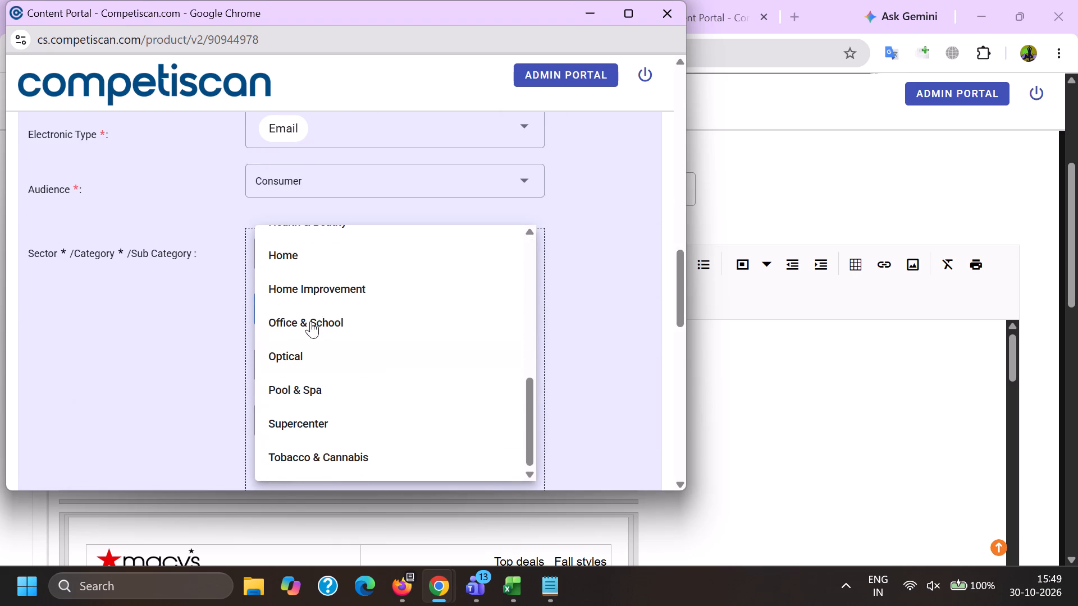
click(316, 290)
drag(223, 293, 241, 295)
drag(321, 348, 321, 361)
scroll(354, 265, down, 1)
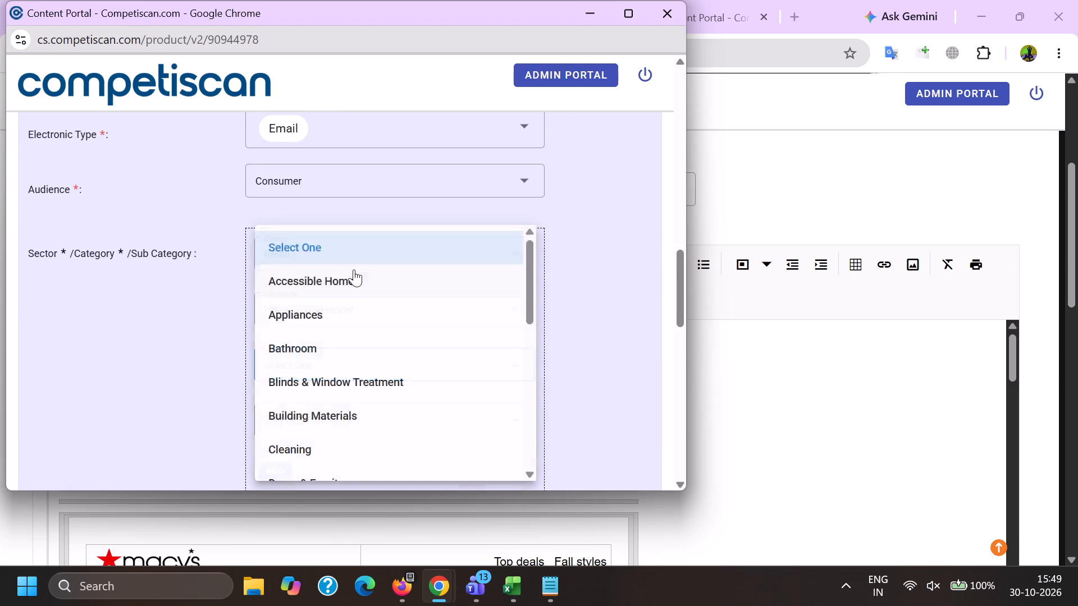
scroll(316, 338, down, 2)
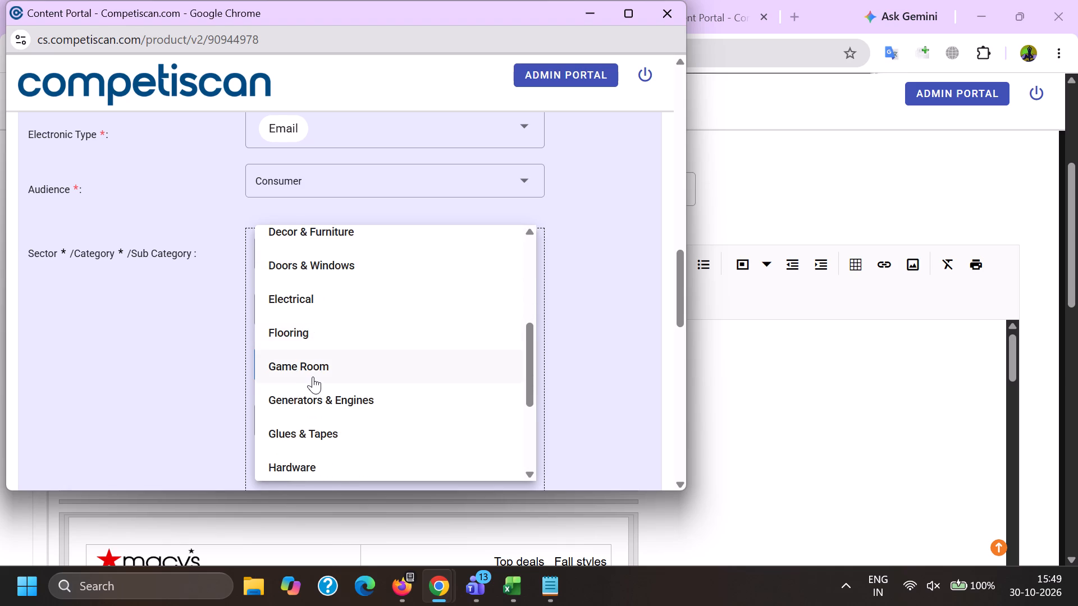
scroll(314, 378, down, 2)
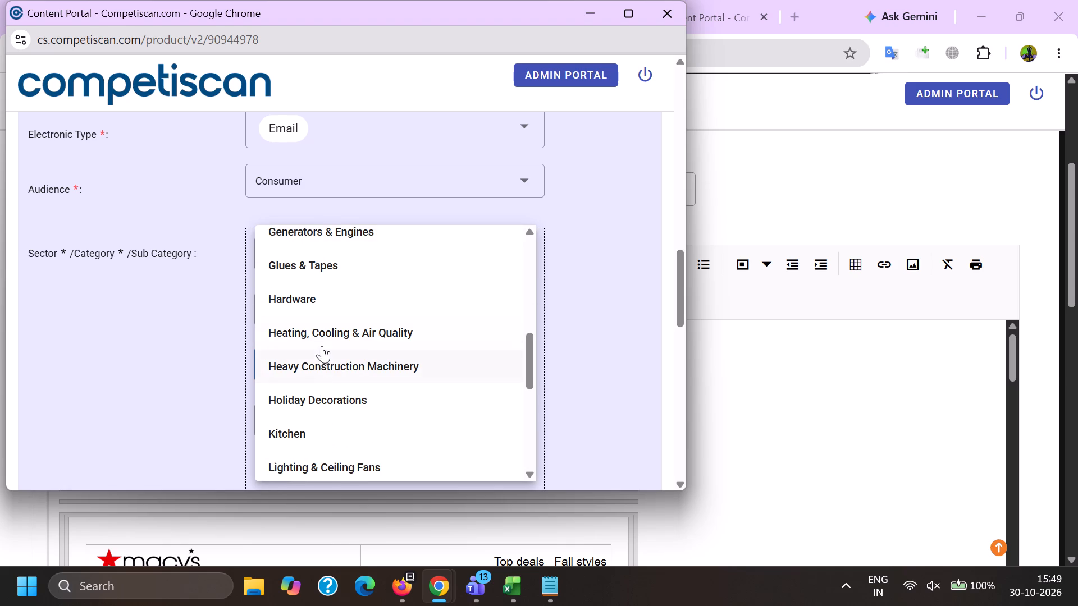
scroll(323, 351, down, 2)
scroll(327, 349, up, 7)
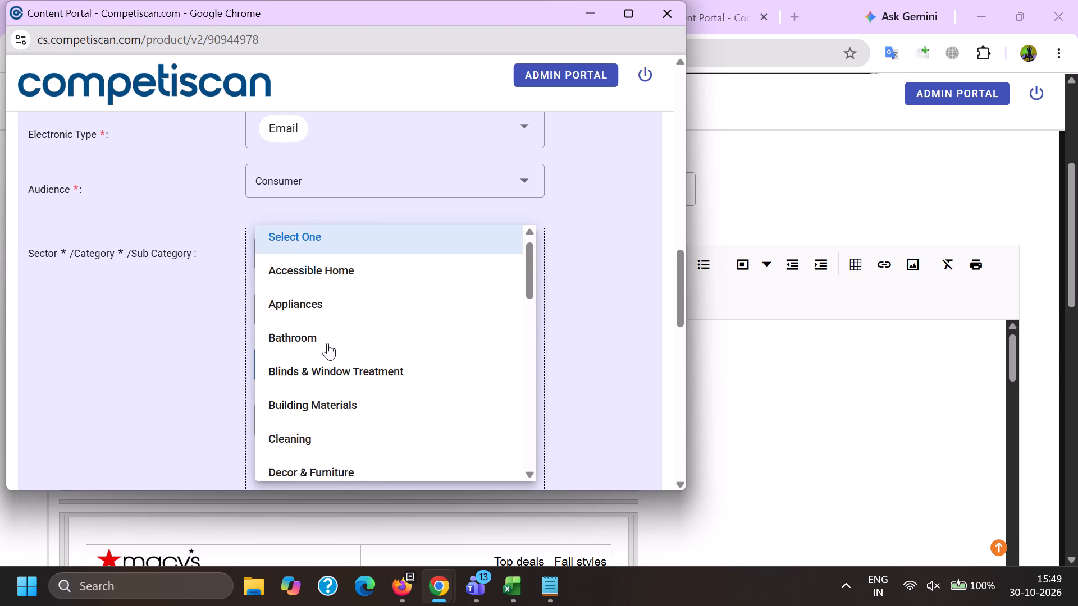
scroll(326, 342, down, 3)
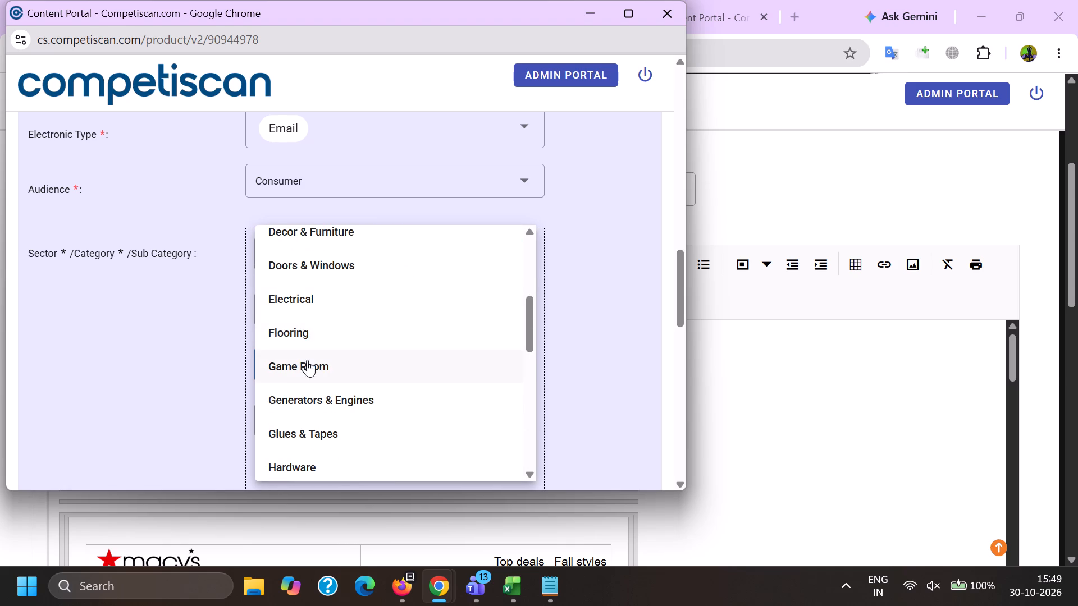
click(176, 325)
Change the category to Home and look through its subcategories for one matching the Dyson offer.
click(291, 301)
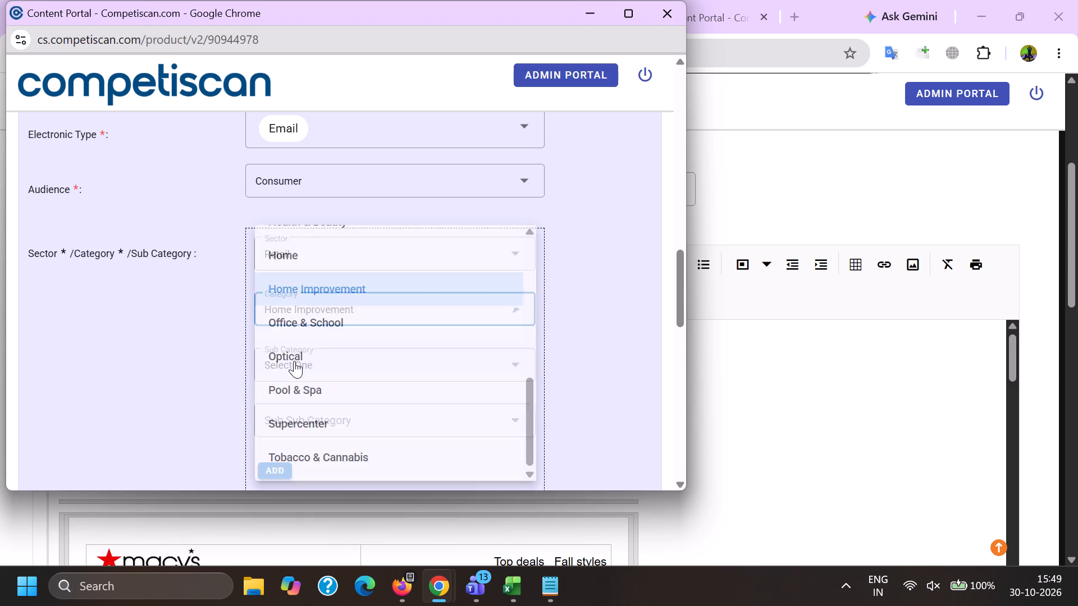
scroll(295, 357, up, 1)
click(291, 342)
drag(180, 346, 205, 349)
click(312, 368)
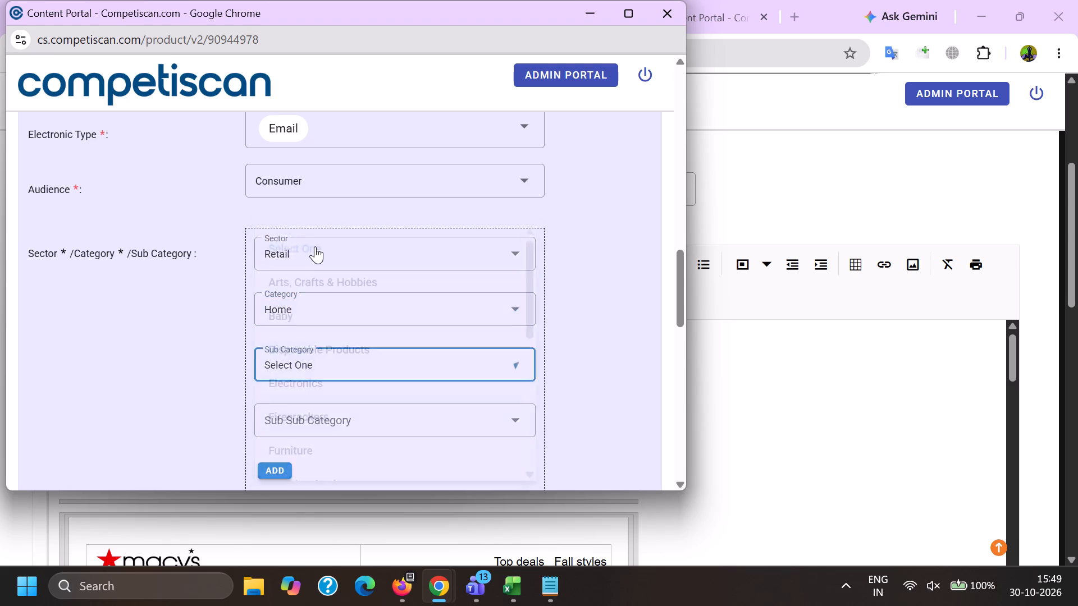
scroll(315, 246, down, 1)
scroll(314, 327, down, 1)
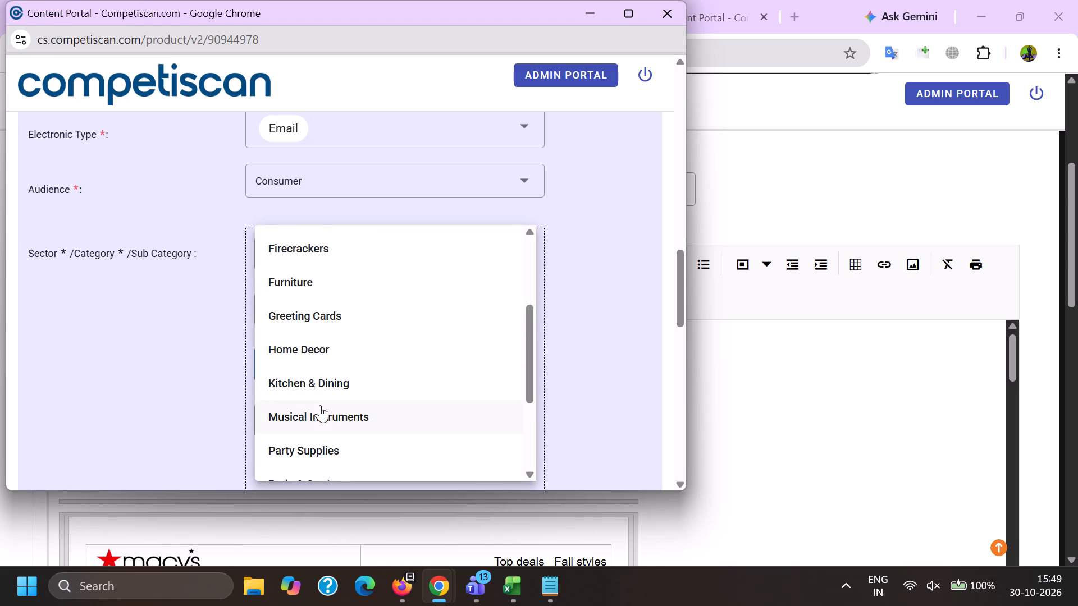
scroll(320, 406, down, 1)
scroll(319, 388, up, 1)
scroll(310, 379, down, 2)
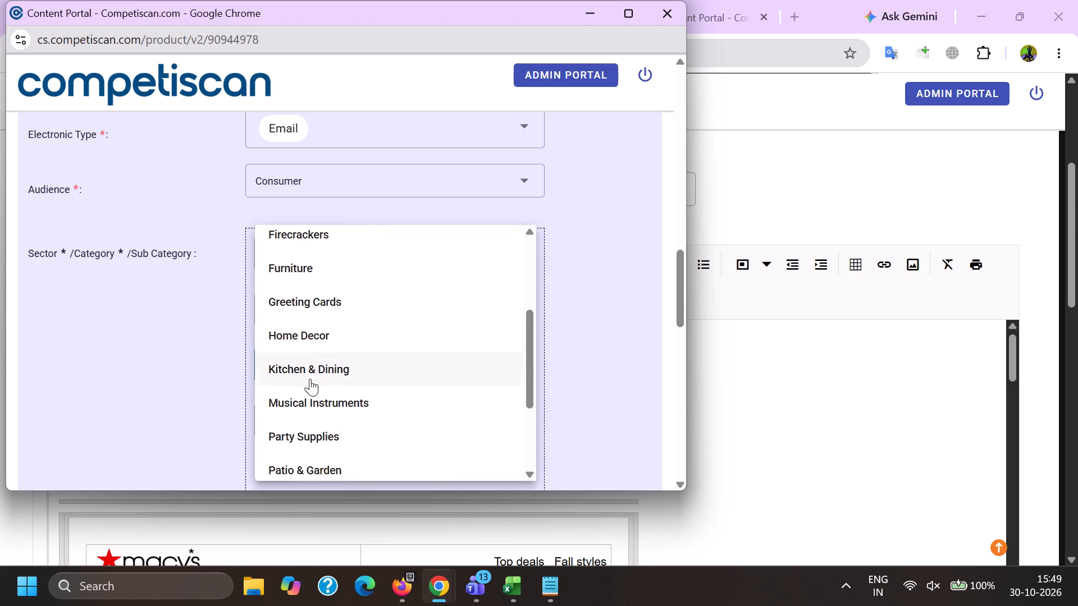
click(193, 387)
Set the category to Health & Beauty and the subcategory to Beauty & Personal Care.
click(300, 314)
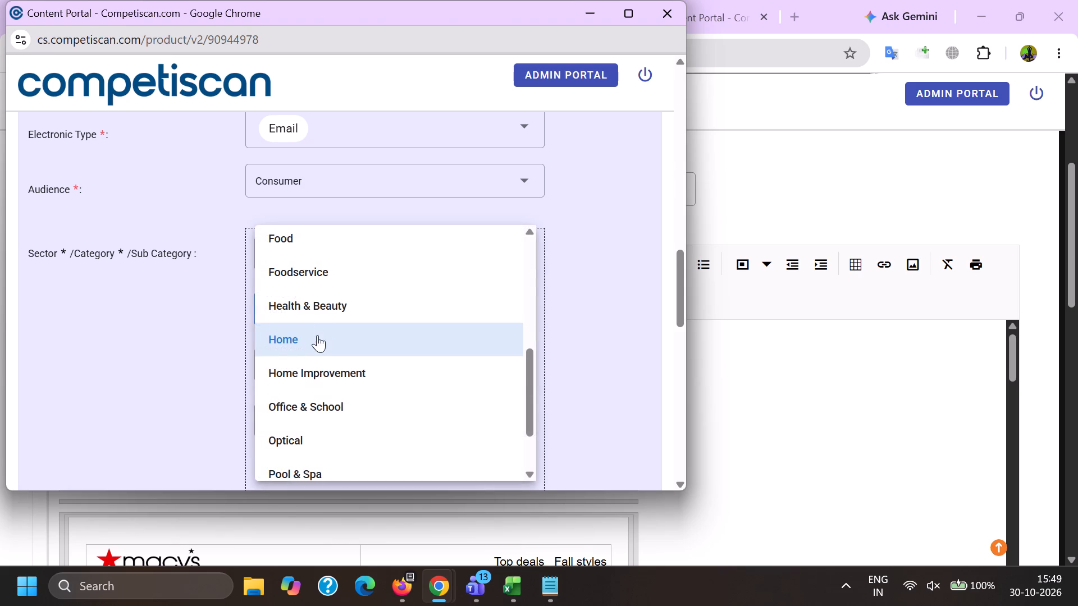
click(309, 307)
drag(177, 325, 201, 326)
click(294, 368)
scroll(372, 227, down, 1)
click(345, 270)
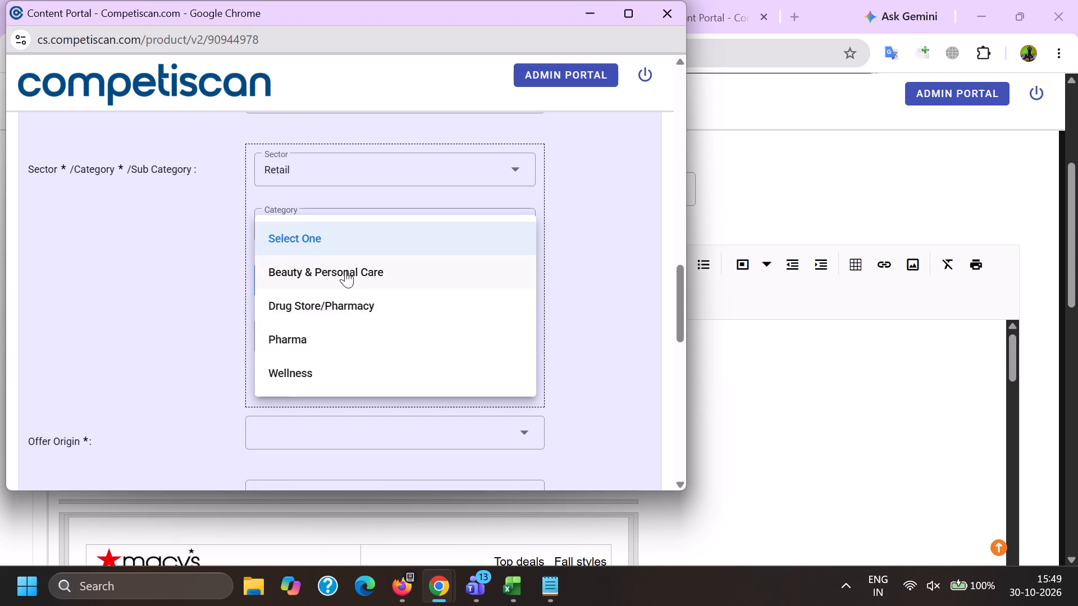
drag(180, 286, 196, 286)
Look through the sub-subcategories under Beauty & Personal Care for one matching the Dyson offer.
click(301, 322)
scroll(335, 246, down, 1)
scroll(326, 327, up, 2)
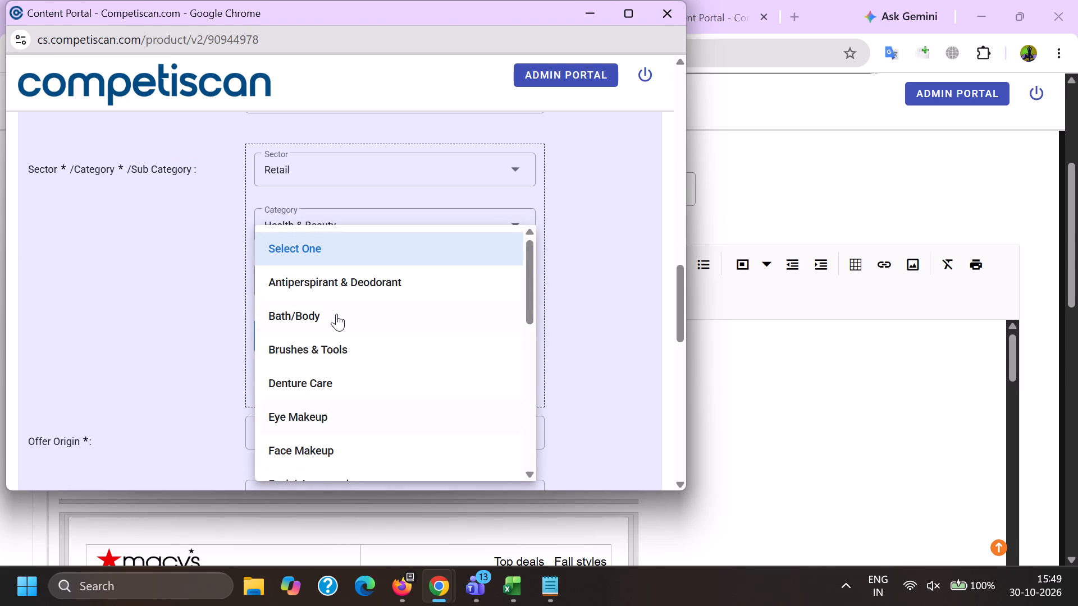
scroll(328, 337, down, 1)
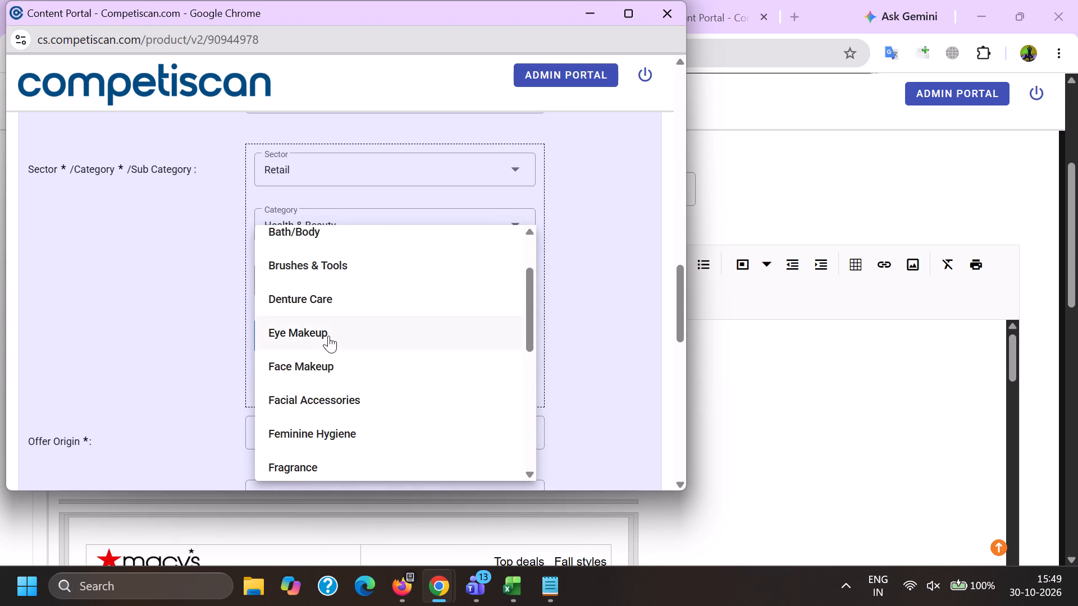
scroll(330, 334, down, 3)
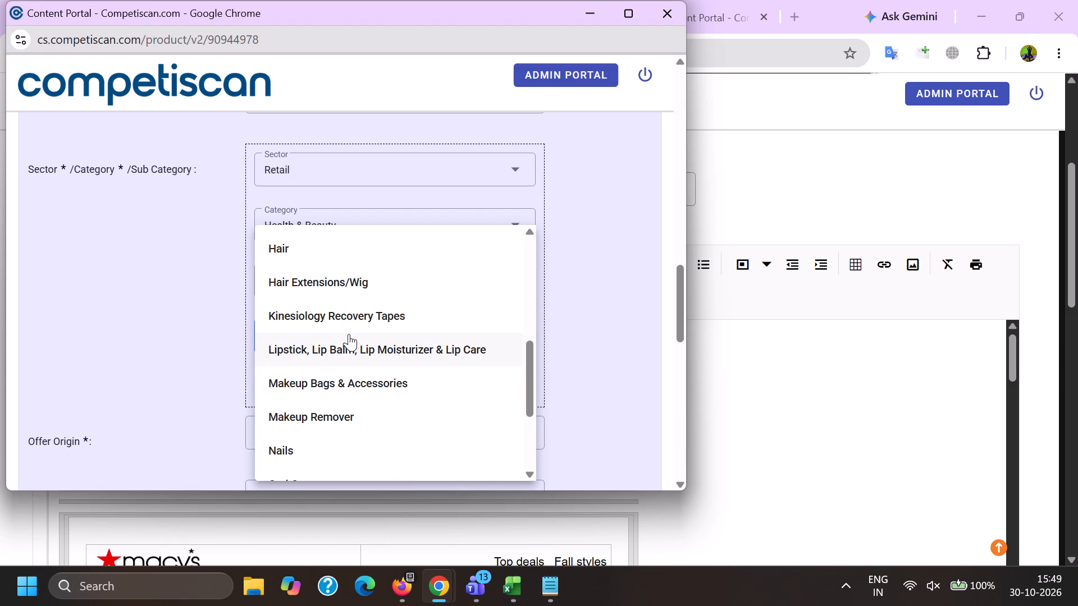
scroll(352, 414, down, 1)
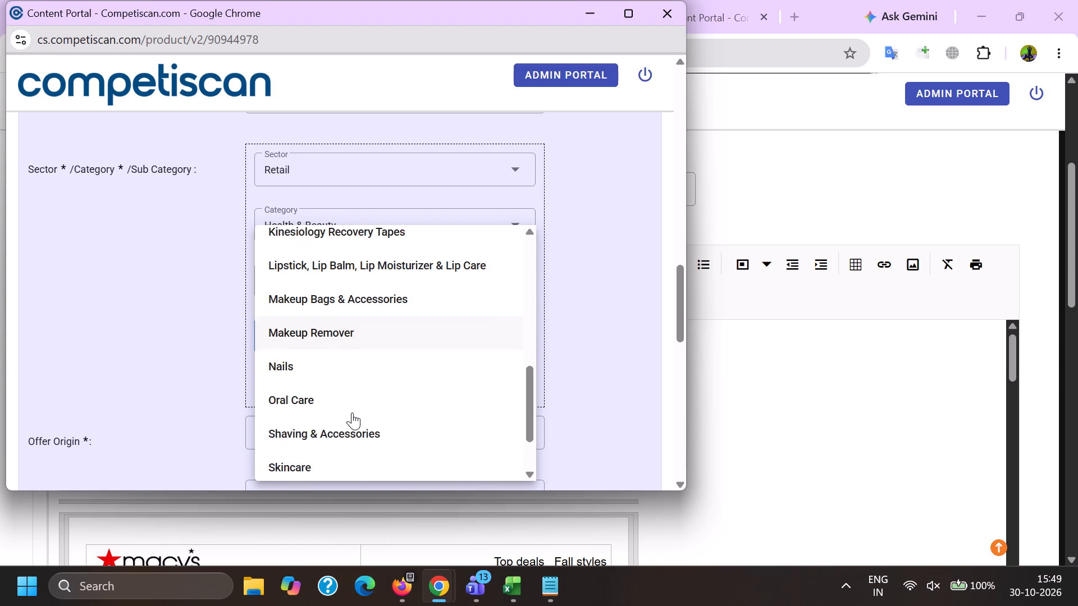
scroll(352, 412, down, 4)
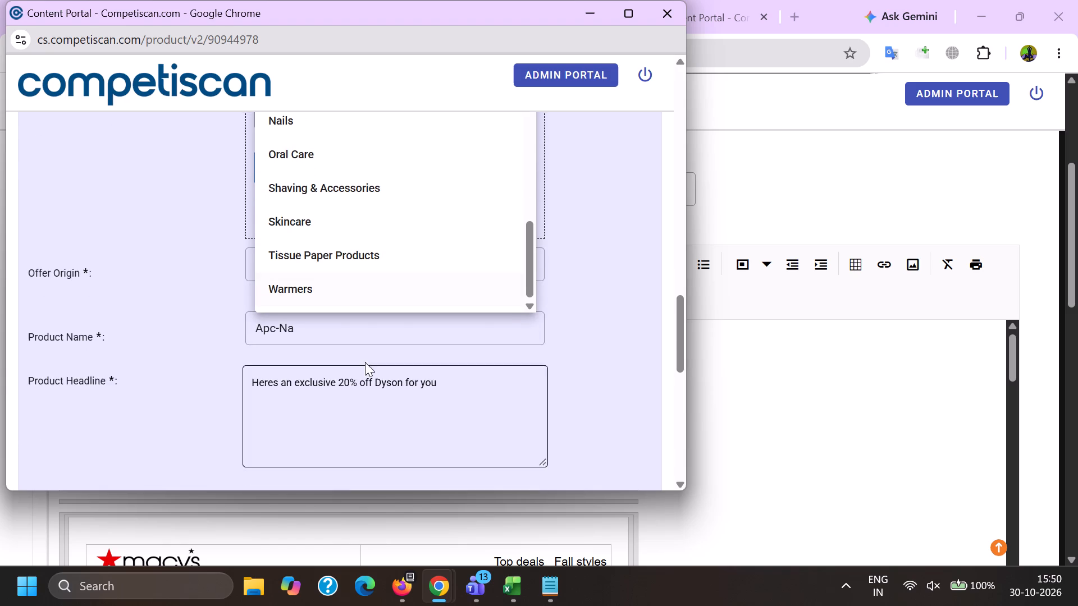
scroll(357, 245, up, 4)
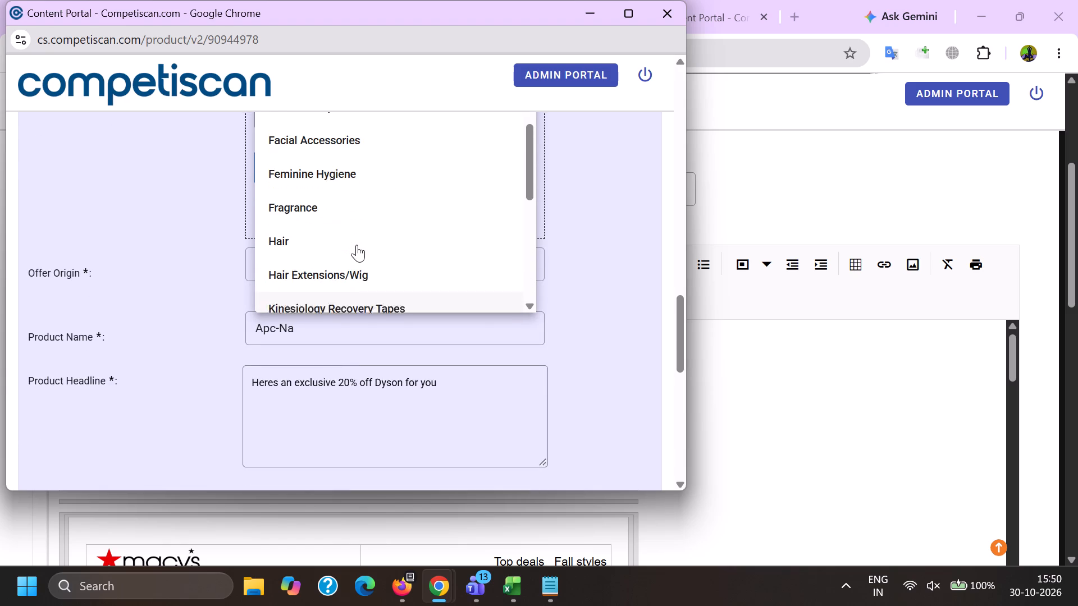
scroll(359, 245, up, 3)
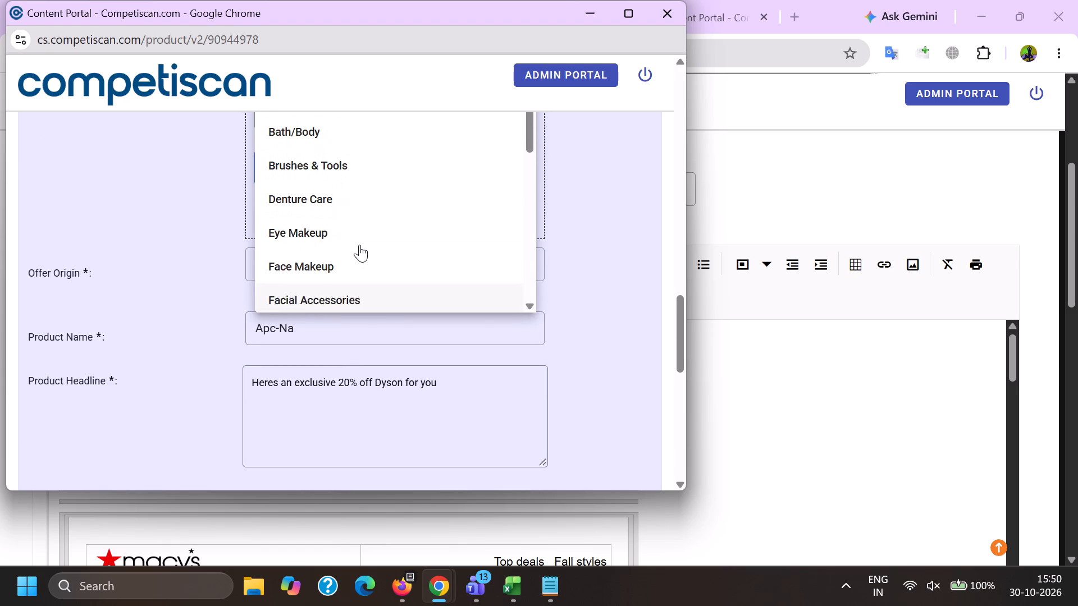
scroll(365, 246, up, 2)
click(180, 315)
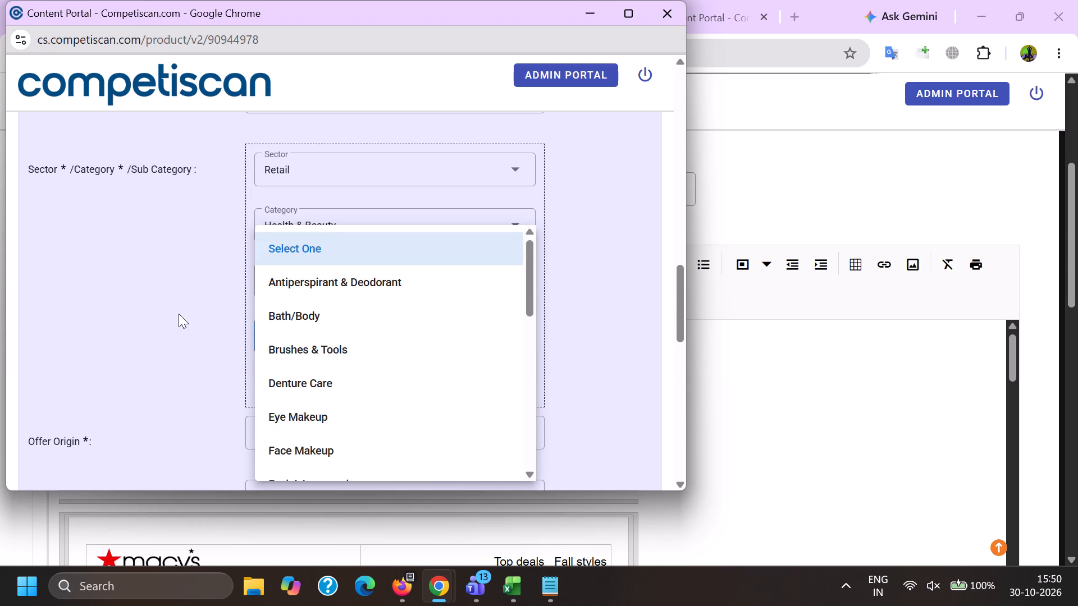
Add the Retail / Health & Beauty / Beauty & Personal Care classification to the product.
click(268, 382)
Add a second classification of Credit Cards / Payment Cards / Private Label Cards to the product.
click(295, 189)
scroll(306, 308, up, 7)
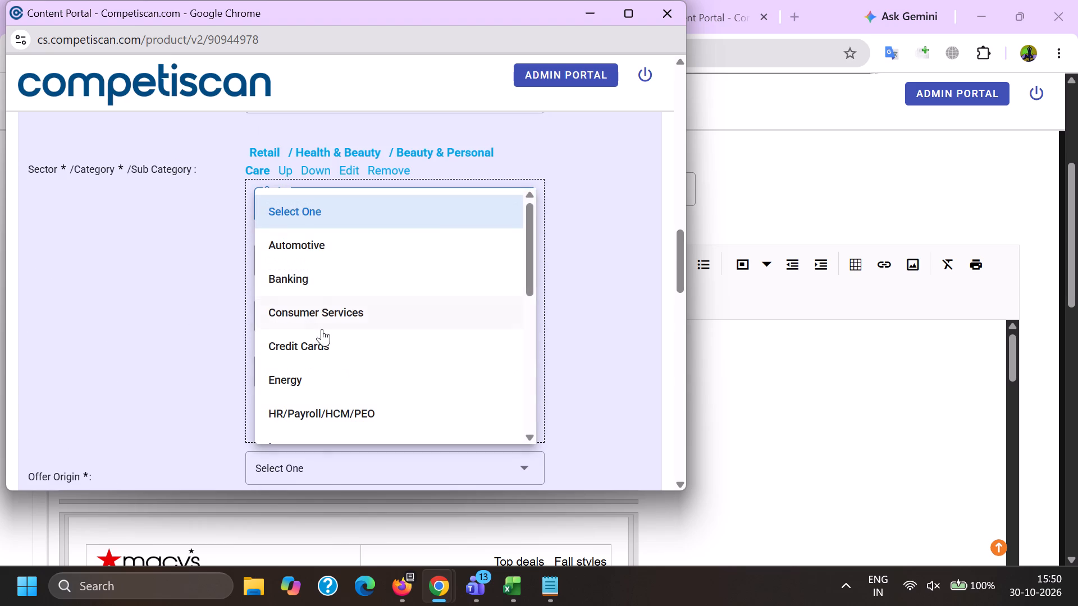
click(322, 329)
drag(208, 324, 226, 323)
click(297, 272)
click(300, 338)
click(293, 318)
scroll(285, 237, down, 2)
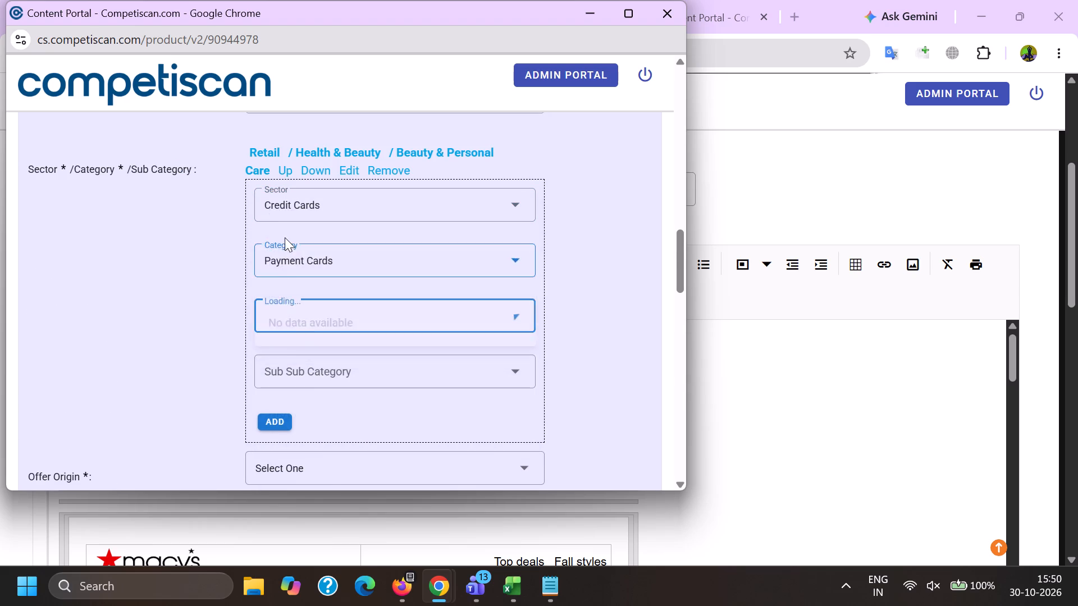
click(317, 325)
click(230, 306)
click(302, 139)
scroll(300, 284, down, 6)
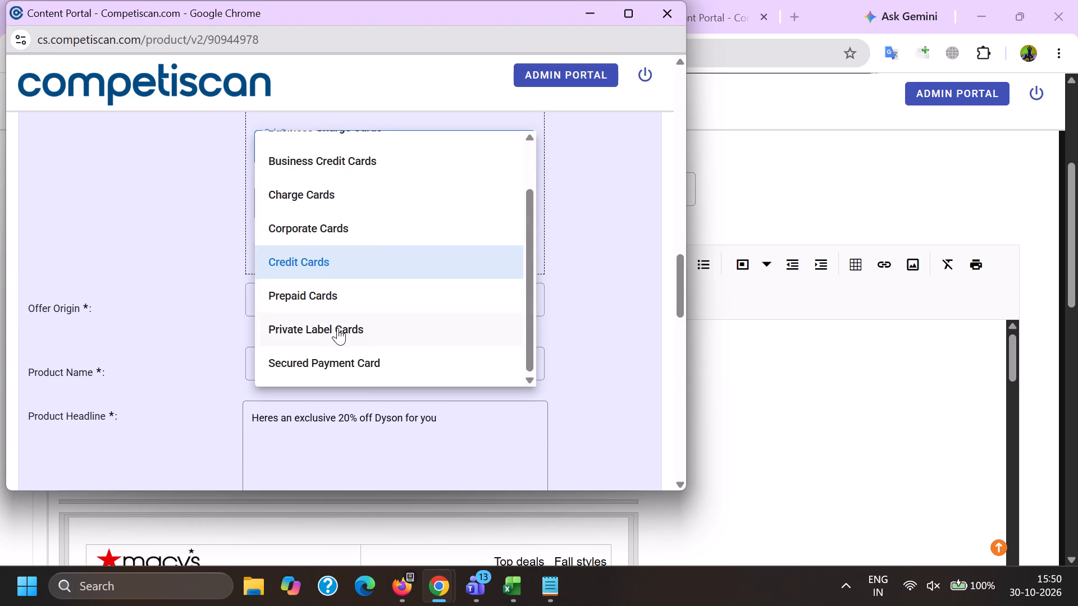
drag(337, 327, 317, 330)
drag(200, 318, 216, 318)
click(277, 249)
Set the offer origin to Provider/Bank.
scroll(319, 344, up, 4)
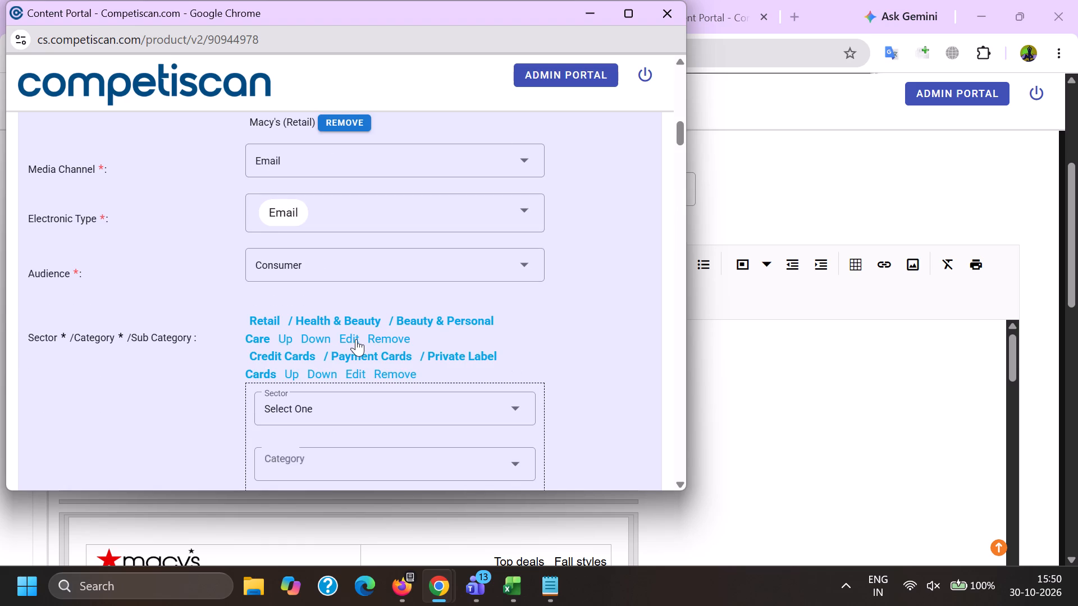
click(327, 332)
scroll(326, 301, down, 5)
click(303, 248)
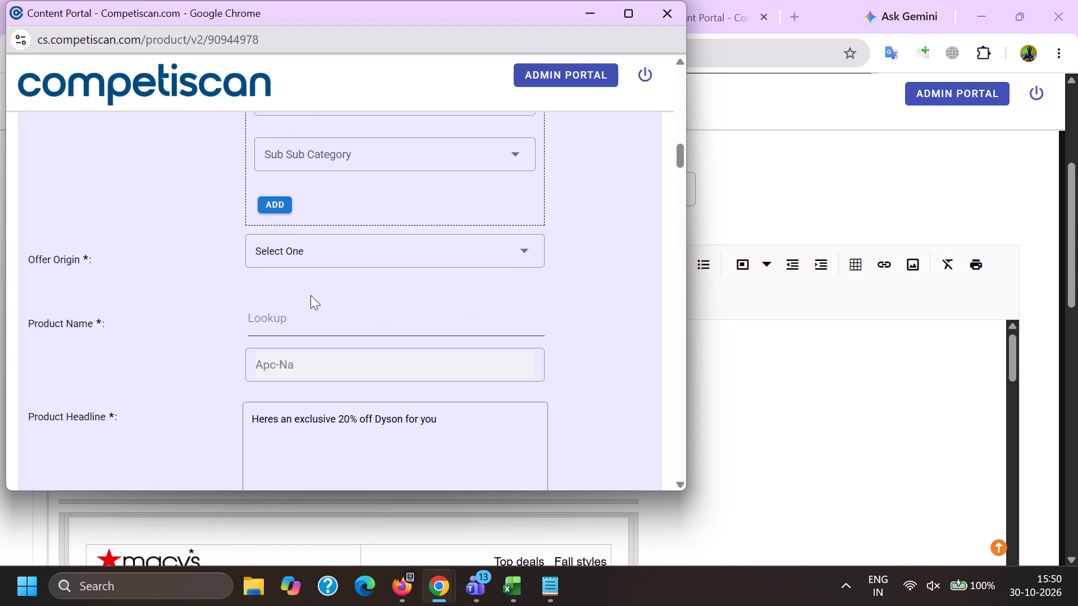
double_click(302, 318)
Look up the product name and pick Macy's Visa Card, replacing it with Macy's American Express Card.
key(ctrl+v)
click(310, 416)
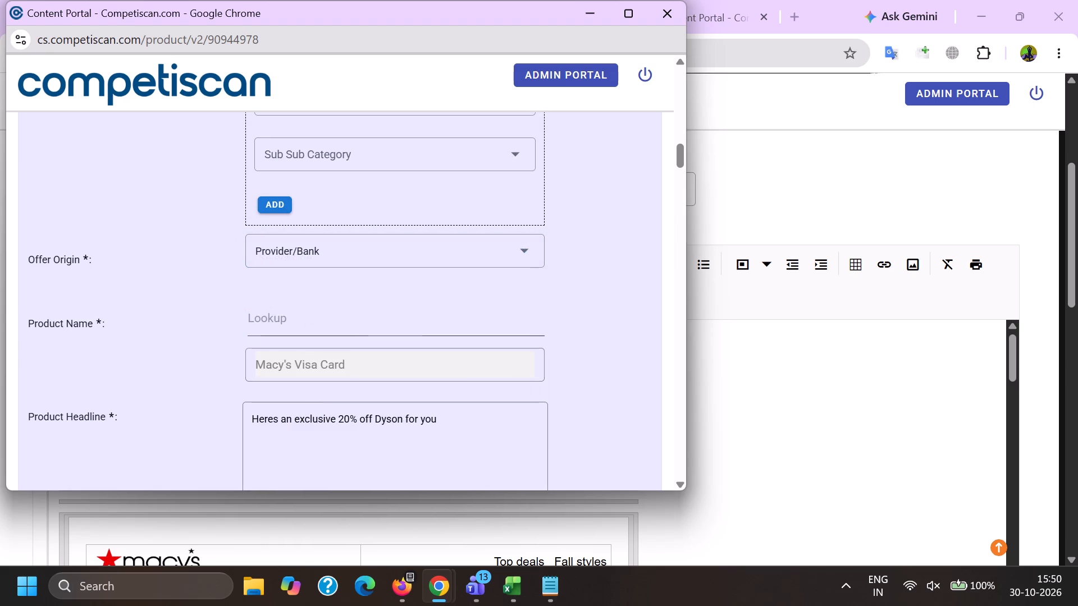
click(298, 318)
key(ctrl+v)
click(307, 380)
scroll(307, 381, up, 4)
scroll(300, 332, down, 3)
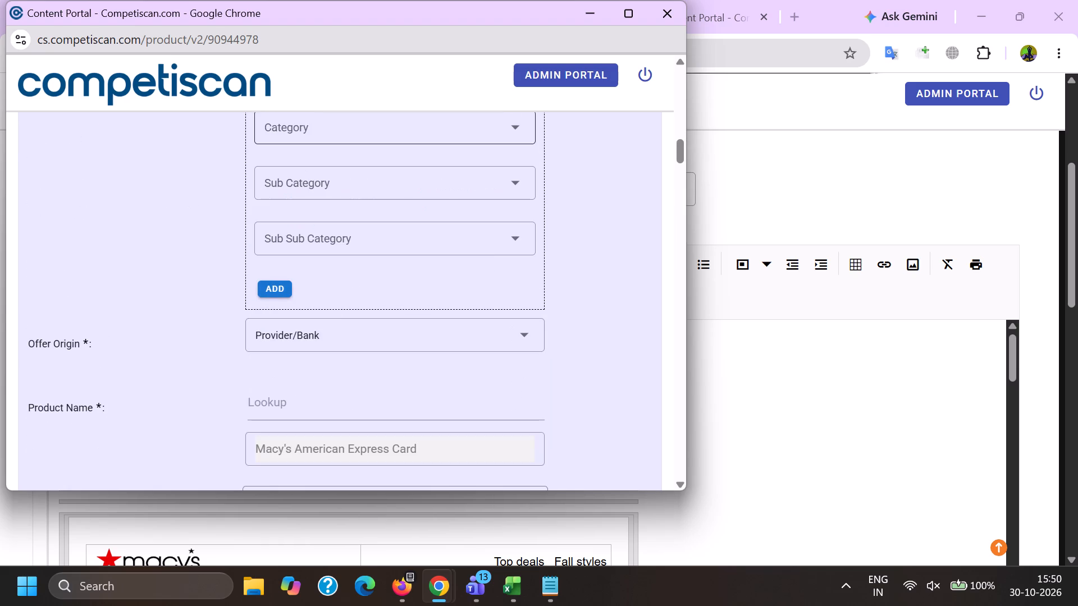
Look up the product name again and choose Macy's Card.
click(290, 386)
key(ctrl+v)
scroll(286, 279, down, 3)
click(304, 230)
scroll(312, 329, up, 4)
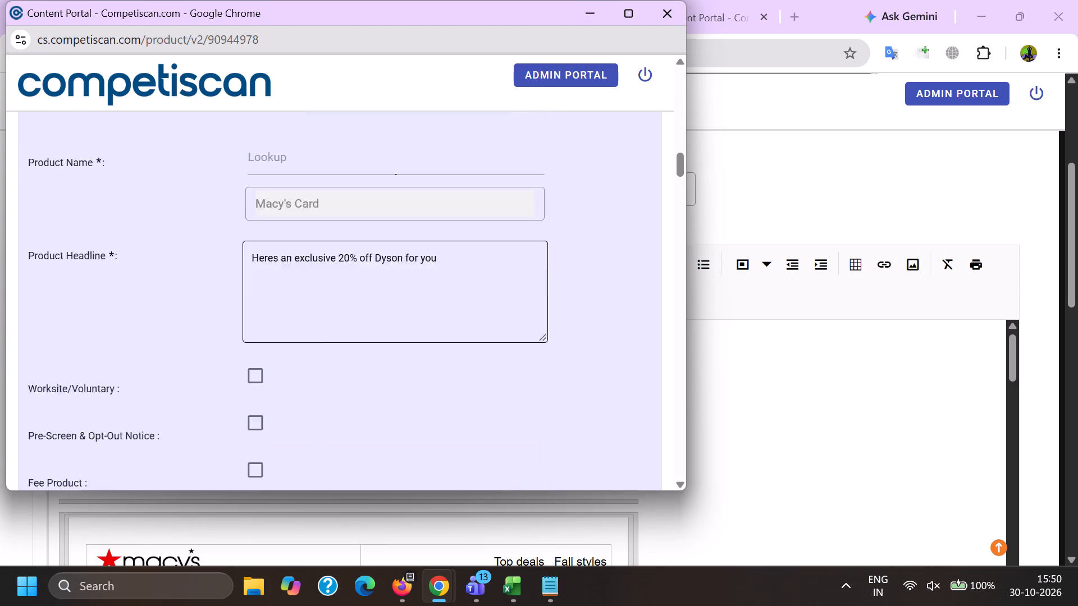
scroll(312, 330, up, 2)
click(326, 255)
Replace the product headline with the email's subject text, Here's an exclusive 20% off Dyson for you, followed by a period.
scroll(325, 252, down, 5)
drag(441, 300, 0, 261)
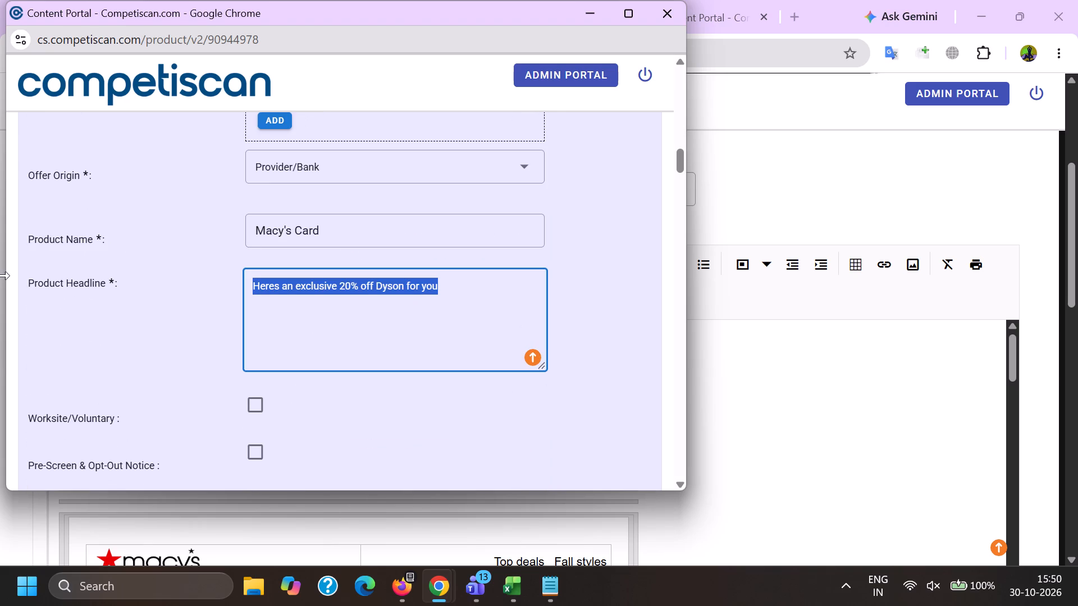
key(BackSpace)
key(alt+Tab)
double_click(112, 421)
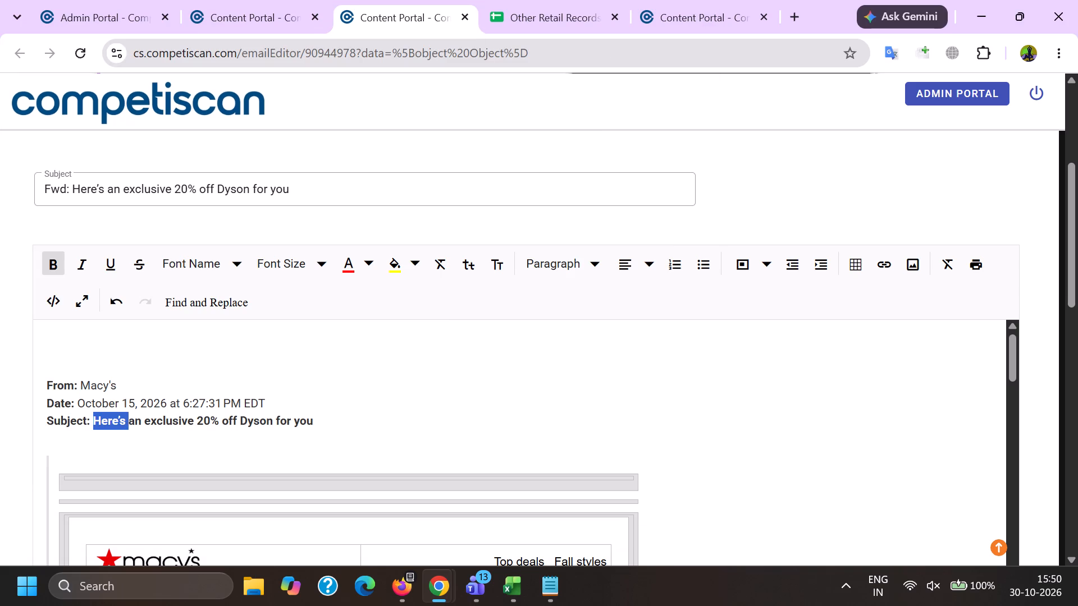
shift+click(364, 419)
key(ctrl+c)
key(alt+Tab)
key(ctrl+v)
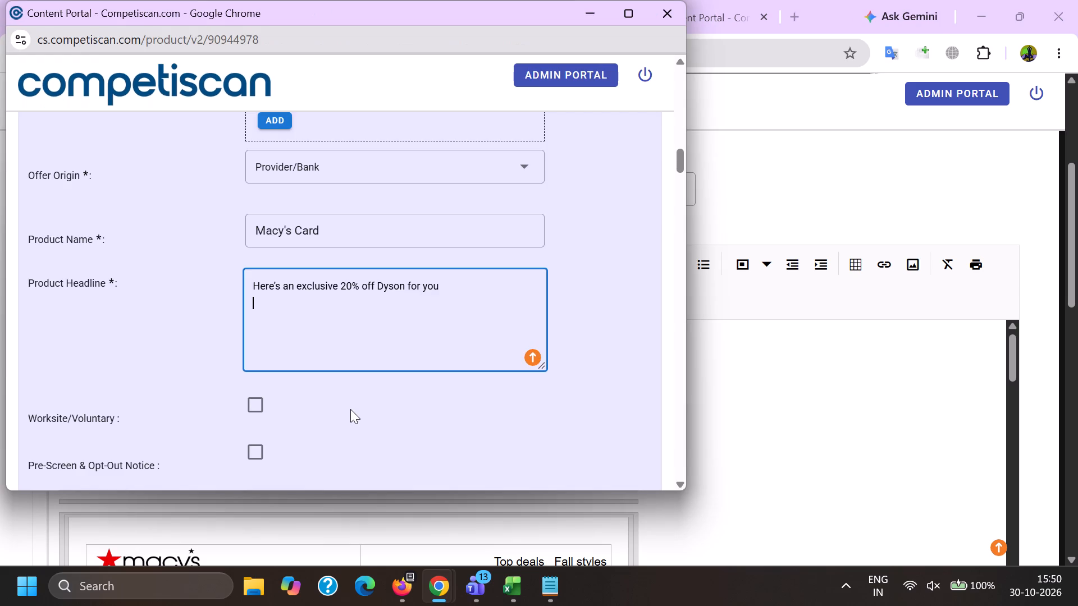
key(BackSpace)
key(period)
key(space)
Append to the headline Get 30% OFF macys.com today with a new Macy's Card, up to $100, copied from the other Macy's Card record.
key(alt+Tab)
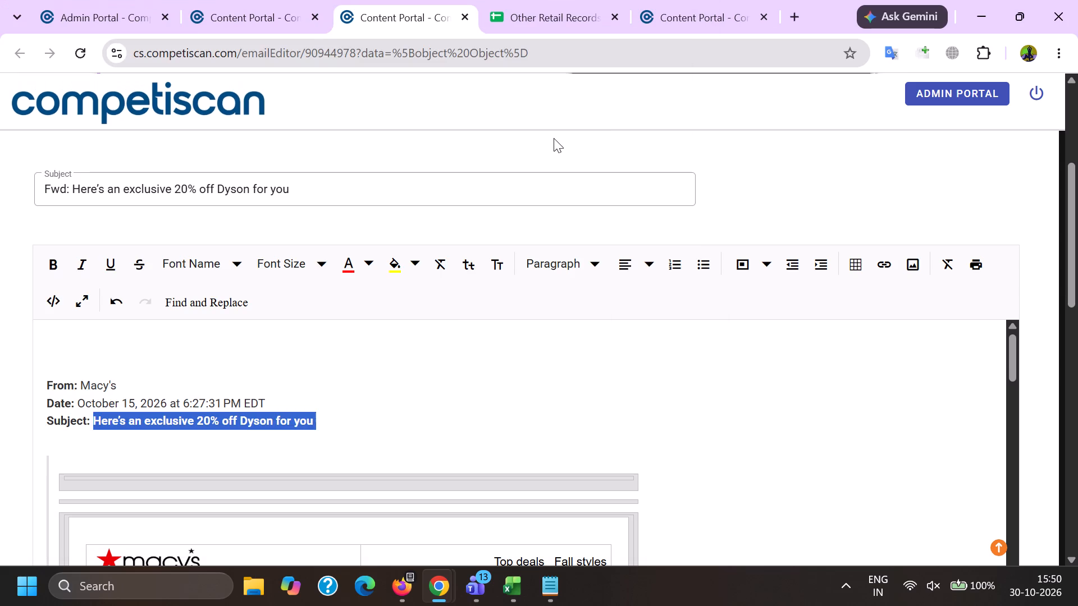
click(660, 2)
scroll(523, 469, up, 4)
scroll(591, 373, down, 5)
key(ctrl+c)
key(alt+Tab)
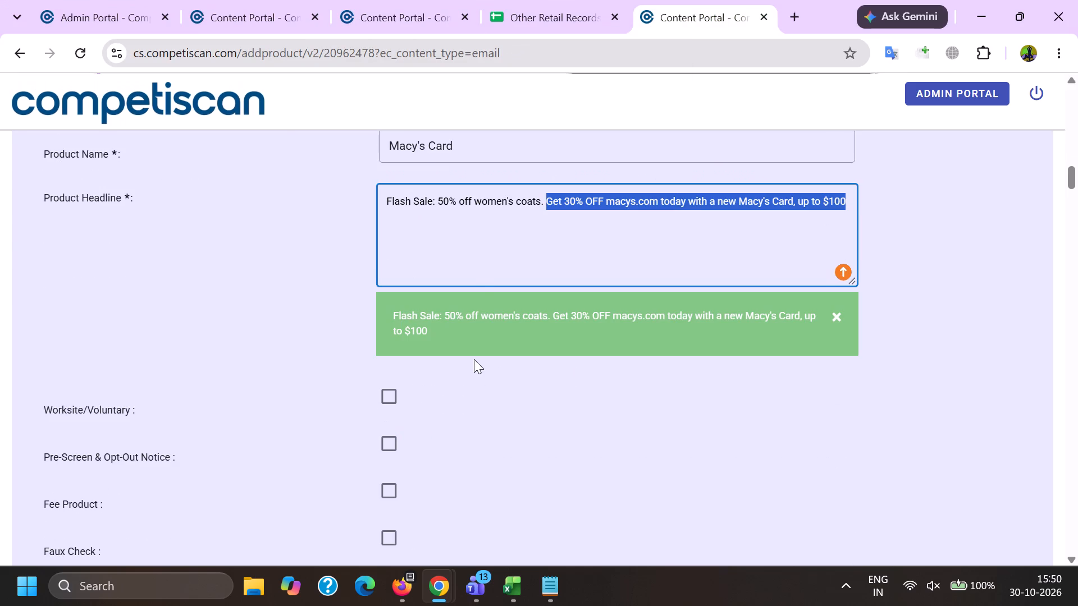
key(ctrl+v)
Select URL/Website as the response channel and set the mailing type to Acquisition.
scroll(354, 273, down, 5)
click(278, 245)
scroll(294, 164, down, 9)
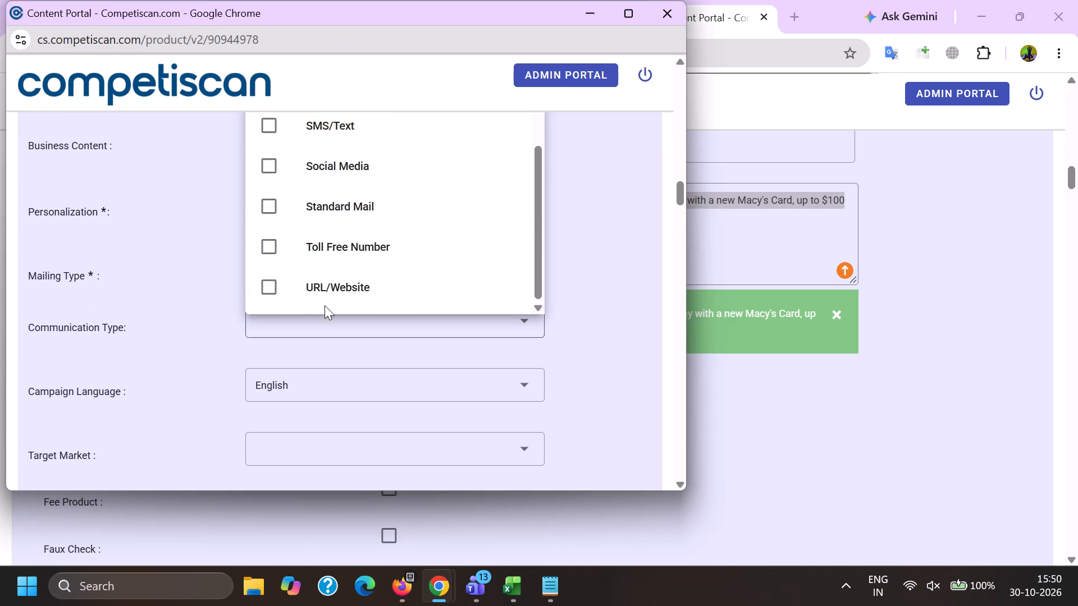
click(331, 290)
drag(202, 278, 243, 280)
click(328, 281)
click(326, 283)
drag(208, 288, 216, 291)
Set the communication type to Bonuses/Contests/Incentives and Co-Brand.
click(281, 319)
scroll(302, 250, down, 1)
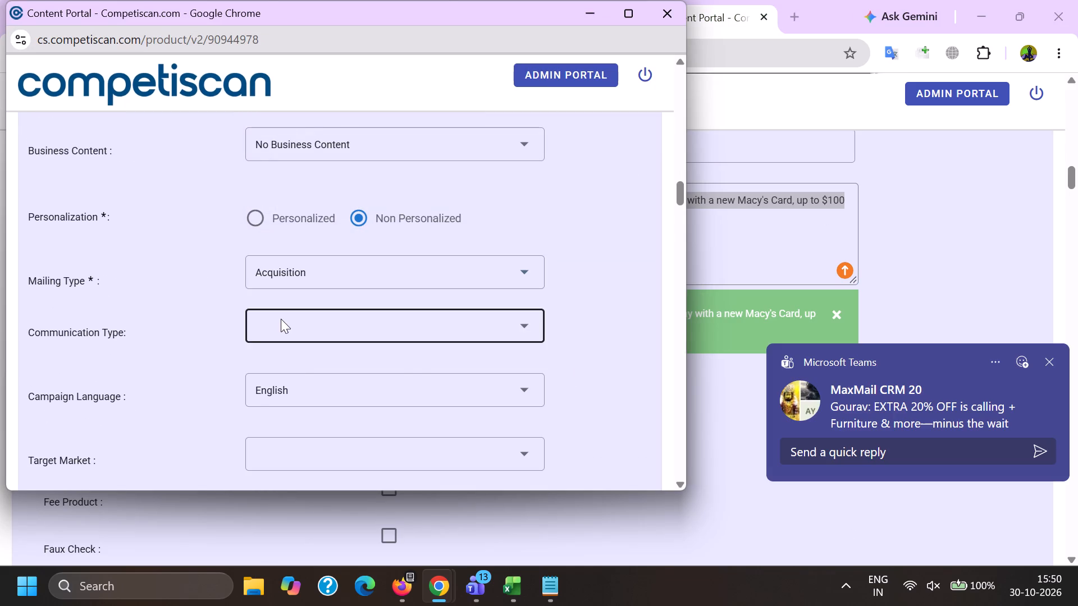
click(342, 356)
scroll(340, 352, down, 4)
click(329, 451)
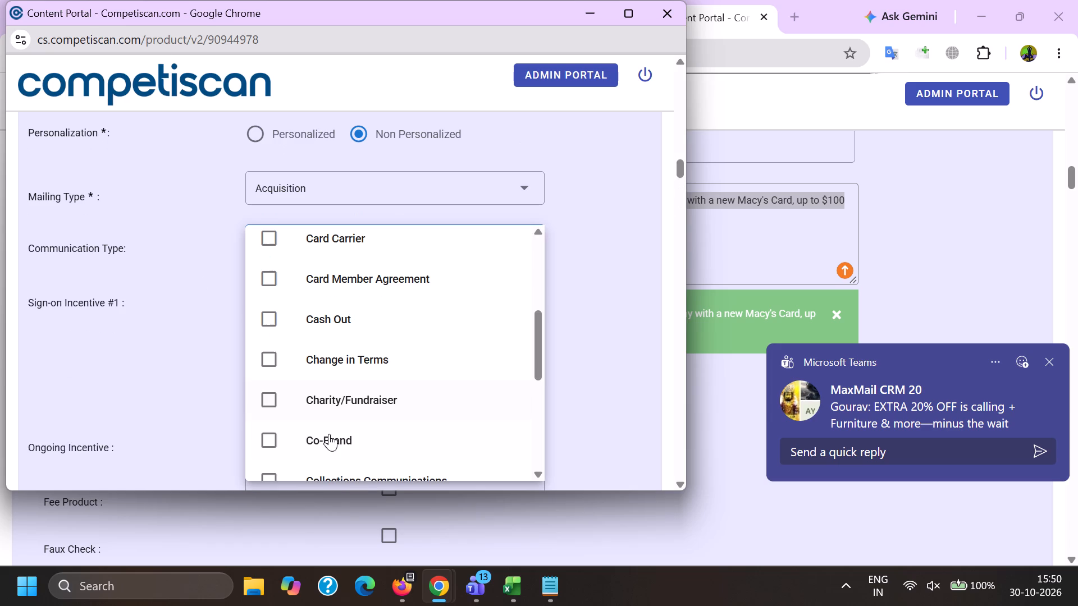
scroll(321, 410, down, 10)
click(207, 380)
Enter the copied 30% OFF macys.com new Macy's Card offer as sign-on incentive #1, without the leading word Get.
click(333, 388)
key(ctrl+v)
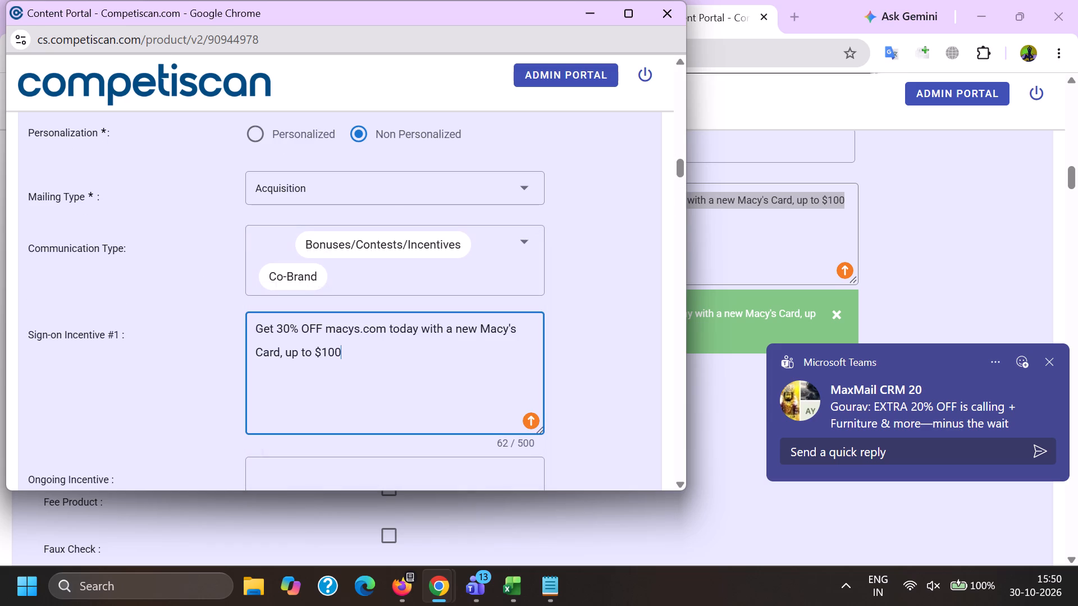
drag(275, 331, 84, 338)
key(BackSpace)
Set sign-on incentive type #1 to Coupon/Discount.
scroll(282, 341, down, 5)
click(269, 190)
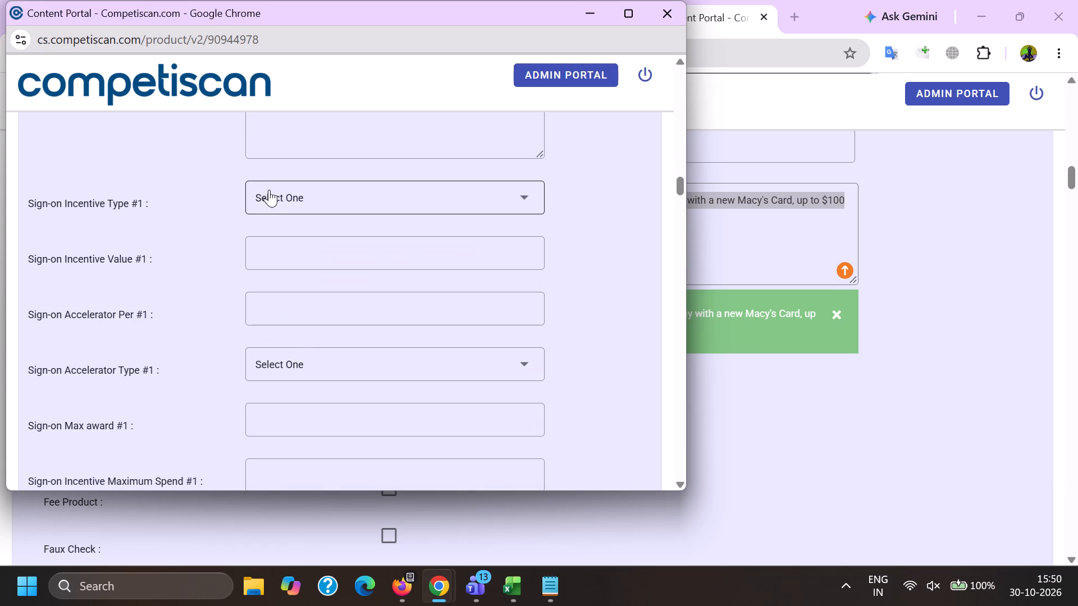
scroll(299, 346, down, 5)
drag(316, 312, 309, 315)
drag(165, 311, 219, 307)
Enter 30.00 as both sign-on incentive value #1 and sign-on max award #1.
click(316, 256)
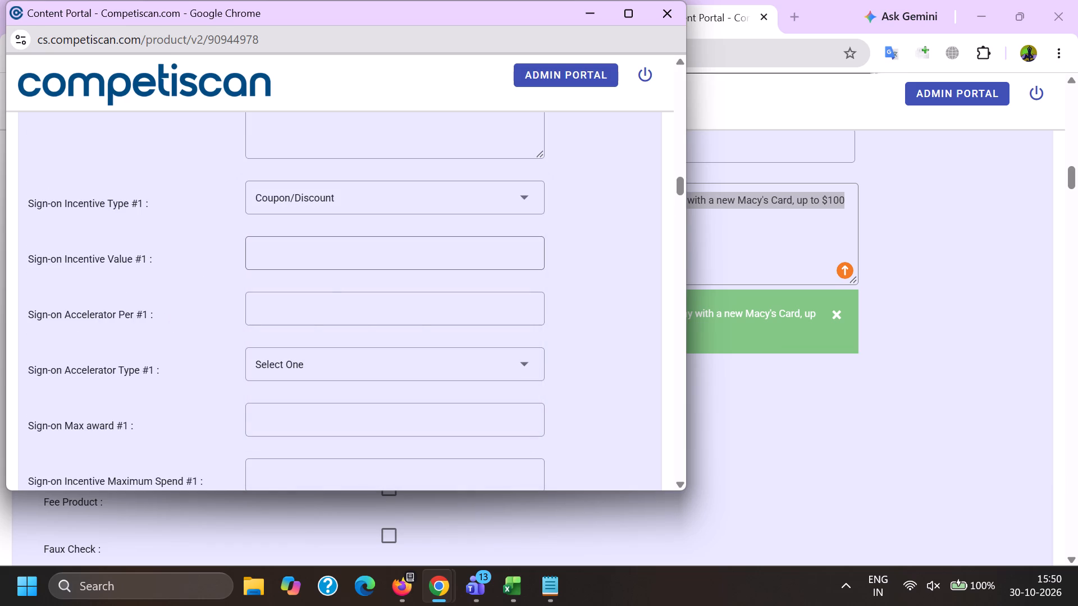
key(3)
text(0.)
key(0)
key(0)
key(Tab)
key(Tab)
key(Tab)
key(3)
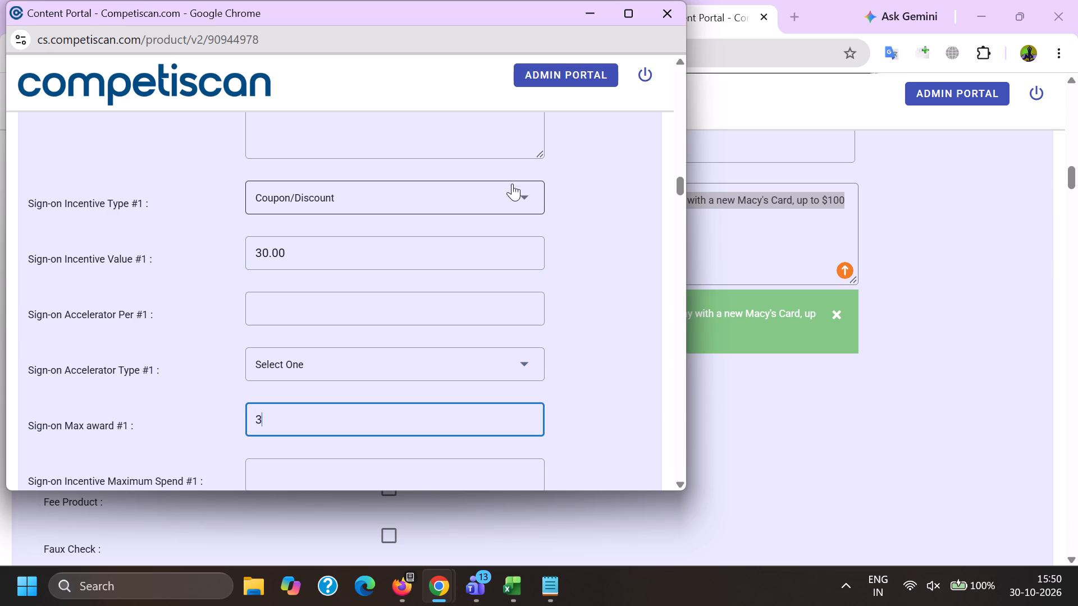
key(0)
key(period)
key(0)
key(0)
key(Tab)
Set the payment card offer's application type to Invitation to Apply.
scroll(512, 181, down, 20)
scroll(512, 181, down, 7)
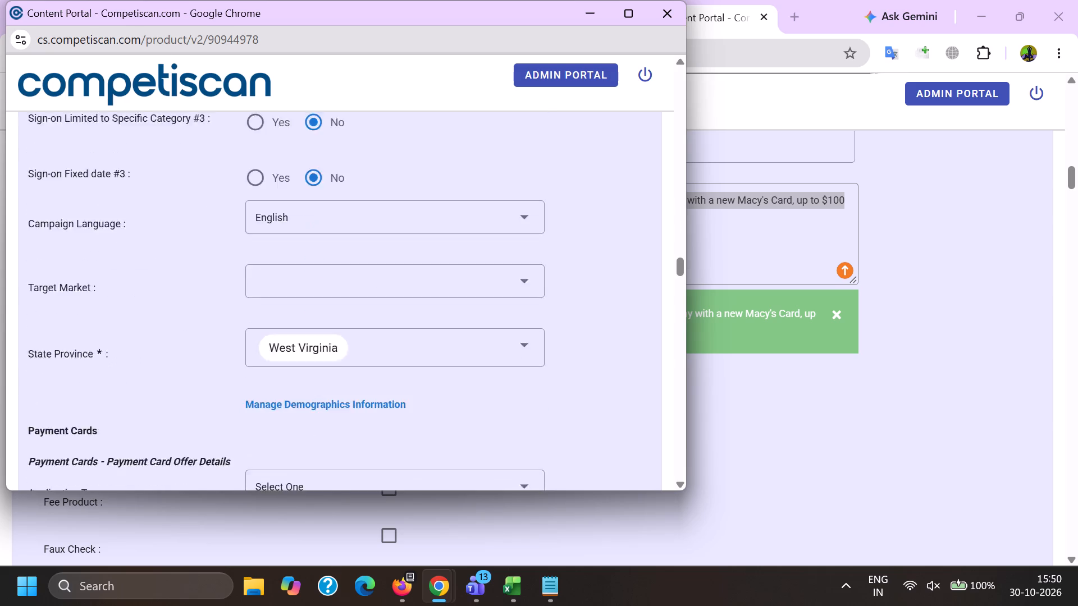
scroll(318, 385, up, 3)
click(304, 382)
scroll(299, 262, down, 1)
click(334, 357)
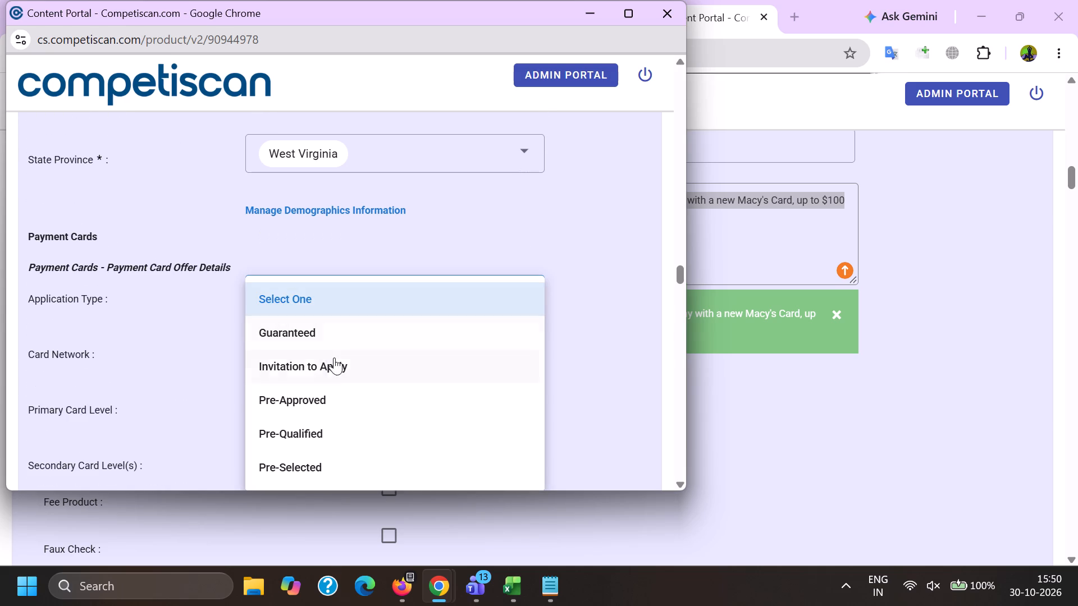
drag(175, 358, 189, 358)
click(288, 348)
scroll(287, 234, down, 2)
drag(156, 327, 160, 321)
Set the primary card level to Not Mentioned.
click(280, 236)
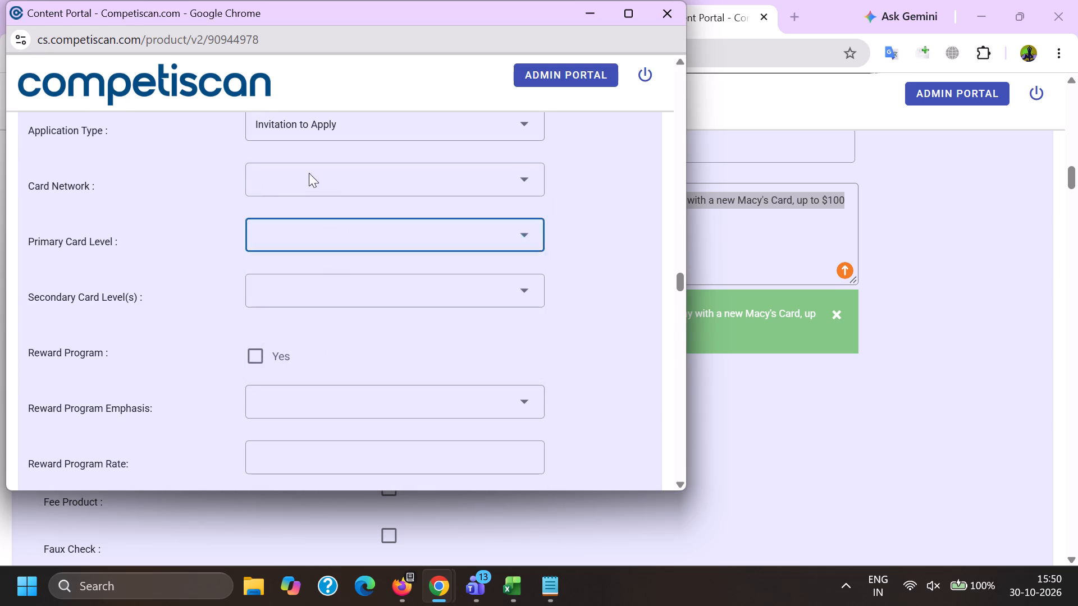
scroll(299, 174, down, 1)
click(334, 356)
click(197, 341)
Mark the card as having a reward program and choose its reward program emphasis.
click(257, 272)
click(284, 324)
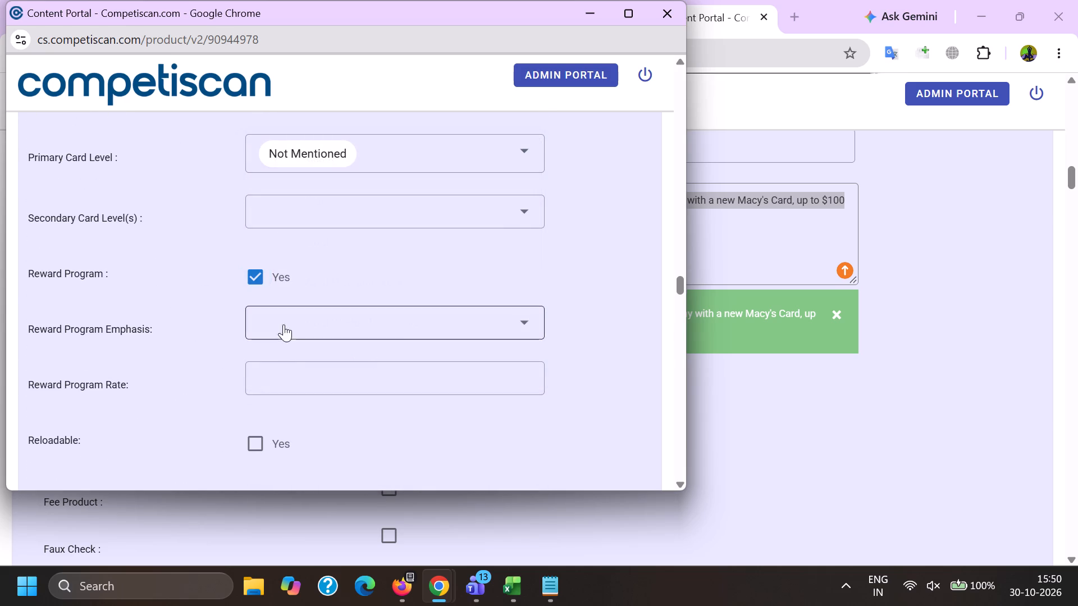
click(305, 430)
double_click(156, 423)
Mark the retail section's credit card as mentioned and submit the product record.
key(End)
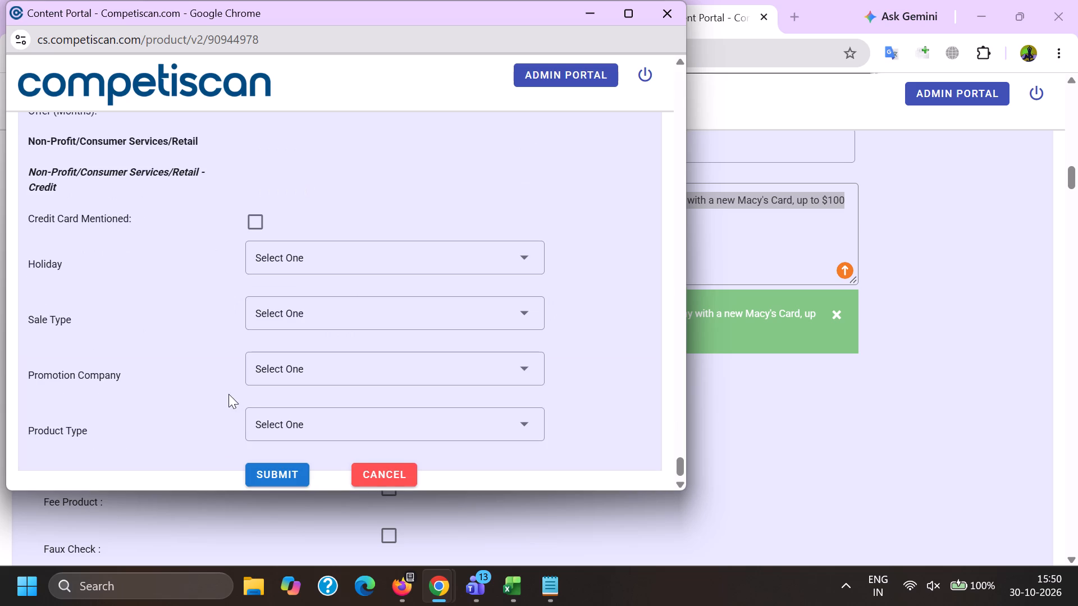
click(257, 223)
click(284, 478)
Switch to the email list in Firefox and copy the subject "New season, new Levi's®" from email 90942347.
click(399, 591)
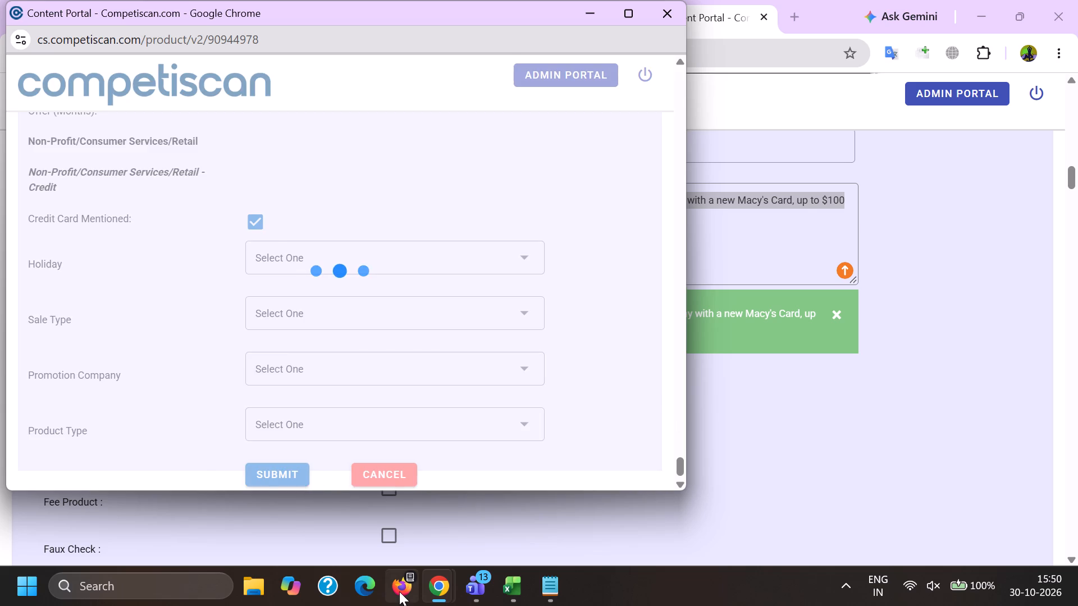
scroll(226, 449, down, 3)
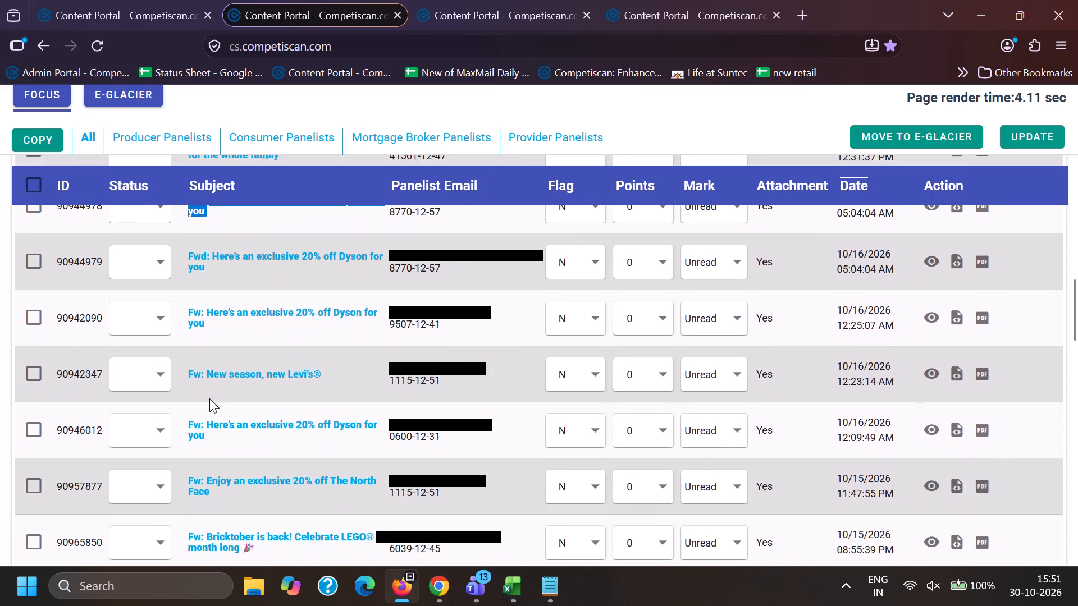
drag(207, 374, 341, 374)
key(ctrl+c)
Back in Chrome, rerun the subject search for "Here's an exclusive 20% off Dyson for you".
click(447, 600)
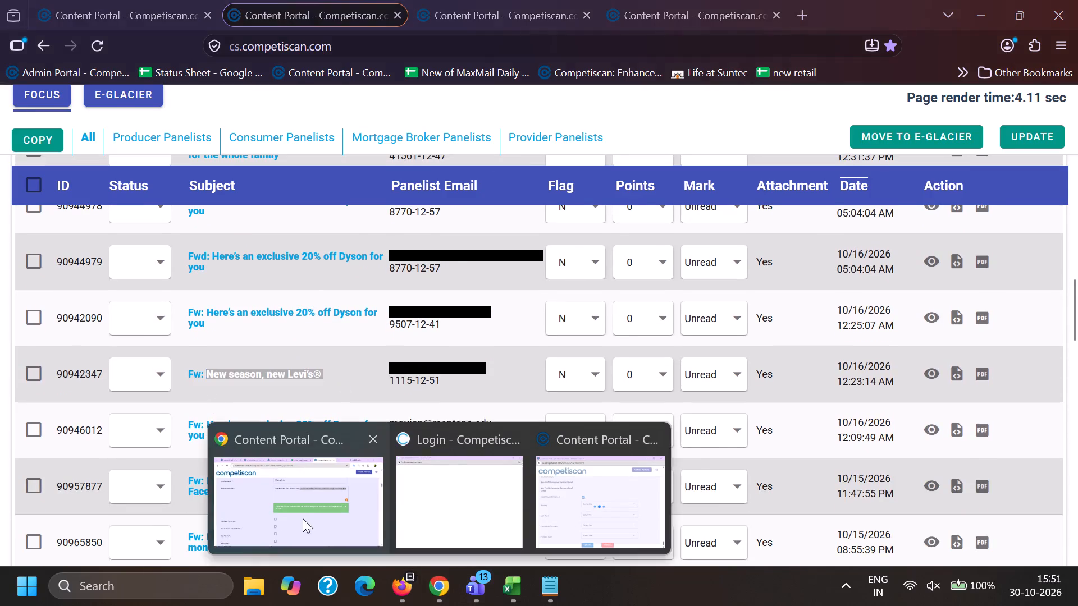
click(292, 513)
click(253, 0)
scroll(340, 313, down, 3)
click(543, 355)
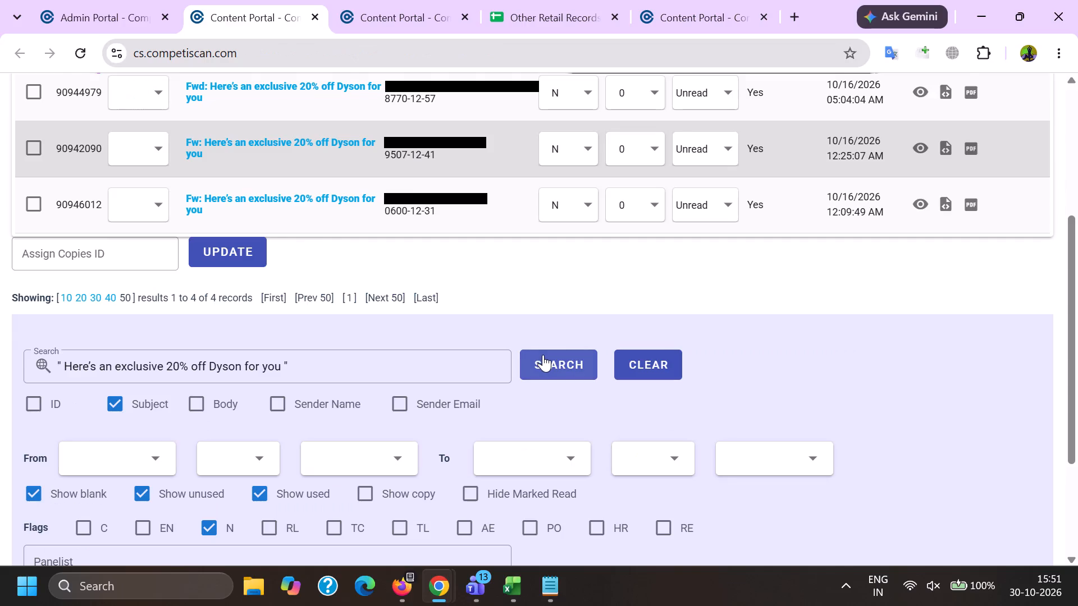
Reload the Focus email lists in the first two Firefox tabs.
click(402, 591)
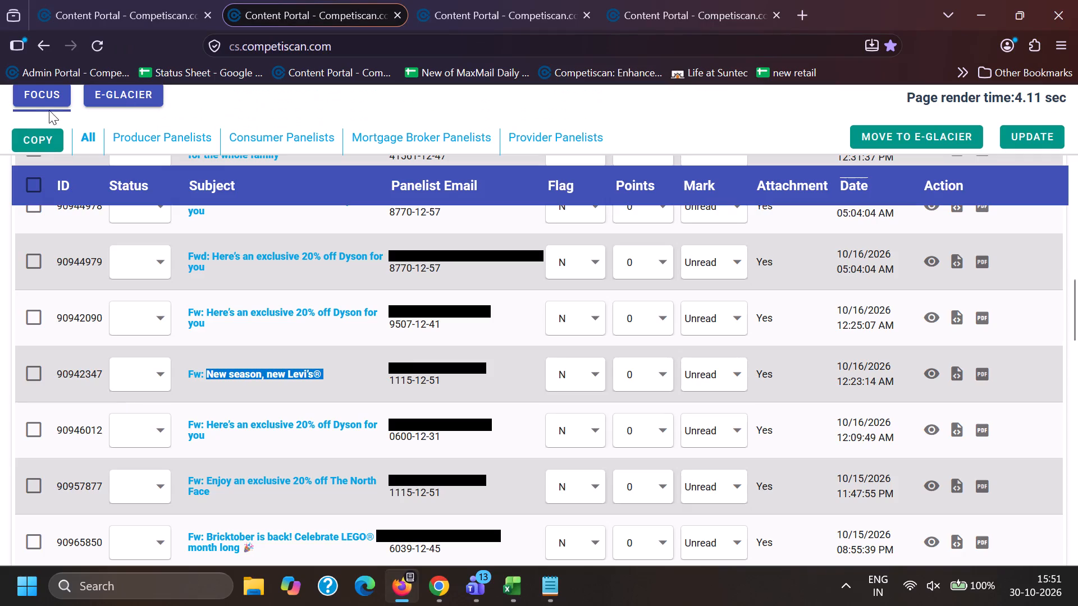
click(44, 103)
click(134, 0)
click(57, 169)
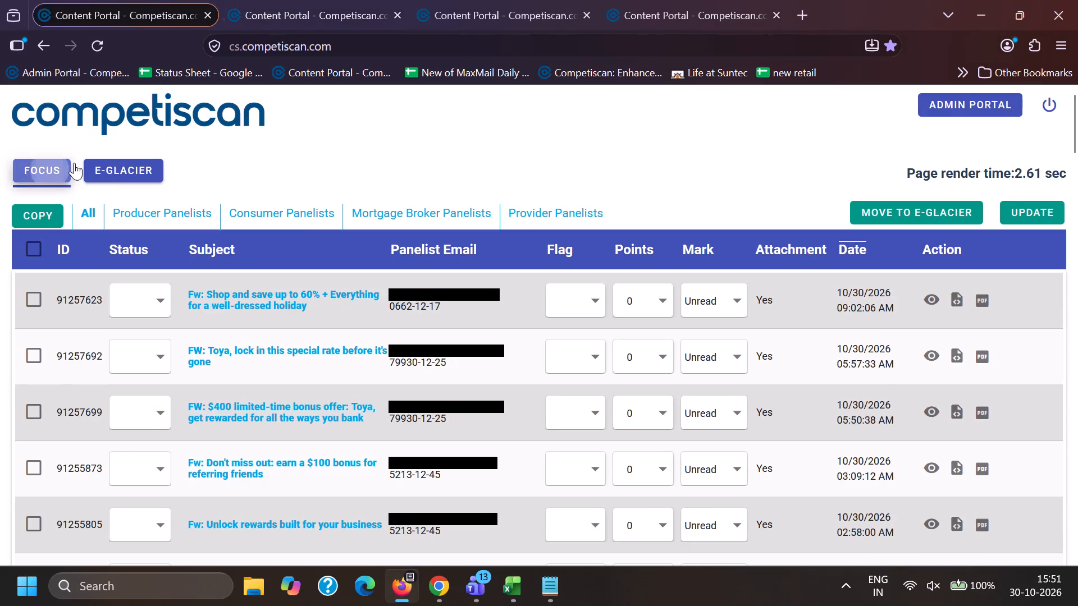
click(266, 0)
click(161, 0)
In Chrome, assign the Dyson emails 90944979, 90942090 and 90946012 as copies of 90944978.
key(alt+Tab)
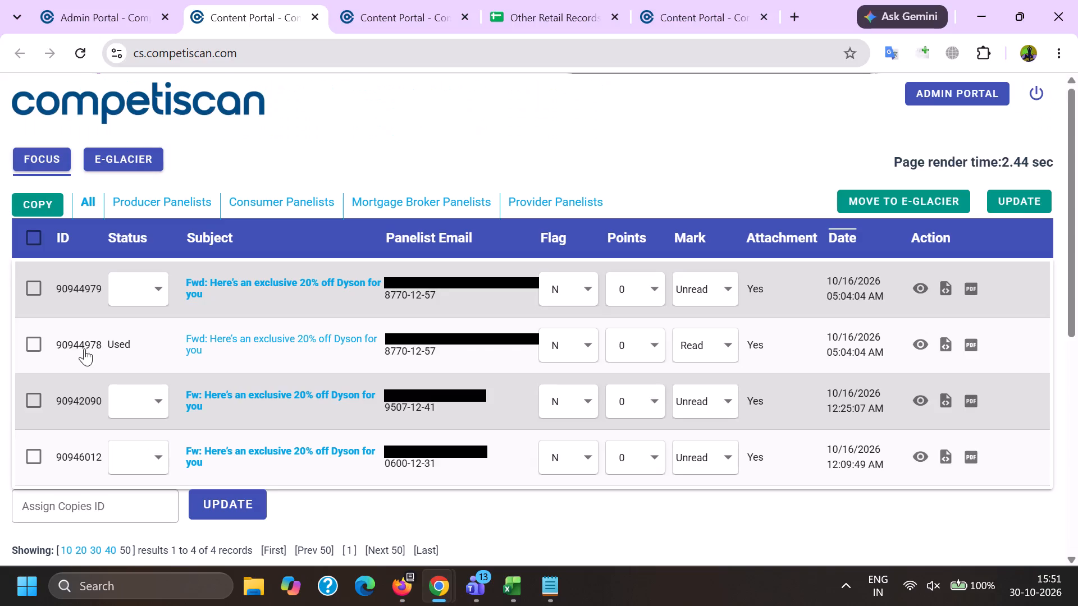
triple_click(78, 341)
click(78, 341)
click(39, 241)
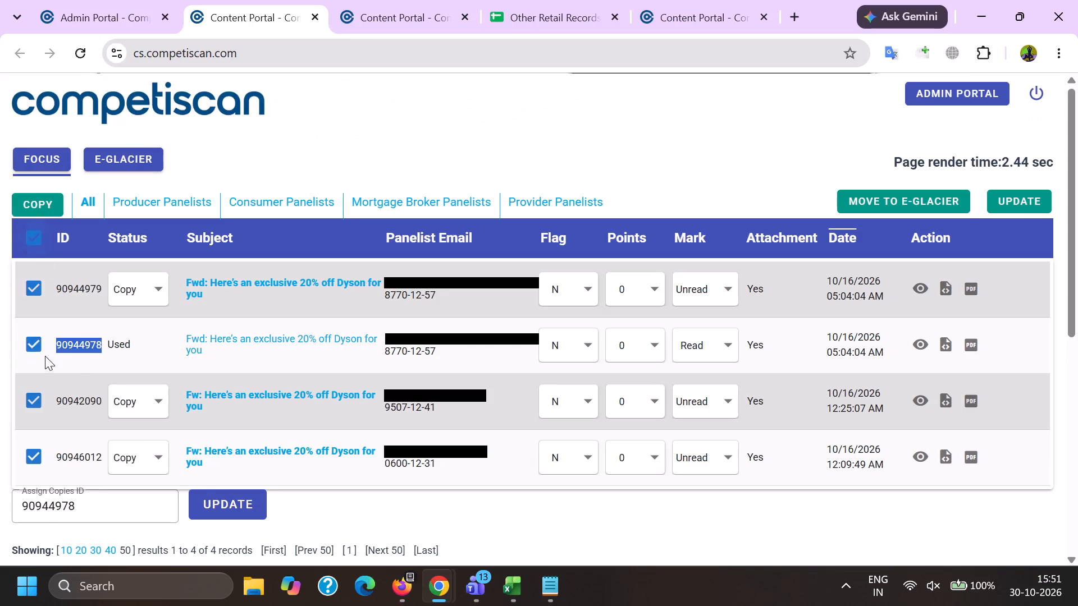
click(39, 347)
click(223, 508)
triple_click(294, 521)
click(294, 521)
scroll(285, 437, down, 2)
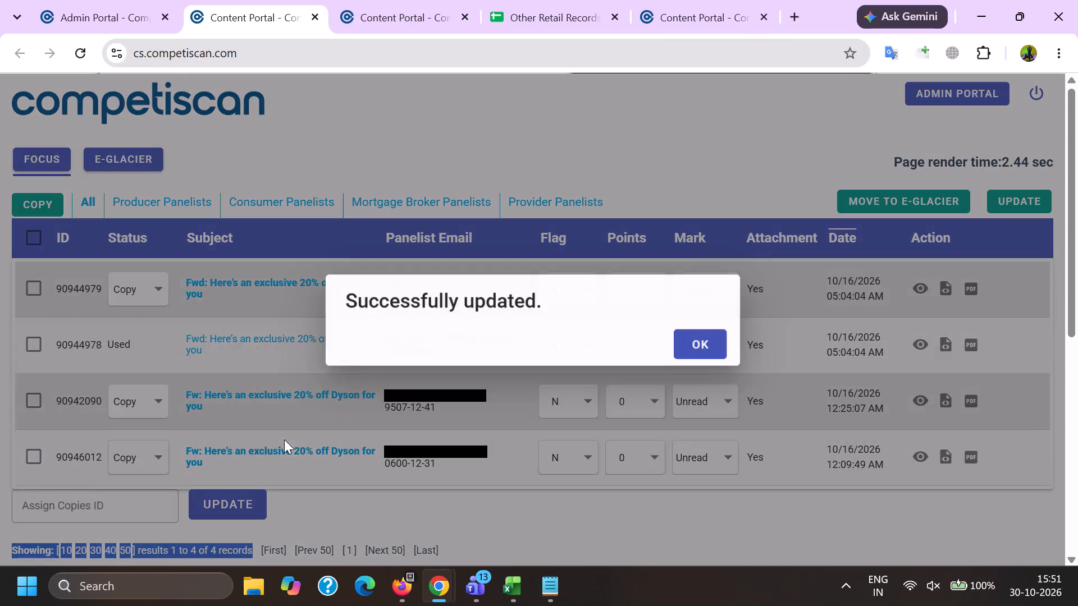
click(293, 529)
Search the email subjects for the quoted phrase "New season, new Levi's®".
scroll(278, 462, down, 2)
drag(358, 444, 0, 444)
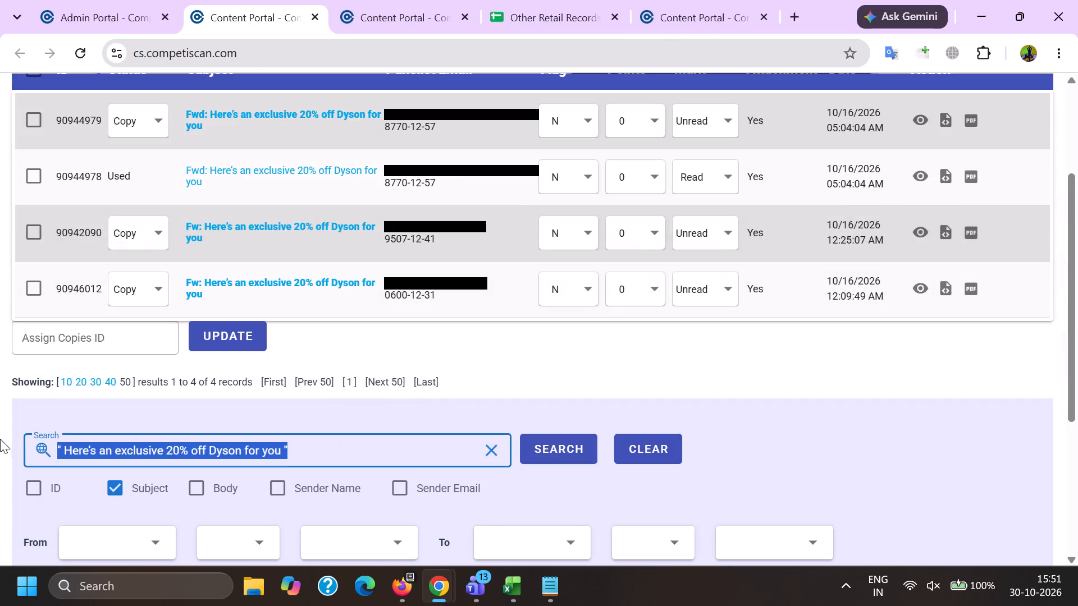
key(BackSpace)
key(shift+quotedbl)
key(ctrl+v)
key(shift+quotedbl)
key(Return)
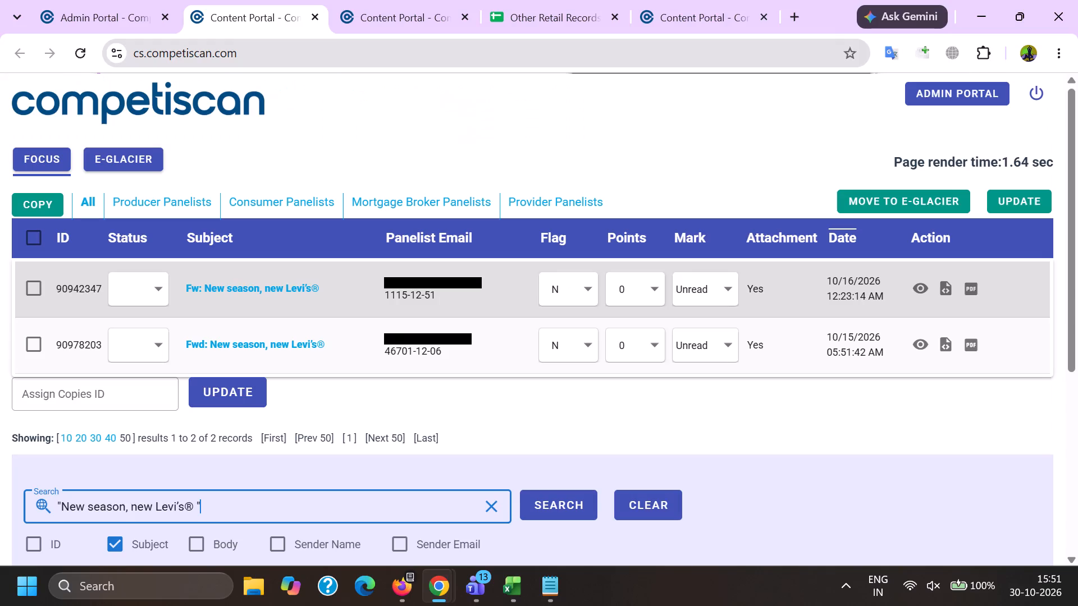
scroll(2, 426, down, 2)
scroll(275, 373, up, 2)
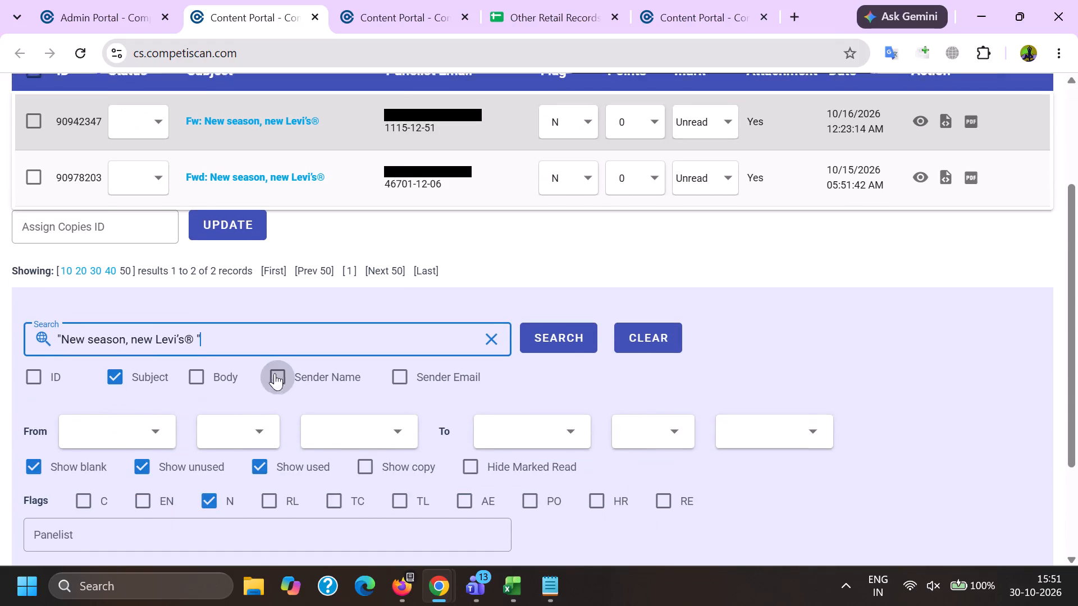
scroll(275, 373, up, 1)
click(921, 283)
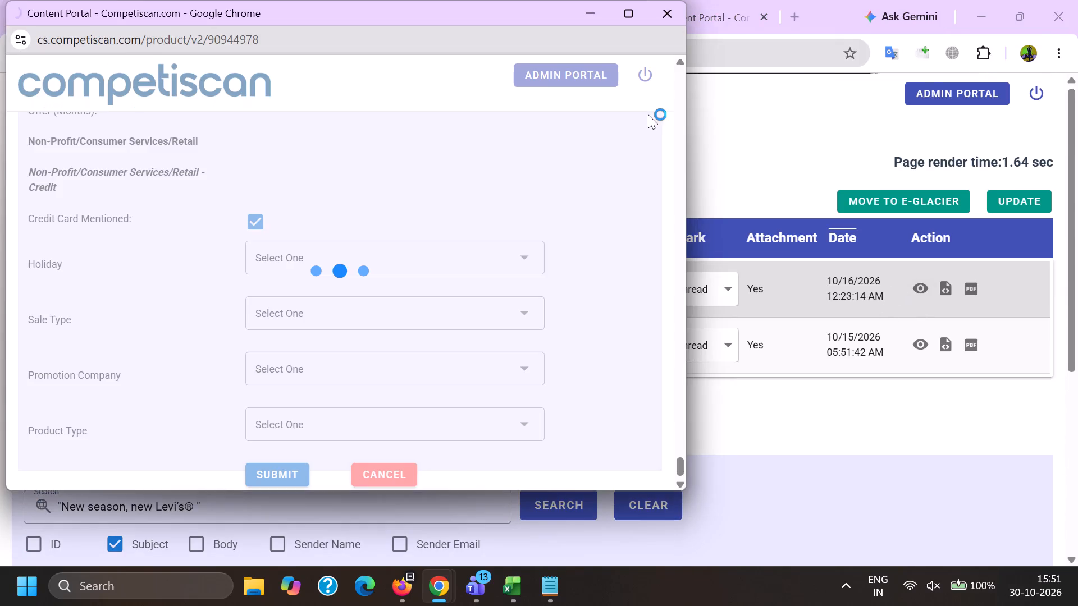
drag(683, 80, 652, 408)
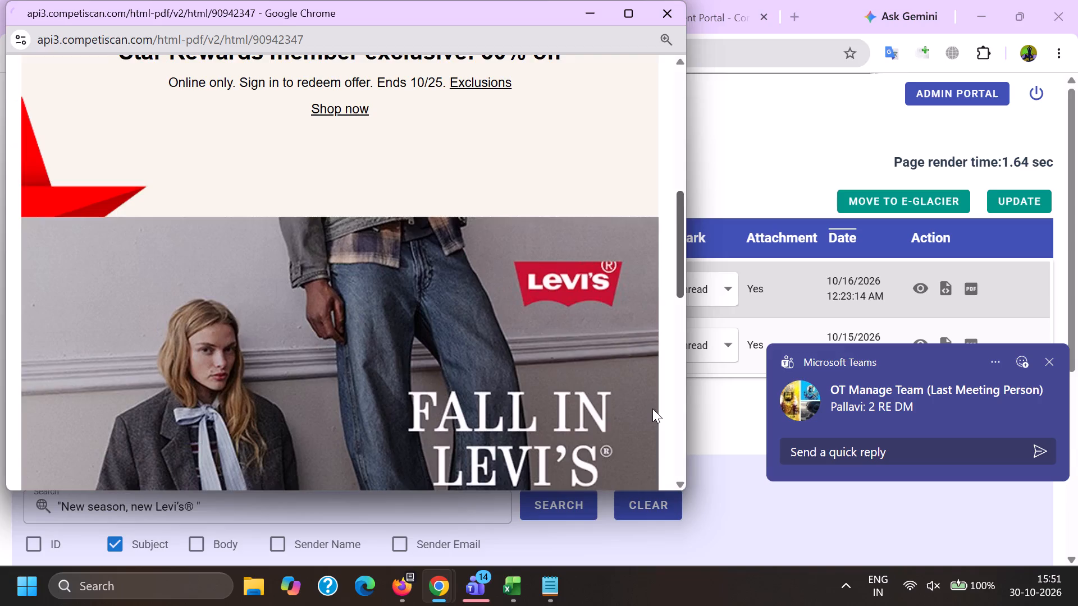
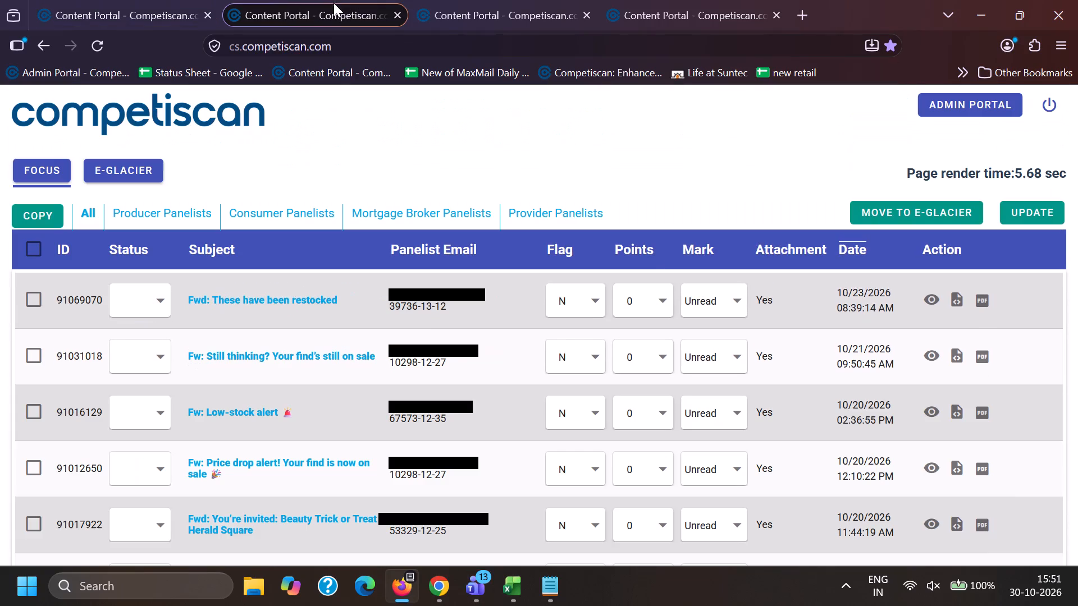
In the third Firefox tab, search the Focus email subjects and bodies for the quoted phrase "Credit Karma".
click(442, 0)
scroll(243, 366, down, 3)
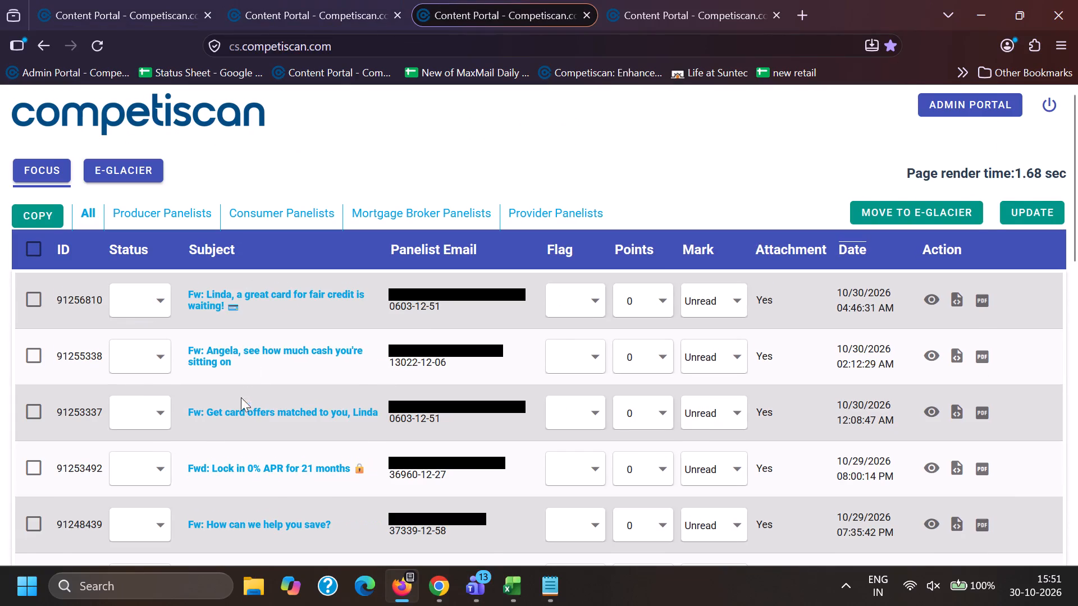
scroll(241, 397, down, 2)
drag(288, 341, 1, 319)
key(BackSpace)
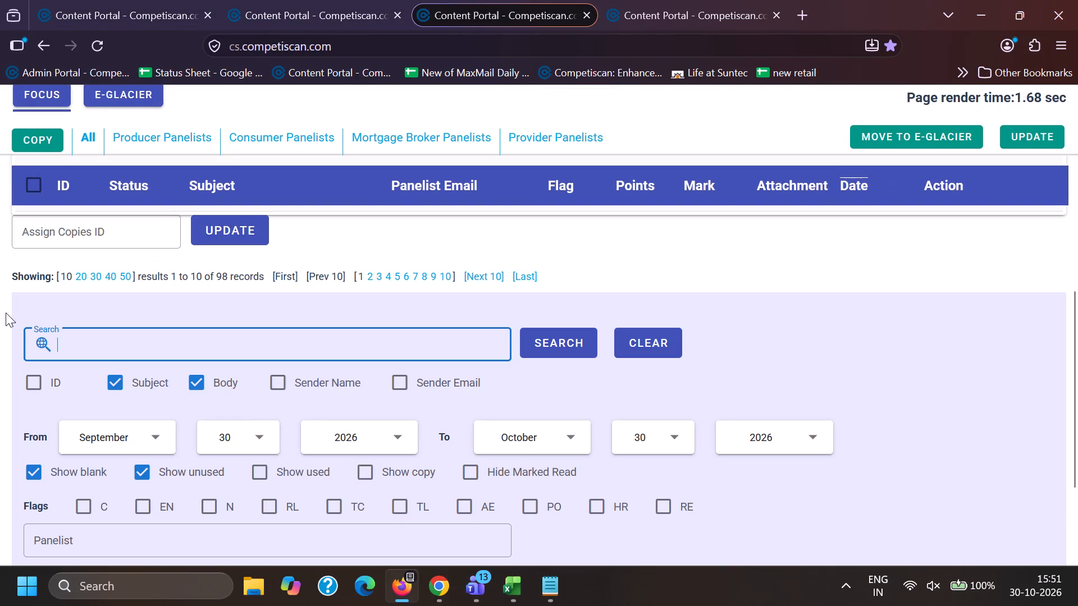
key(d)
text(it)
key(space)
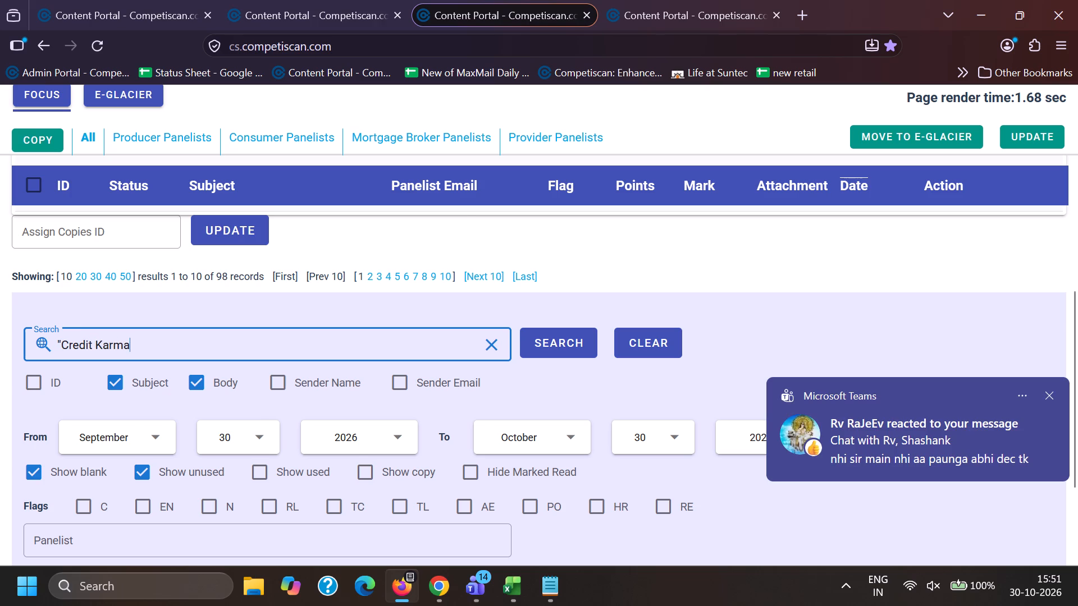
key(Return)
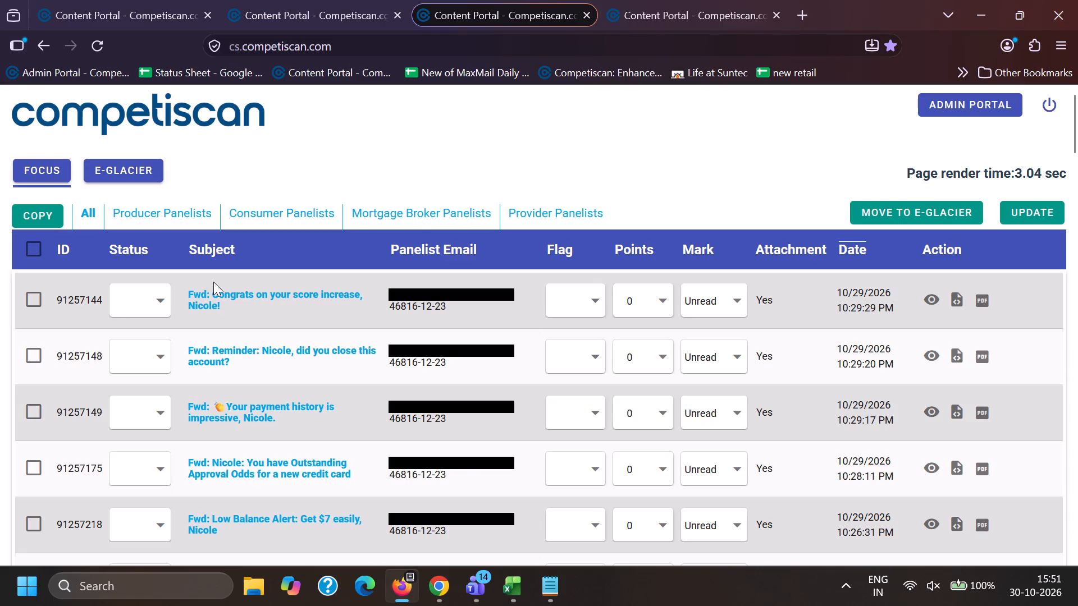
Copy "Congrats on your score increase," from email 91257144's subject and search for it as a quoted phrase in Chrome's Focus list.
drag(213, 282, 374, 281)
key(ctrl+c)
key(ctrl+c)
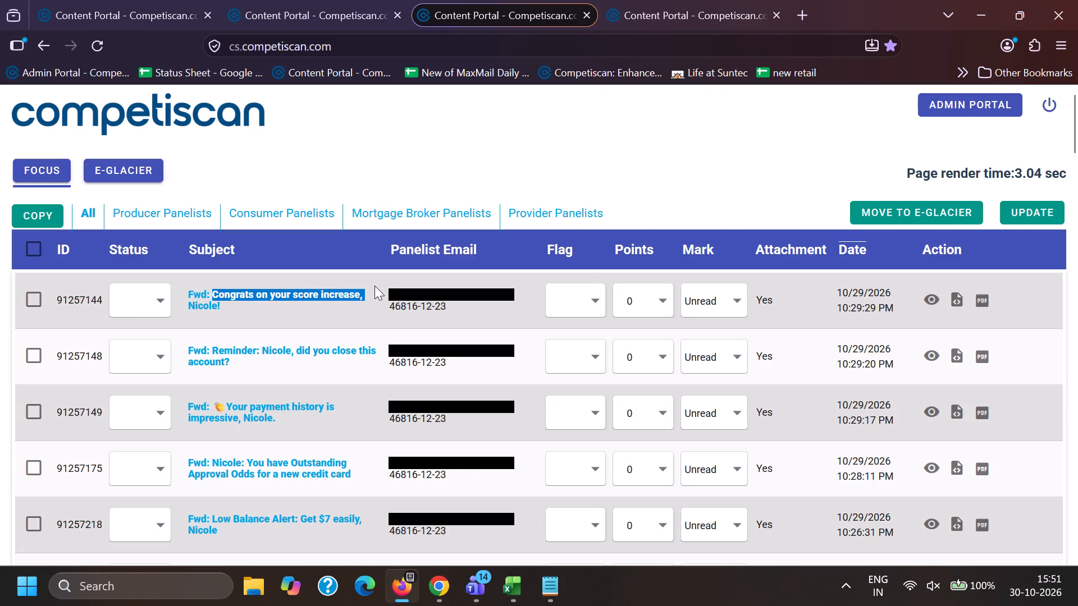
click(443, 598)
click(300, 506)
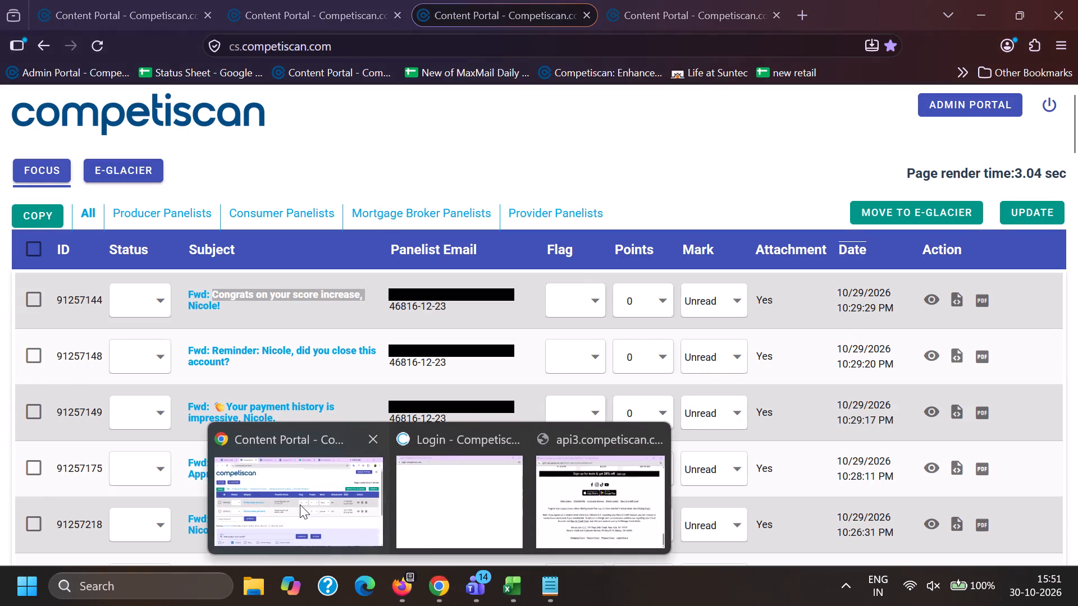
drag(353, 514, 4, 509)
key(BackSpace)
key(shift+quotedbl)
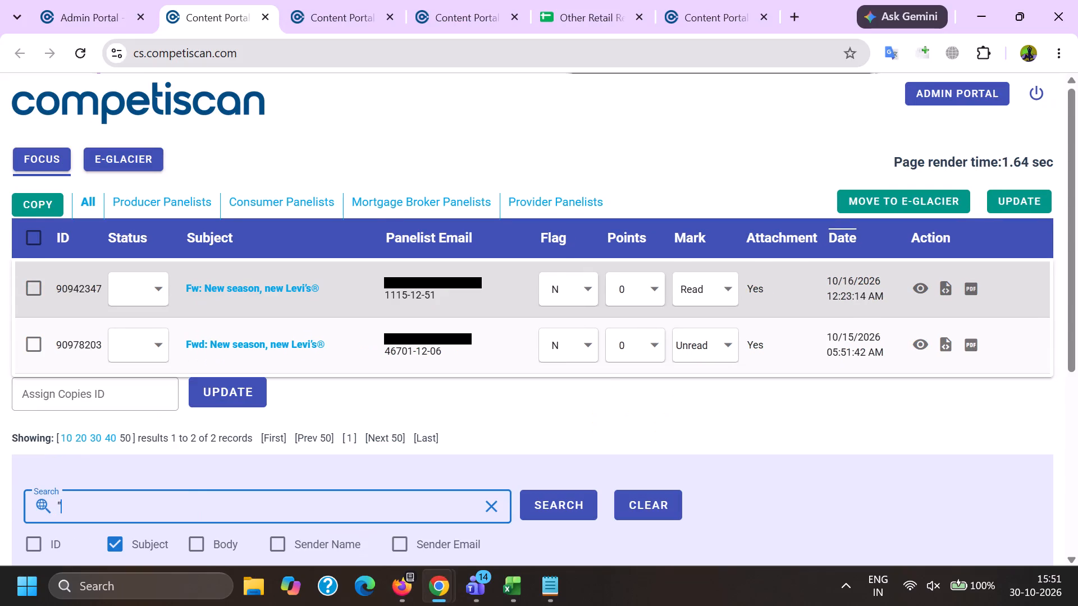
key(ctrl+v)
key(shift+quotedbl)
key(Return)
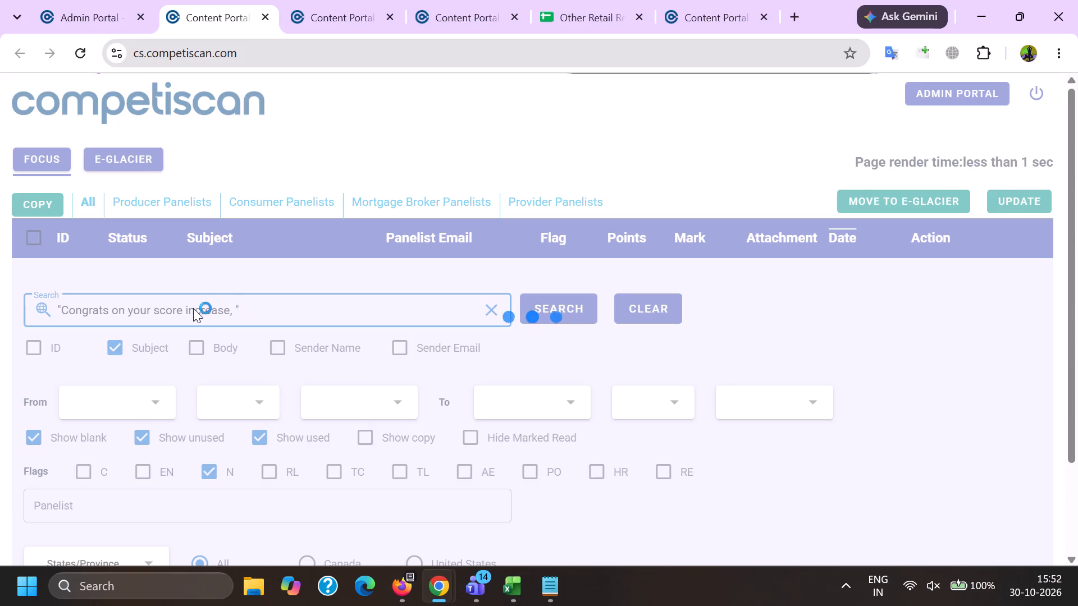
Remove the N flag filter and rerun the "Congrats on your score increase," subject search.
scroll(223, 229, down, 7)
scroll(258, 296, down, 3)
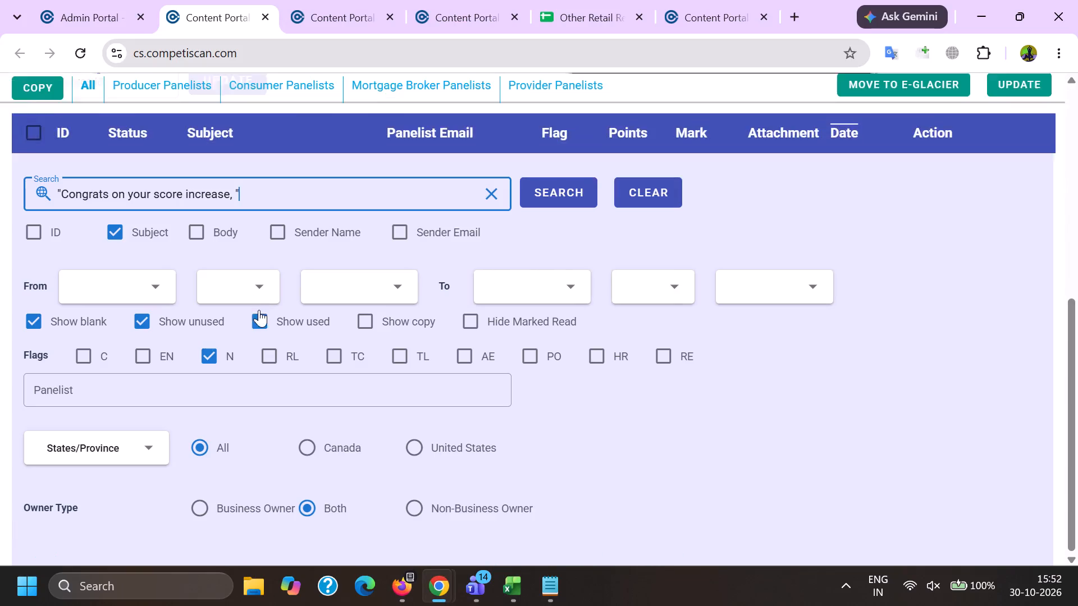
click(210, 354)
scroll(299, 474, up, 2)
click(577, 360)
click(378, 0)
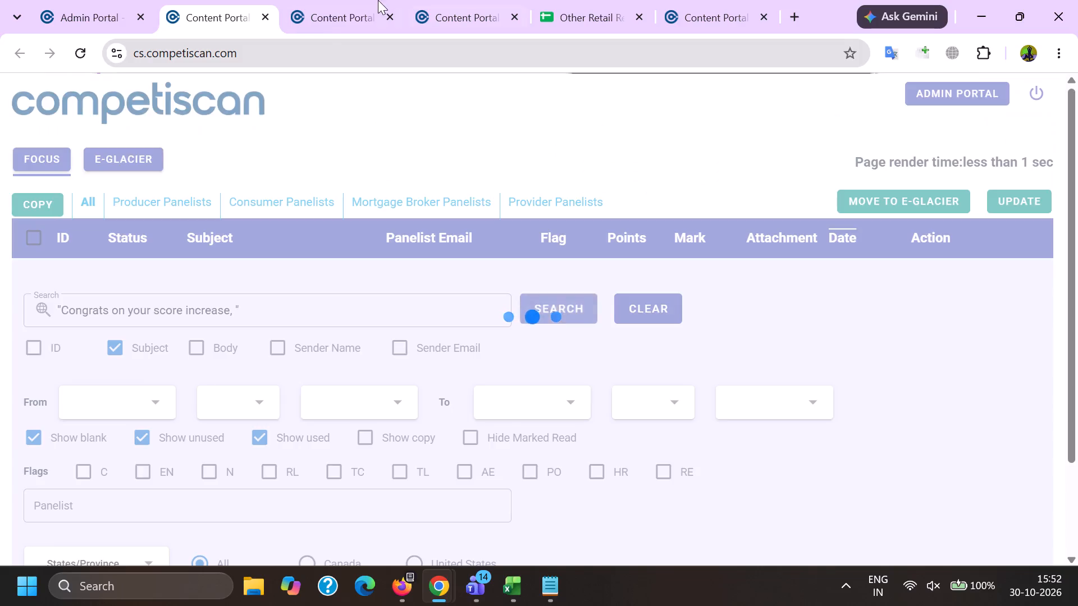
click(236, 0)
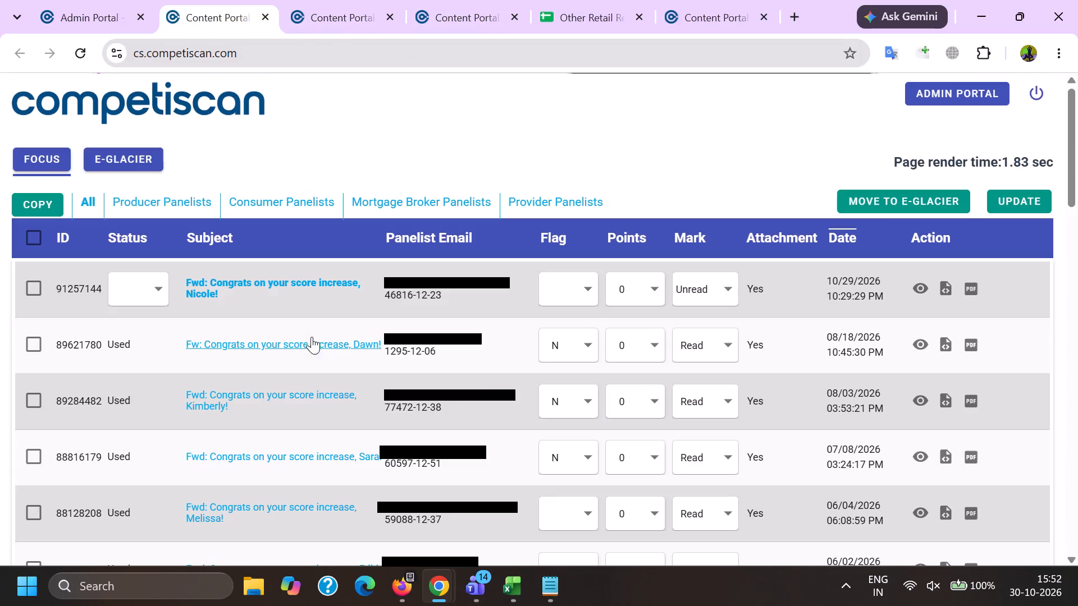
Preview the content of email 91257144 from the Chrome search list.
click(920, 288)
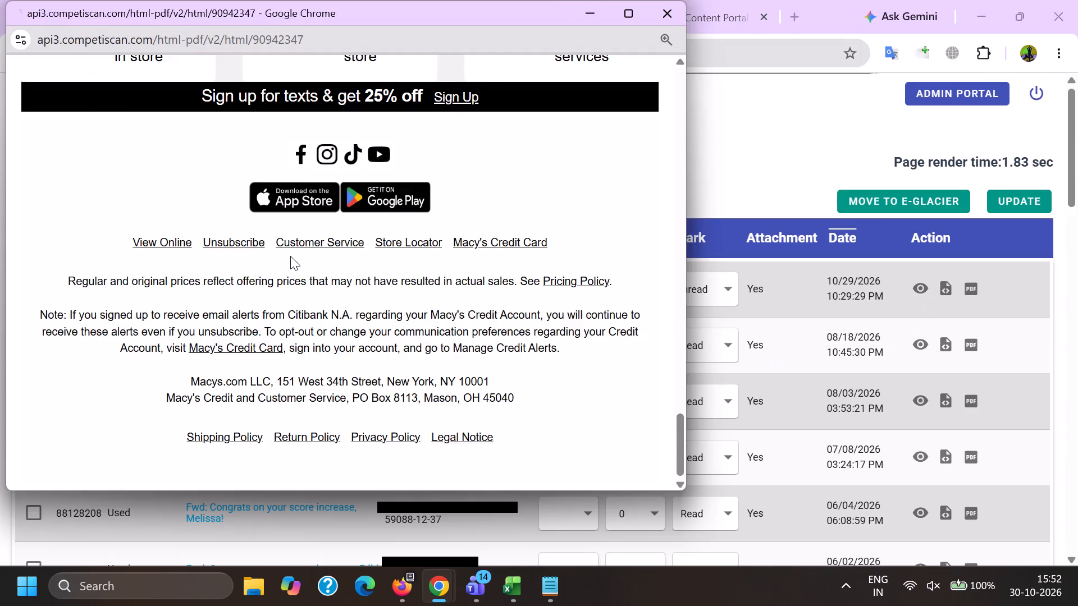
scroll(290, 256, down, 6)
key(alt+Tab)
In Firefox, copy the subject phrase "Your payment history is impressive" from email 91257149.
click(409, 594)
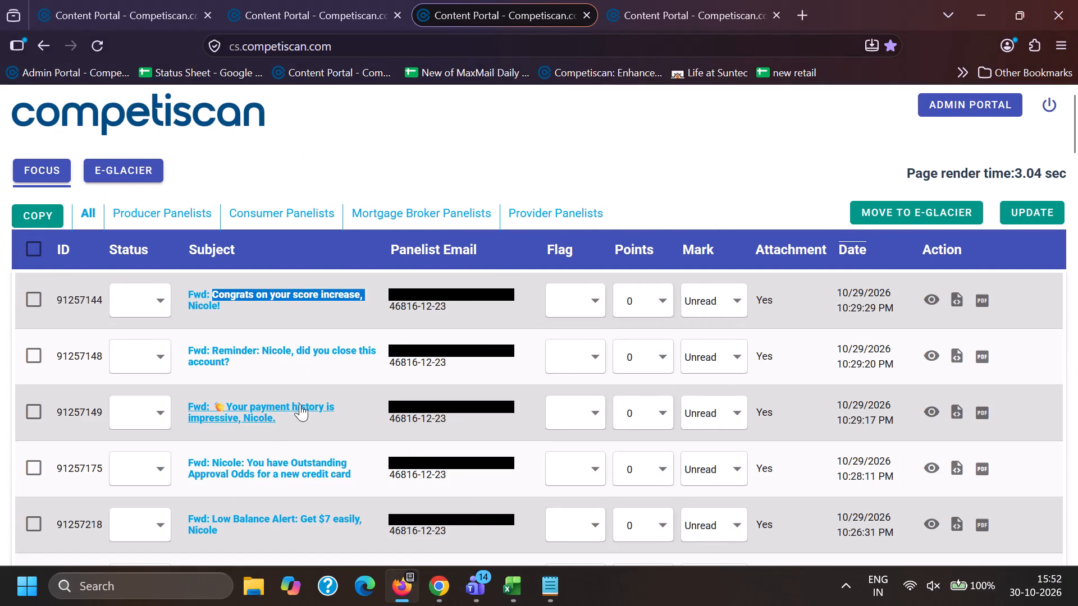
drag(216, 399, 239, 430)
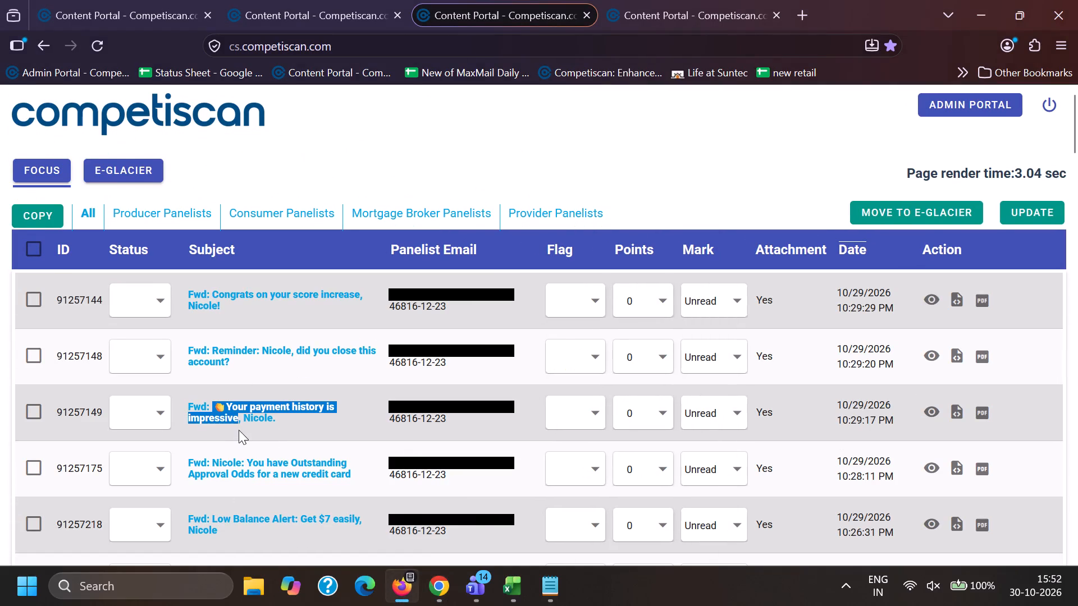
drag(239, 430, 239, 430)
key(ctrl+c)
key(ctrl+c)
Preview emails 91257149, 91257175 and 91257218 in turn and check the rest of the Credit Karma list.
click(929, 412)
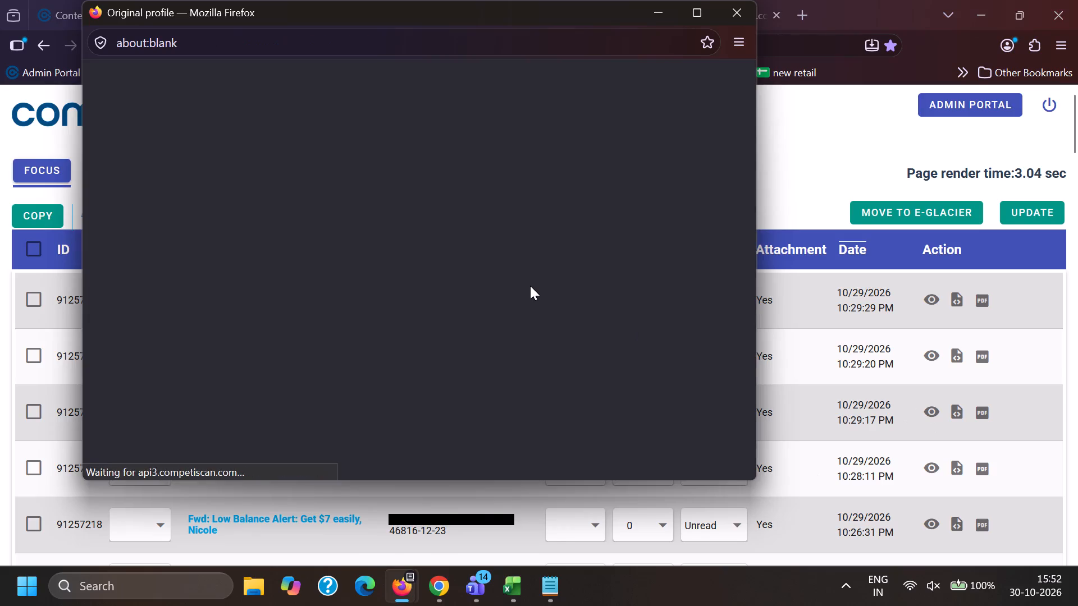
scroll(530, 286, down, 5)
key(alt+Tab)
click(934, 466)
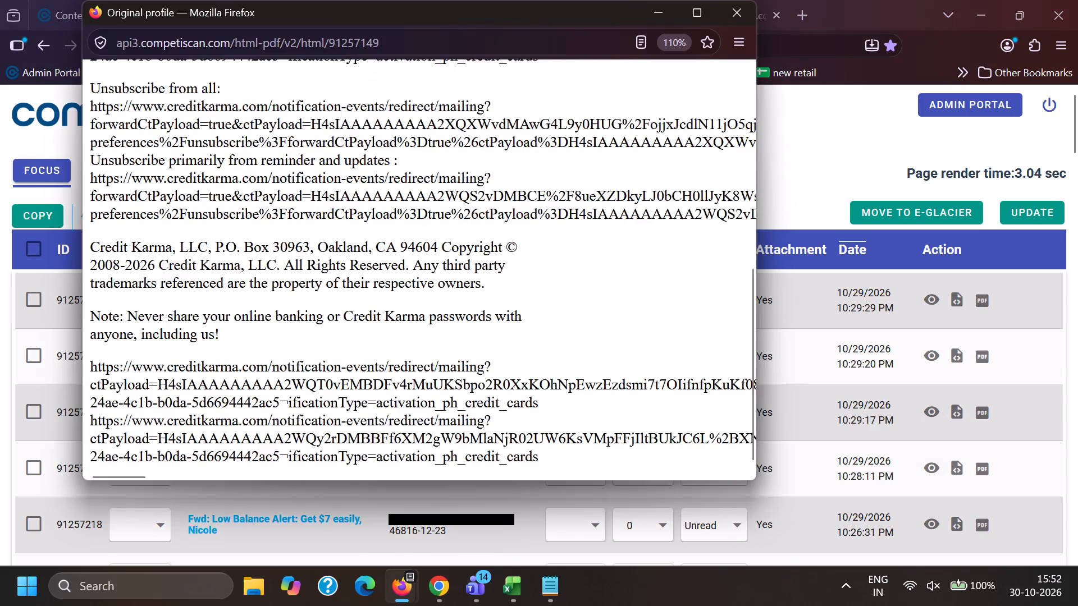
scroll(245, 249, down, 7)
key(alt+Tab)
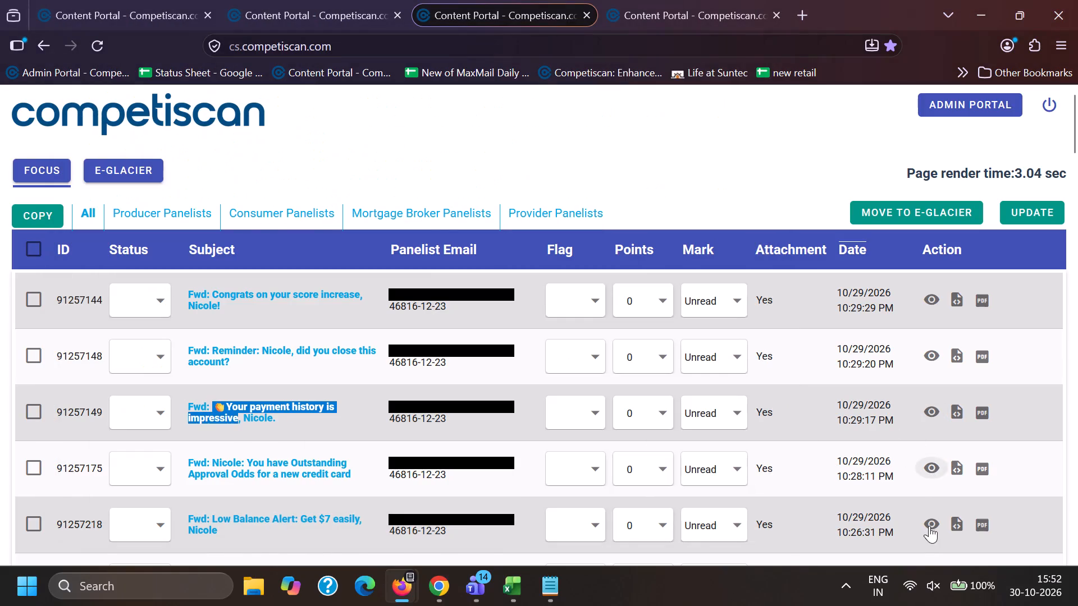
click(929, 525)
scroll(380, 284, down, 6)
key(alt+Tab)
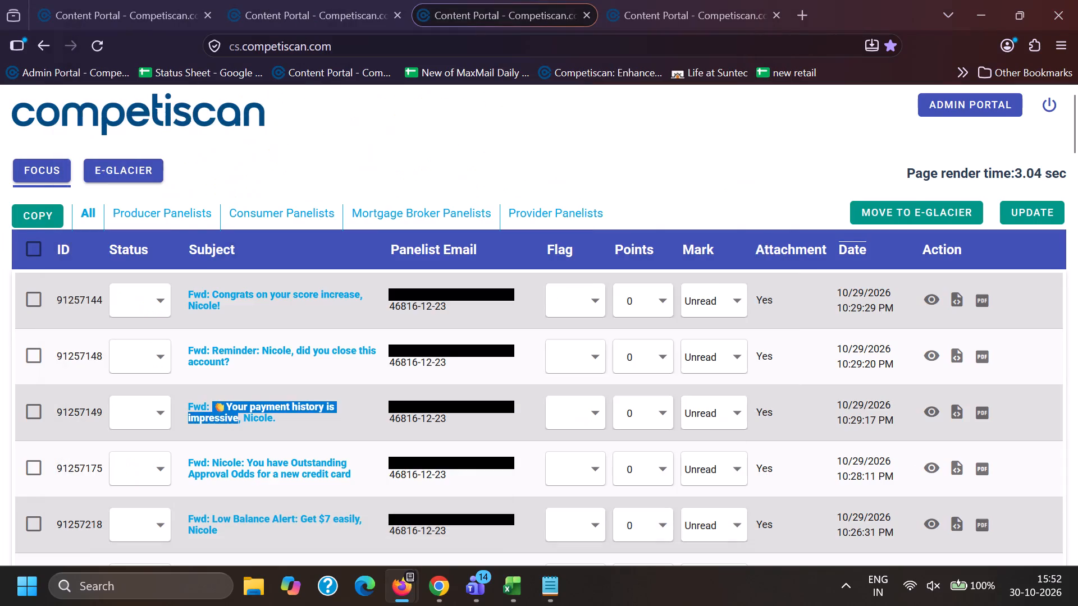
scroll(382, 291, down, 2)
scroll(80, 244, up, 5)
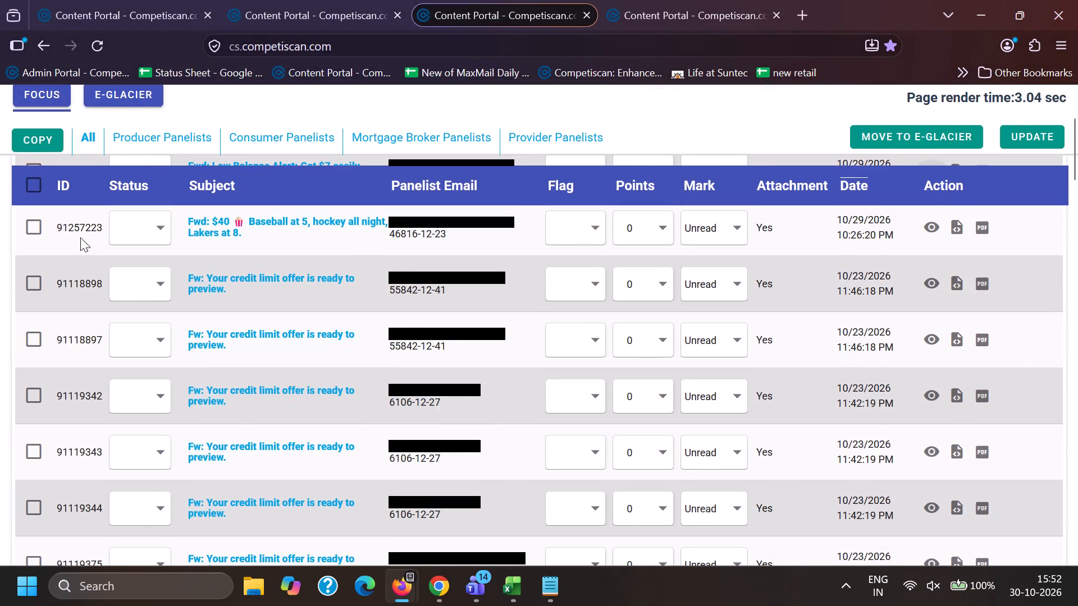
Open the E-Glacier list for the Credit Karma search and reload the Focus list in the first Firefox tab.
click(122, 166)
click(275, 0)
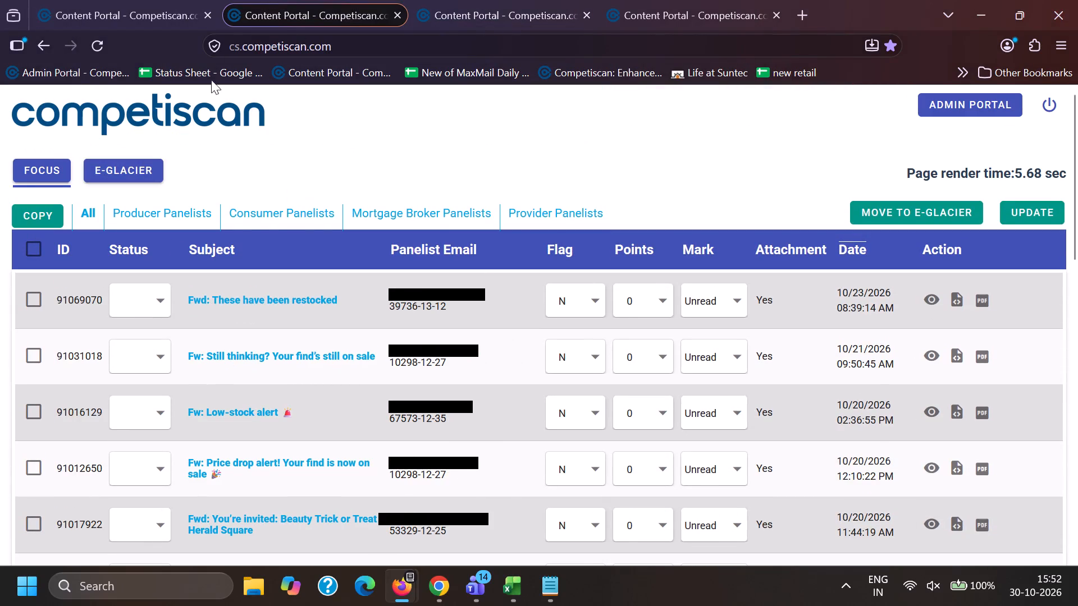
click(113, 0)
click(47, 107)
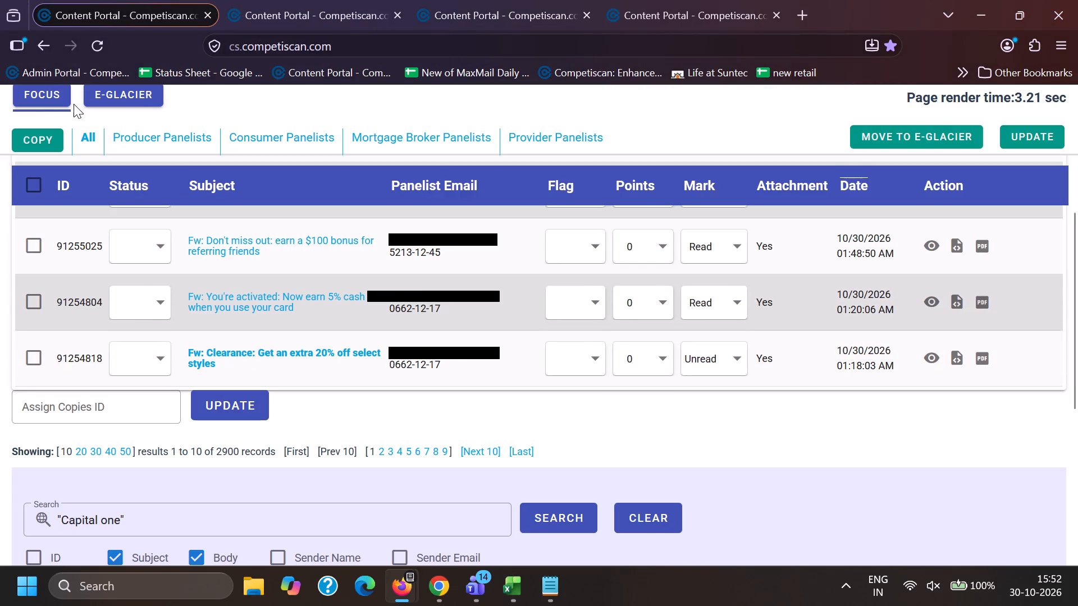
click(57, 105)
click(320, 0)
click(442, 0)
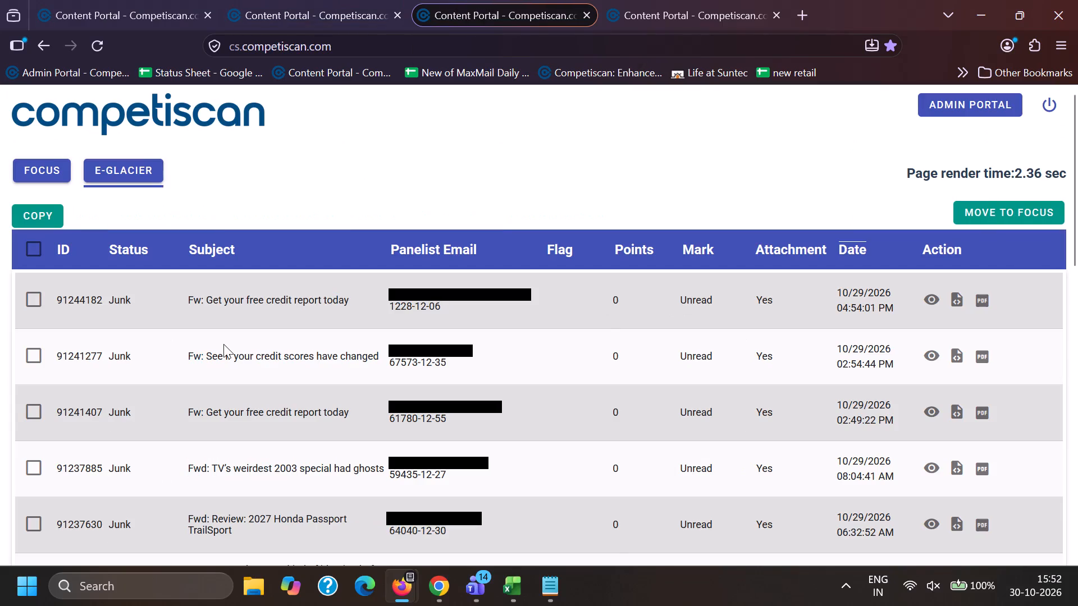
Preview the E-Glacier emails 91244182, 91241277 and 91241407 to examine their senders and content.
click(937, 302)
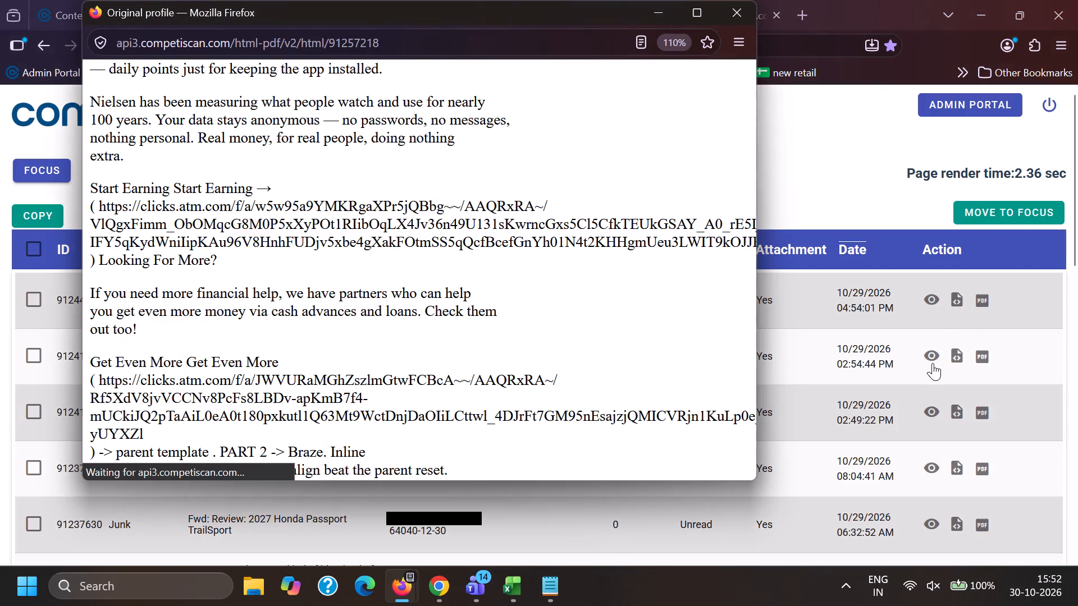
click(933, 356)
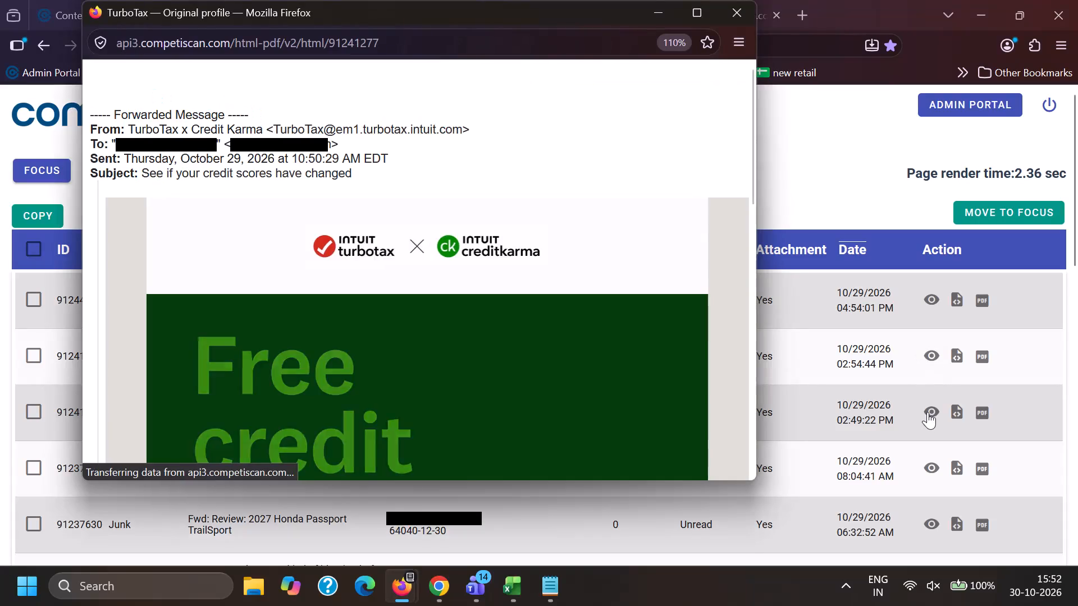
click(928, 412)
key(alt+Tab)
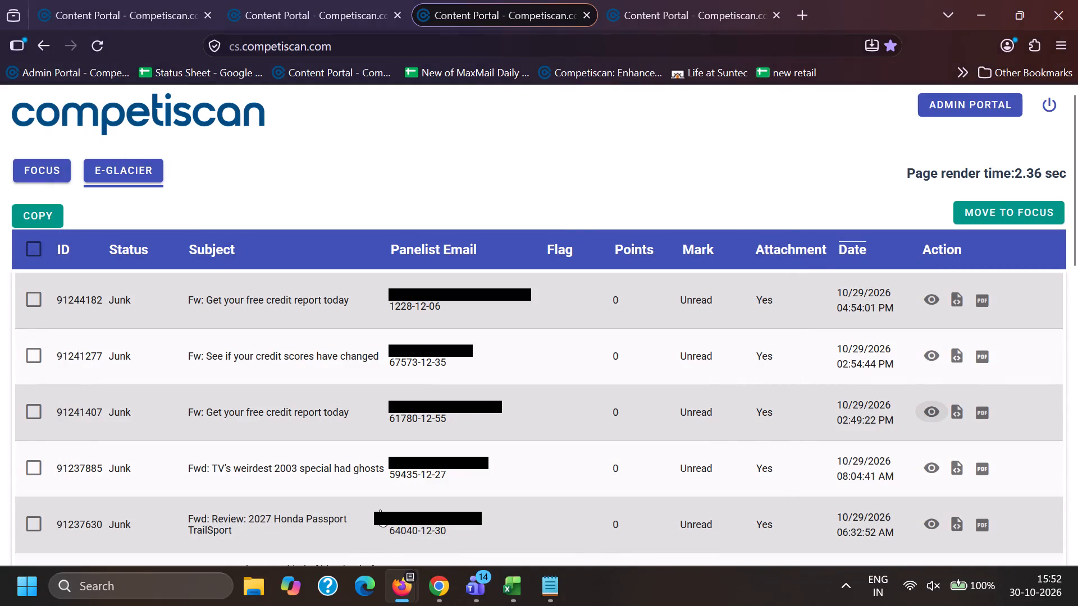
click(440, 604)
click(293, 511)
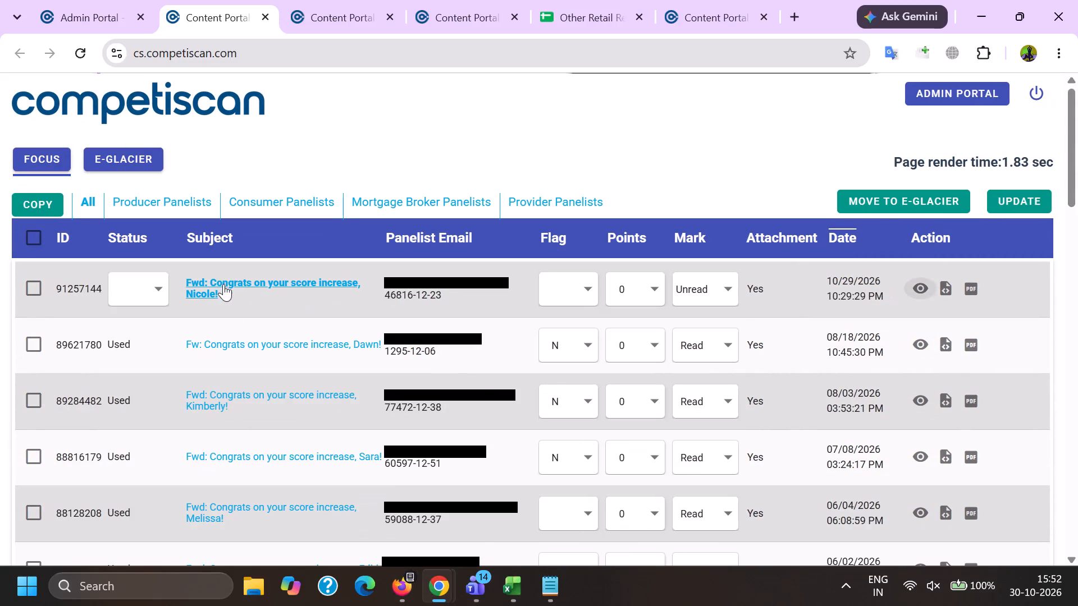
click(385, 0)
scroll(198, 299, down, 3)
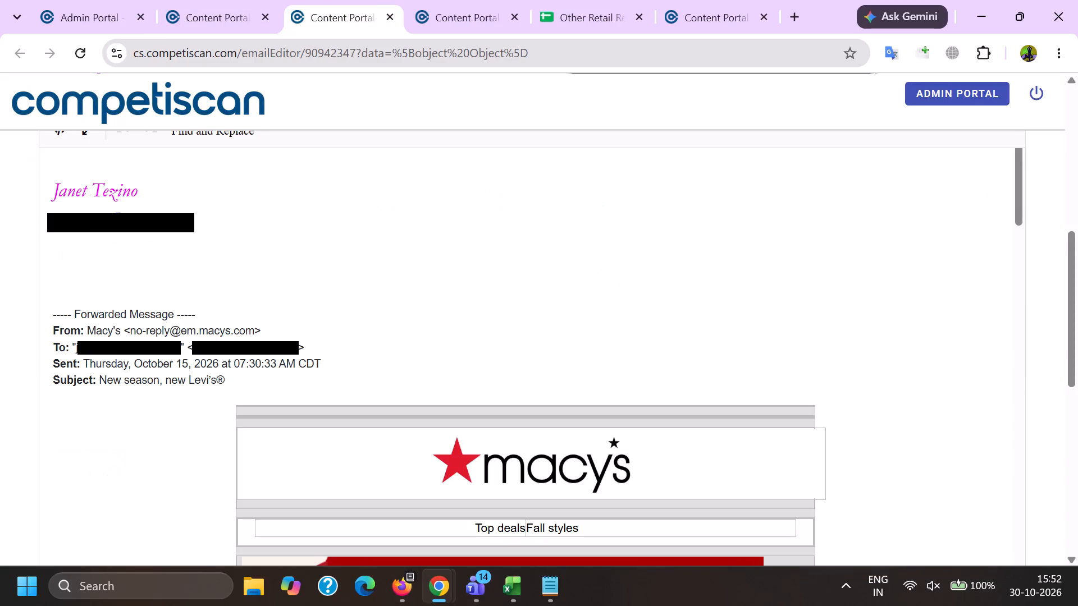
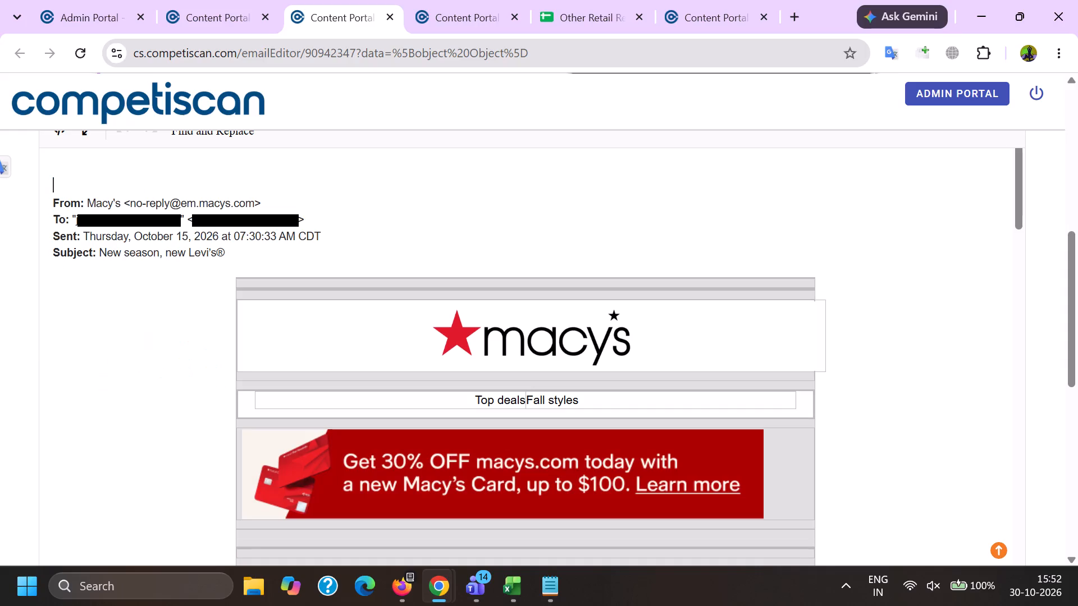
drag(126, 200, 348, 217)
key(BackSpace)
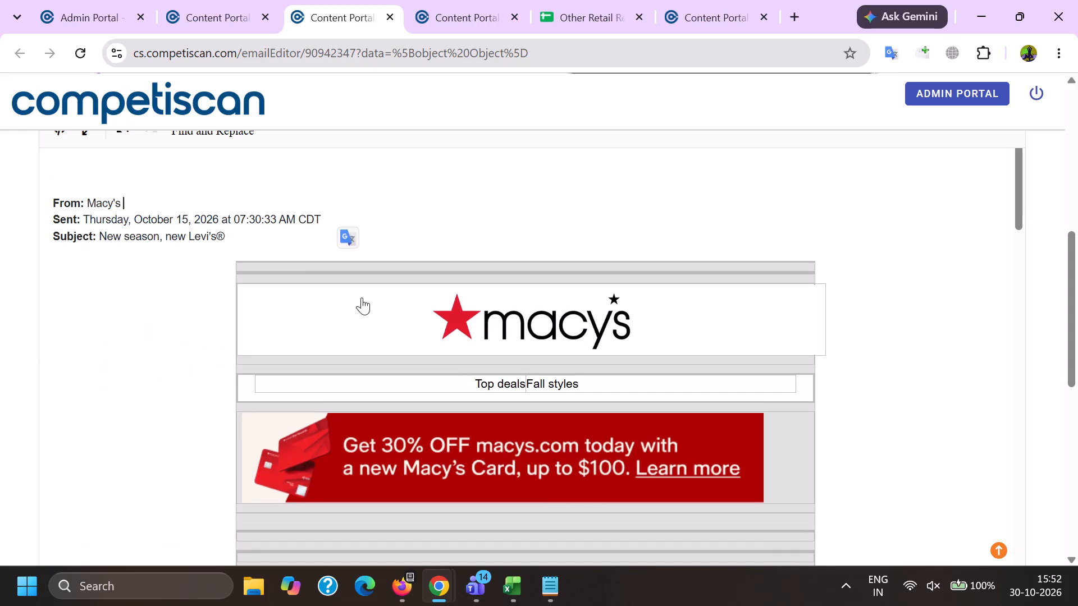
Remove the links from the Macy's Card offer banner and from the Facebook, Instagram, TikTok and YouTube icons.
click(460, 471)
click(468, 388)
scroll(468, 387, down, 20)
scroll(468, 387, down, 2)
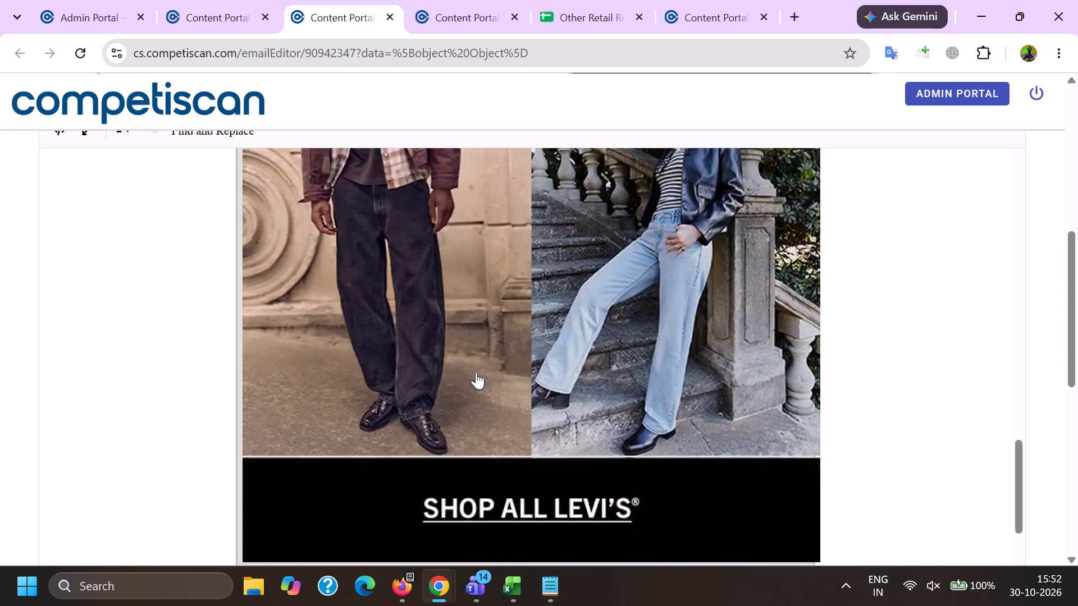
scroll(476, 372, down, 13)
scroll(480, 394, up, 7)
click(474, 316)
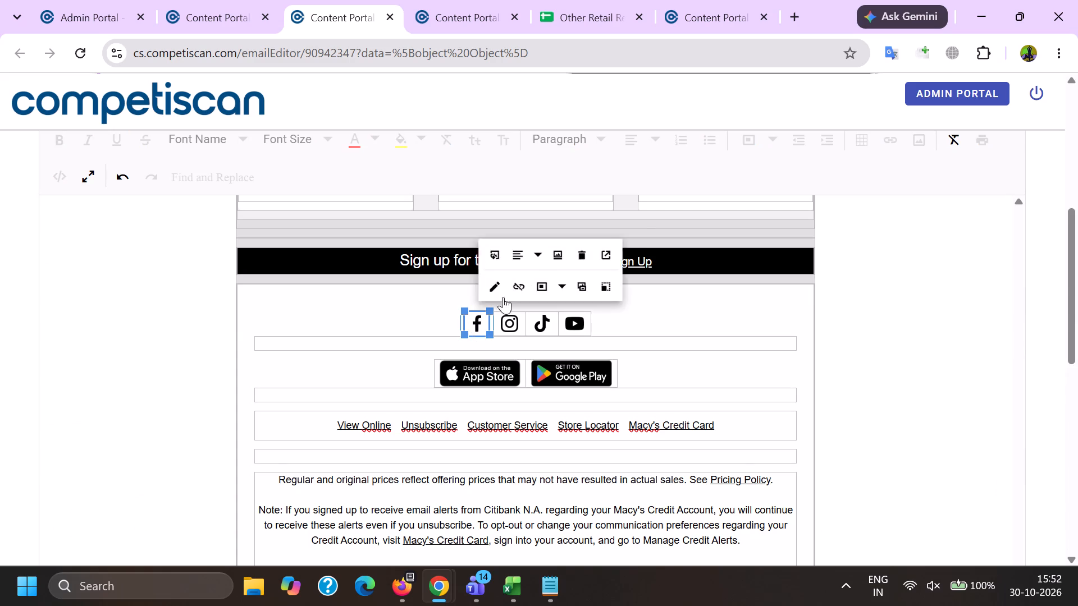
click(505, 289)
click(508, 330)
click(548, 290)
click(541, 325)
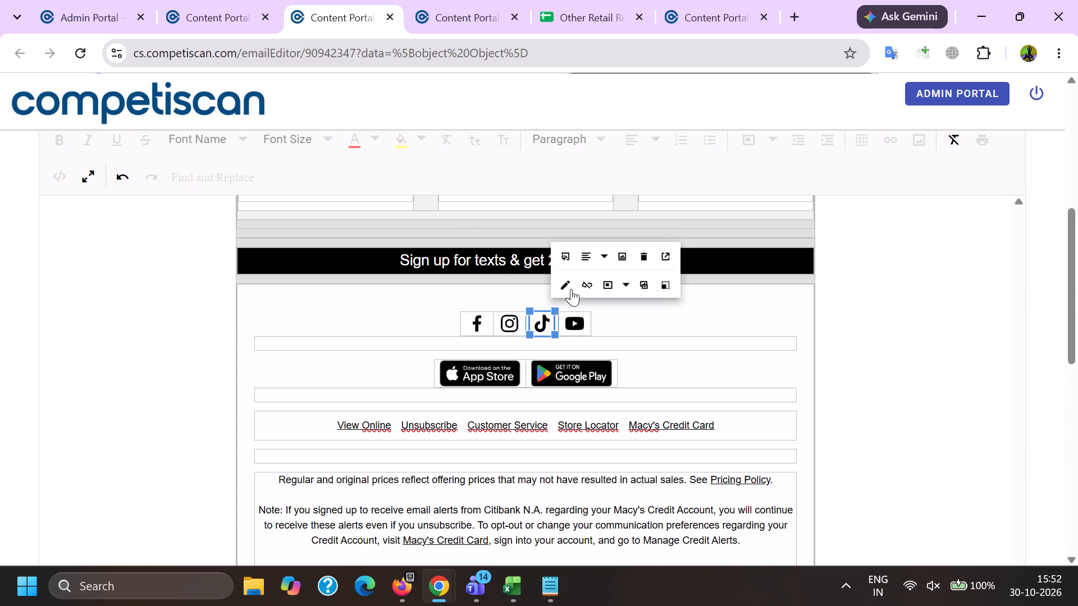
click(572, 286)
click(573, 325)
click(609, 291)
Remove the links from the Sign Up text and from the Google Play and App Store badges.
click(620, 260)
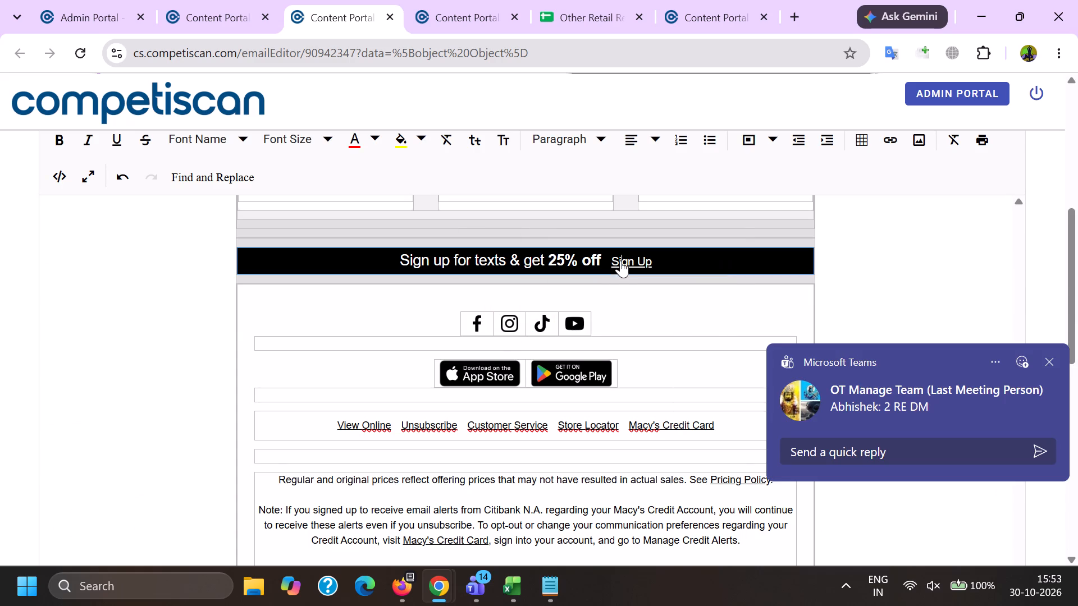
click(707, 287)
click(559, 373)
click(584, 338)
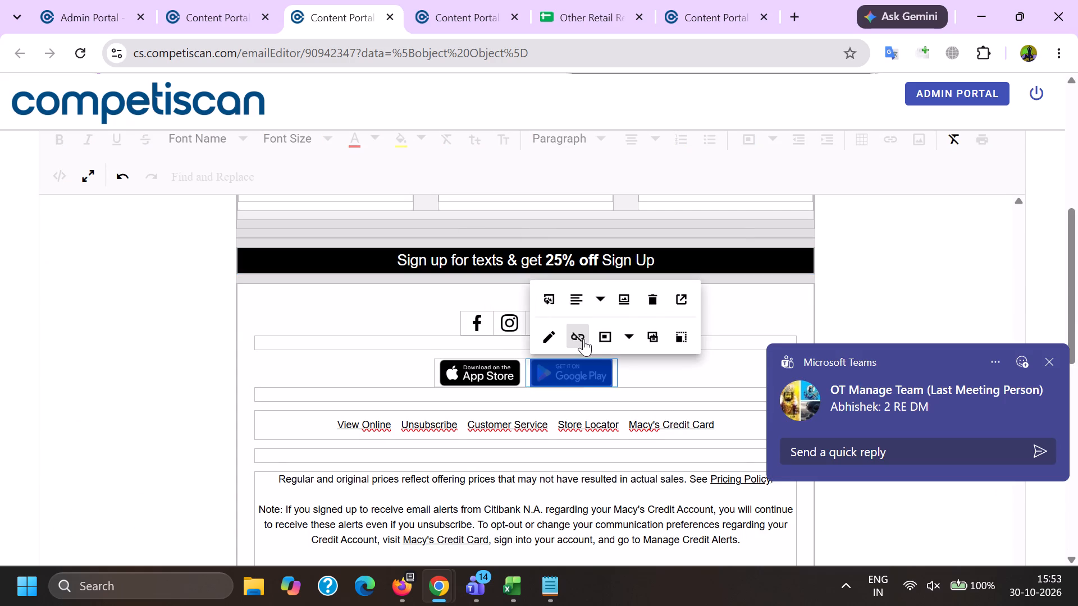
click(476, 374)
click(482, 340)
Remove the footer links on View Online, Unsubscribe and both Macy's Credit Card mentions.
click(349, 423)
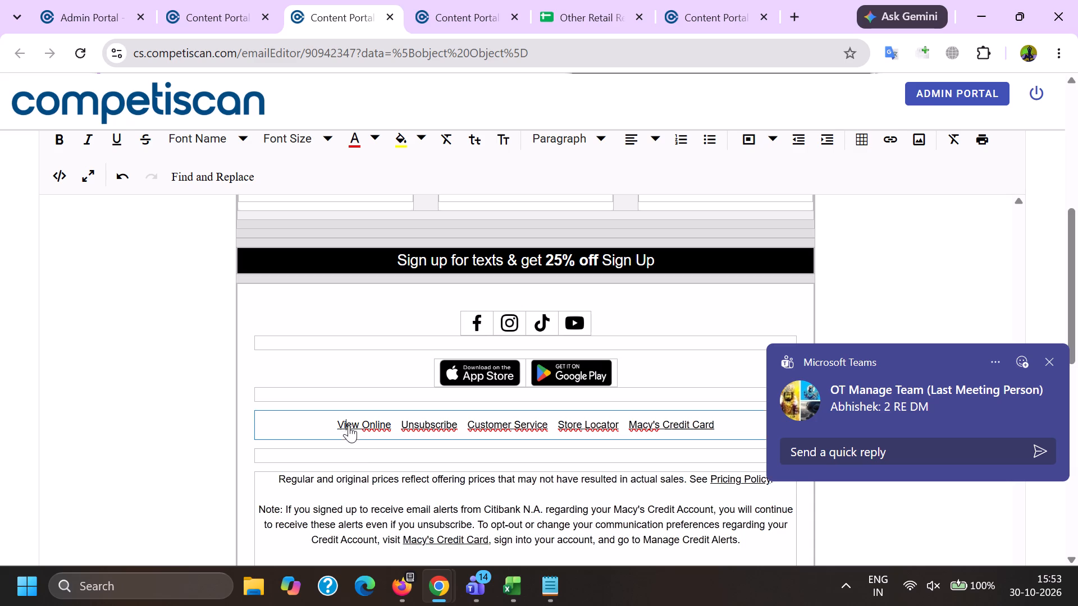
click(437, 450)
click(434, 421)
click(531, 452)
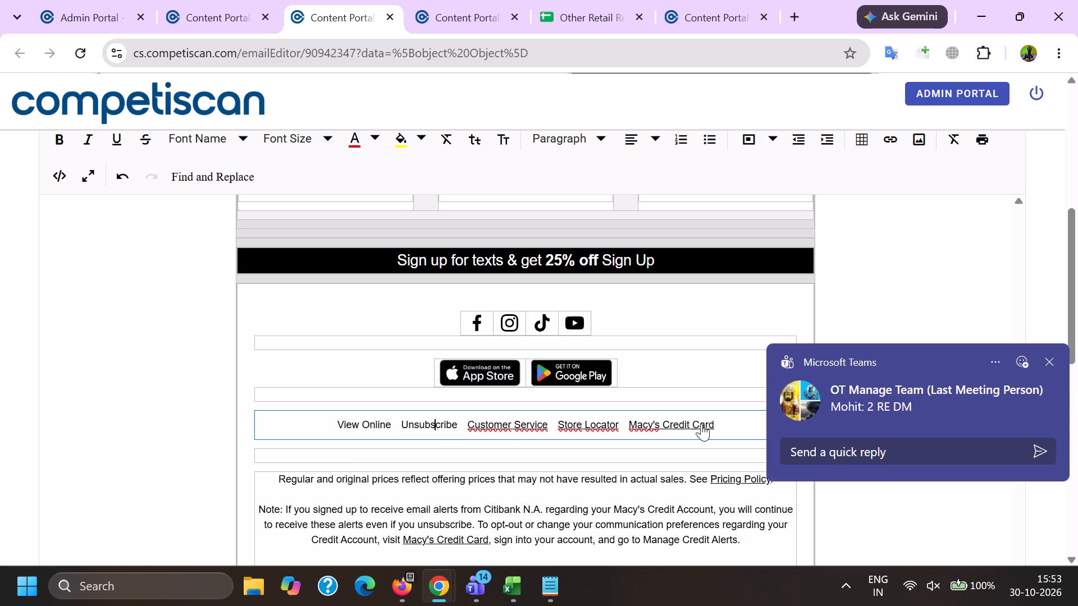
click(661, 419)
click(753, 459)
scroll(646, 347, down, 3)
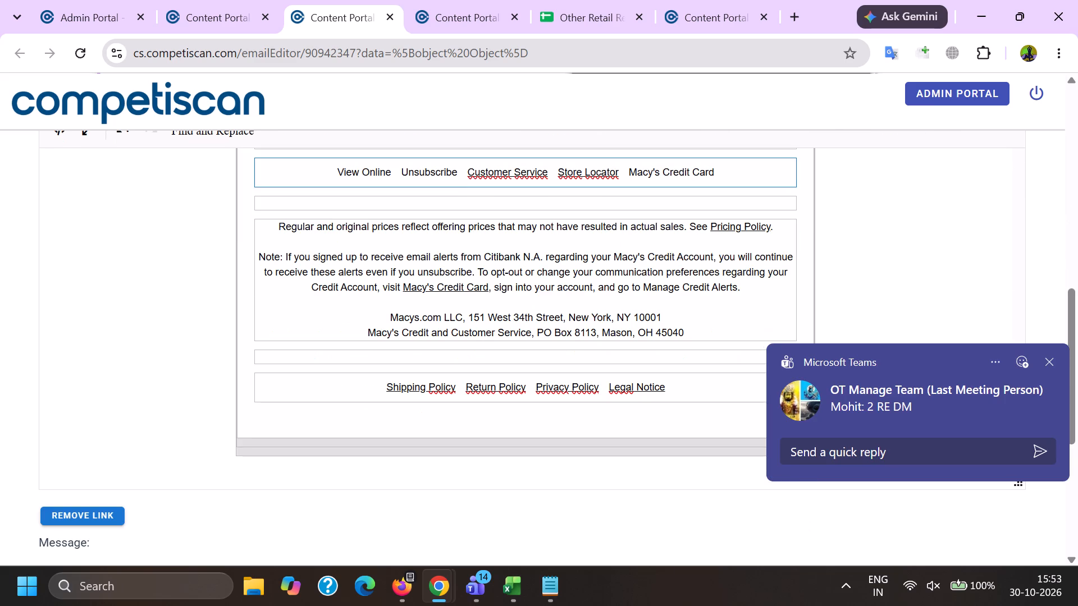
click(441, 290)
click(528, 325)
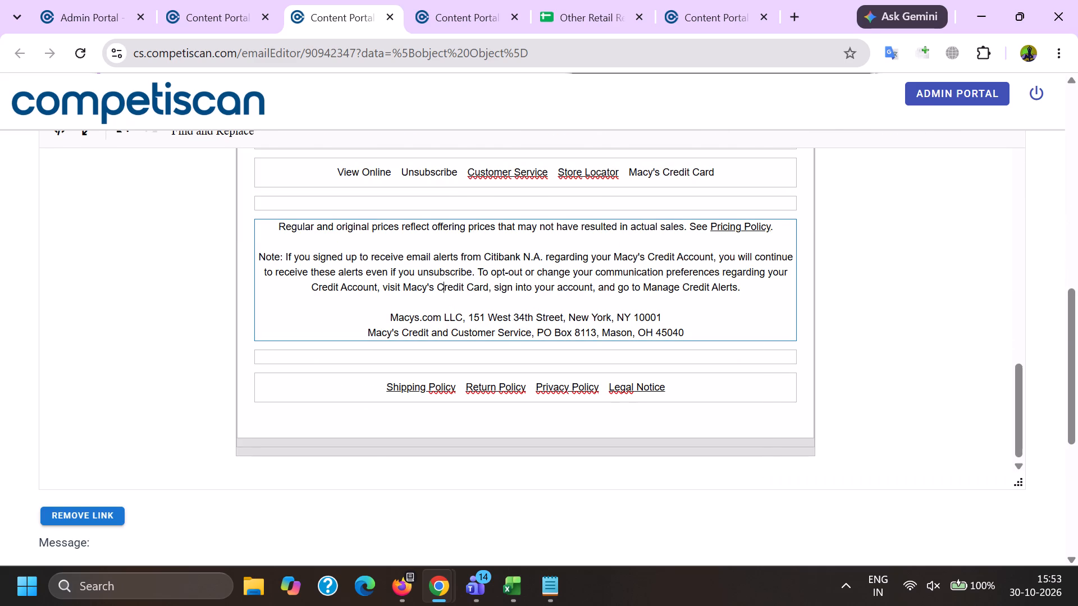
scroll(540, 366, down, 8)
click(467, 430)
click(588, 333)
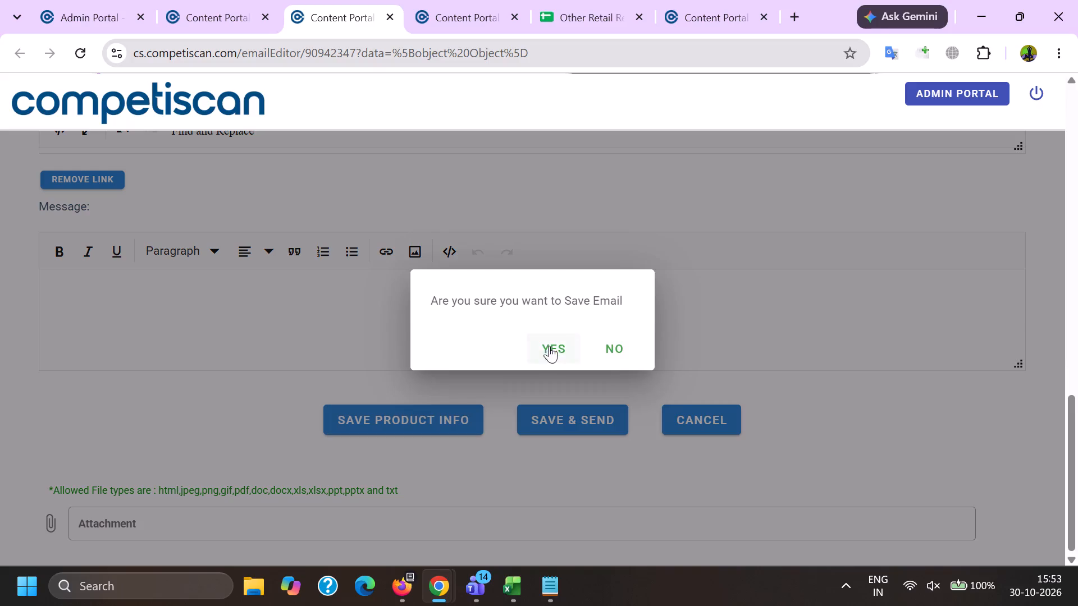
click(549, 346)
Open the processed PDF of the Dyson email 90944978 in its own tab and return to email 90942347.
click(476, 0)
scroll(501, 245, up, 3)
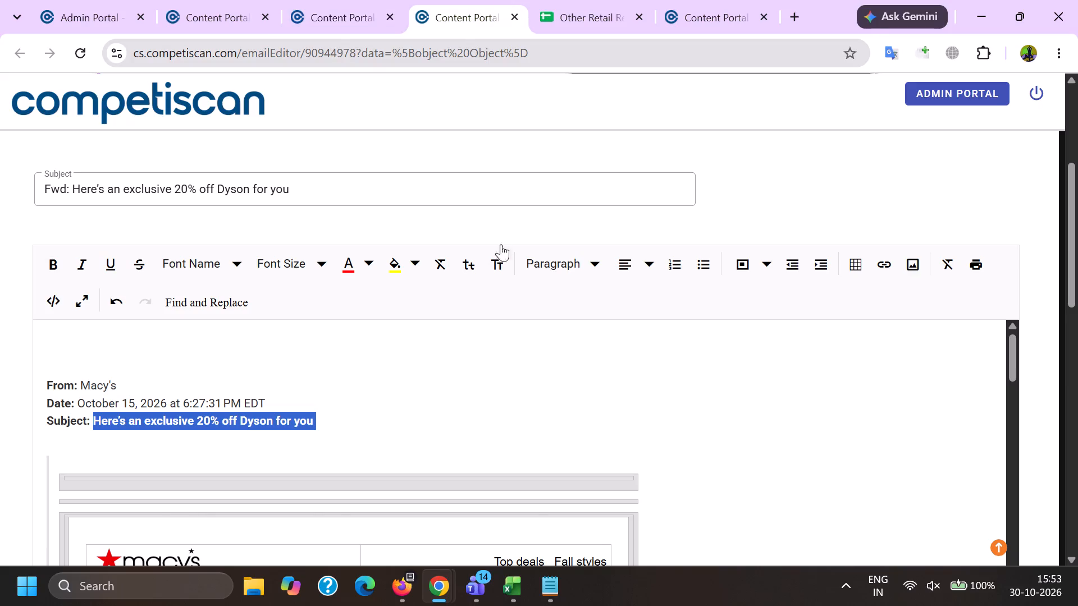
scroll(501, 244, up, 3)
ctrl+click(511, 255)
click(303, 0)
Open the product record of email 90942347 and copy the sender name Macy's from the email header.
drag(0, 294, 12, 283)
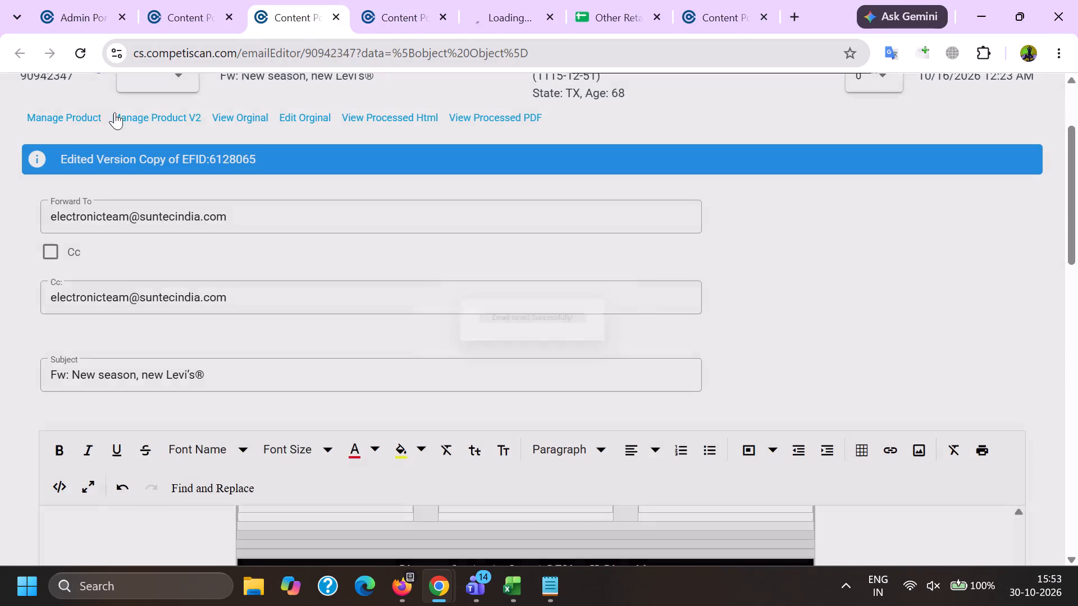
click(77, 119)
key(alt+Tab)
scroll(161, 231, down, 6)
click(157, 320)
click(158, 314)
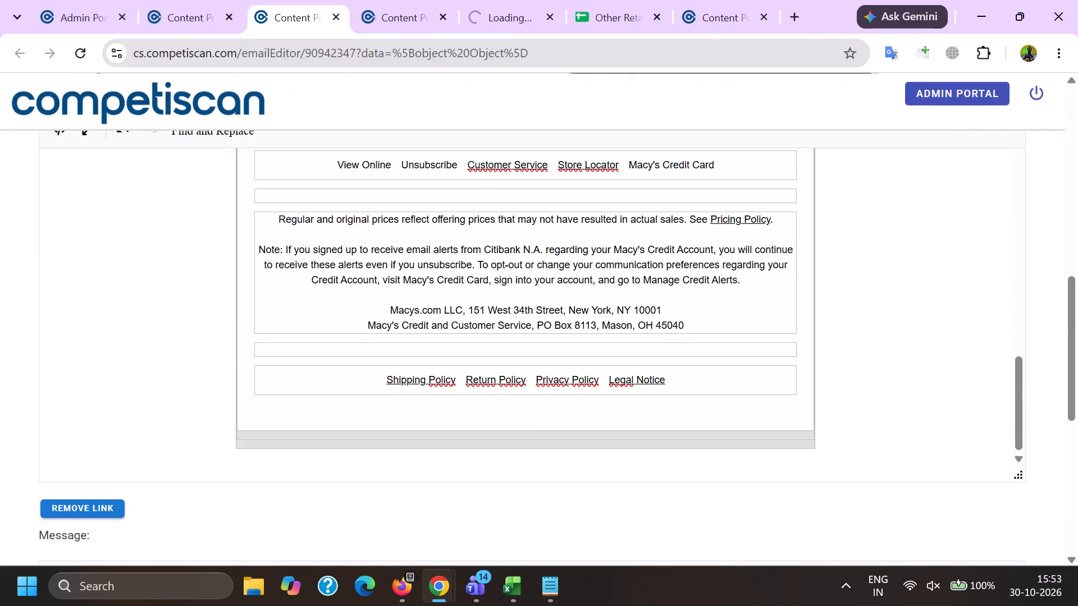
key(Page_Up)
key(Page_Up)
key(Page_Up)
key(Page_Up)
key(Page_Up)
key(Page_Up)
key(Page_Up)
key(Page_Up)
key(Page_Up)
key(Page_Up)
key(Page_Up)
key(Page_Up)
key(Page_Up)
key(Page_Up)
key(Page_Up)
key(Page_Up)
key(Page_Up)
key(Page_Up)
key(Page_Up)
key(Page_Up)
scroll(158, 314, down, 4)
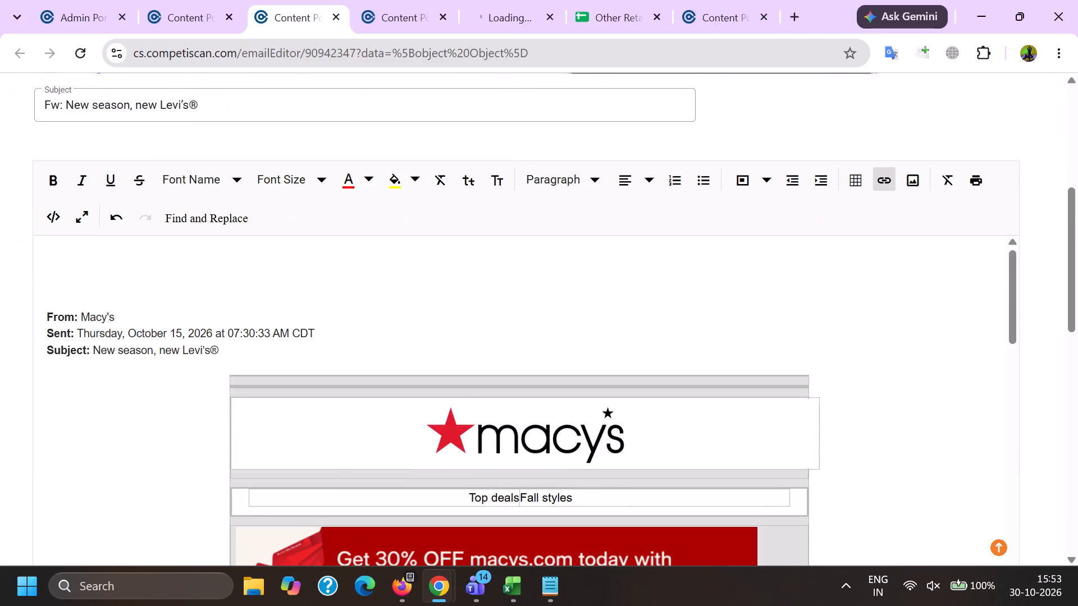
double_click(89, 323)
key(shift+Left)
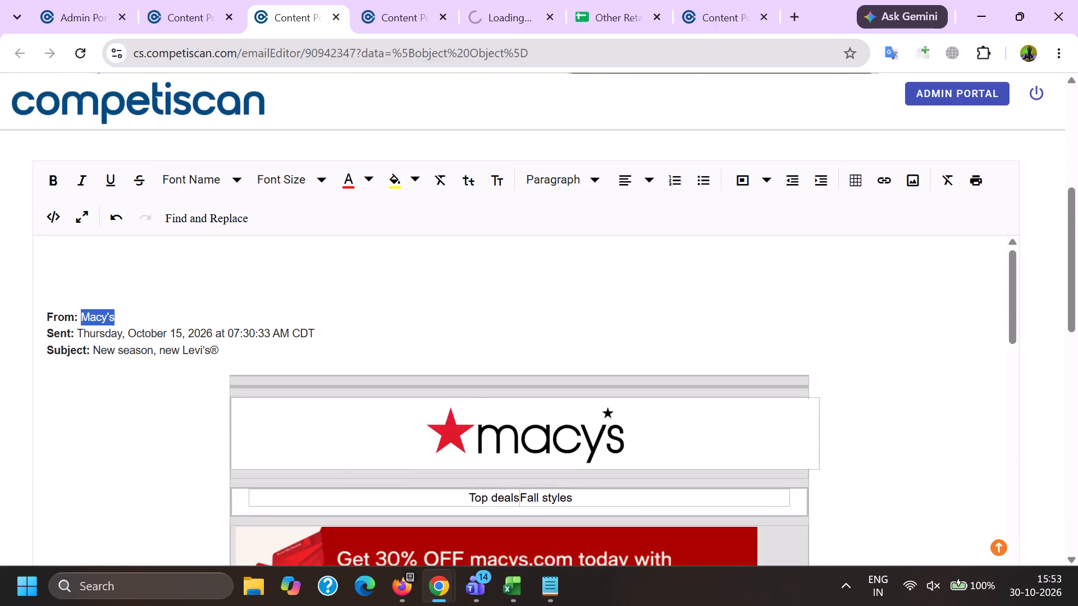
key(ctrl+c)
key(alt+Tab)
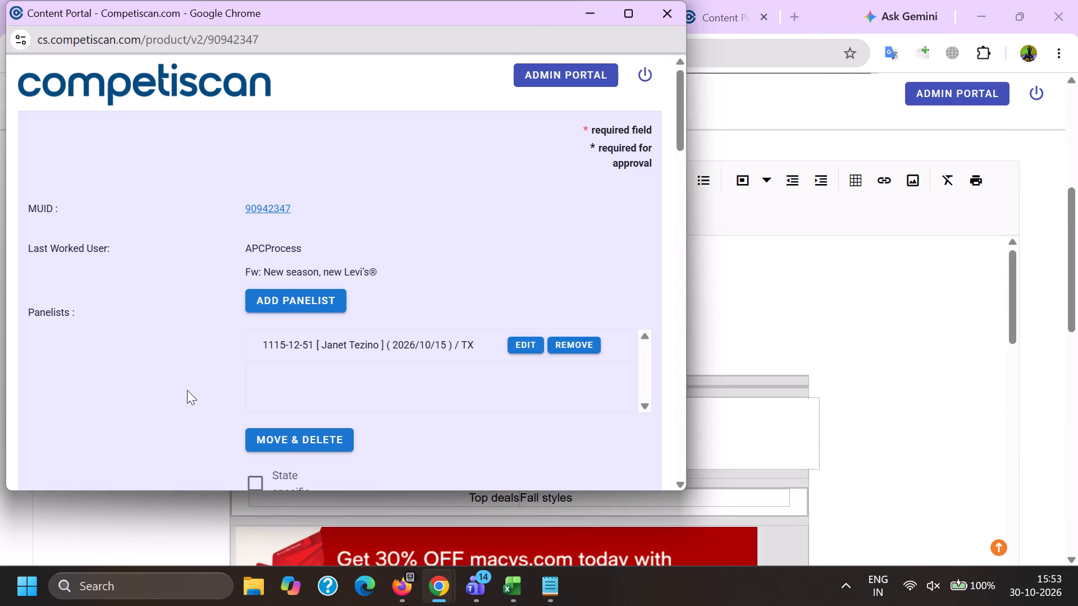
Replace the company apc-na with Macy's, apply its product image, and look up Macy's as the affinity/association.
scroll(310, 327, down, 5)
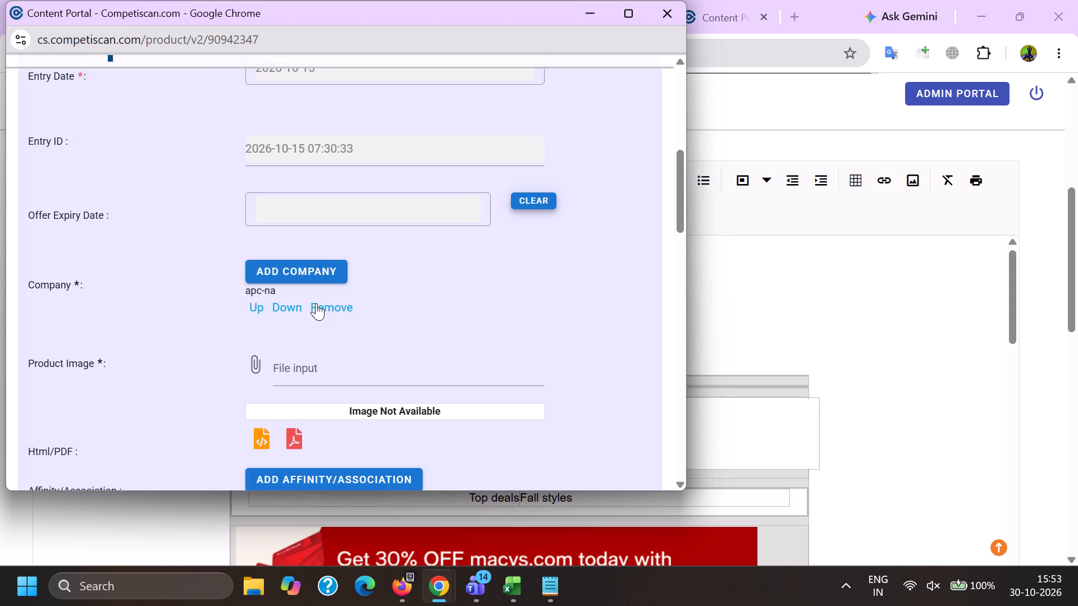
click(326, 306)
click(309, 275)
key(ctrl+v)
scroll(317, 265, down, 1)
click(340, 349)
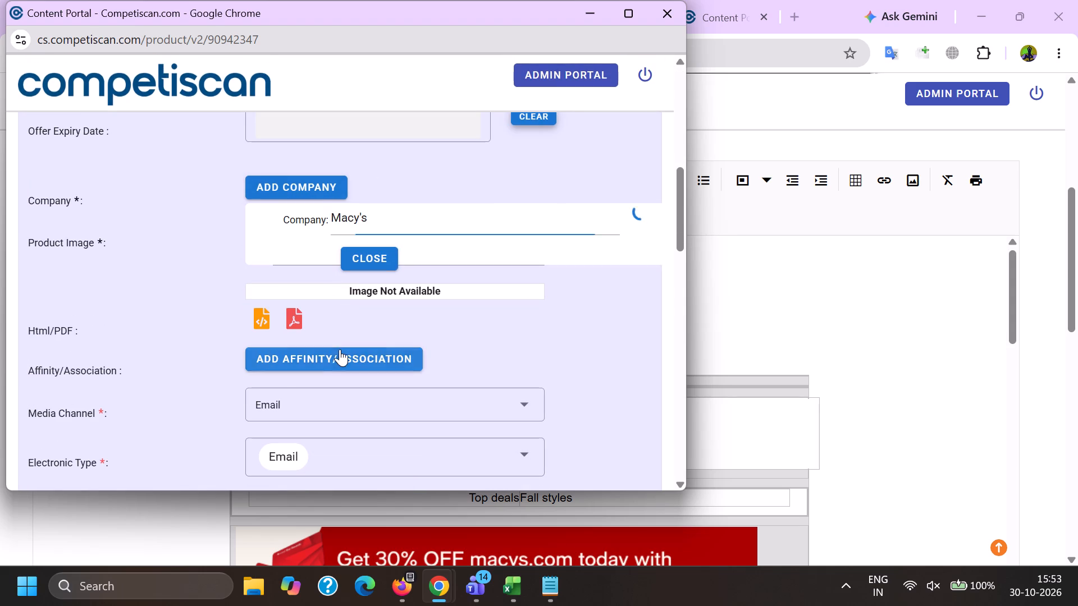
click(395, 380)
key(ctrl+v)
click(367, 268)
click(319, 224)
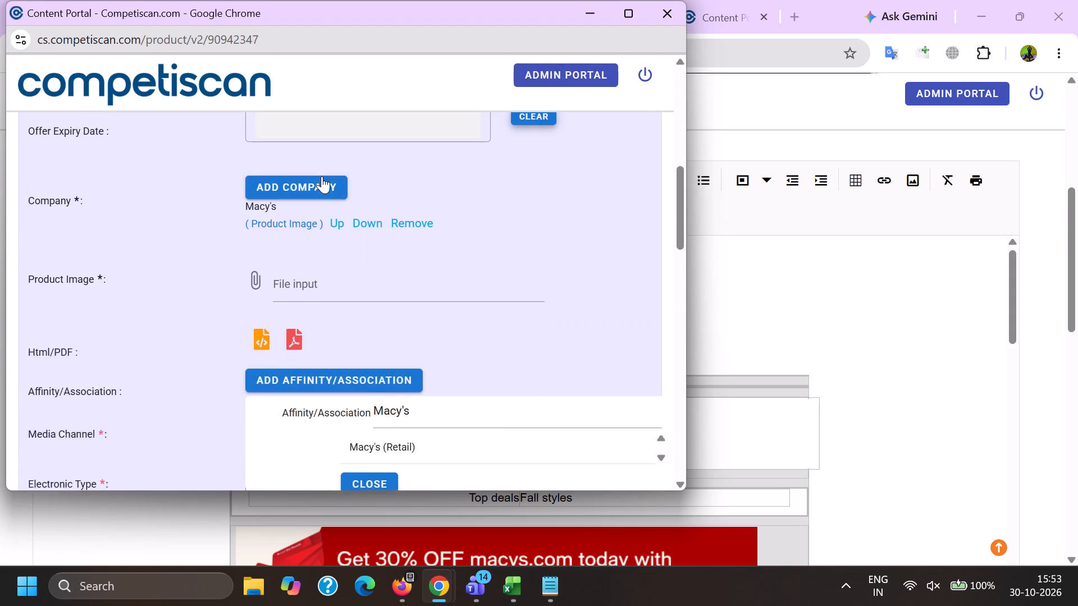
Add Citibank as a second company and select Macy's (Retail) as the affinity/association.
click(321, 175)
click(322, 192)
key(c)
text(it)
key(a)
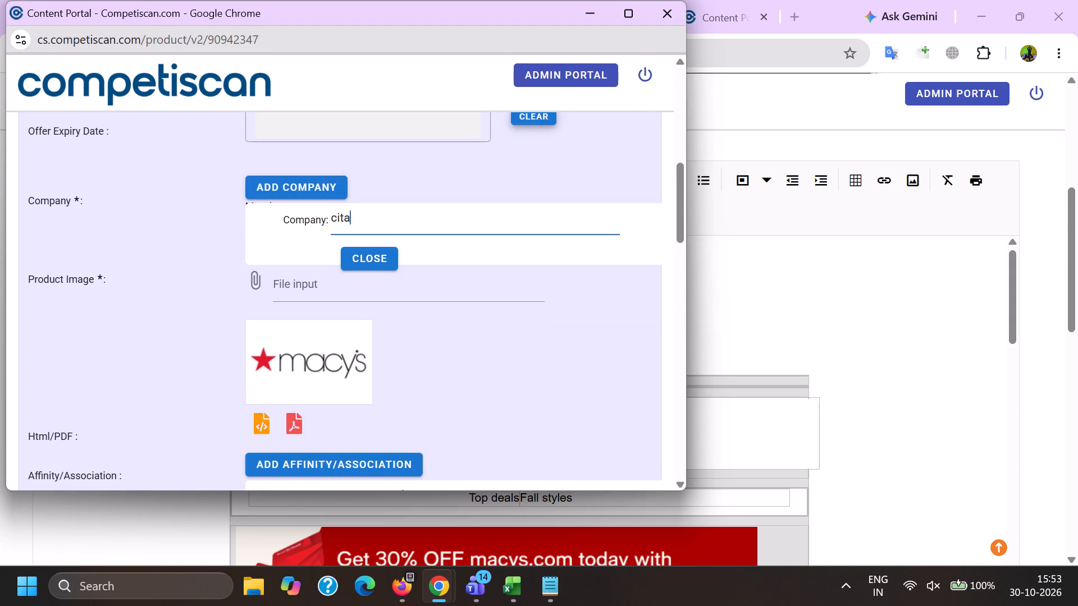
key(BackSpace)
text(ibank)
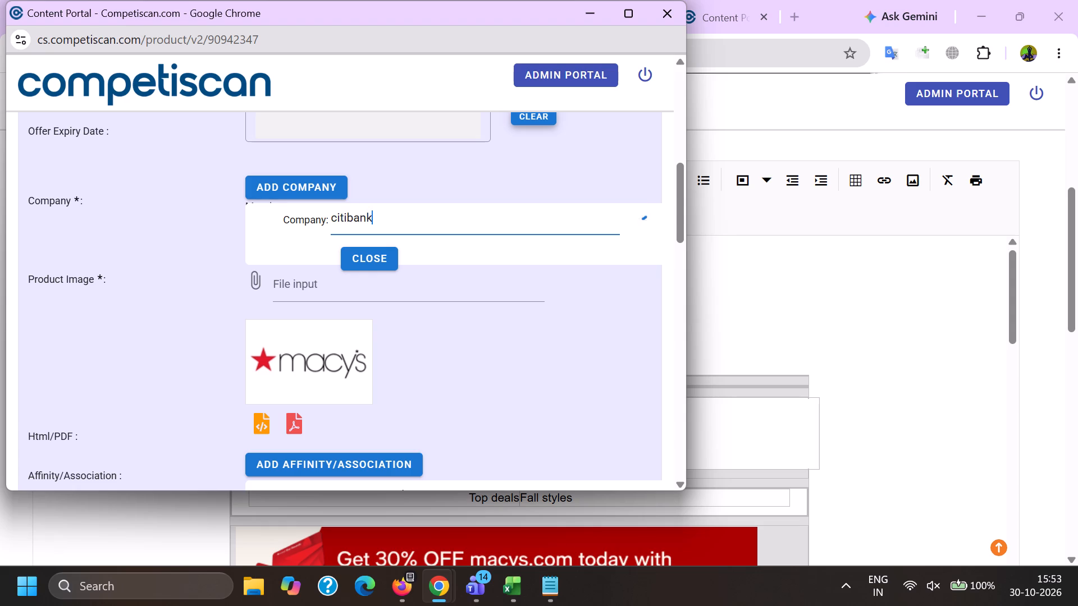
click(421, 261)
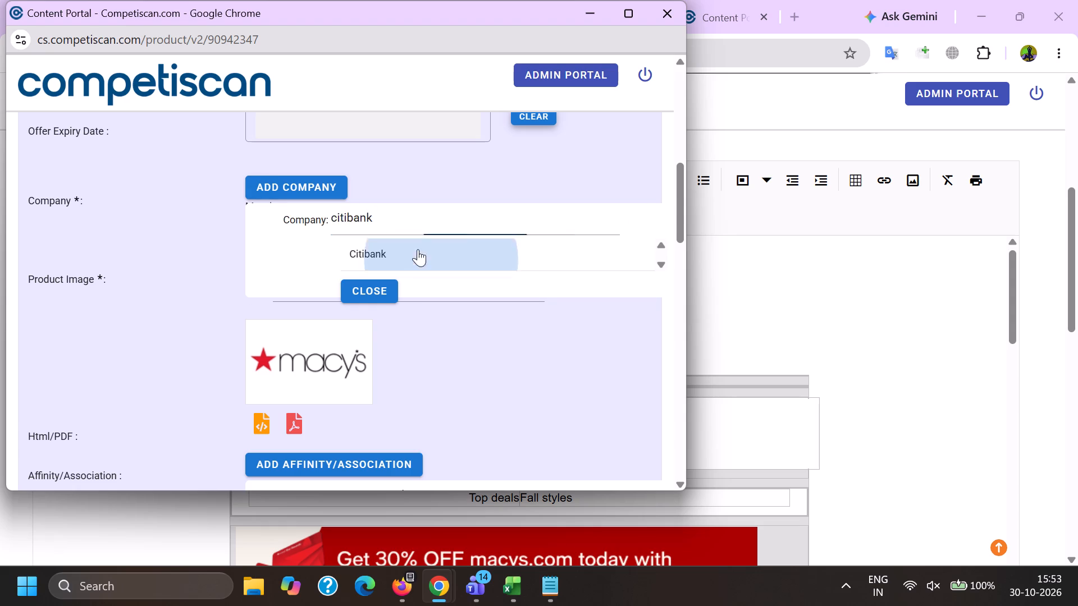
scroll(349, 182, down, 4)
click(363, 248)
Add the sector and category Retail / Clothing & Accessories, checking the email content for the fitting category.
scroll(337, 140, down, 2)
click(314, 269)
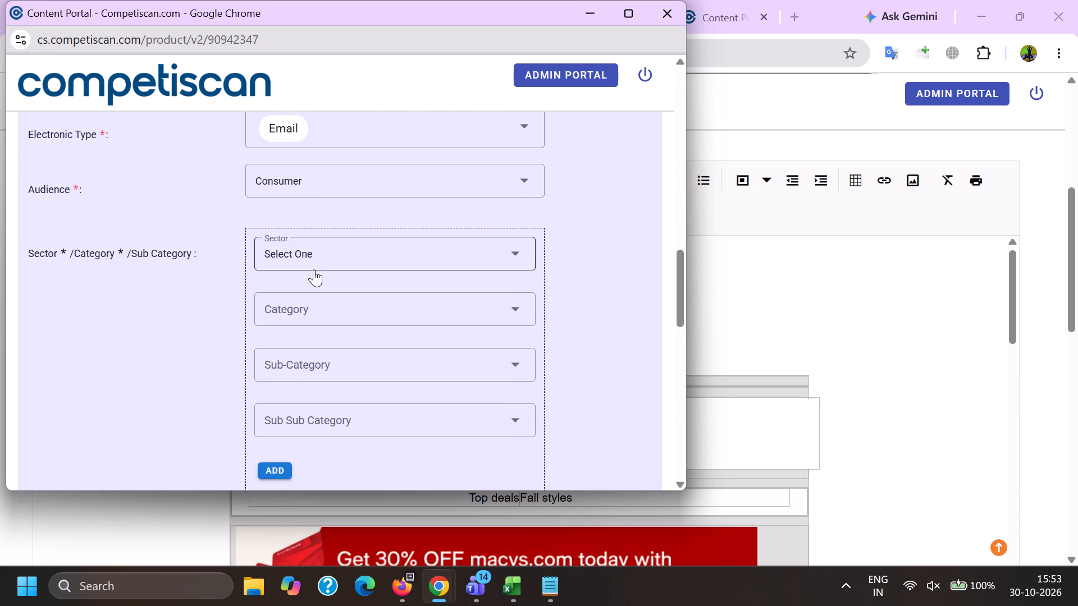
scroll(310, 253, down, 6)
click(307, 324)
drag(182, 320, 193, 321)
click(291, 313)
scroll(301, 154, down, 7)
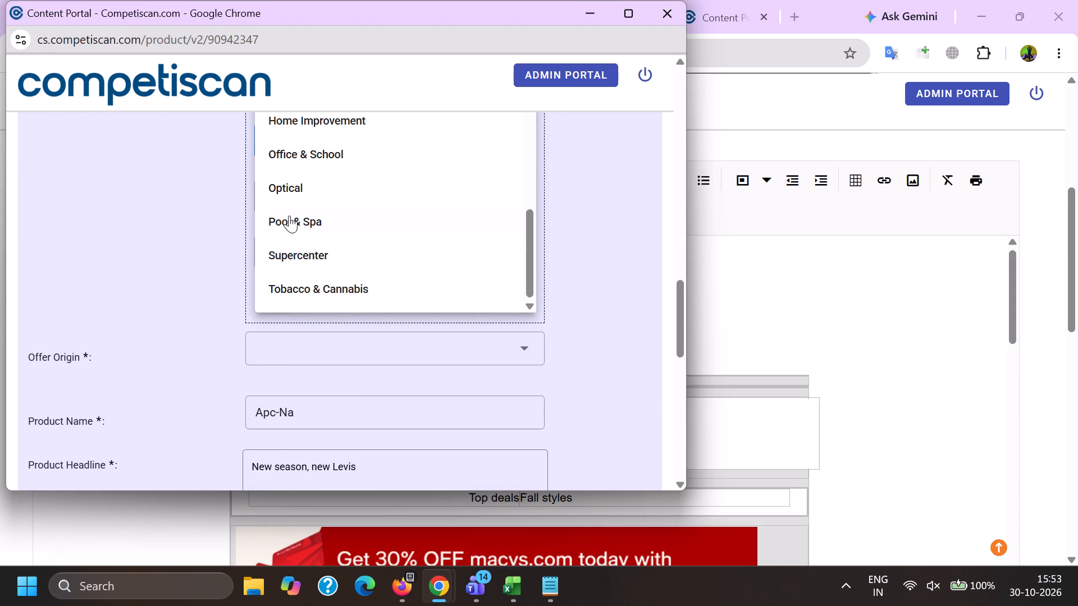
scroll(256, 419, up, 2)
key(alt+Tab)
scroll(276, 361, down, 10)
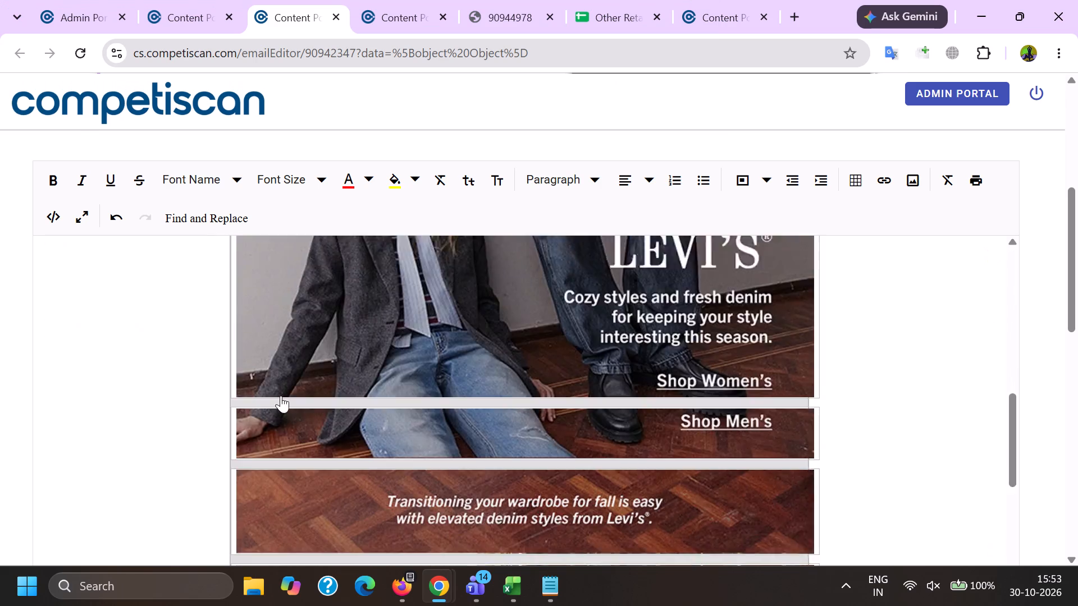
scroll(281, 396, down, 4)
key(alt+Tab)
scroll(318, 389, up, 6)
click(328, 386)
drag(175, 370, 197, 375)
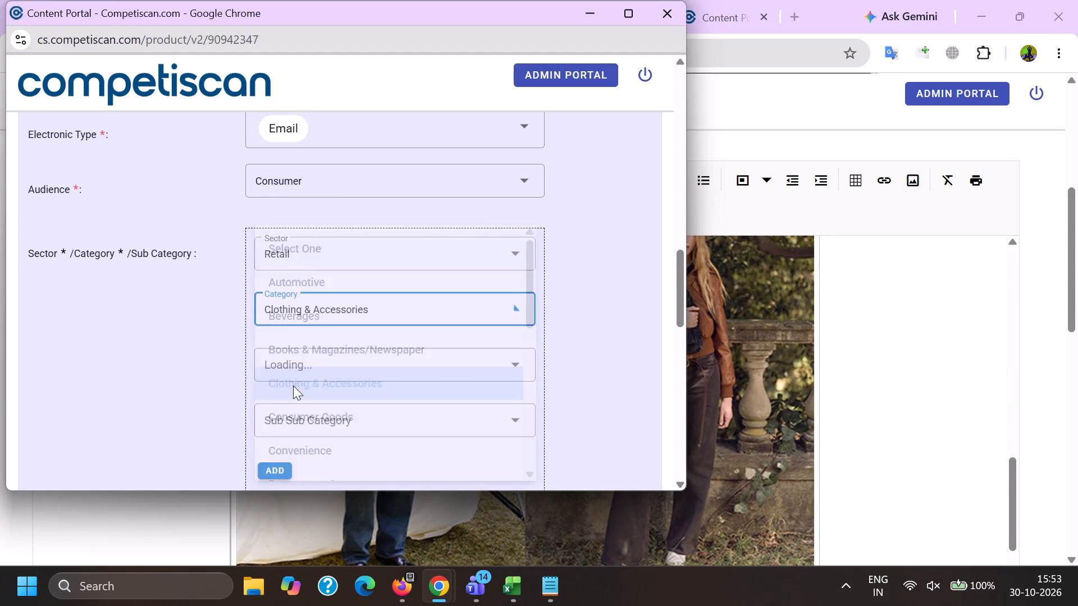
scroll(283, 370, down, 2)
click(281, 311)
click(280, 302)
Add a second classification of Credit Cards / Payment Cards / Private Label Cards.
scroll(291, 369, up, 3)
click(305, 373)
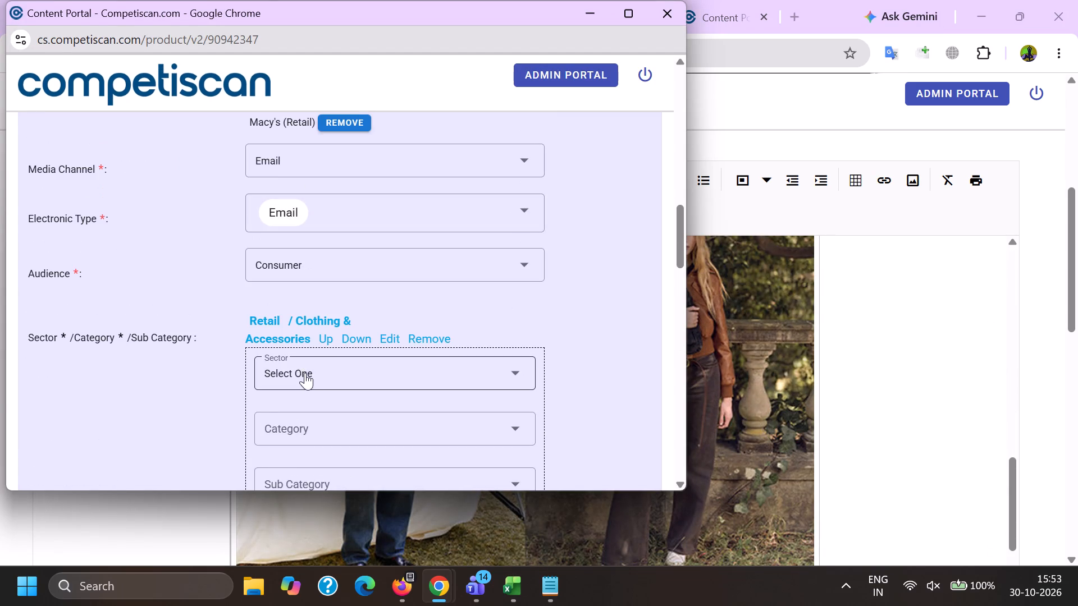
scroll(317, 399, up, 6)
click(316, 380)
drag(232, 374, 239, 373)
scroll(319, 250, down, 2)
click(307, 269)
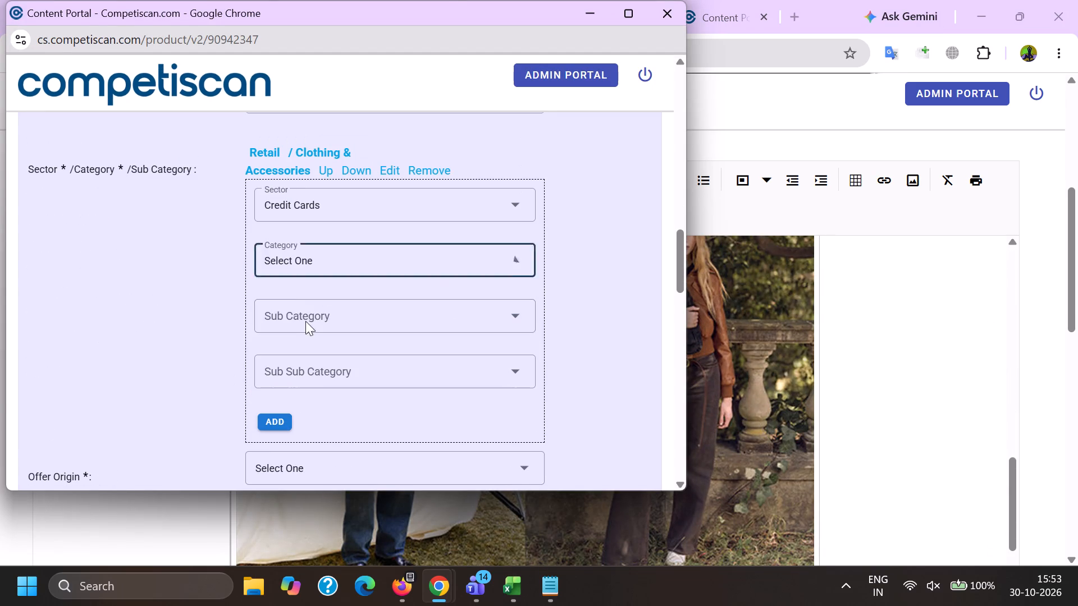
click(299, 332)
click(295, 327)
scroll(287, 276, down, 1)
scroll(292, 415, down, 6)
click(322, 410)
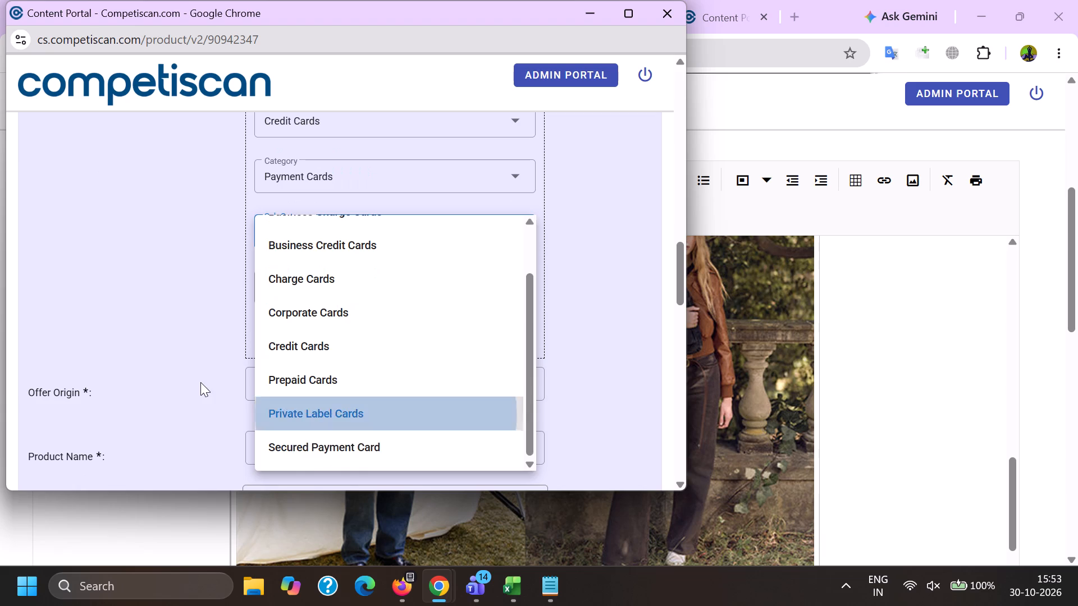
click(200, 383)
click(280, 330)
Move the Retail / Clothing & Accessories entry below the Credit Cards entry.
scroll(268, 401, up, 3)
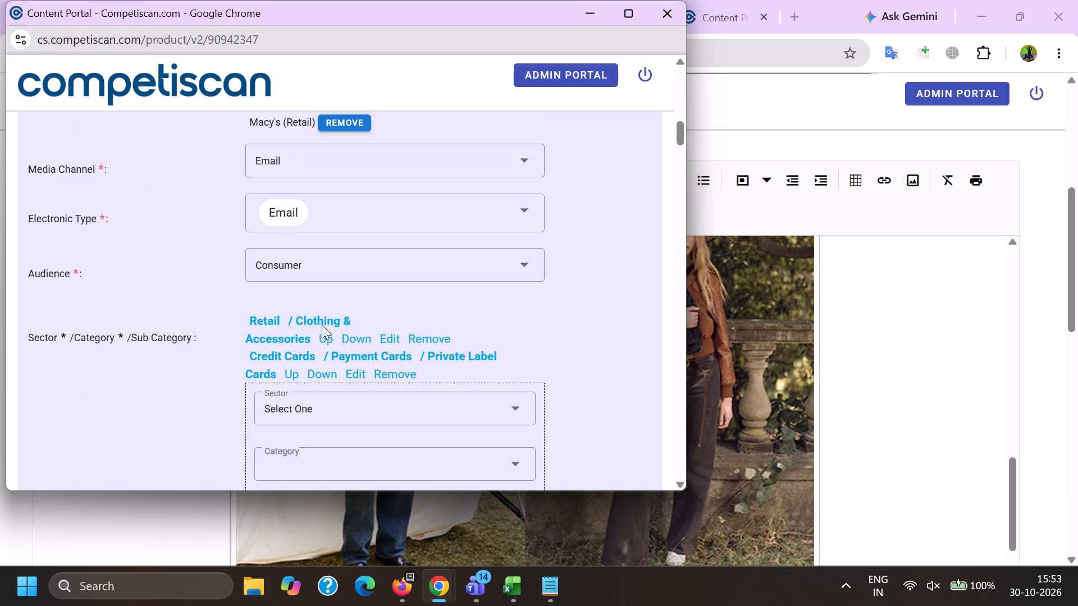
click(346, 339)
Set the Offer Origin to Provider/Bank and the Product Name to Macy's Card.
scroll(336, 313, down, 5)
click(288, 259)
double_click(286, 337)
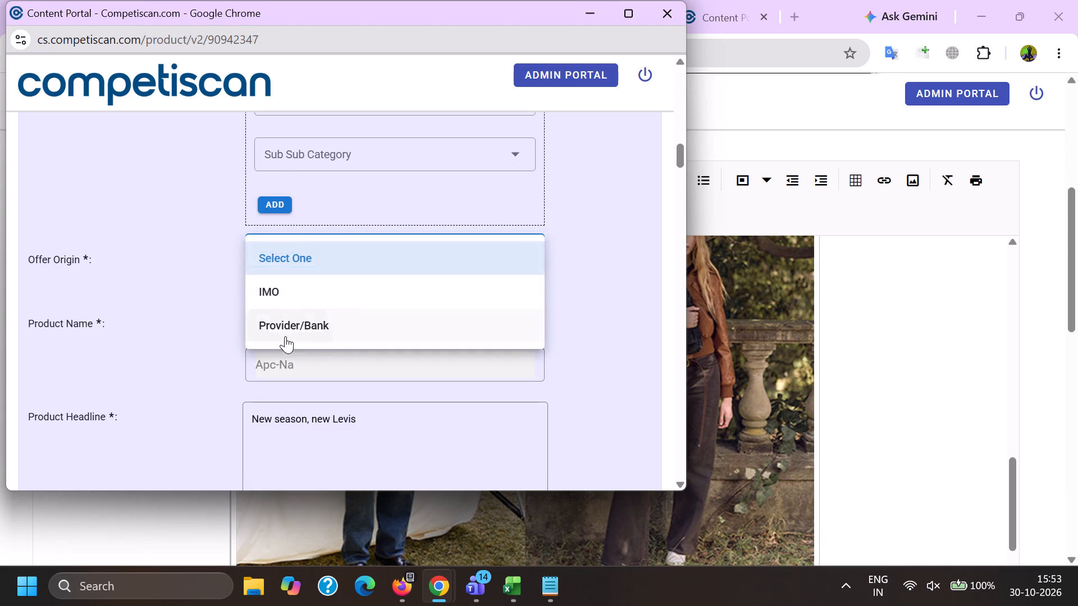
key(ctrl+v)
click(303, 394)
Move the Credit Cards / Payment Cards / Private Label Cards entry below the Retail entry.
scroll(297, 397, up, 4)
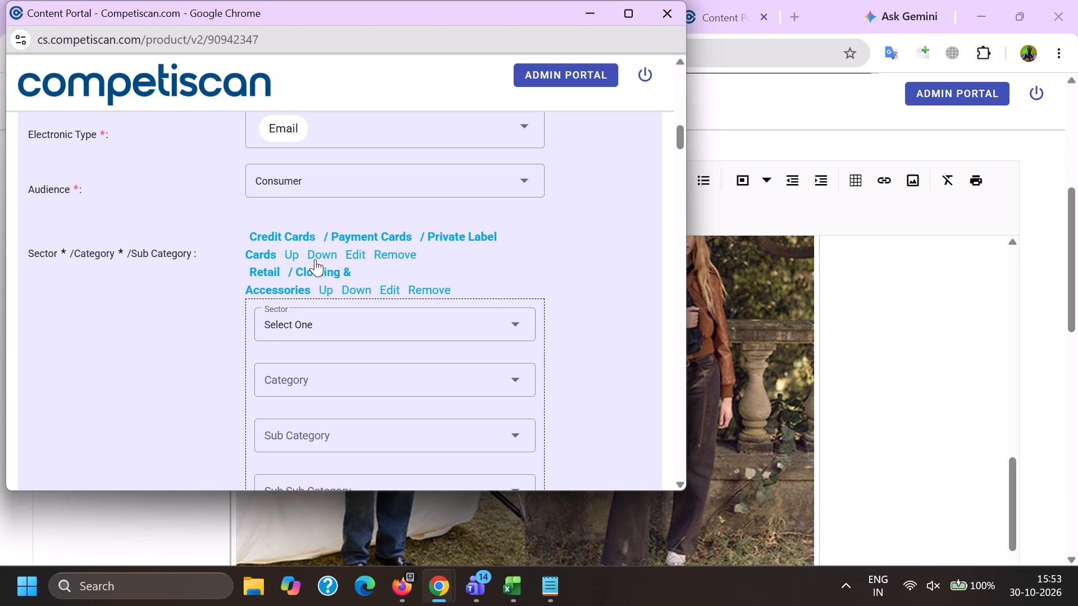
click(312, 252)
scroll(312, 255, down, 5)
drag(404, 306, 0, 299)
key(BackSpace)
key(alt+Tab)
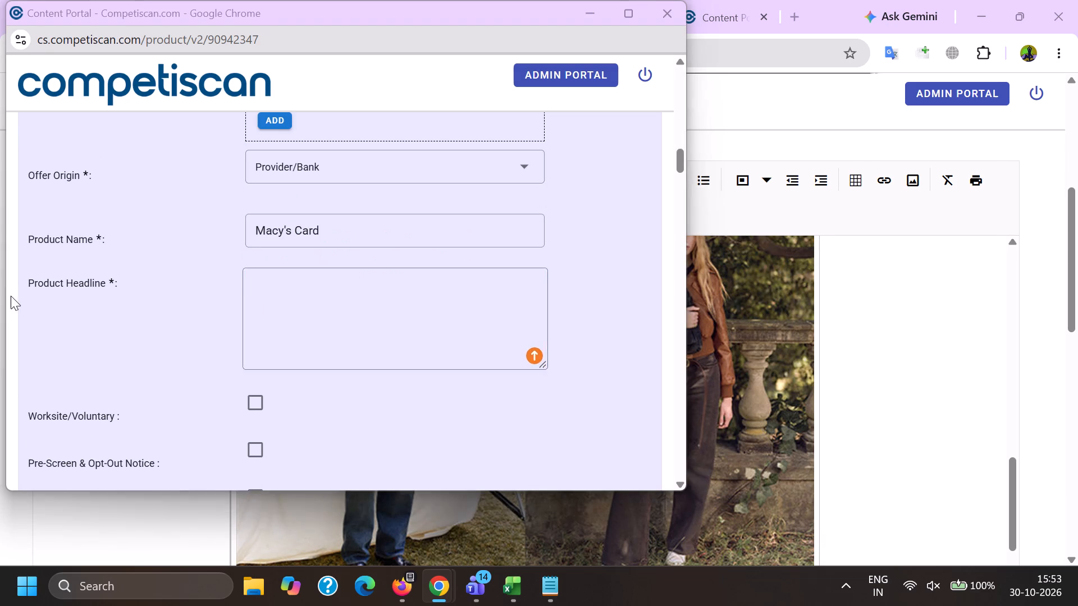
click(412, 160)
scroll(221, 366, up, 13)
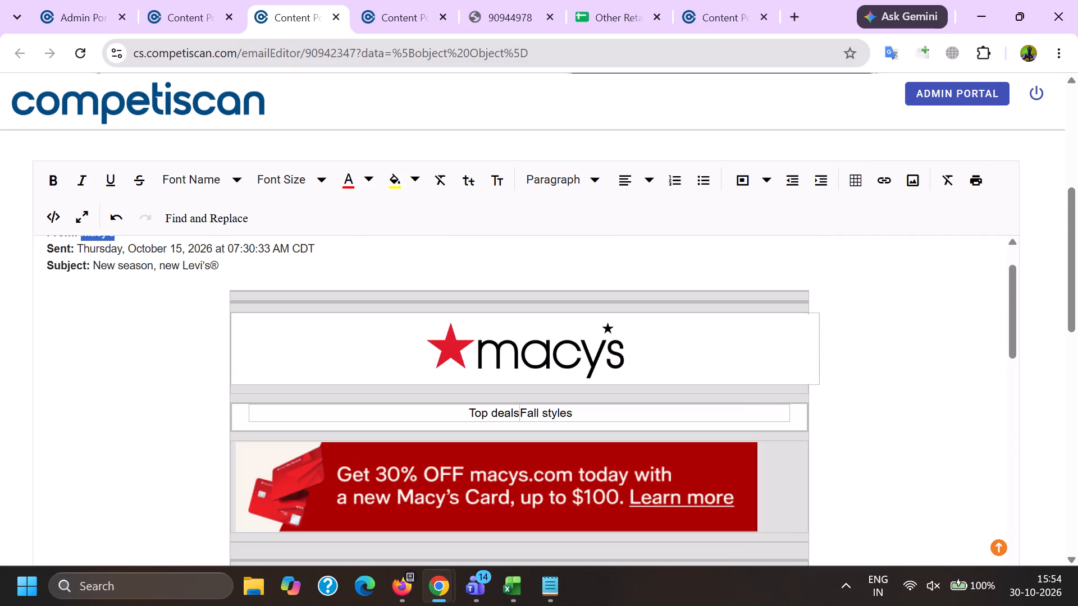
drag(95, 267, 210, 273)
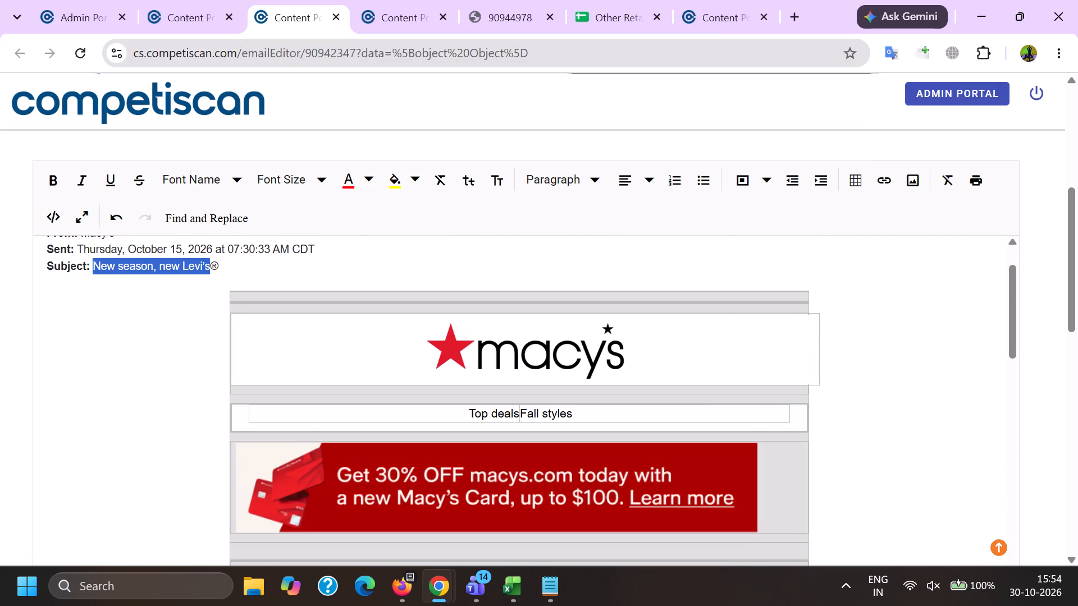
key(ctrl+c)
key(alt+Tab)
key(ctrl+v)
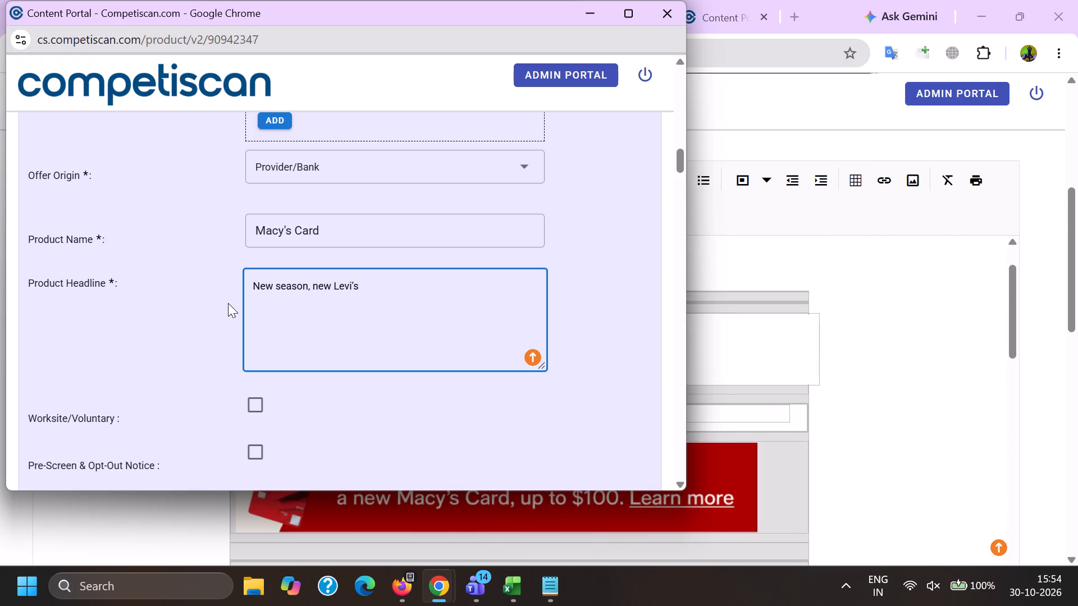
text(.)
key(space)
Append "Get 30% OFF macys.com today with a new Macy's Card, up to $100" from the earlier Macy's record to the Product Headline.
key(alt+Tab)
click(741, 0)
scroll(623, 371, up, 5)
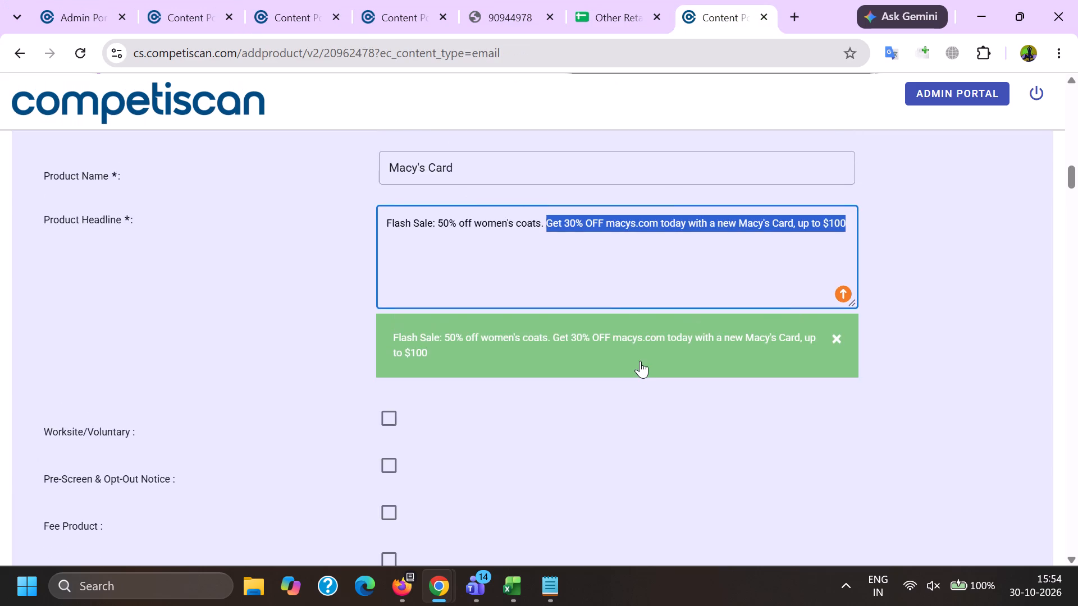
scroll(627, 339, down, 5)
key(ctrl+c)
key(alt+Tab)
key(ctrl+v)
Set the Mailing Type to Acquisition.
scroll(314, 347, down, 5)
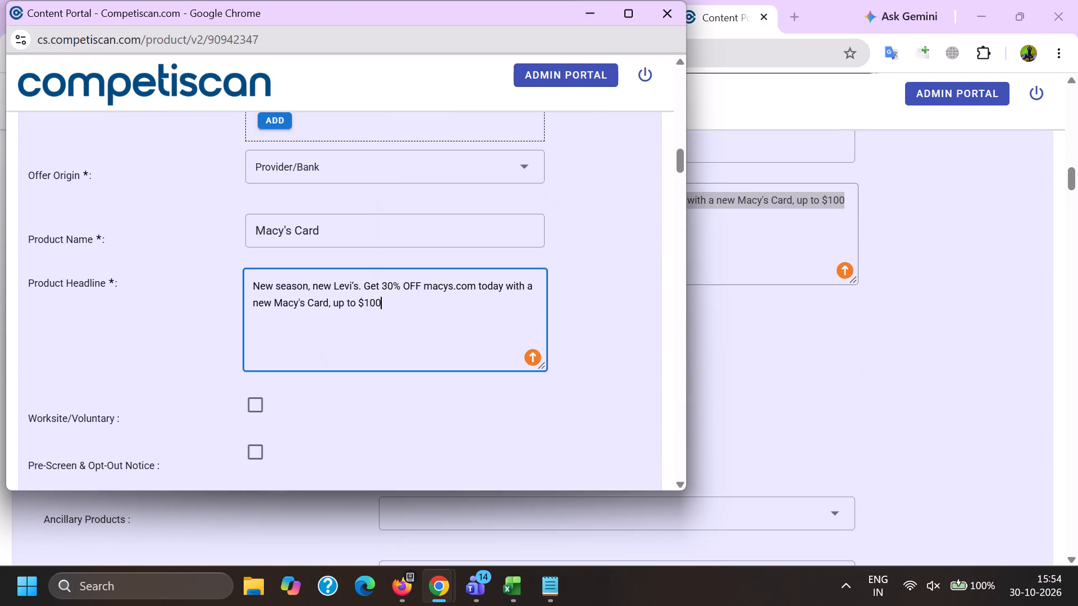
click(294, 244)
scroll(298, 433, down, 6)
click(319, 461)
click(199, 425)
scroll(233, 325, down, 2)
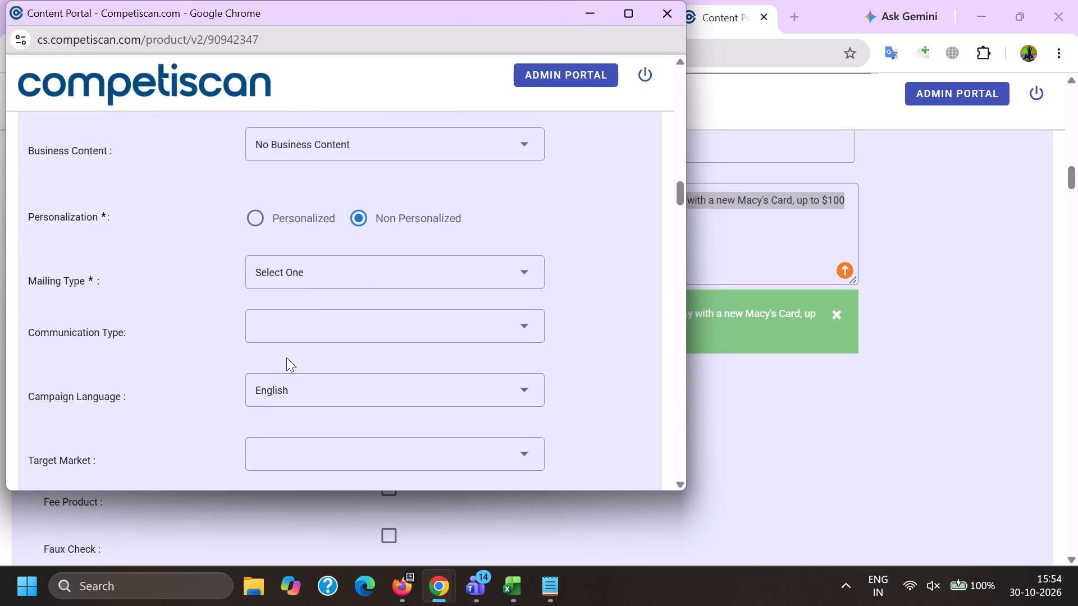
click(297, 278)
click(308, 304)
Set the Communication Type to Bonuses/Contests/Incentives and Co-Brand.
click(286, 316)
scroll(290, 255, down, 1)
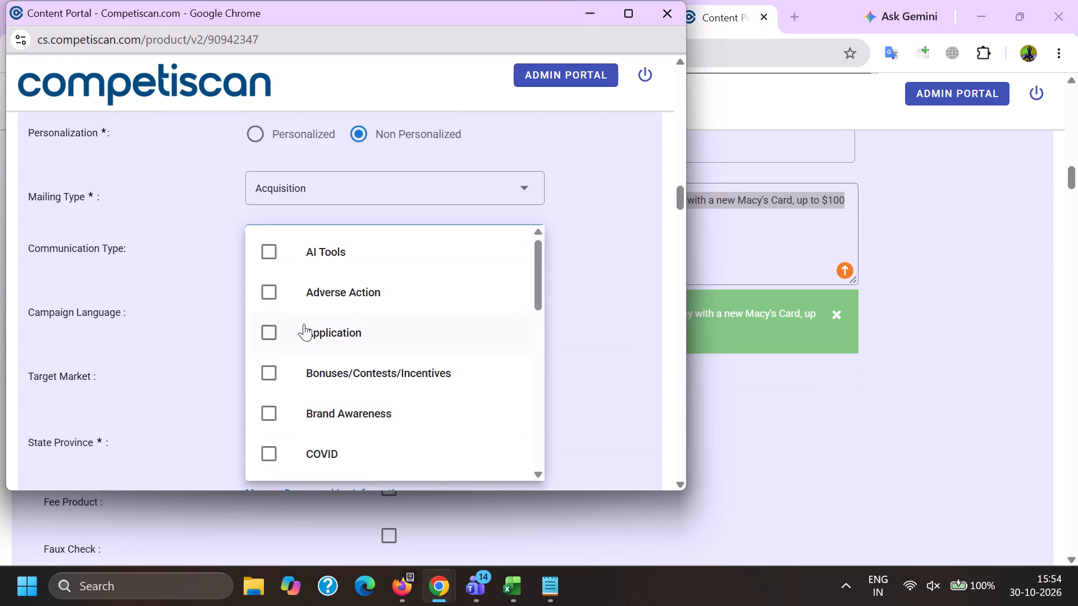
click(315, 360)
scroll(315, 362, down, 4)
click(314, 362)
scroll(314, 363, down, 6)
drag(171, 370, 183, 369)
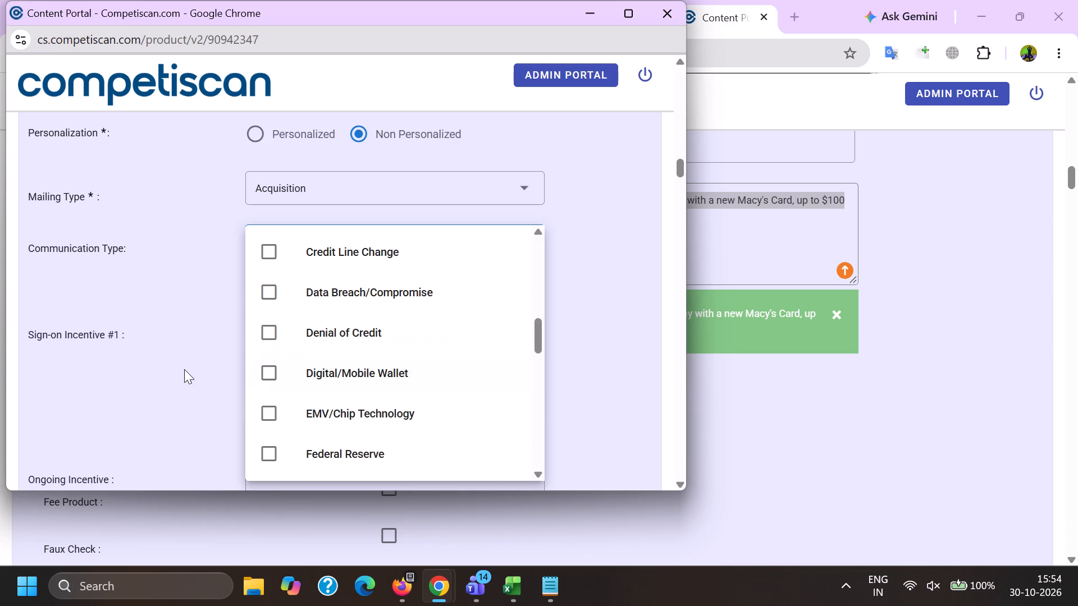
Enter "30% OFF macys.com today with a new Macy's Card, up to $100" as Sign-on Incentive #1.
click(304, 370)
key(ctrl+v)
drag(278, 327, 151, 311)
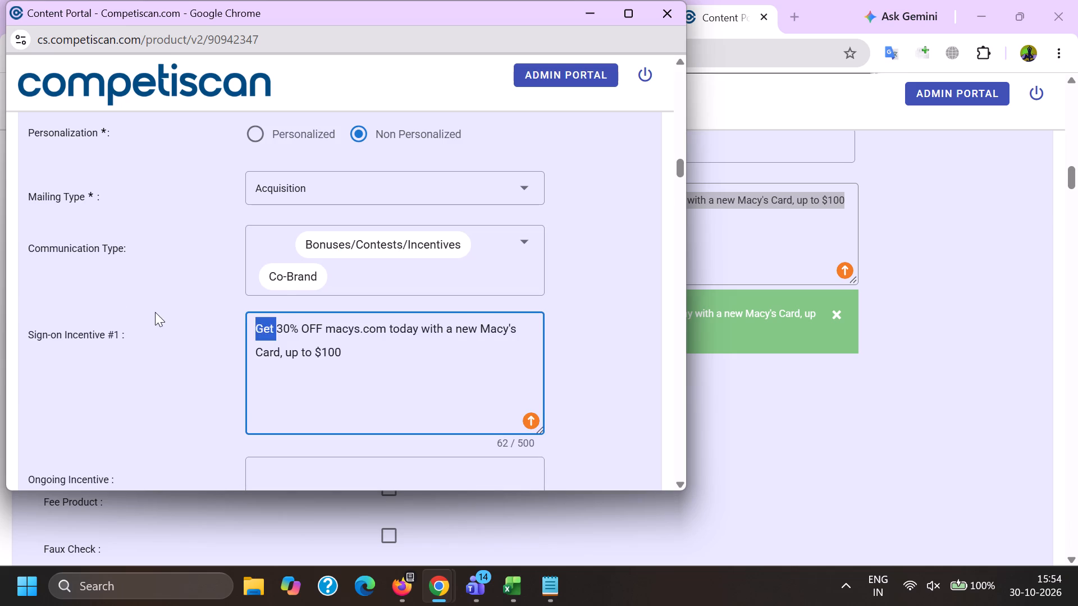
key(BackSpace)
Set Sign-on Incentive Type #1 to Coupon/Discount.
scroll(270, 325, down, 3)
click(297, 371)
scroll(303, 428, down, 1)
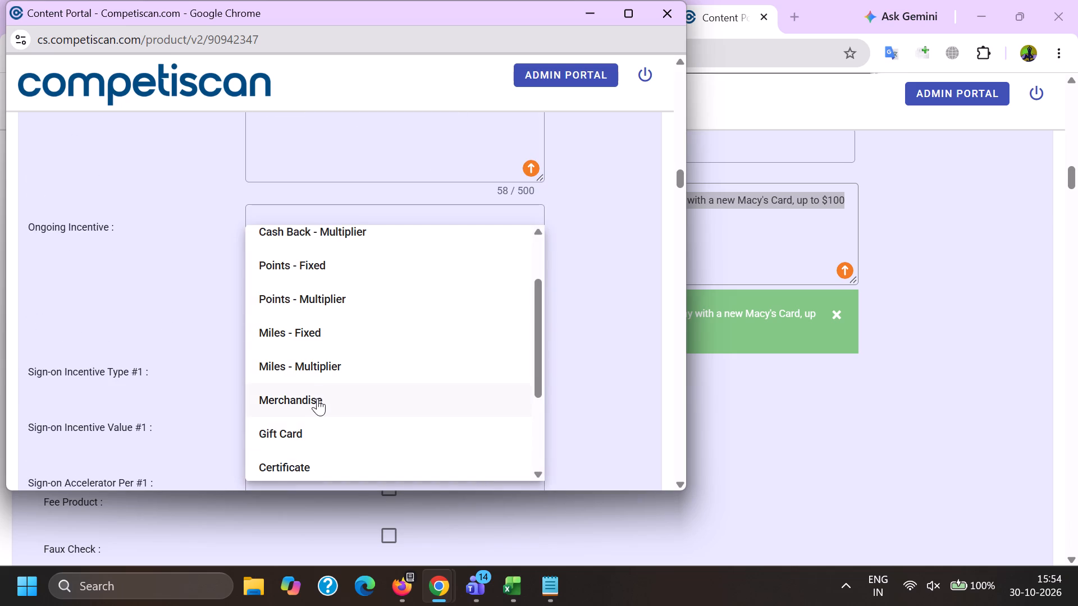
scroll(318, 399, up, 1)
scroll(324, 365, down, 3)
click(322, 361)
drag(136, 373, 166, 384)
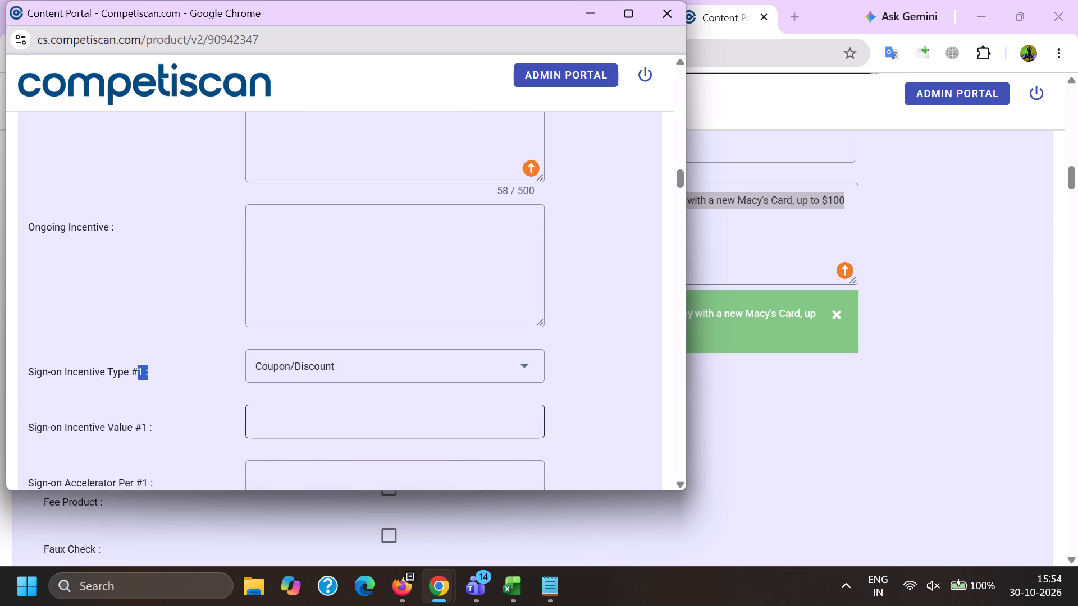
Set both Sign-on Incentive Value #1 and Sign-on Max award #1 to 30.00.
click(323, 416)
key(3)
key(0)
key(period)
key(0)
key(0)
key(Tab)
key(Tab)
key(Tab)
text(30.00)
key(Tab)
In the Payment Card Offer Details, choose an Application Type and set the Primary Card Level to Not Mentioned.
scroll(1075, 3, down, 8)
scroll(335, 220, down, 5)
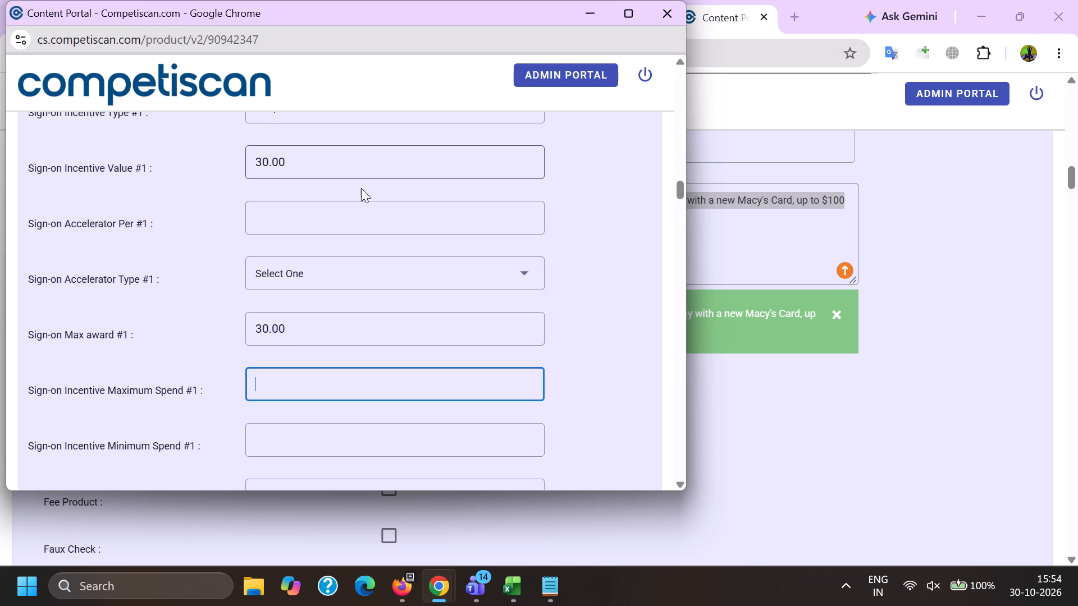
scroll(361, 188, down, 7)
scroll(318, 302, down, 13)
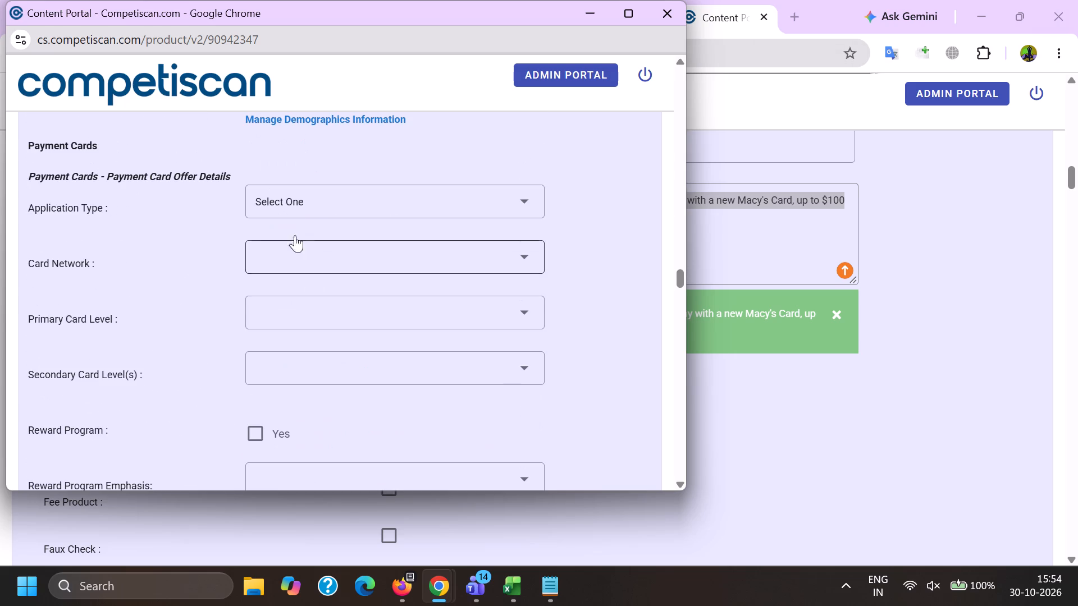
click(295, 215)
click(325, 282)
drag(166, 295, 187, 297)
click(294, 313)
scroll(300, 215, down, 2)
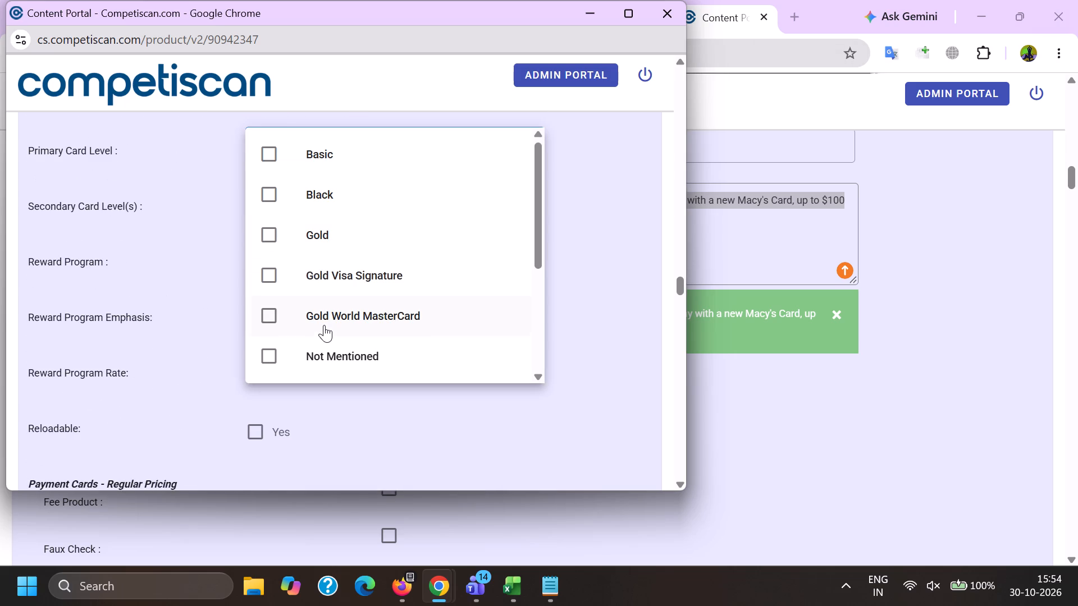
click(326, 343)
click(171, 325)
Enable Reward Program and set the Reward Program Emphasis to Points.
click(256, 279)
click(209, 348)
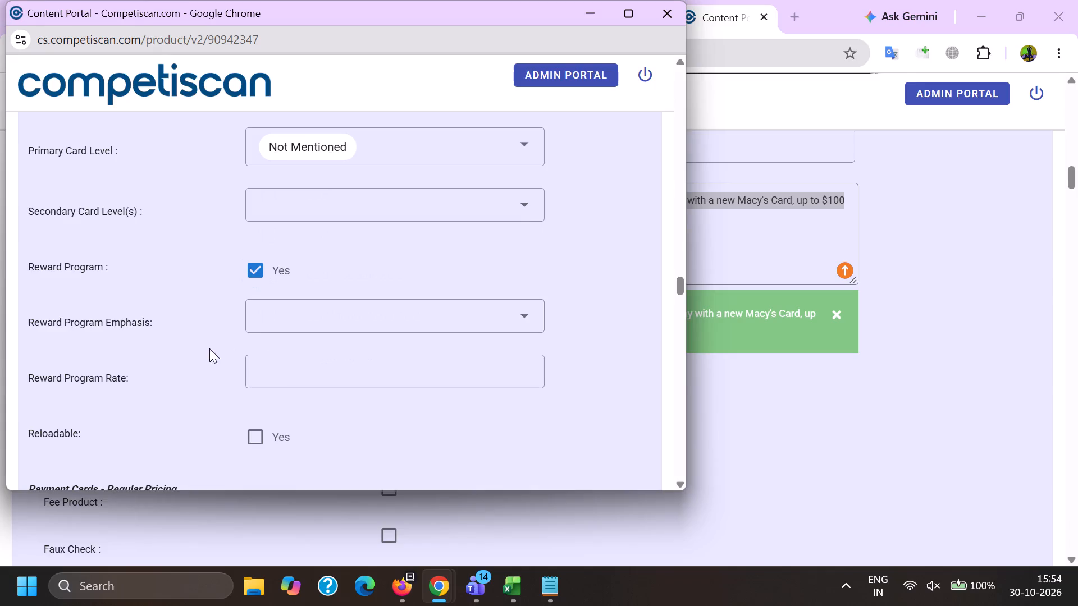
click(294, 317)
click(328, 401)
click(147, 389)
click(183, 391)
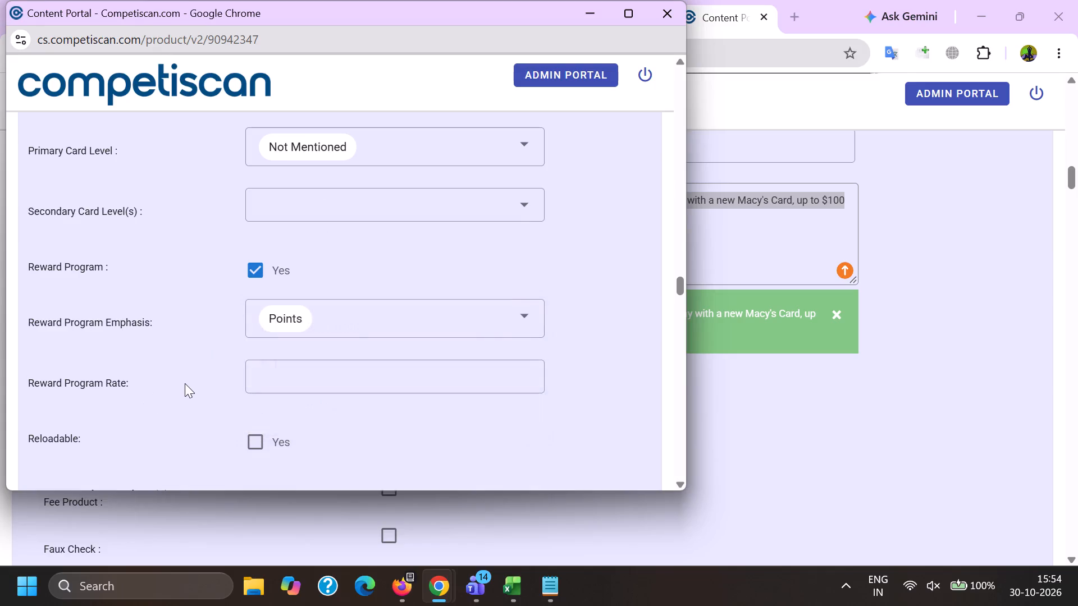
Mark Credit Card Mentioned in the Retail credit section and submit the Macy's record.
key(End)
click(252, 222)
click(275, 476)
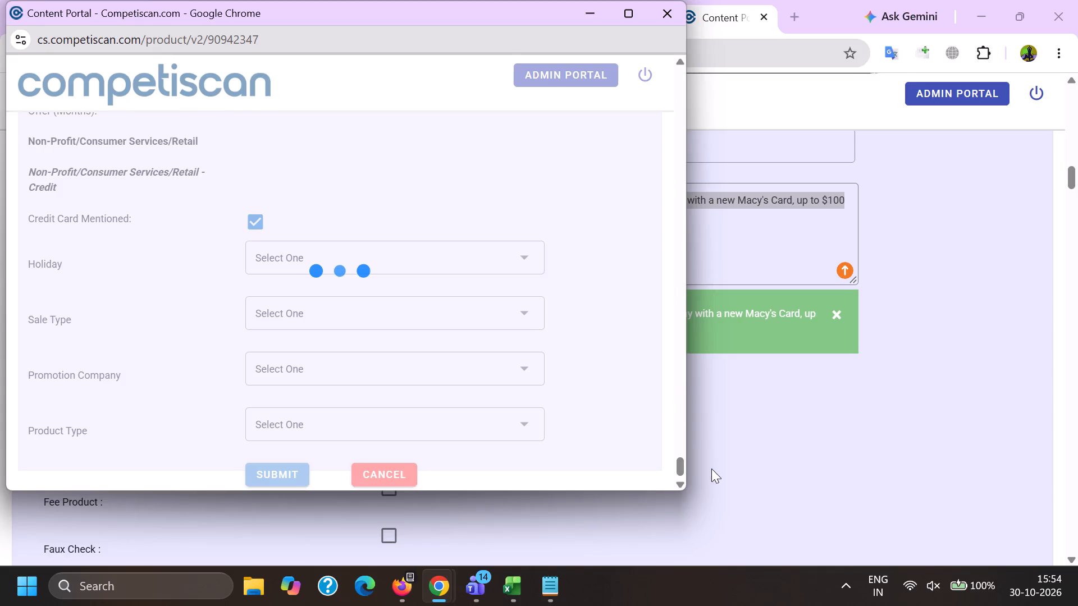
Search the panelist email list for the exact subject "New season, new Levi's" copied from the cleaned email.
click(766, 443)
click(290, 0)
click(183, 0)
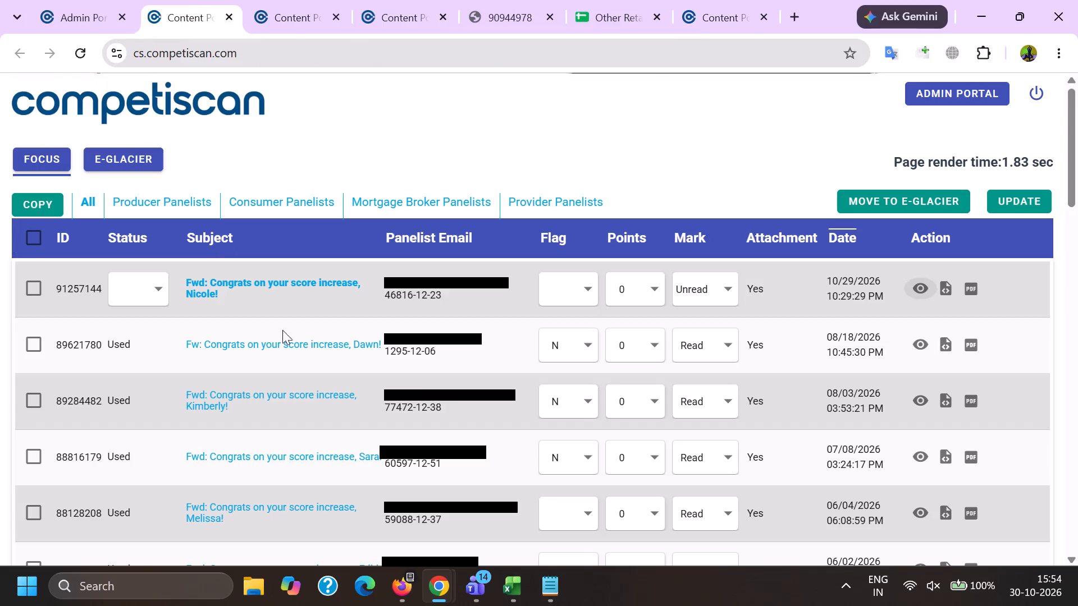
click(266, 0)
key(ctrl+c)
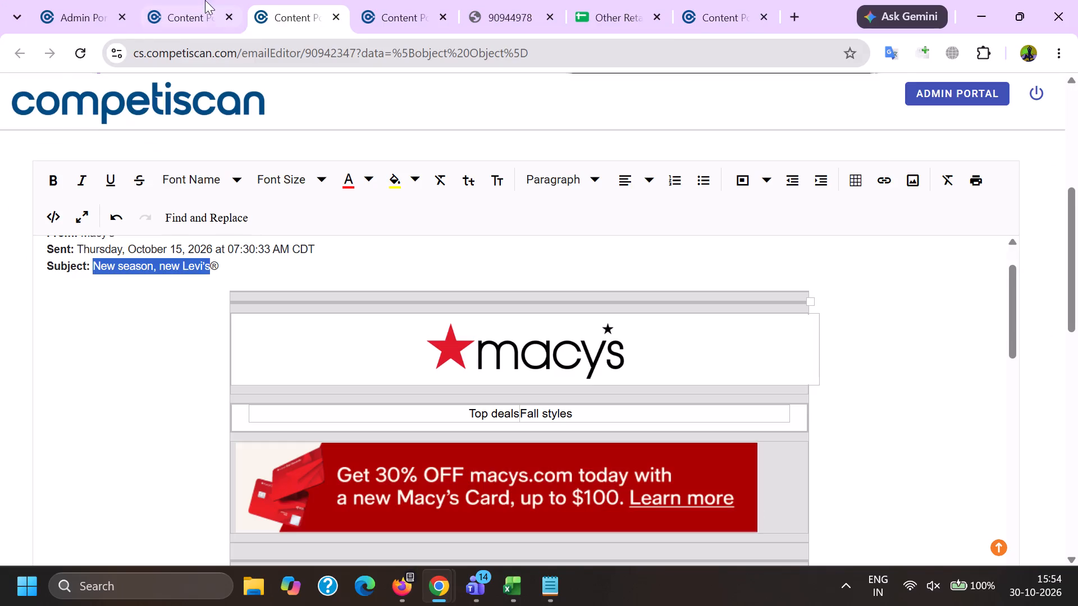
click(205, 0)
scroll(227, 341, down, 20)
scroll(262, 391, up, 2)
drag(334, 359, 1, 349)
key(BackSpace)
key(shift+quotedbl)
key(ctrl+v)
key(shift+quotedbl)
key(Return)
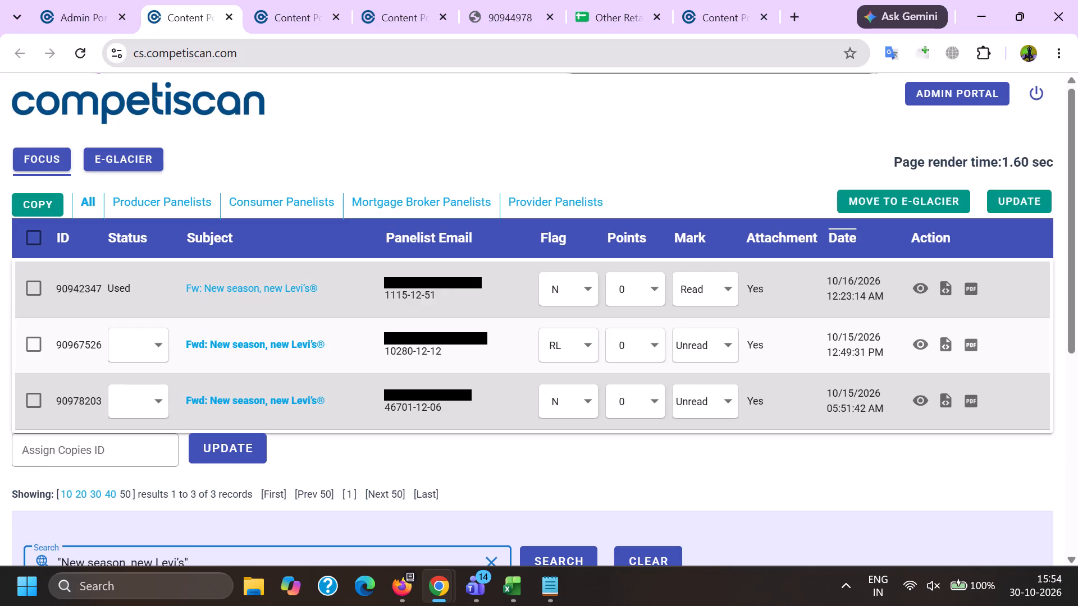
Assign email 90978203 as a copy of 90942347.
double_click(92, 277)
triple_click(95, 294)
click(39, 400)
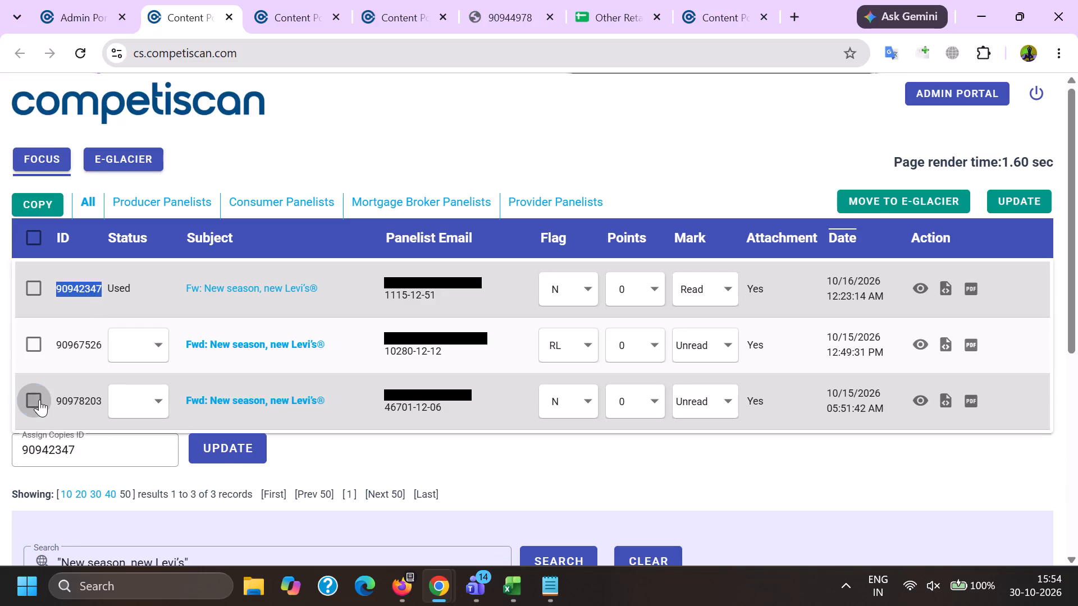
click(209, 446)
Switch to Firefox and show the Focus emails for the "Capital one" search.
click(395, 602)
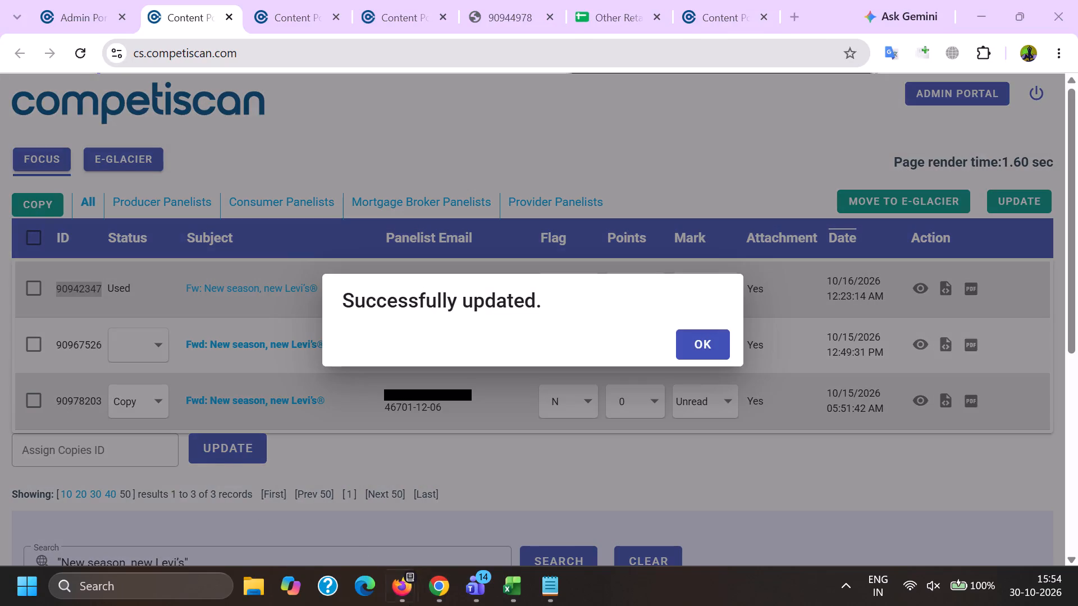
click(408, 604)
click(264, 495)
click(265, 0)
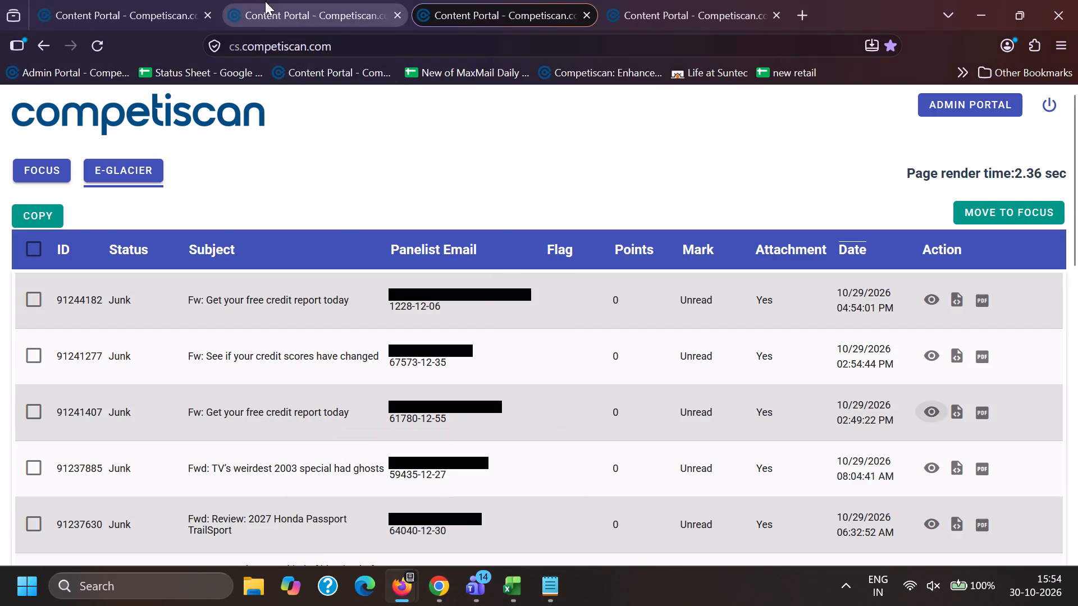
click(143, 0)
click(45, 167)
Show 50 results per page for the "151 West 34th Street, New York, NY 10001" search.
click(287, 0)
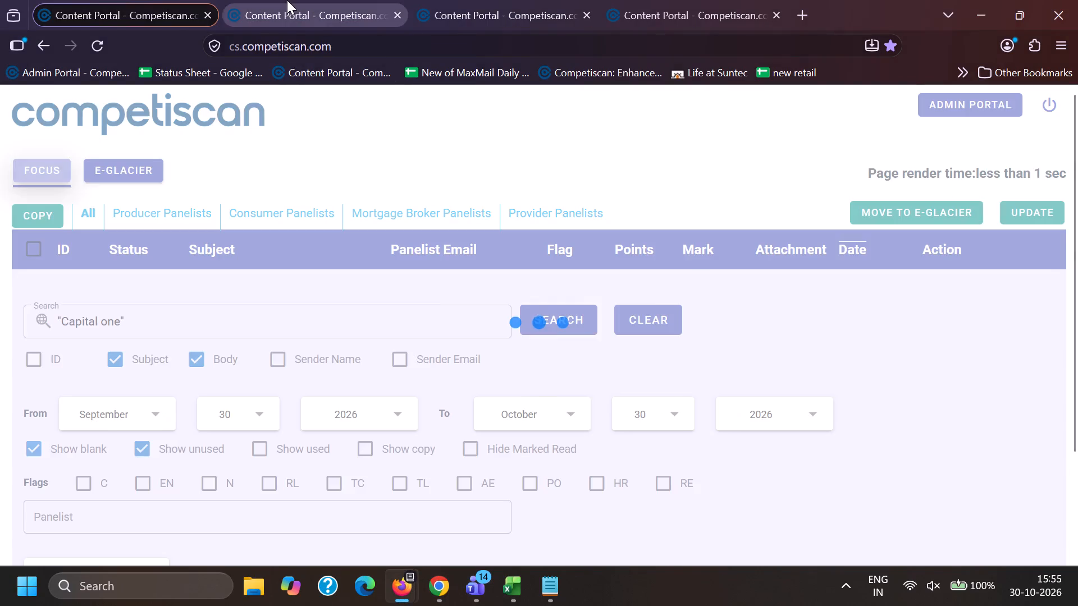
scroll(225, 374, down, 4)
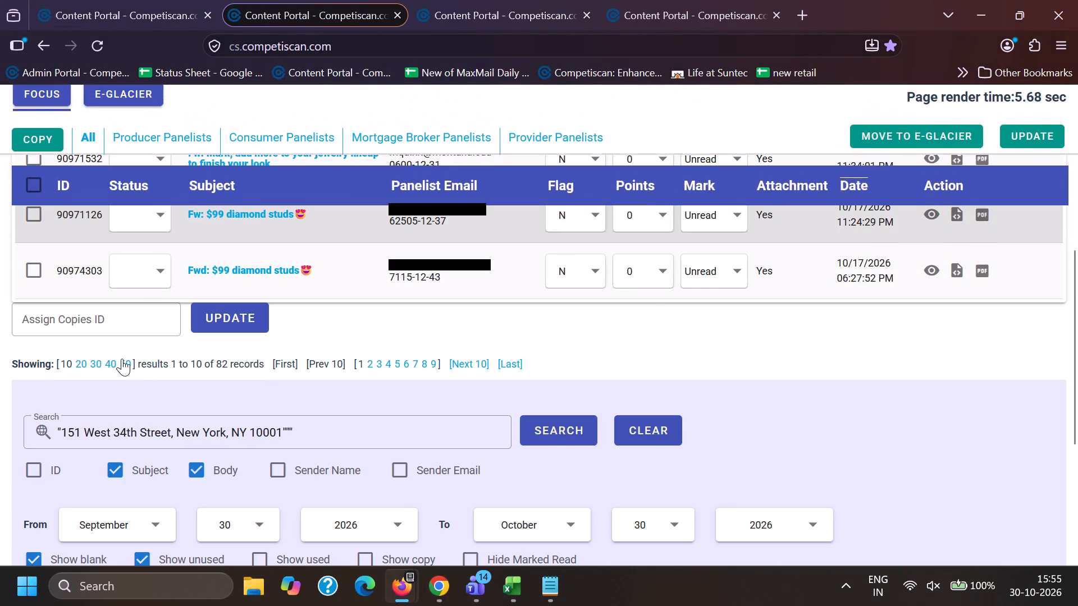
click(122, 359)
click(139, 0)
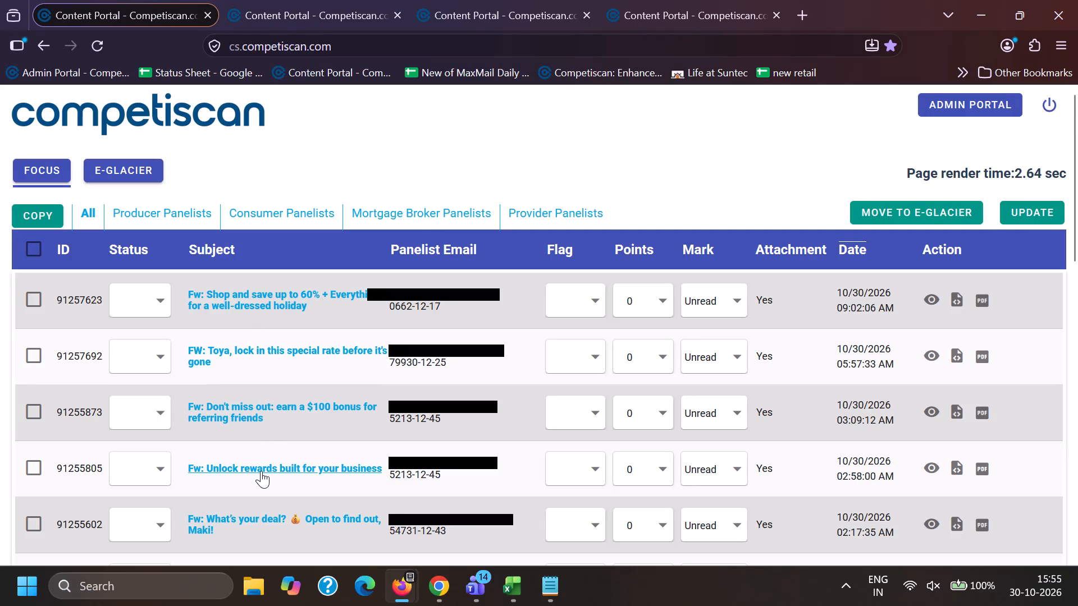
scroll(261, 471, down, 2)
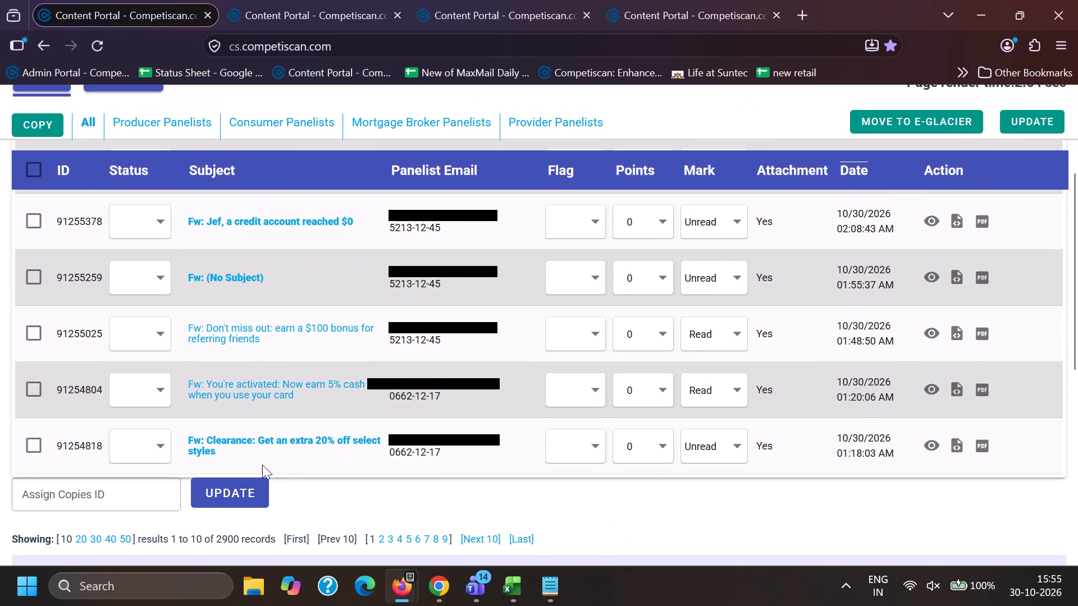
click(290, 0)
scroll(277, 455, down, 9)
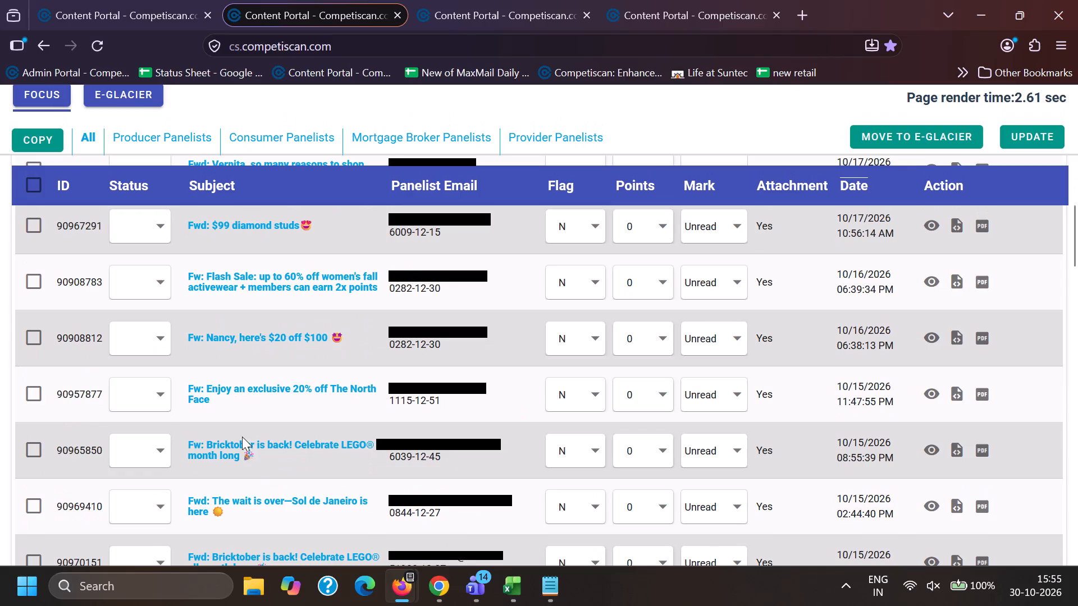
drag(205, 438, 266, 473)
key(ctrl+c)
key(ctrl+c)
click(441, 590)
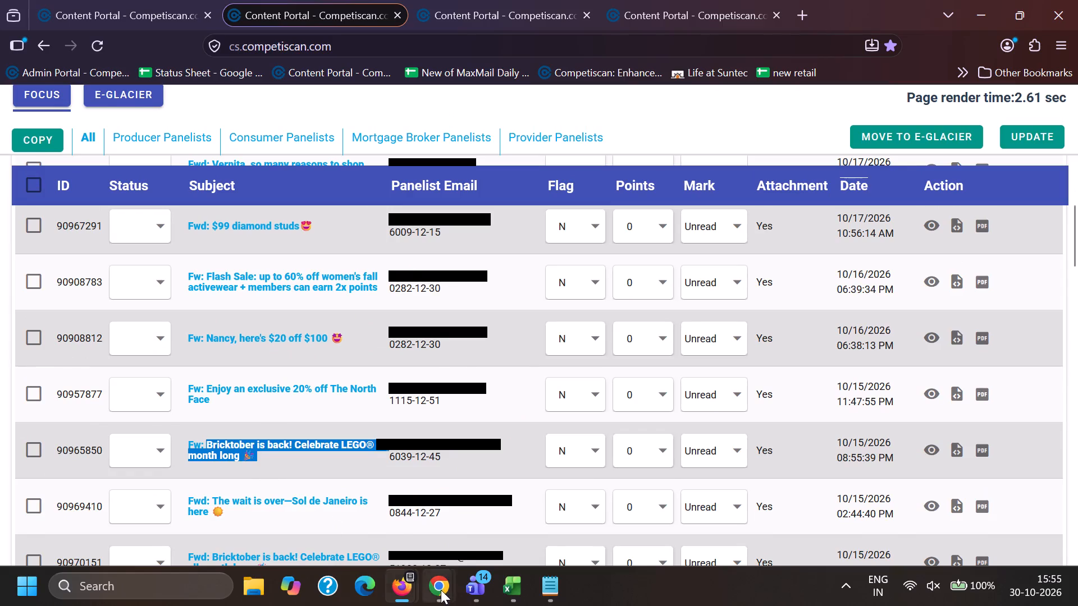
click(298, 501)
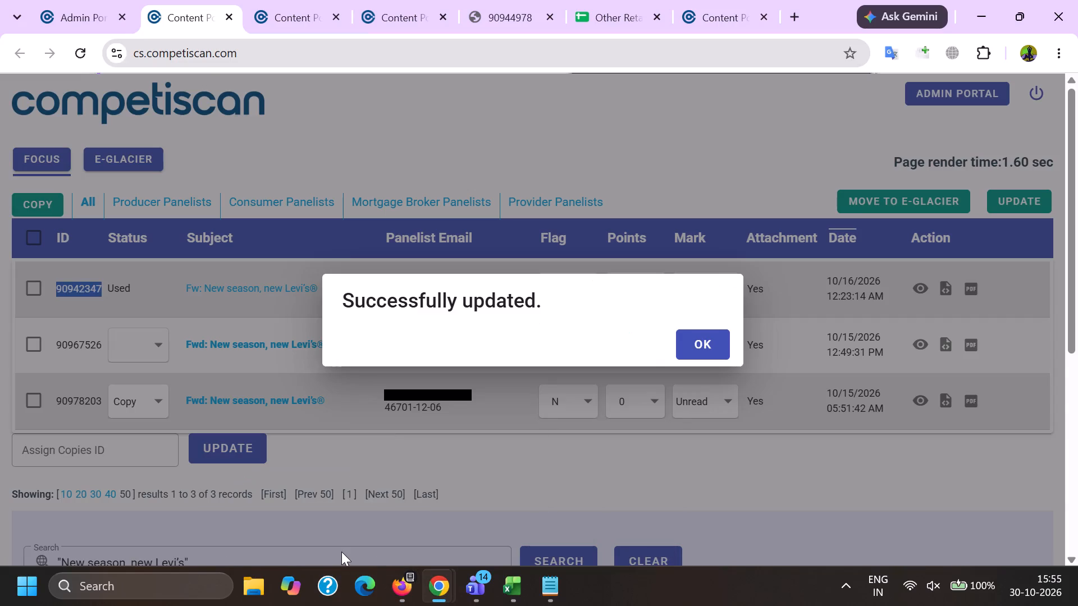
click(341, 552)
scroll(346, 439, down, 1)
drag(379, 481, 2, 469)
key(BackSpace)
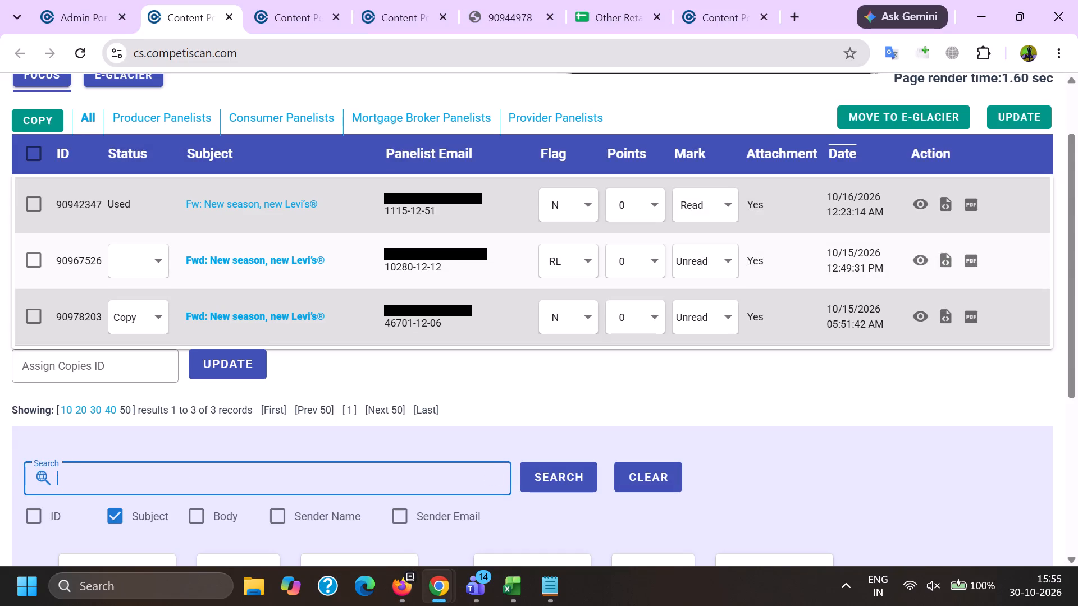
key(shift+quotedbl)
key(ctrl+v)
key(shift+quotedbl)
key(Return)
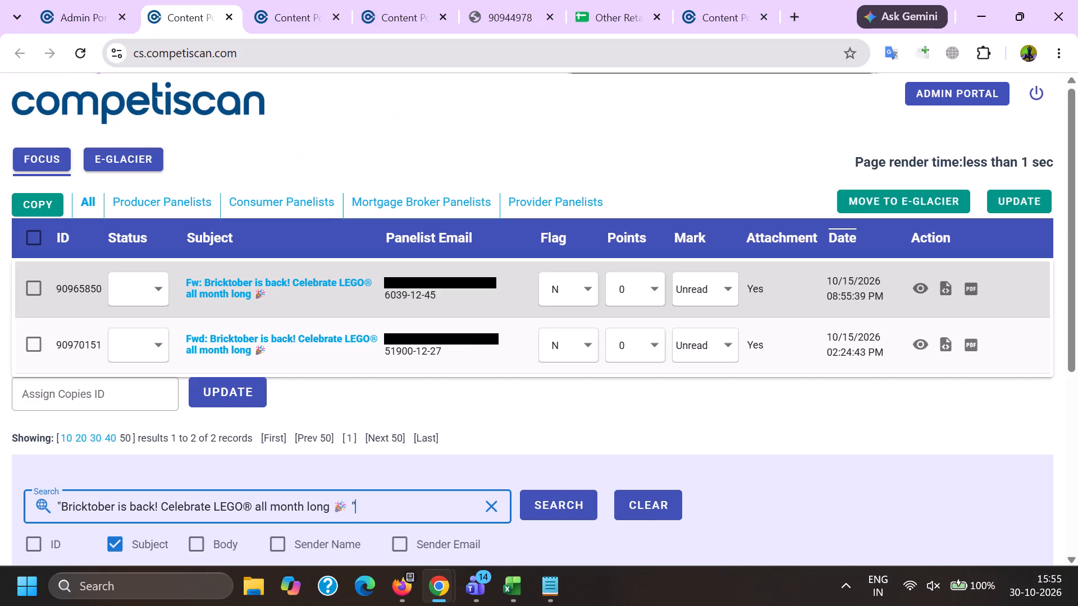
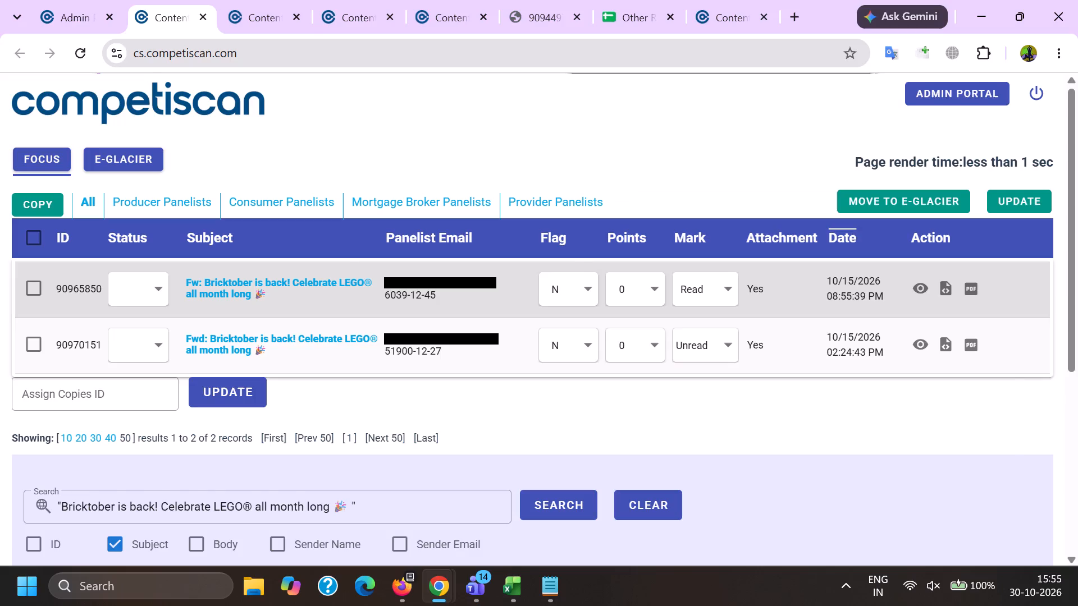
Switch to the Excel workbook and log email 90965850 in row 7190 of the may 26 sheet with code cc and brand Macy.
click(506, 592)
click(640, 531)
click(111, 354)
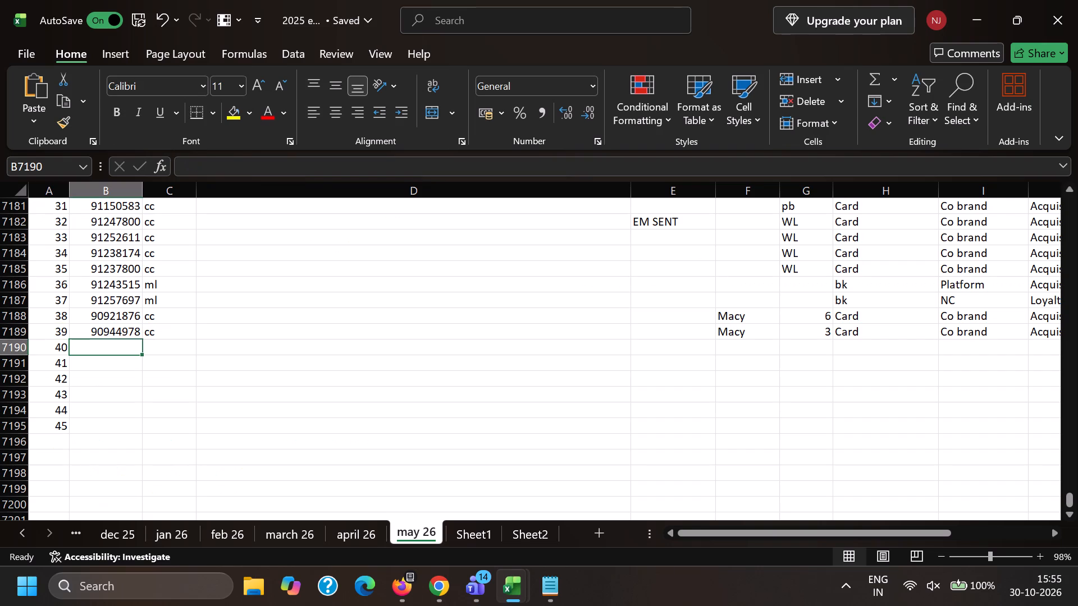
key(ctrl+v)
click(157, 347)
key(c)
key(c)
key(Right)
key(Right)
key(Right)
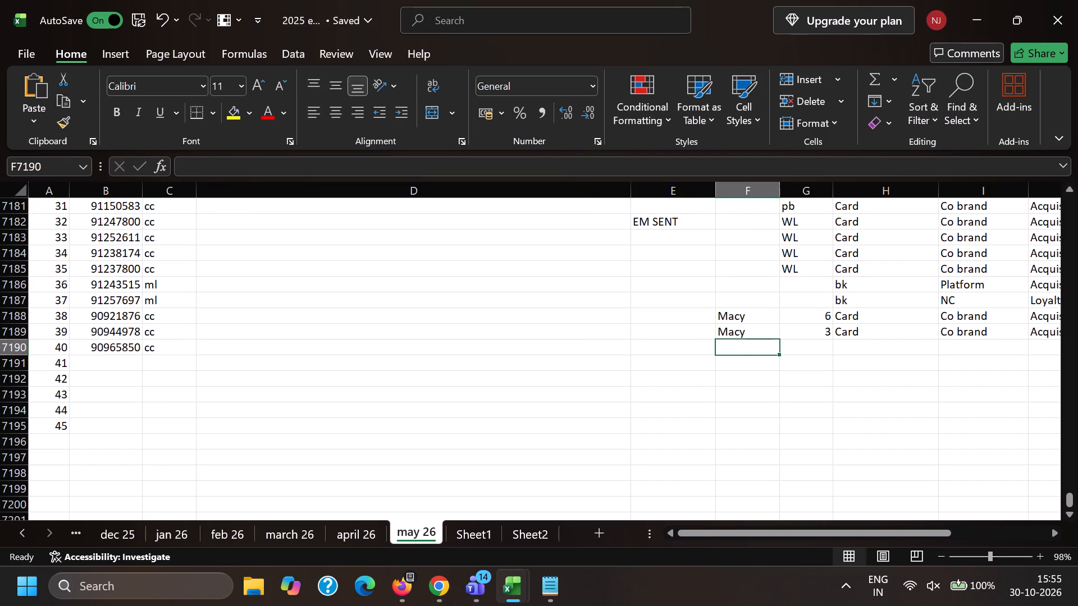
key(m)
key(Right)
key(alt+Tab)
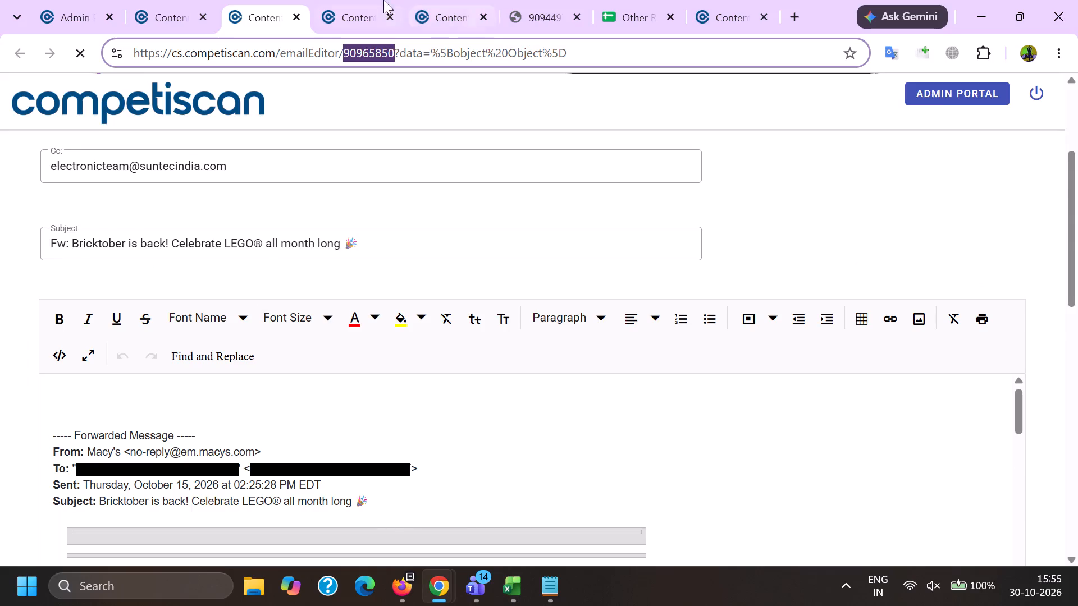
Copy ID 90942347 from its email editor page and replace the ID in row 7190 with it.
click(380, 0)
double_click(345, 43)
key(ctrl+c)
key(alt+Tab)
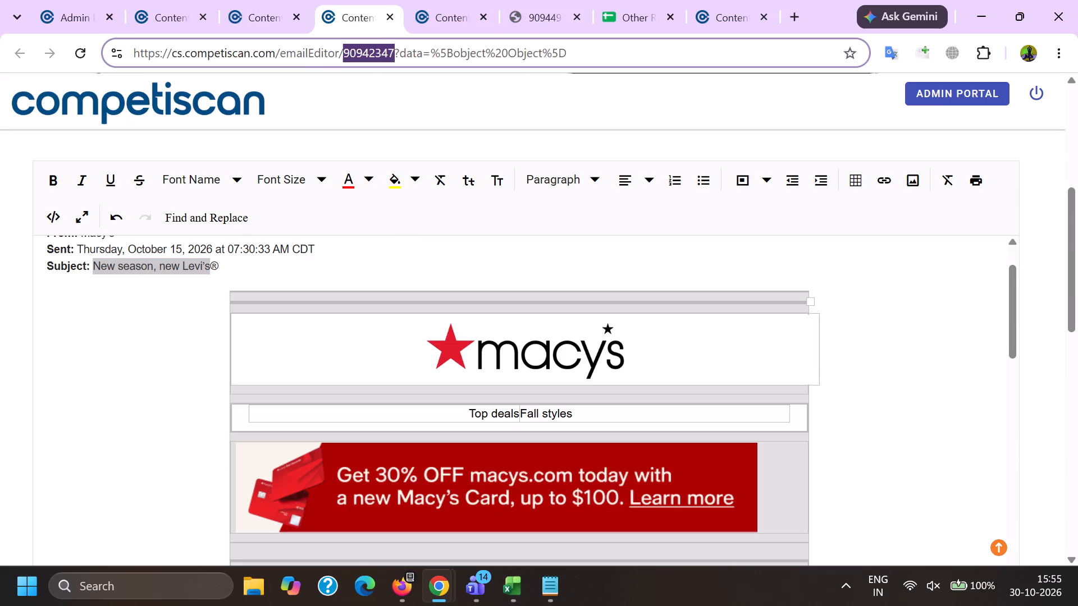
click(130, 350)
key(ctrl+v)
Log email 90965850 in row 7191 of the may 26 sheet with code cc and brand Macy.
click(114, 360)
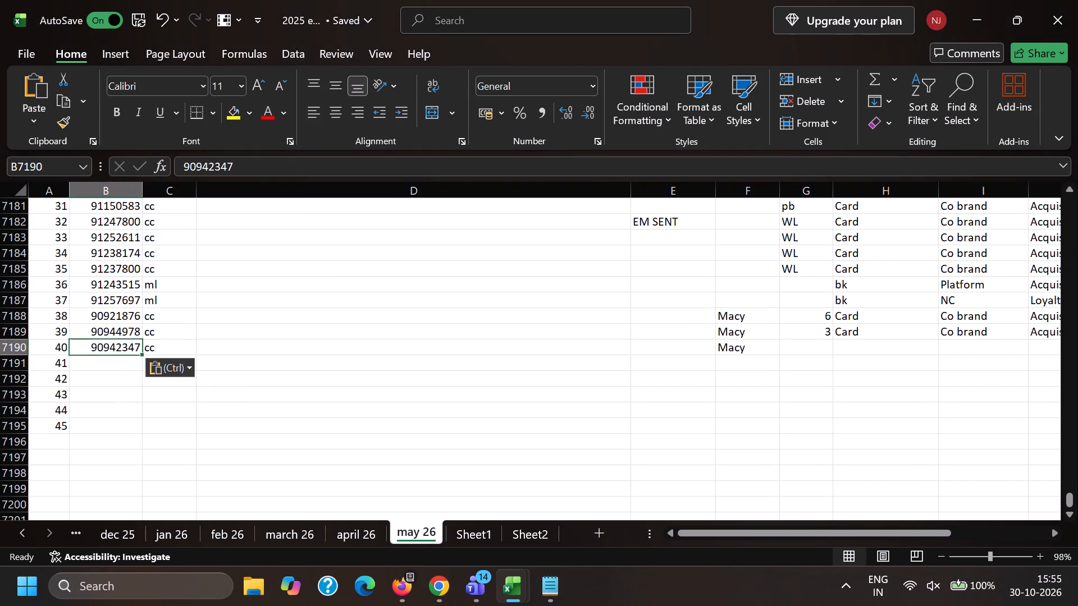
click(114, 360)
key(alt+Tab)
click(267, 0)
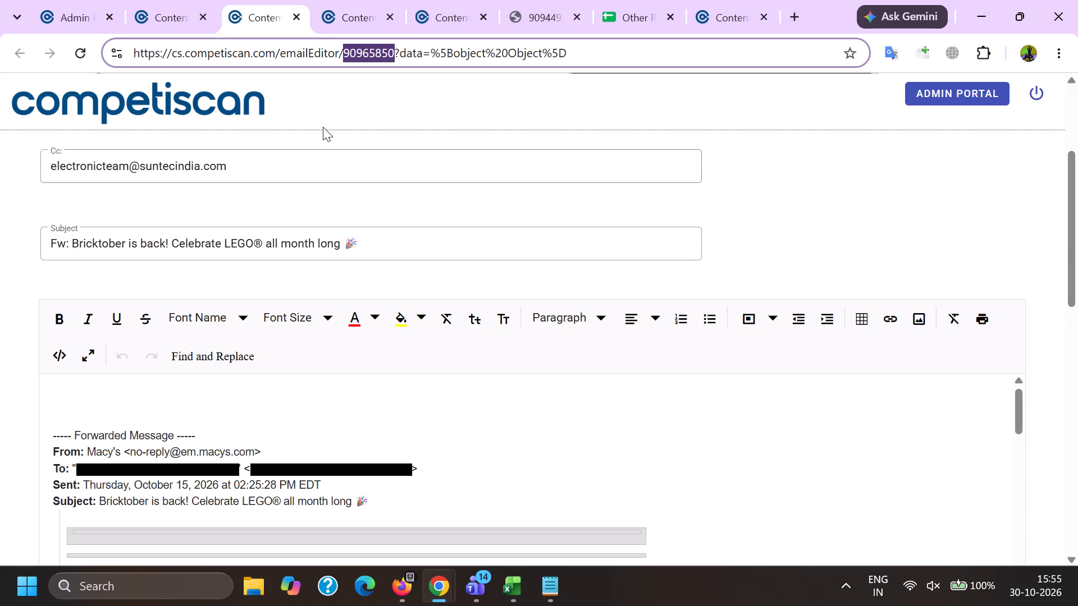
key(ctrl+c)
key(alt+Tab)
key(ctrl+v)
click(174, 361)
key(c)
key(c)
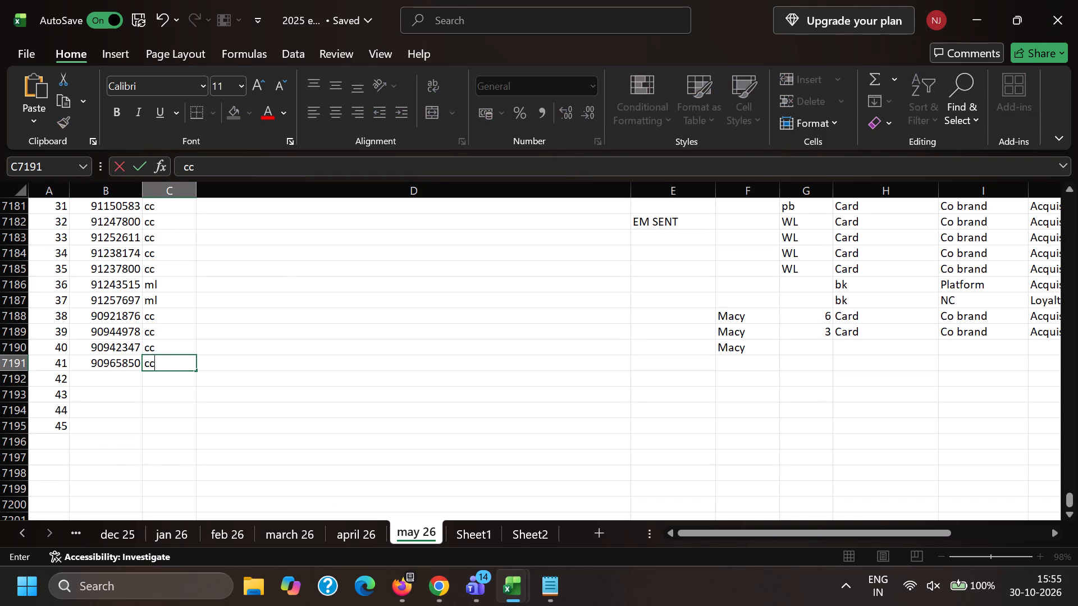
key(Right)
key(Right)
key(Right)
key(m)
key(Right)
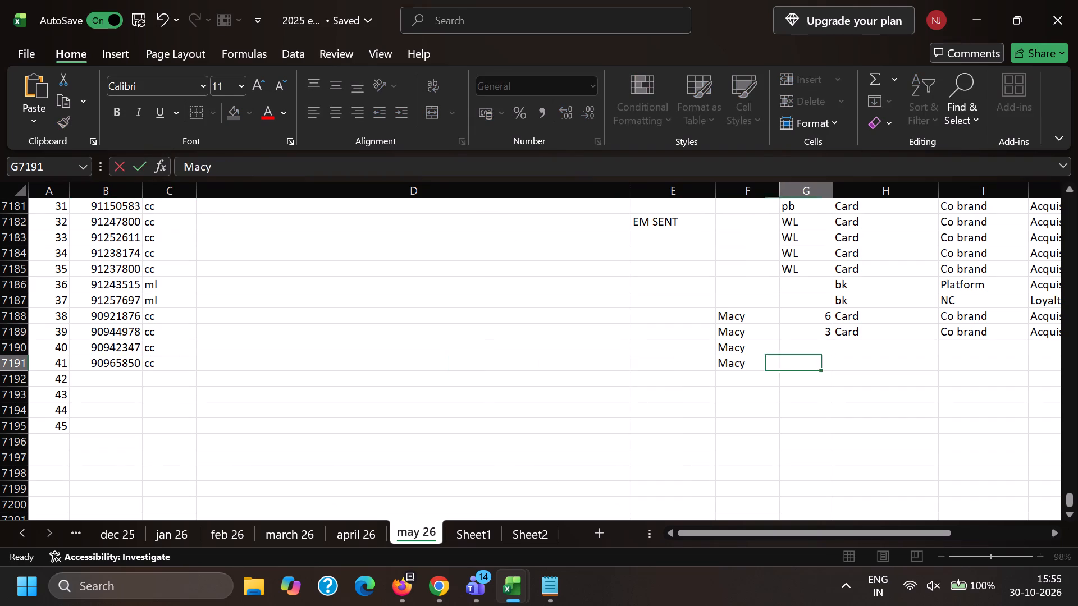
key(Up)
key(Up)
key(Right)
key(shift+Right)
key(shift+Right)
key(ctrl+c)
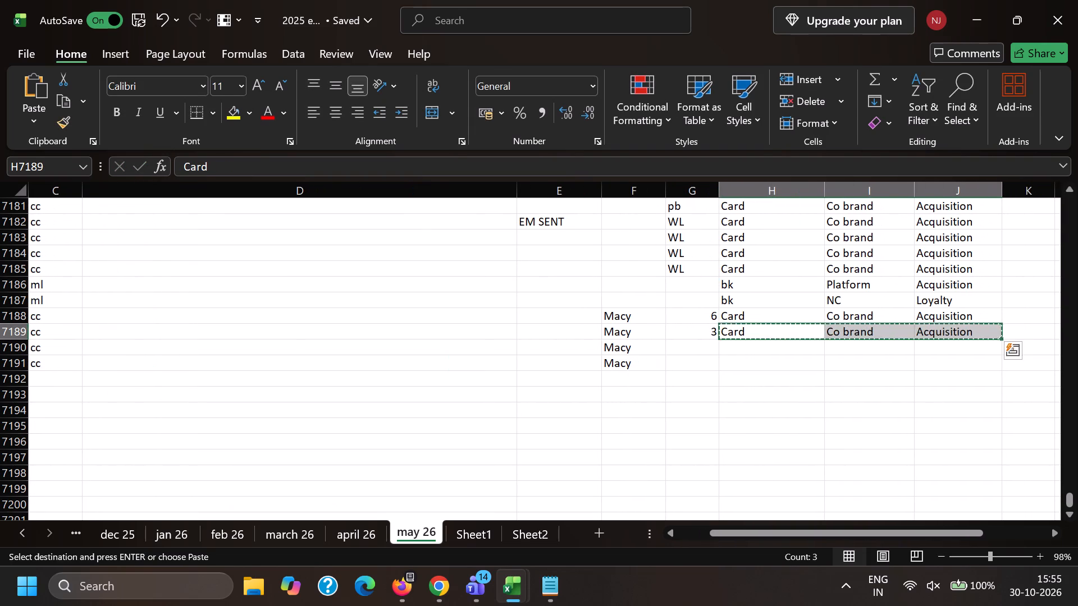
key(Down)
key(Left)
key(1)
key(Down)
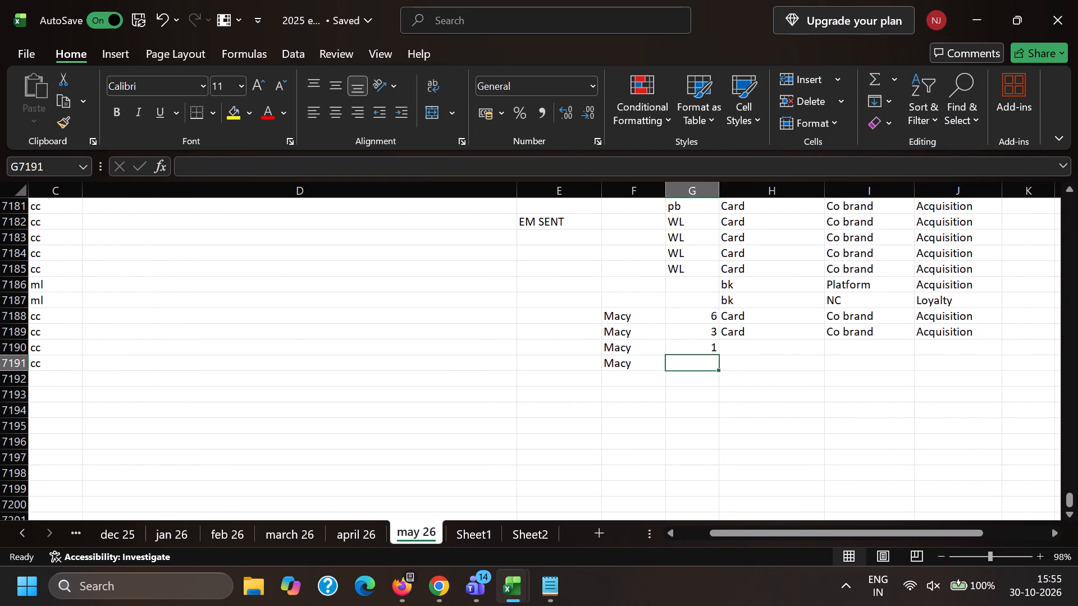
Copy Card, Co brand and Acquisition from row 7189 into rows 7190 to 7192.
key(Right)
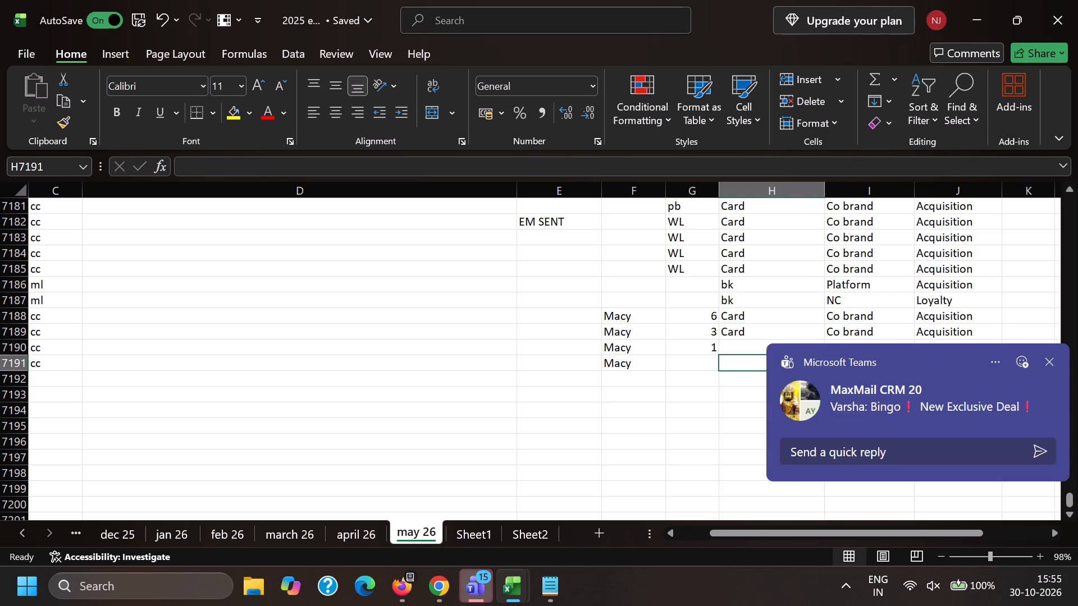
key(ctrl+v)
key(Up)
key(Up)
key(shift+Down)
key(shift+Right)
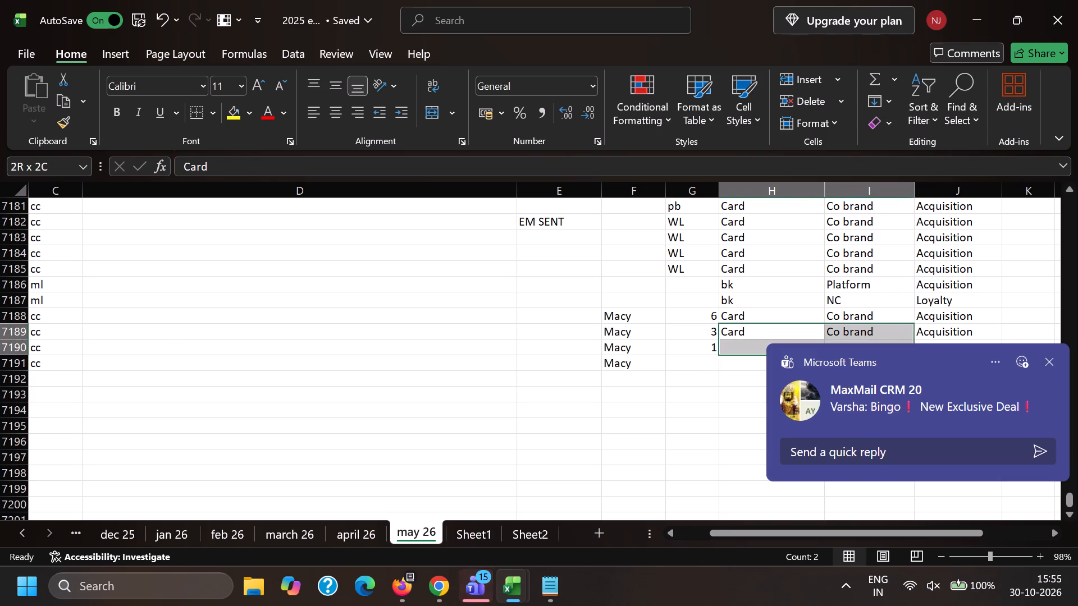
key(shift+Right)
key(shift+Up)
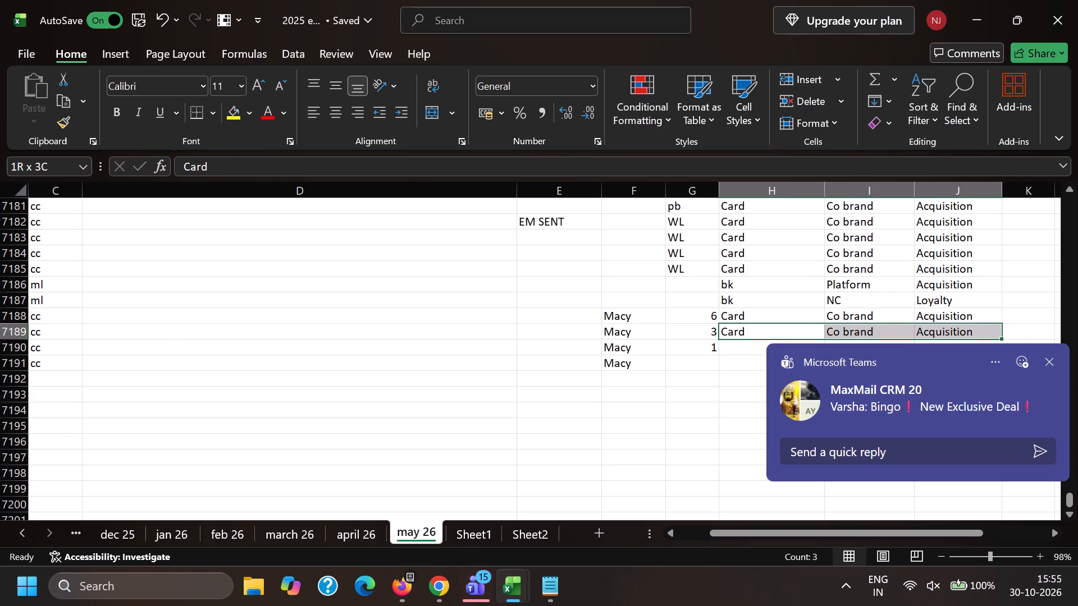
key(ctrl+c)
key(Down)
key(shift+Down)
key(shift+Down)
key(ctrl+v)
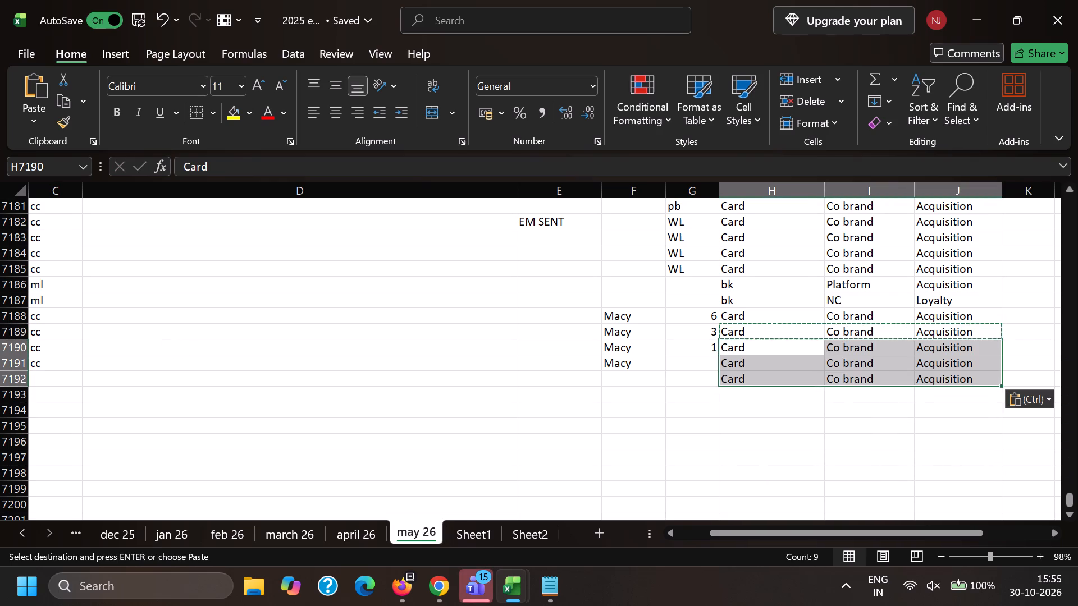
Enter 1 in column G for the 90965850 record in row 7191.
key(Down)
key(Left)
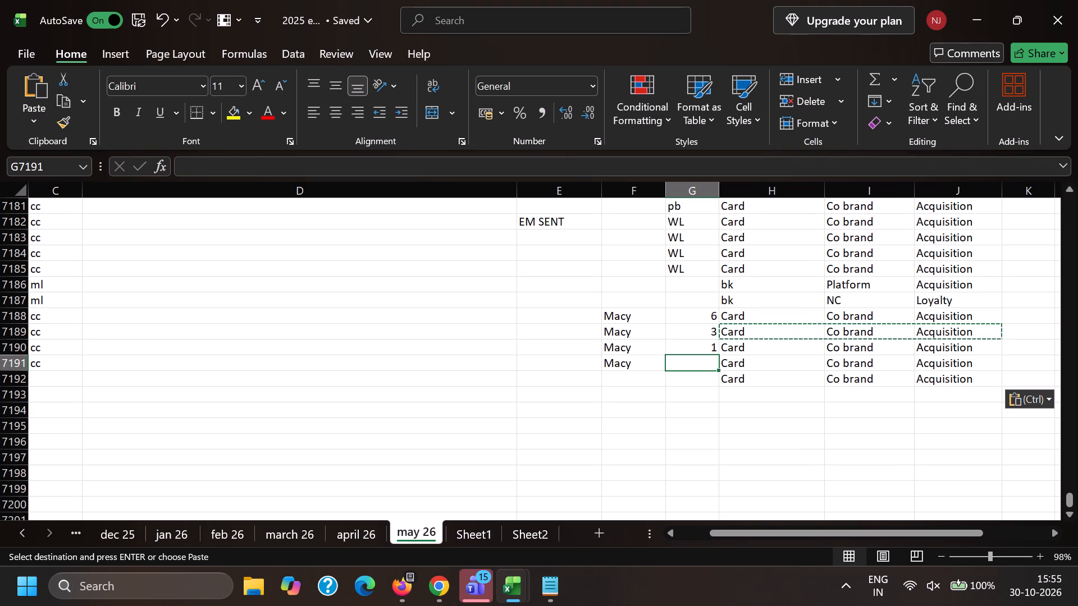
key(1)
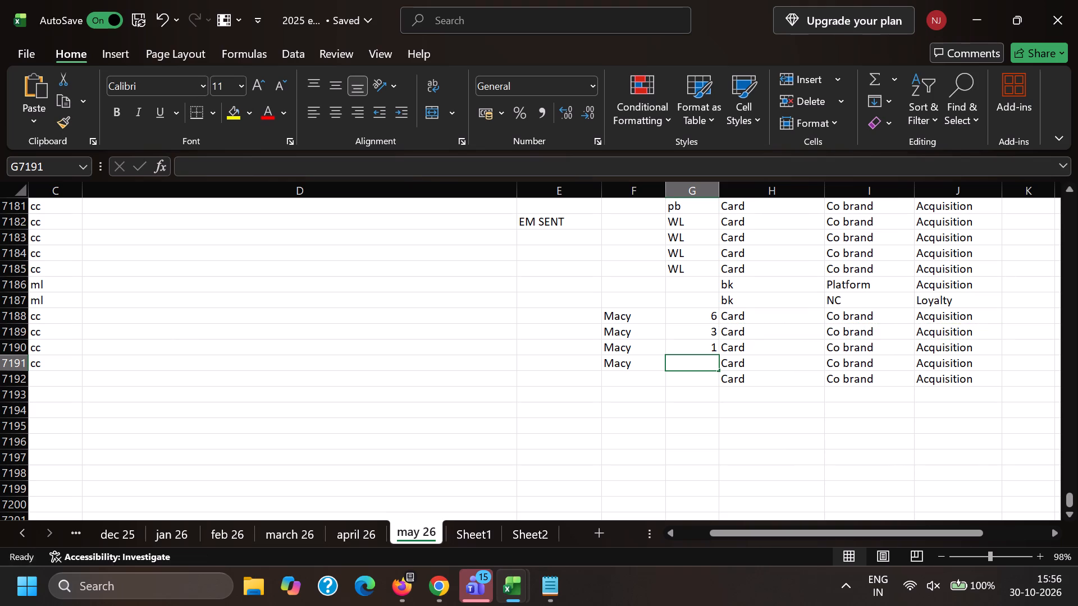
key(Down)
Return to email 90965850 in Chrome and delete the Forwarded Message line, the sender's address and the recipient line from its body.
key(alt+Tab)
scroll(285, 272, down, 2)
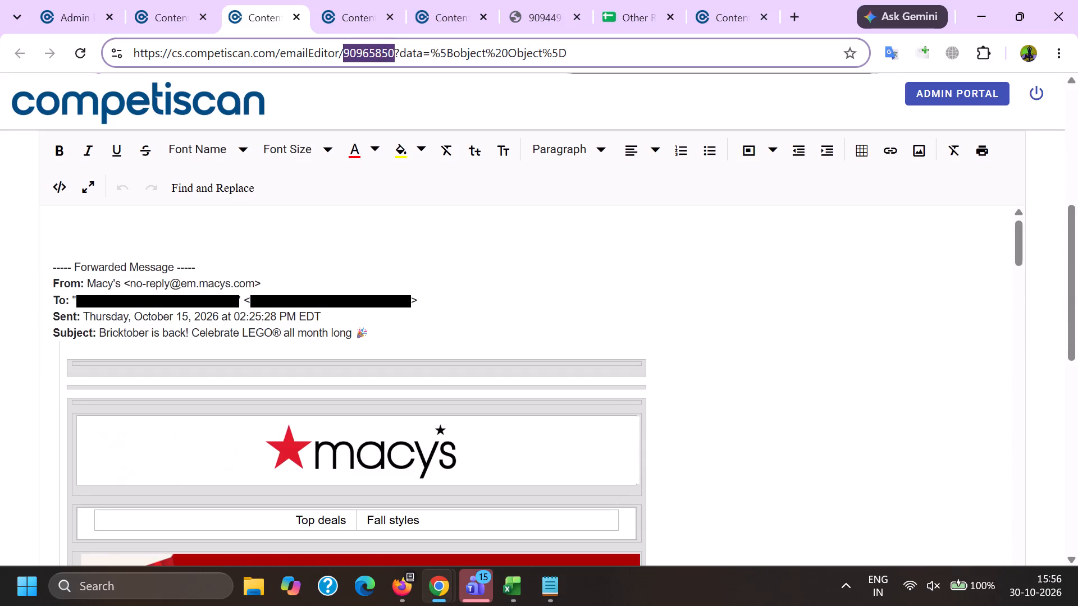
drag(216, 272, 2, 227)
key(BackSpace)
drag(121, 248, 302, 245)
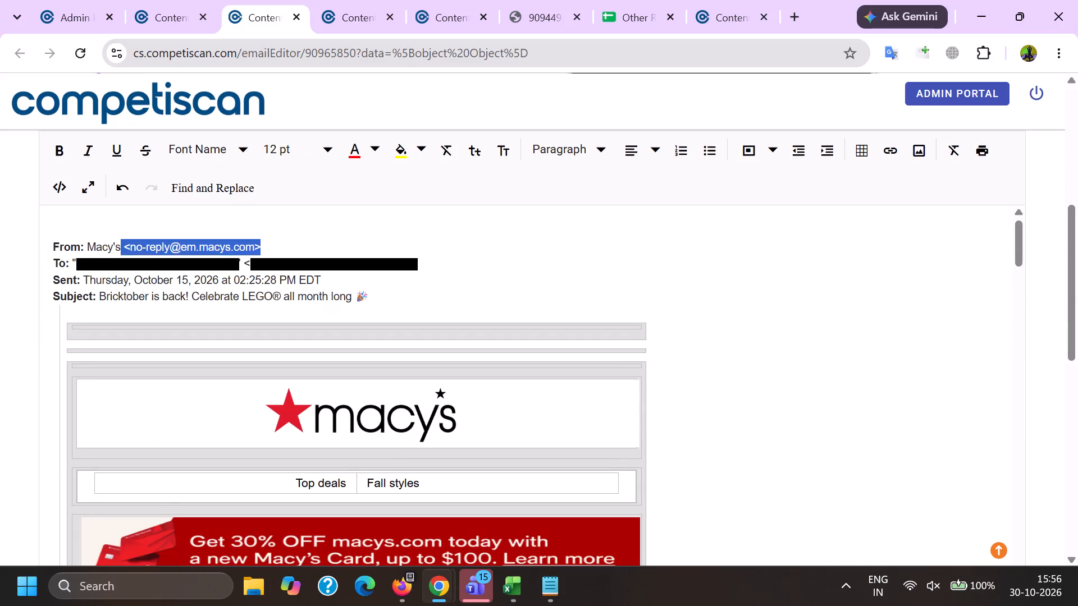
drag(302, 245, 432, 259)
key(BackSpace)
Remove the links from the Macy's Card 30% OFF banner and the Sign Up text in the black texts offer bar.
scroll(319, 501, down, 2)
click(254, 377)
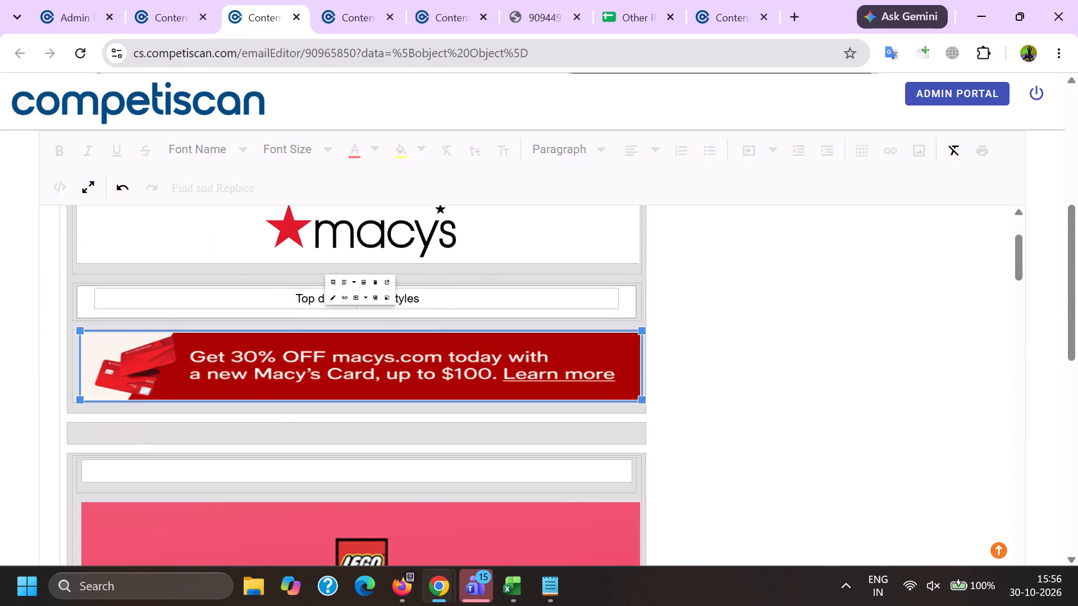
click(326, 307)
scroll(322, 318, down, 20)
scroll(322, 318, down, 15)
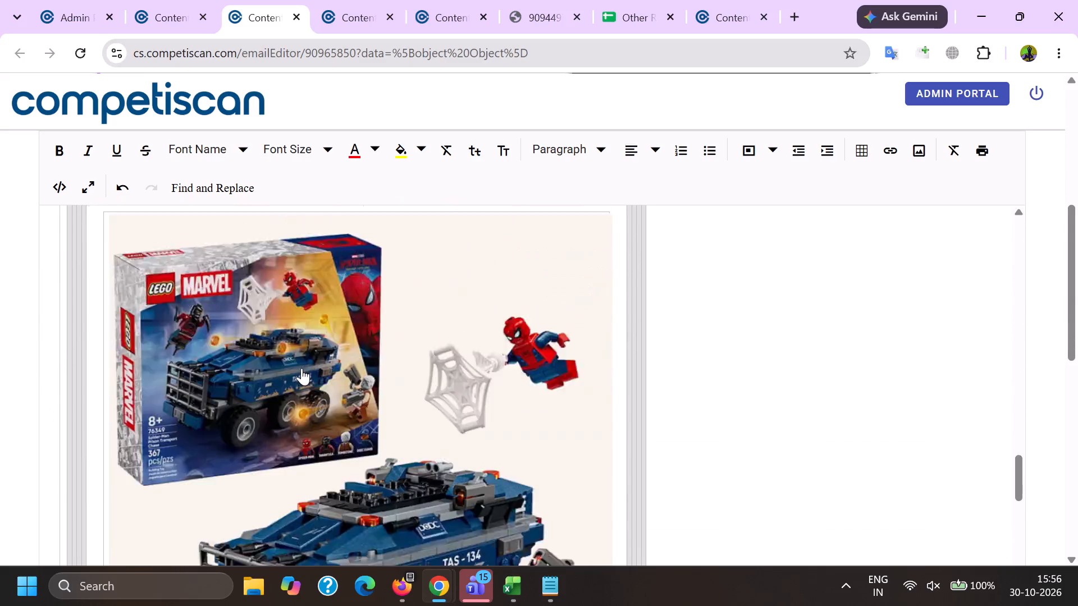
scroll(302, 368, down, 20)
scroll(302, 368, down, 6)
scroll(371, 394, up, 4)
scroll(363, 392, down, 1)
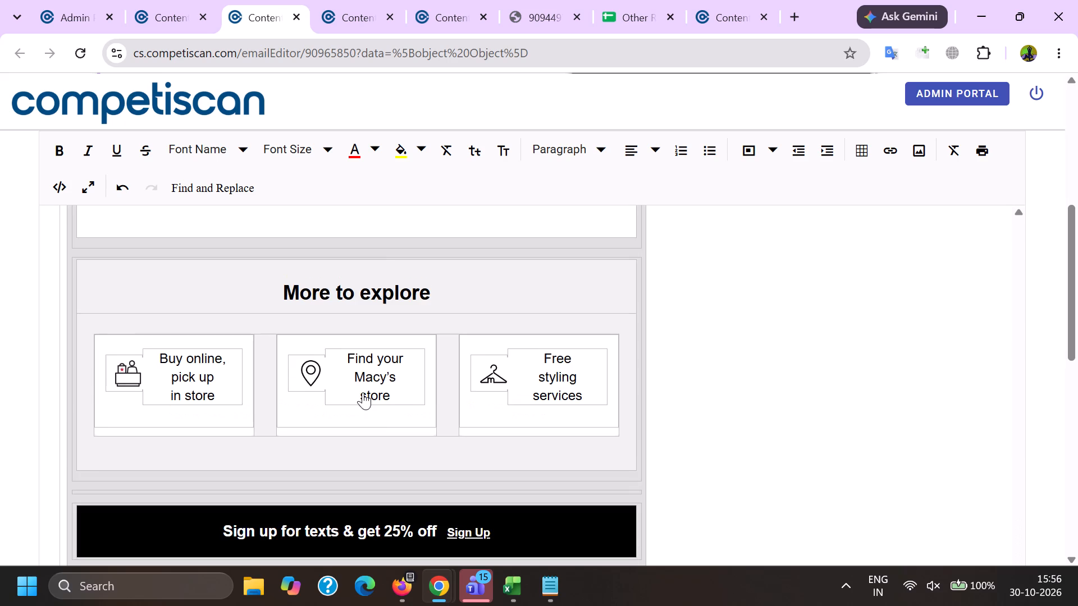
click(467, 454)
click(560, 492)
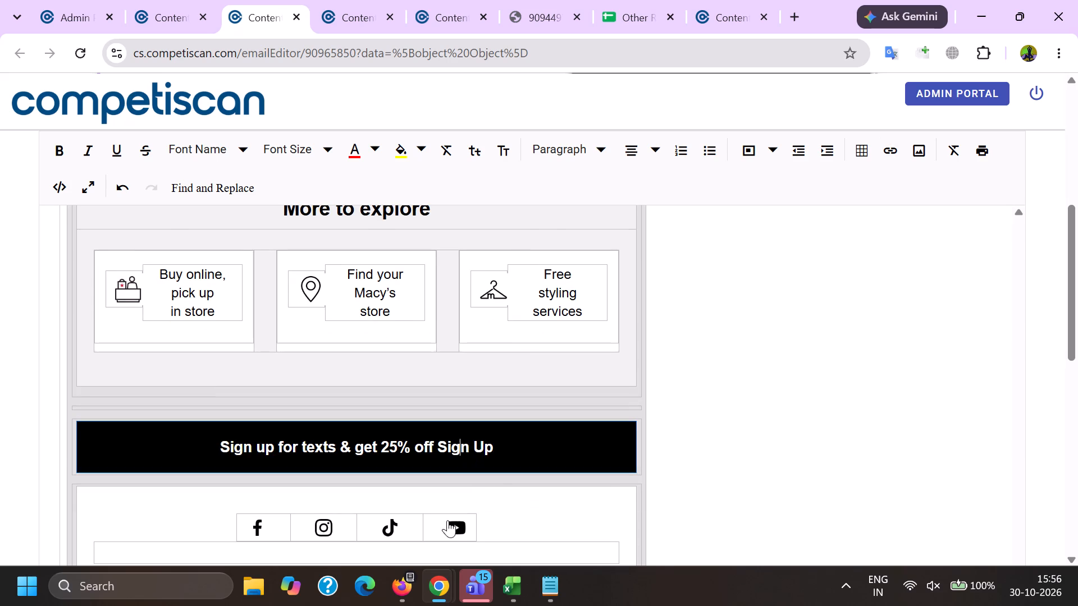
Remove the links from the YouTube, TikTok, Instagram and Facebook icons in the email footer.
click(447, 520)
click(490, 484)
click(369, 531)
click(389, 531)
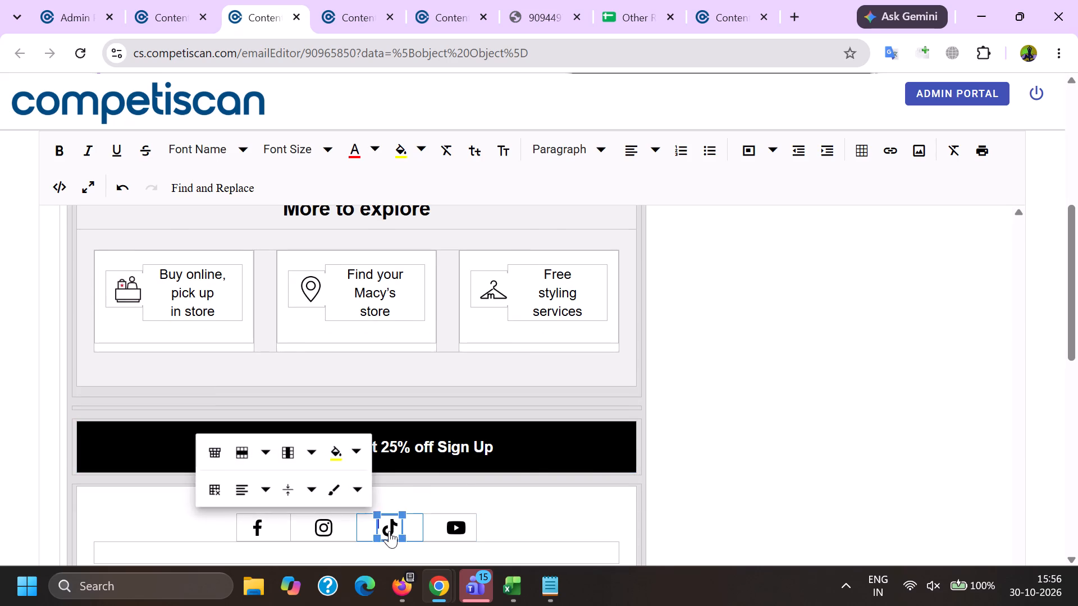
click(422, 488)
click(328, 528)
click(361, 486)
click(253, 533)
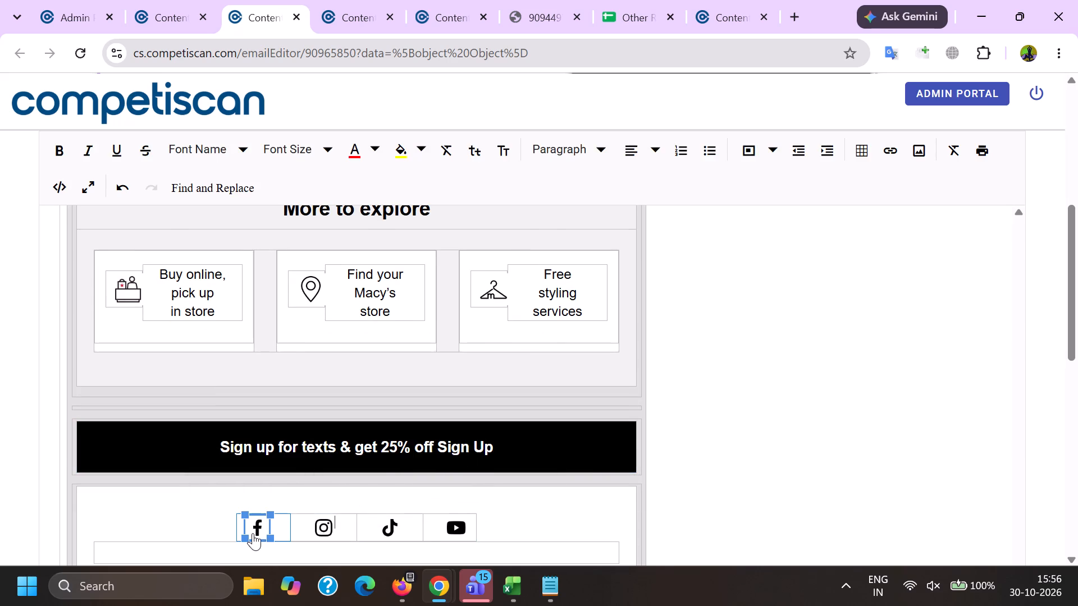
click(290, 488)
Remove the links from View Online, Unsubscribe and Macy's Credit Card in the footer link row.
scroll(276, 359, down, 2)
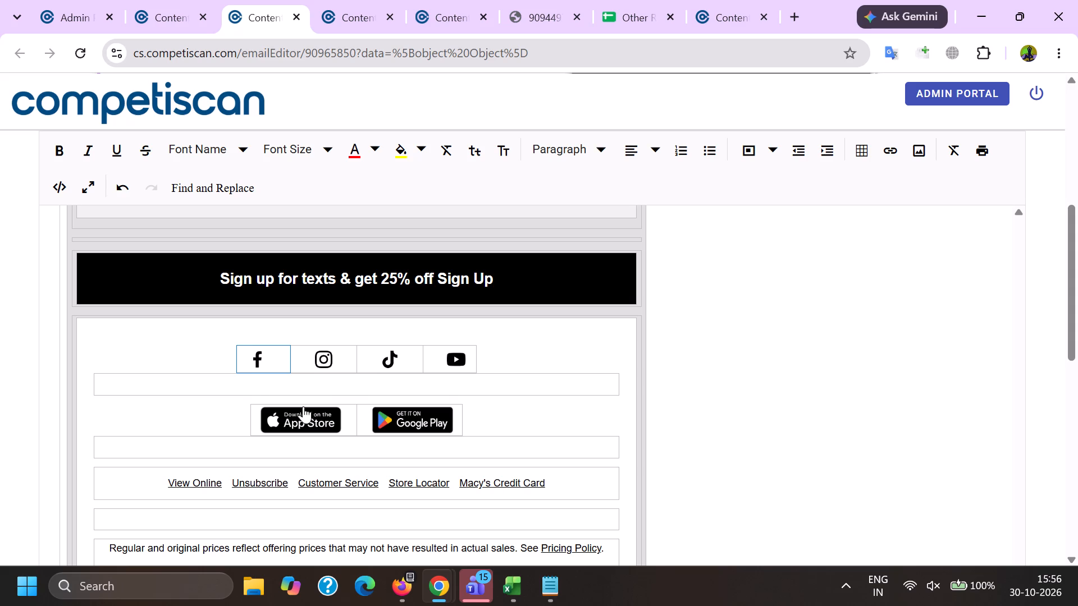
scroll(273, 323, down, 1)
click(213, 398)
click(307, 435)
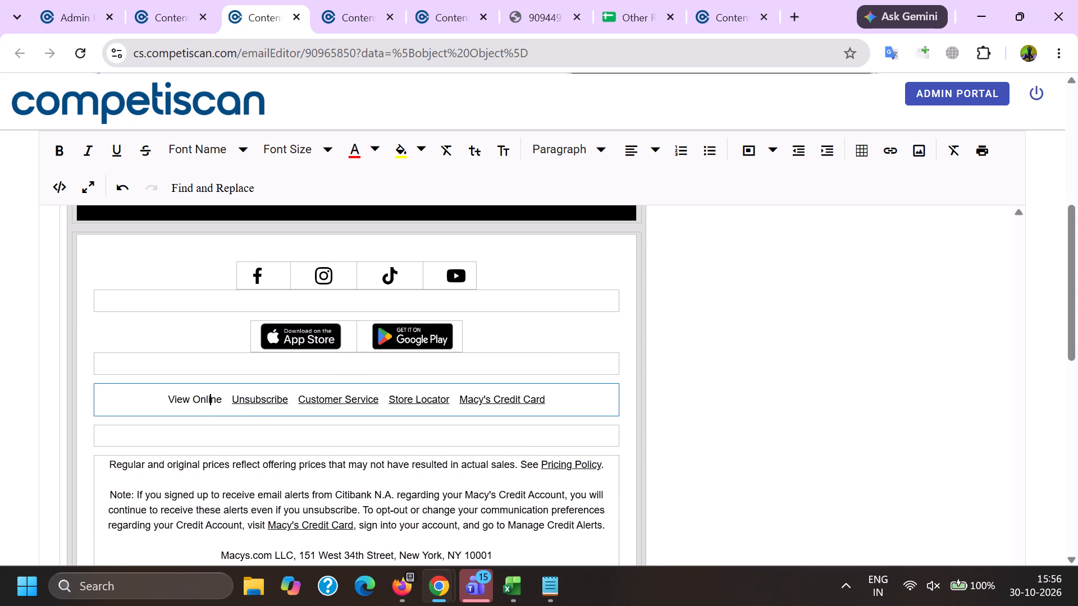
click(263, 408)
click(254, 397)
click(347, 431)
click(481, 402)
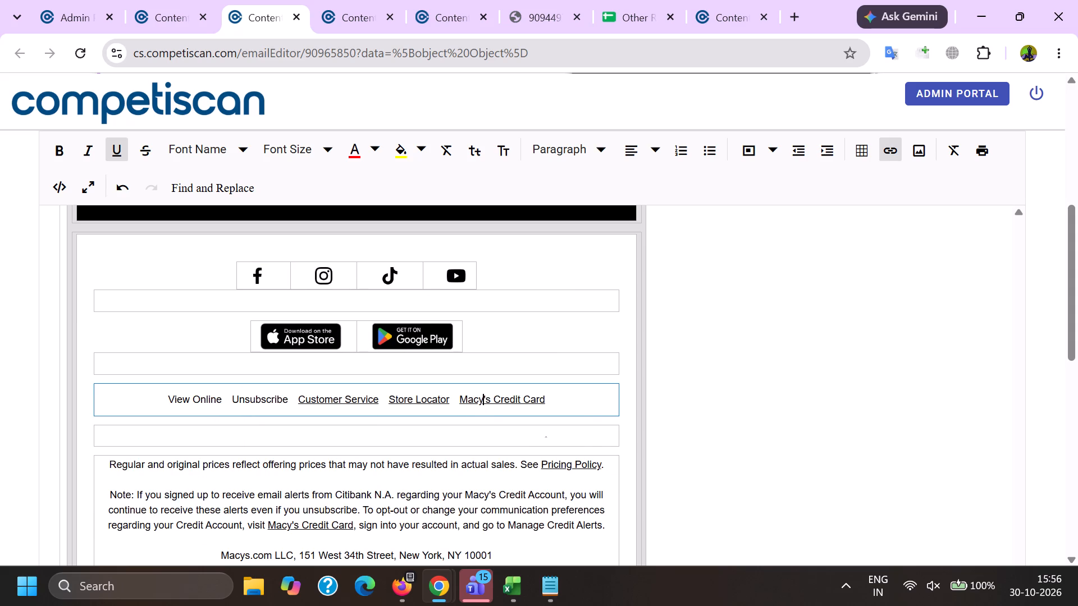
click(568, 431)
Remove the links from the Google Play and App Store badges, and recheck the social icons and App Store badge for links.
click(403, 340)
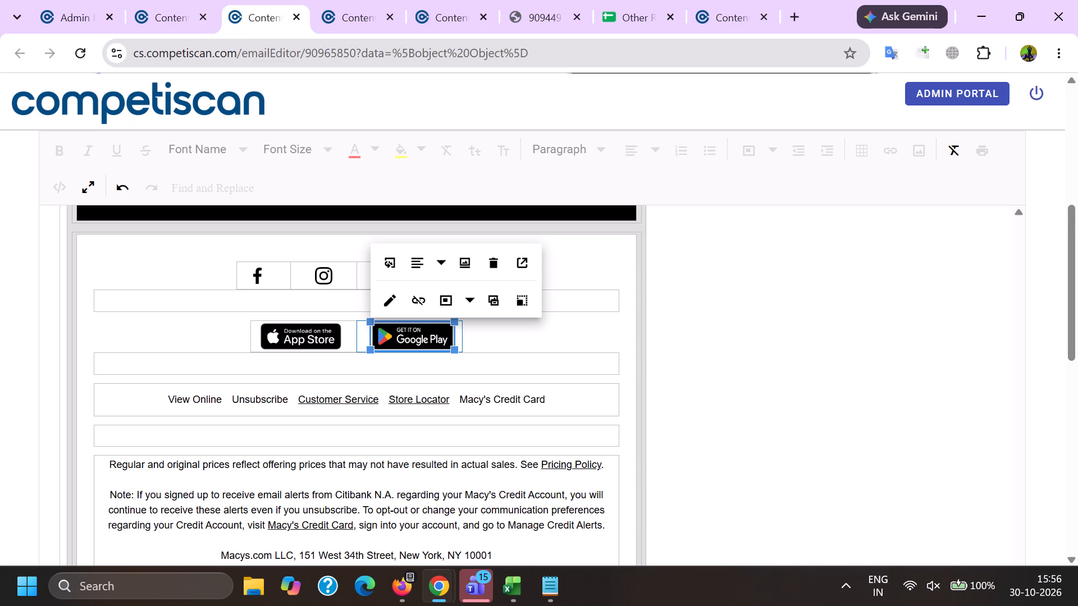
click(413, 301)
click(330, 336)
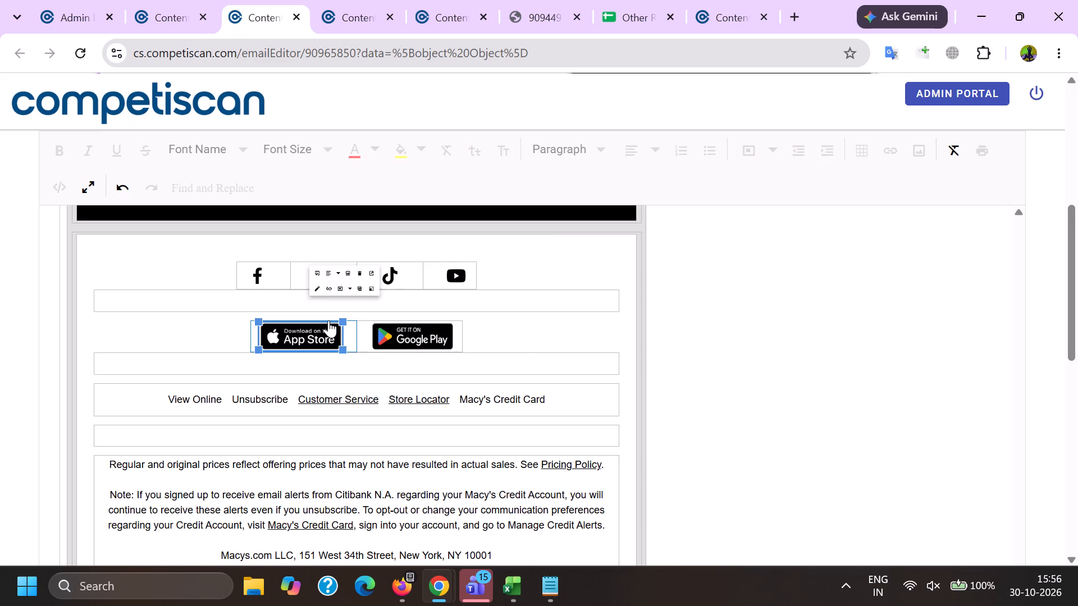
click(316, 307)
click(261, 281)
click(308, 282)
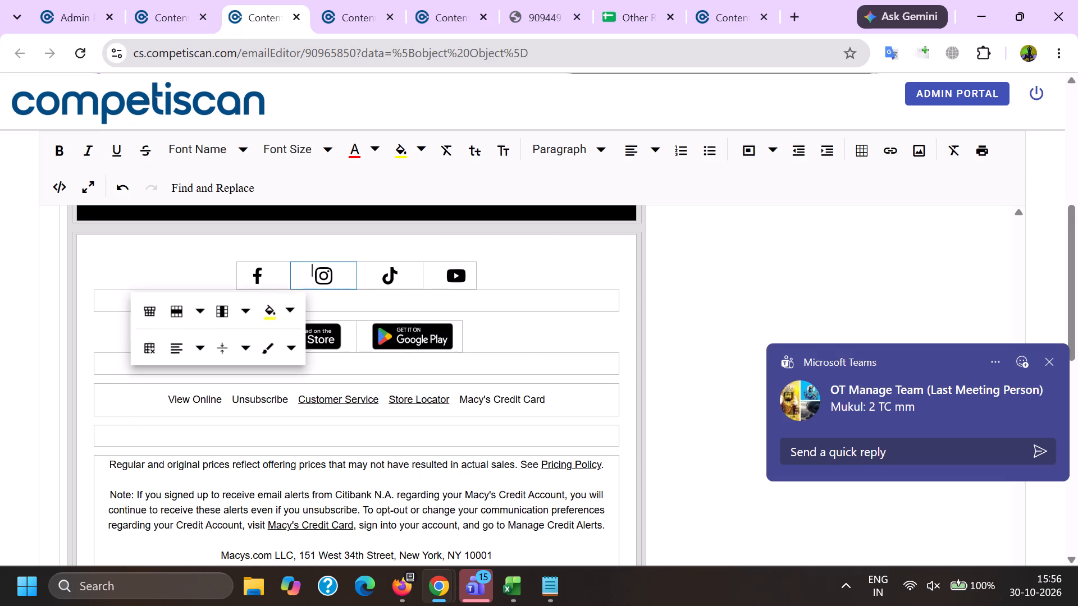
click(381, 281)
click(471, 284)
click(448, 283)
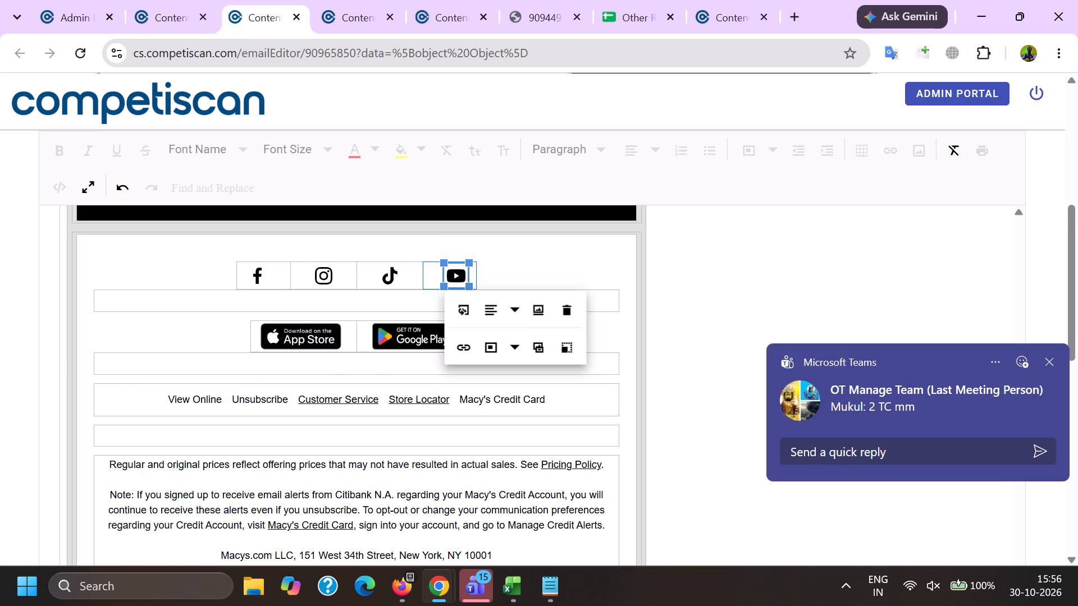
click(294, 330)
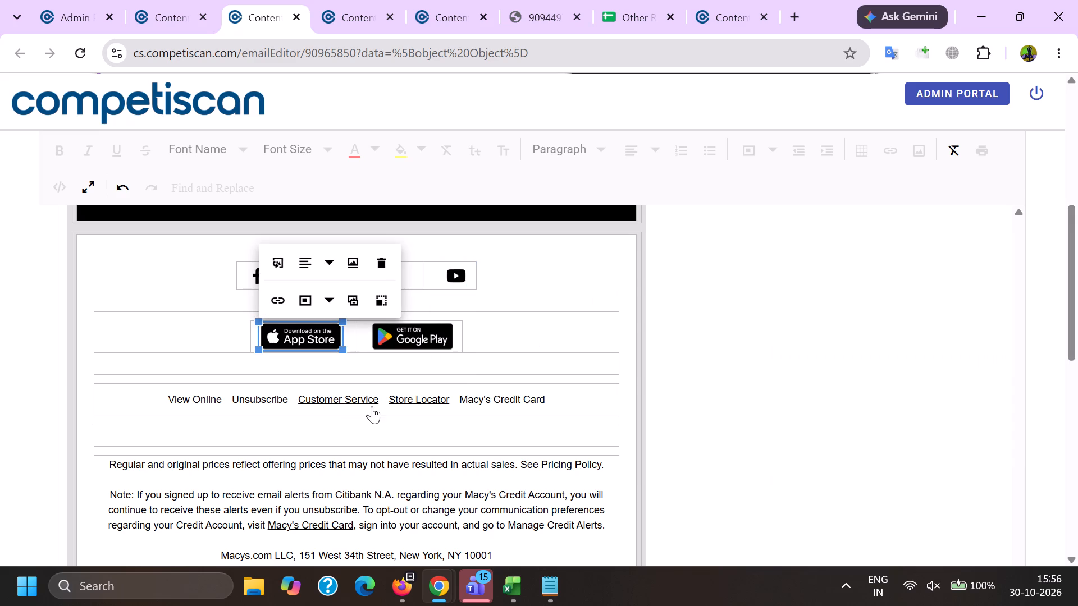
Remove the link from Macy's Credit Card in the Citibank N.A. note of the footer.
scroll(300, 430, down, 2)
click(279, 351)
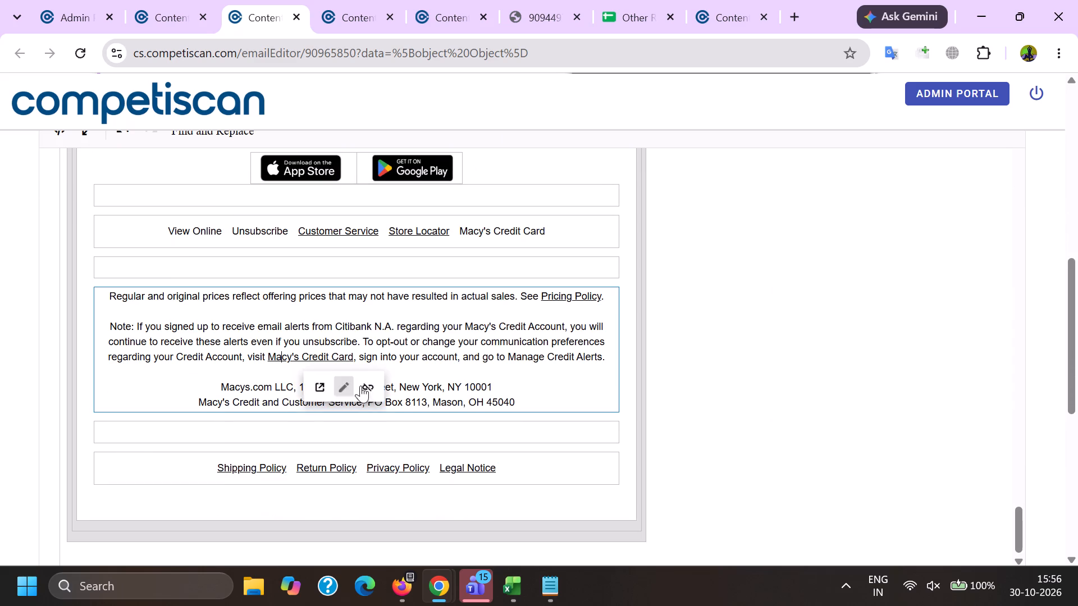
click(376, 393)
Save the product info for the edited Bricktober email 90965850.
scroll(419, 392, down, 10)
click(410, 419)
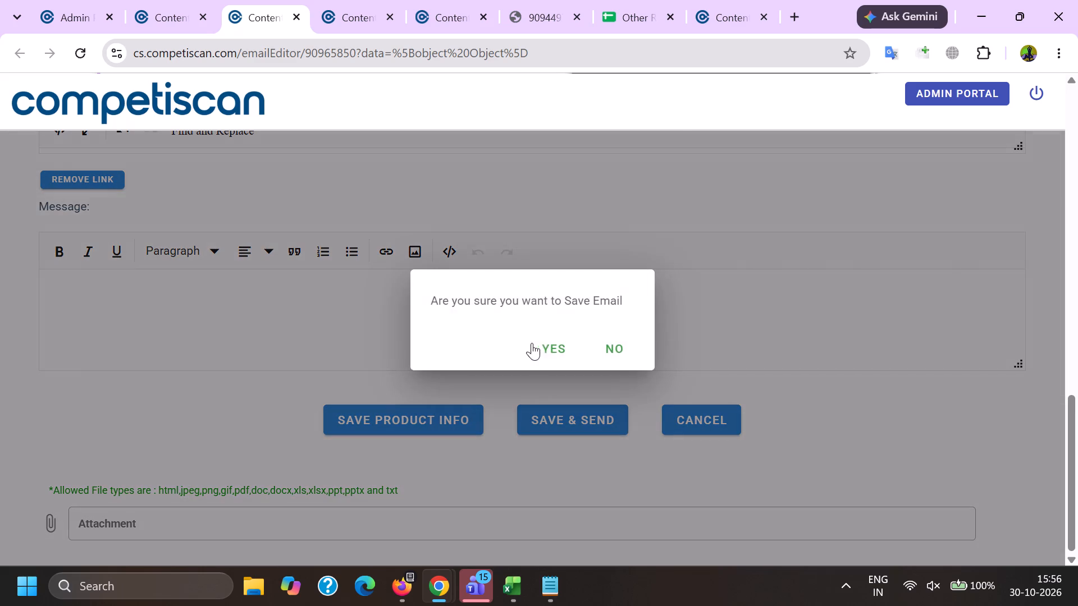
click(540, 345)
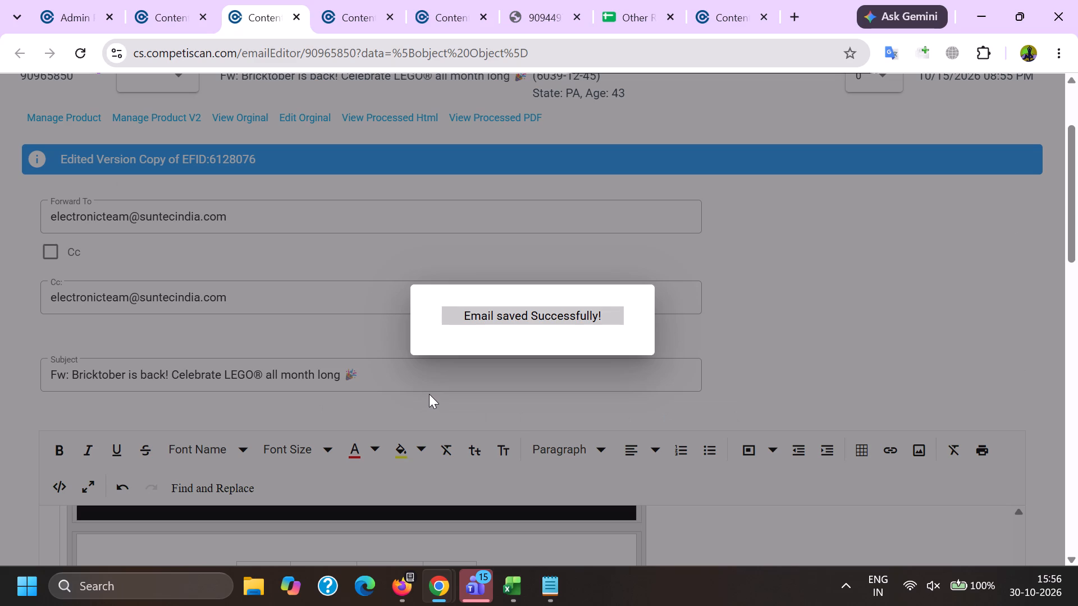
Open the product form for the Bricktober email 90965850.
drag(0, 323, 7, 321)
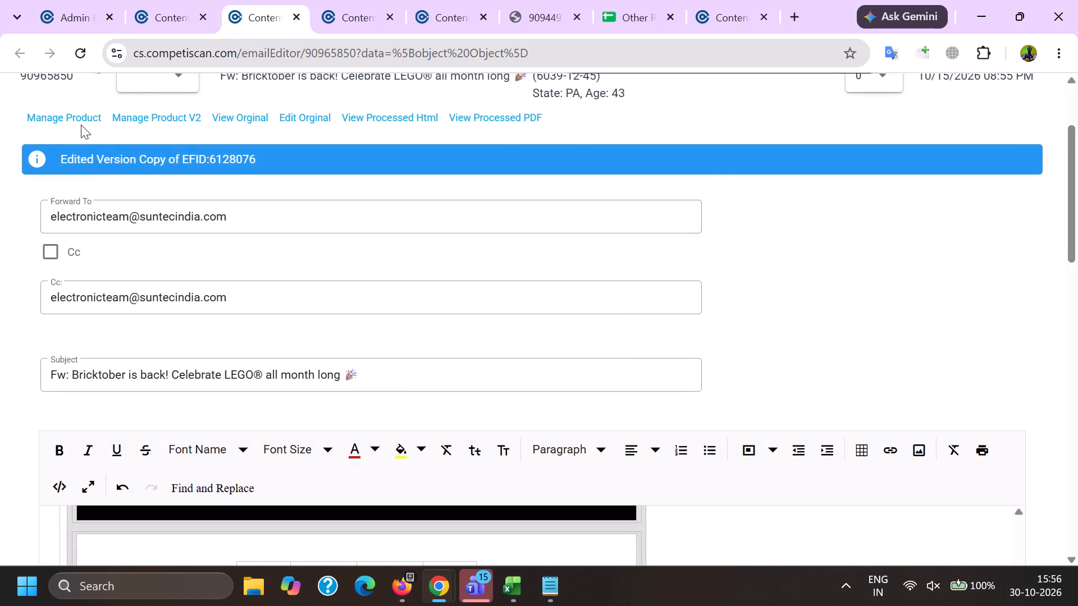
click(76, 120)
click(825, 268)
Close the open tabs for the Dyson email 90944978.
click(364, 1)
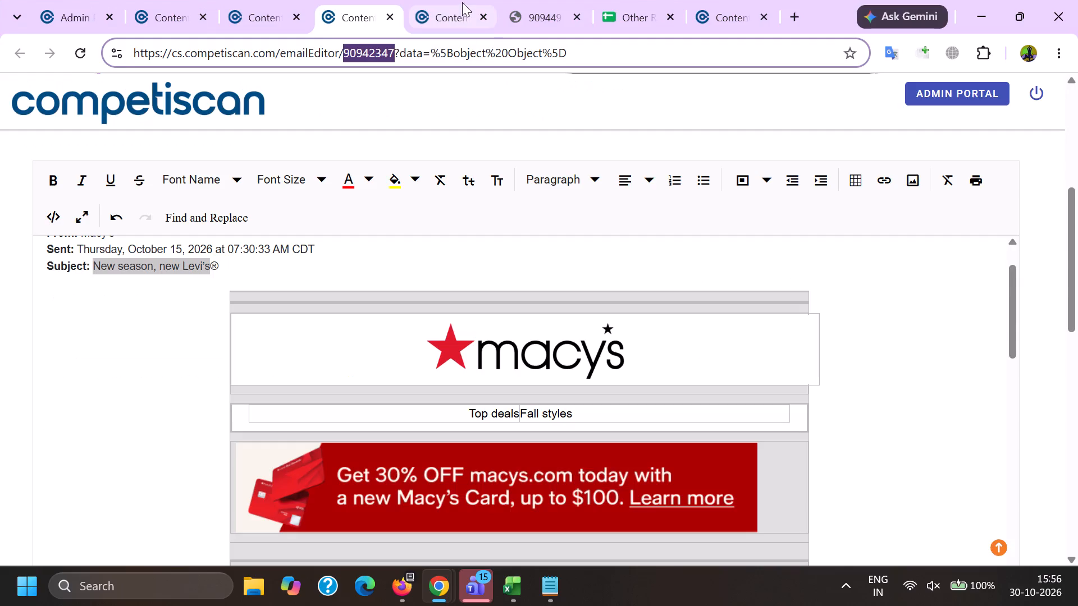
click(515, 0)
click(447, 0)
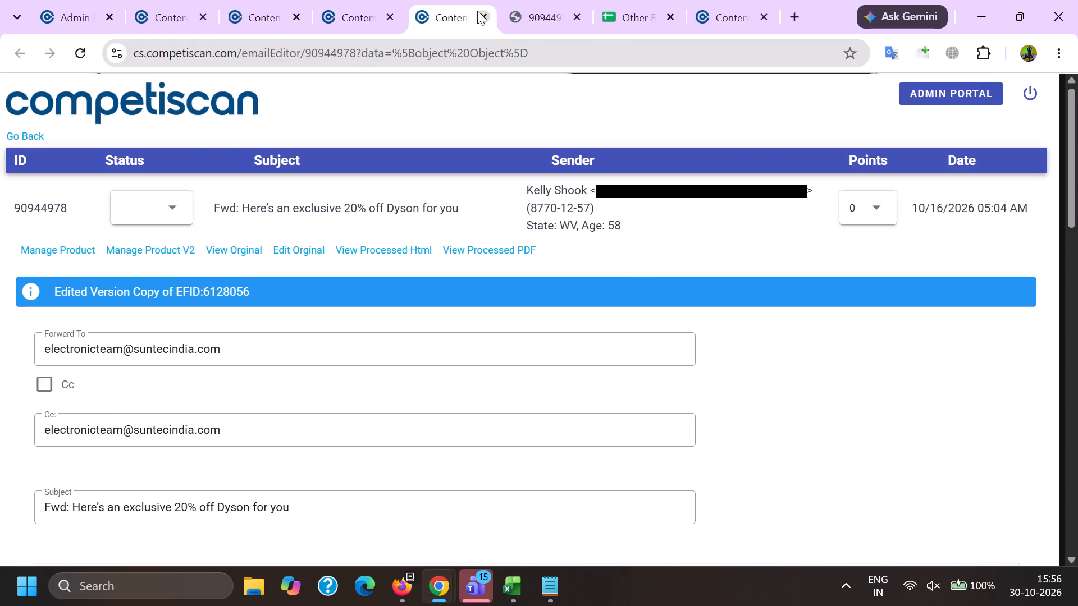
double_click(481, 13)
Open the processed PDF of the "New season, new Levi's" email 90942347.
click(359, 0)
scroll(423, 185, up, 7)
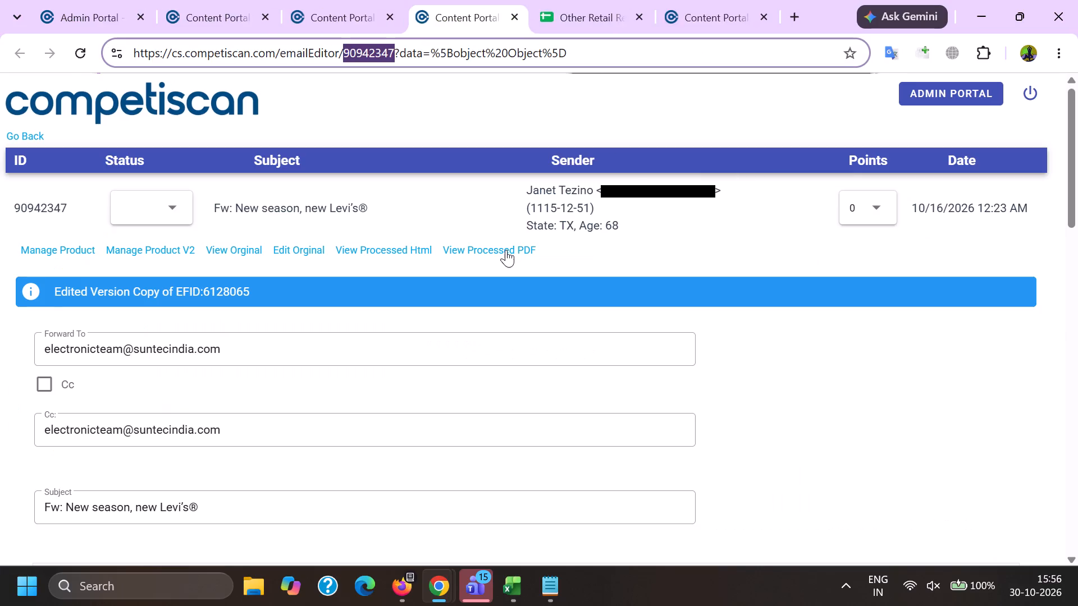
ctrl+click(506, 250)
Open the product form for the Bricktober email 90965850 and return to the email editor.
click(293, 0)
scroll(305, 233, down, 4)
scroll(176, 342, up, 7)
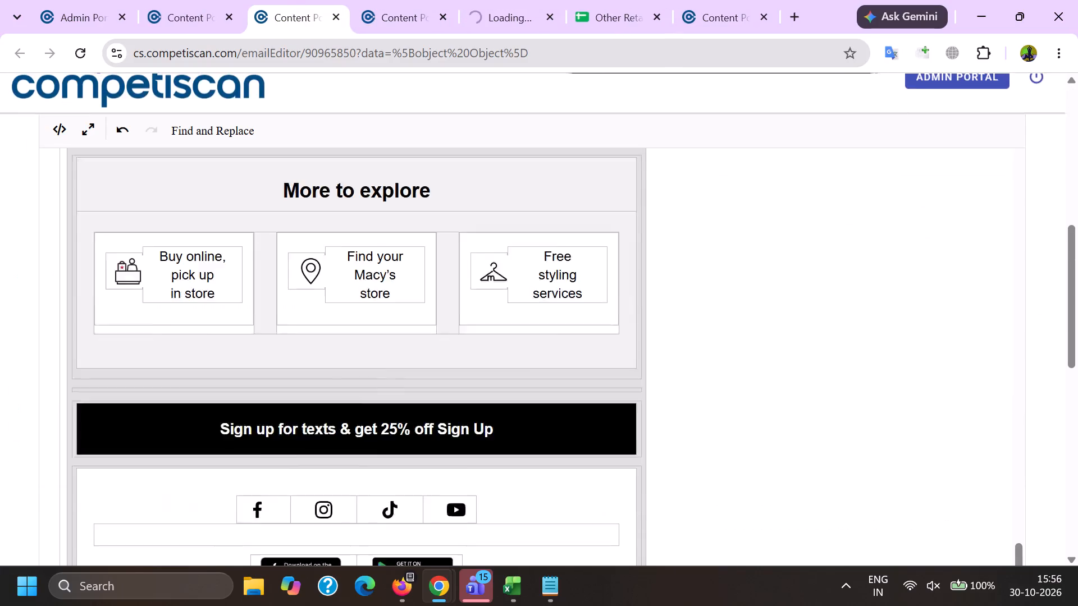
scroll(141, 344, up, 2)
scroll(0, 253, up, 12)
click(62, 256)
key(alt+Tab)
Copy the sender name Macy's from the From line at the top of the Bricktober email body.
scroll(121, 254, down, 3)
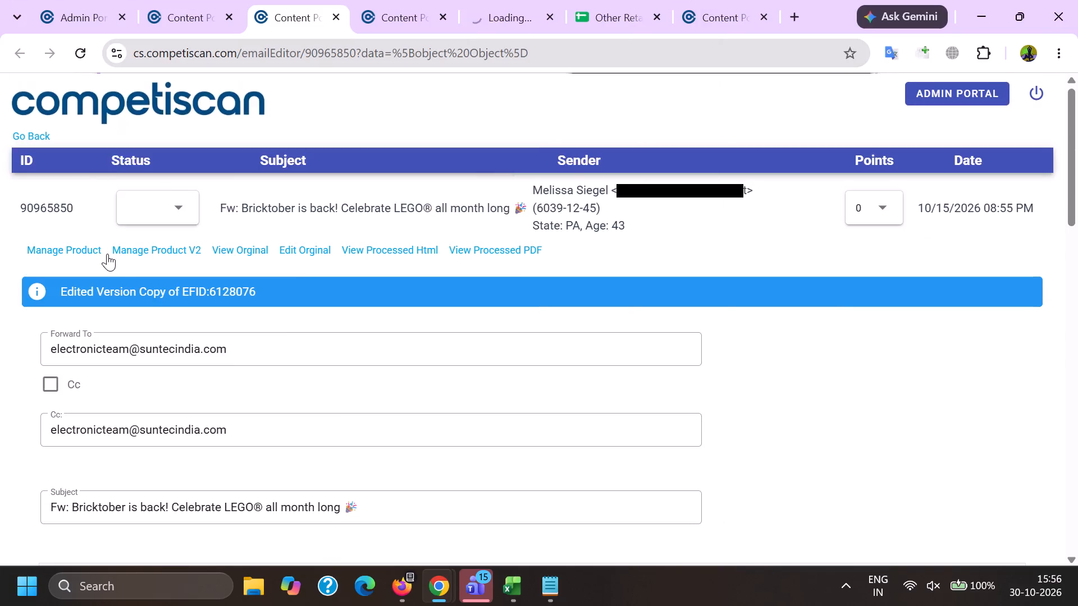
scroll(107, 254, down, 2)
click(96, 366)
key(Page_Up)
key(Page_Up)
key(Page_Up)
key(Page_Up)
key(Page_Up)
key(Page_Up)
key(Page_Up)
key(Page_Up)
key(Page_Up)
key(Page_Up)
key(Page_Up)
key(Page_Up)
key(Page_Up)
key(Page_Up)
key(Page_Up)
key(Page_Up)
key(Page_Up)
key(Page_Up)
key(Page_Up)
key(Page_Up)
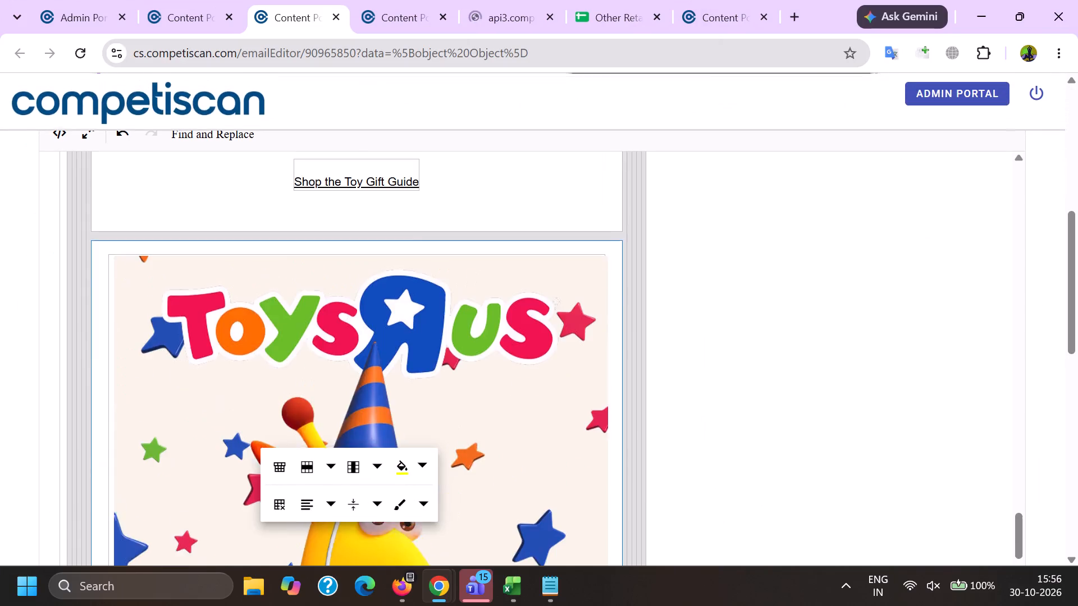
scroll(98, 357, down, 5)
double_click(93, 192)
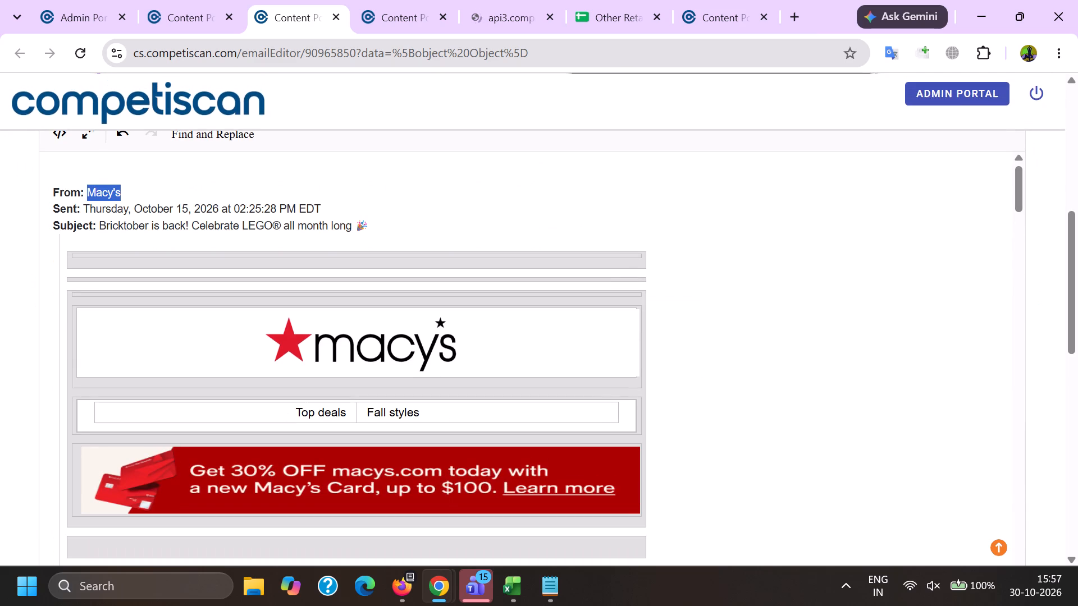
key(ctrl+c)
Add Macy's as the company, use its product image, and look up Macy's as the affinity/association.
key(alt+Tab)
scroll(266, 168, down, 5)
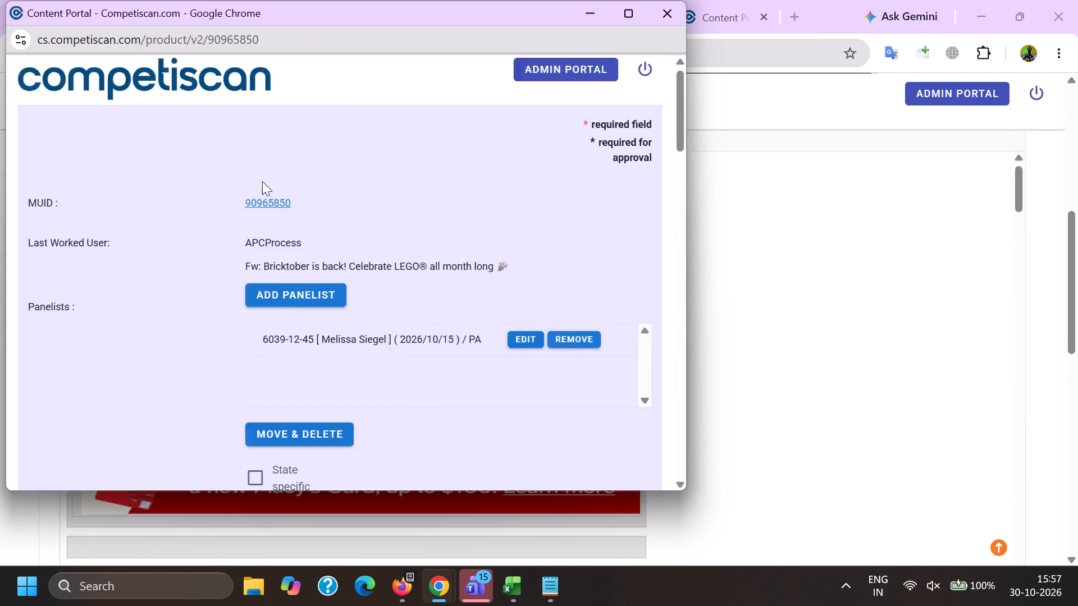
click(317, 307)
click(305, 265)
key(ctrl+v)
scroll(328, 221, down, 2)
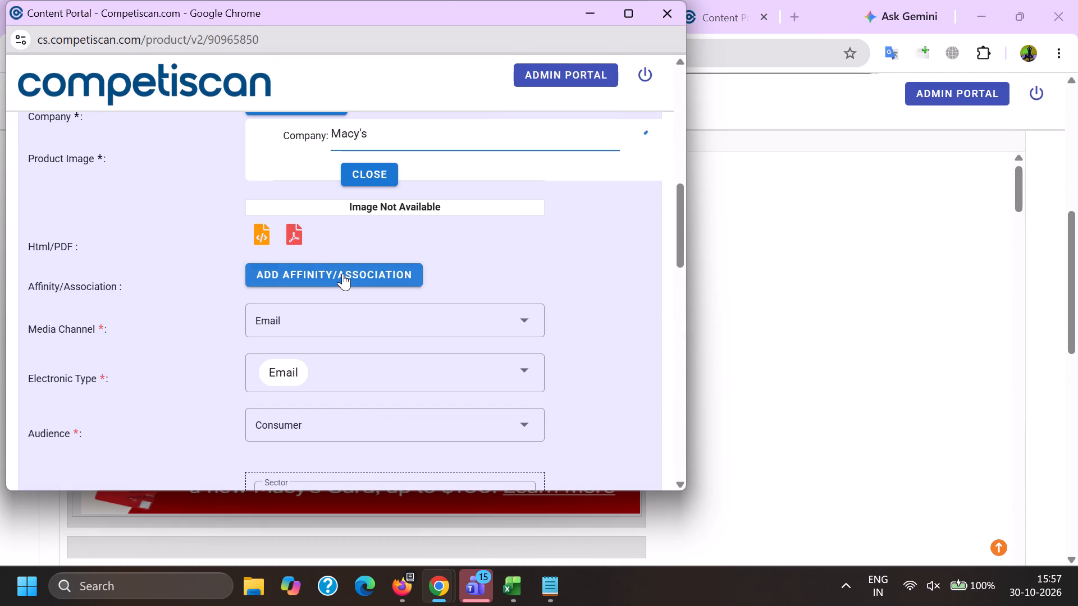
click(342, 273)
click(391, 296)
key(ctrl+v)
scroll(363, 360, up, 2)
click(369, 347)
click(314, 303)
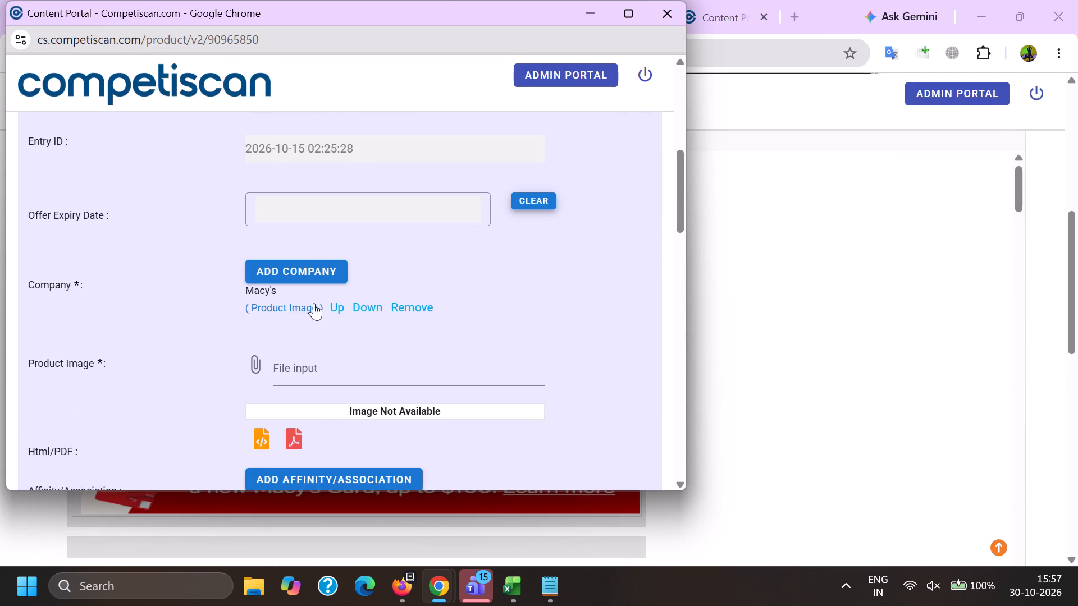
Add Capital One as a second company and select Macy's (Retail) as the affinity/association.
click(310, 257)
click(318, 273)
key(c)
key(a)
key(p)
text(ital one)
scroll(336, 278, down, 2)
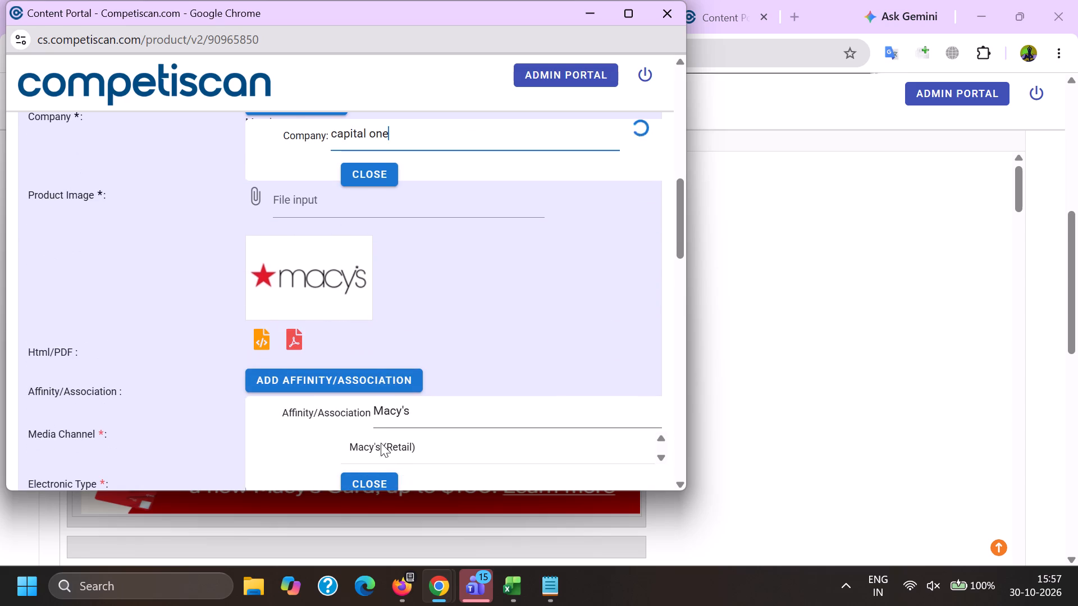
click(381, 456)
scroll(381, 453, up, 2)
click(374, 339)
Add the sector entry Retail / Home / Toys & Games.
scroll(347, 273, down, 8)
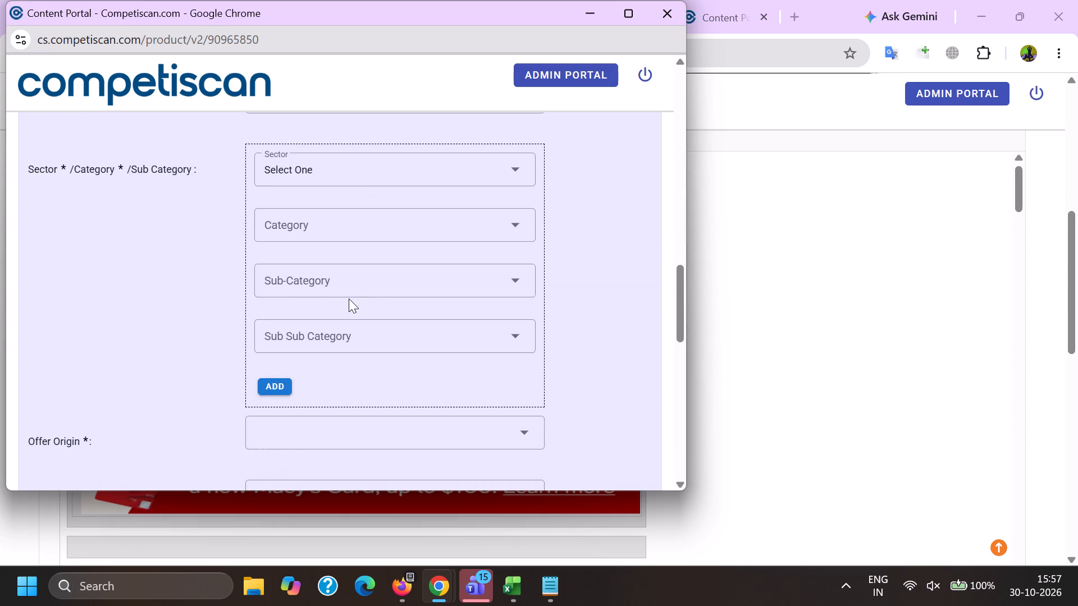
click(284, 178)
scroll(284, 185, down, 6)
click(295, 251)
drag(154, 253, 159, 255)
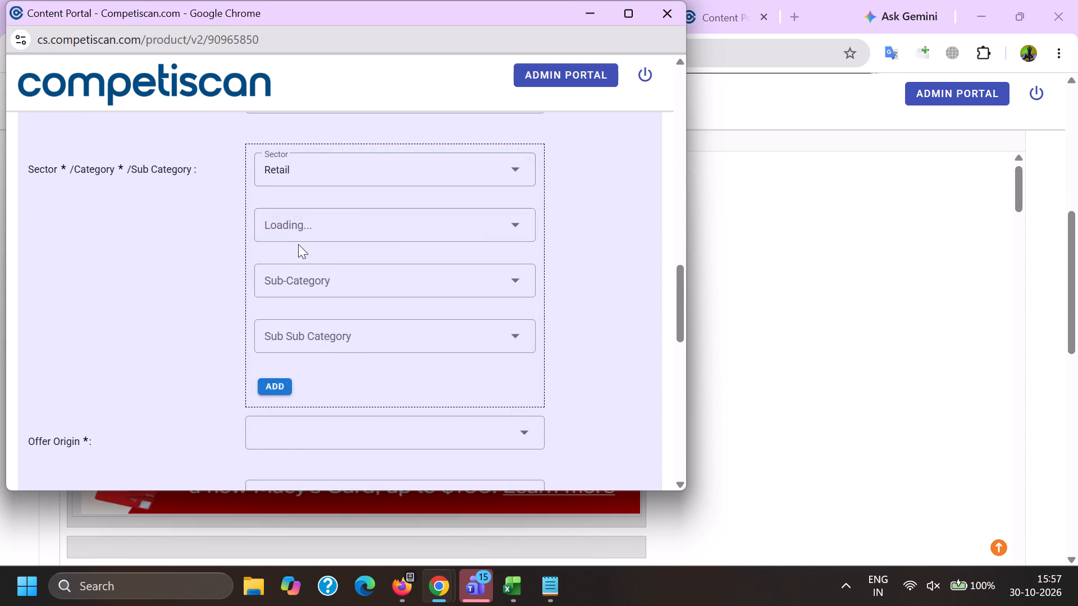
click(291, 225)
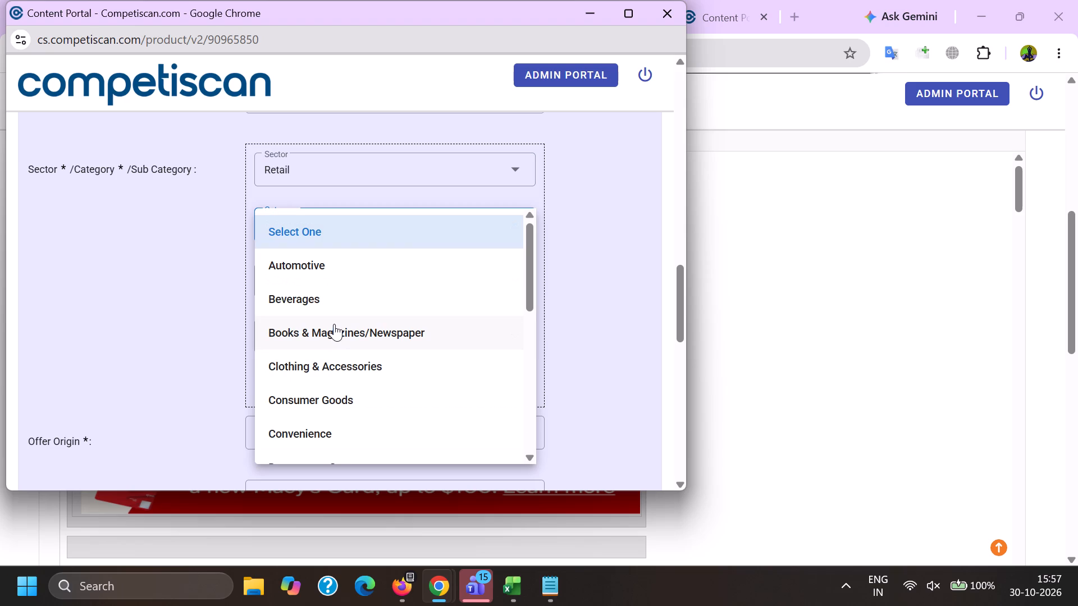
scroll(331, 325, down, 6)
drag(304, 235, 297, 240)
drag(195, 257, 206, 259)
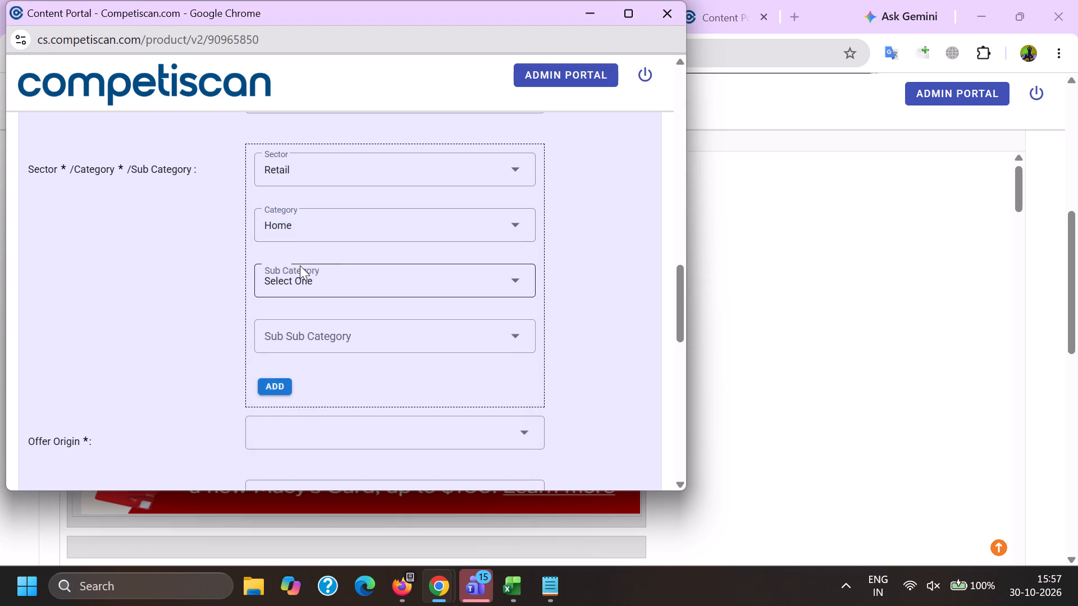
click(293, 272)
scroll(302, 359, down, 6)
click(300, 417)
drag(211, 389, 218, 388)
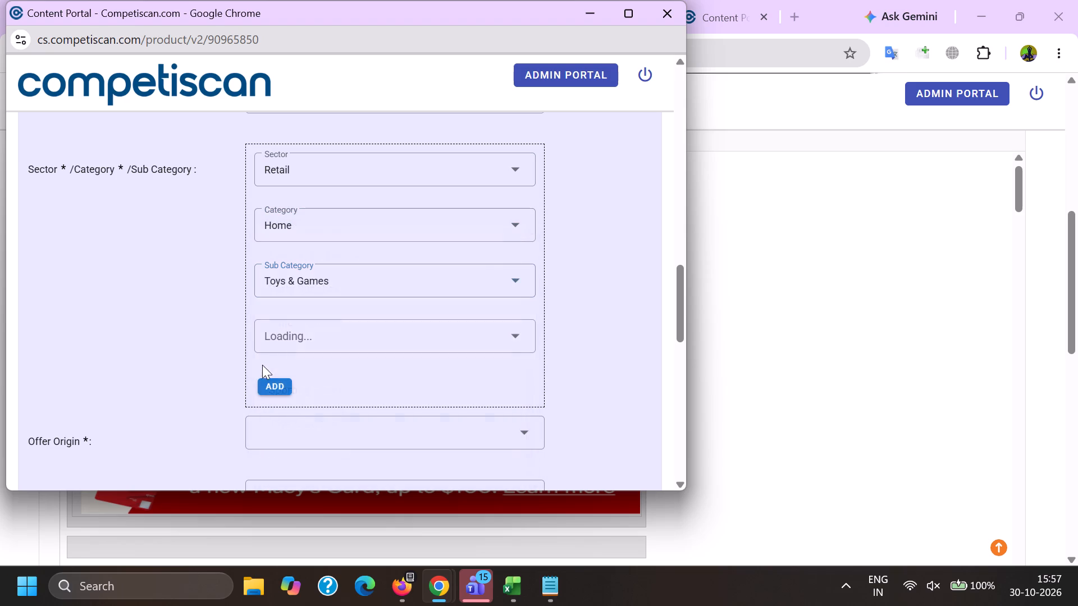
click(279, 383)
Add a second sector entry, Credit Cards / Payment Cards / Private Label Cards.
click(309, 194)
scroll(316, 302, up, 6)
drag(317, 343, 318, 348)
drag(218, 320, 218, 320)
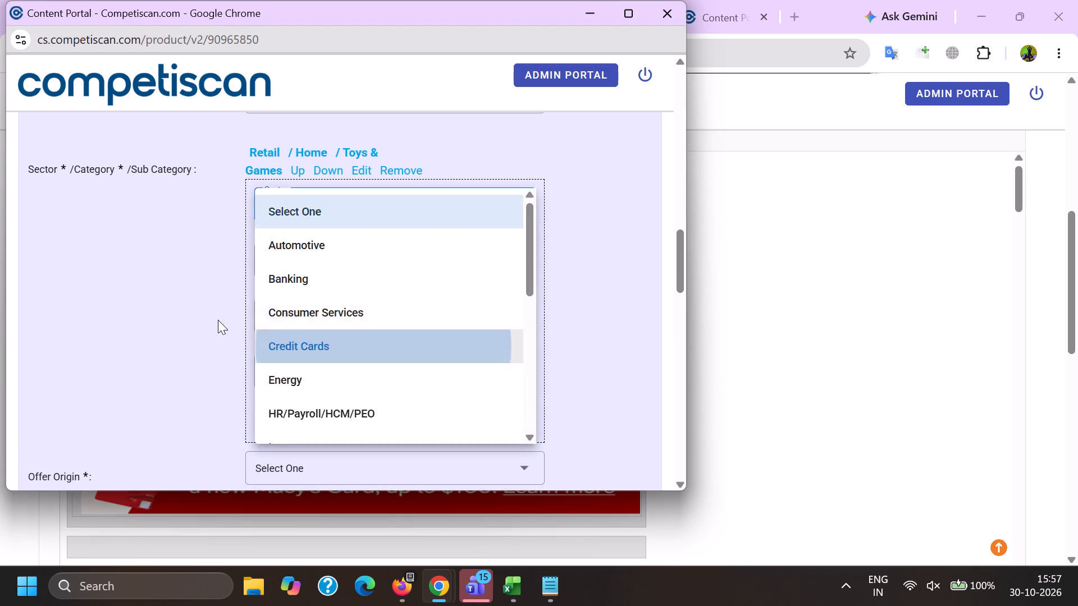
drag(218, 320, 224, 320)
click(294, 268)
click(300, 317)
click(296, 322)
scroll(296, 272, down, 2)
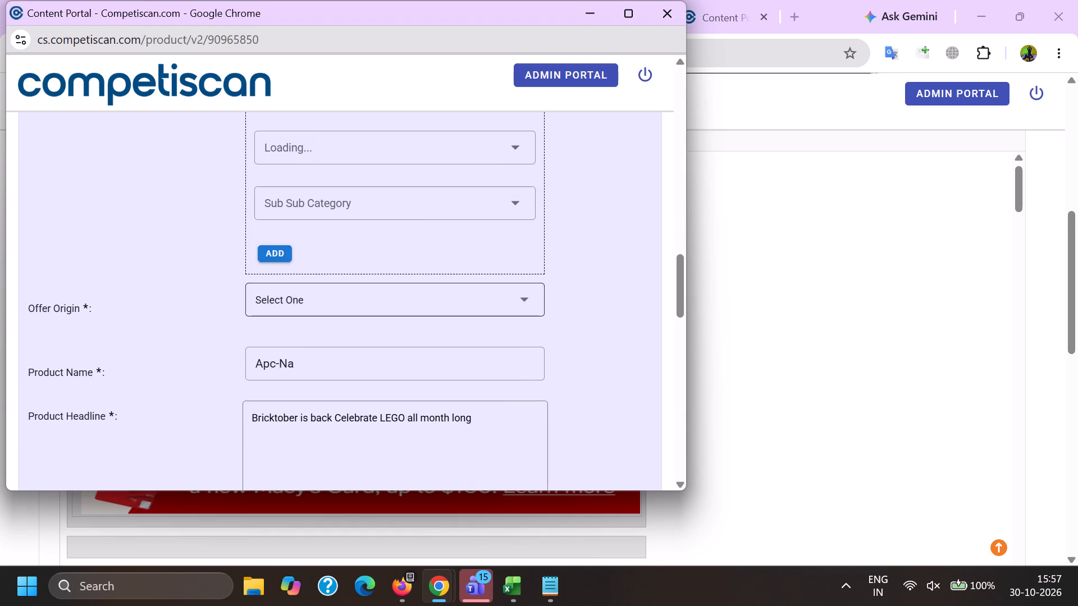
scroll(299, 328, up, 1)
click(296, 233)
click(319, 338)
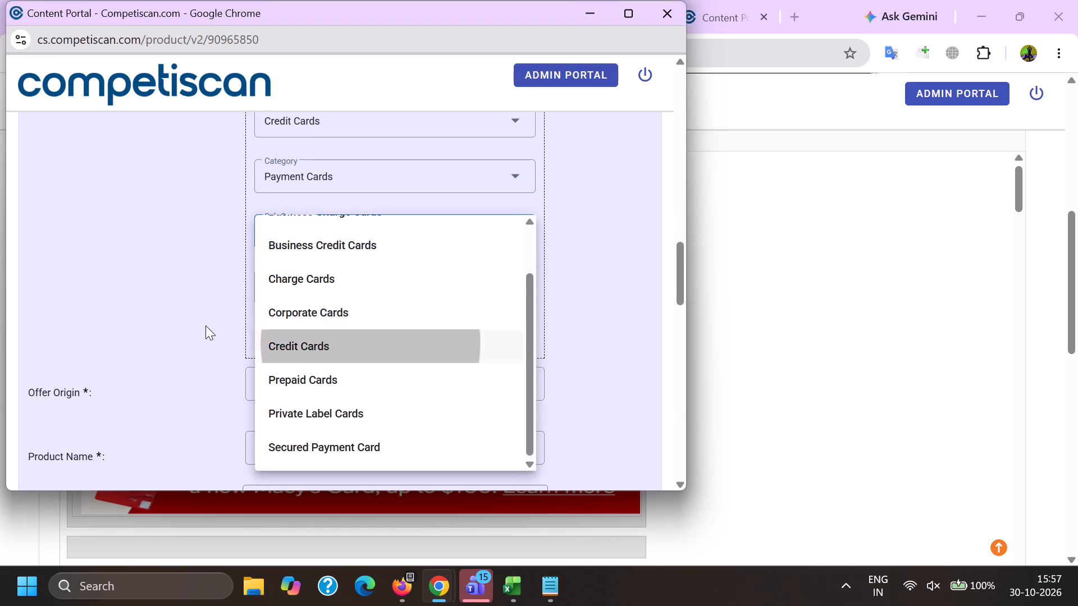
drag(205, 325, 214, 326)
click(291, 232)
scroll(332, 355, down, 6)
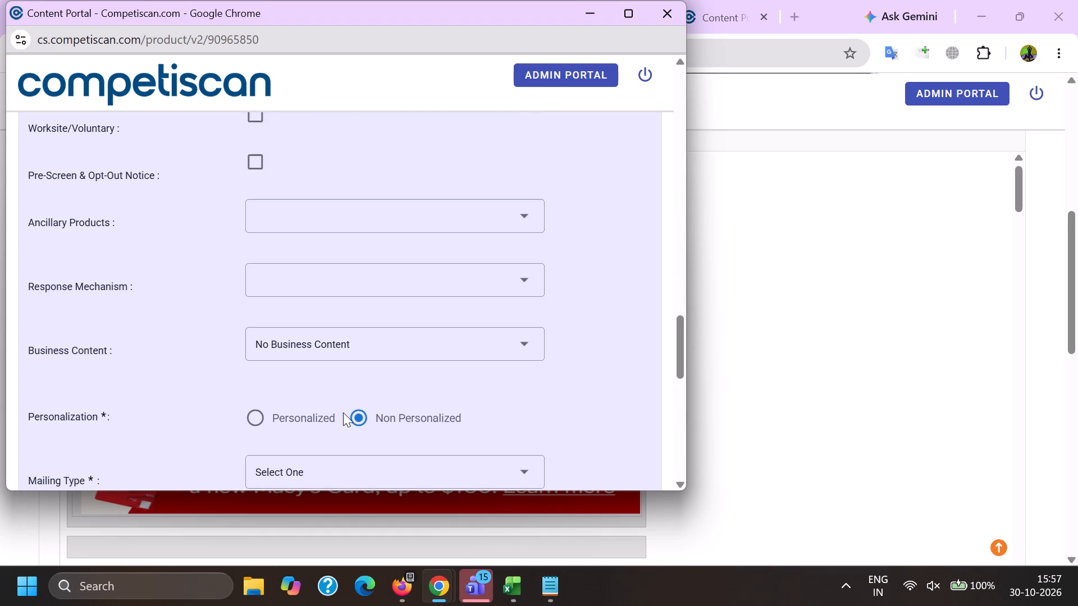
scroll(342, 383, up, 4)
click(332, 247)
drag(190, 247, 204, 247)
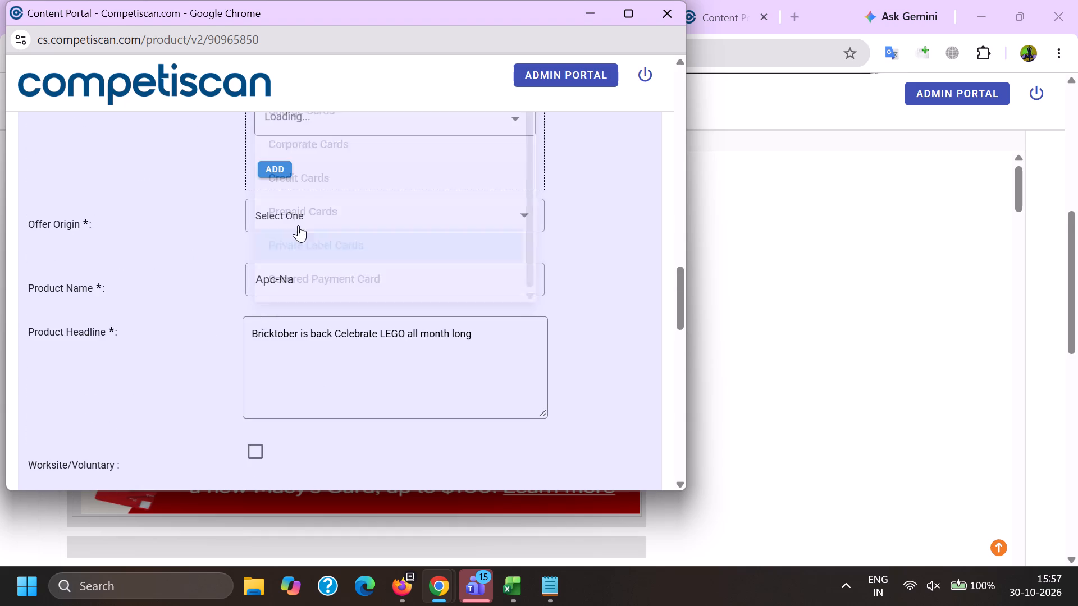
click(278, 172)
Move the Retail / Home / Toys & Games entry below the Credit Cards entry.
scroll(299, 286, up, 4)
click(324, 250)
Set the offer origin to Provider/Bank and look up Macy's as the product name.
scroll(322, 251, down, 4)
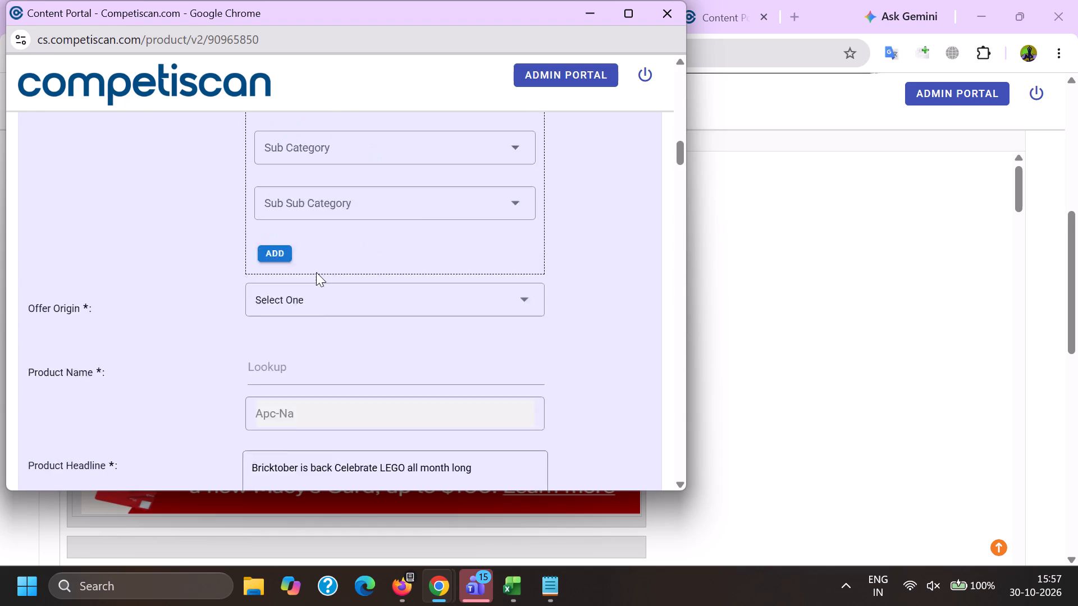
click(303, 245)
double_click(299, 314)
key(ctrl+v)
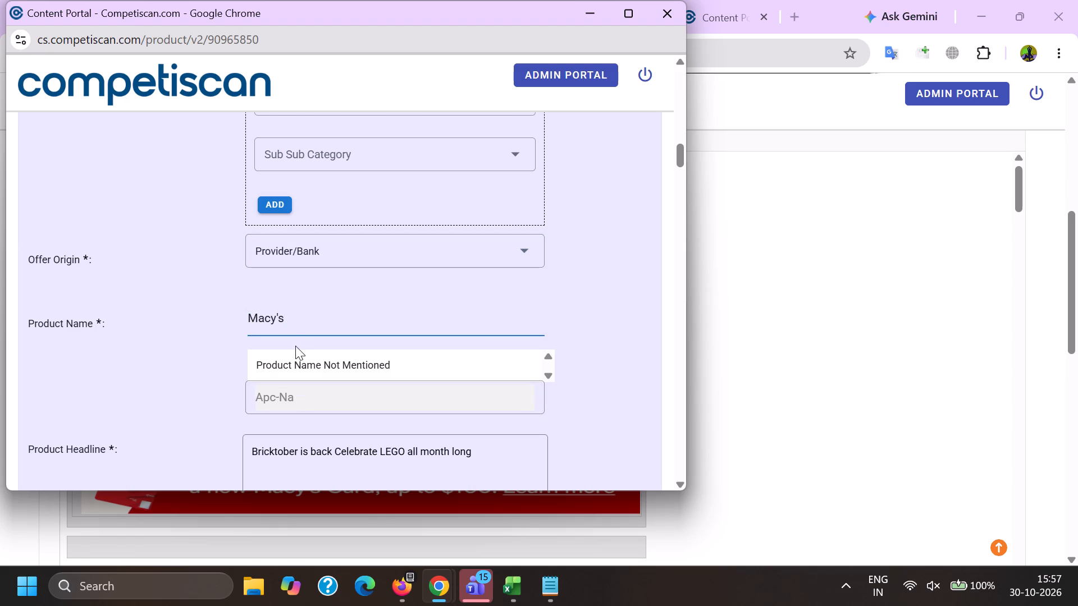
Replace the second company, Capital One, with Citibank.
scroll(289, 352, up, 11)
click(405, 356)
click(322, 275)
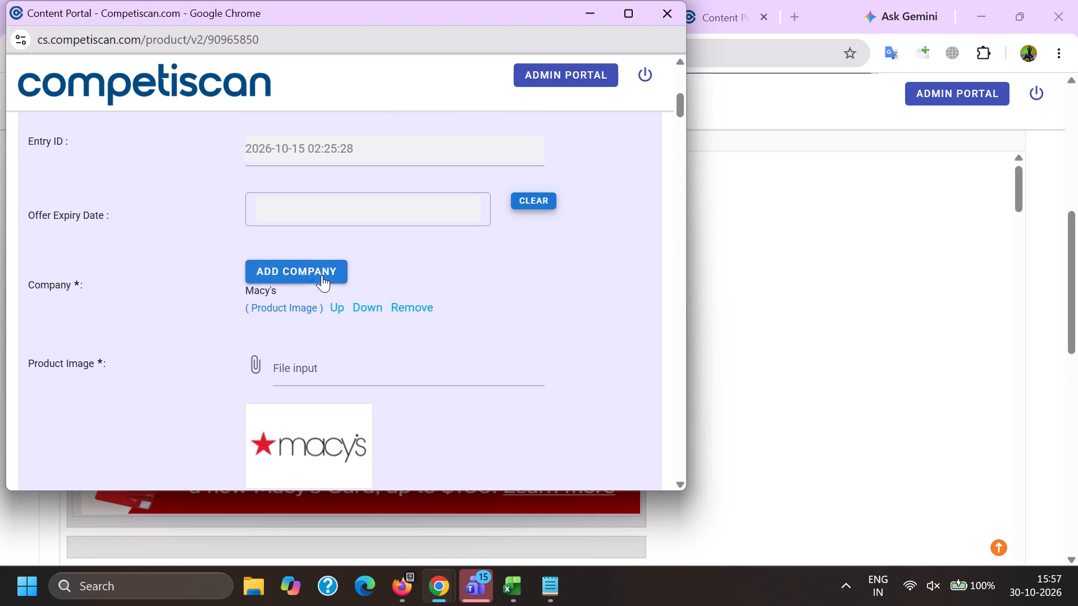
text(citi)
text(ab=)
key(BackSpace)
key(BackSpace)
key(BackSpace)
text(bank)
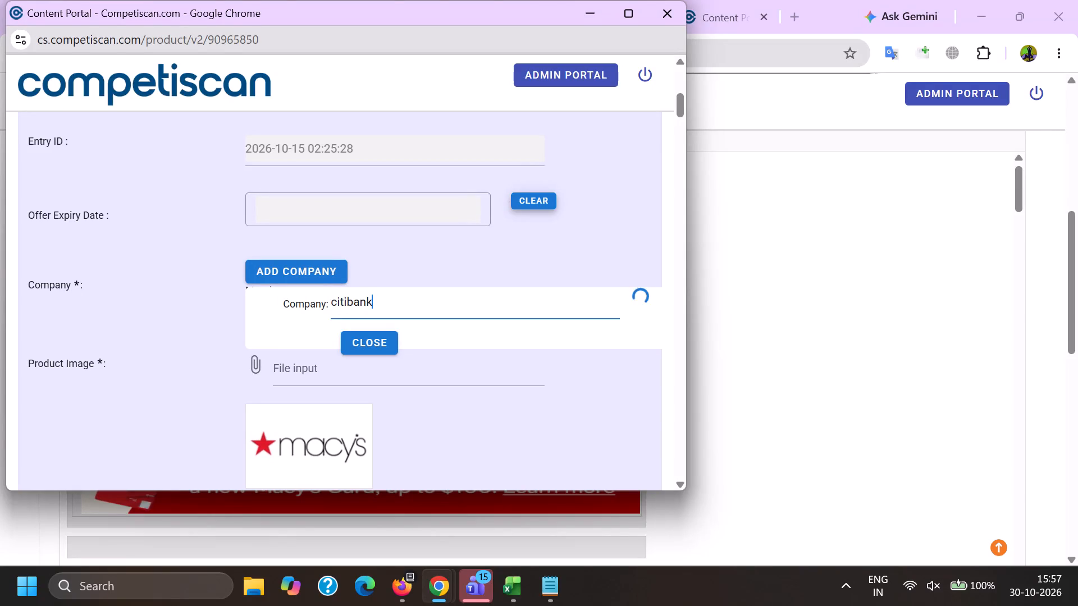
click(386, 339)
Refine the product name lookup and select Macy's Card.
scroll(322, 247, down, 3)
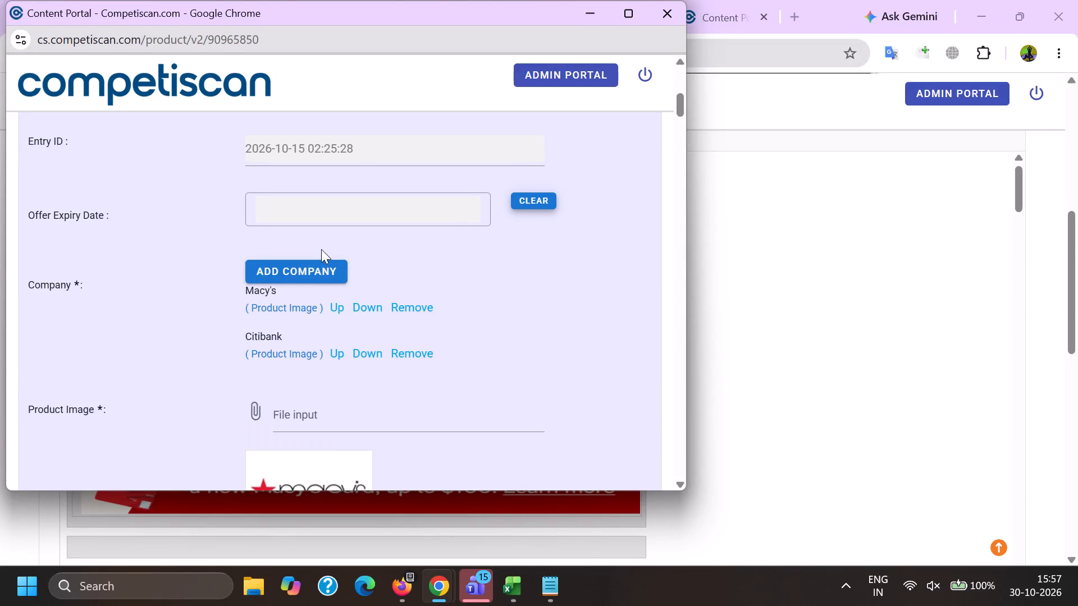
scroll(321, 249, down, 9)
click(339, 231)
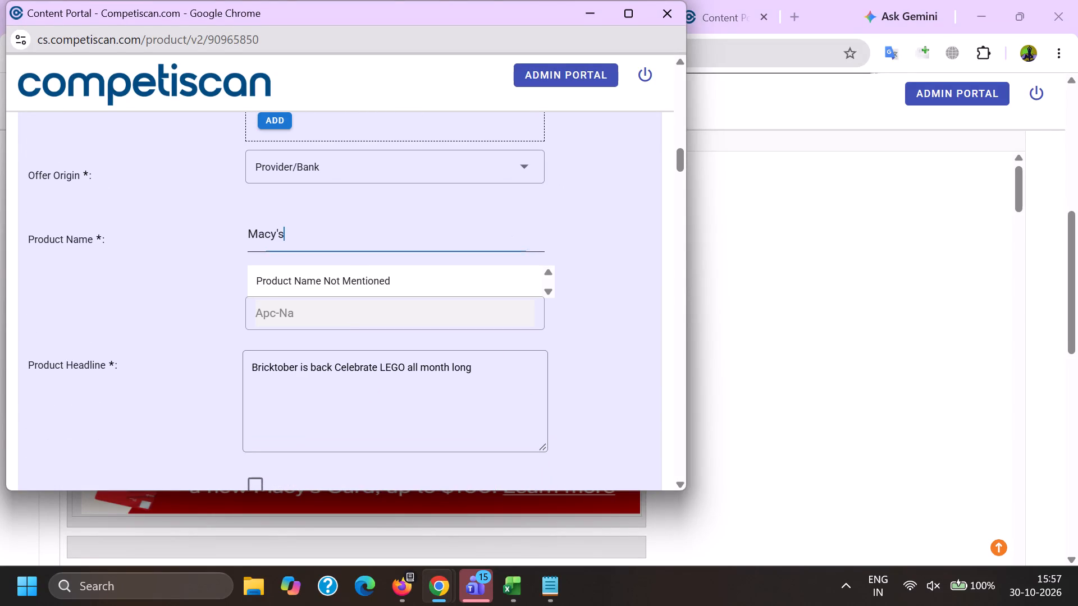
key(BackSpace)
key(BackSpace)
click(302, 313)
Move the Credit Cards / Payment Cards / Private Label Cards entry below the Retail entry.
scroll(299, 315, up, 5)
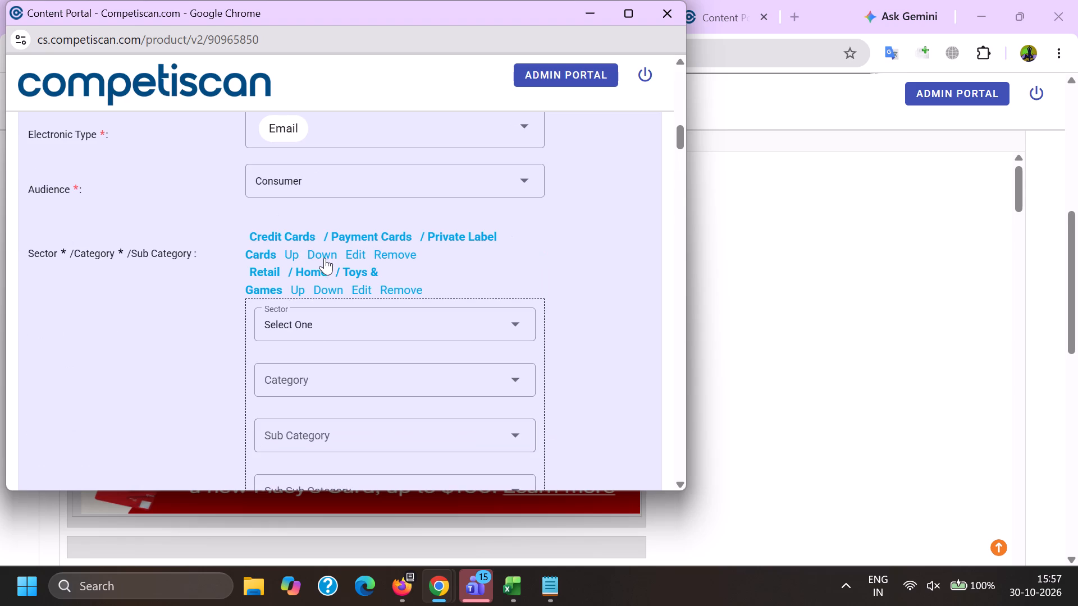
click(325, 255)
Replace the product headline with the email's subject text, "Bricktober is back! Celebrate LEGO® all month long".
scroll(319, 232, down, 6)
drag(515, 225, 0, 181)
key(BackSpace)
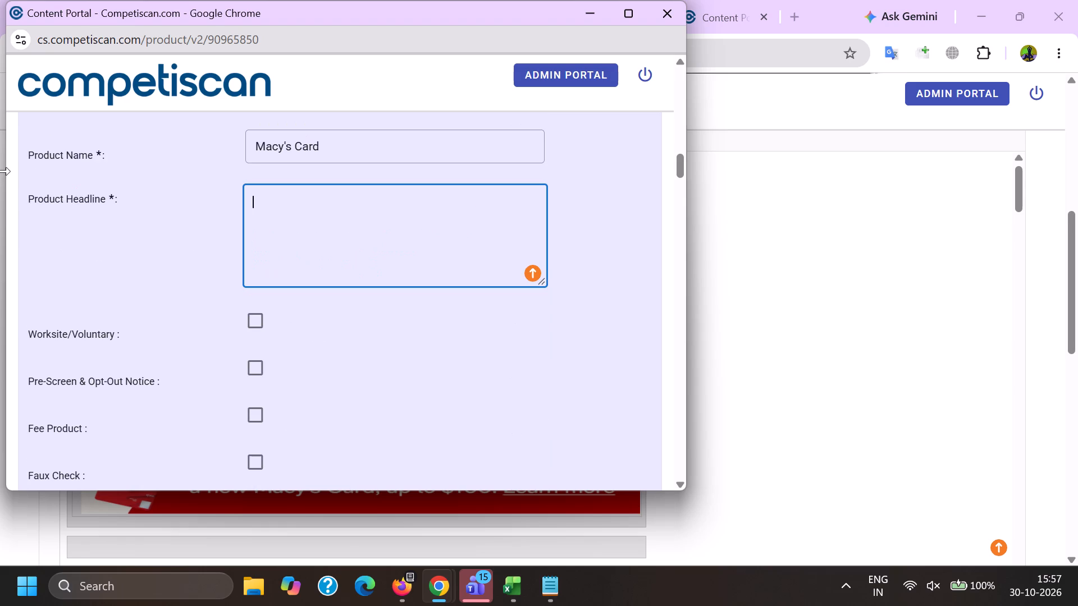
key(alt+Tab)
double_click(118, 220)
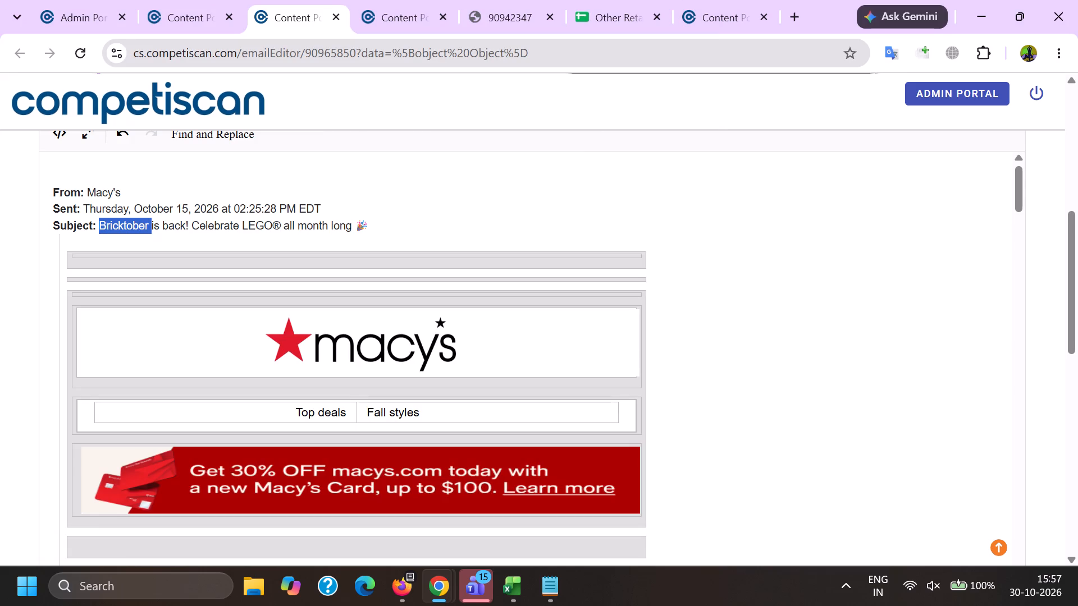
shift+click(333, 223)
key(ctrl+c)
key(alt+Tab)
key(ctrl+v)
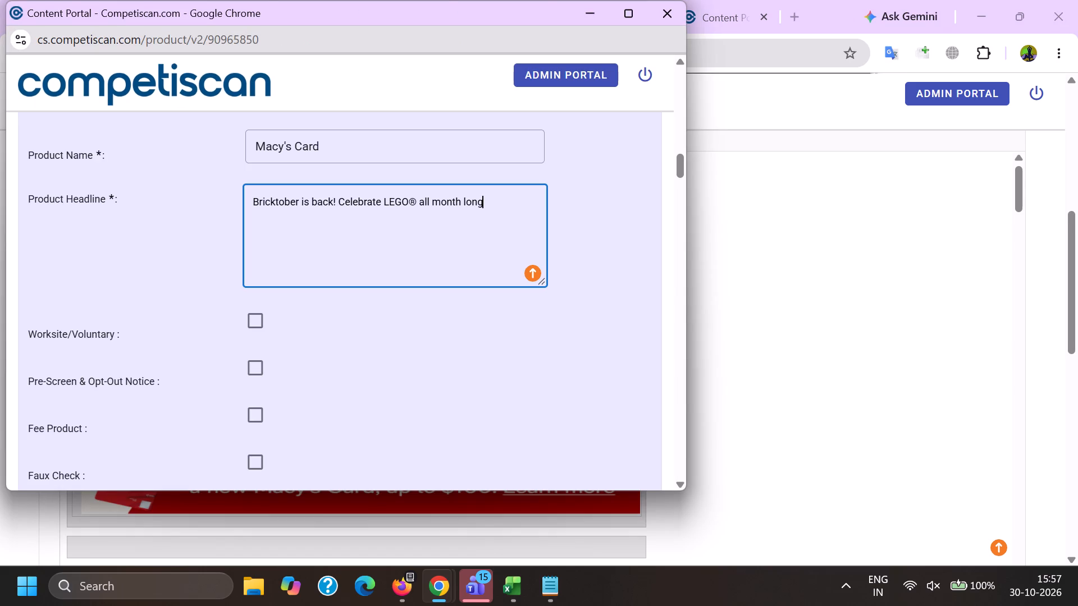
Remove the ® after LEGO in the product headline and end the sentence with a period and a space.
click(411, 201)
key(Right)
key(BackSpace)
click(503, 224)
key(period)
key(space)
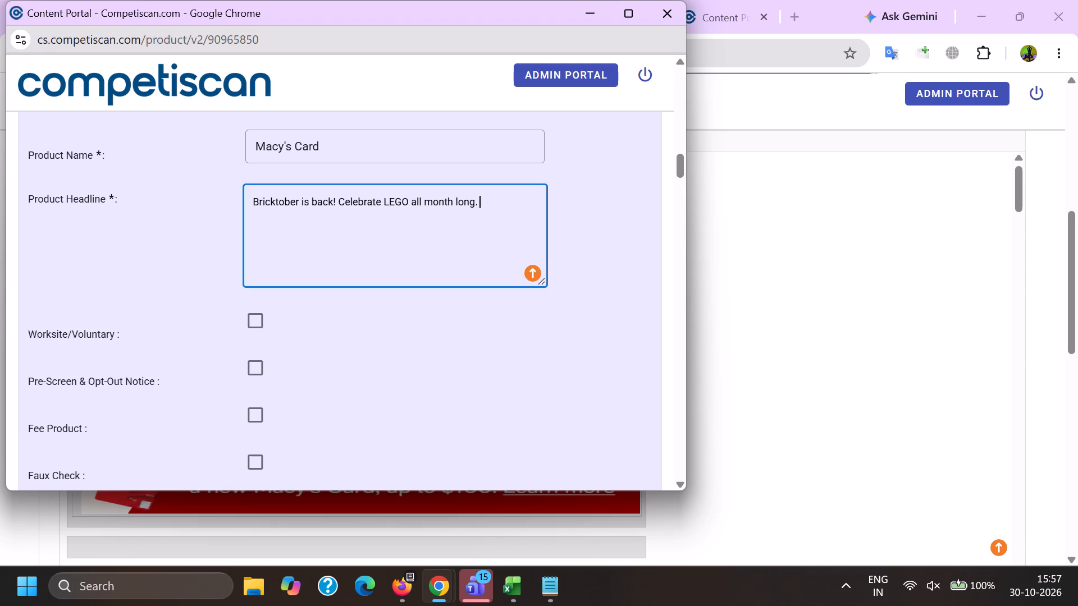
Append "Get 30% OFF macys.com today with a new Macy's Card, up to $100", copied from the Flash Sale record, to the product headline.
key(alt+Tab)
click(727, 0)
scroll(611, 371, up, 5)
scroll(618, 342, down, 4)
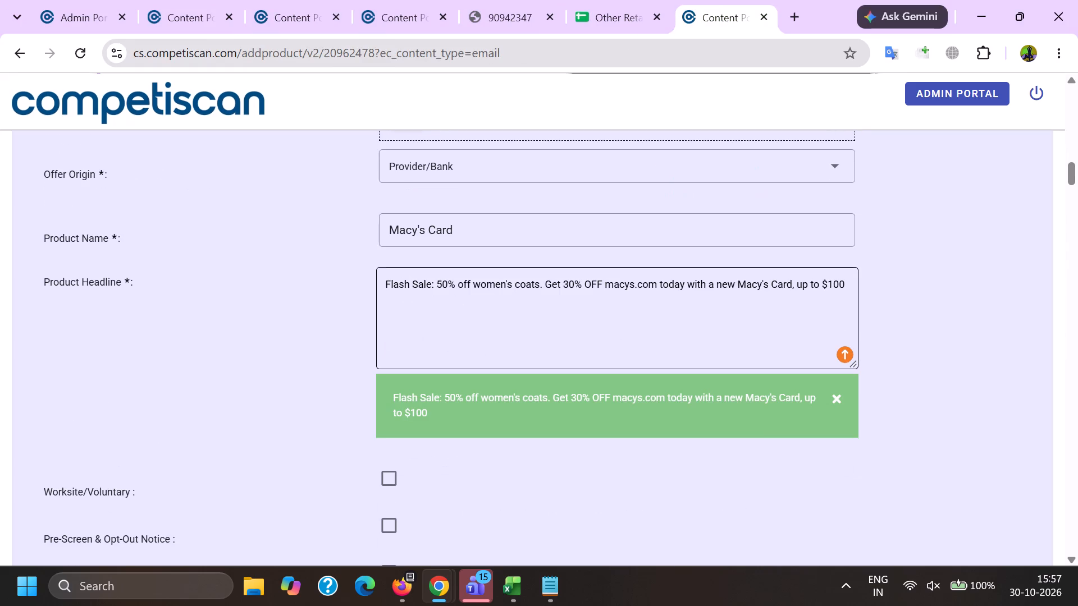
double_click(554, 282)
shift+click(829, 282)
key(ctrl+c)
key(alt+Tab)
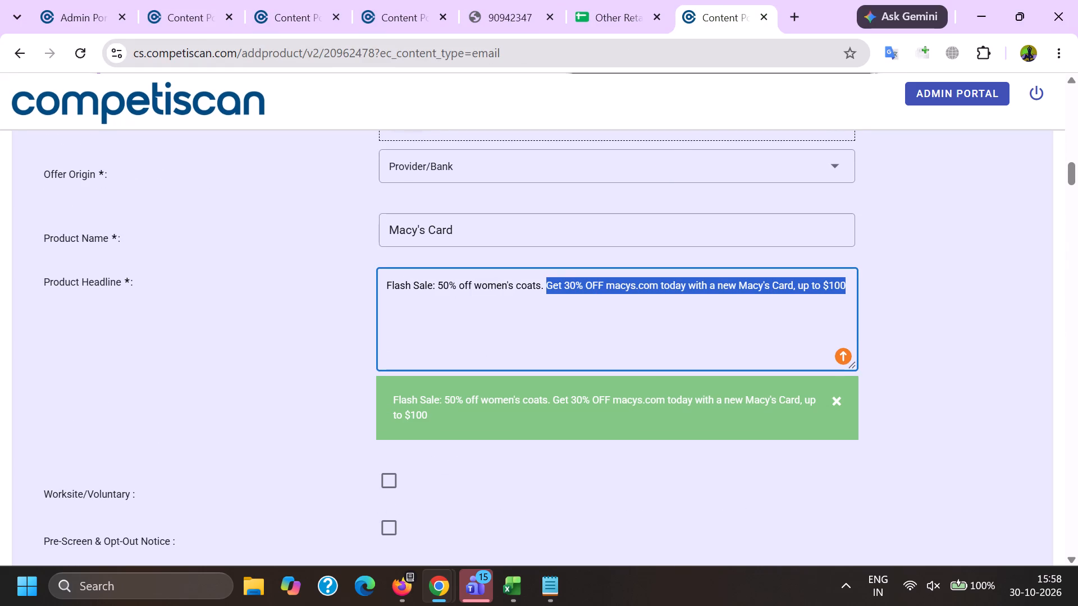
key(ctrl+v)
Set the Response Mechanism to URL/Website and the Mailing Type to Acquisition.
scroll(356, 288, down, 5)
click(288, 161)
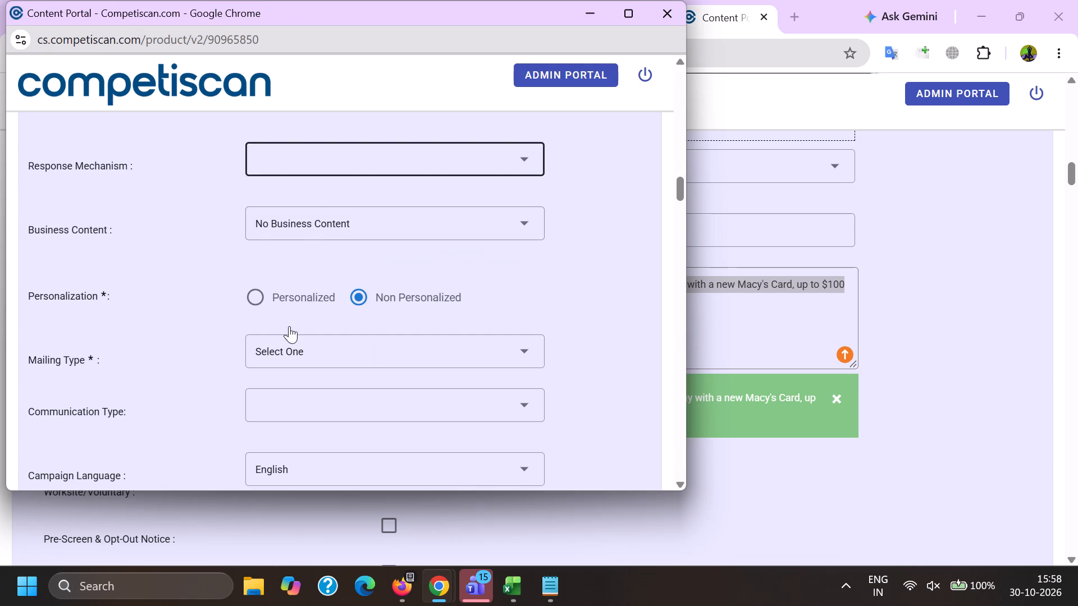
scroll(282, 290, down, 5)
click(325, 357)
drag(210, 338, 229, 342)
click(299, 346)
click(293, 287)
drag(179, 311, 189, 324)
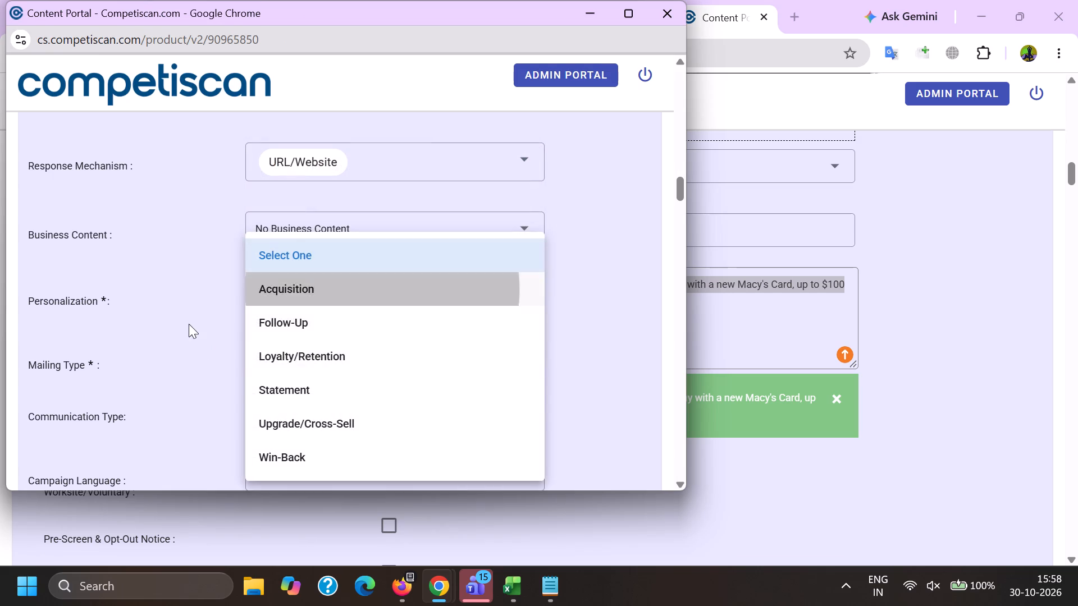
Set the Communication Type to Co-Brand.
click(285, 408)
scroll(300, 268, down, 4)
click(333, 200)
scroll(332, 200, down, 5)
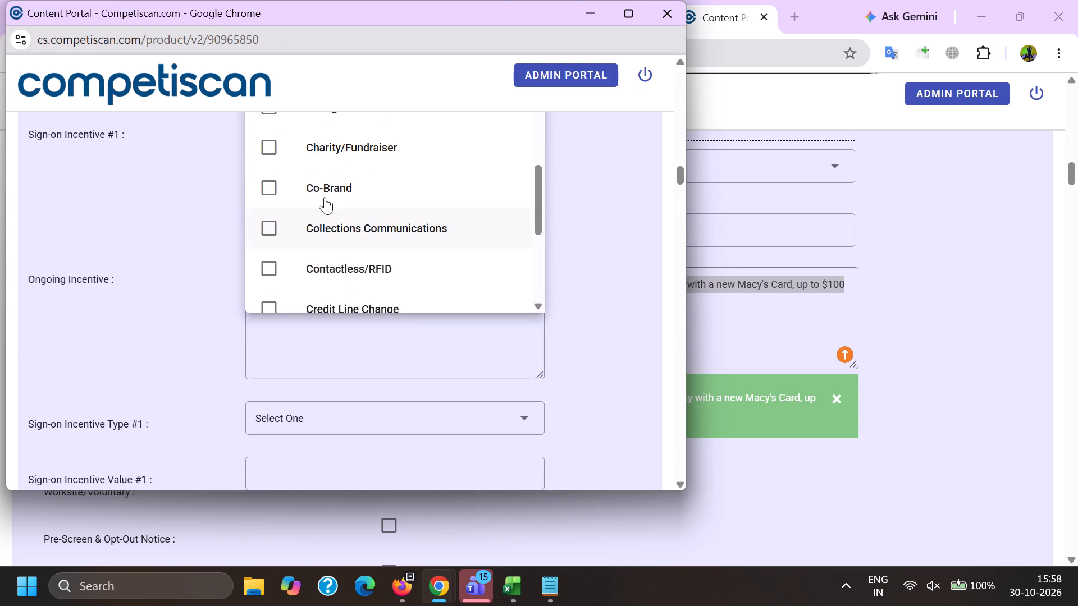
click(323, 191)
scroll(321, 191, down, 9)
click(195, 198)
Fill Sign-on Incentive #1 with "30% OFF macys.com today with a new Macy's Card, up to $100", dropping the leading "Get" from the copied offer.
click(302, 212)
key(ctrl+v)
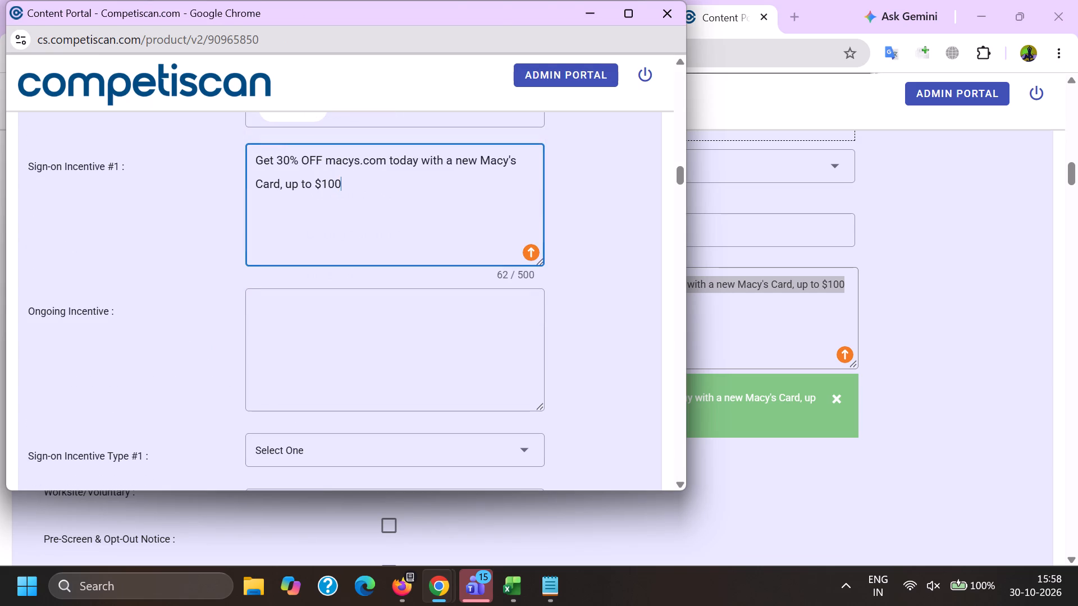
drag(281, 162, 4, 131)
key(BackSpace)
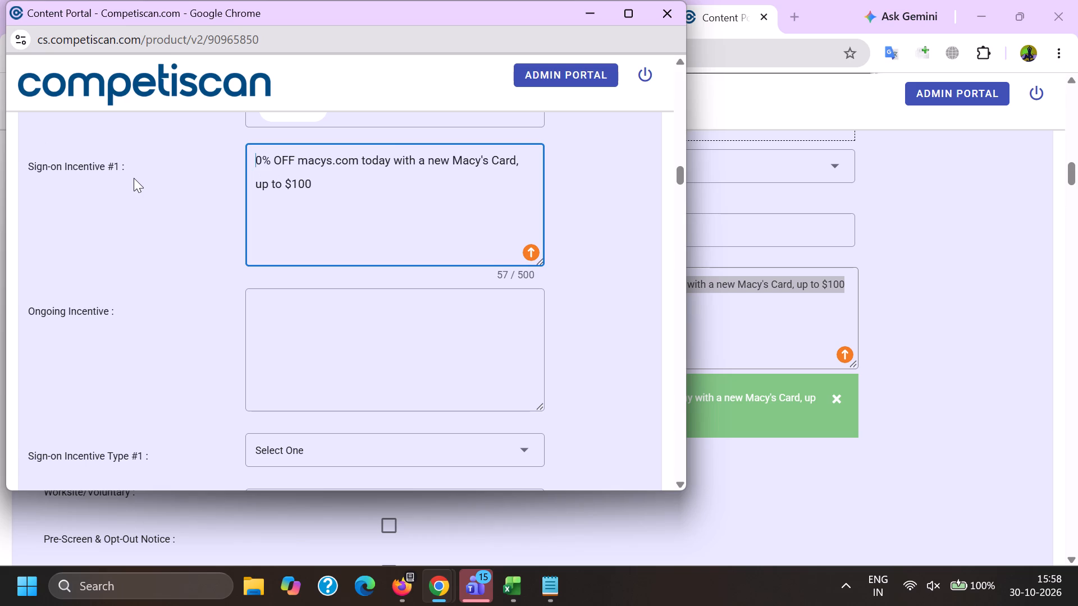
key(3)
Set Sign-on Incentive #1 to type Coupon/Discount with value 30.00 and max award 30.00.
scroll(188, 195, down, 3)
click(266, 192)
scroll(282, 285, down, 7)
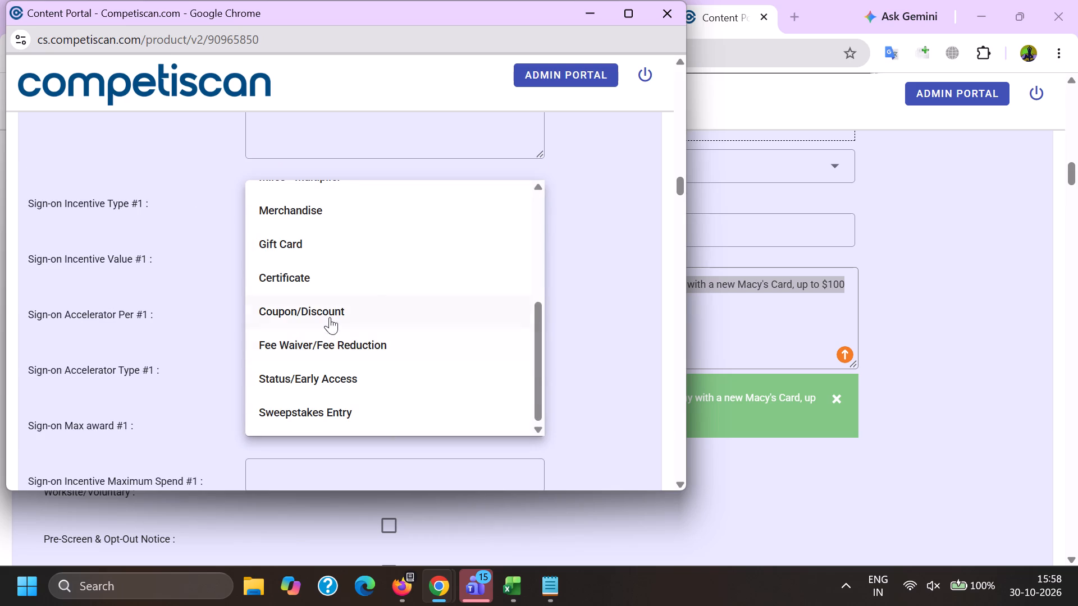
click(330, 316)
drag(211, 293, 229, 293)
click(290, 255)
key(3)
key(0)
key(period)
text(00)
key(Tab)
key(Tab)
key(Tab)
key(3)
text(0.00)
key(Tab)
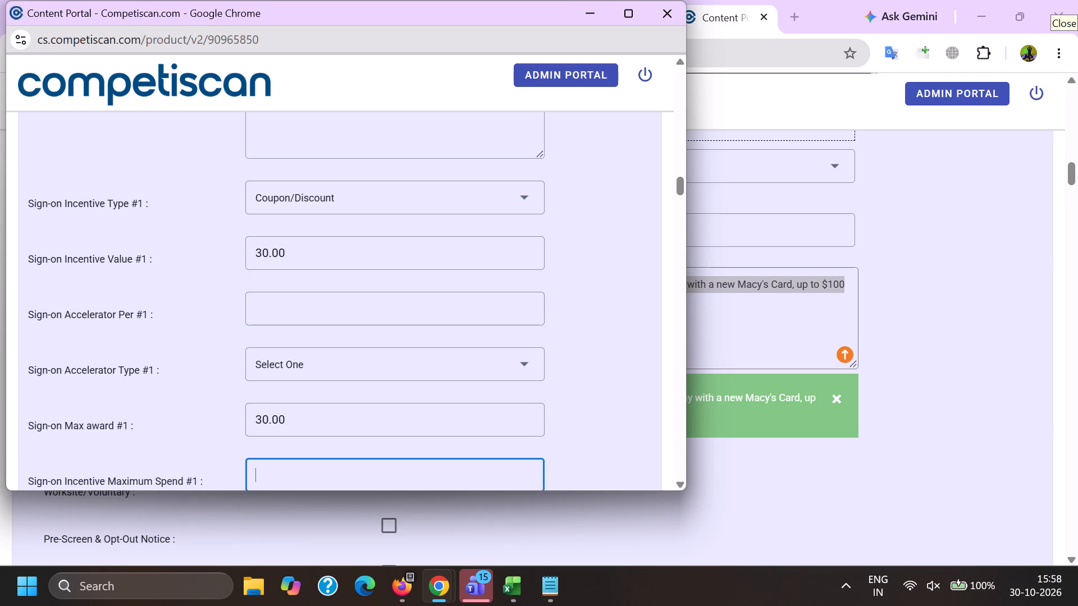
In the payment card offer details, set Application Type to Invitation to Apply and Primary Card Level to Not Mentioned.
scroll(1072, 0, down, 2)
scroll(210, 223, down, 20)
scroll(286, 264, down, 3)
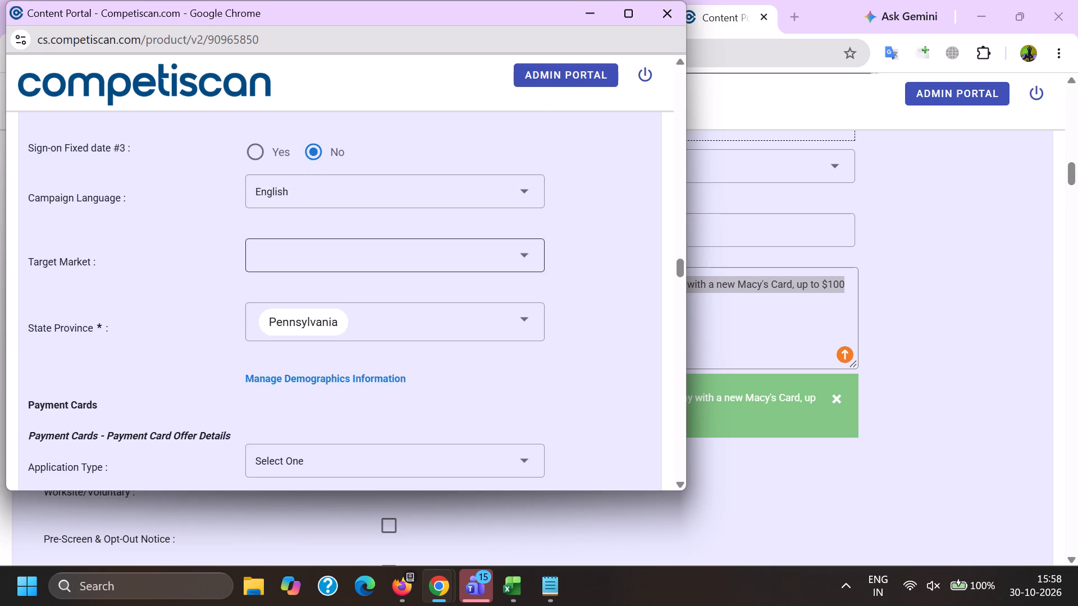
scroll(293, 267, down, 4)
scroll(272, 267, up, 1)
click(276, 210)
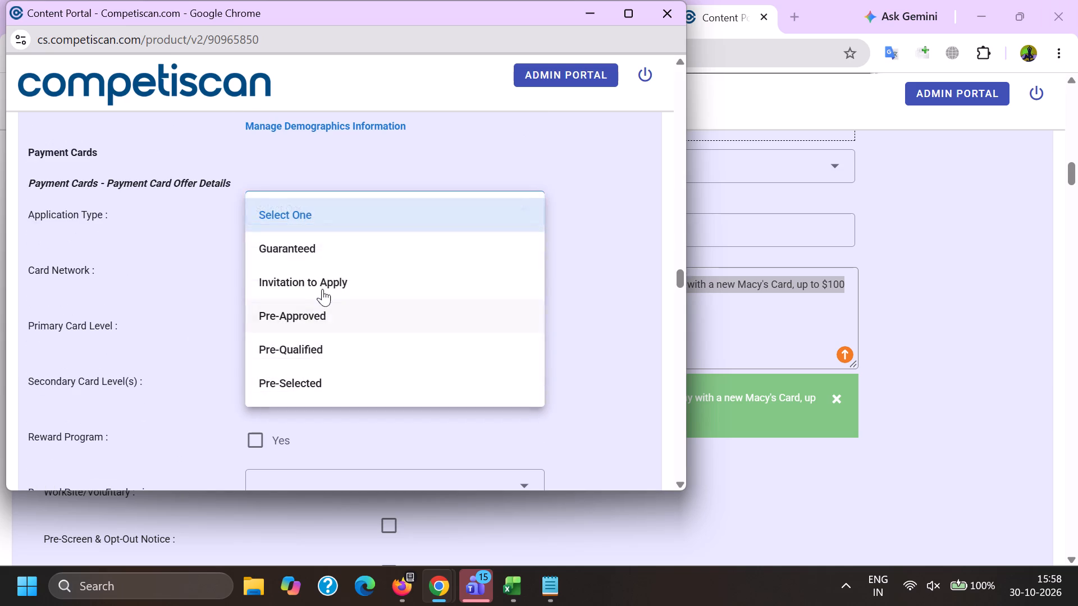
click(323, 285)
click(261, 285)
click(298, 311)
scroll(292, 208, down, 2)
click(347, 345)
click(203, 319)
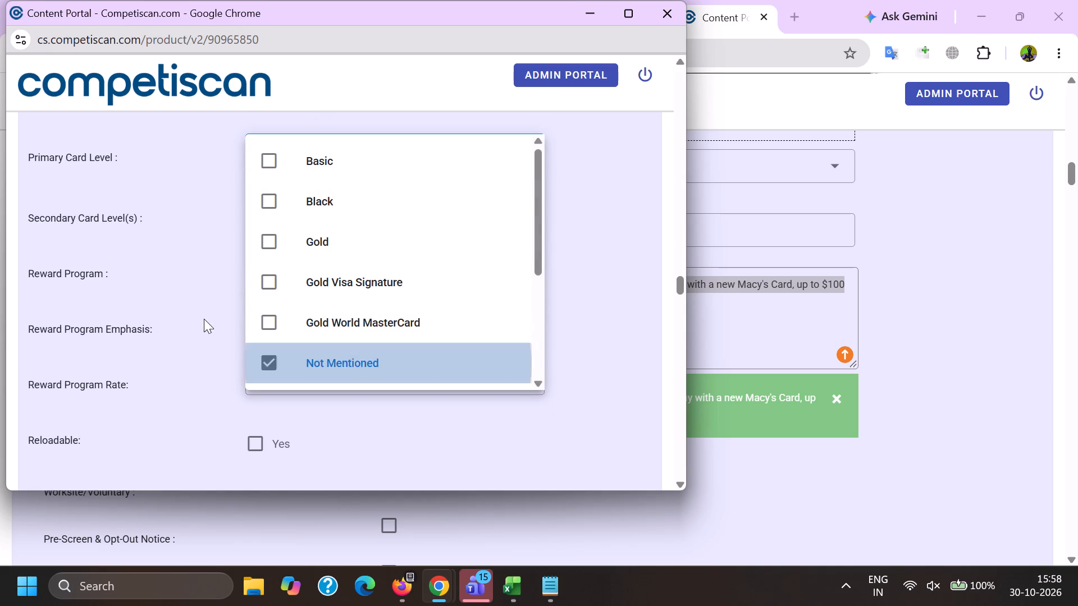
Enable the Reward Program and set its emphasis to Points.
click(253, 281)
click(285, 329)
click(320, 413)
double_click(172, 410)
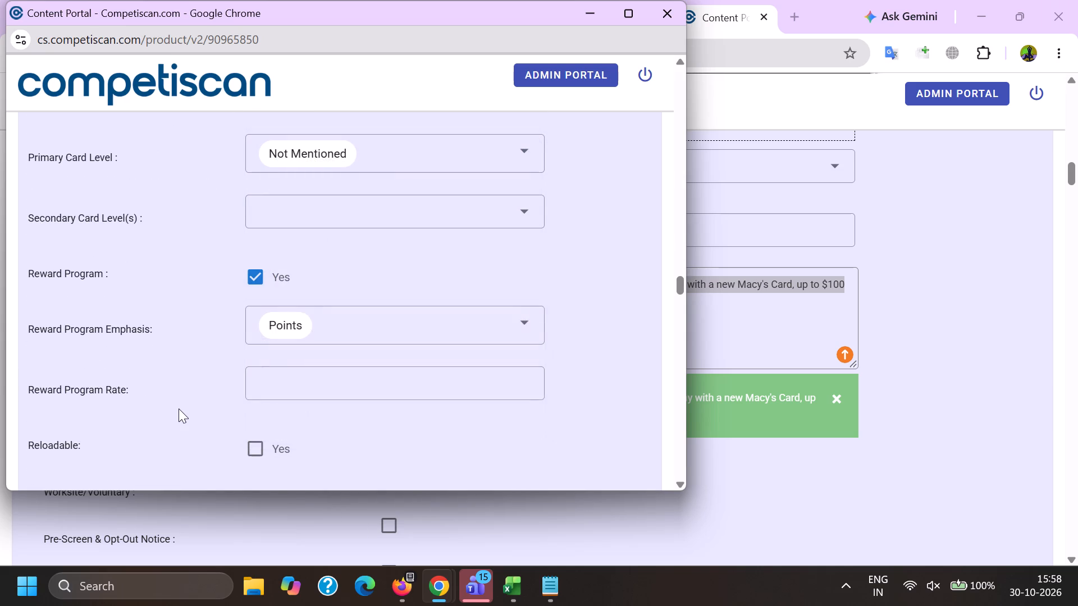
Mark Credit Card Mentioned in the retail credit section and submit the product record.
key(End)
scroll(293, 367, down, 4)
click(260, 236)
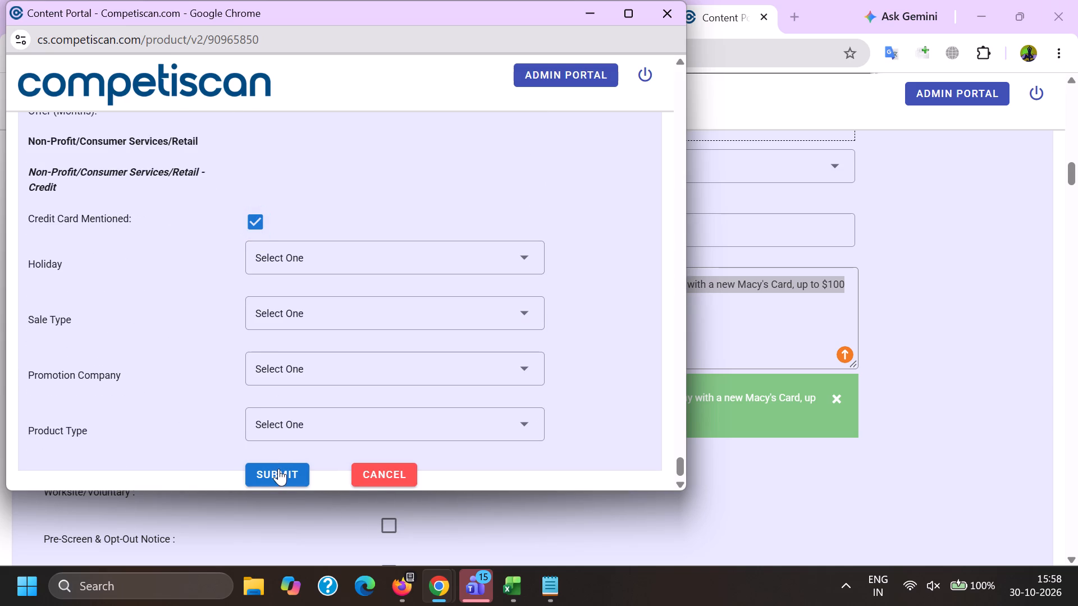
click(278, 468)
Rerun the Bricktober subject search in the email list to refresh the record statuses.
click(865, 382)
click(262, 0)
click(198, 0)
scroll(350, 283, down, 2)
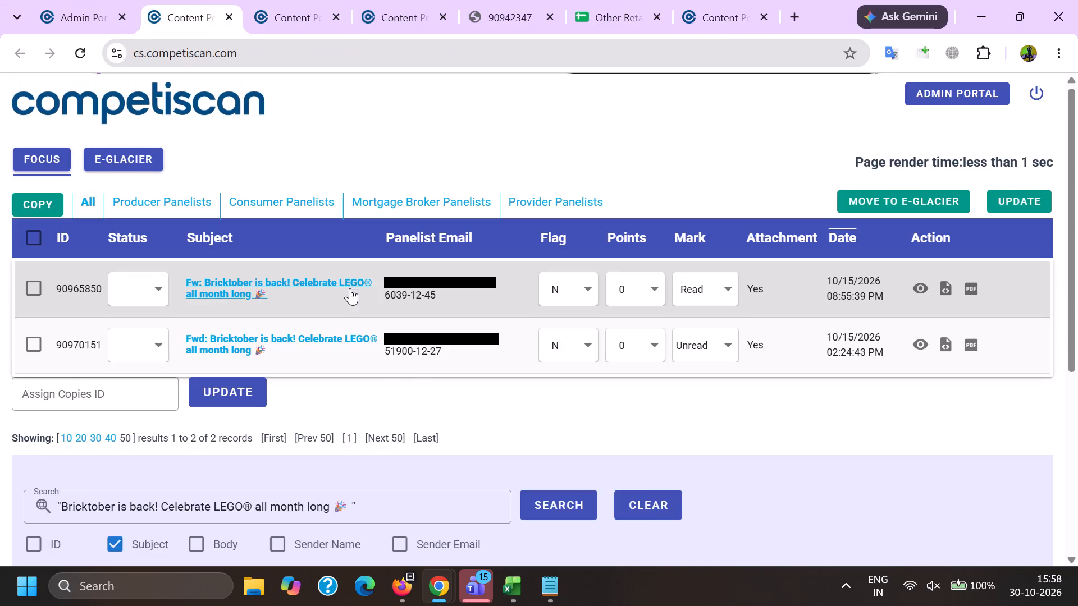
click(562, 332)
In Firefox, copy the subject text of email 90969410, "The wait is over—Sol de Janeiro is here", including its emoji.
click(403, 576)
click(310, 525)
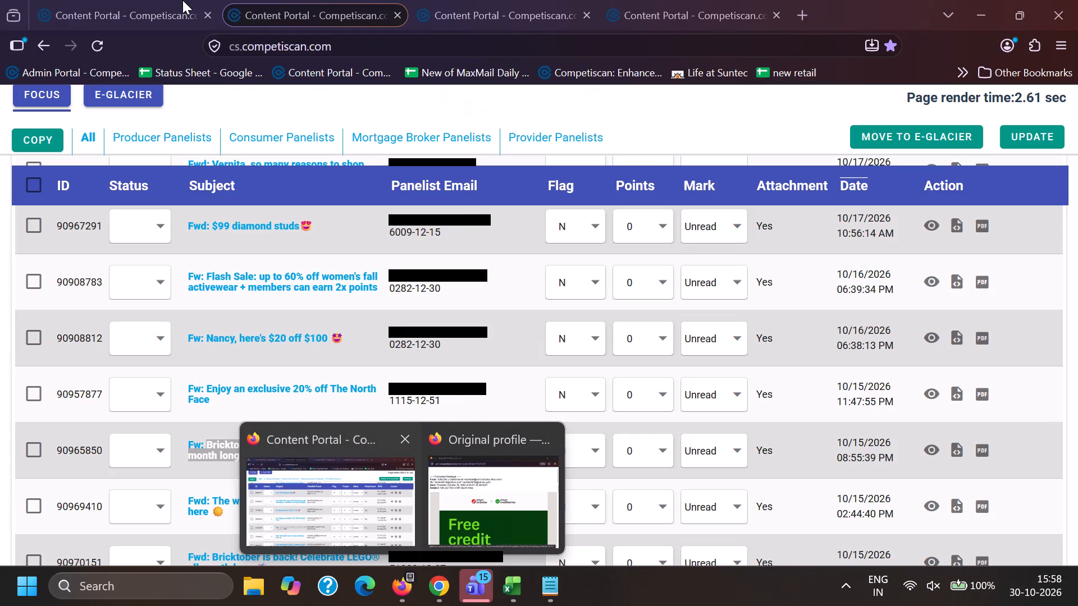
click(145, 0)
click(54, 104)
click(294, 0)
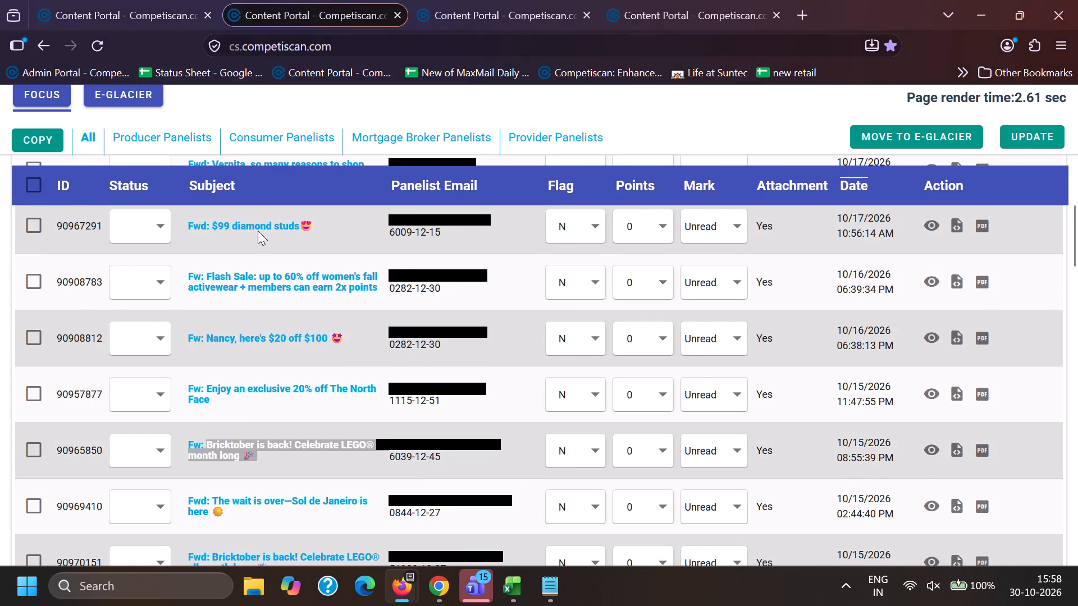
scroll(234, 426, down, 1)
drag(211, 405, 243, 431)
key(ctrl+c)
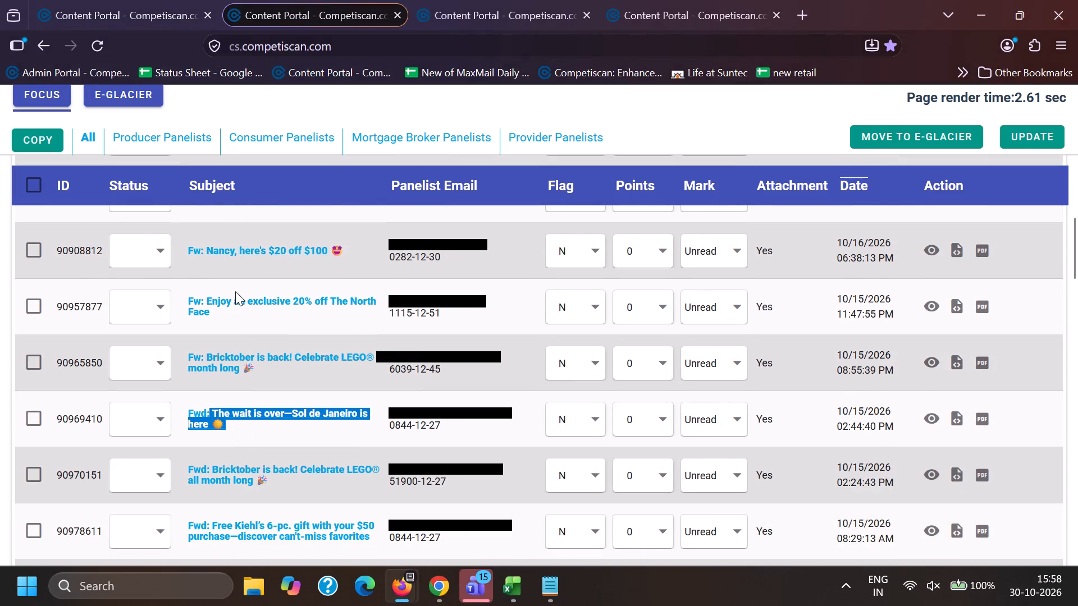
click(161, 0)
scroll(317, 390, down, 2)
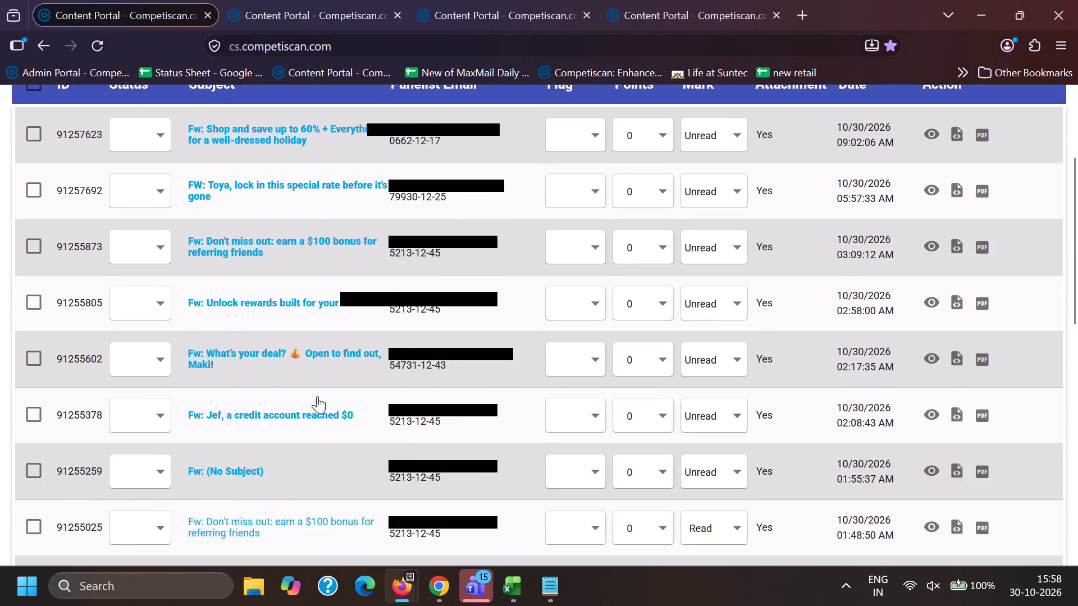
Return to Chrome and refresh the Bricktober subject search again.
click(442, 594)
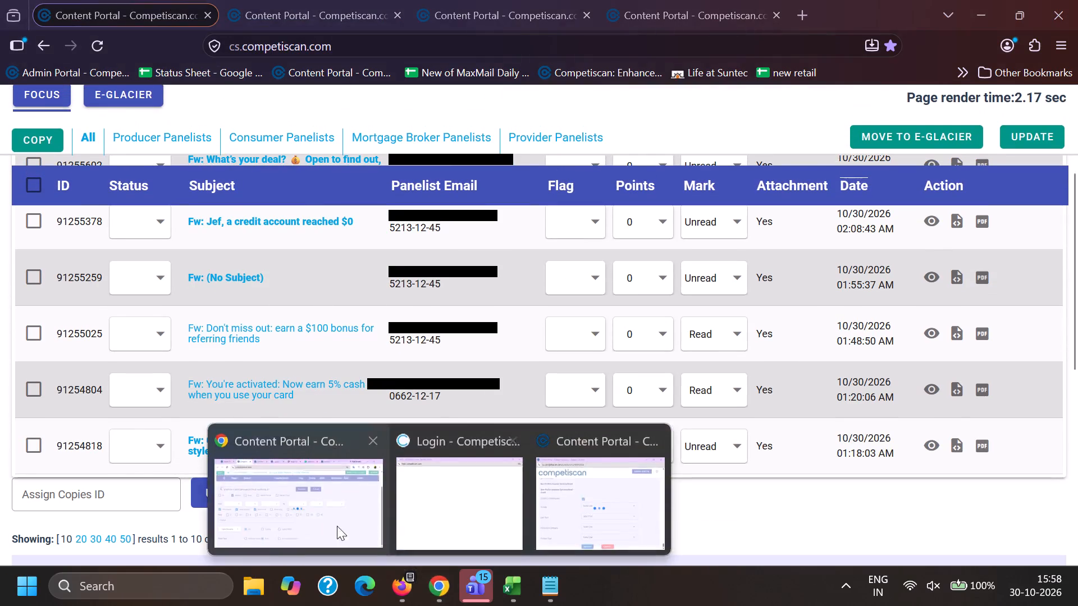
click(293, 517)
click(567, 516)
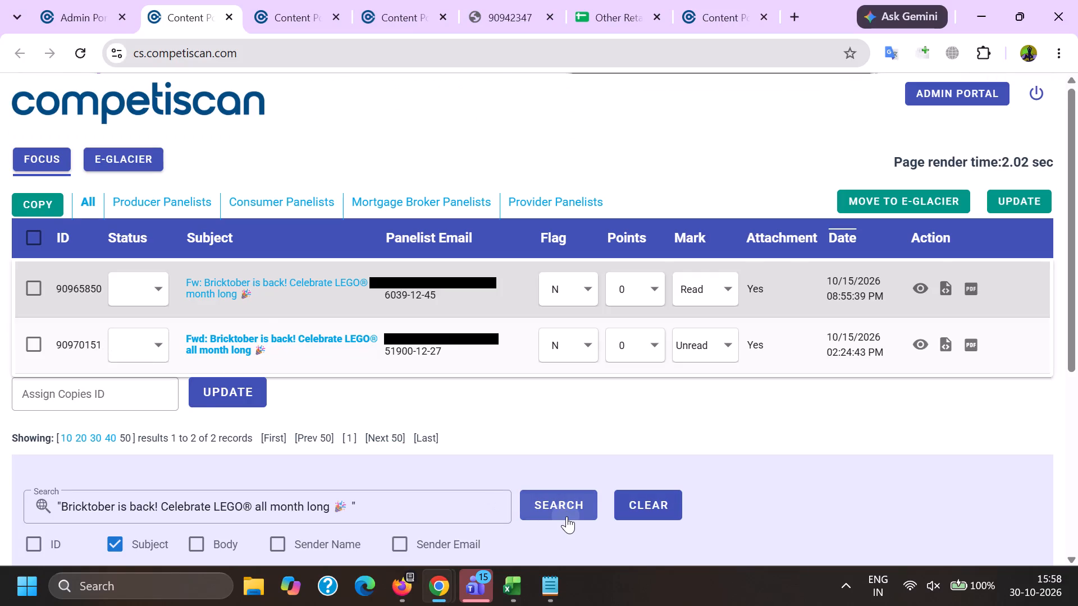
click(495, 0)
click(444, 0)
double_click(439, 16)
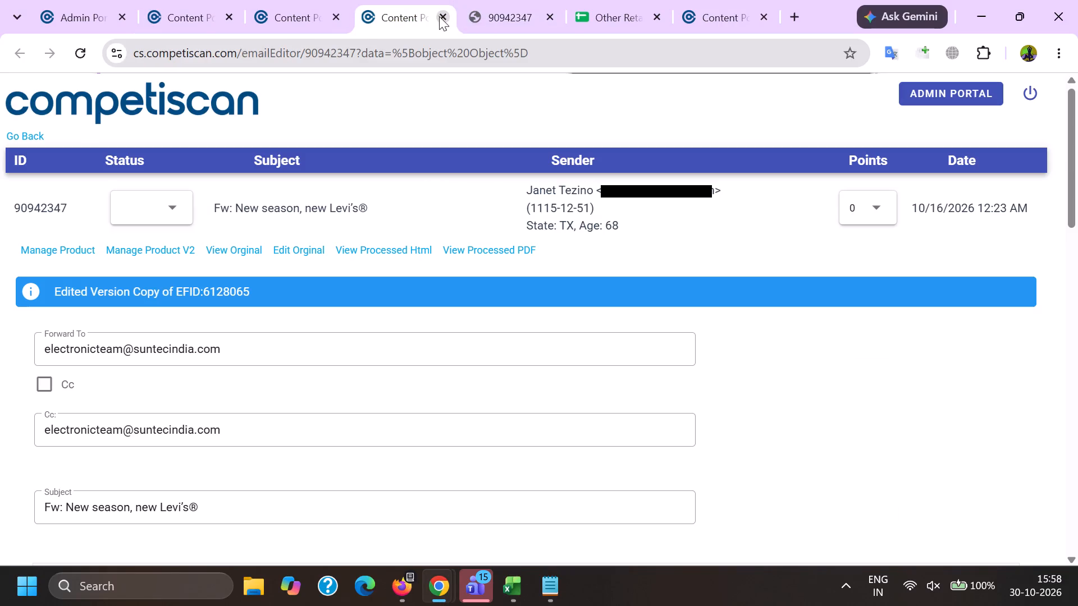
Open the processed PDF of the Bricktober email, record 90965850.
click(317, 0)
scroll(344, 198, up, 11)
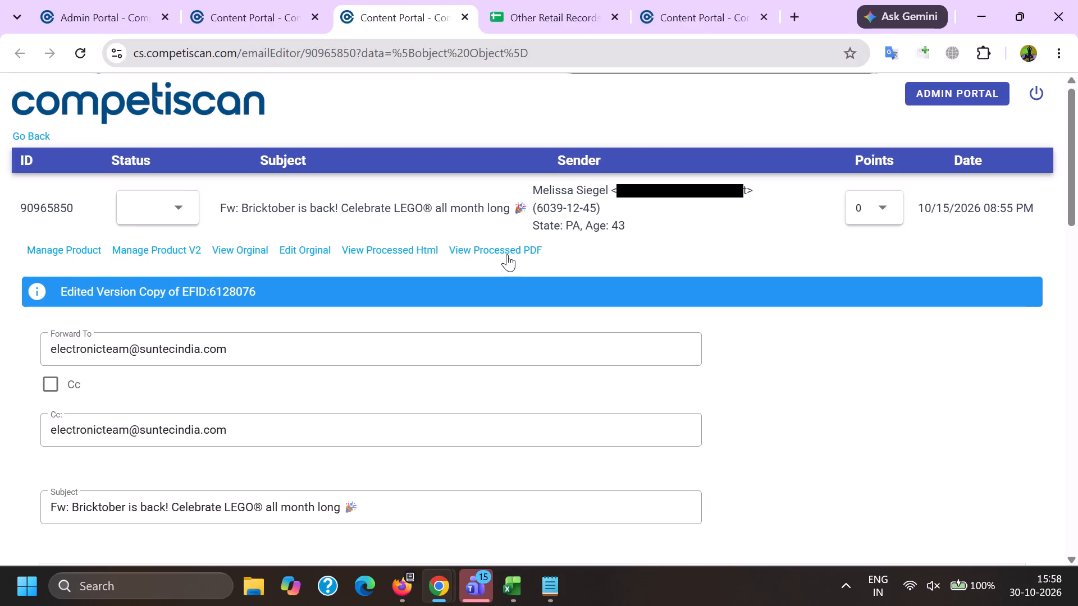
ctrl+click(502, 250)
Assign email 90970151 as a copy of record 90965850 and update the list.
click(238, 0)
triple_click(75, 287)
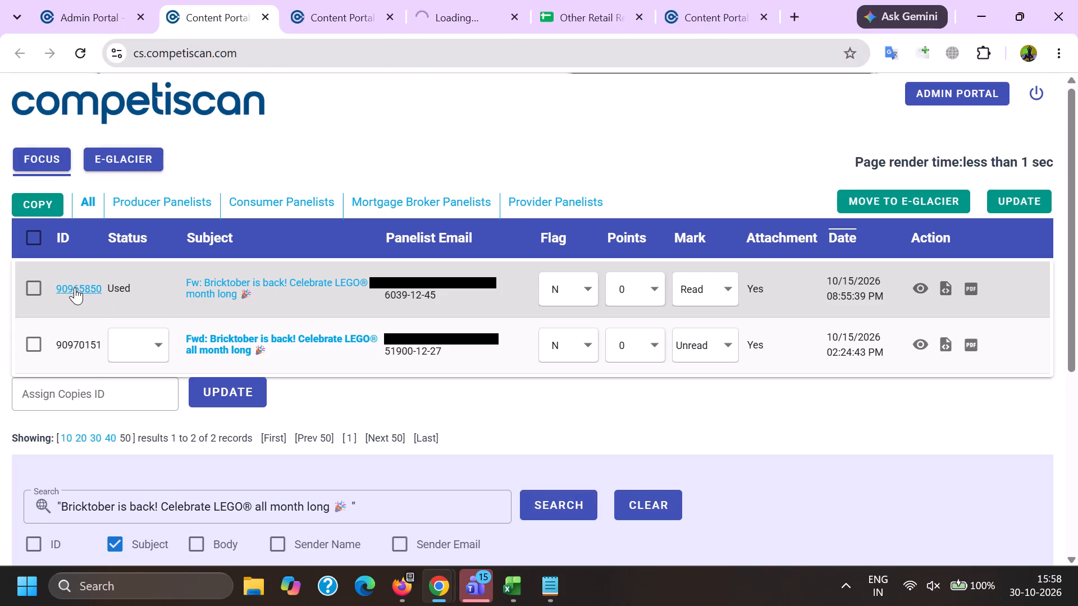
click(75, 287)
click(25, 342)
click(226, 400)
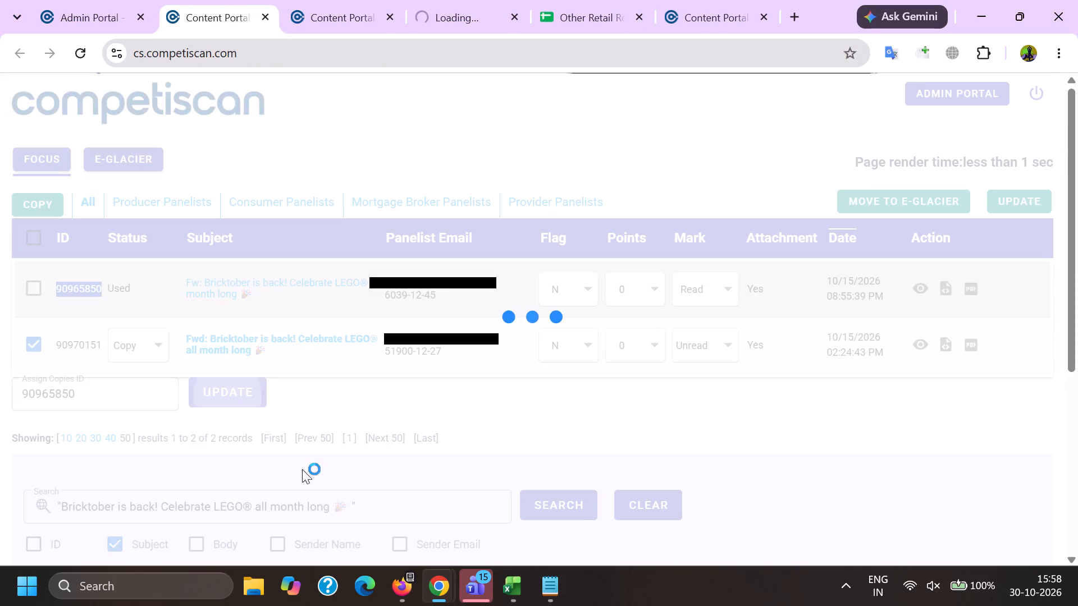
Search the email subjects for the quoted phrase "The wait is over—Sol de Janeiro is here" with its emoji.
triple_click(317, 498)
click(317, 498)
key(BackSpace)
key(shift+quotedbl)
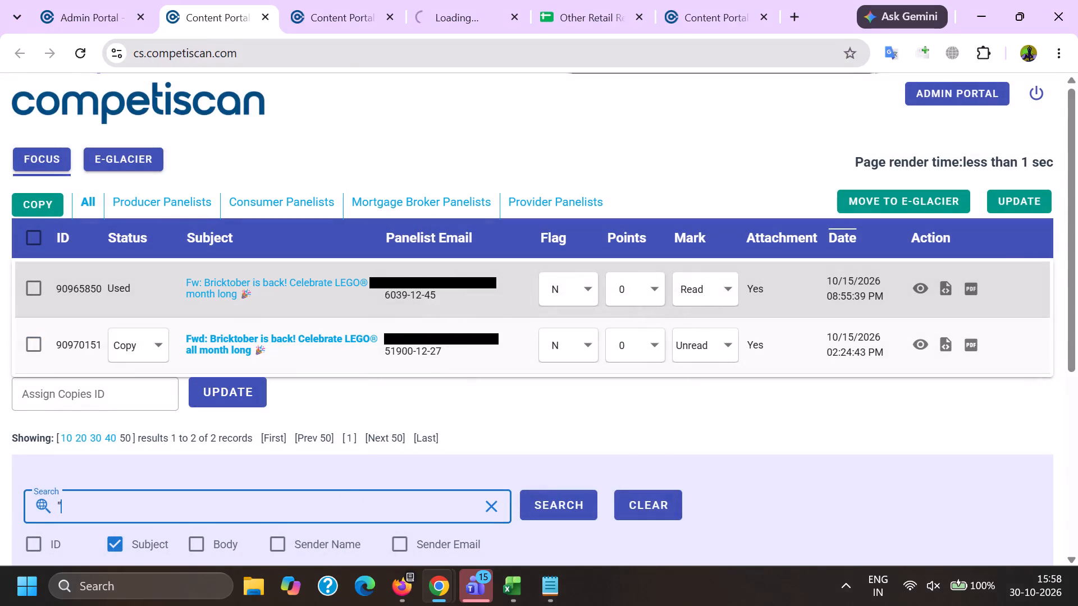
key(ctrl+v)
key(shift+quotedbl)
key(Return)
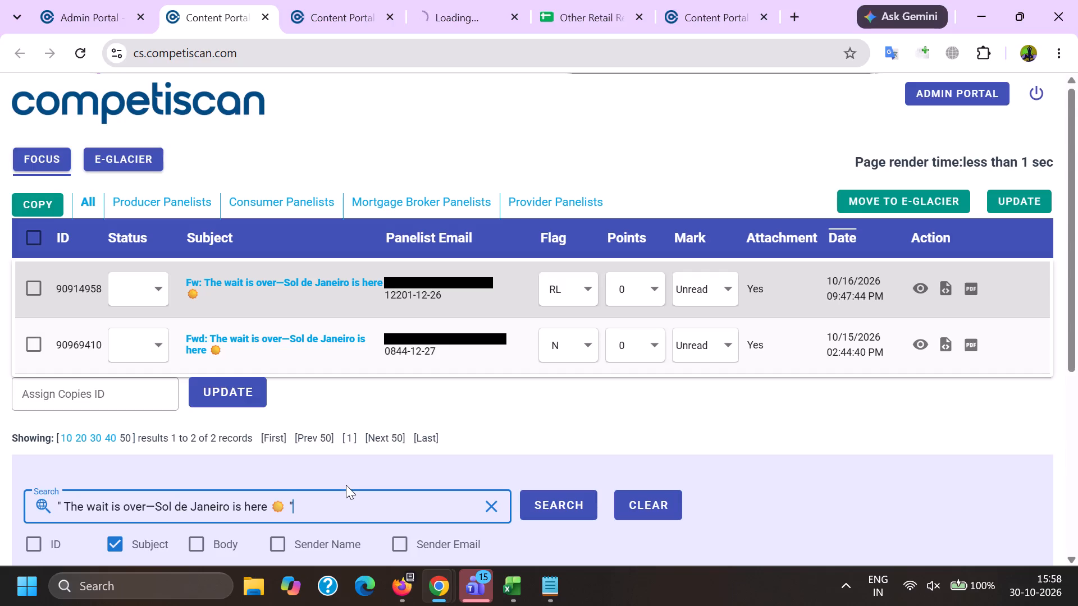
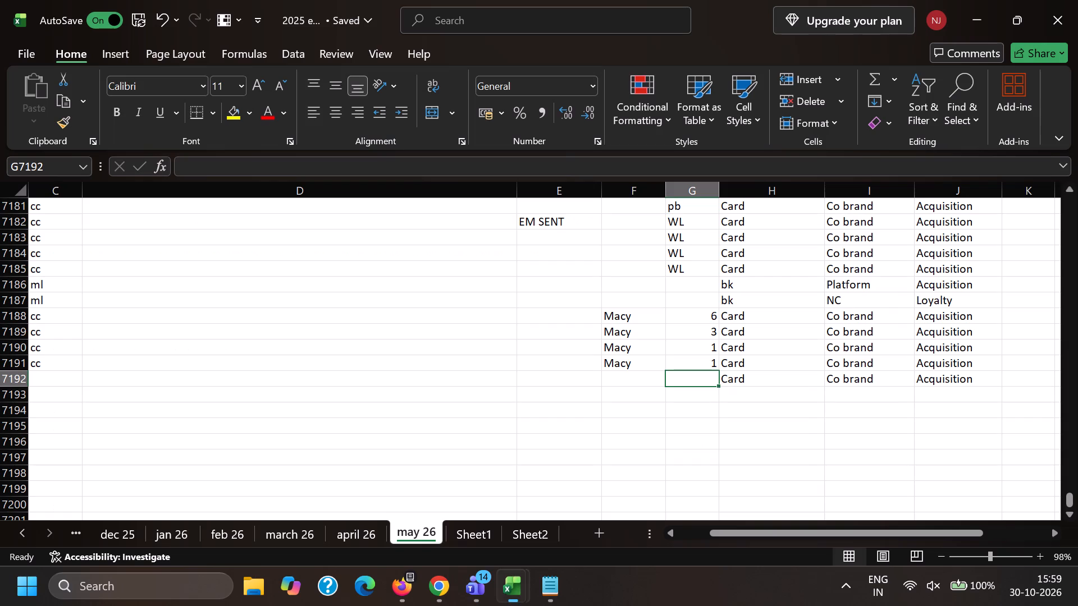
Log record ID 90969410 in row 7192 of the Excel sheet with type cc, retailer Macy and count 0.
click(80, 379)
key(Left)
key(ctrl+v)
key(Right)
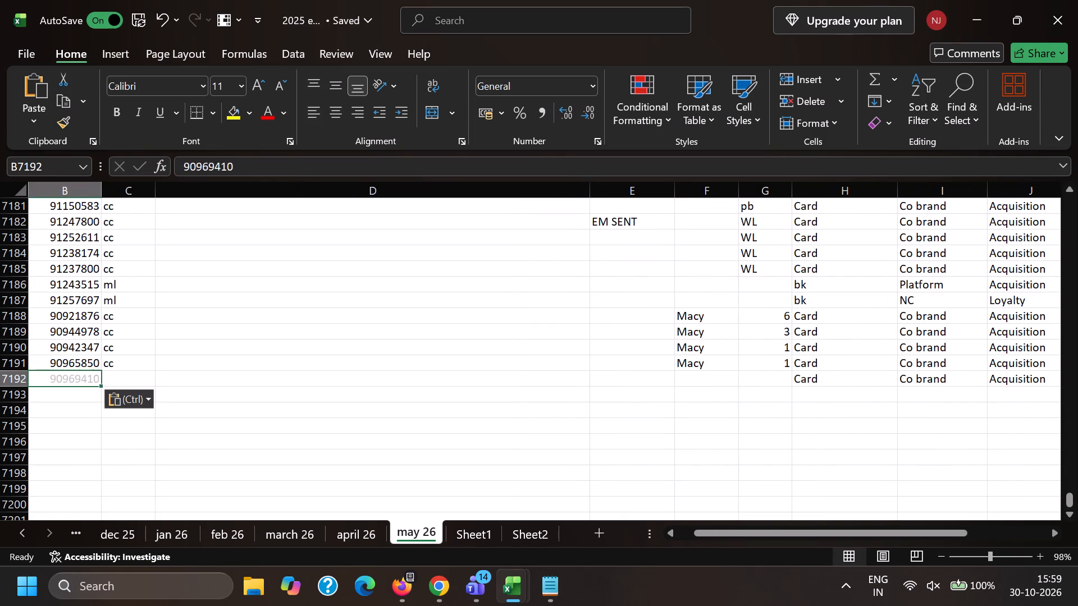
text(cc)
key(Right)
key(Right)
key(Right)
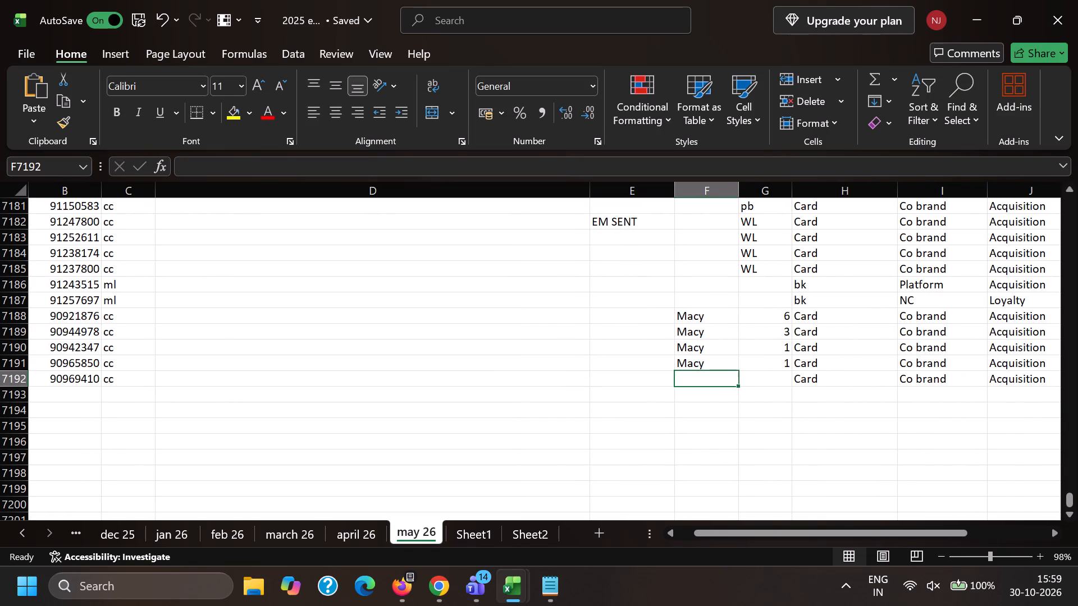
key(m)
key(Right)
key(0)
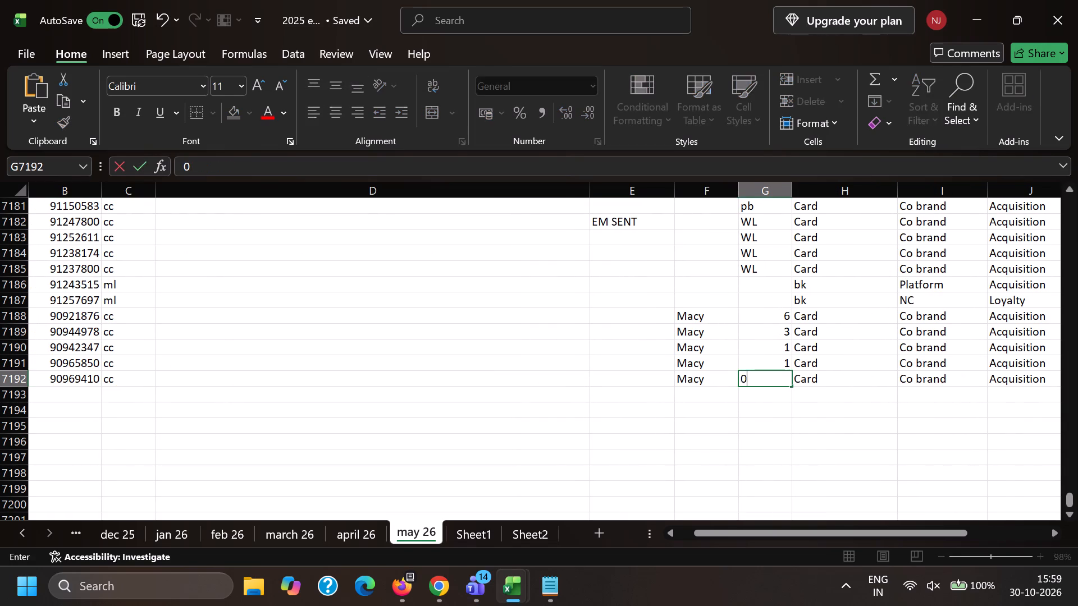
key(Right)
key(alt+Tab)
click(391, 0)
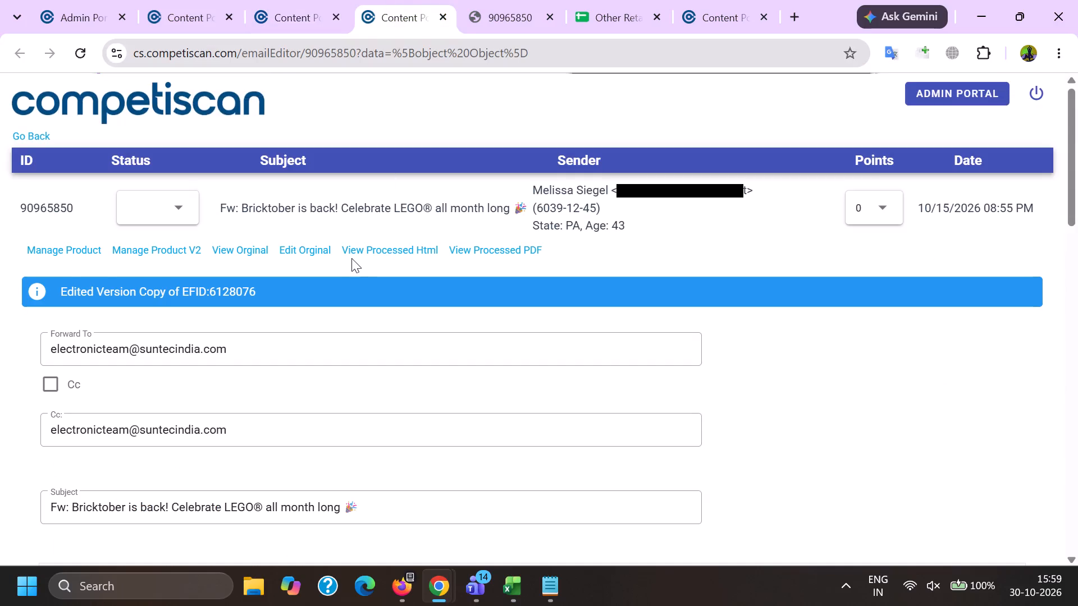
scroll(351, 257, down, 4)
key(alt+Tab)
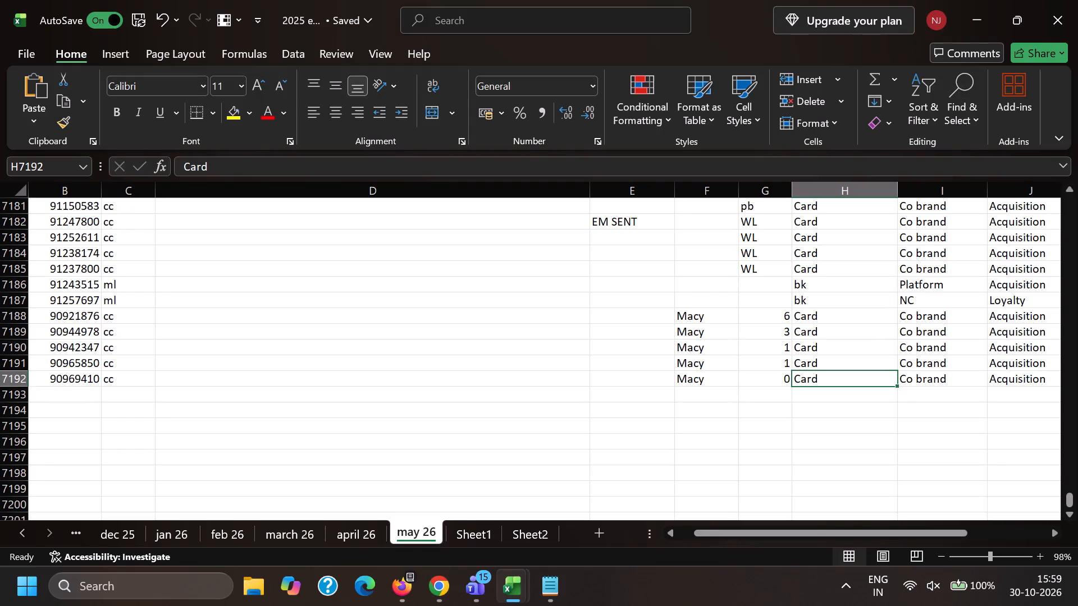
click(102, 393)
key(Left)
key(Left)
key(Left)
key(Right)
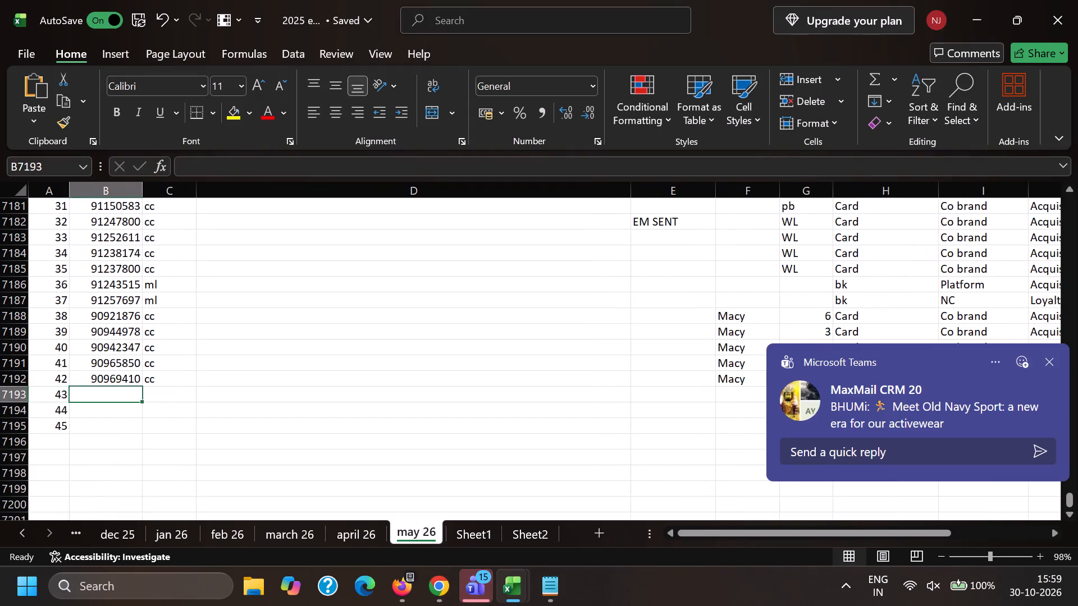
Delete the "Begin forwarded message:" line and the gap above the header in the body of record 90969410.
key(alt+Tab)
click(287, 0)
scroll(164, 306, down, 2)
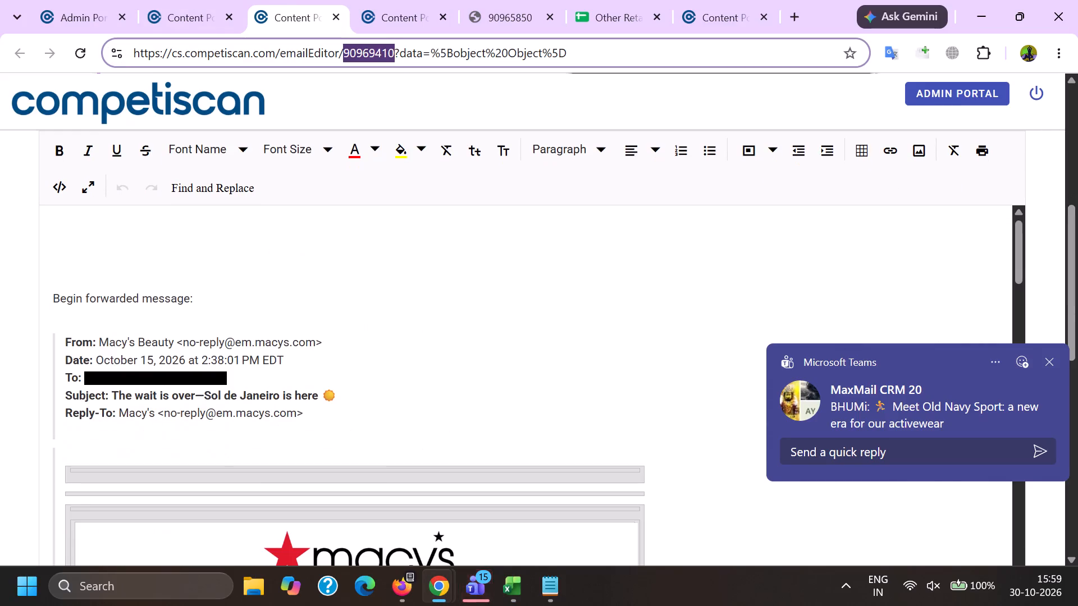
drag(226, 298, 3, 236)
key(BackSpace)
click(51, 281)
key(BackSpace)
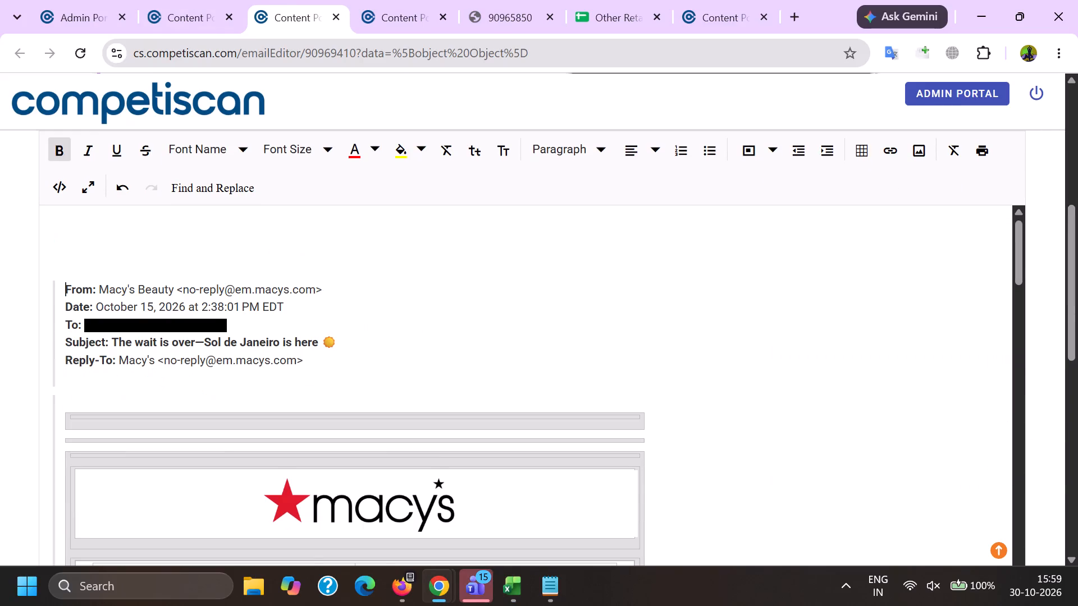
Strip the recipient line, the sender's address and the Reply-To line from the email's forwarded header.
drag(46, 307, 220, 324)
key(BackSpace)
key(BackSpace)
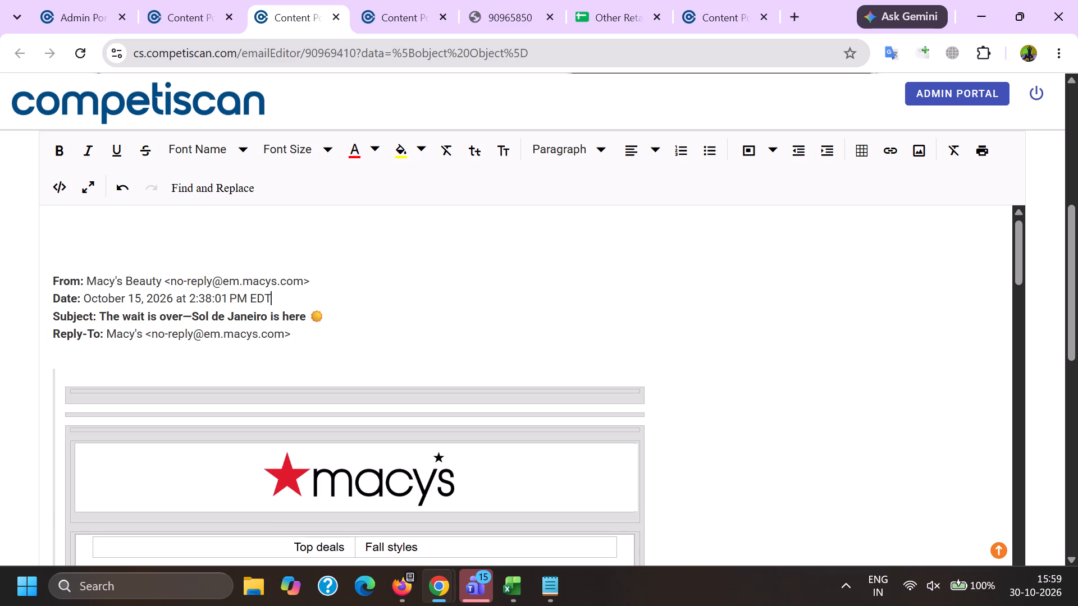
drag(171, 276, 342, 278)
key(BackSpace)
key(BackSpace)
drag(349, 352, 0, 339)
key(BackSpace)
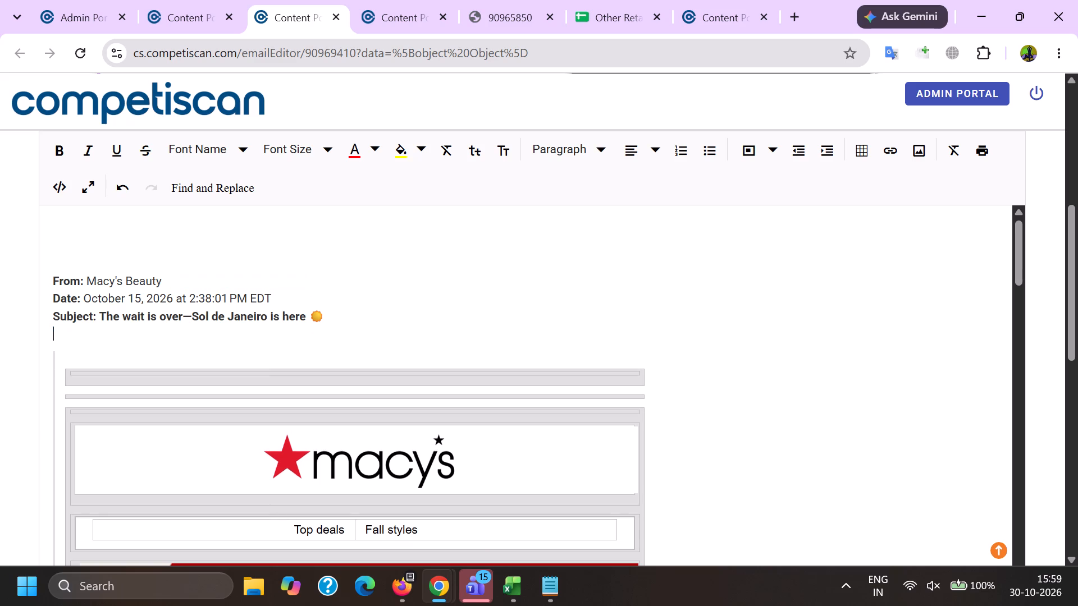
Remove the link from the red "Get 30% OFF macys.com" Macy's Card banner.
scroll(324, 343, down, 2)
click(366, 428)
click(325, 370)
Remove the link from "Sign Up" in the black text sign-up bar near the email's end.
scroll(325, 369, down, 3)
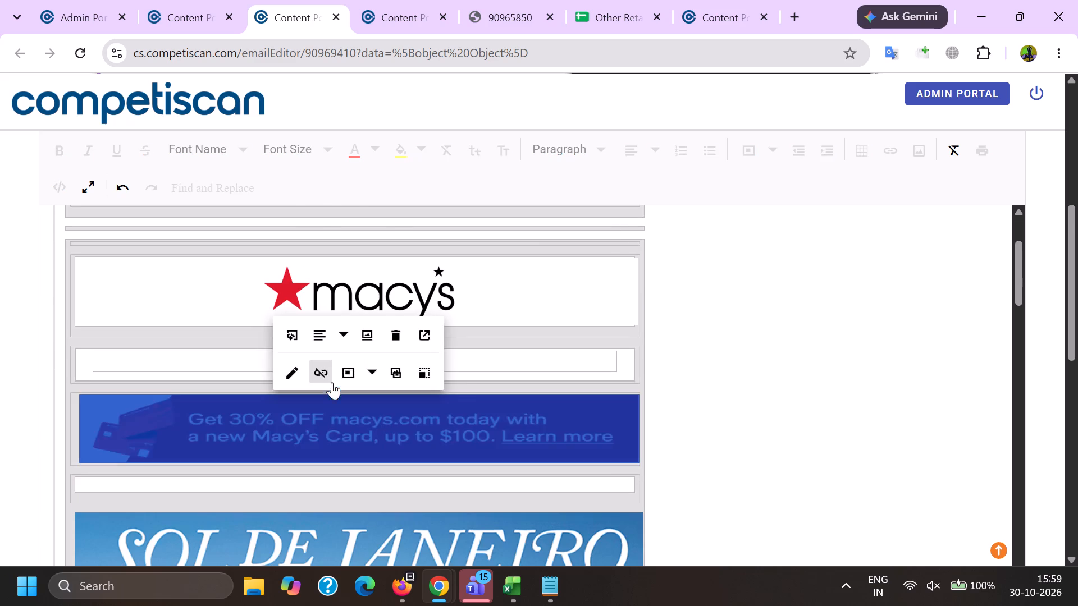
scroll(332, 382, down, 20)
scroll(332, 382, down, 20)
scroll(332, 382, down, 5)
scroll(301, 412, up, 5)
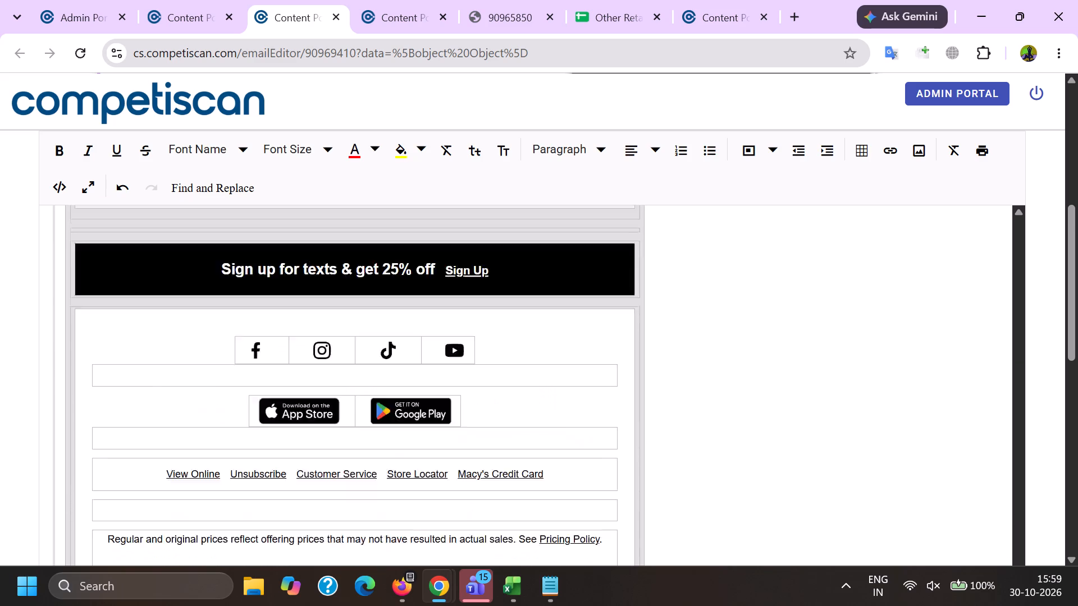
scroll(254, 378, down, 3)
click(448, 361)
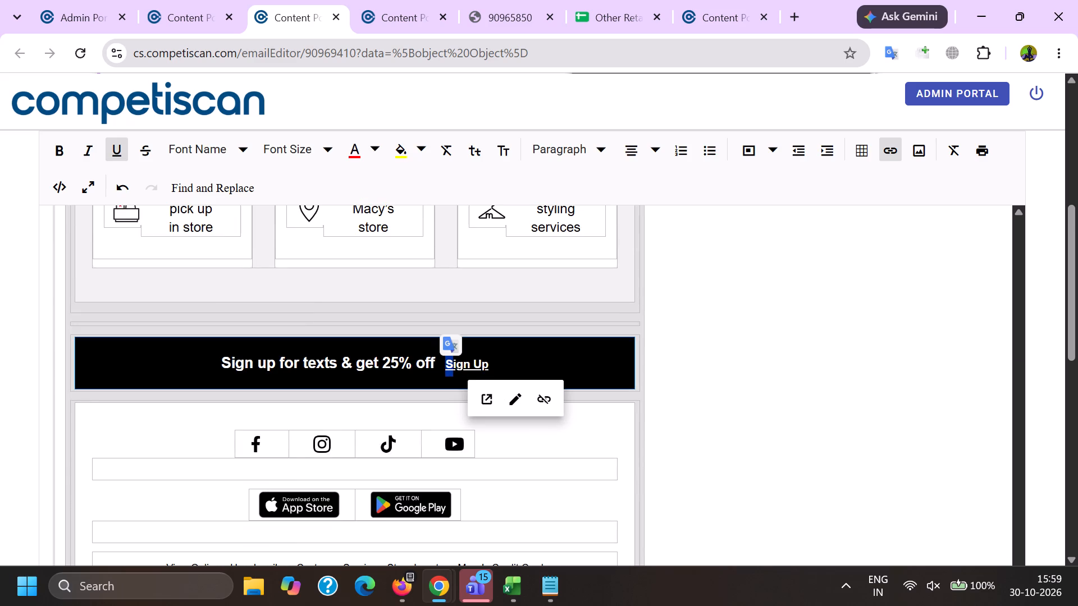
click(465, 360)
click(557, 395)
Remove the links from the YouTube, TikTok, Instagram and Facebook icons in the email footer.
click(453, 439)
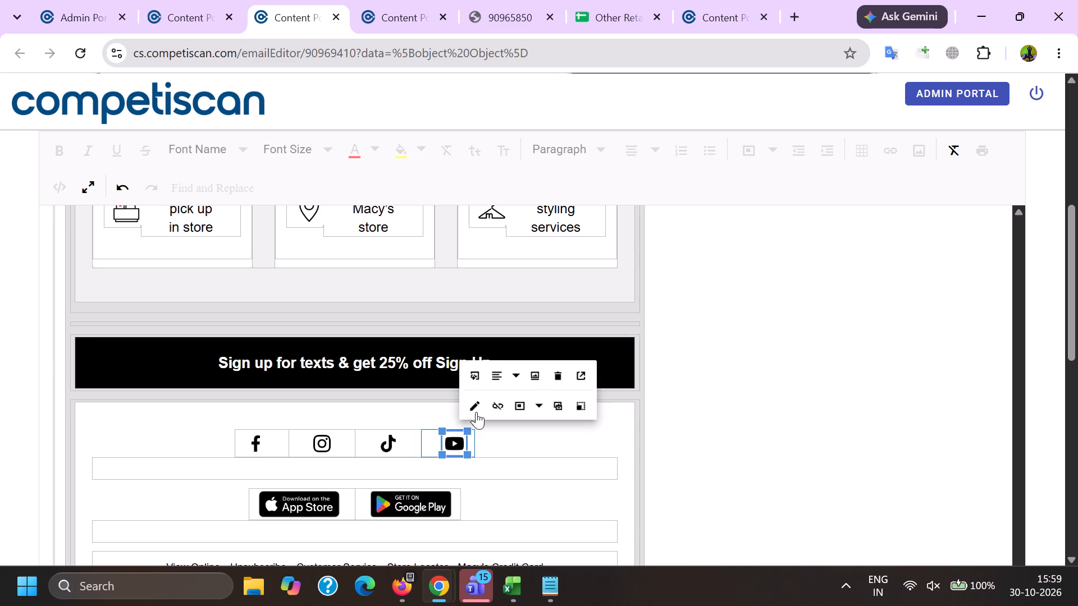
click(486, 406)
click(381, 446)
drag(415, 404, 412, 409)
click(322, 446)
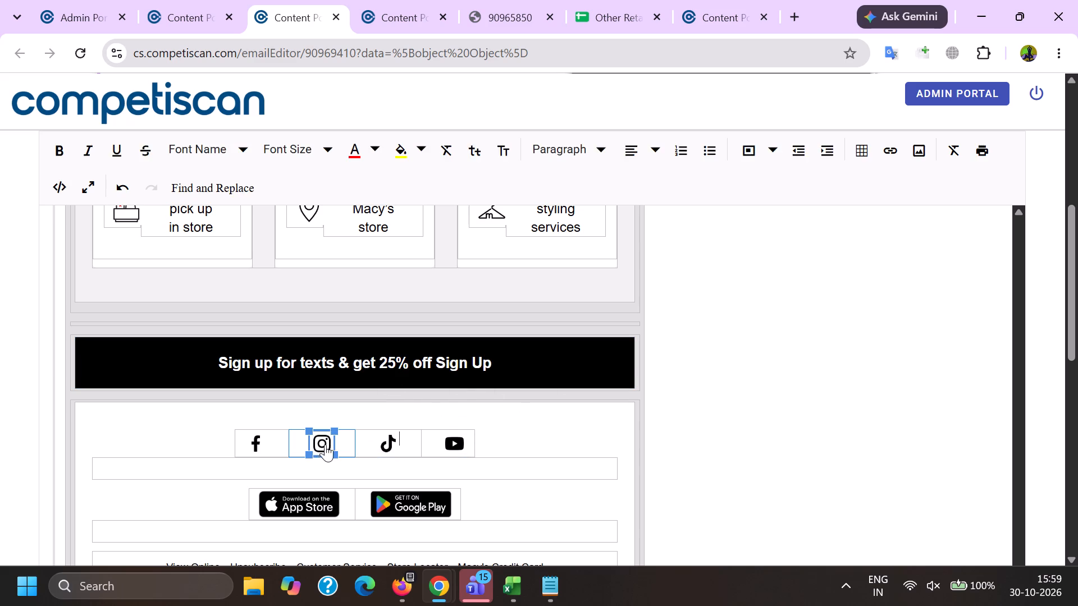
click(353, 406)
click(268, 438)
click(252, 439)
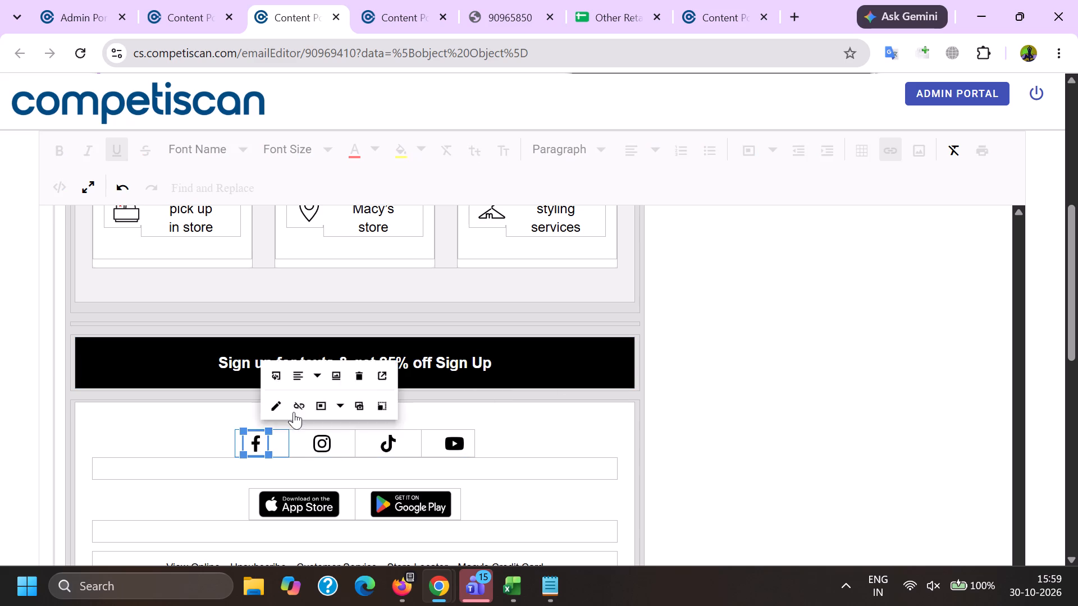
click(291, 410)
Remove the links from the App Store and Google Play badges.
click(280, 502)
click(302, 463)
click(393, 503)
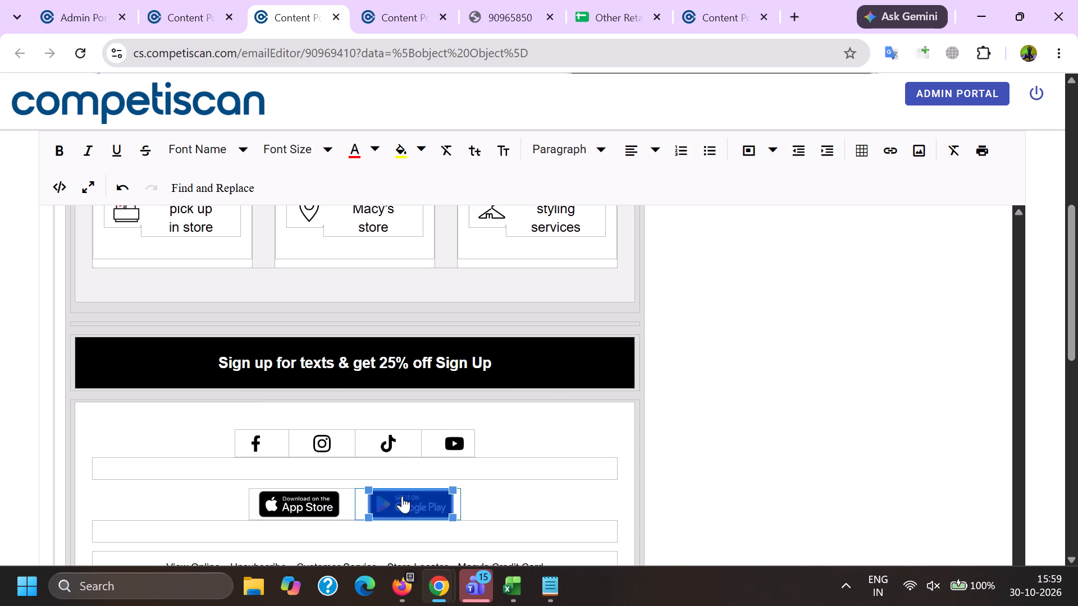
click(405, 498)
click(422, 466)
Unlink View Online, Unsubscribe and Macy's Credit Card in the footer row, and Macy's Credit Card in the note below.
scroll(378, 370, down, 2)
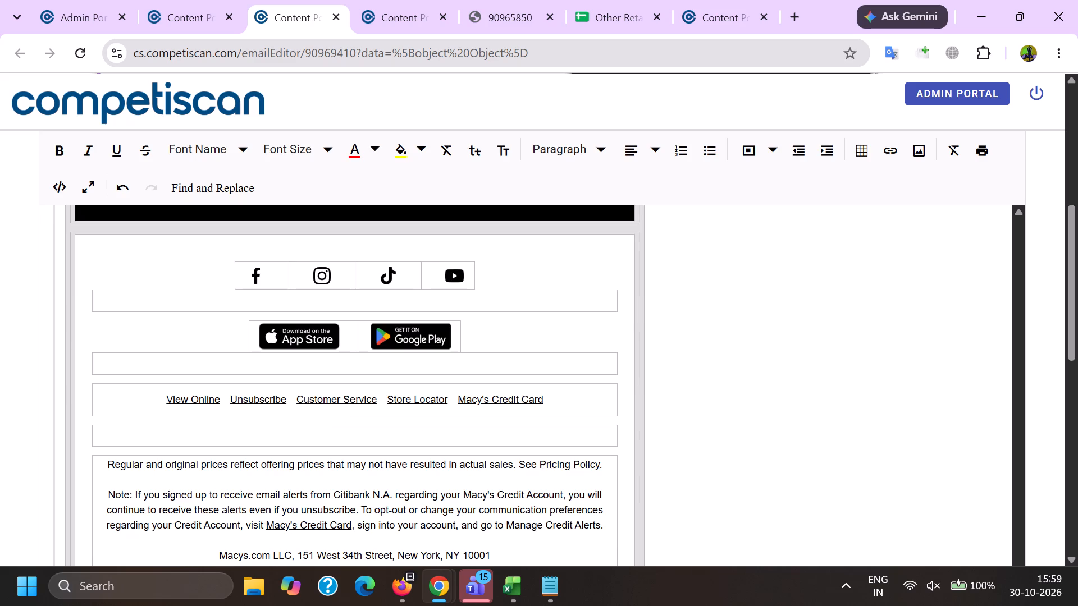
click(197, 405)
click(299, 438)
click(262, 401)
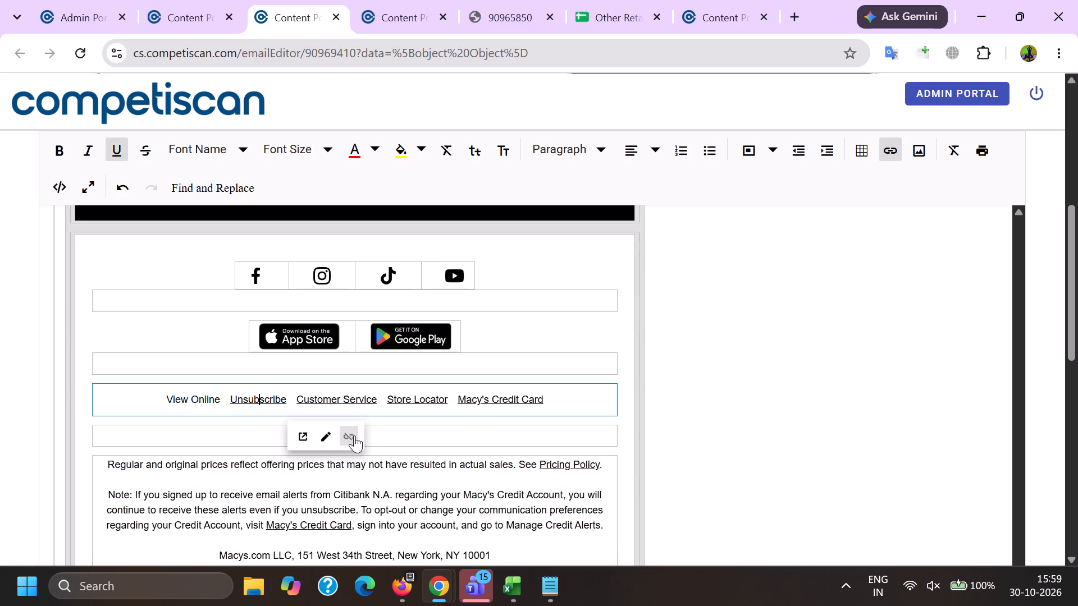
click(358, 436)
click(469, 401)
click(569, 440)
scroll(341, 332, down, 2)
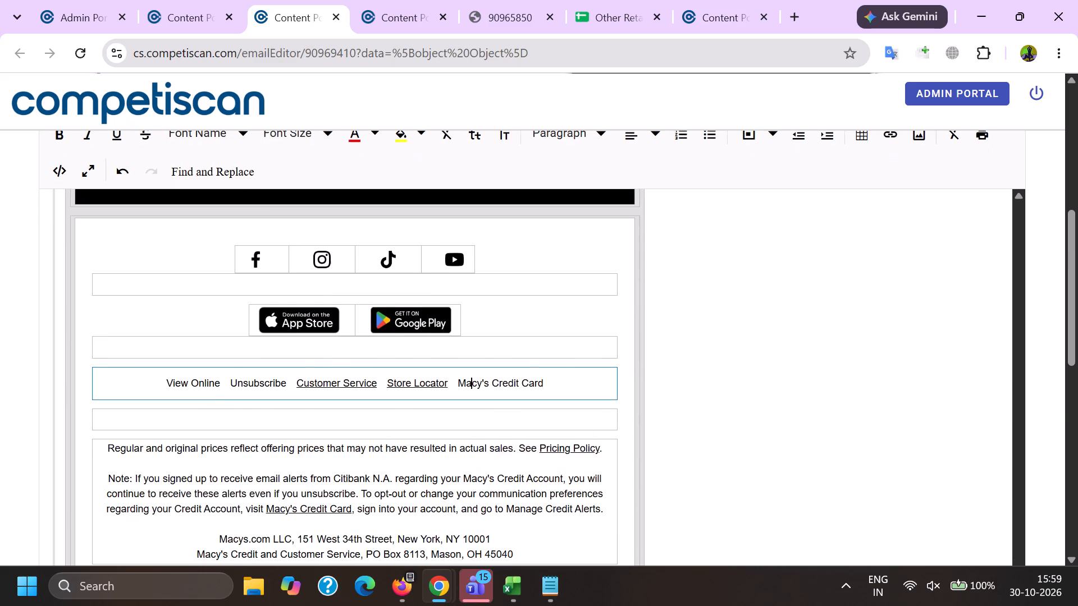
click(292, 357)
click(390, 392)
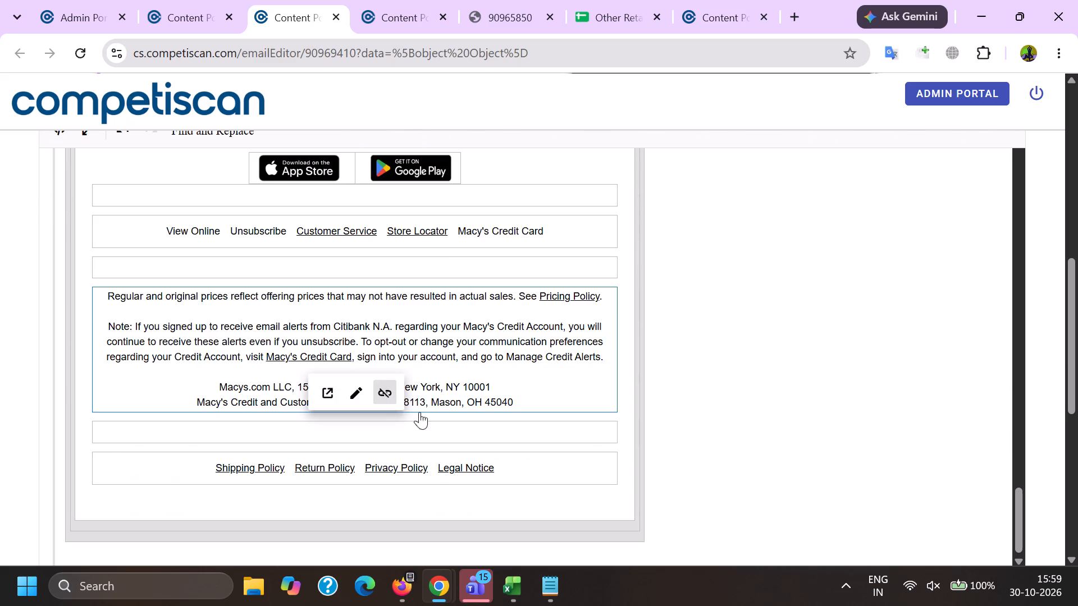
scroll(291, 395, down, 6)
click(368, 406)
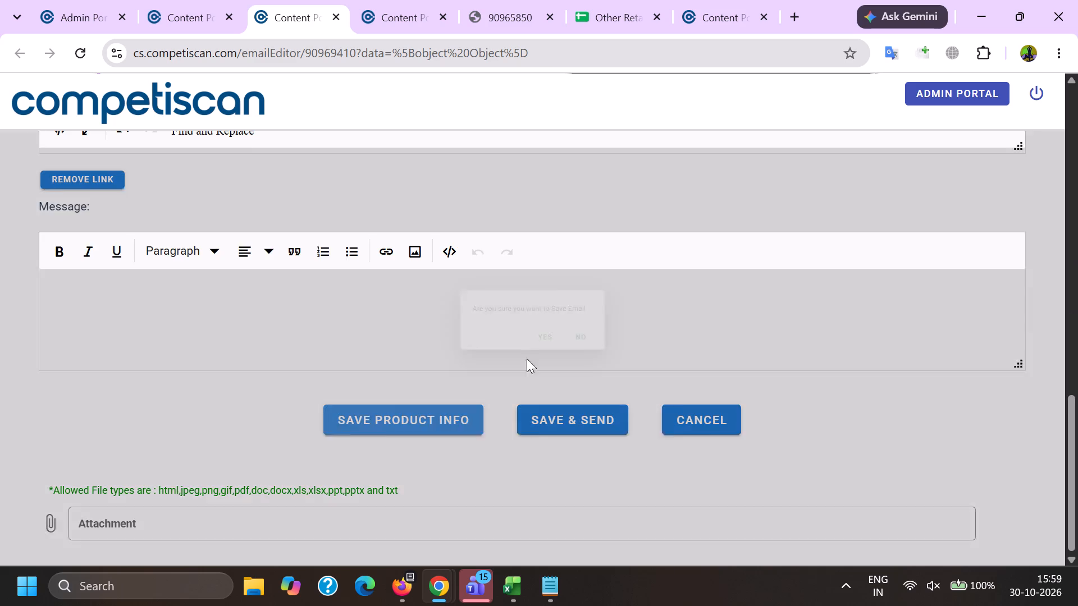
click(554, 361)
click(496, 21)
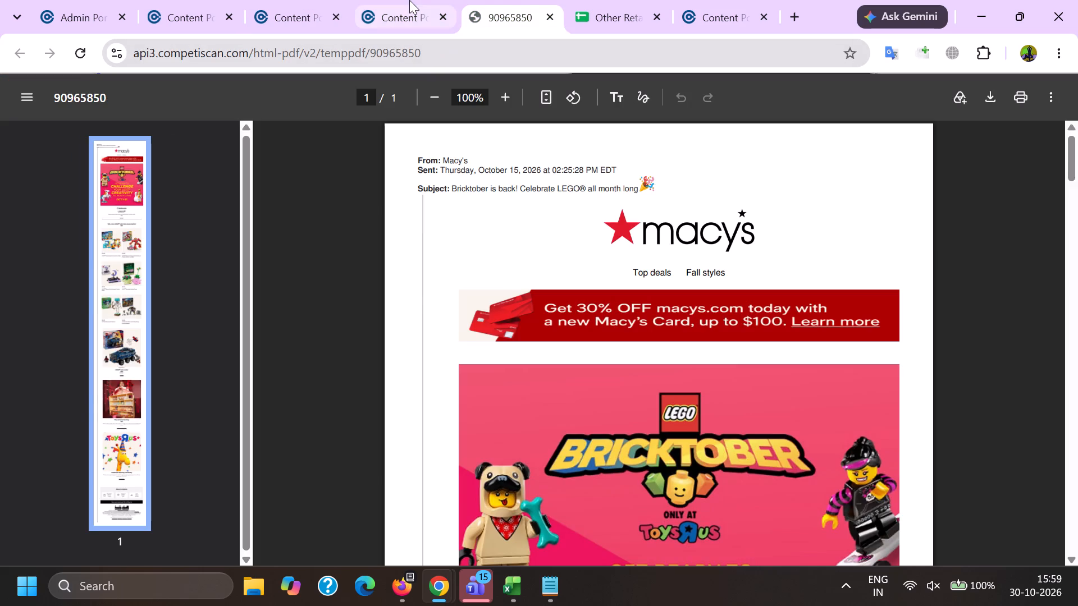
click(409, 0)
double_click(437, 12)
Open the processed PDF and the product form of record 90969410.
click(317, 0)
click(0, 204)
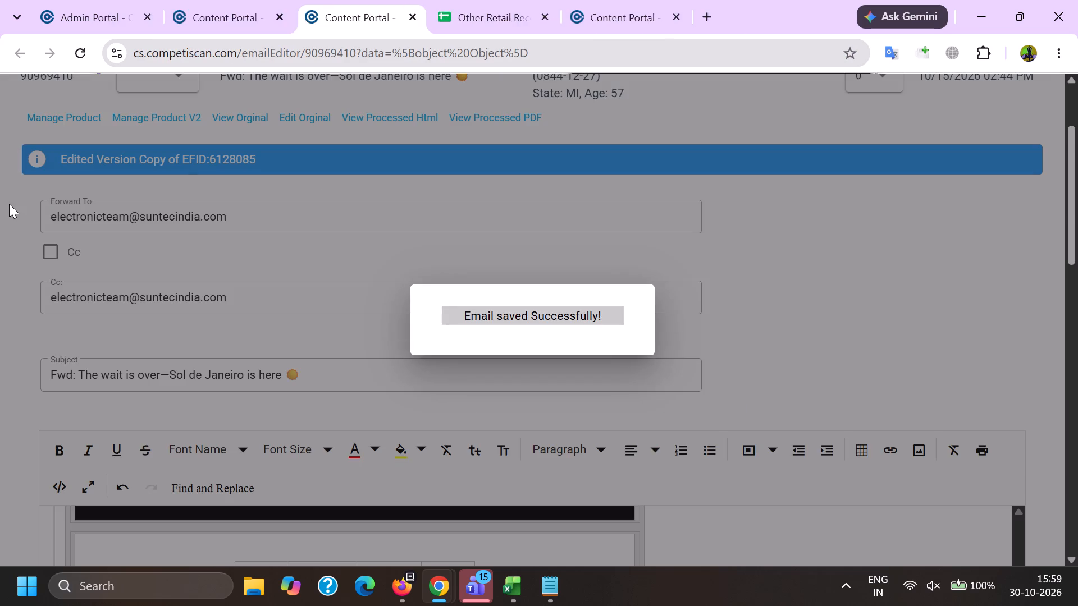
ctrl+click(487, 120)
click(73, 112)
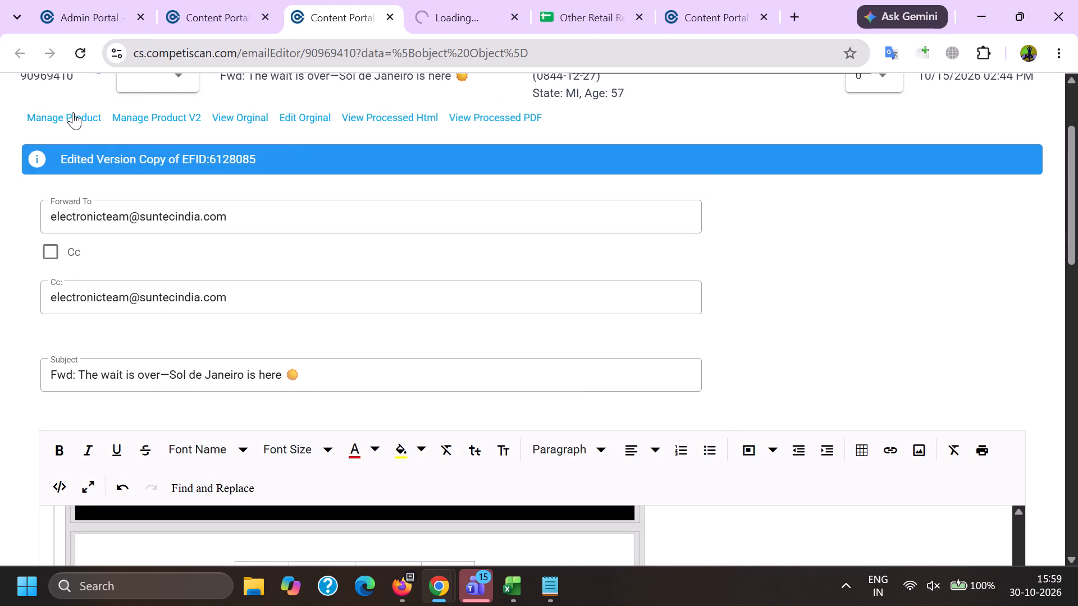
Copy the name "Macy's" from the From line of record 90969410's email body.
key(alt+Tab)
scroll(175, 257, down, 5)
click(109, 327)
key(Page_Up)
key(Page_Up)
key(Page_Up)
key(Page_Up)
key(Page_Up)
key(Page_Up)
key(Page_Up)
key(Page_Up)
key(Page_Up)
key(Page_Up)
key(Page_Up)
key(Page_Up)
key(Page_Up)
key(Page_Up)
key(Page_Up)
key(Page_Up)
key(Page_Up)
key(Page_Up)
key(Page_Up)
key(Page_Up)
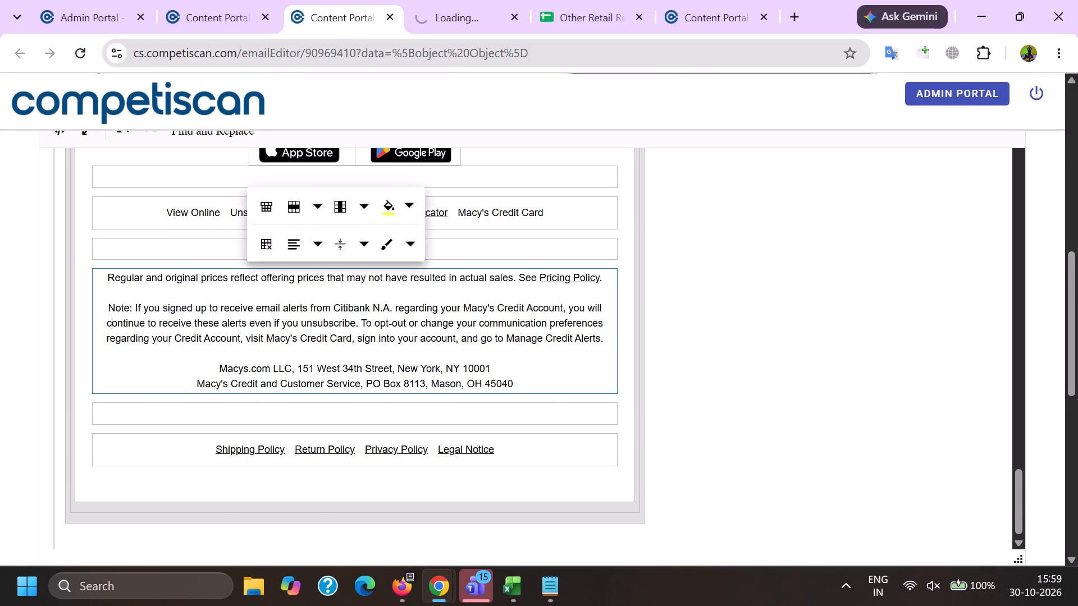
scroll(107, 288, down, 4)
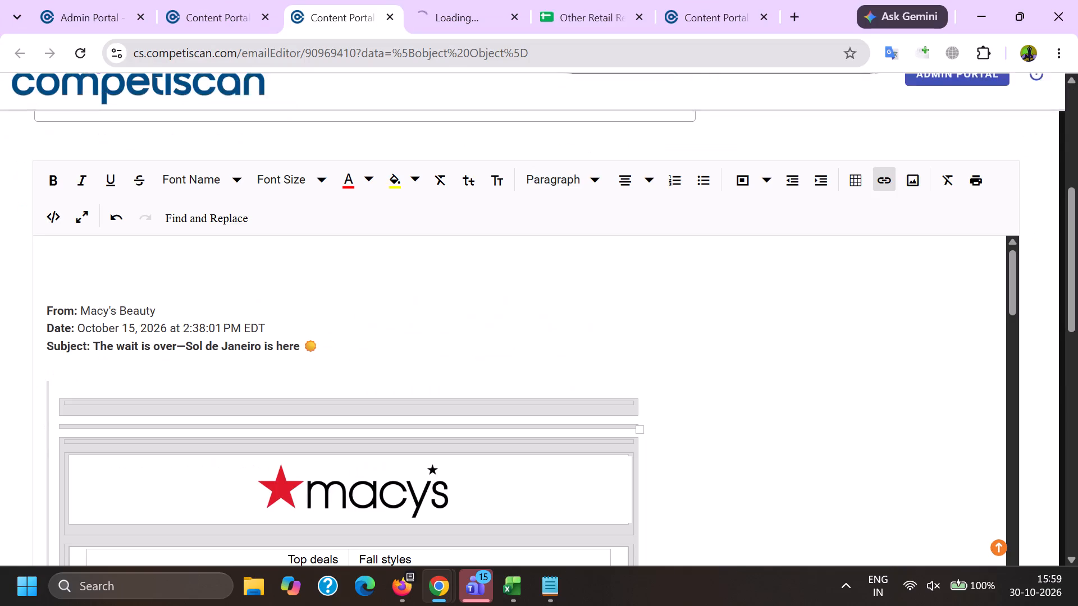
double_click(95, 308)
key(shift+Left)
key(ctrl+c)
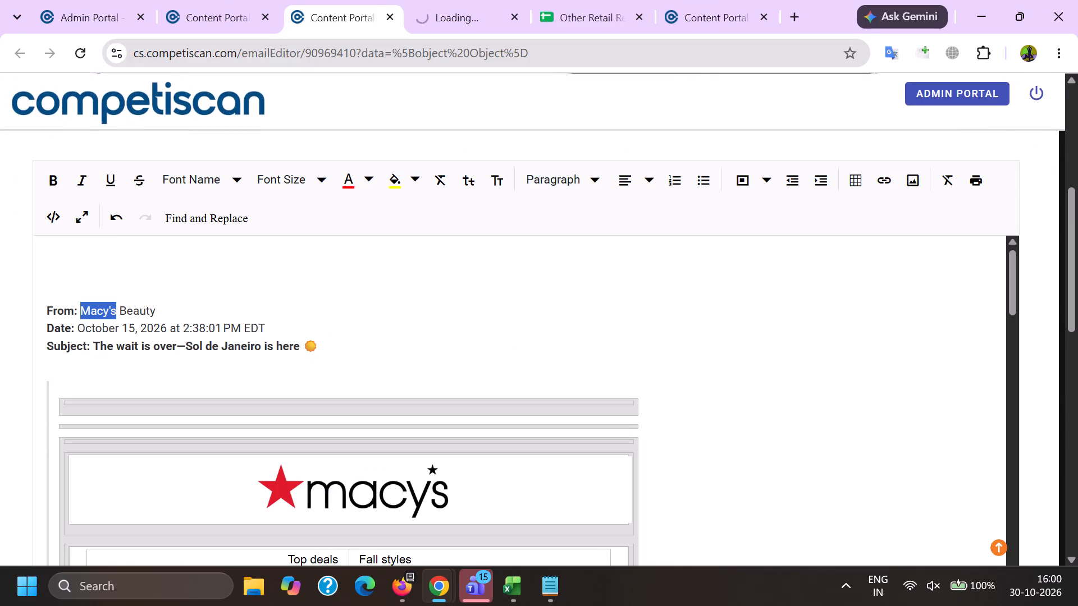
Replace company apc-na with Macy's in the product form and enter Macy's as the affinity/association.
key(alt+Tab)
click(431, 167)
scroll(252, 212, down, 6)
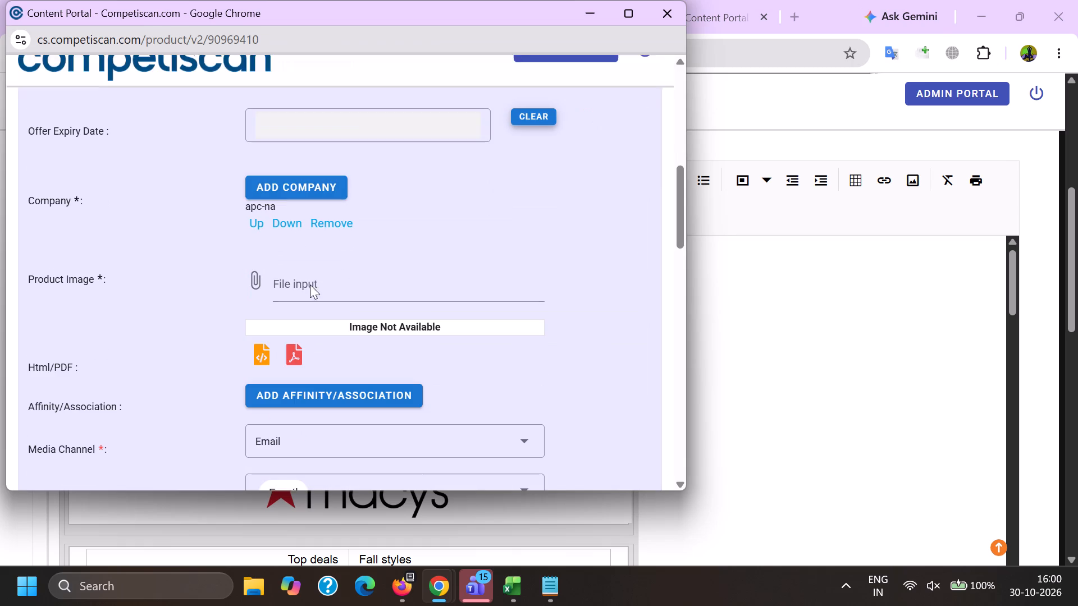
click(329, 223)
click(312, 184)
key(ctrl+v)
click(347, 362)
click(410, 385)
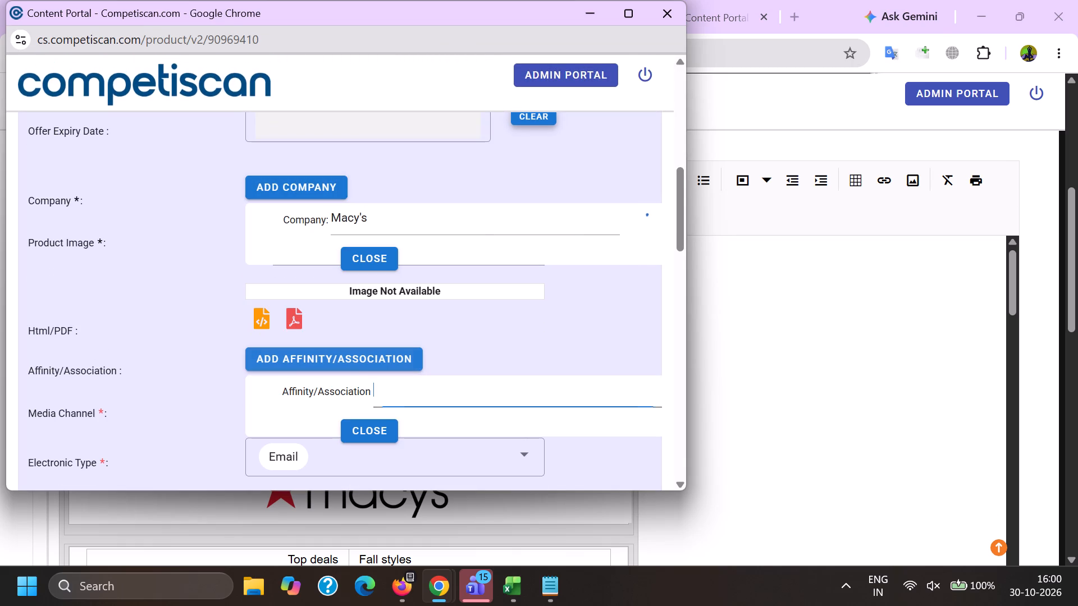
key(ctrl+v)
click(371, 263)
click(317, 222)
Add Citibank as a further company in the product form.
click(322, 192)
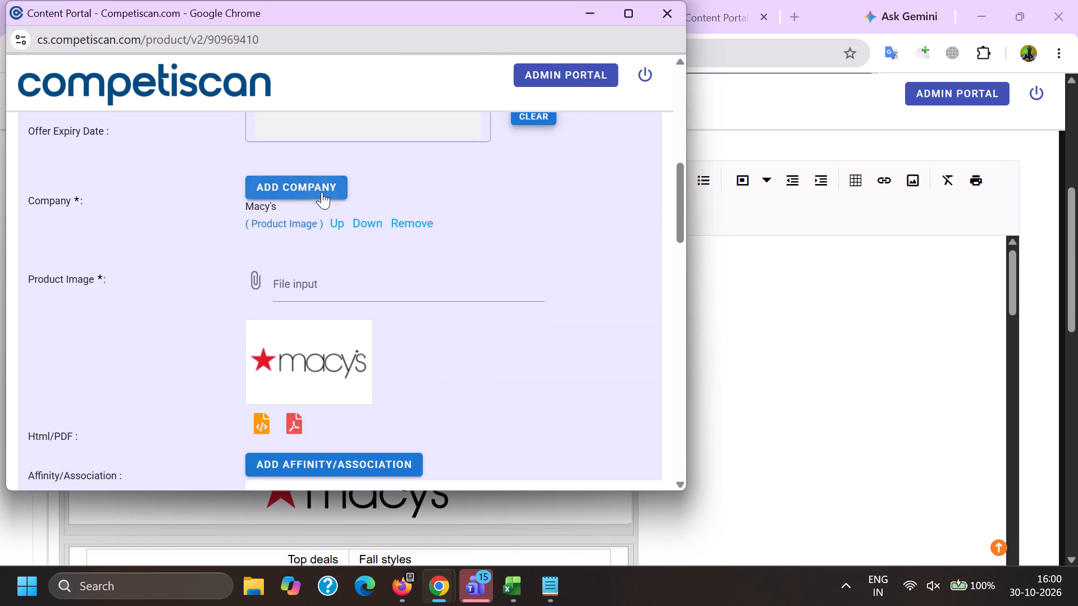
key(c)
text(itibank)
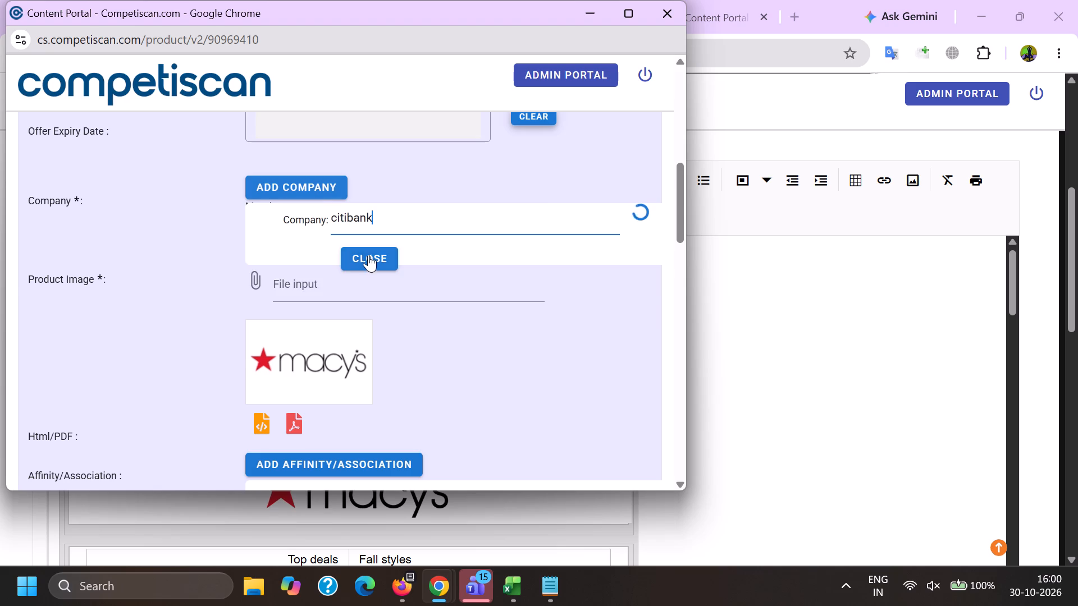
click(368, 255)
scroll(342, 167, down, 4)
click(366, 245)
scroll(350, 159, down, 3)
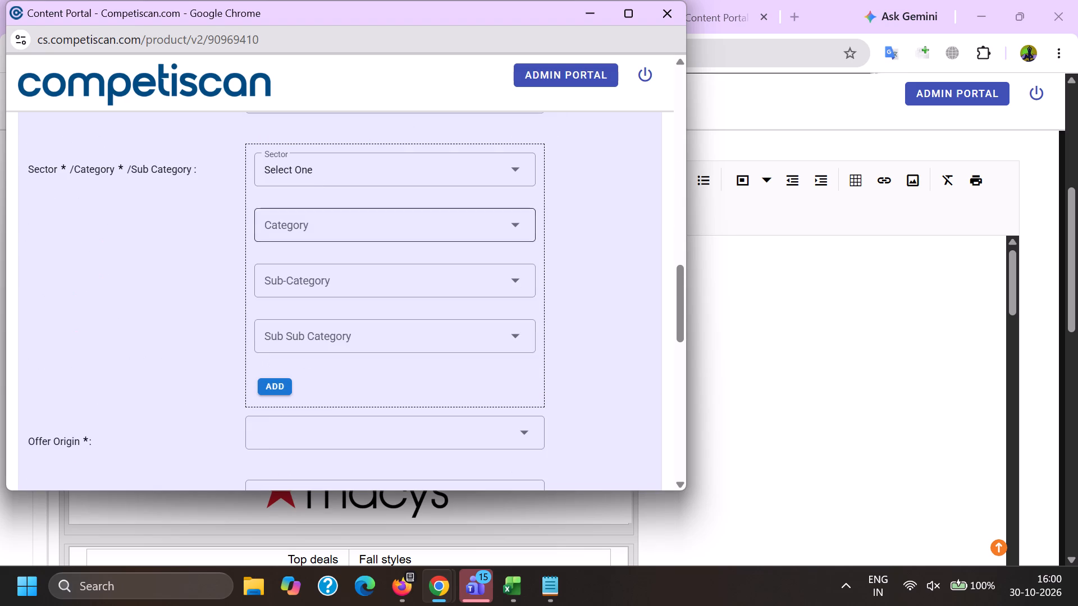
click(310, 164)
scroll(310, 165, down, 7)
drag(309, 250, 294, 250)
drag(117, 246, 156, 251)
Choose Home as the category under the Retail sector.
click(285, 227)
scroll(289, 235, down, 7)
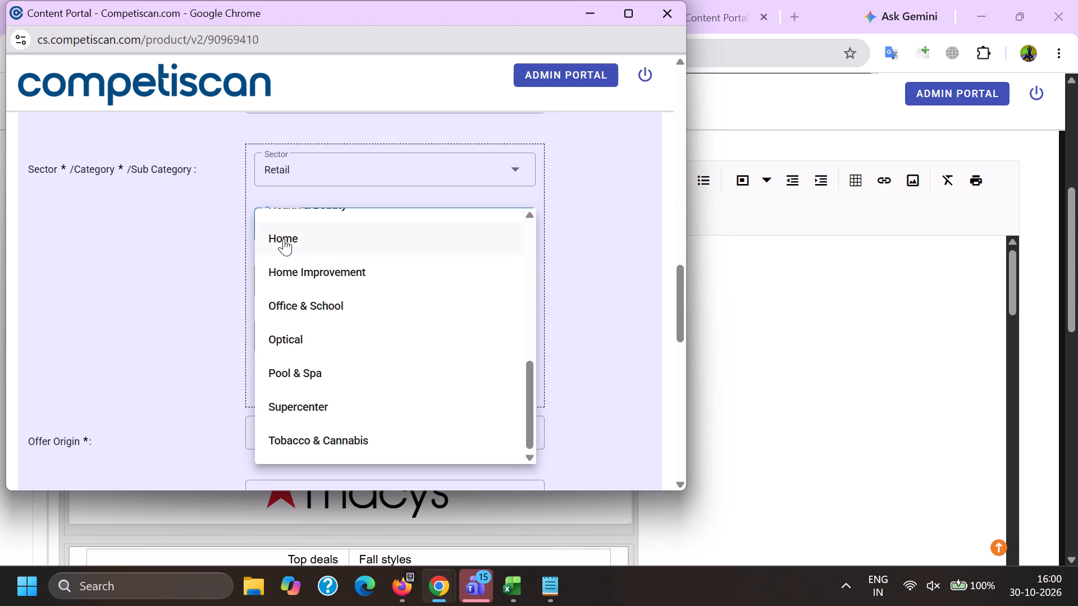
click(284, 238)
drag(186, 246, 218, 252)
Check the featured products in the email body and set the category to Health & Beauty.
click(295, 222)
key(alt+Tab)
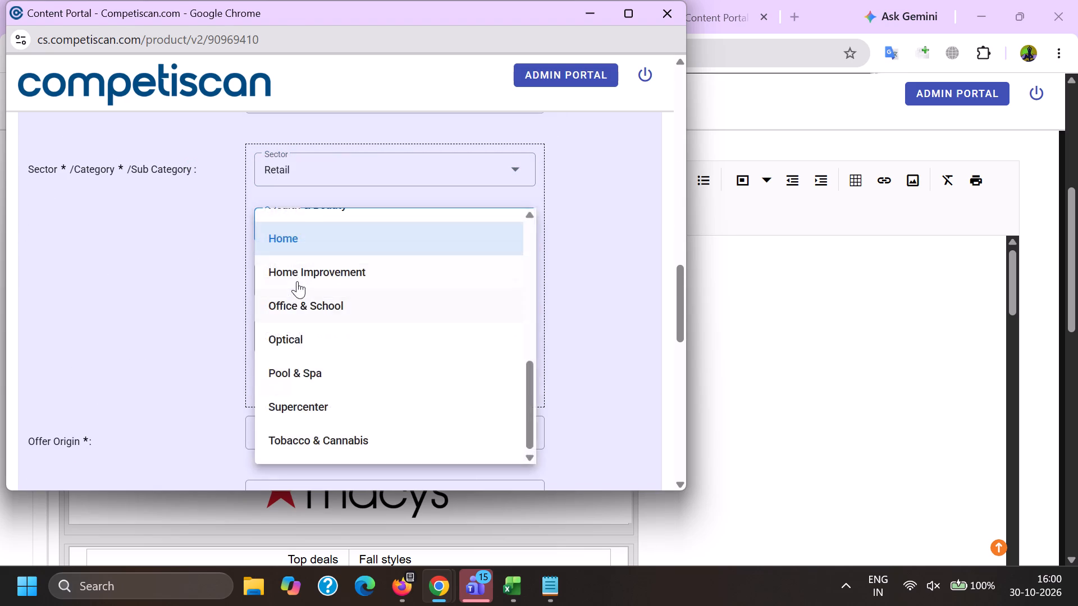
scroll(348, 378, down, 11)
key(alt+Tab)
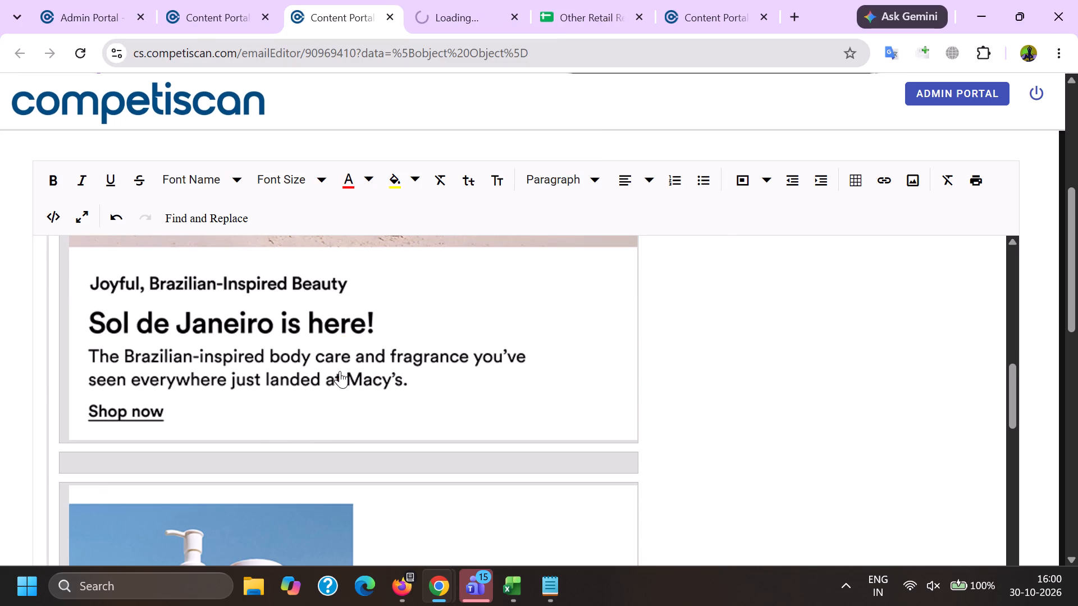
scroll(315, 317, up, 1)
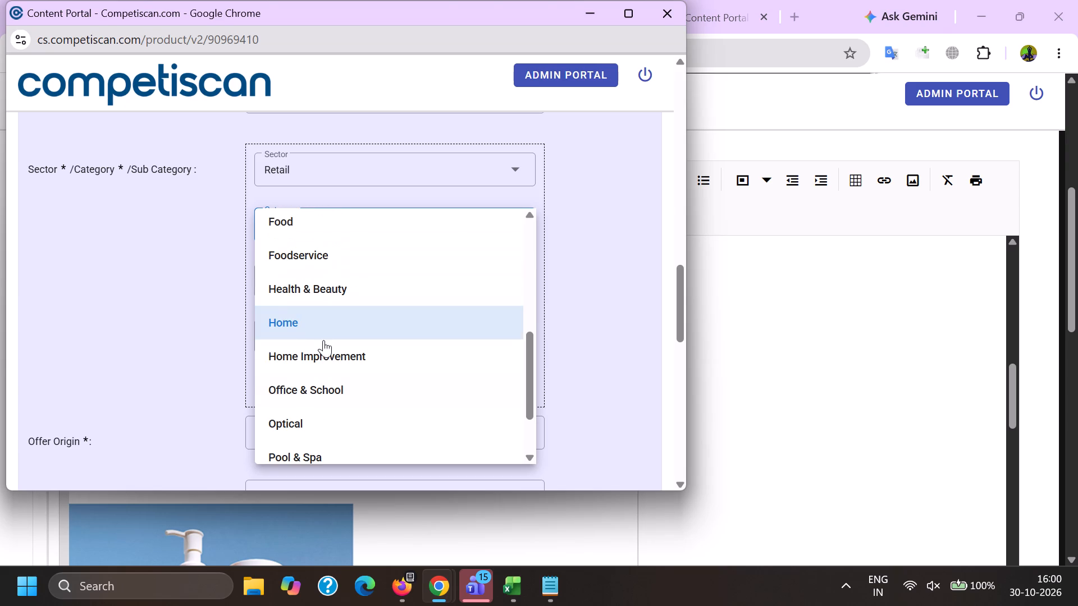
click(314, 302)
Choose the sub-category Beauty & Personal Care, look through its sub-sub-categories without choosing one, and add the Retail classification.
click(297, 280)
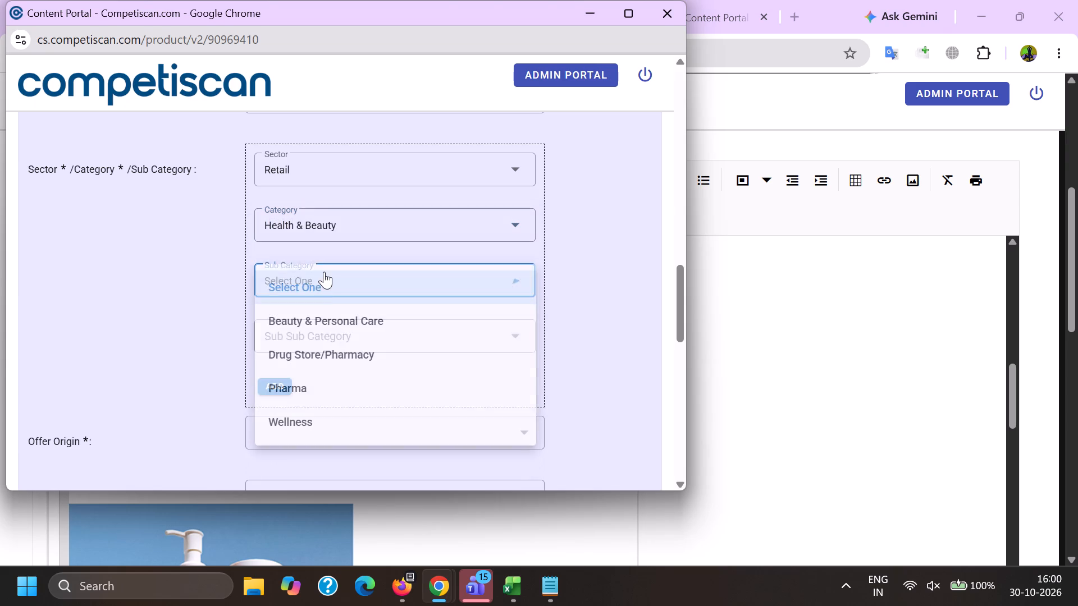
click(325, 313)
drag(212, 315, 226, 320)
click(321, 336)
scroll(312, 224, down, 1)
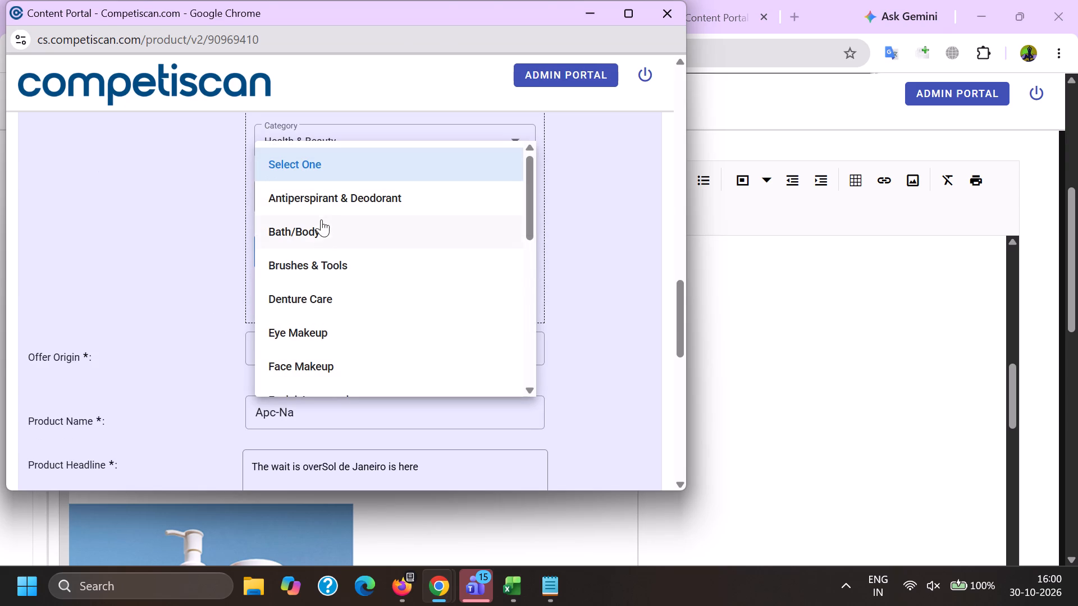
scroll(314, 305, down, 5)
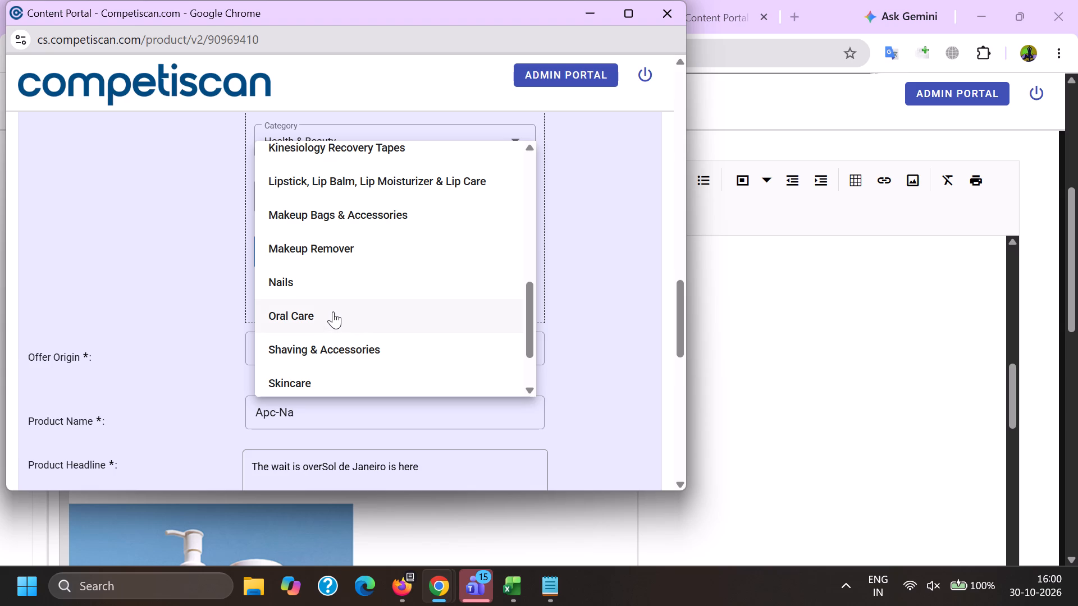
scroll(346, 265, up, 2)
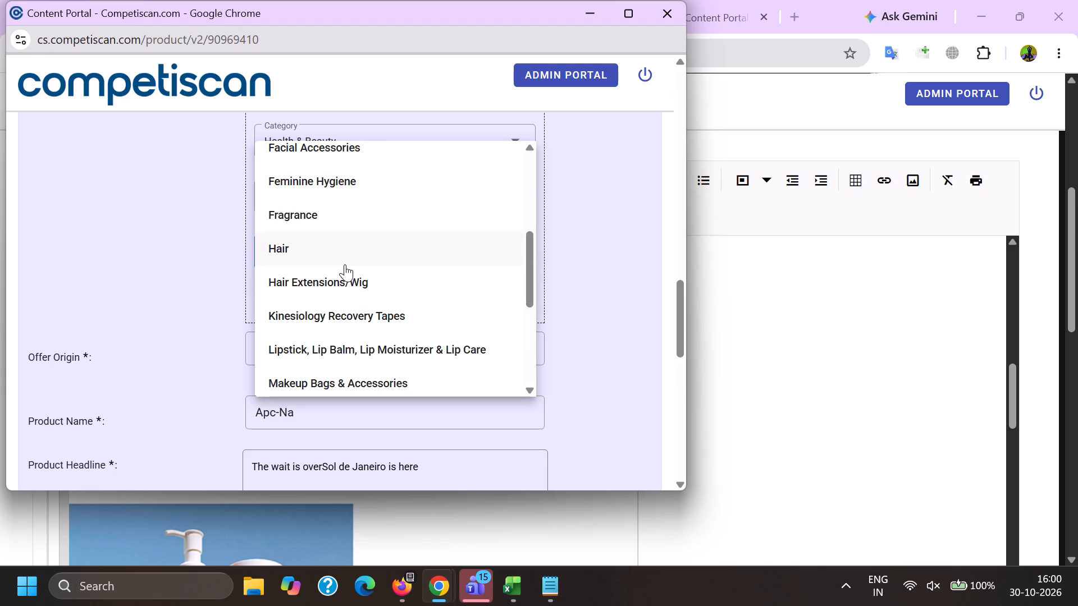
scroll(345, 264, down, 4)
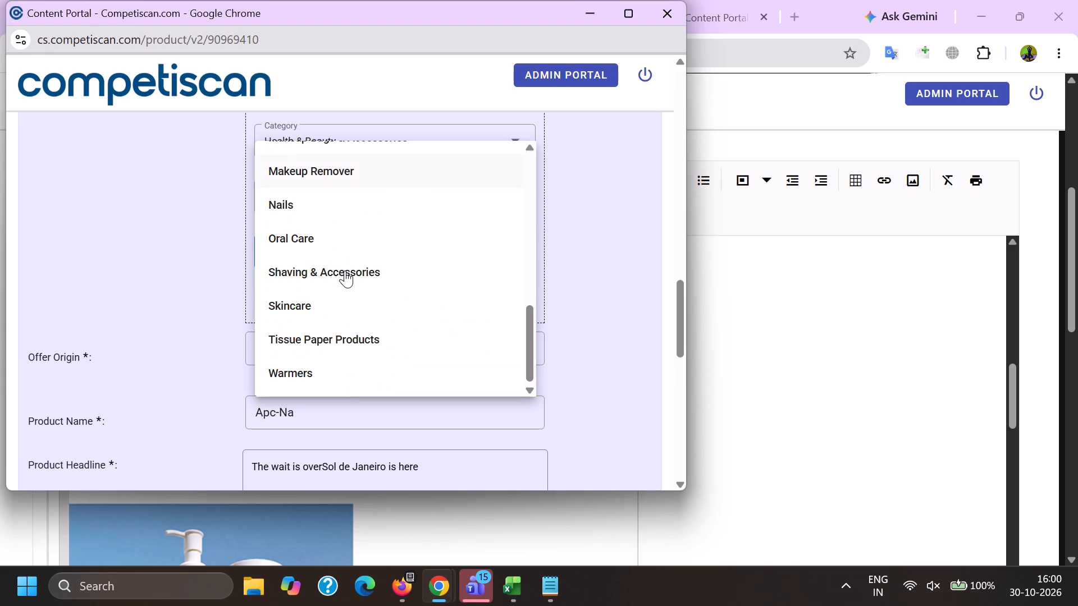
click(152, 283)
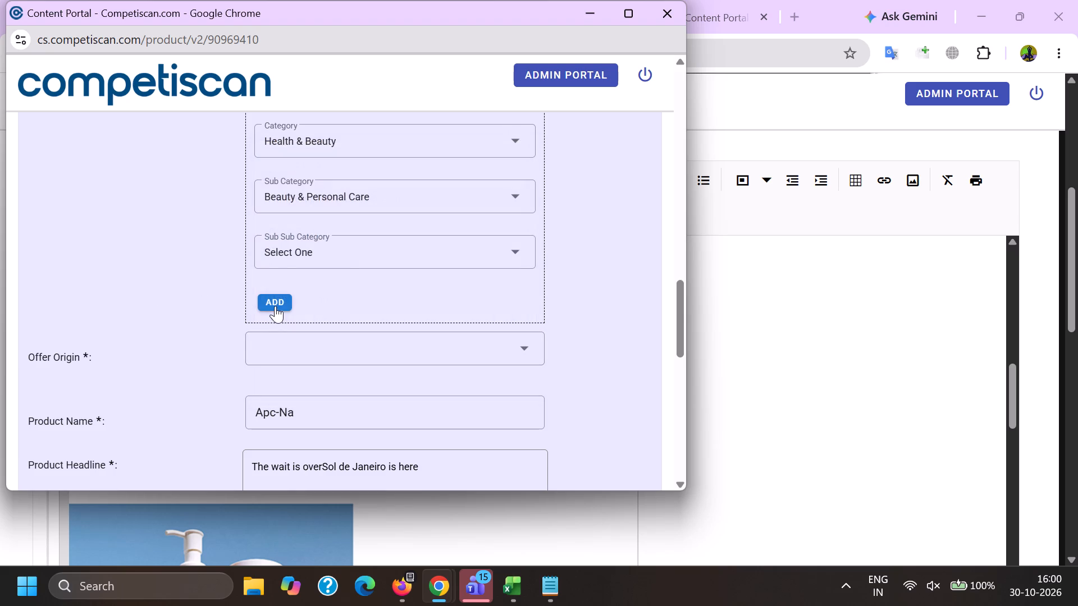
click(273, 301)
Set up a second classification with sector Credit Cards and category Payment Cards.
scroll(294, 353, up, 2)
click(300, 285)
scroll(321, 383, up, 6)
click(321, 377)
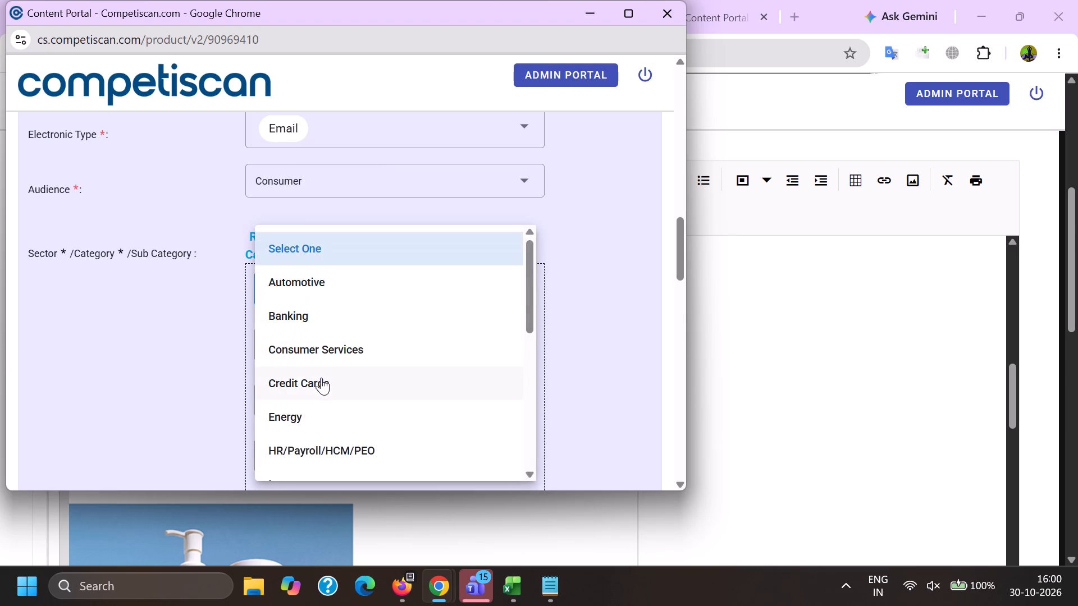
drag(204, 358, 213, 358)
click(304, 326)
click(308, 347)
click(307, 397)
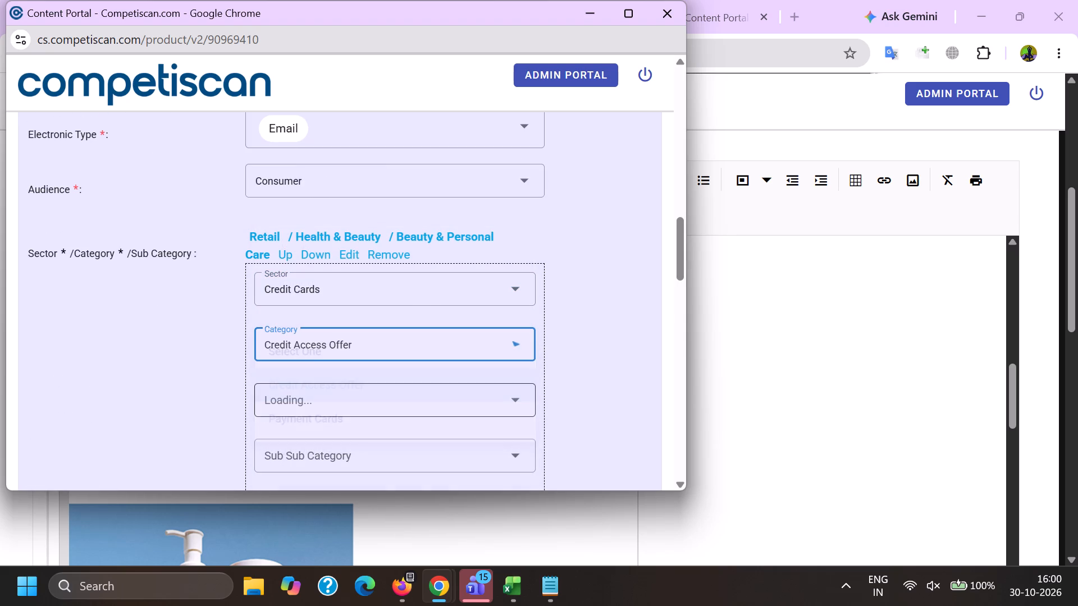
click(311, 340)
click(304, 412)
Choose the sub-category Private Label Cards, add the Credit Cards classification, and move the Retail one down.
click(298, 403)
scroll(309, 275, down, 2)
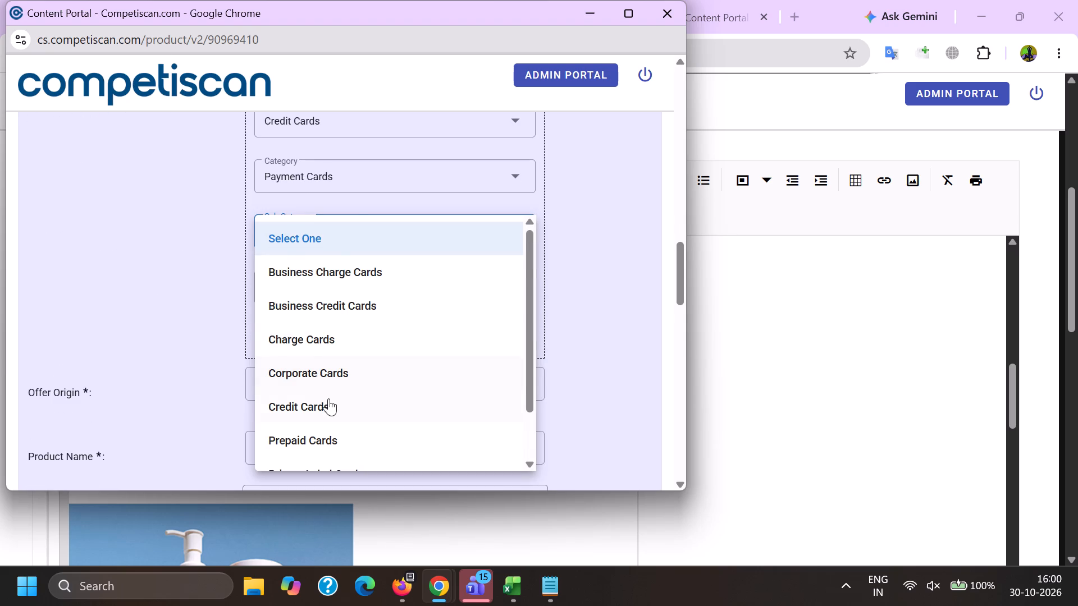
scroll(325, 397, down, 5)
click(342, 406)
drag(234, 377, 242, 375)
click(280, 340)
scroll(295, 389, up, 3)
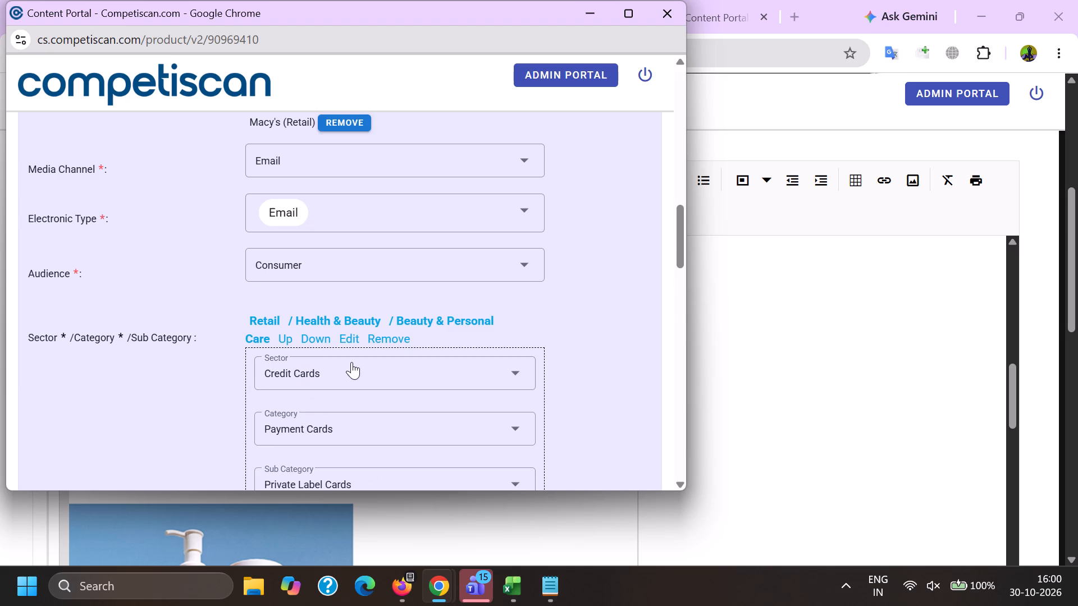
click(323, 337)
Set the offer origin to Provider/Bank and the product name to Macy's Card.
scroll(314, 316, down, 5)
click(312, 247)
double_click(312, 324)
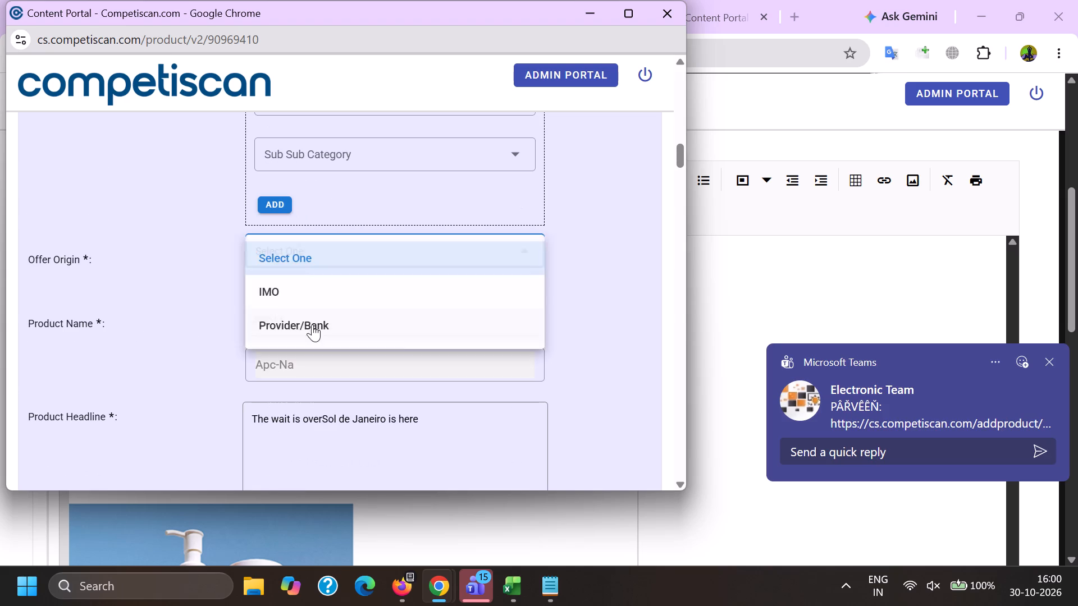
key(ctrl+v)
click(298, 389)
Move the Credit Cards classification down in the sector list.
scroll(300, 389, up, 4)
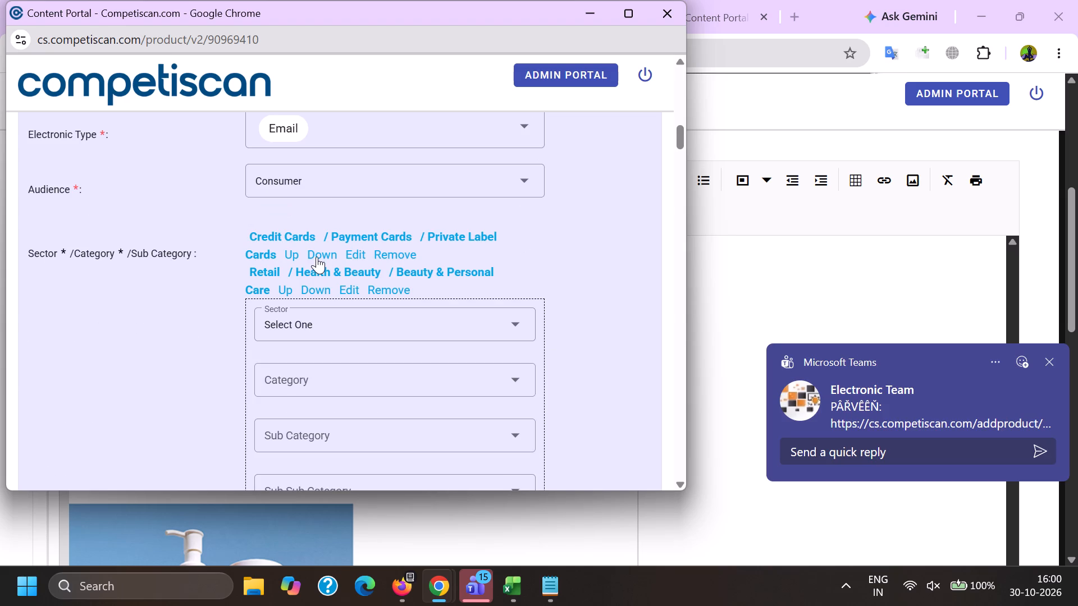
click(317, 256)
Replace the product headline with the email's subject text "The wait is over—Sol de Janeiro is here", leaving out the emoji.
scroll(317, 261, down, 5)
drag(444, 311, 31, 324)
key(BackSpace)
key(alt+Tab)
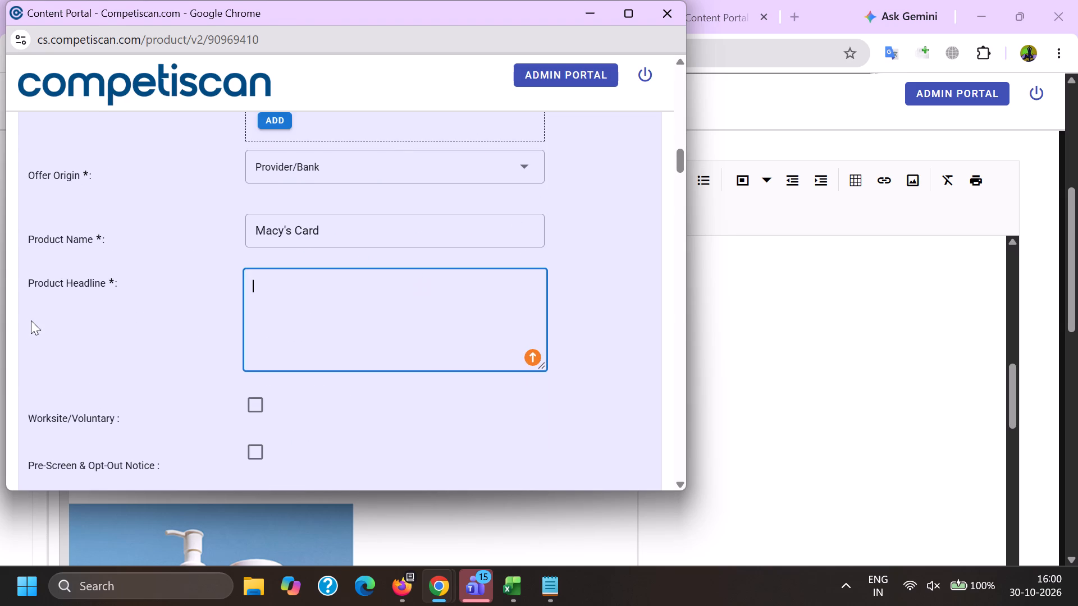
scroll(184, 352, up, 12)
double_click(101, 347)
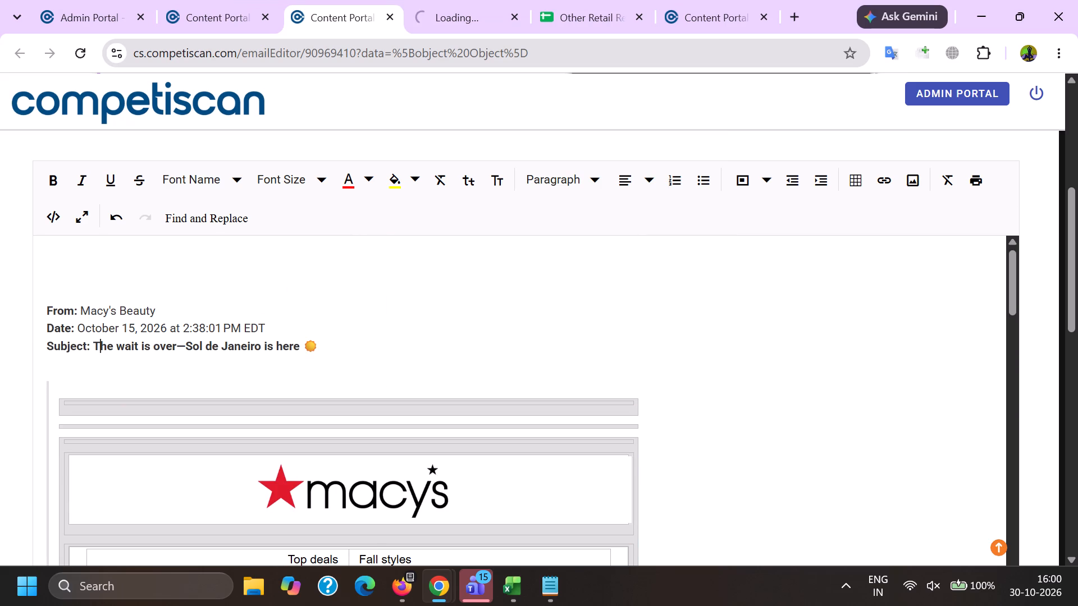
shift+click(263, 345)
shift+click(292, 347)
key(ctrl+c)
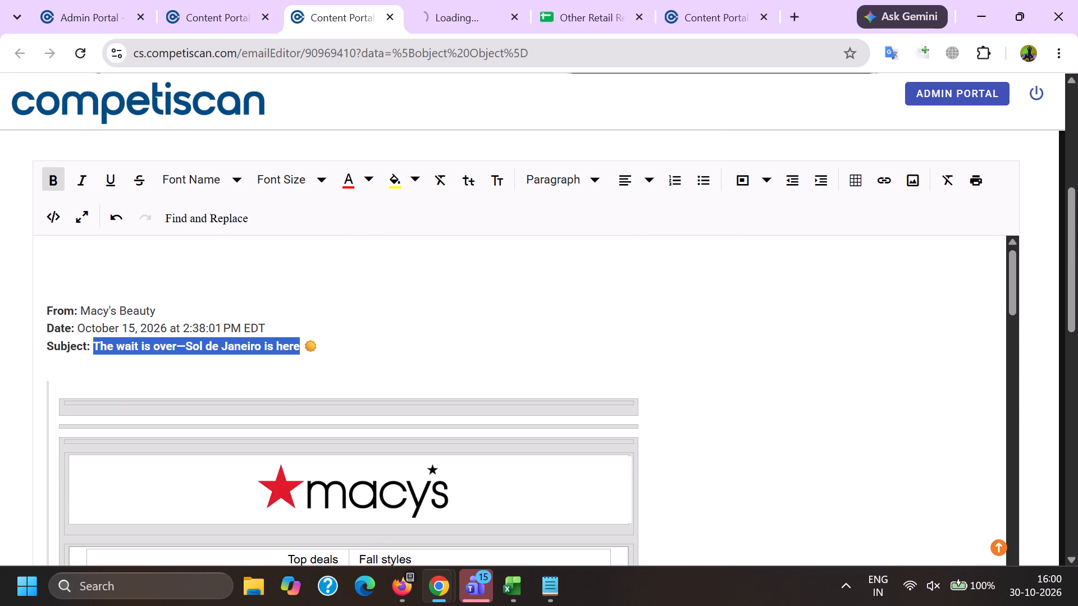
key(alt+Tab)
key(ctrl+v)
Change the headline's long dash to a spaced hyphen and end the sentence with a period and a space.
click(326, 281)
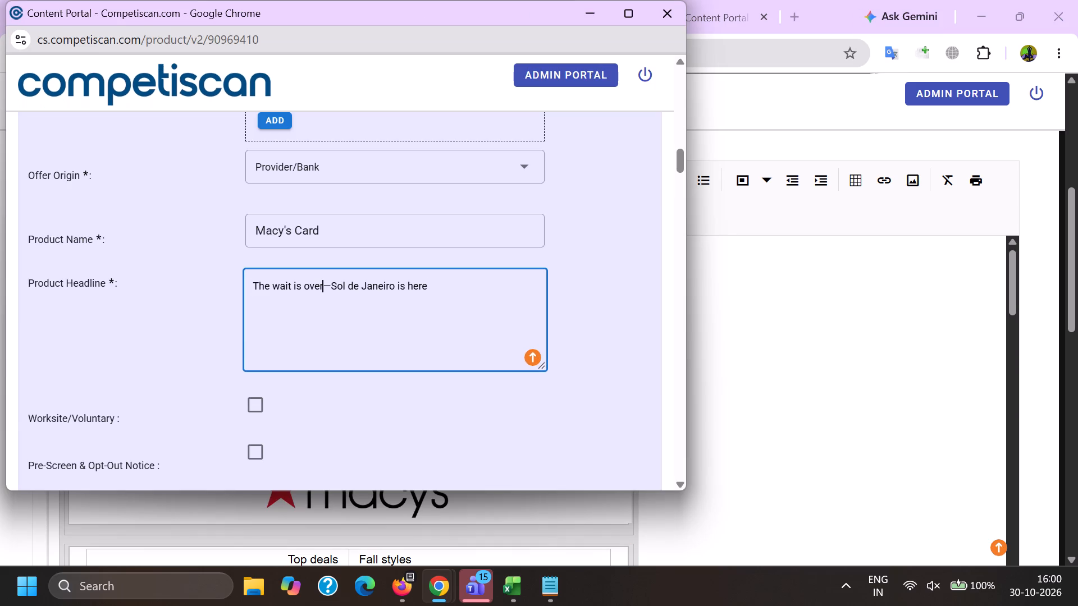
key(Right)
key(BackSpace)
key(space)
key(minus)
key(space)
click(501, 300)
key(period)
key(space)
Copy "Get 30% OFF macys.com today with a new Macy's Card, up to $100" from product form 20962478's headline and append it to this headline.
key(alt+Tab)
click(692, 0)
scroll(578, 299, up, 5)
scroll(626, 298, down, 6)
double_click(551, 205)
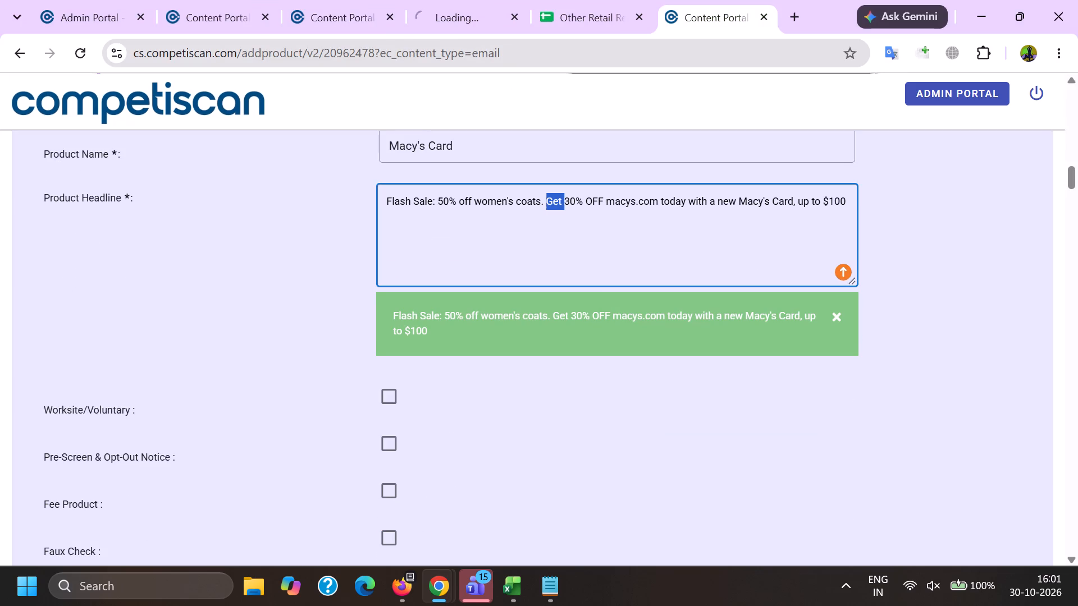
shift+click(846, 199)
key(ctrl+c)
key(alt+Tab)
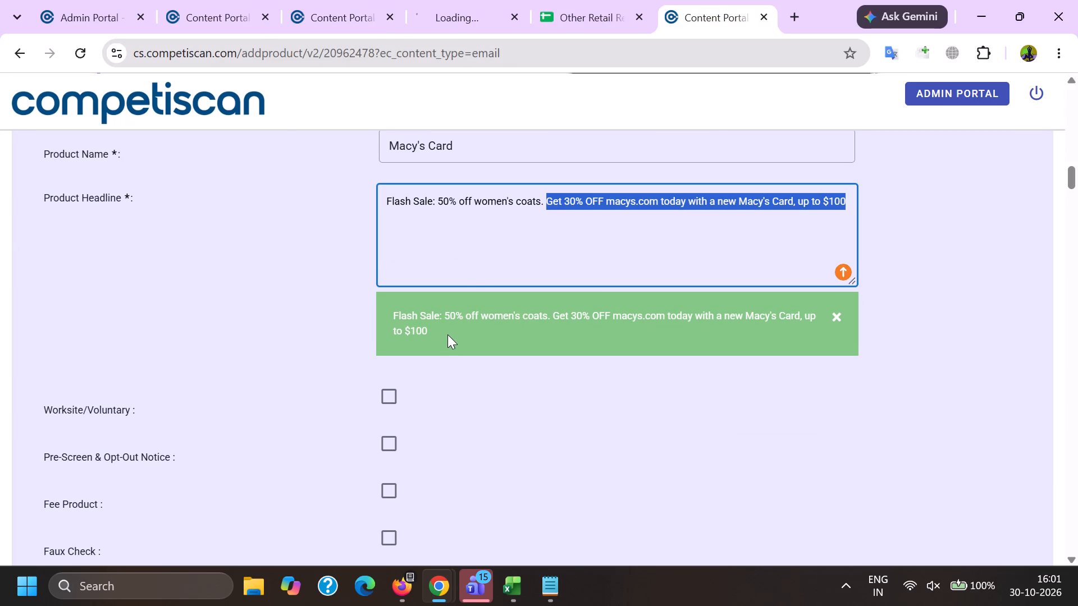
key(ctrl+v)
Set the response mechanism to URL/Website and the mailing type to Acquisition.
scroll(272, 265, down, 5)
click(277, 250)
scroll(287, 166, down, 8)
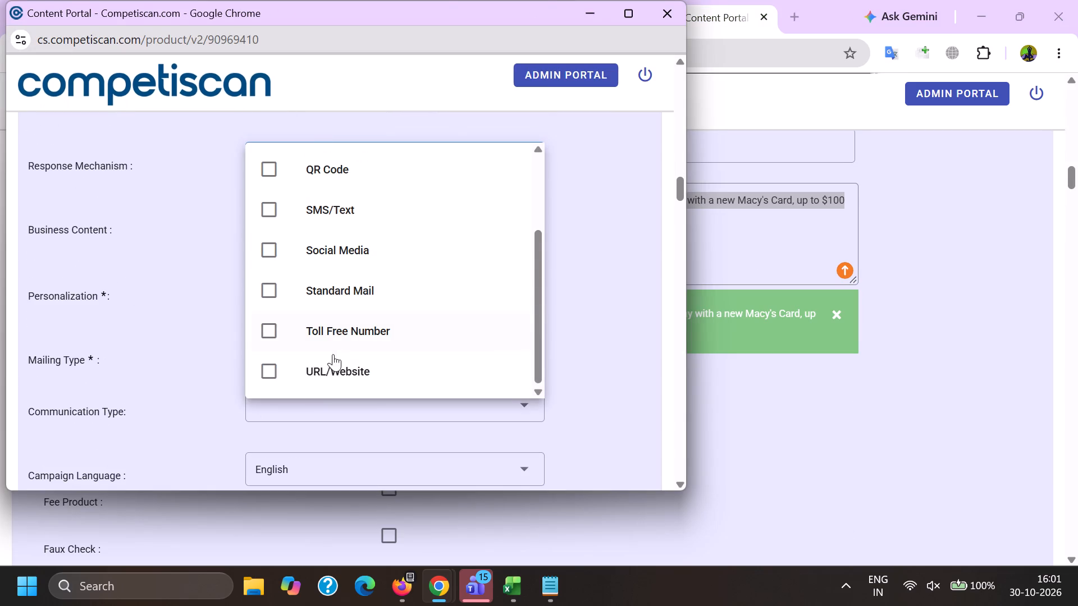
drag(334, 360, 336, 367)
drag(189, 350, 201, 352)
click(310, 362)
drag(298, 296, 293, 303)
drag(127, 364, 146, 371)
Select Bonuses/Contests/Incentives and Co-Brand as communication types.
click(305, 408)
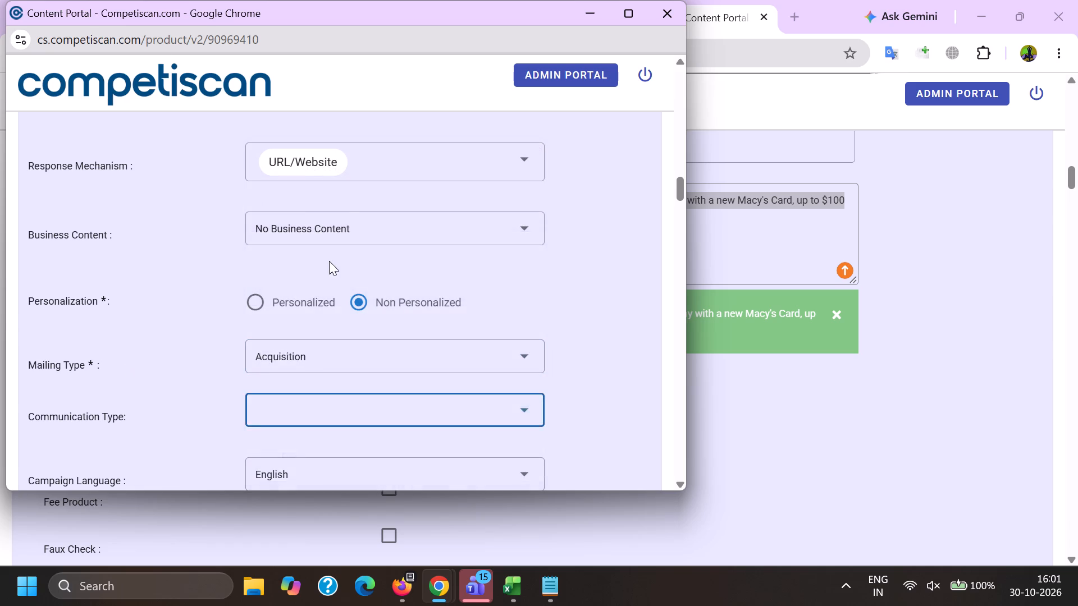
scroll(328, 260, down, 2)
click(321, 374)
scroll(317, 369, down, 5)
click(330, 287)
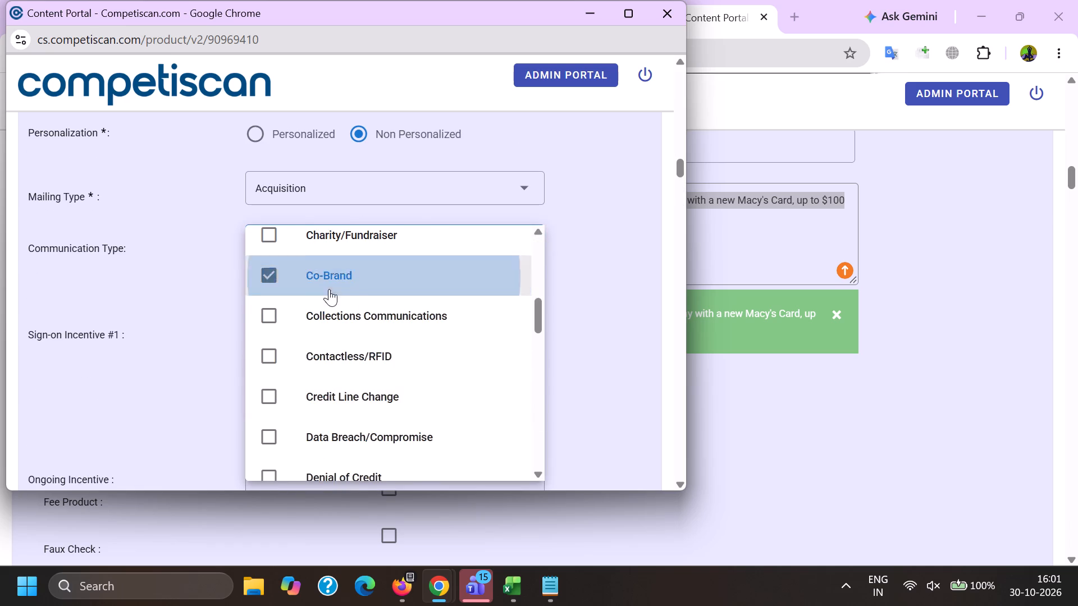
scroll(327, 292, down, 11)
drag(180, 377, 197, 383)
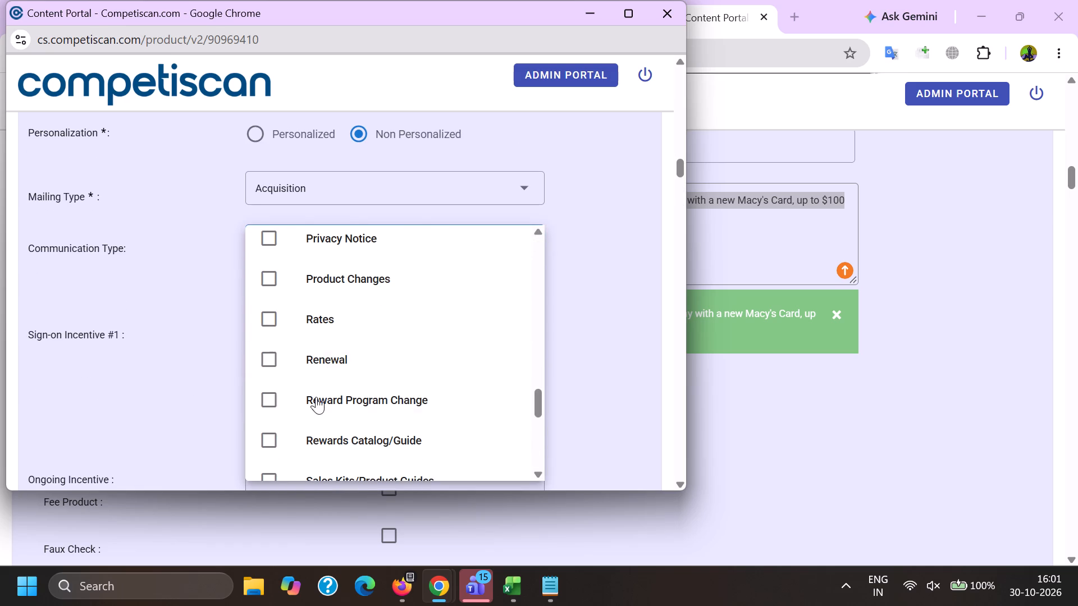
Enter "30% OFF macys.com today with a new Macy's Card, up to $100" as Sign-on Incentive #1.
click(309, 386)
key(ctrl+v)
drag(278, 333, 128, 324)
key(BackSpace)
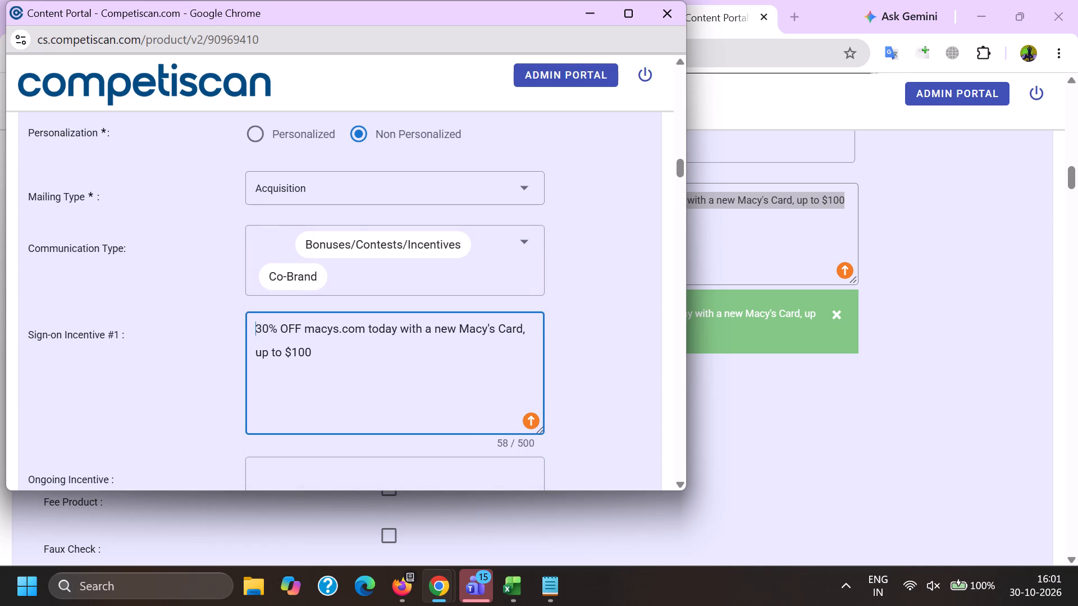
Set Sign-on Incentive Type #1 to Coupon/Discount and its value to 30.00.
scroll(288, 350, down, 4)
click(282, 281)
scroll(281, 282, down, 7)
drag(316, 355, 298, 355)
drag(137, 351, 185, 356)
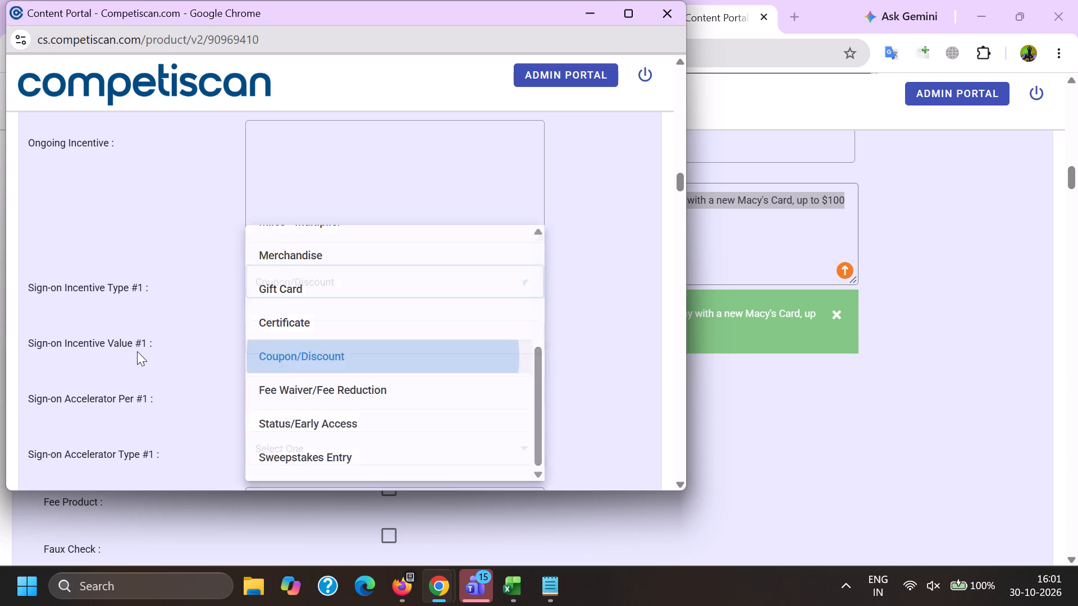
click(282, 332)
key(3)
key(0)
key(period)
key(0)
key(0)
Set Sign-on Max award #1 to 30.00.
key(Tab)
key(Tab)
key(Tab)
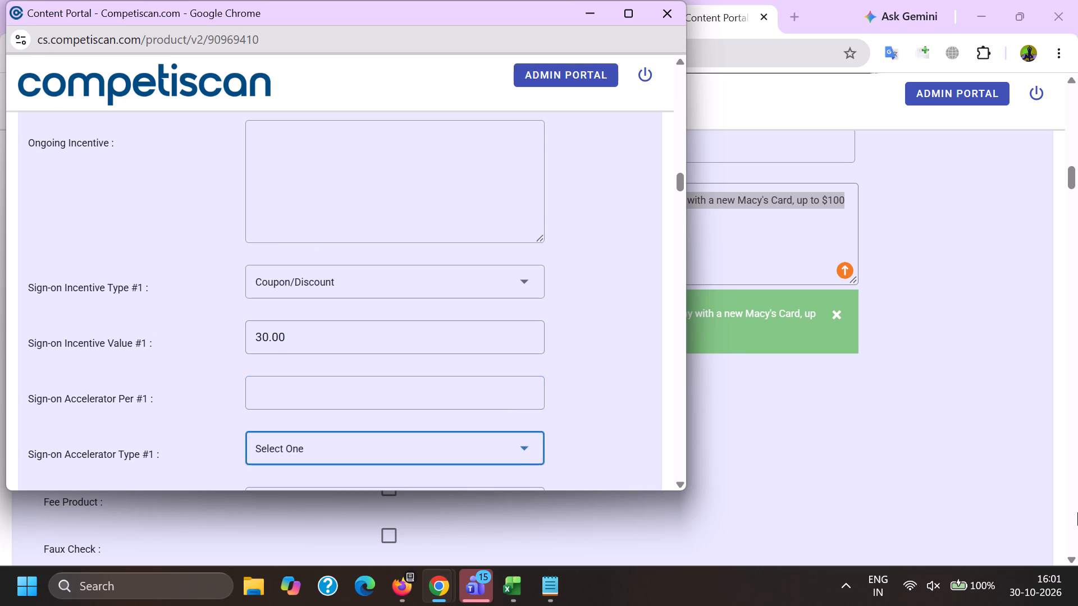
key(3)
text(0.)
key(0)
key(0)
key(Tab)
key(Tab)
In the payment card offer details, set Application Type to Invitation to Apply and Primary Card Level to Not Mentioned.
scroll(1052, 277, down, 8)
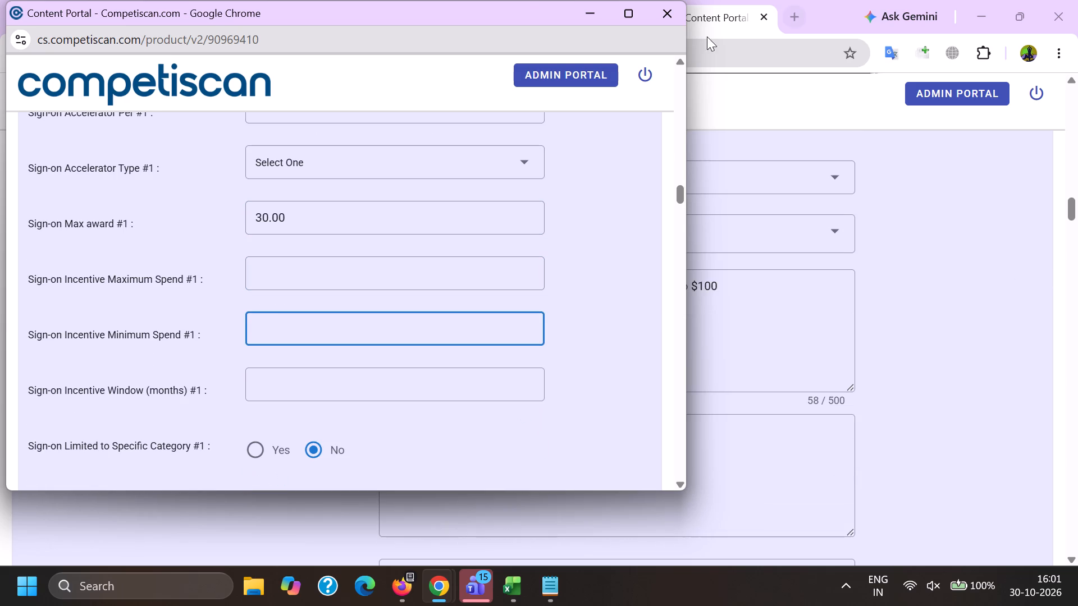
scroll(385, 19, down, 19)
scroll(264, 284, down, 4)
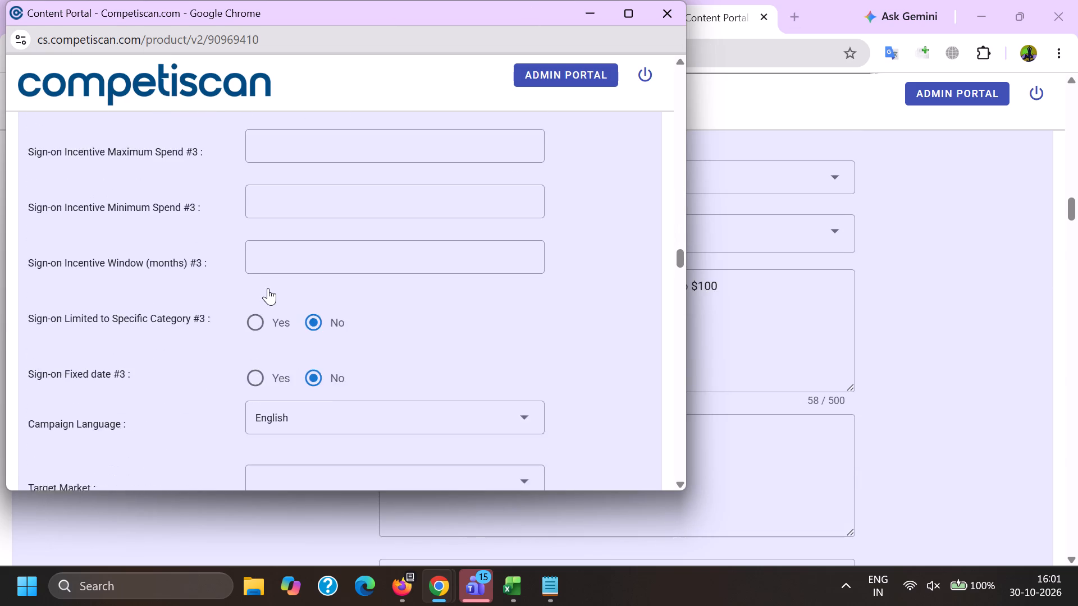
scroll(268, 288, down, 6)
click(290, 177)
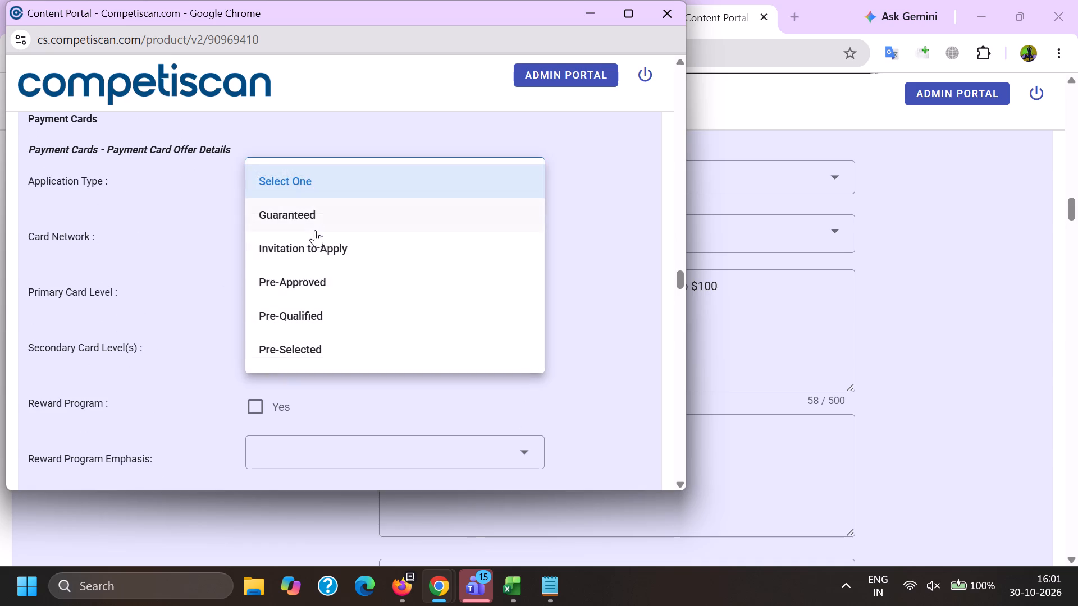
click(317, 236)
click(241, 242)
click(285, 282)
scroll(301, 194, down, 2)
click(318, 331)
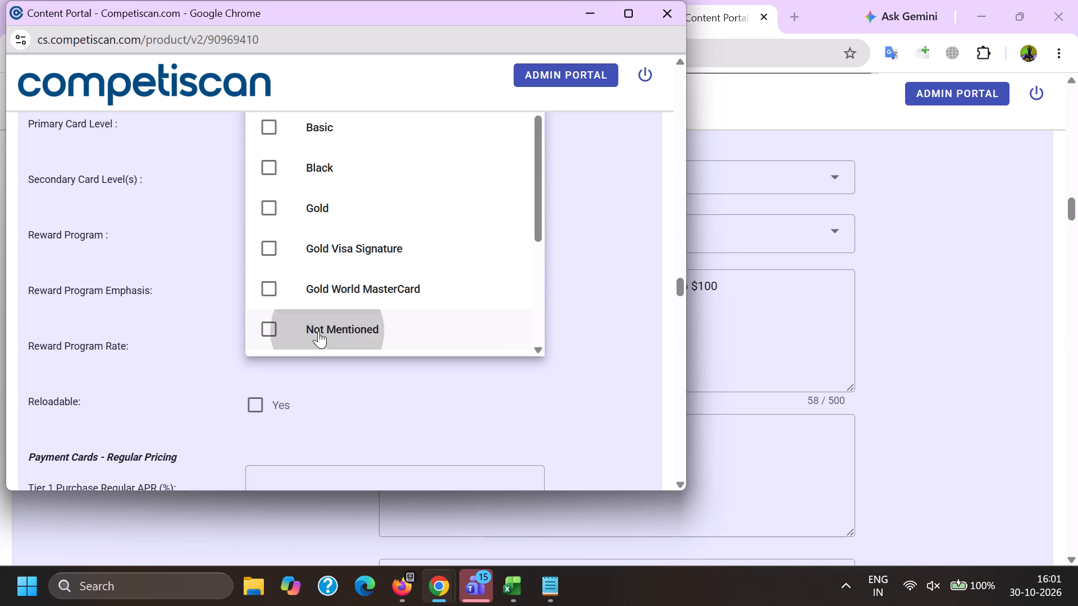
click(212, 306)
Enable Reward Program for the payment card and choose Points as its Reward Program Emphasis.
click(252, 251)
click(277, 287)
click(305, 375)
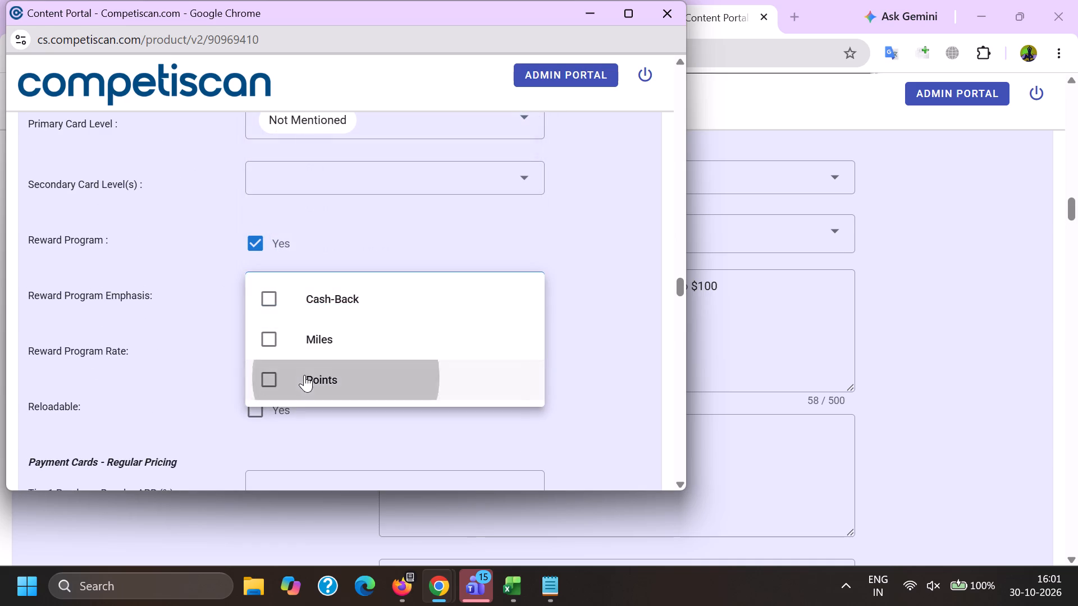
double_click(187, 355)
key(End)
click(258, 224)
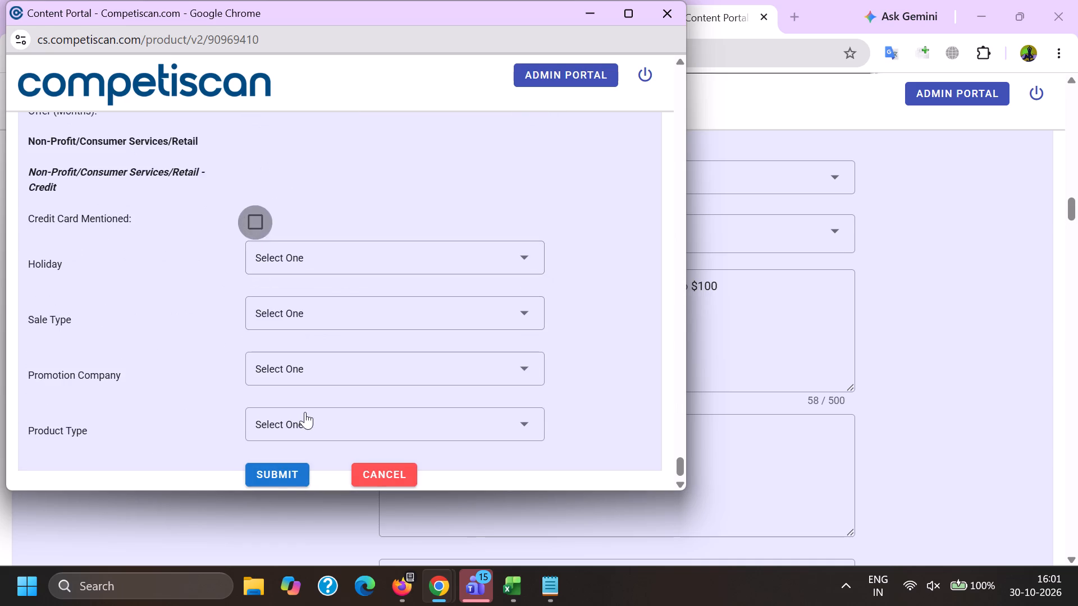
click(284, 480)
click(920, 382)
Switch to the Firefox portal window and reload the Focus email list.
click(181, 0)
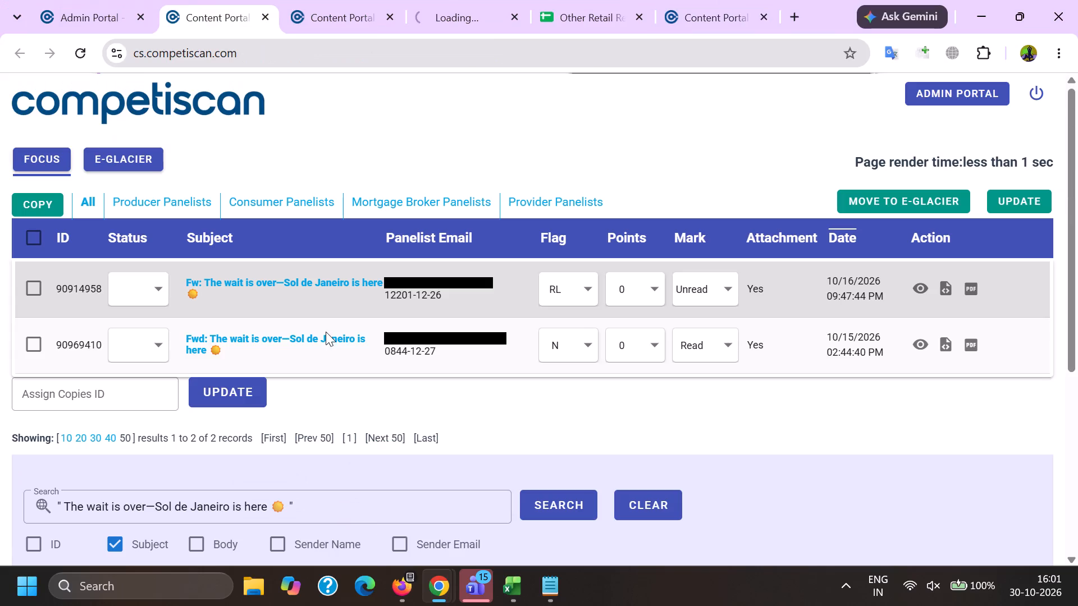
click(396, 591)
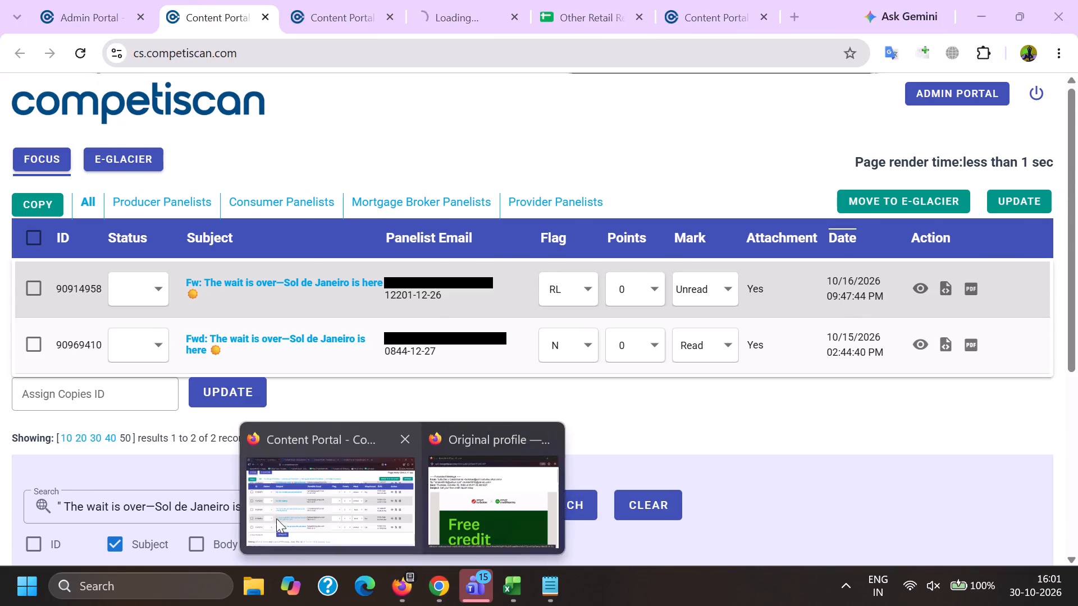
click(276, 517)
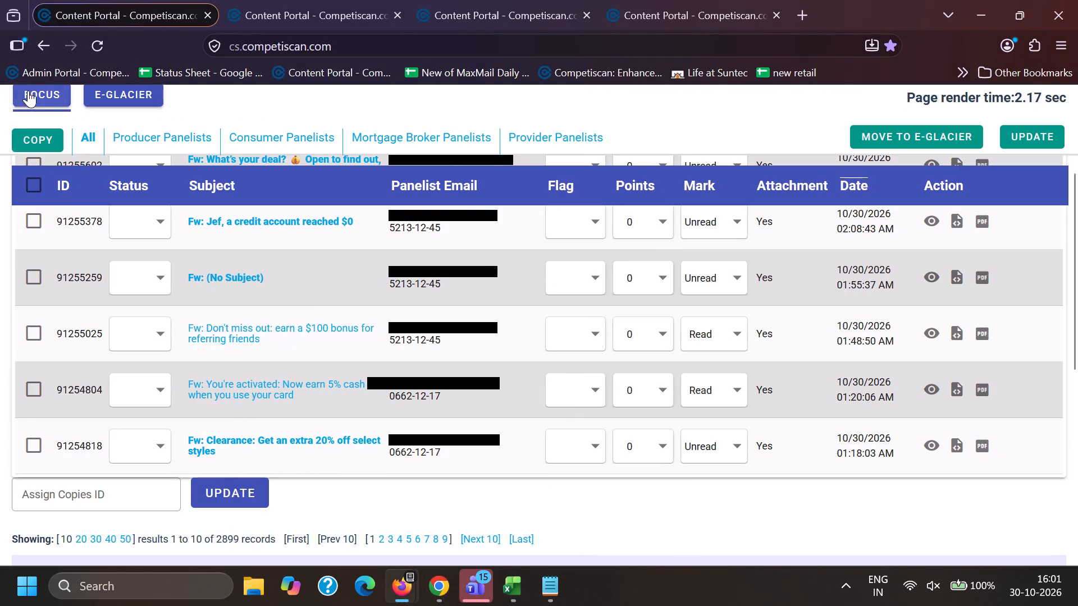
click(28, 90)
From record 90978611 in the second Firefox portal page, copy the subject "Free Kiehl's 6-pc. gift with your $50 purchase—discover can't-miss favorites" without the Fwd prefix.
click(354, 0)
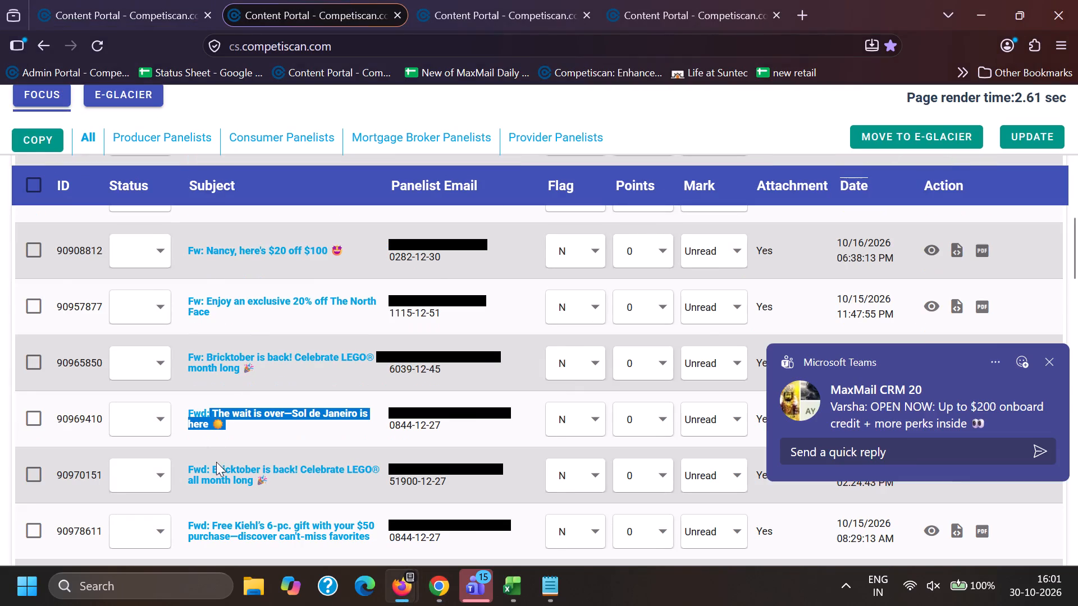
scroll(212, 452, down, 1)
drag(208, 429, 334, 453)
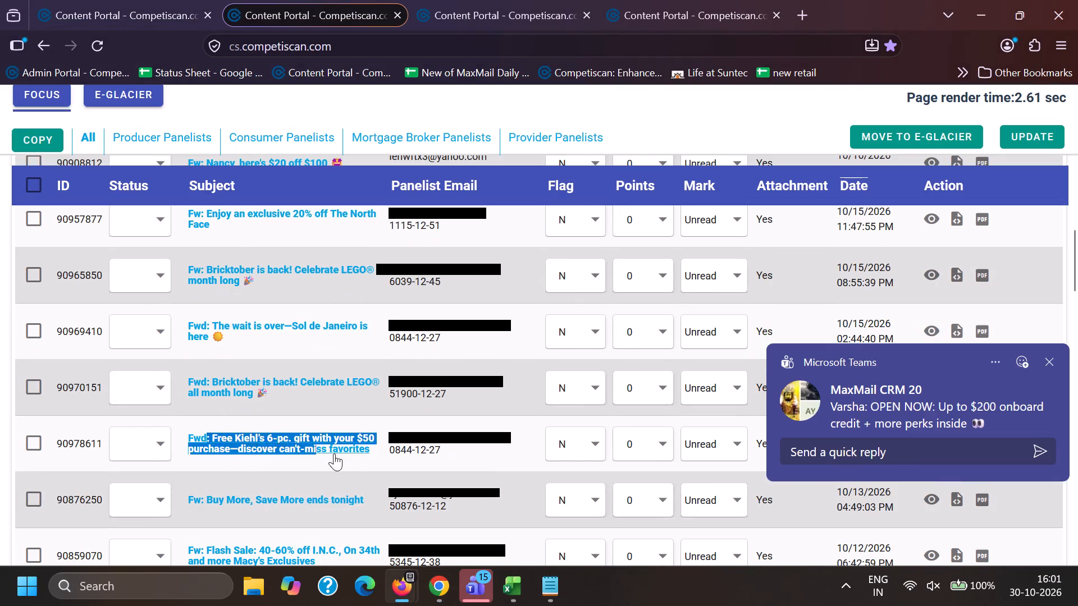
drag(334, 453, 375, 453)
click(221, 469)
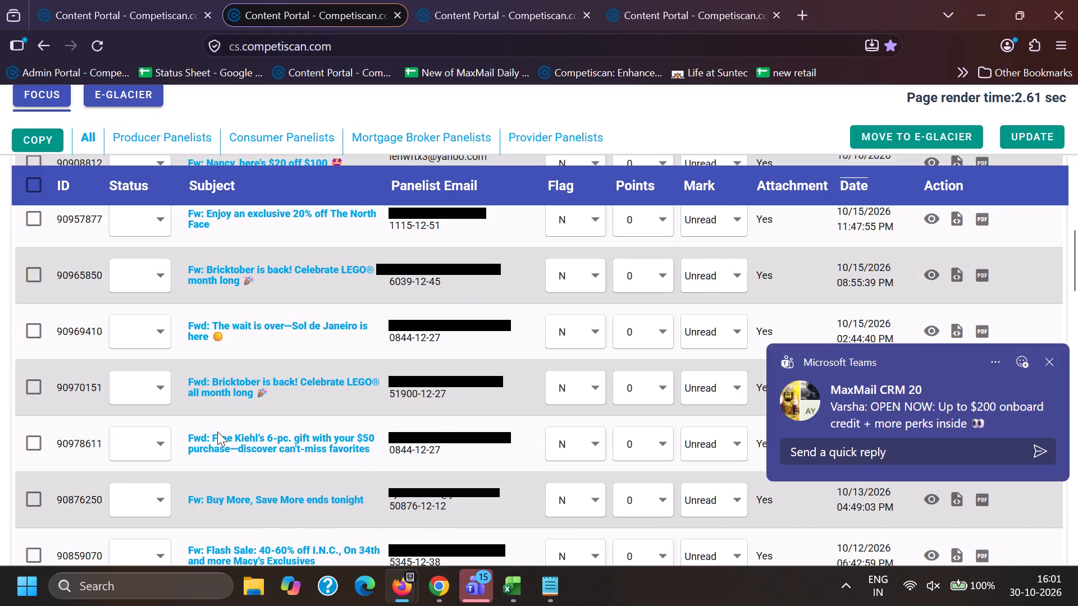
drag(211, 431, 383, 456)
key(ctrl+c)
key(ctrl+c)
Run the "Capital one" search over the Focus email list in the first Firefox portal page.
click(156, 0)
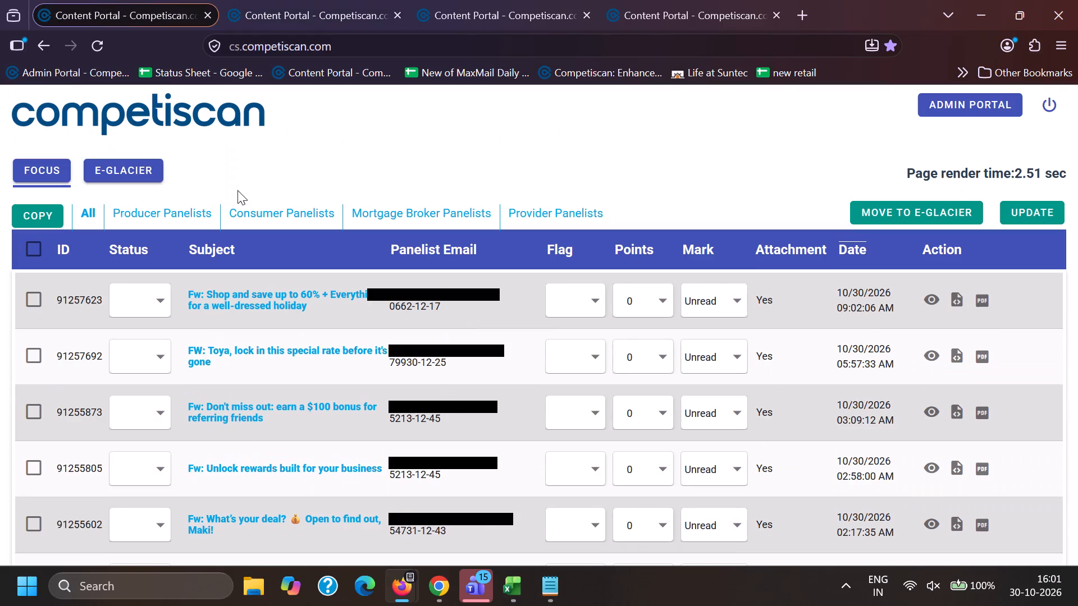
scroll(267, 391, down, 4)
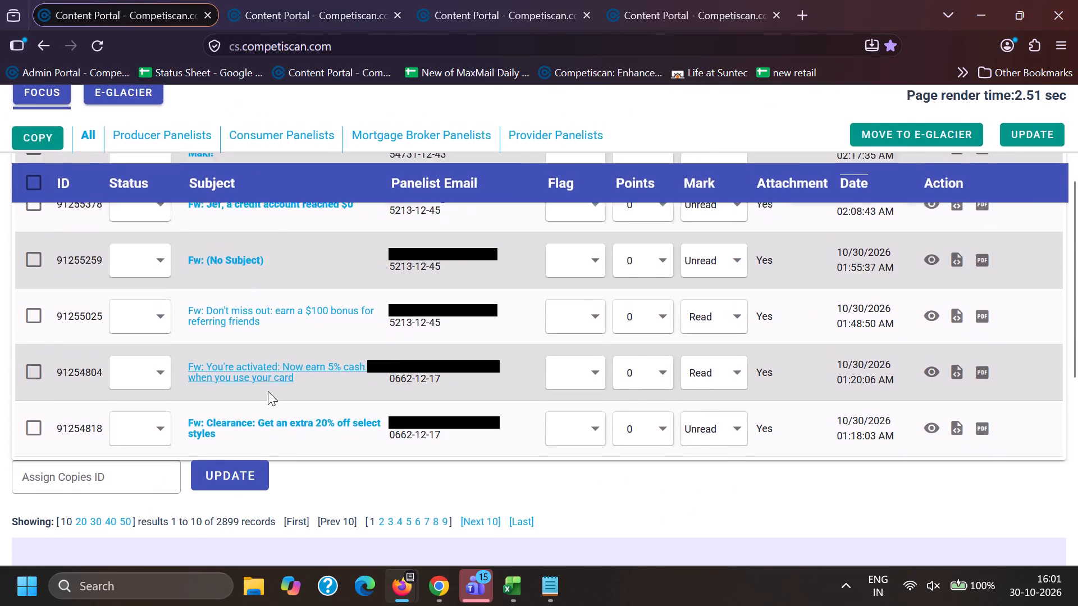
click(127, 366)
In Chrome, search email subjects for the quoted phrase "Free Kiehl's 6-pc. gift with your $50 purchase—discover can't-miss favorites".
click(436, 598)
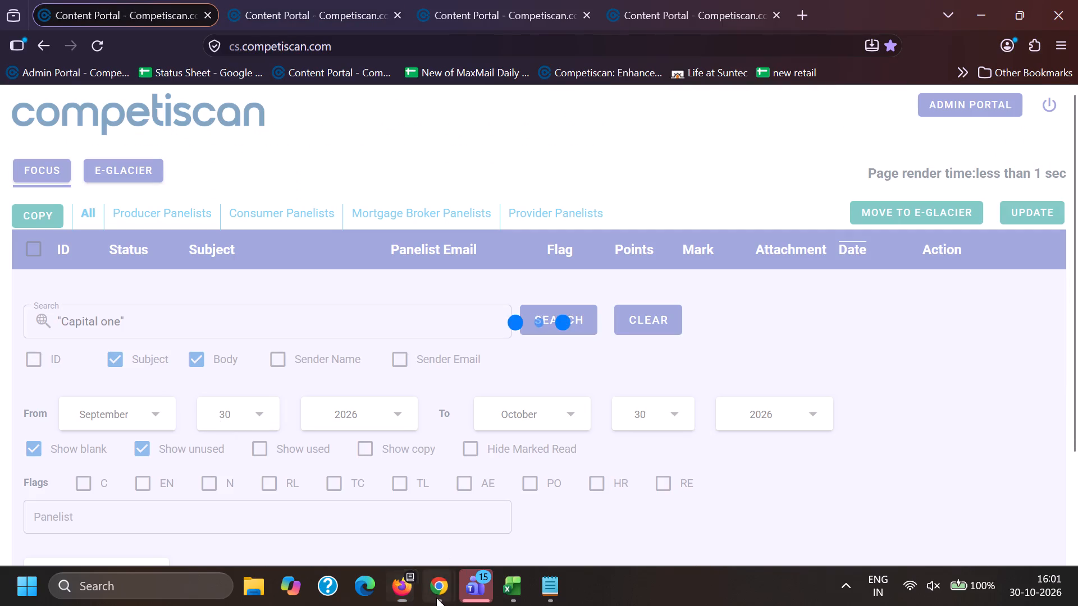
click(331, 526)
drag(429, 509, 1, 436)
key(BackSpace)
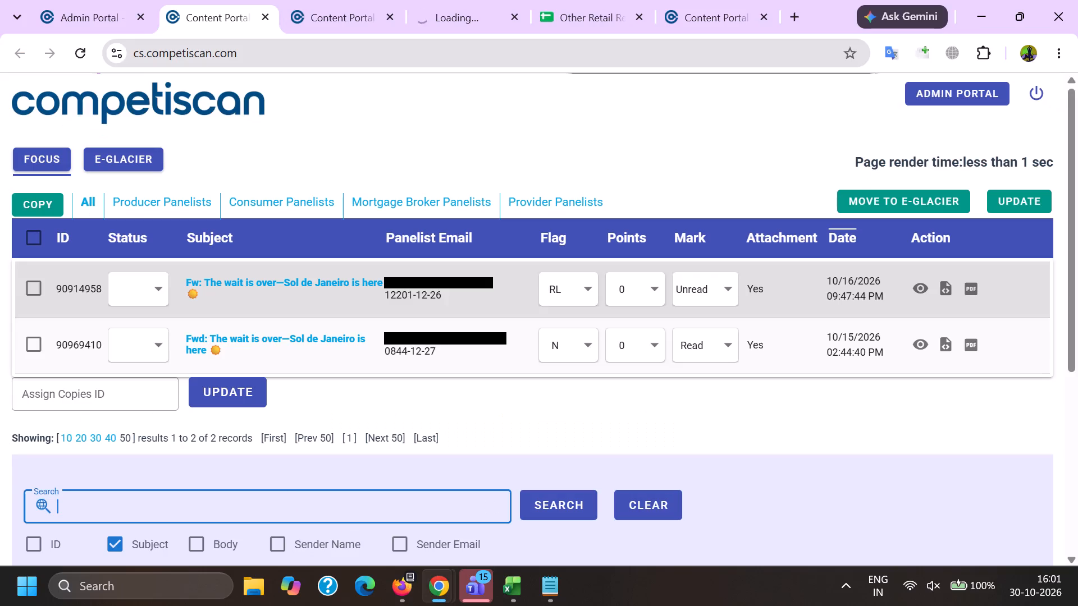
key(shift+quotedbl)
key(ctrl+v)
key(shift+quotedbl)
key(Return)
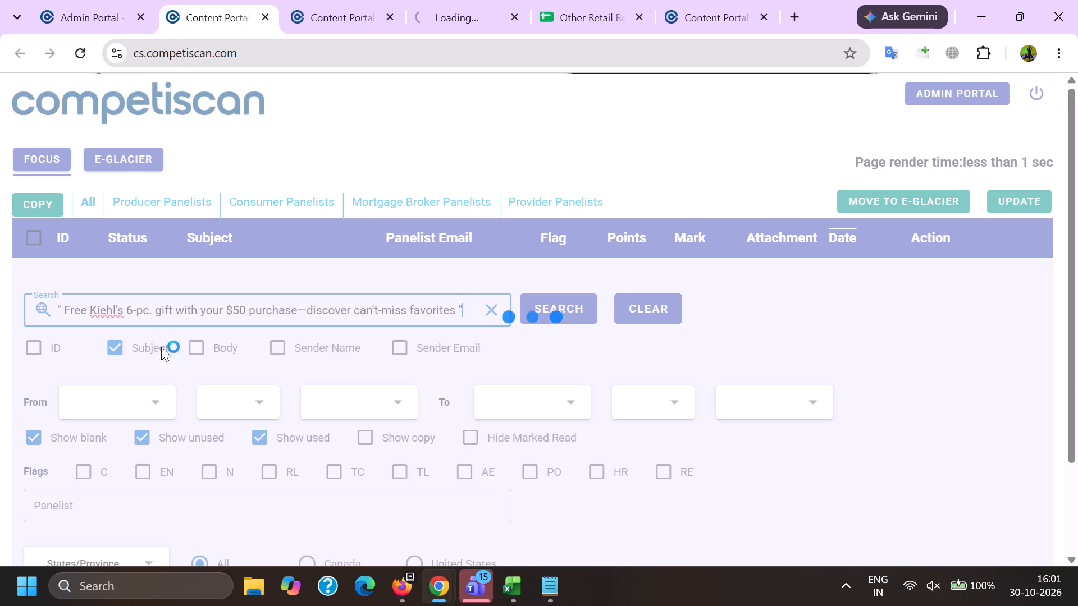
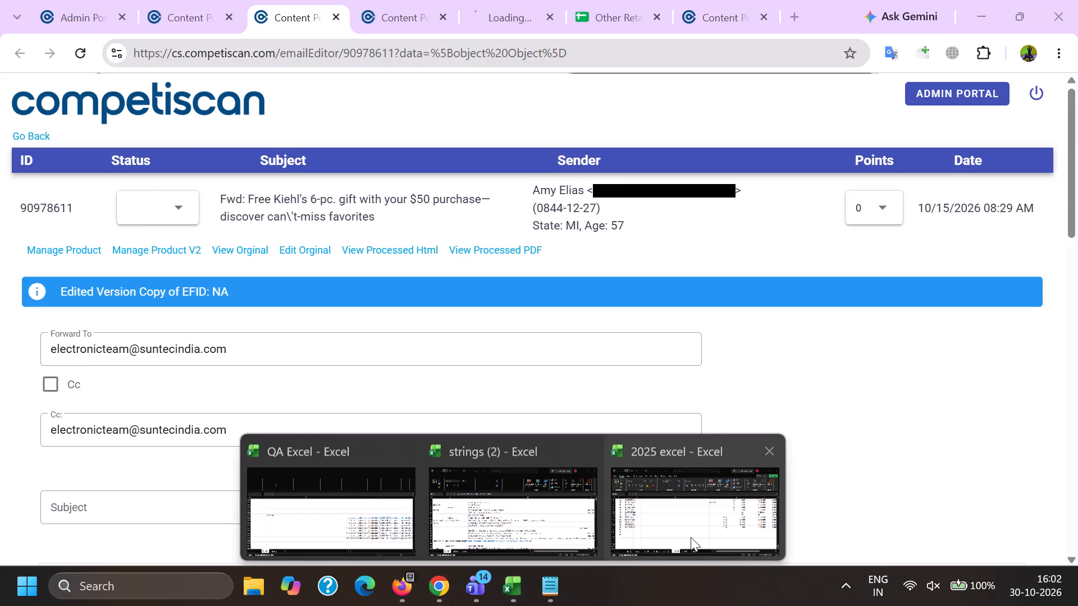
key(ctrl+v)
click(165, 400)
key(c)
key(c)
key(Right)
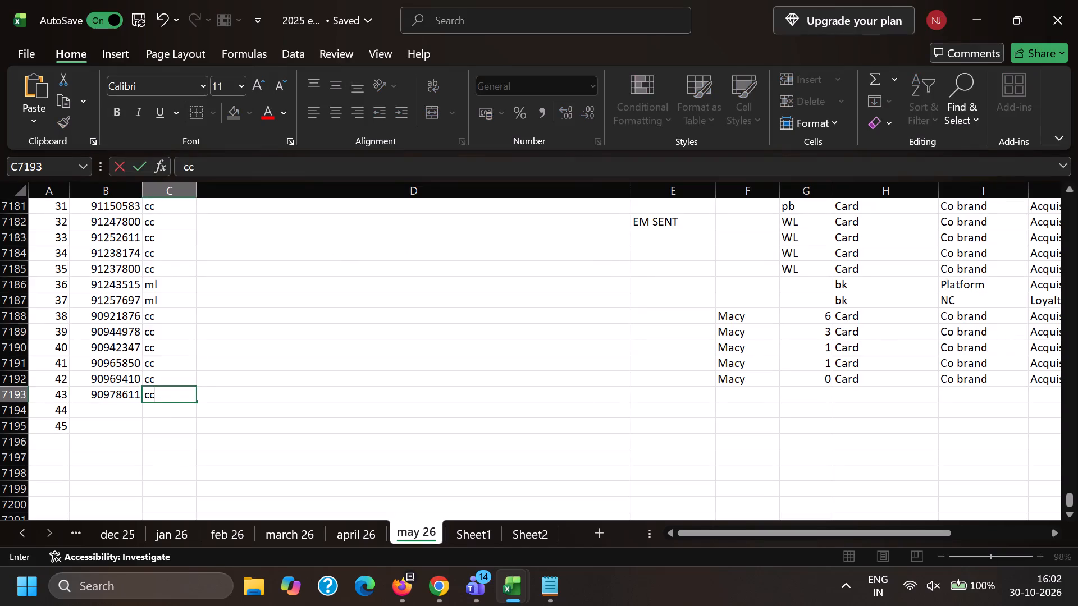
key(Right)
key(Right)
key(Right)
key(Left)
key(m)
key(Right)
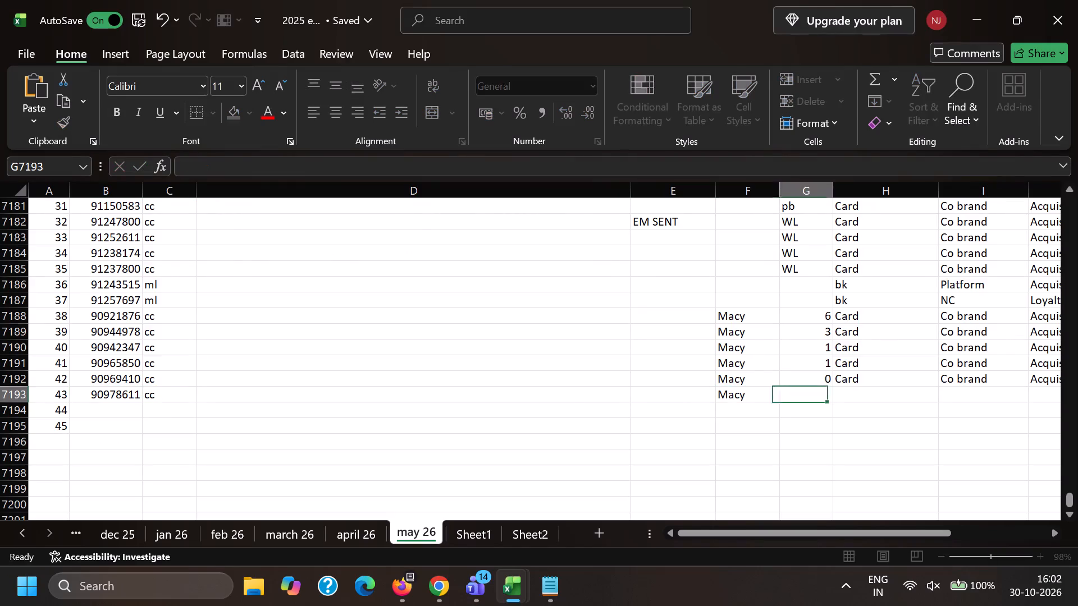
key(Right)
key(Left)
key(0)
key(Right)
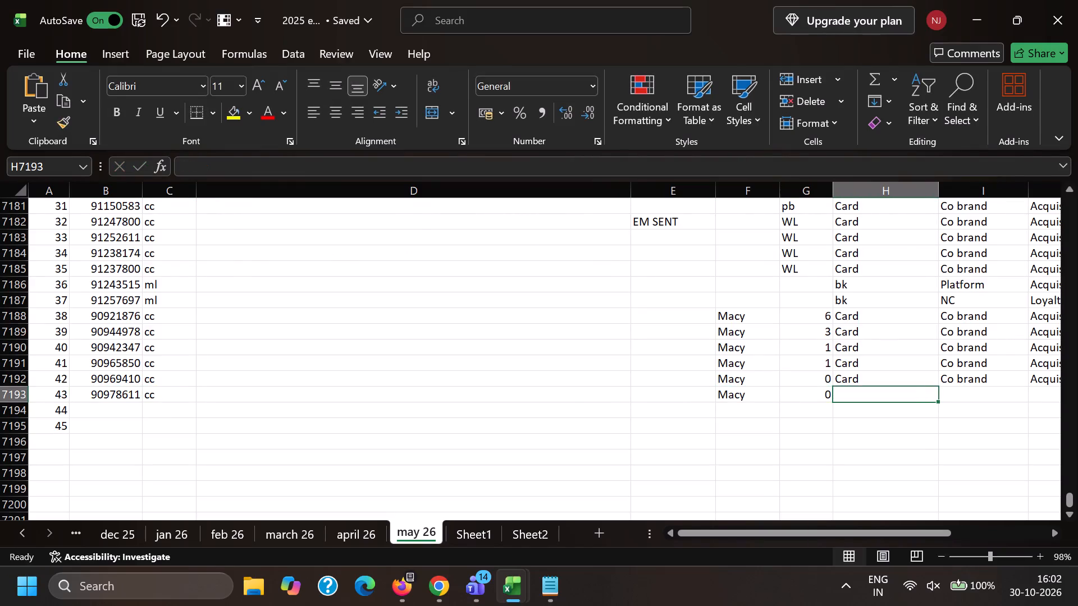
key(c)
key(Right)
key(c)
key(Right)
key(a)
key(Left)
key(Left)
key(Left)
key(Left)
key(Left)
key(Left)
key(Left)
key(Left)
key(Left)
key(Left)
key(Left)
key(Left)
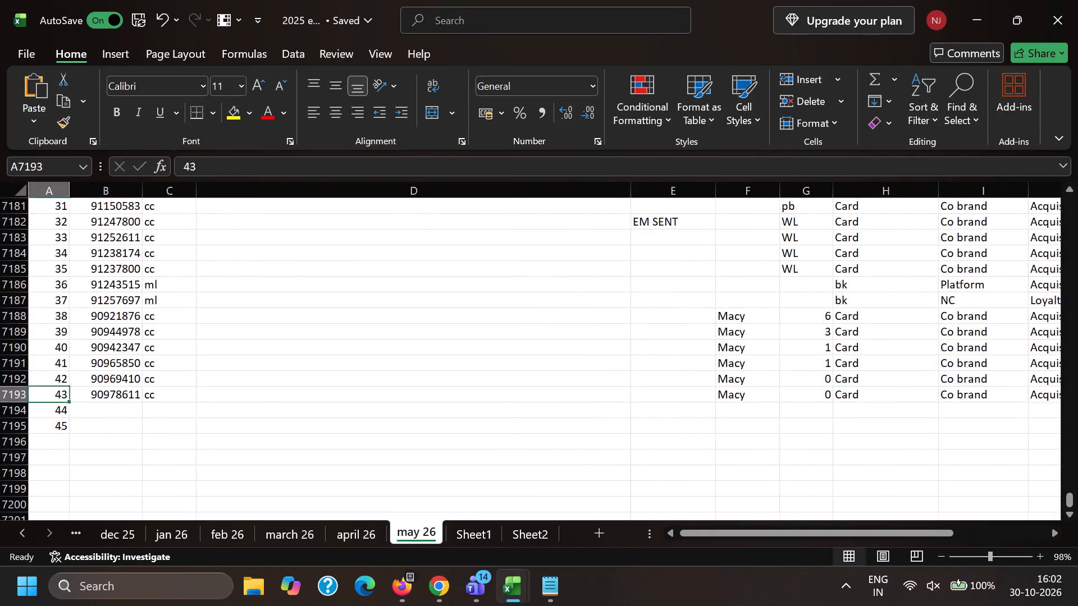
Switch to Chrome and review the forwarded Macy's Beauty email body in the editor for record 90978611.
key(alt+Tab)
scroll(308, 363, down, 6)
scroll(268, 379, up, 5)
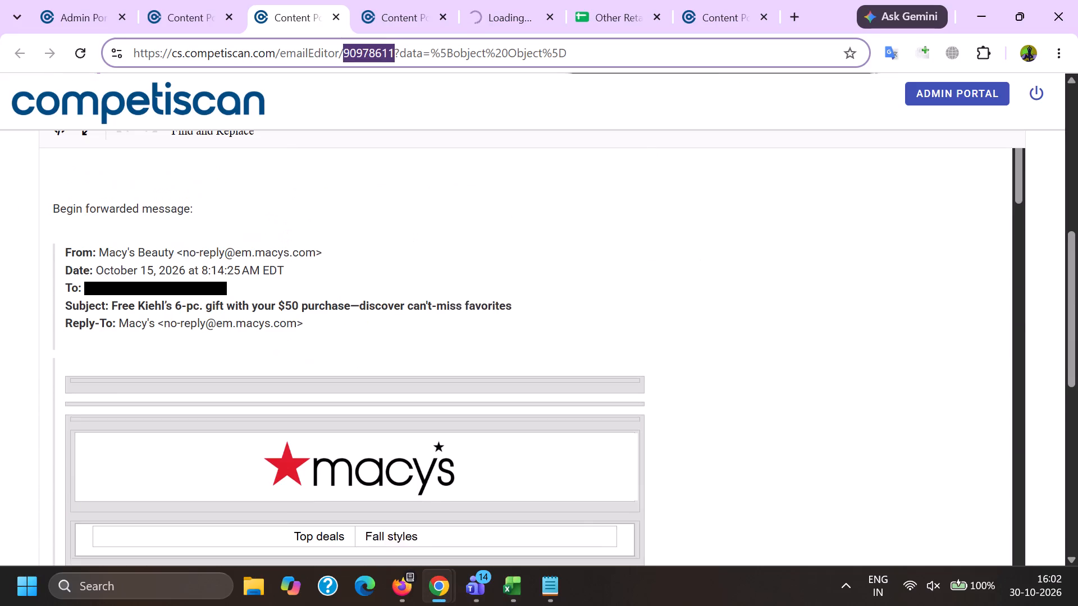
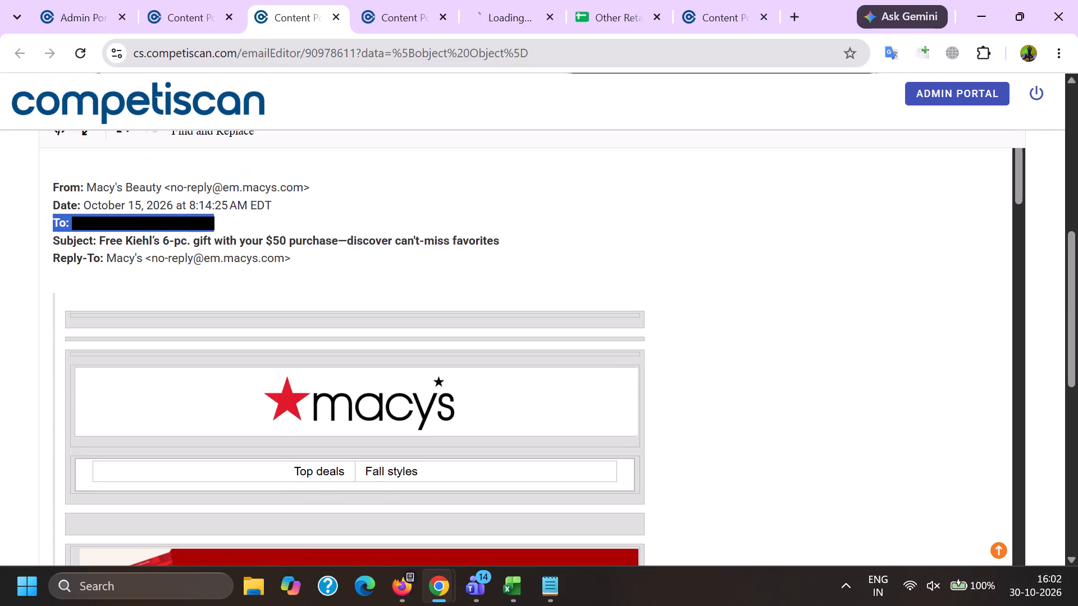
key(BackSpace)
drag(172, 185, 349, 186)
key(BackSpace)
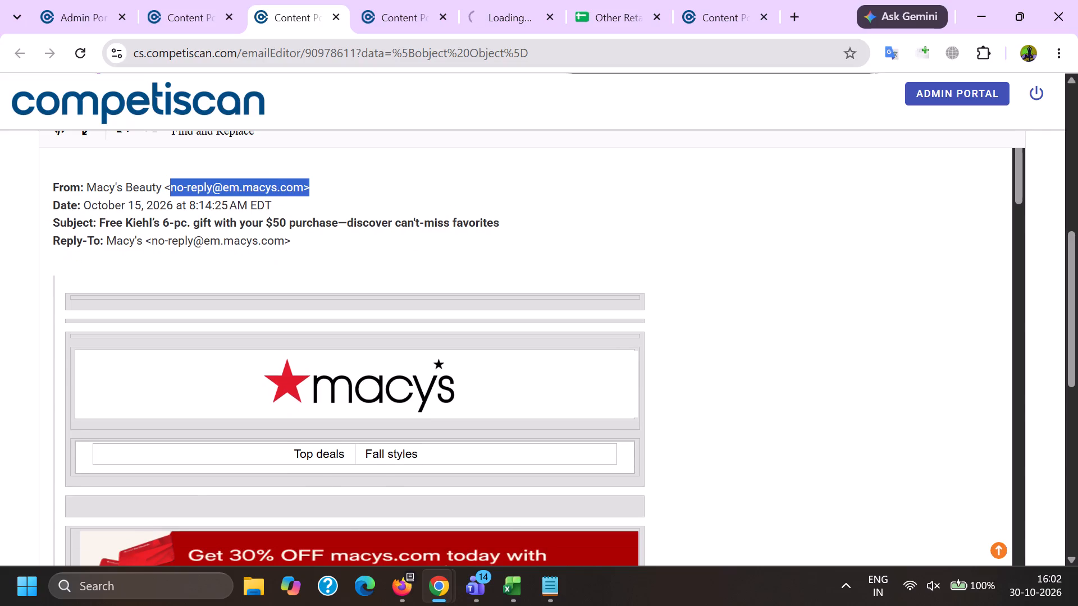
key(BackSpace)
drag(342, 245, 47, 246)
key(BackSpace)
Remove the hyperlinks from the red Macy's Card offer banner and the Sign Up text in the email body.
scroll(325, 360, down, 2)
click(283, 400)
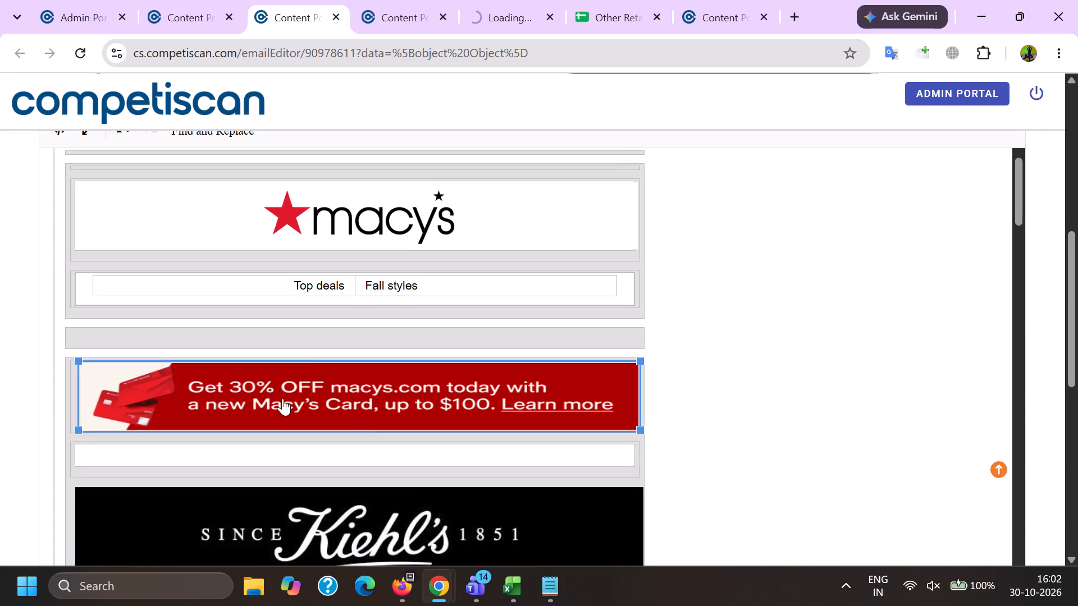
click(323, 334)
scroll(316, 355, down, 20)
scroll(316, 355, down, 13)
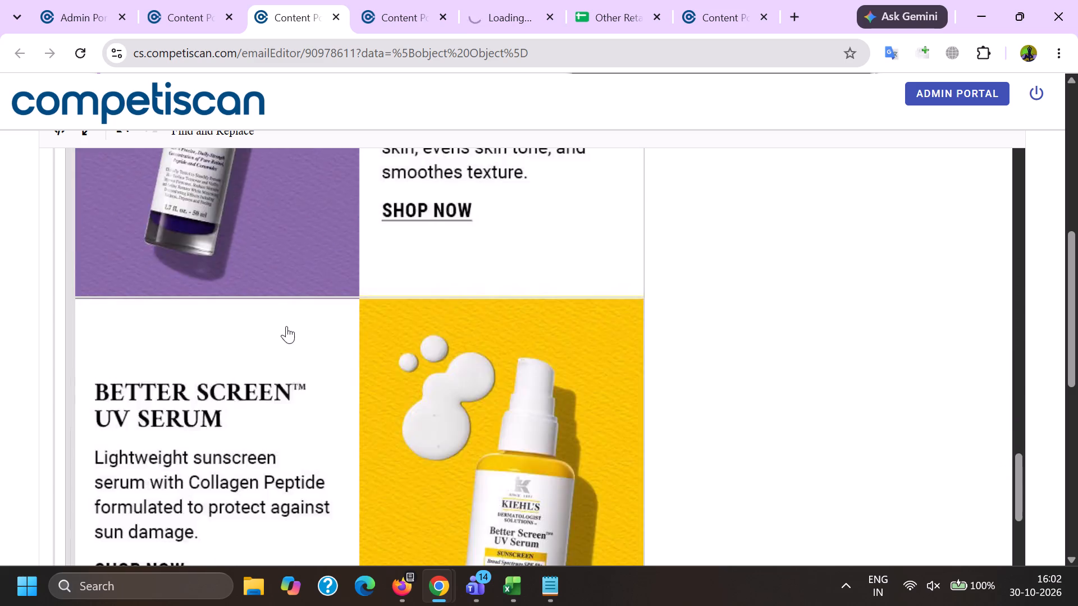
scroll(286, 326, down, 5)
scroll(349, 426, up, 3)
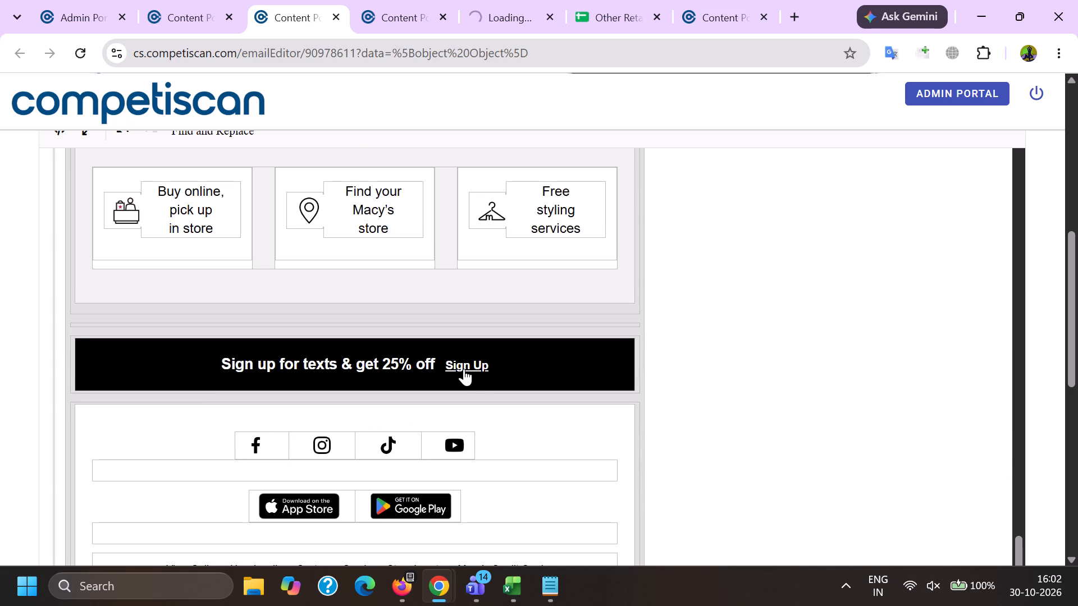
click(474, 362)
click(562, 393)
Remove the hyperlinks from the YouTube, TikTok, Instagram and Facebook icons and the App Store and Google Play badges.
click(451, 443)
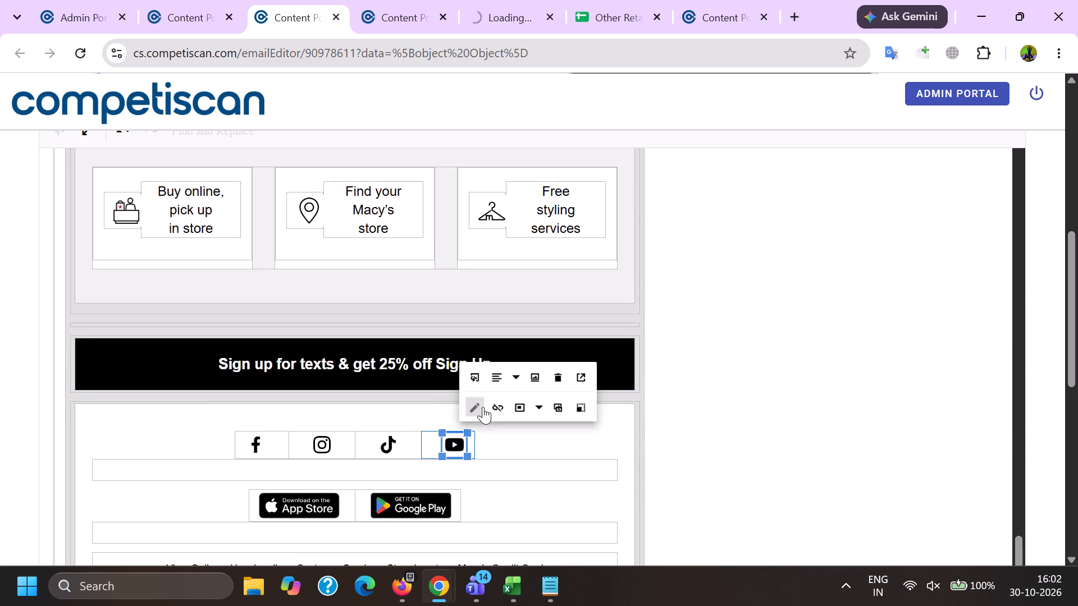
click(486, 404)
click(379, 447)
click(427, 412)
click(318, 447)
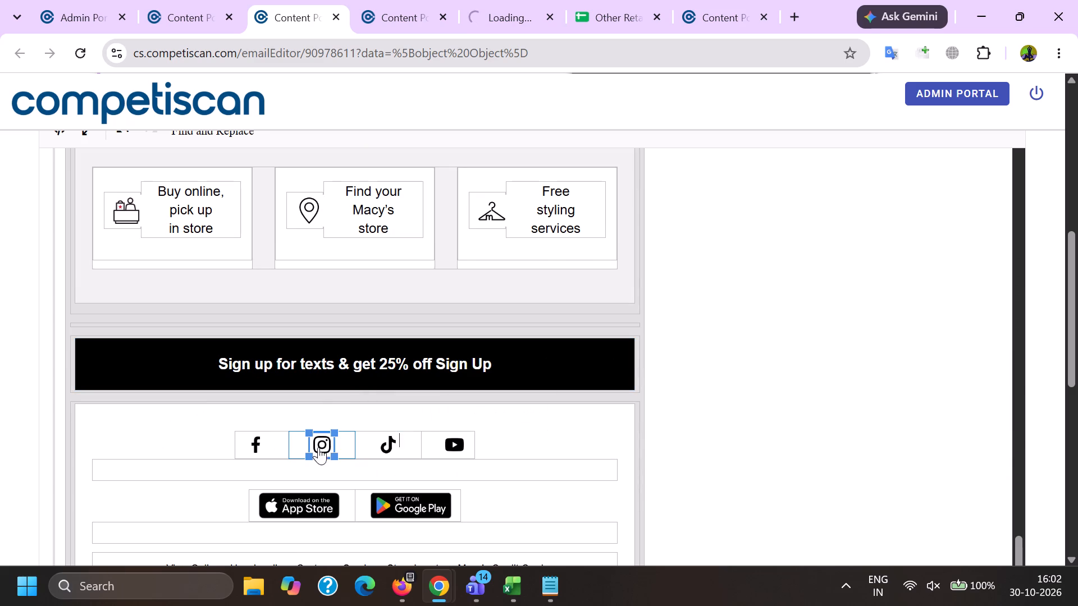
click(363, 411)
click(257, 444)
click(293, 411)
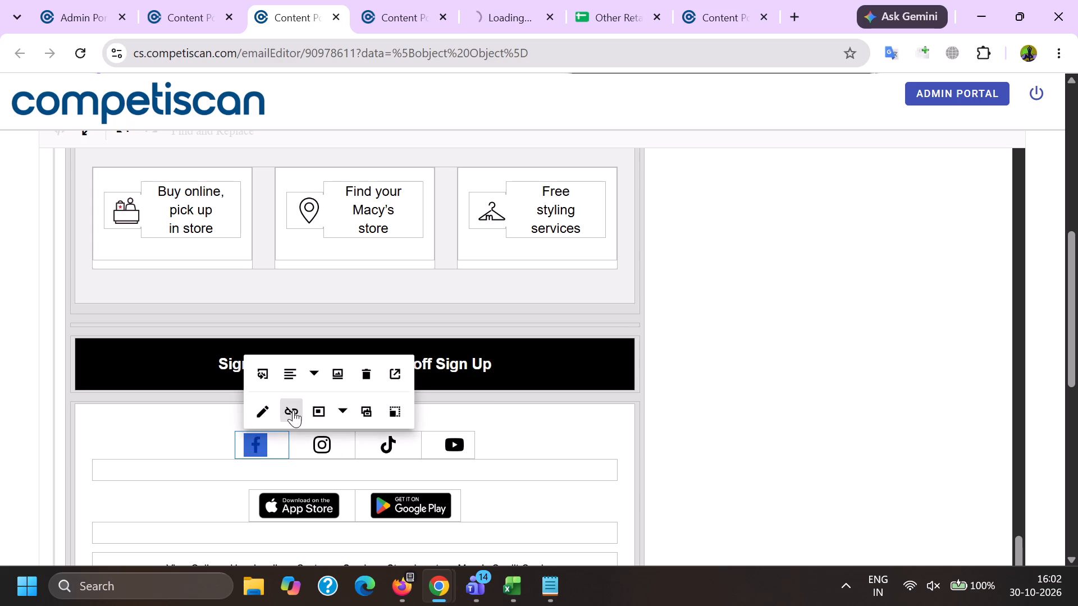
click(295, 502)
click(294, 509)
click(318, 463)
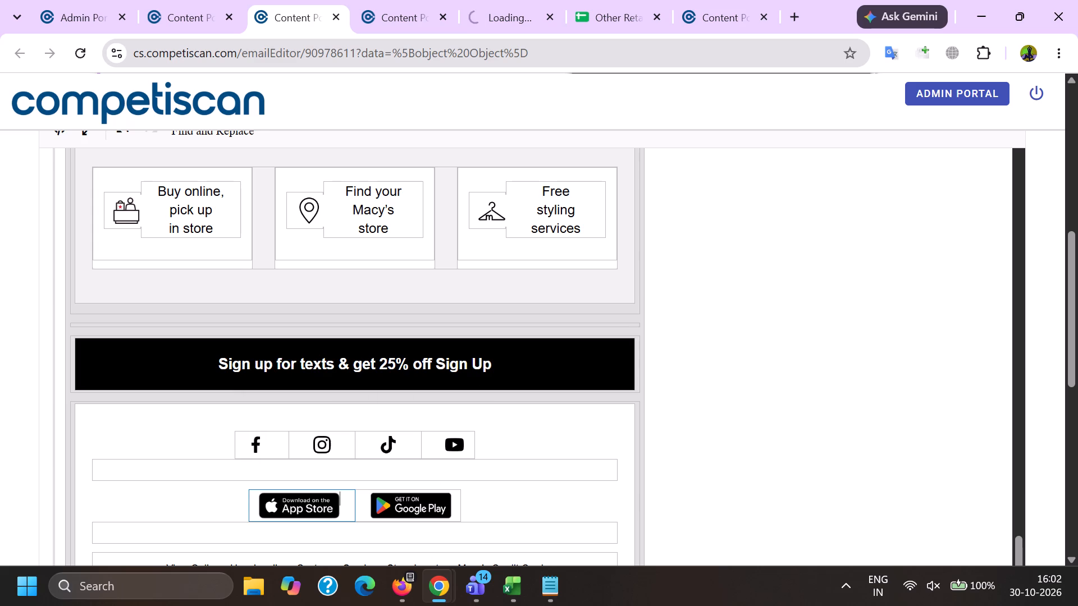
click(413, 503)
click(412, 465)
scroll(351, 384, down, 2)
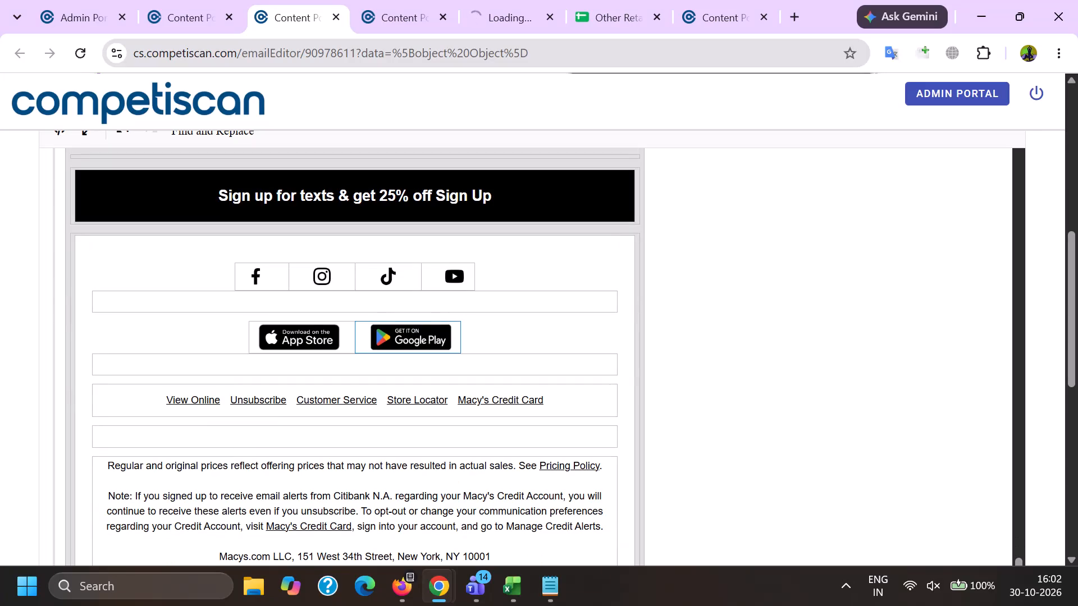
Remove the hyperlinks from View Online, Unsubscribe and Macy's Credit Card in the footer, and from Macy's Credit Card in the legal note.
click(199, 397)
click(296, 429)
click(263, 404)
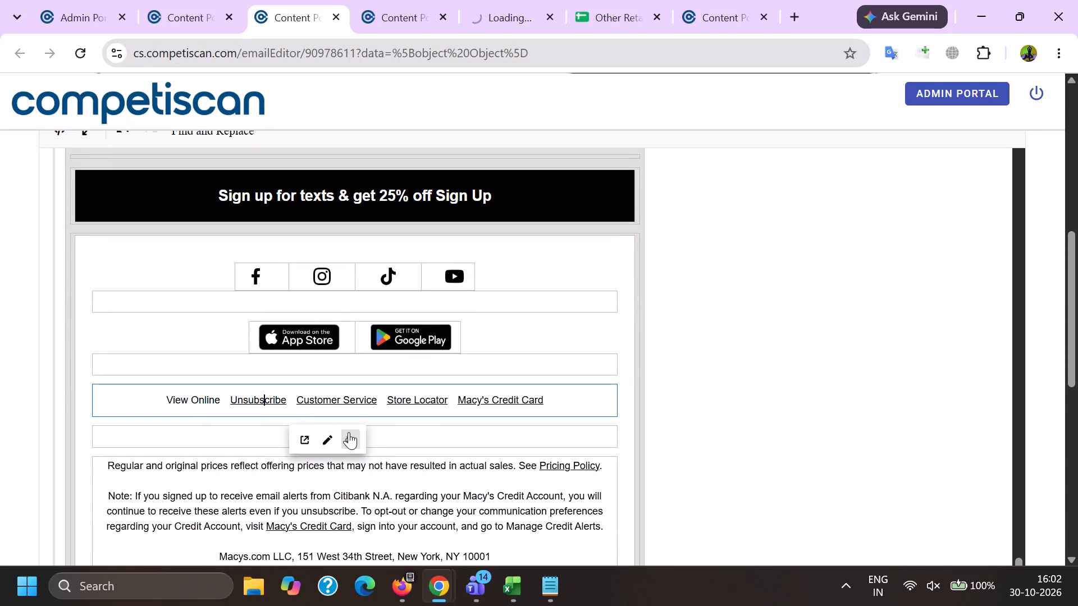
click(355, 433)
click(482, 401)
click(563, 435)
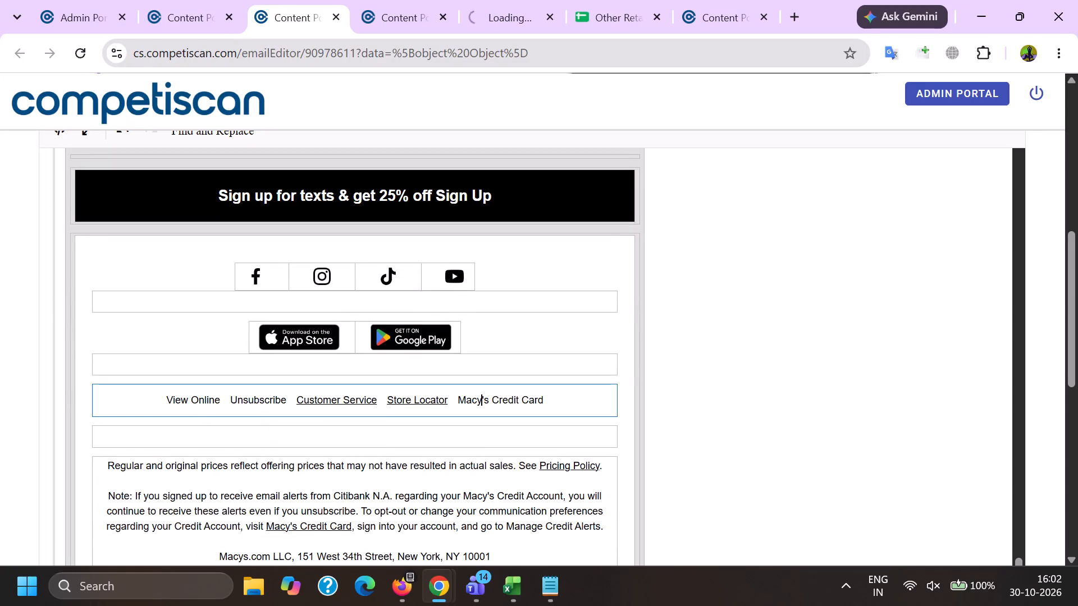
scroll(400, 356, down, 2)
click(297, 441)
click(395, 474)
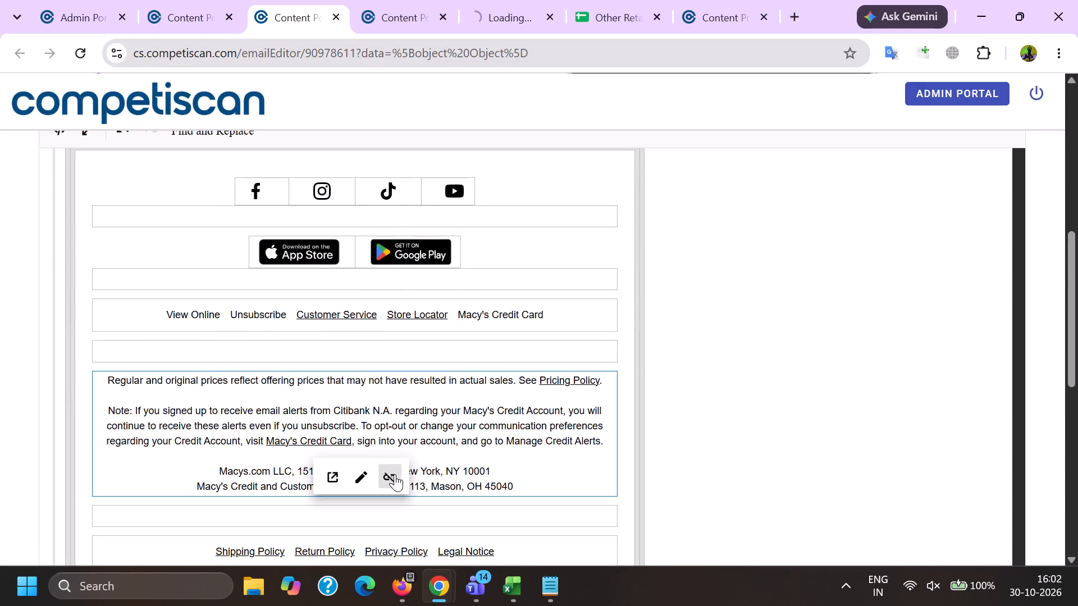
scroll(390, 384, down, 10)
click(374, 404)
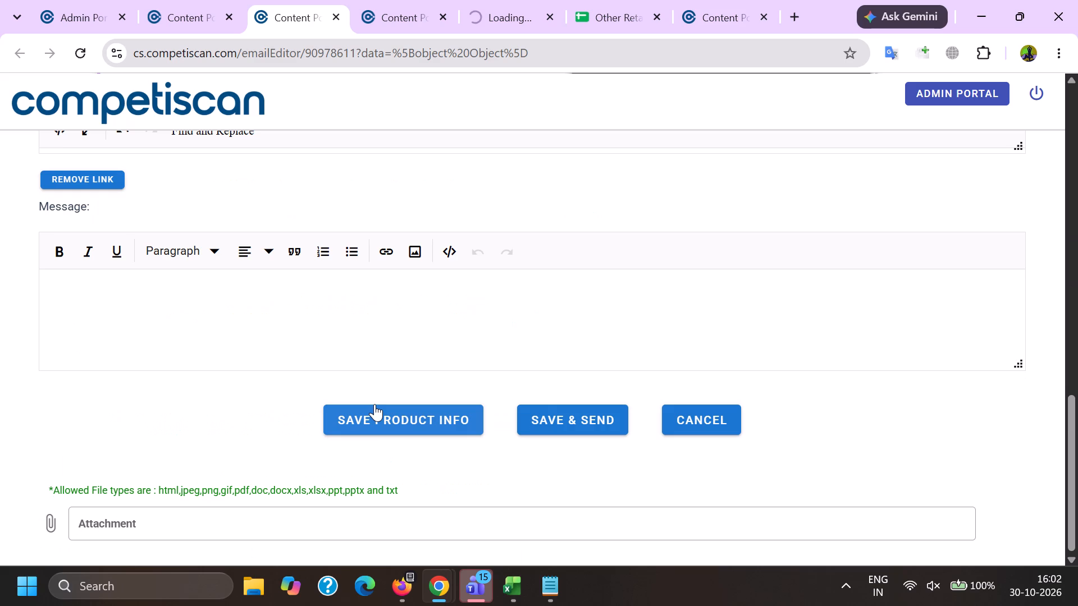
click(545, 355)
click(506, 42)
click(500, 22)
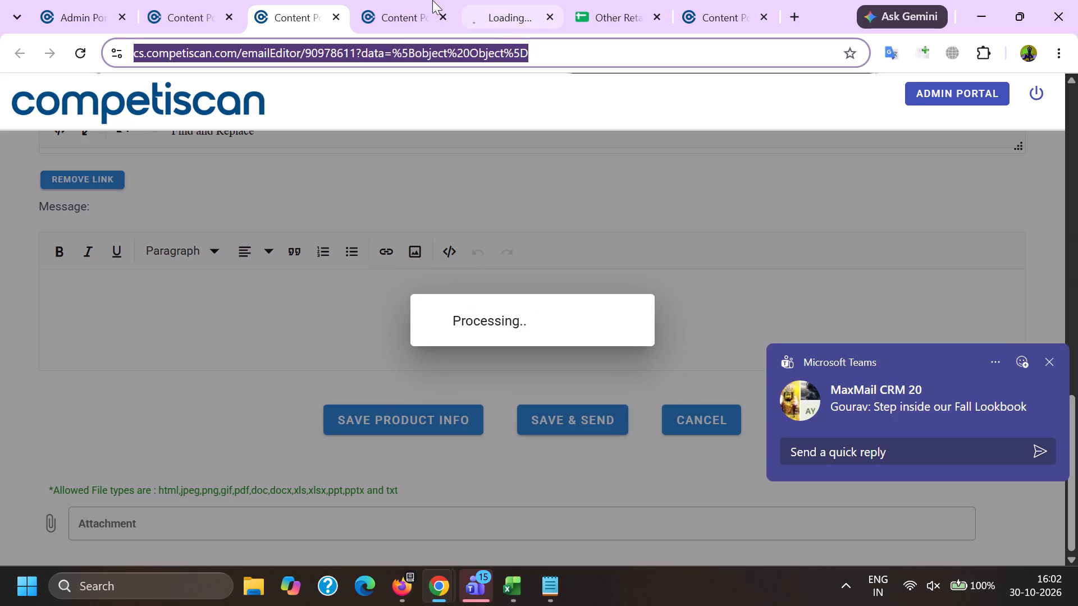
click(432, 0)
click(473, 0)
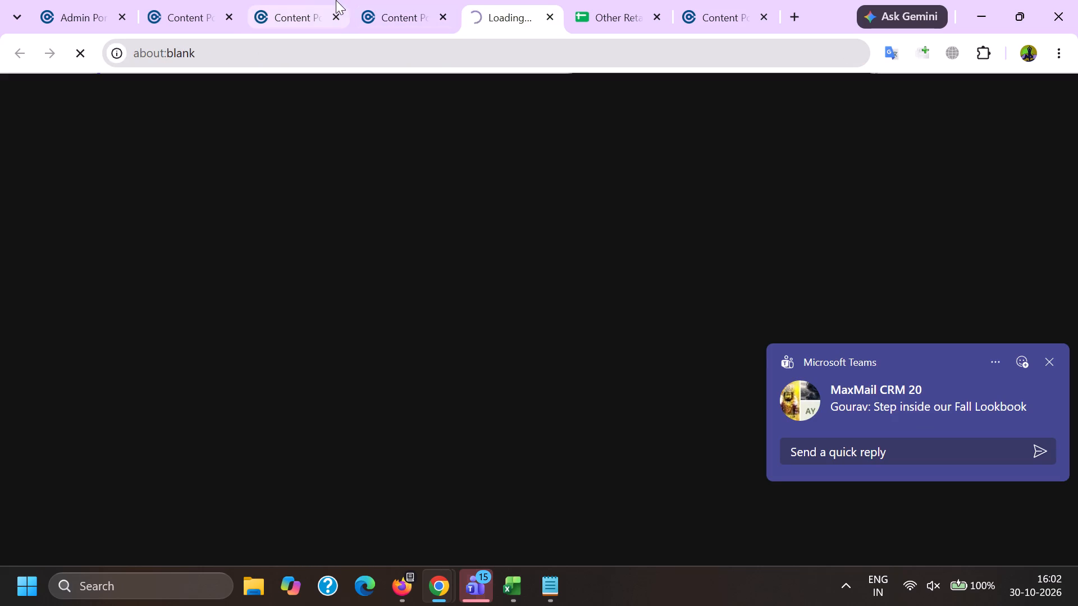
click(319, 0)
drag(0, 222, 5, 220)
Open the Manage Product form for record 90978611 and copy the name Macy's from the email body's From line.
click(60, 114)
key(alt+Tab)
scroll(127, 188, down, 5)
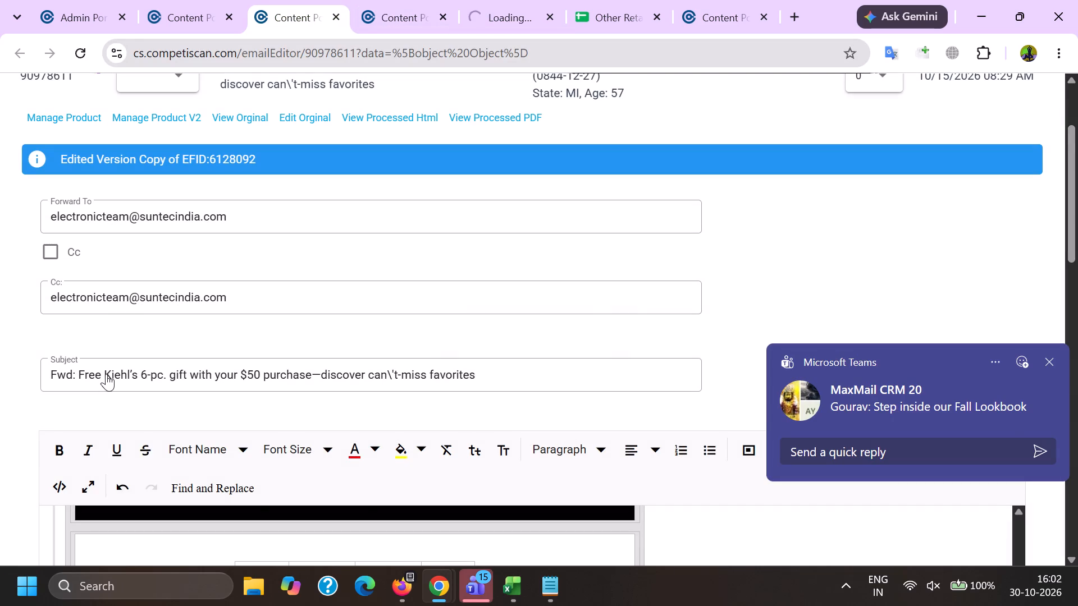
click(80, 467)
key(Page_Up)
key(Page_Up)
key(Page_Up)
key(Page_Up)
key(Page_Up)
key(Page_Up)
key(Page_Up)
key(Page_Up)
key(Page_Up)
key(Page_Up)
key(Page_Up)
key(Page_Up)
key(Page_Up)
key(Page_Up)
key(Page_Up)
key(Page_Up)
key(Page_Up)
key(Page_Up)
key(Page_Up)
key(Page_Up)
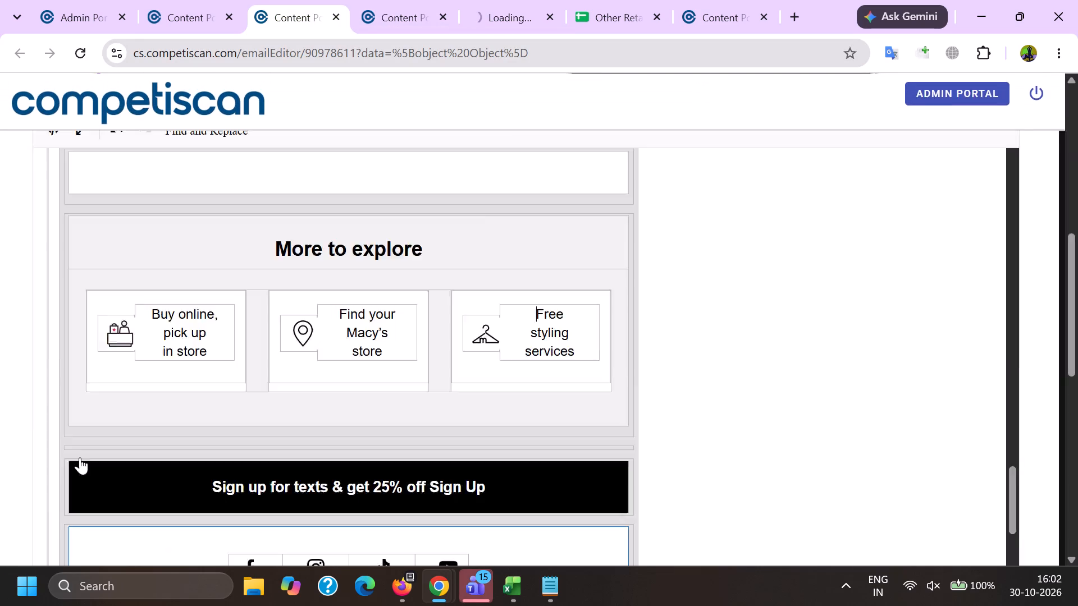
scroll(40, 321, down, 4)
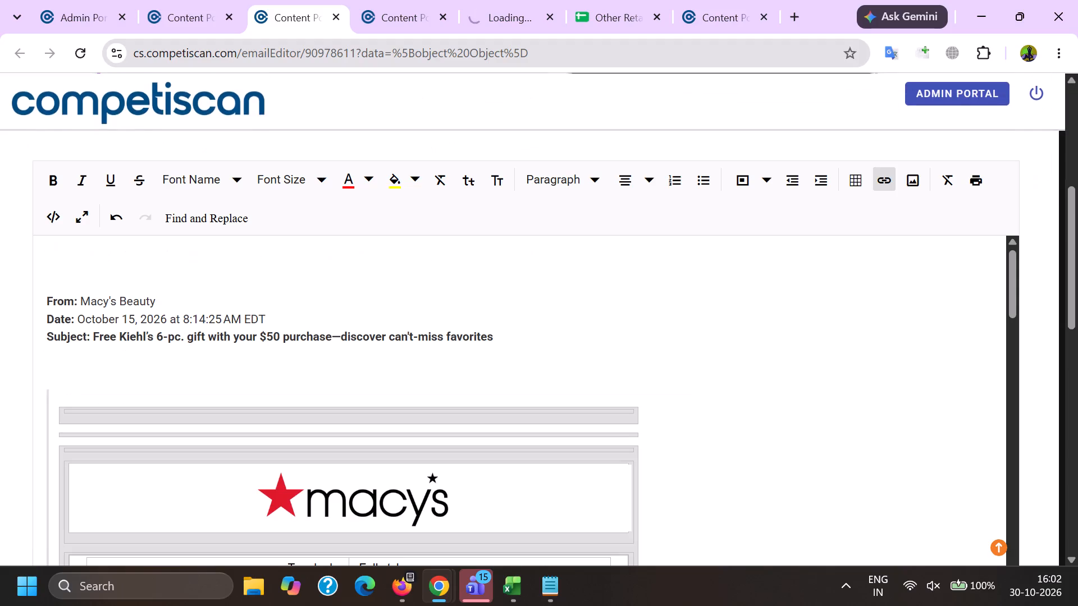
double_click(89, 304)
key(shift+Left)
key(ctrl+c)
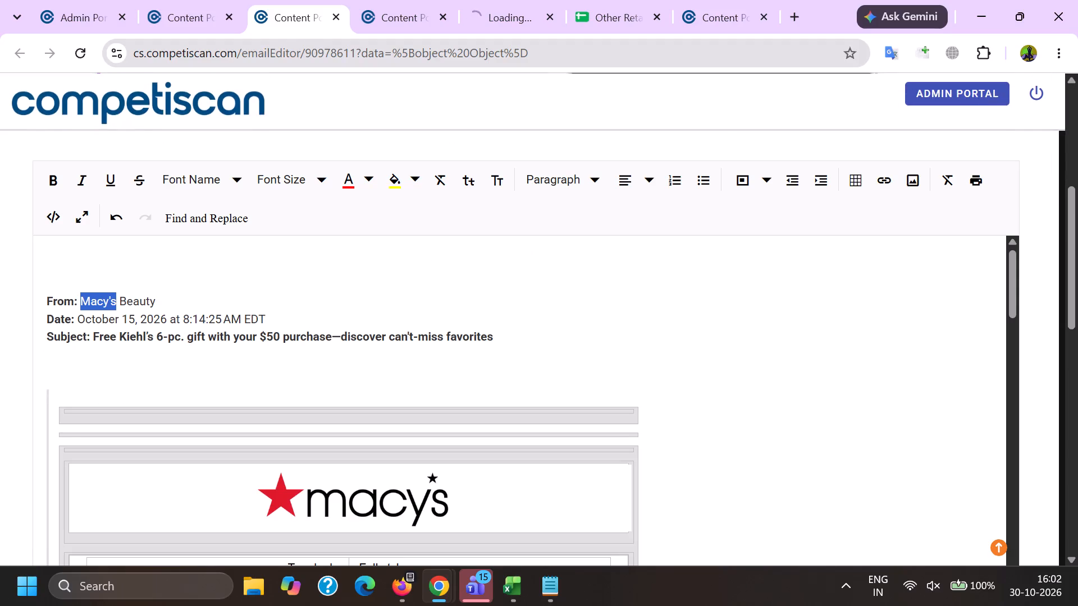
Replace the company apc-na with Macy's in the product form and search the affinities for Macy's.
key(alt+Tab)
scroll(322, 207, down, 5)
click(322, 318)
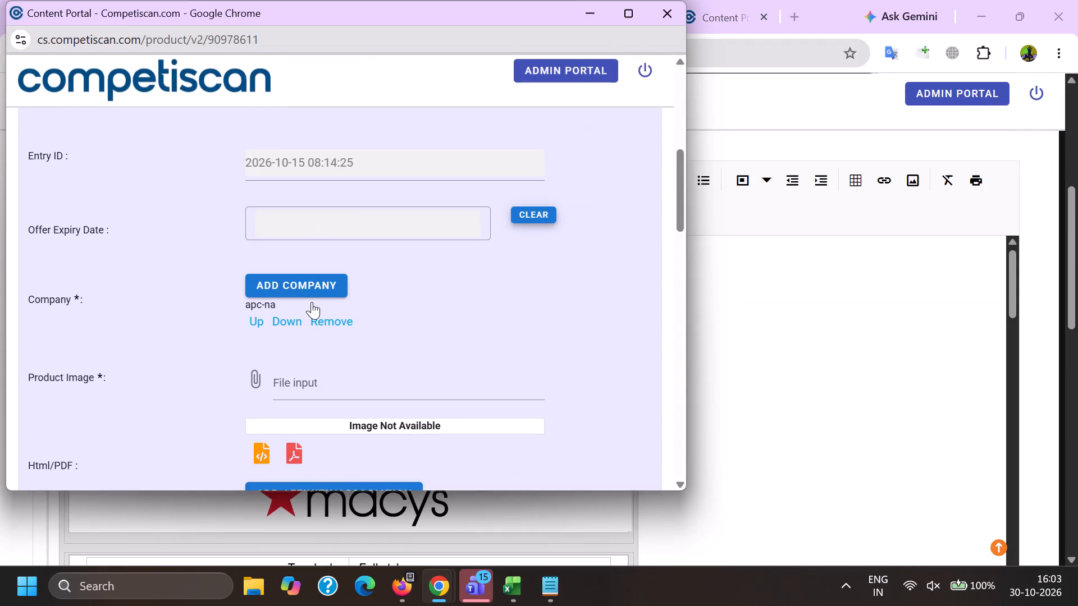
click(309, 296)
key(ctrl+v)
scroll(334, 183, down, 2)
click(341, 292)
click(410, 319)
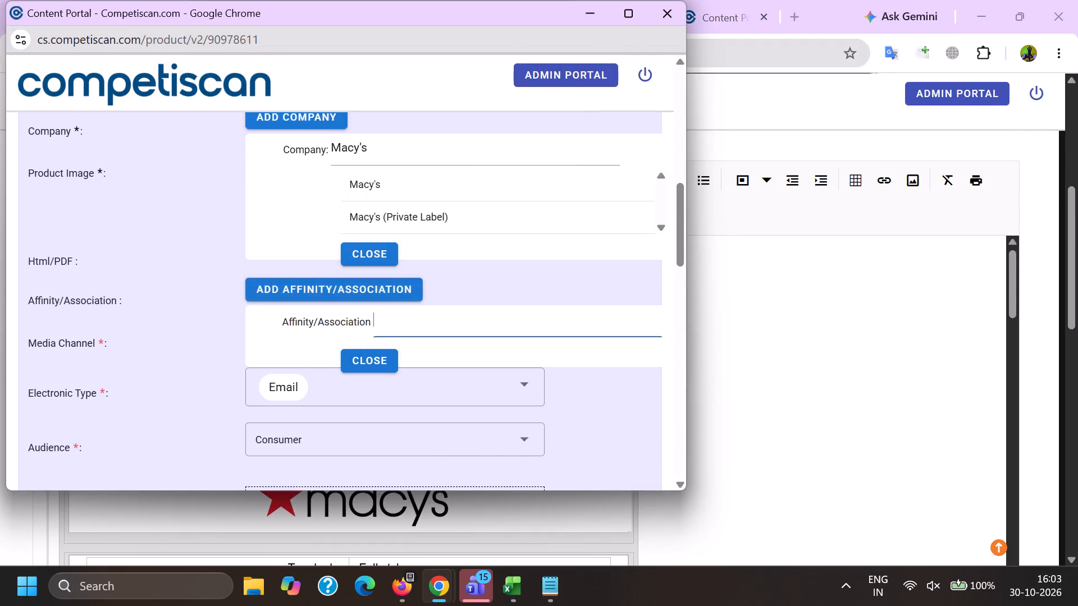
key(ctrl+v)
scroll(381, 341, up, 2)
click(363, 356)
Search for citibank and add it as the second company of the product.
click(300, 325)
click(299, 282)
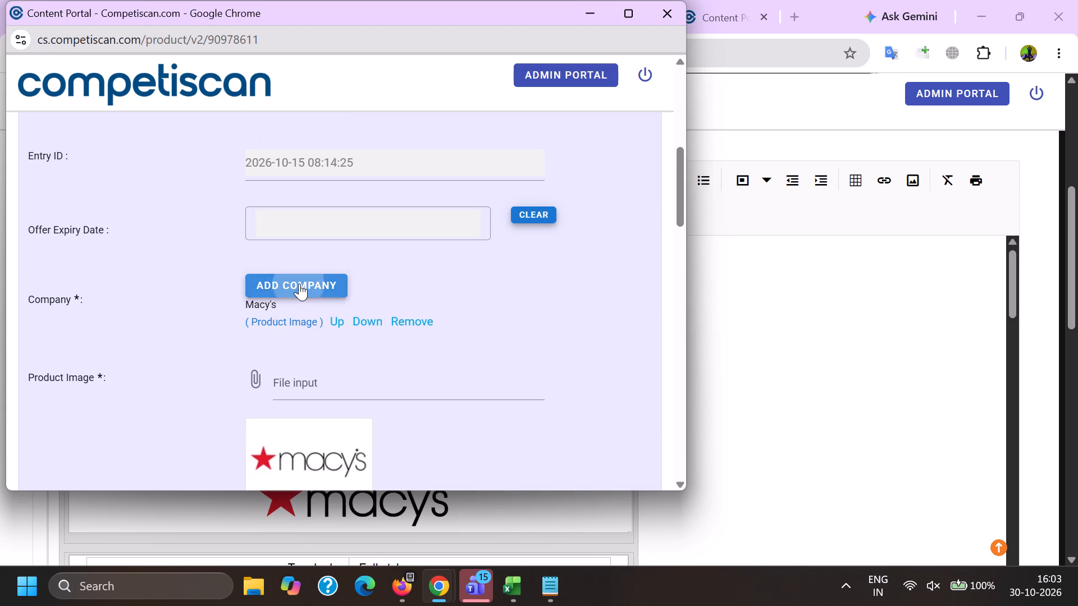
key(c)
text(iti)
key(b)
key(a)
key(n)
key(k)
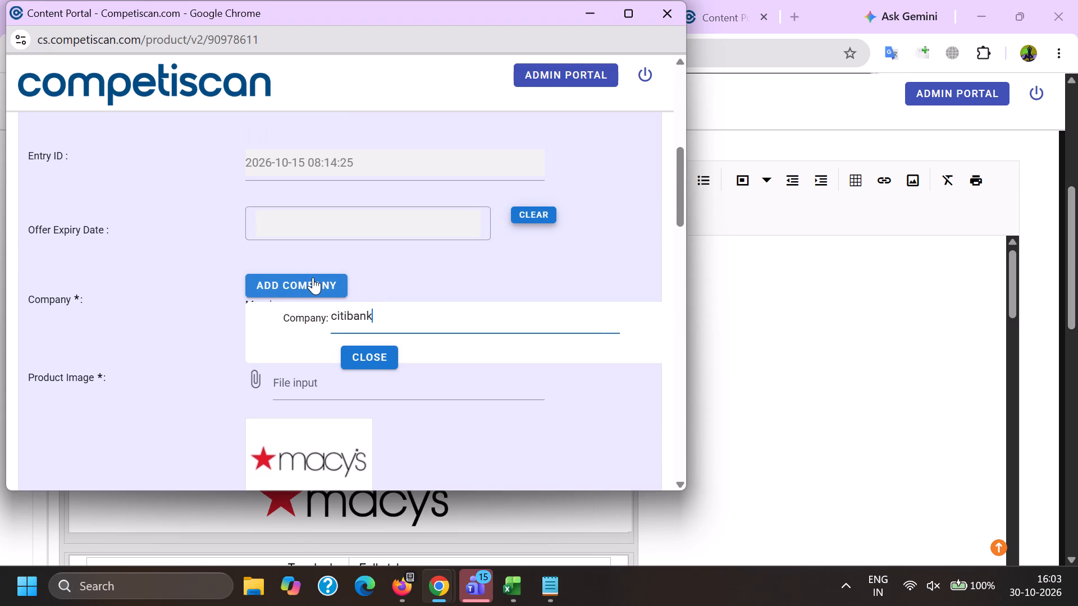
click(378, 361)
Add Macy's (Retail) as the product's affinity/association.
scroll(323, 261, down, 4)
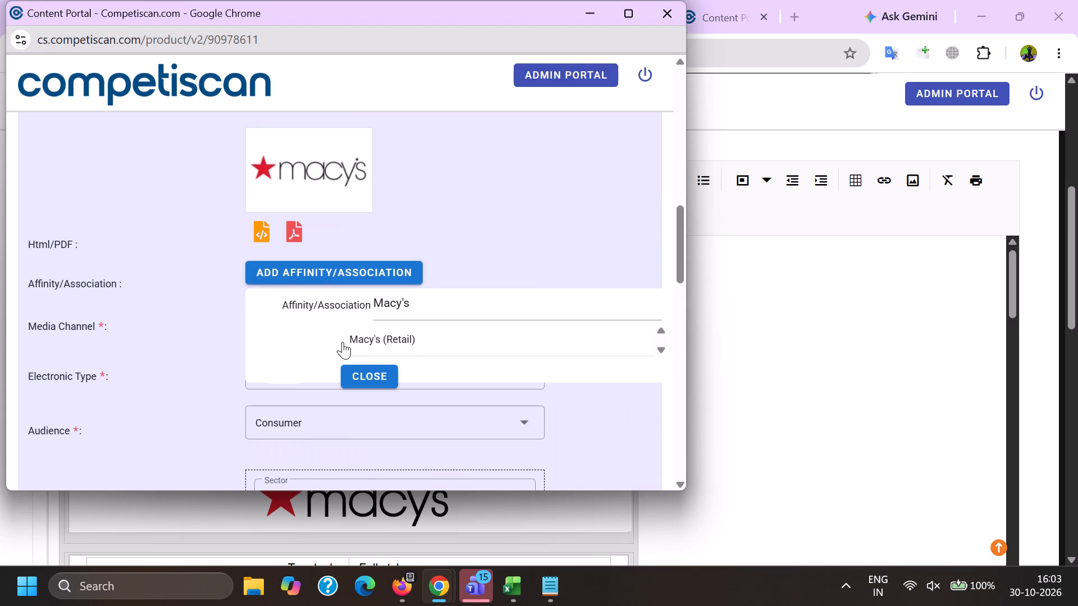
click(365, 346)
Set the sector to Retail, the category to Health & Beauty and the subcategory to Beauty & Personal Care.
scroll(290, 223, down, 3)
click(305, 284)
click(302, 267)
scroll(301, 267, down, 6)
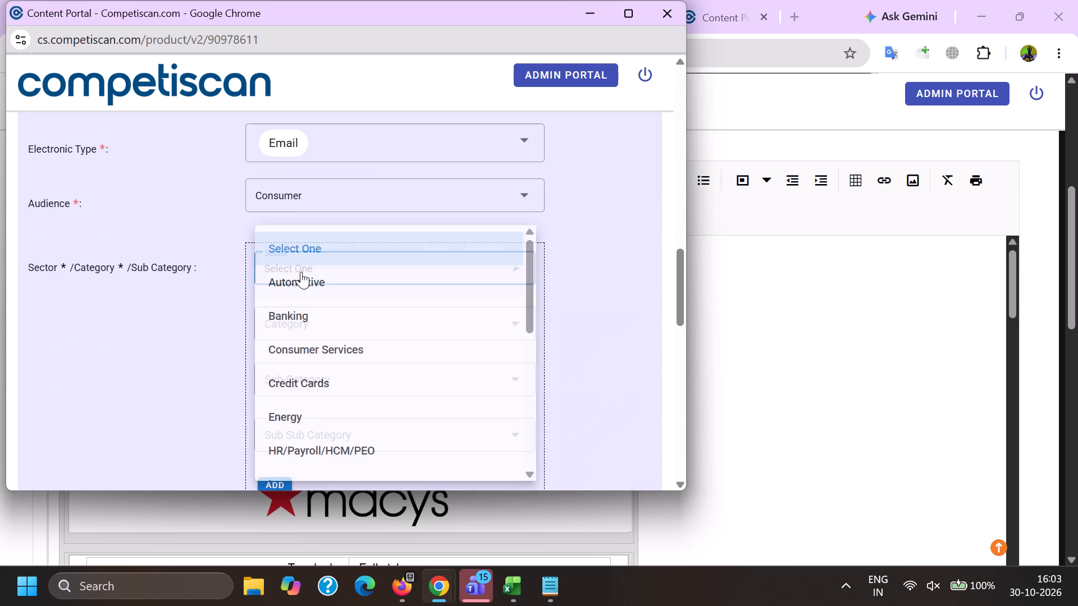
click(299, 342)
click(289, 273)
click(306, 311)
drag(168, 323, 306, 311)
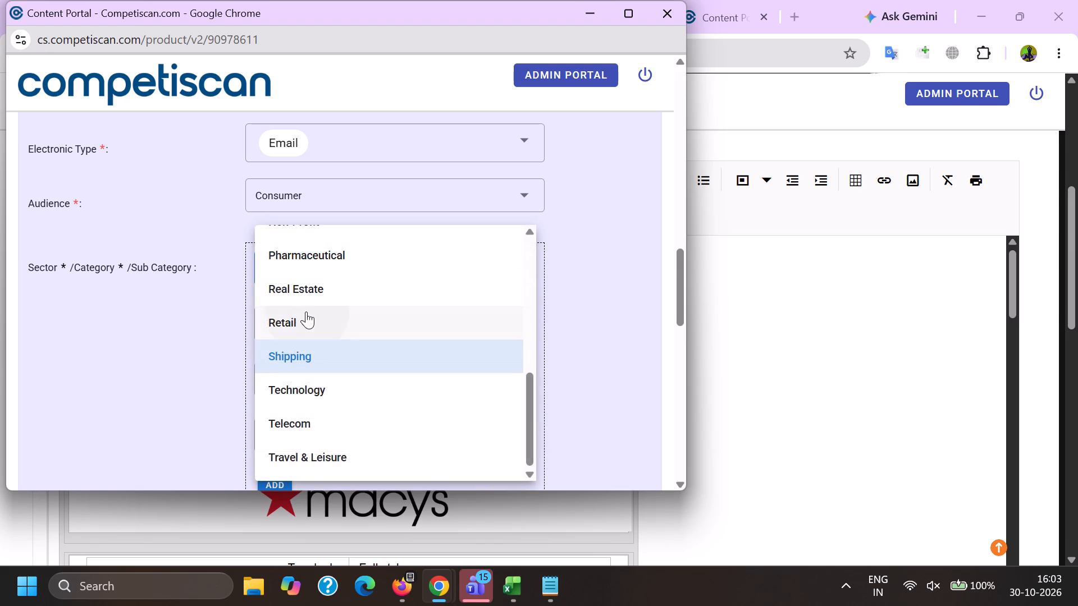
drag(306, 311, 176, 323)
click(285, 323)
scroll(313, 194, down, 1)
scroll(331, 299, down, 2)
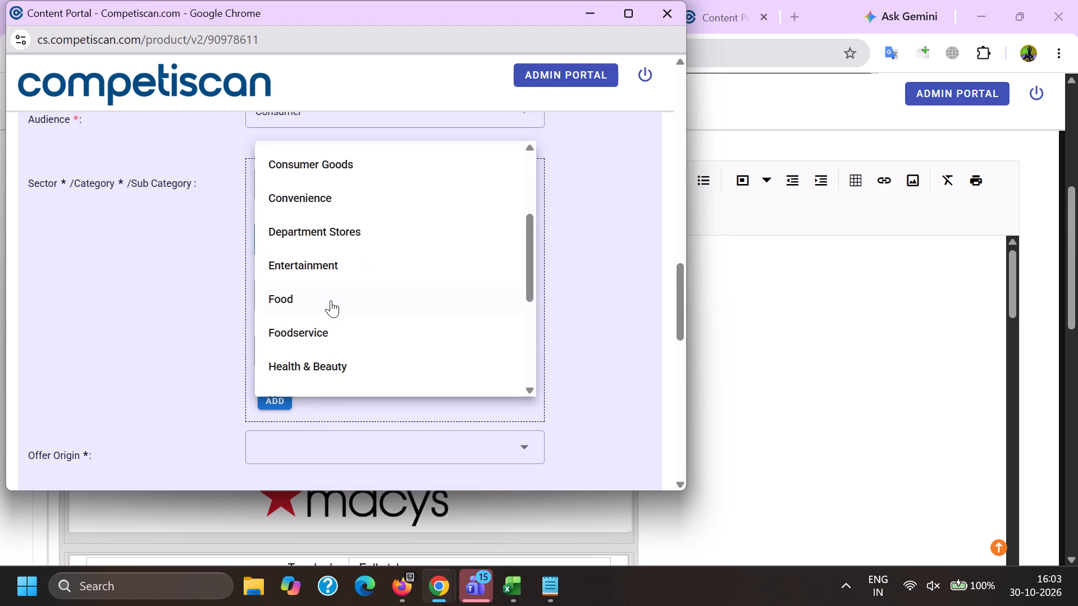
scroll(331, 300, down, 1)
click(328, 281)
click(227, 275)
click(303, 296)
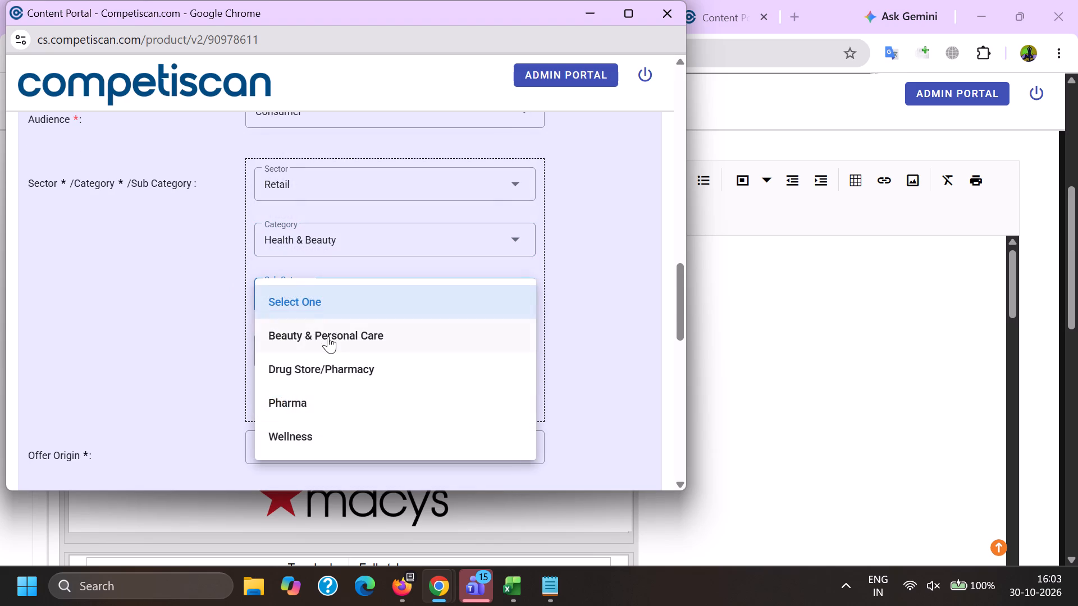
click(328, 336)
Look through the Sub Sub Category options and return to the Macy's Beauty email to examine its content.
click(240, 330)
click(306, 354)
scroll(325, 254, down, 1)
key(alt+Tab)
scroll(333, 401, down, 6)
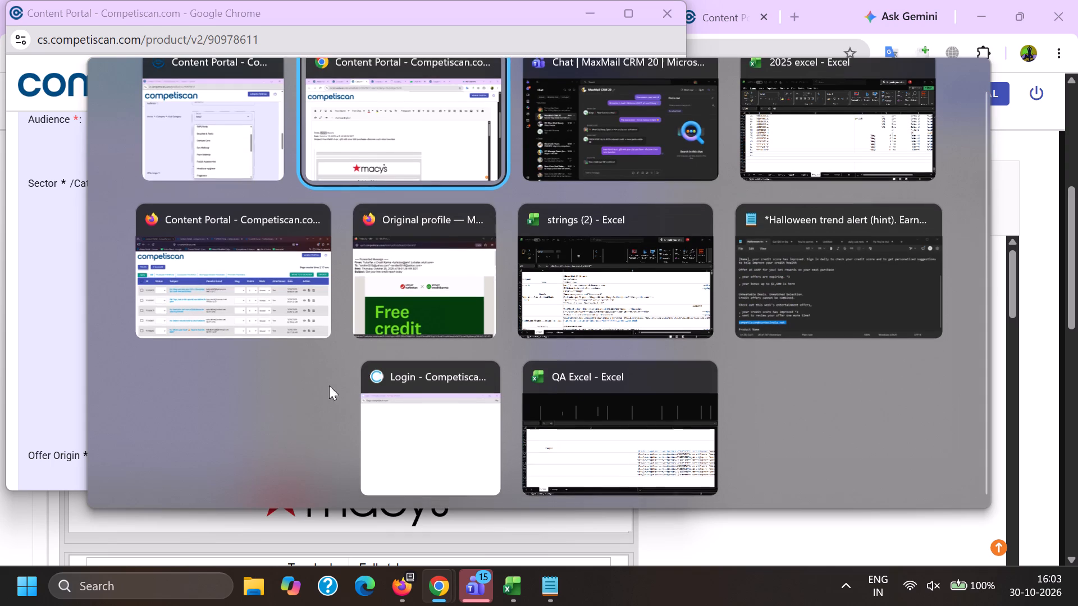
Return to the email editor and review which products and offers the Macy's Beauty email promotes.
click(373, 167)
scroll(305, 434, down, 12)
scroll(297, 427, up, 6)
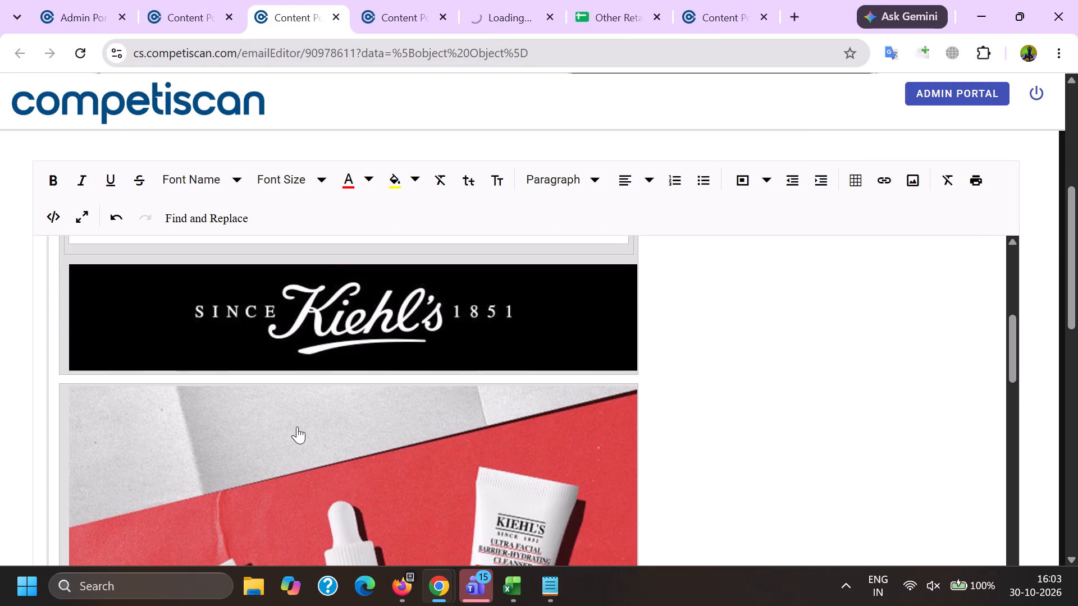
scroll(297, 426, up, 3)
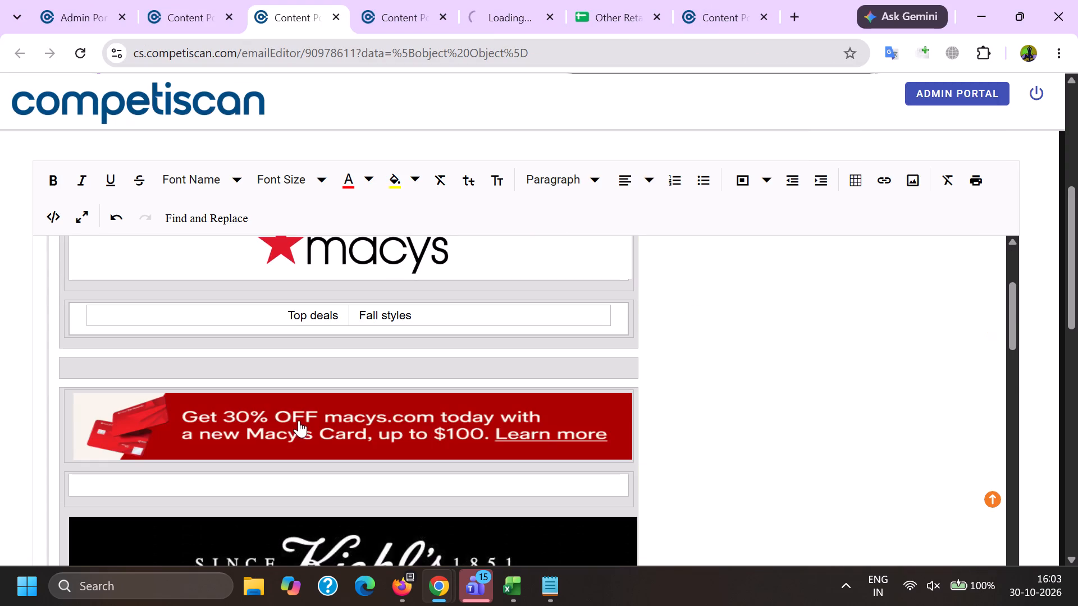
scroll(299, 420, down, 16)
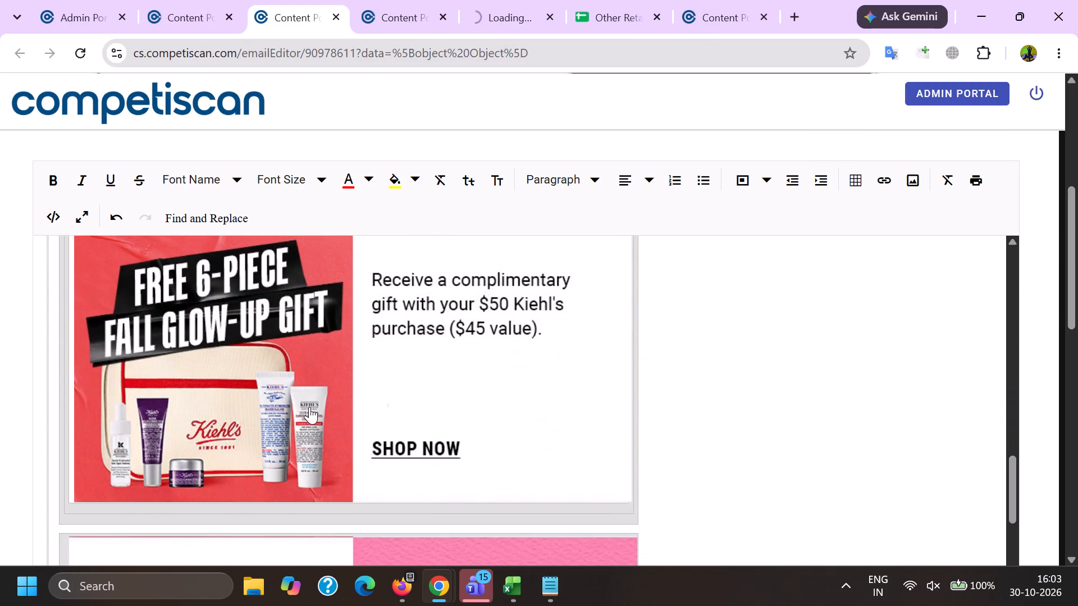
scroll(309, 407, down, 7)
In the 90978611 product form, add the Retail / Health & Beauty / Beauty & Personal Care classification without a sub sub category.
key(alt+Tab)
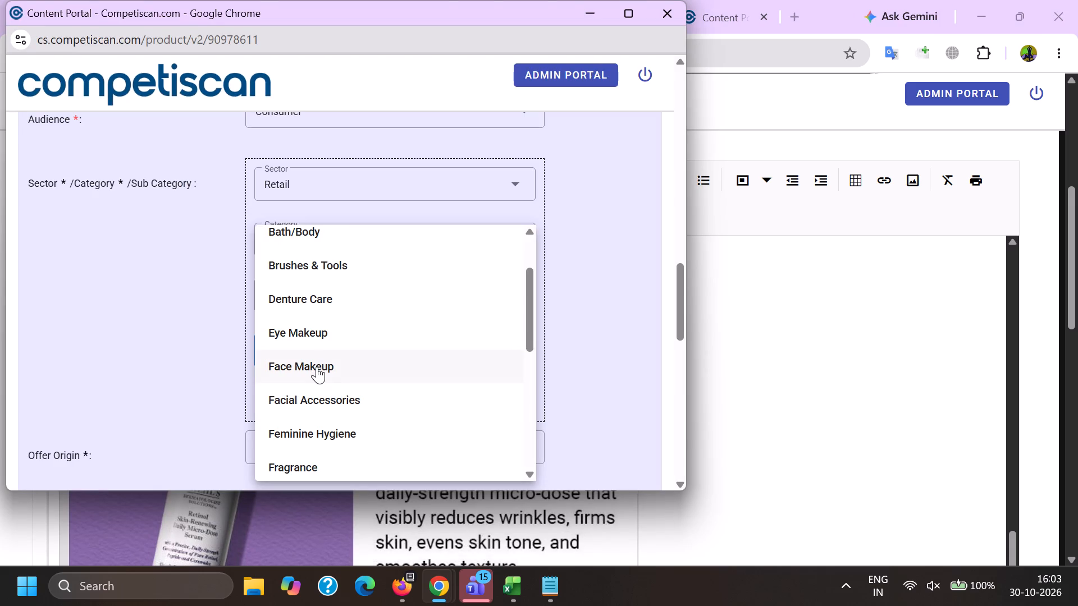
scroll(317, 366, down, 2)
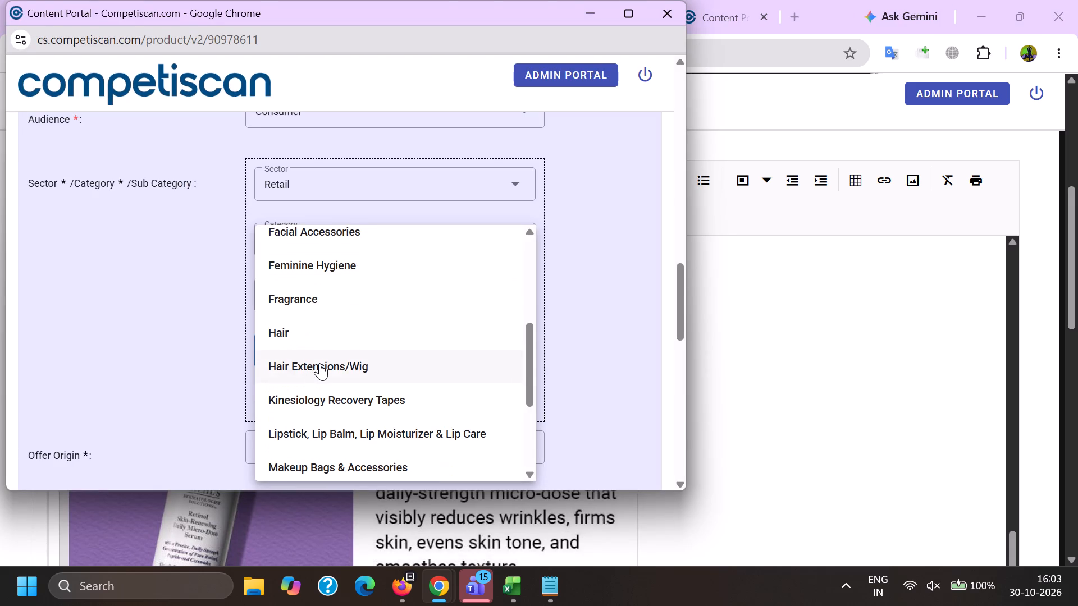
scroll(319, 363, down, 3)
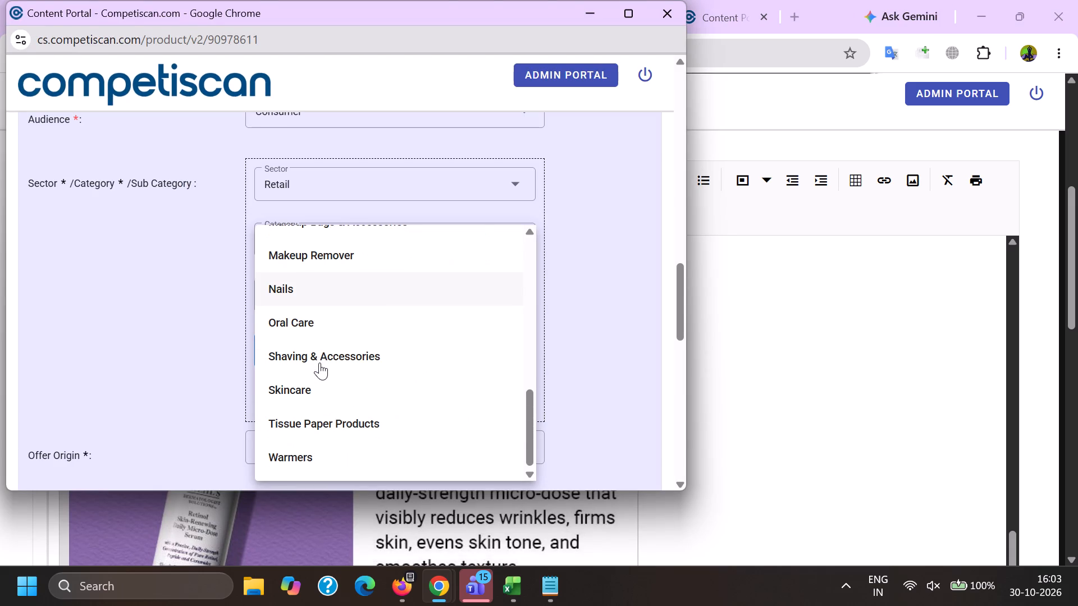
click(205, 356)
click(284, 354)
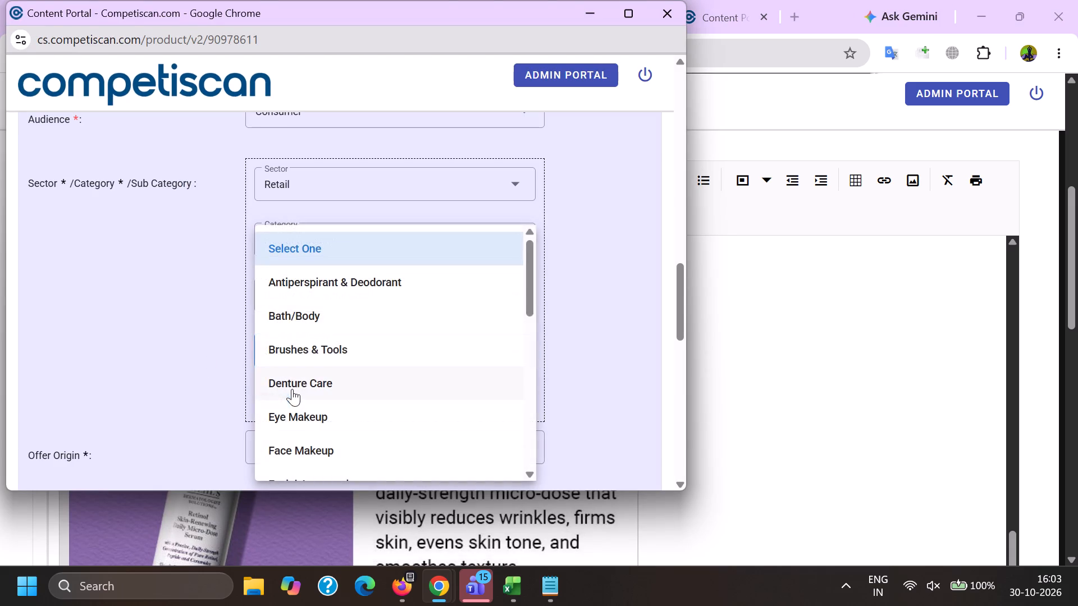
drag(208, 403, 213, 403)
click(272, 401)
Add a second classification of Credit Cards / Payment Cards / Private Label Cards to the record.
scroll(301, 380, up, 1)
click(302, 315)
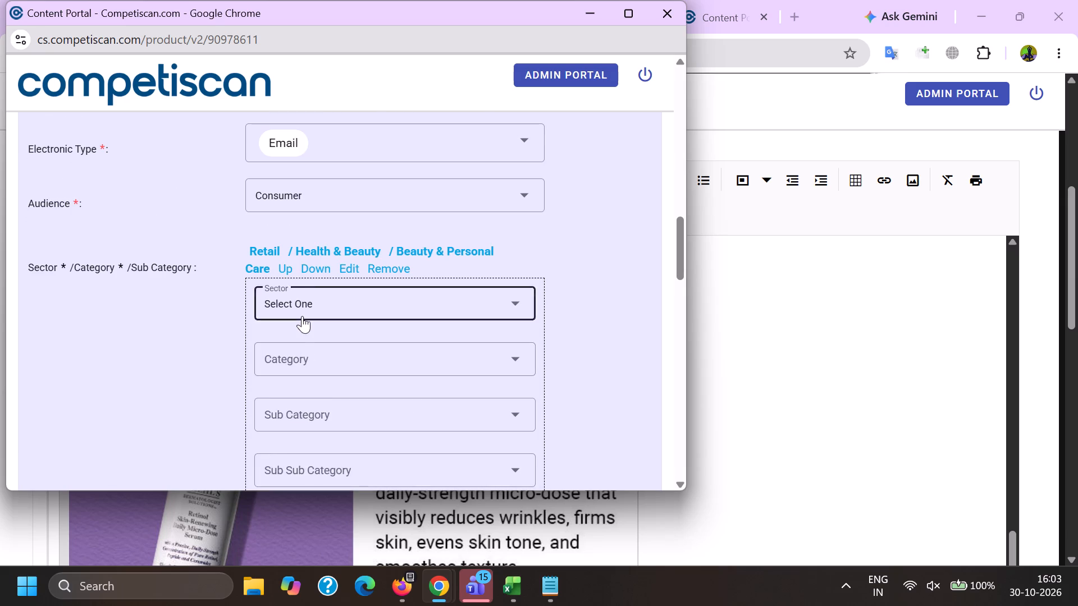
scroll(300, 382, up, 6)
click(307, 379)
click(193, 369)
click(305, 356)
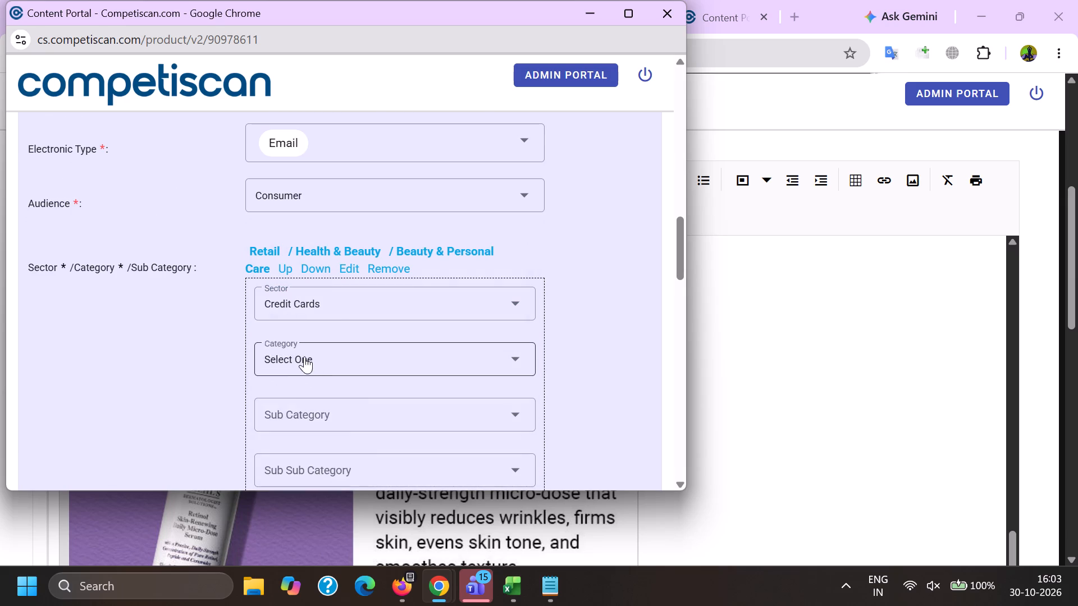
click(313, 419)
click(285, 413)
scroll(309, 320, down, 2)
scroll(322, 375, down, 6)
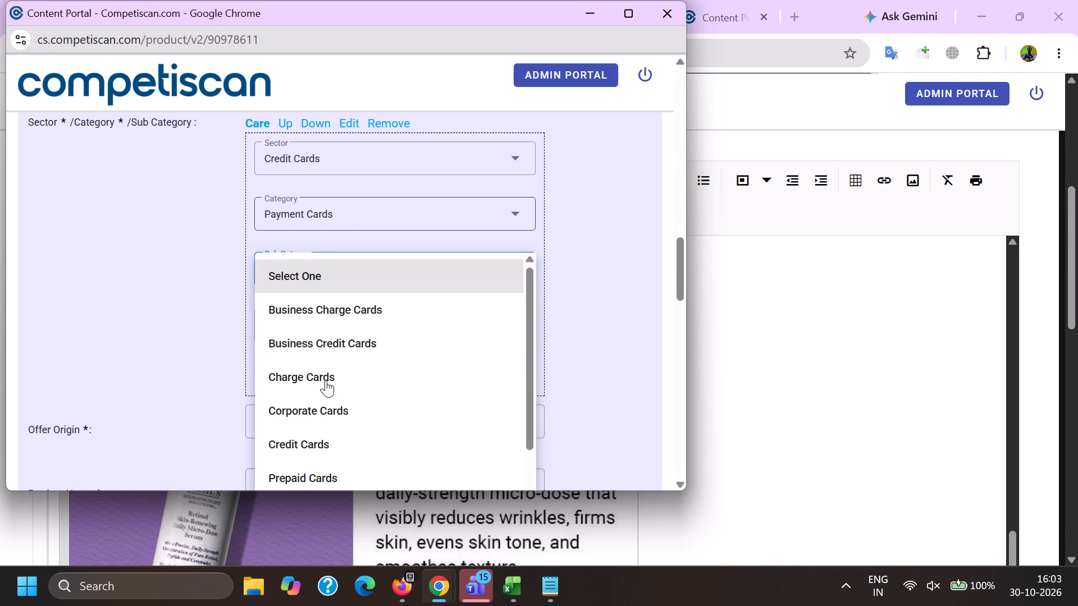
click(352, 421)
drag(208, 387, 221, 386)
click(278, 353)
Move the Retail classification down below the Credit Cards entry.
scroll(294, 387, up, 3)
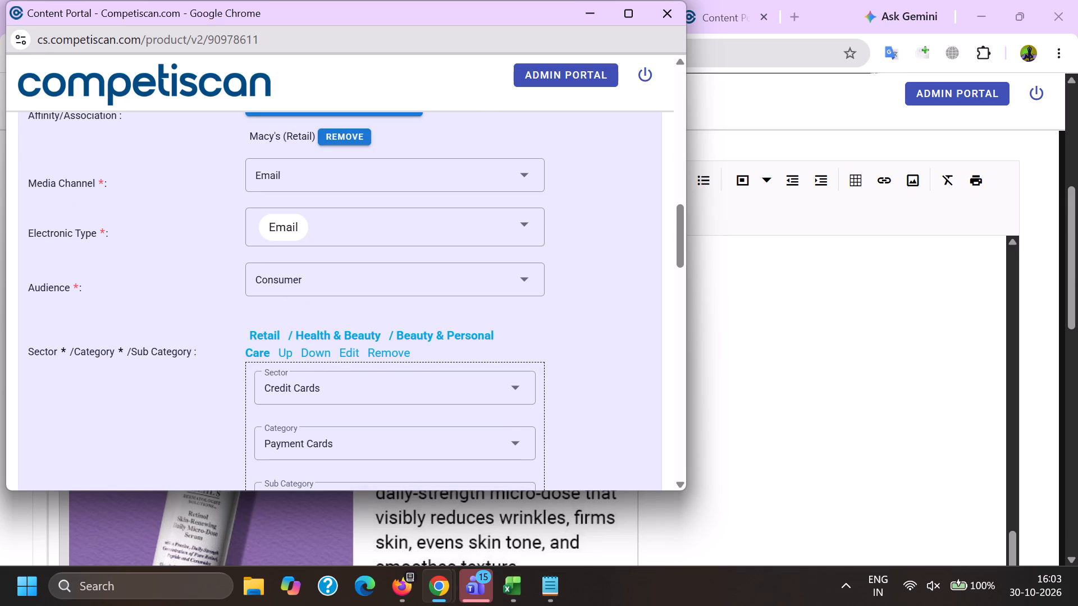
click(322, 353)
Set the offer origin to Provider/Bank and the product name to Macy's Card.
scroll(314, 322, down, 5)
click(309, 263)
double_click(319, 329)
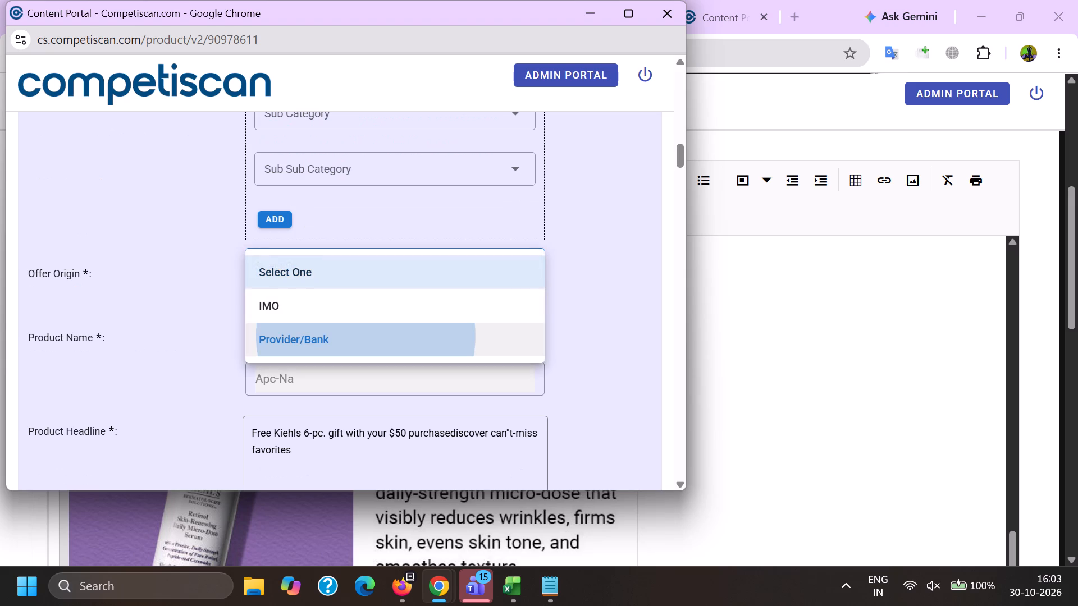
key(ctrl+v)
click(296, 406)
Move the Credit Cards classification down one place in the classification list.
scroll(291, 401, up, 5)
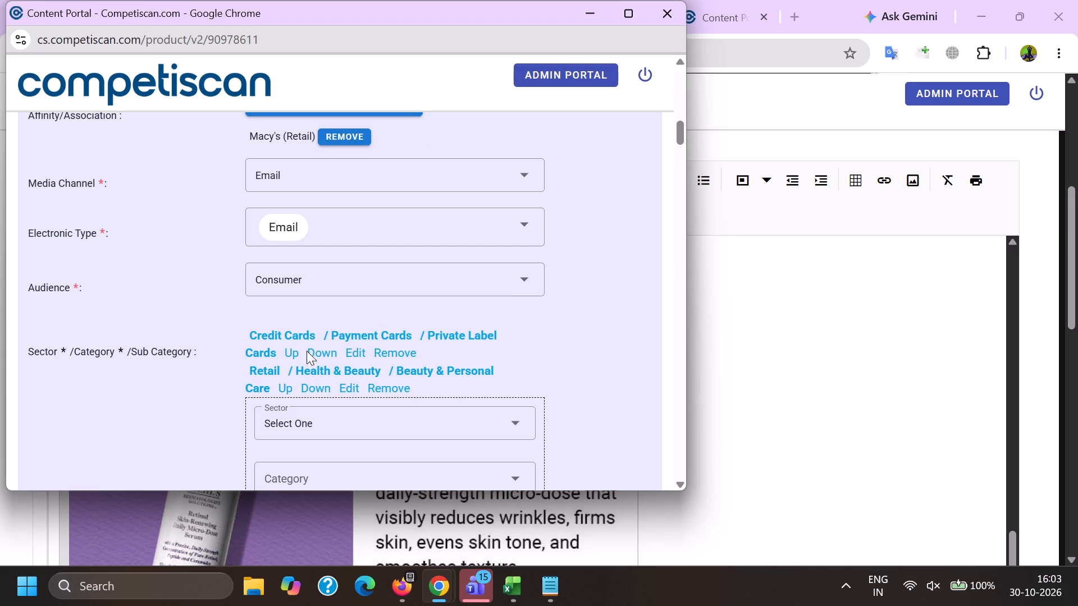
click(318, 353)
Replace the product headline with the email's subject, "Free Kiehl's 6-pc. gift with your $50 purchase—discover can't-miss favorites", and end it with a period.
scroll(321, 306, down, 6)
drag(410, 353, 0, 261)
key(BackSpace)
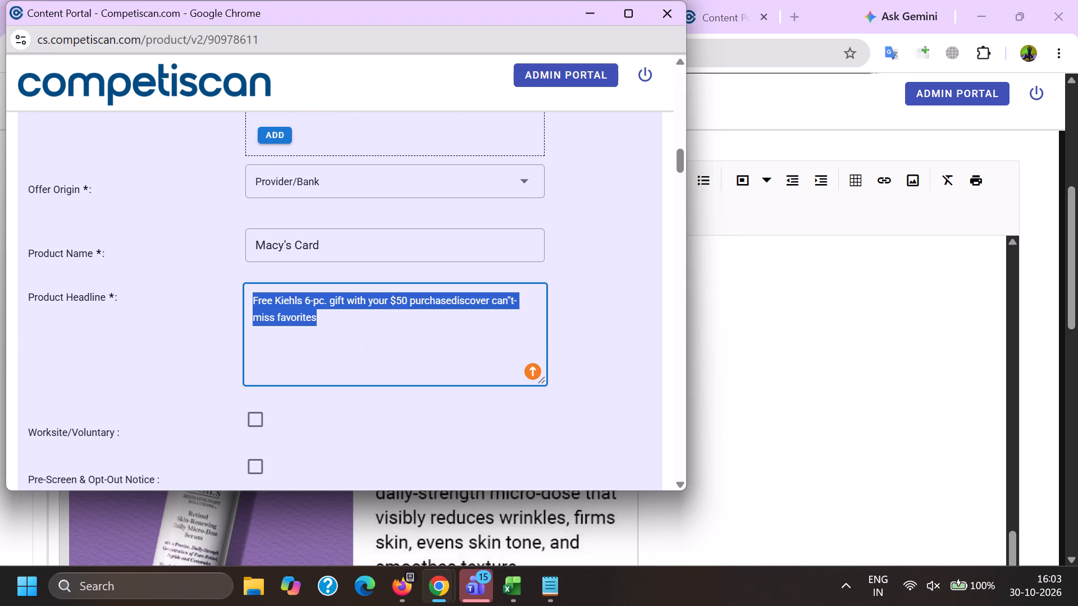
key(alt+Tab)
scroll(158, 291, up, 20)
scroll(158, 291, up, 4)
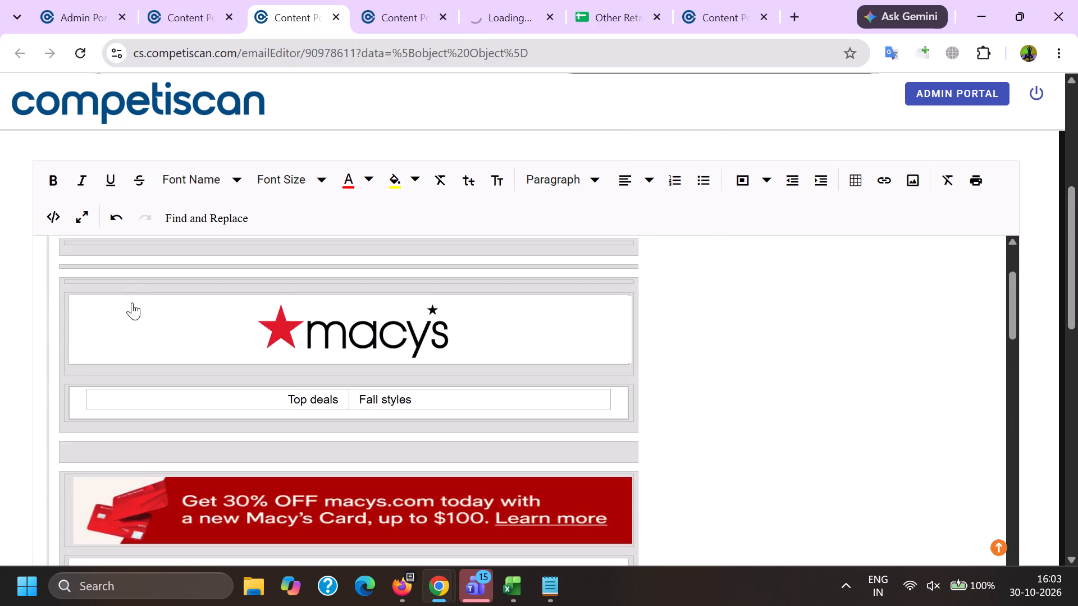
scroll(125, 304, up, 5)
double_click(104, 331)
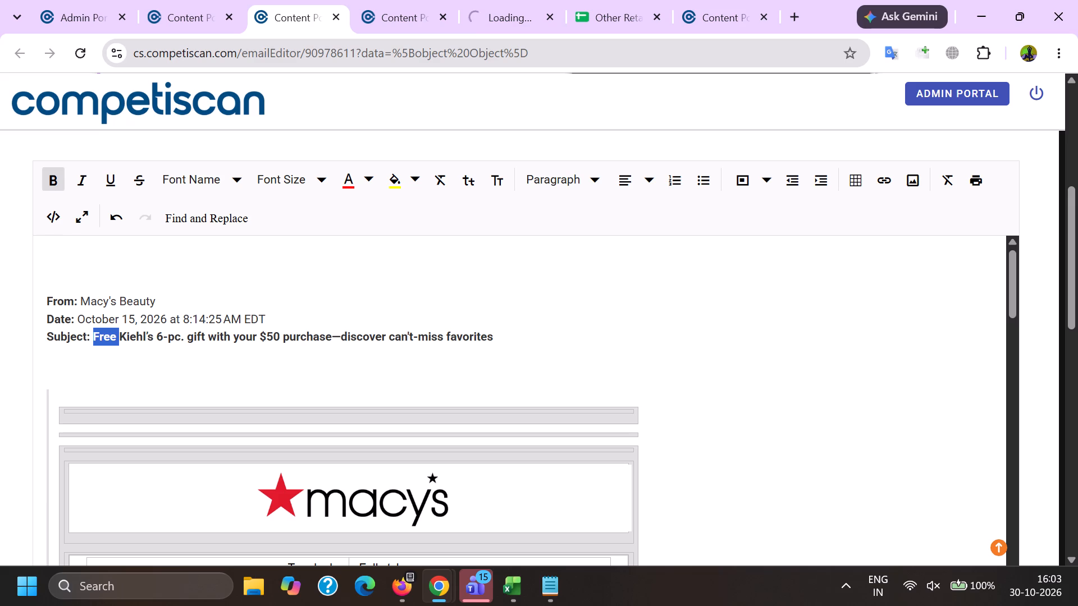
shift+click(500, 332)
key(ctrl+c)
key(alt+Tab)
key(ctrl+v)
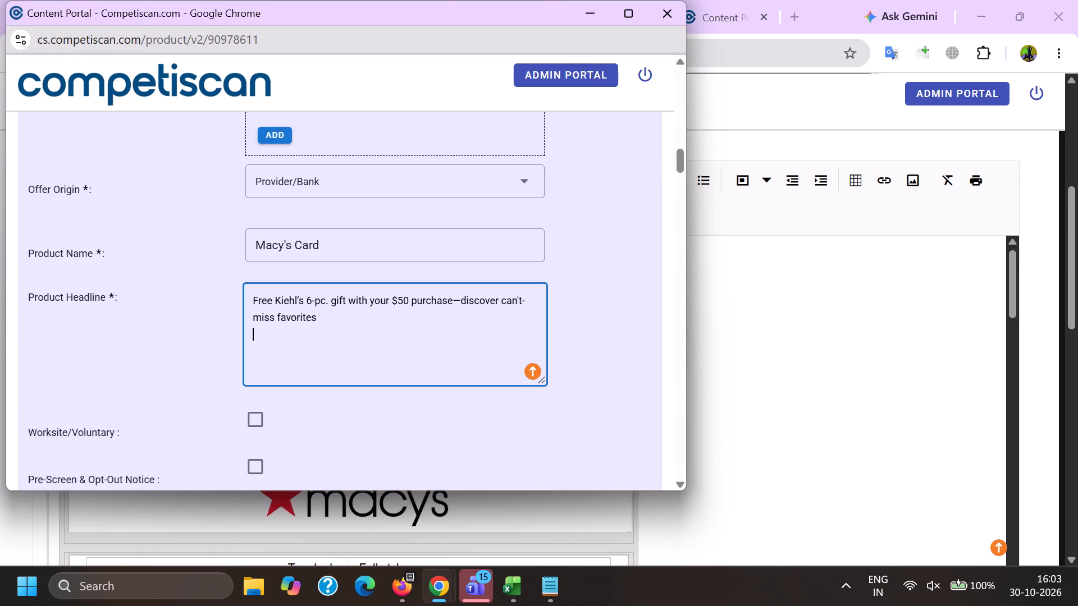
key(BackSpace)
key(period)
key(space)
Capitalise the word "Gift" in the product headline.
key(Down)
key(Up)
key(Right)
key(Right)
key(Right)
key(Right)
key(Right)
key(Right)
key(Left)
key(Left)
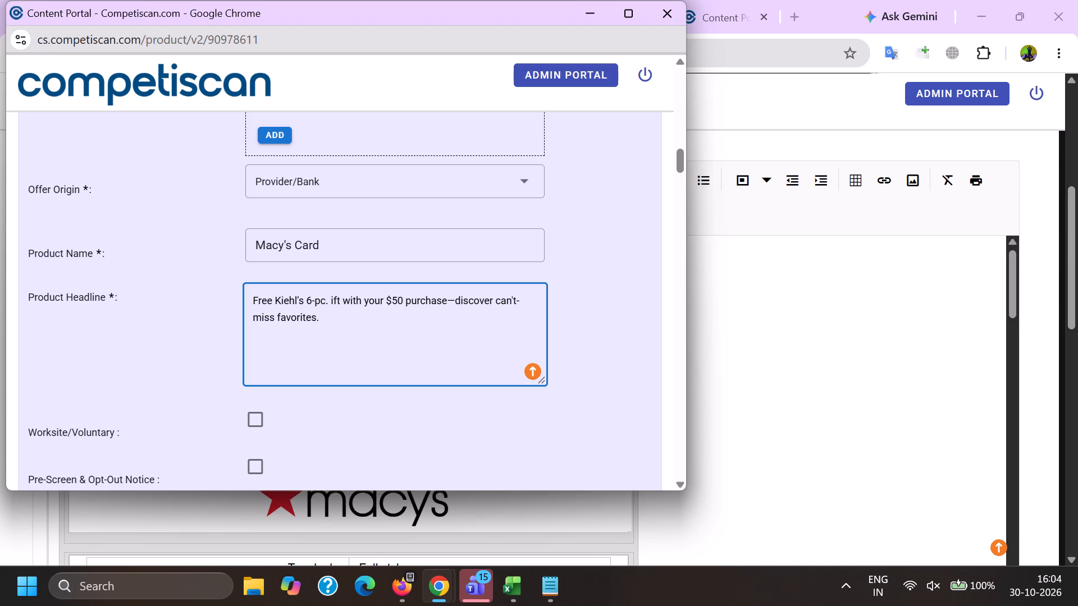
Replace the dash after "purchase" in the product headline with a hyphen that has a space on each side.
key(Right)
key(Right)
key(Right)
key(Right)
key(Right)
key(Right)
key(Right)
key(Right)
key(Right)
key(Right)
key(Right)
key(Right)
key(Right)
key(Right)
key(Right)
key(Right)
key(Right)
key(Right)
key(Right)
key(Right)
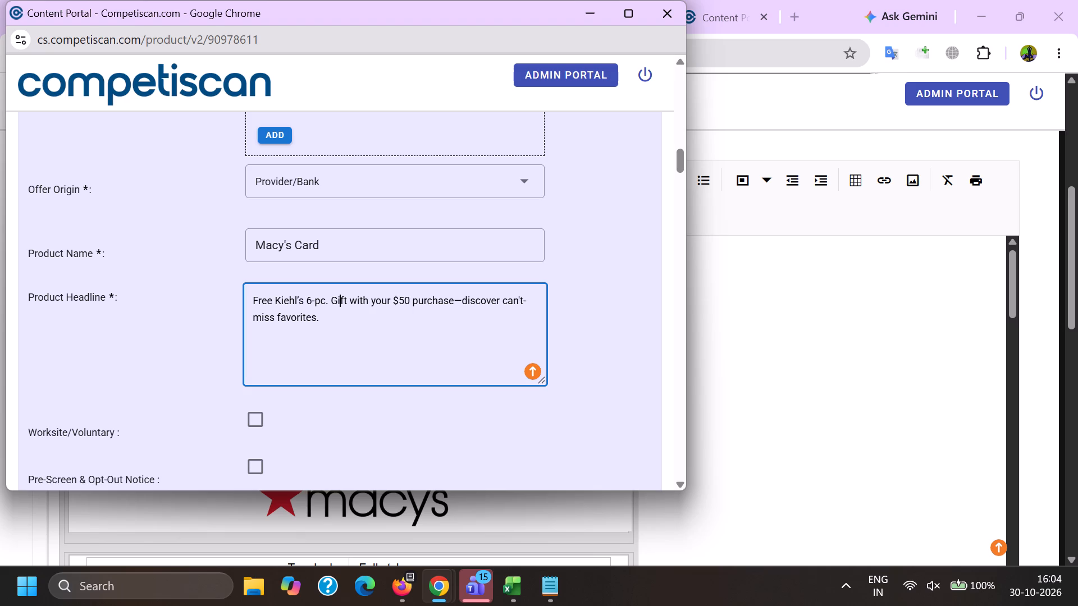
key(Right)
key(BackSpace)
text(-)
key(space)
key(Left)
key(Left)
key(Left)
key(Right)
key(space)
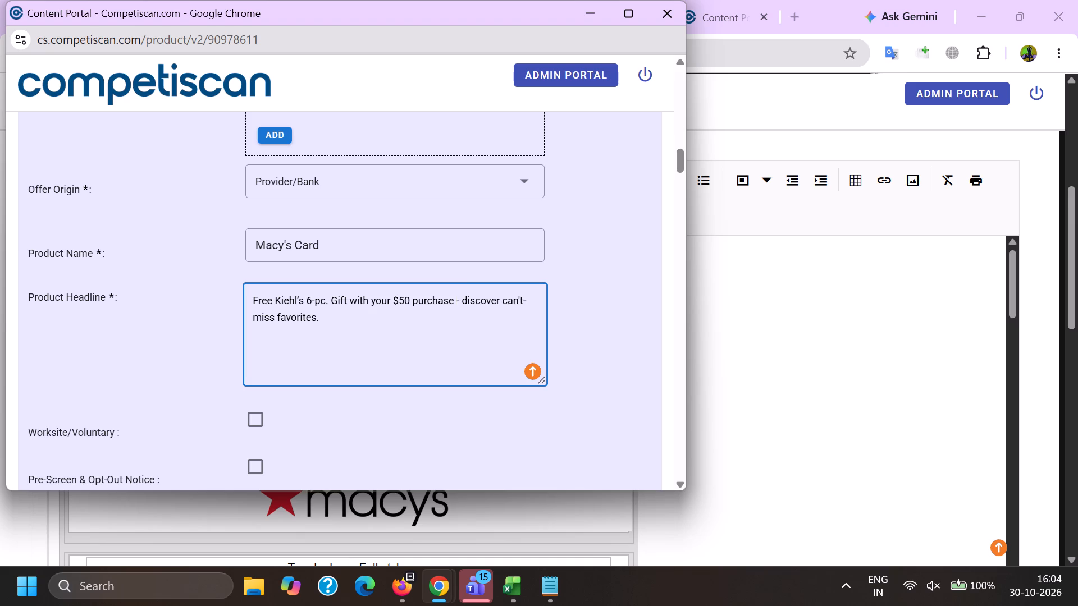
Append "Get 30% OFF macys.com today with a new Macy's Card, up to $100" from the earlier Macy's record to the product headline.
drag(375, 334, 126, 243)
click(406, 368)
key(alt+Tab)
click(725, 0)
scroll(629, 372, up, 9)
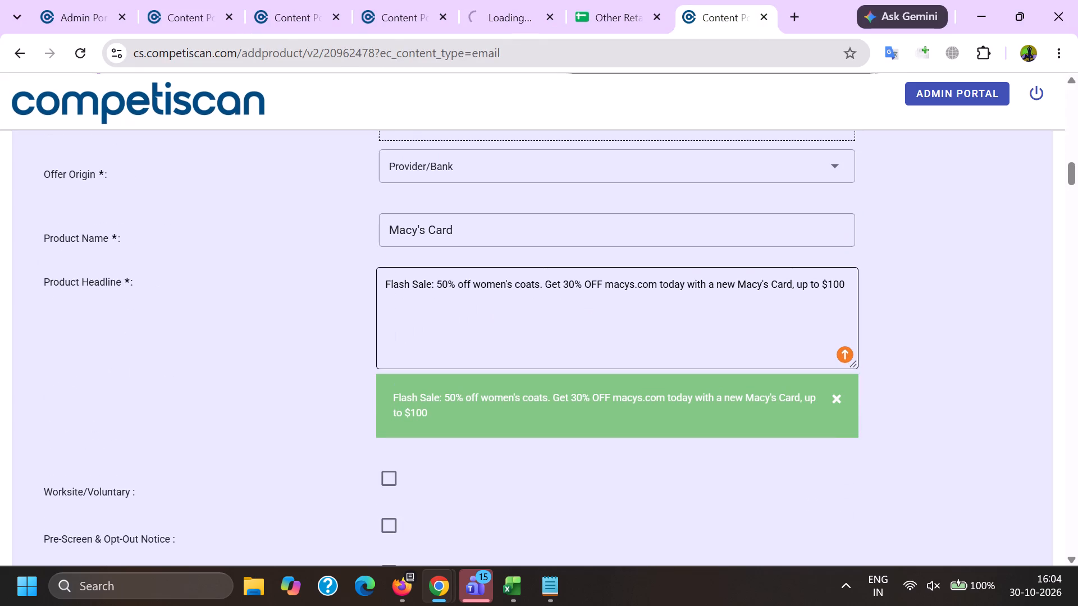
double_click(549, 284)
shift+click(833, 279)
key(ctrl+c)
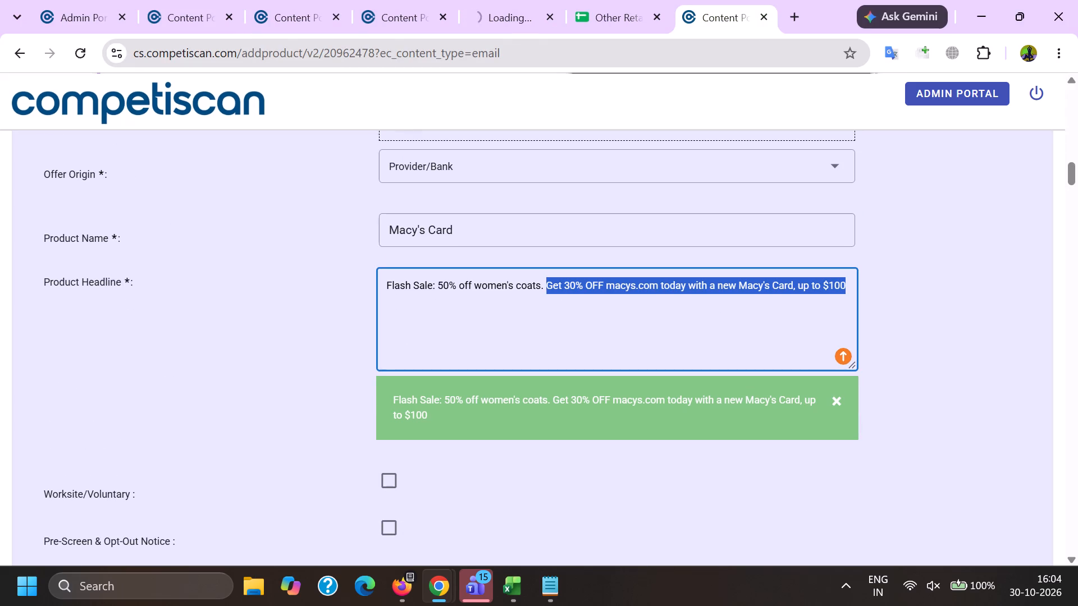
key(alt+Tab)
key(ctrl+v)
Set the response mechanism to URL/Website and the mailing type to Acquisition.
scroll(252, 286, down, 4)
click(334, 331)
scroll(295, 227, down, 2)
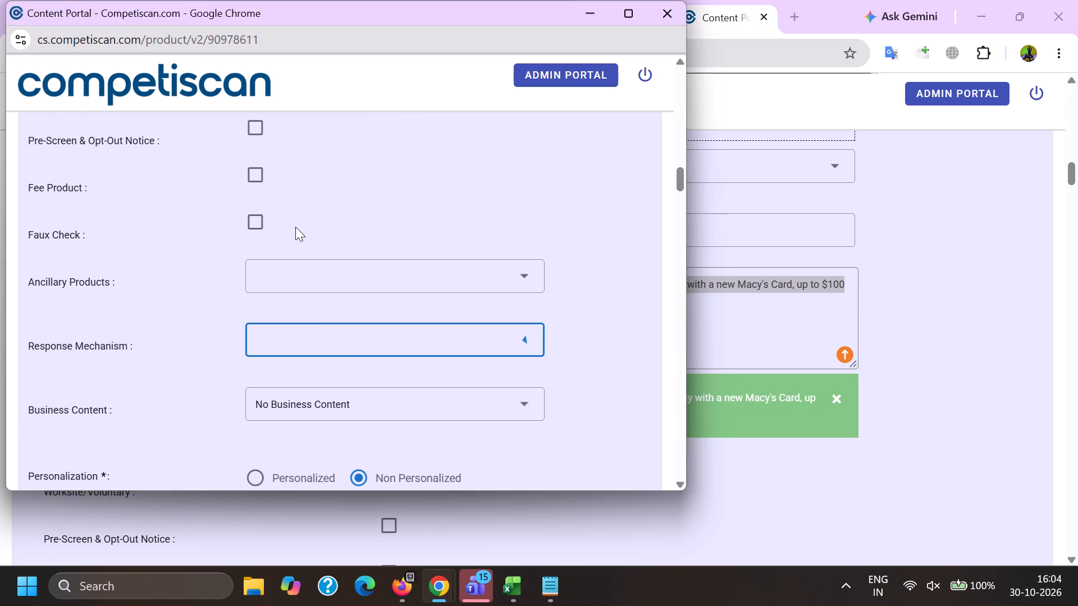
scroll(295, 227, down, 7)
click(325, 373)
drag(162, 378, 169, 381)
click(291, 383)
click(300, 287)
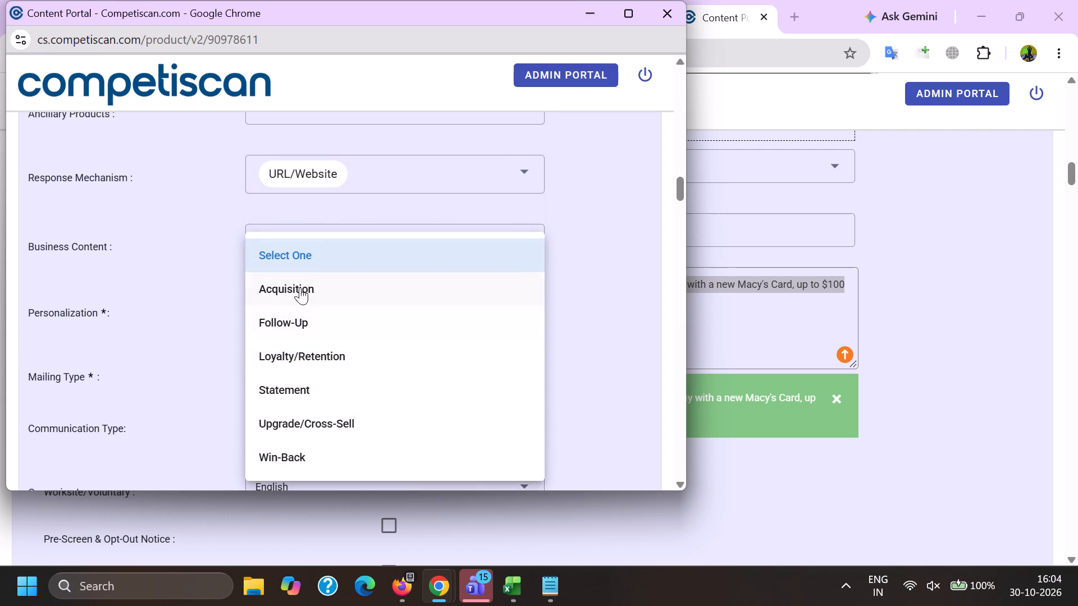
drag(127, 327, 136, 329)
Choose Bonuses/Contests/Incentives and Co-Brand as the communication types.
click(278, 417)
scroll(308, 237, down, 3)
click(321, 307)
scroll(321, 307, down, 4)
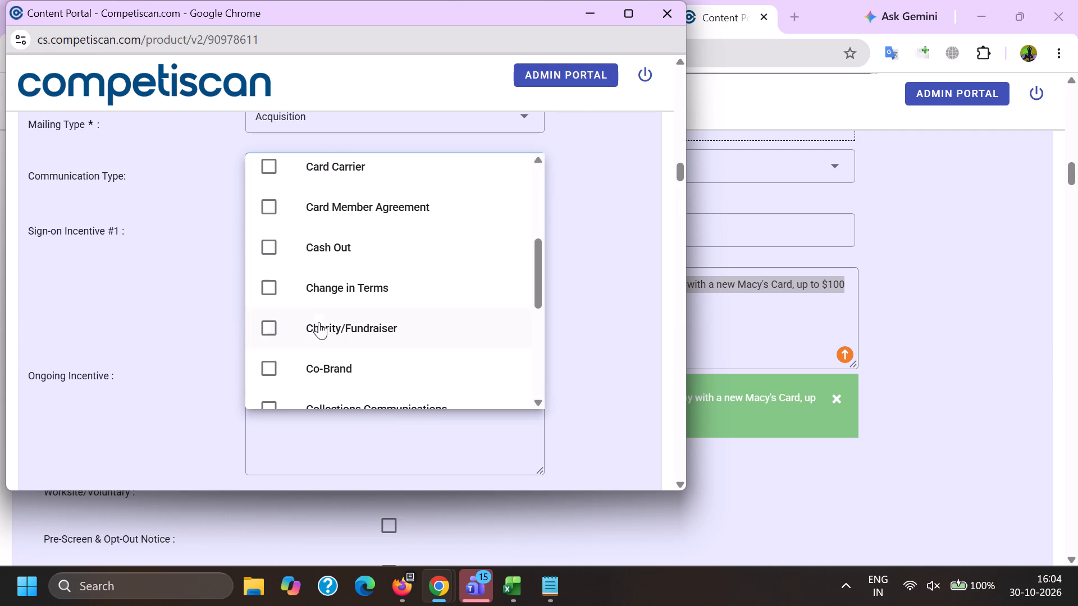
click(325, 371)
scroll(304, 327, down, 9)
drag(207, 332, 212, 333)
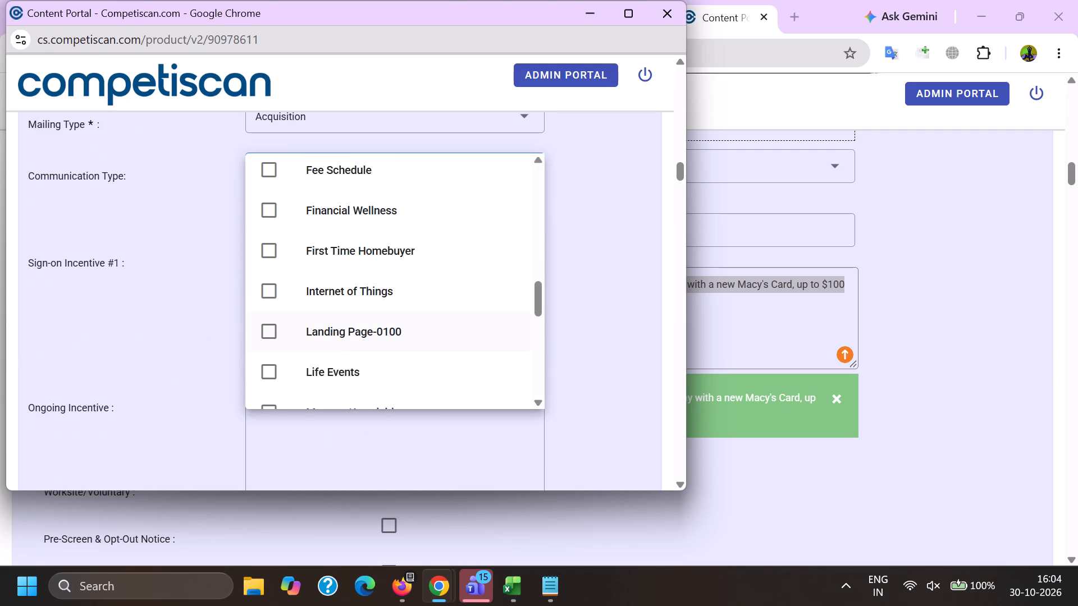
Copy "30% OFF macys.com today with a new Macy's Card, up to $100" from the earlier record into Sign-on Incentive #1.
key(alt+Tab)
scroll(673, 312, down, 10)
drag(761, 265, 0, 117)
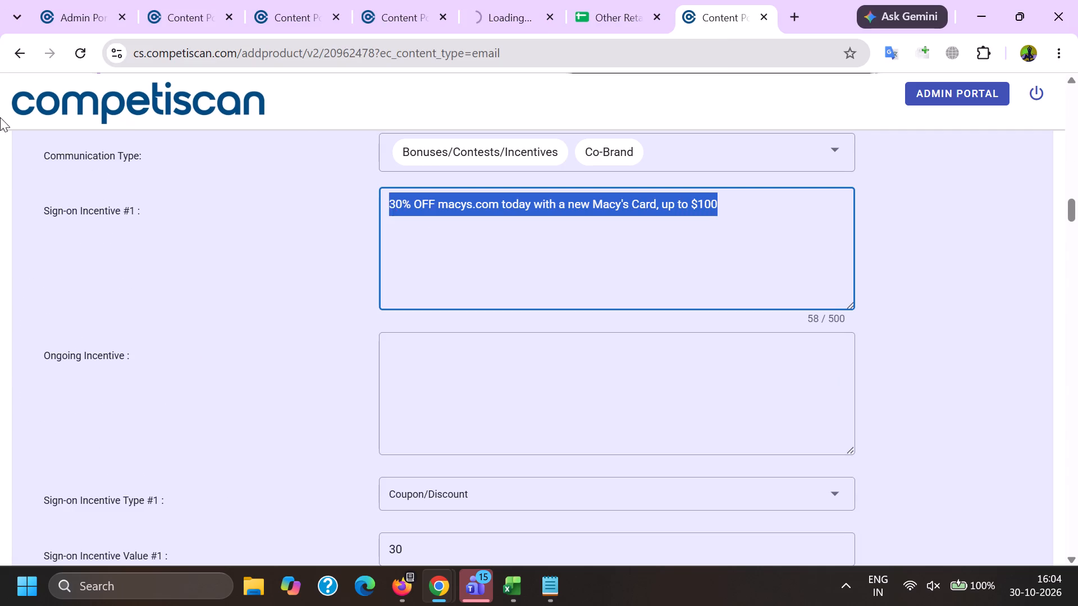
drag(0, 117, 25, 128)
key(ctrl+c)
key(alt+Tab)
click(371, 292)
key(ctrl+v)
Set Sign-on Incentive Type #1 to Coupon/Discount.
scroll(316, 235, down, 3)
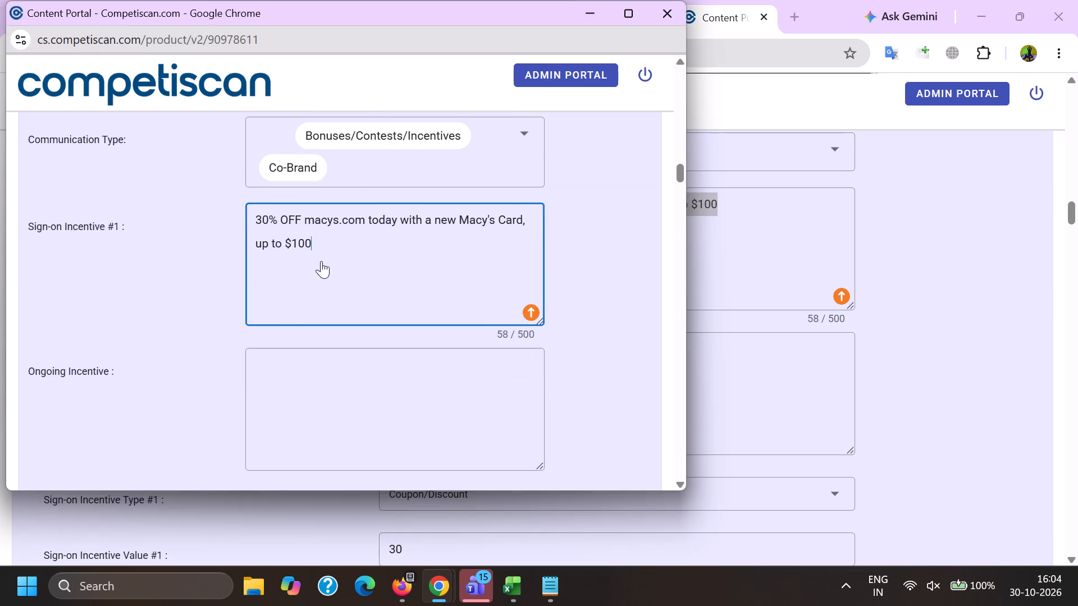
click(299, 298)
scroll(296, 310, down, 6)
click(310, 361)
drag(197, 346, 214, 352)
Enter 30.00 as Sign-on Incentive Value #1 and also in the field that follows Sign-on Accelerator Type #1.
click(313, 341)
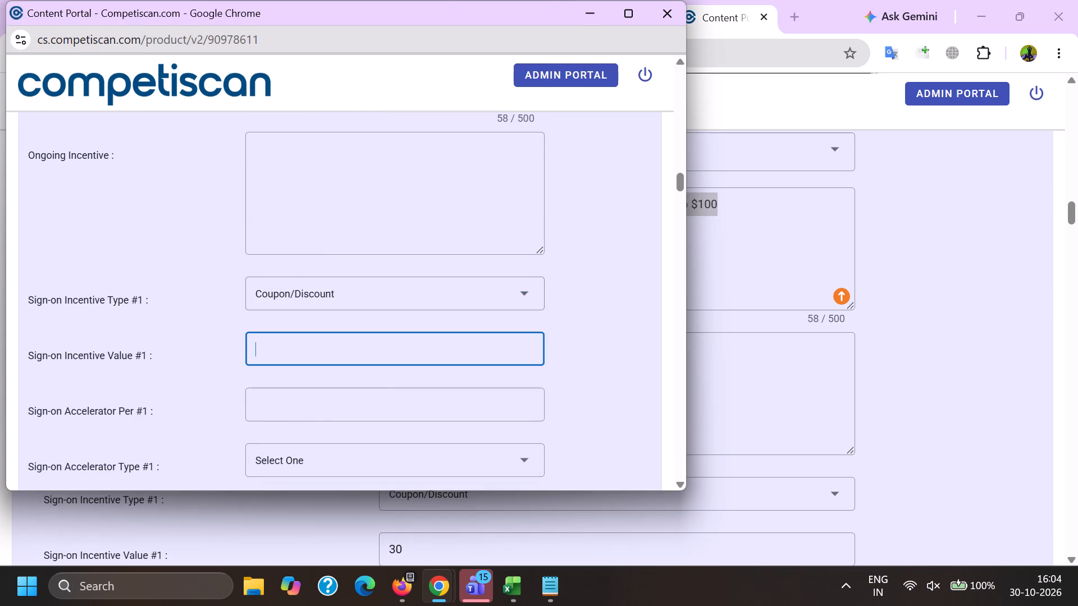
key(3)
key(0)
key(period)
key(0)
key(0)
key(Tab)
key(Tab)
key(Tab)
text(30.)
text(00)
key(Tab)
In the payment card offer details, set the application type to Invitation to Apply and the primary card level to Not Mentioned.
scroll(364, 314, down, 20)
scroll(364, 314, down, 3)
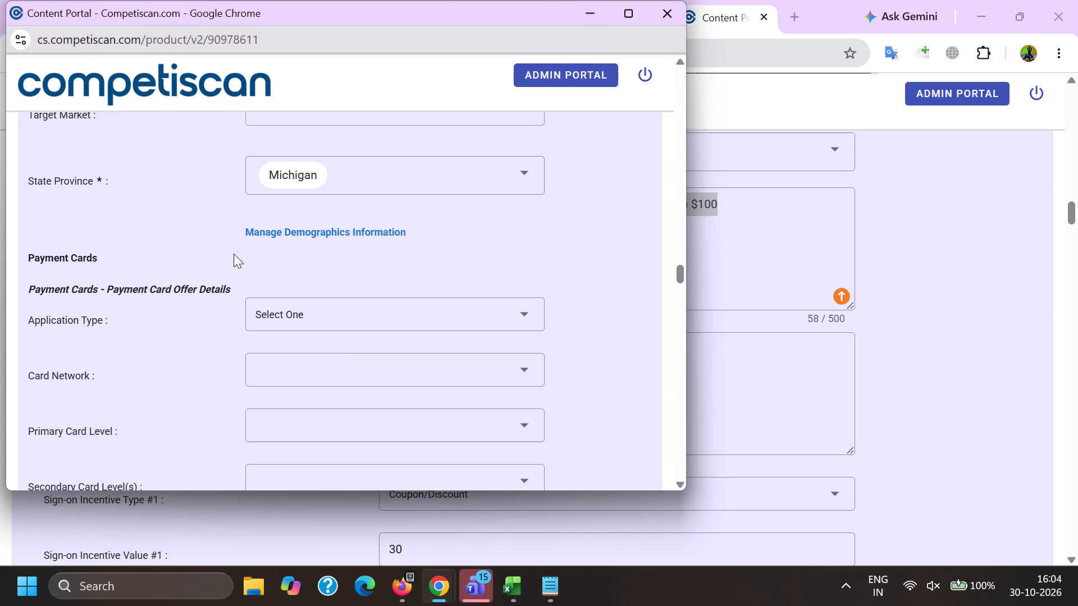
click(284, 305)
scroll(281, 247, down, 2)
click(315, 228)
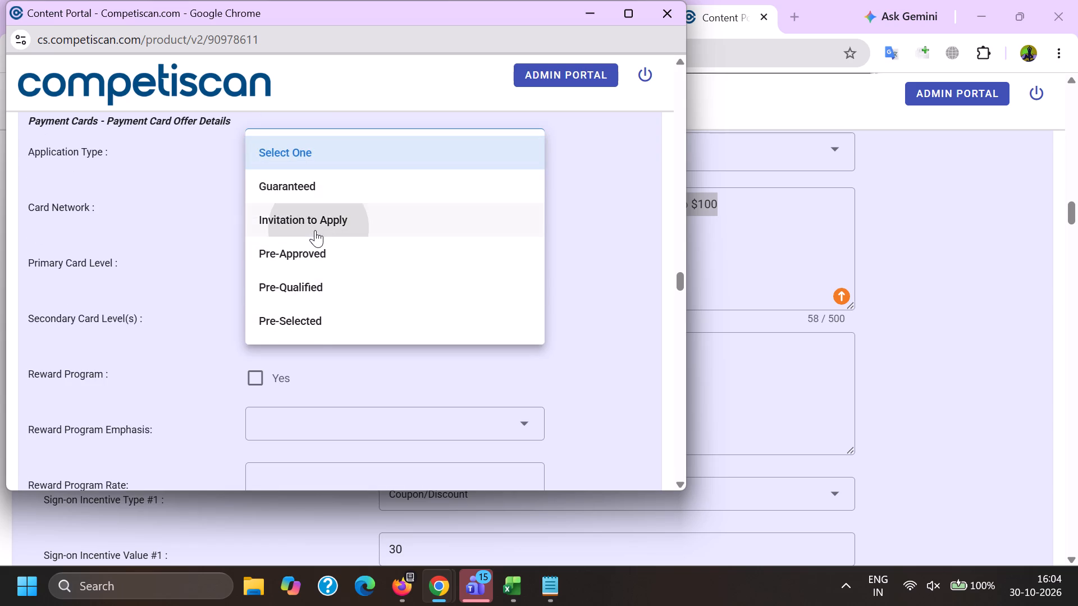
click(237, 221)
click(303, 244)
scroll(296, 201, down, 1)
click(330, 390)
click(151, 358)
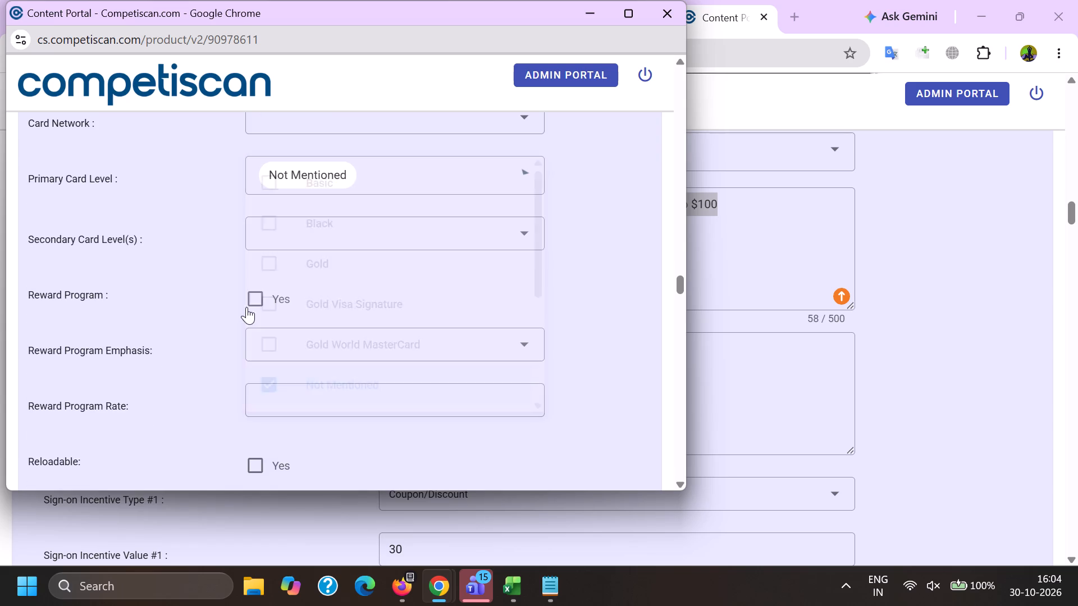
Mark the card as having a reward program and set the reward program emphasis to Points.
click(249, 300)
click(280, 338)
click(329, 428)
double_click(190, 412)
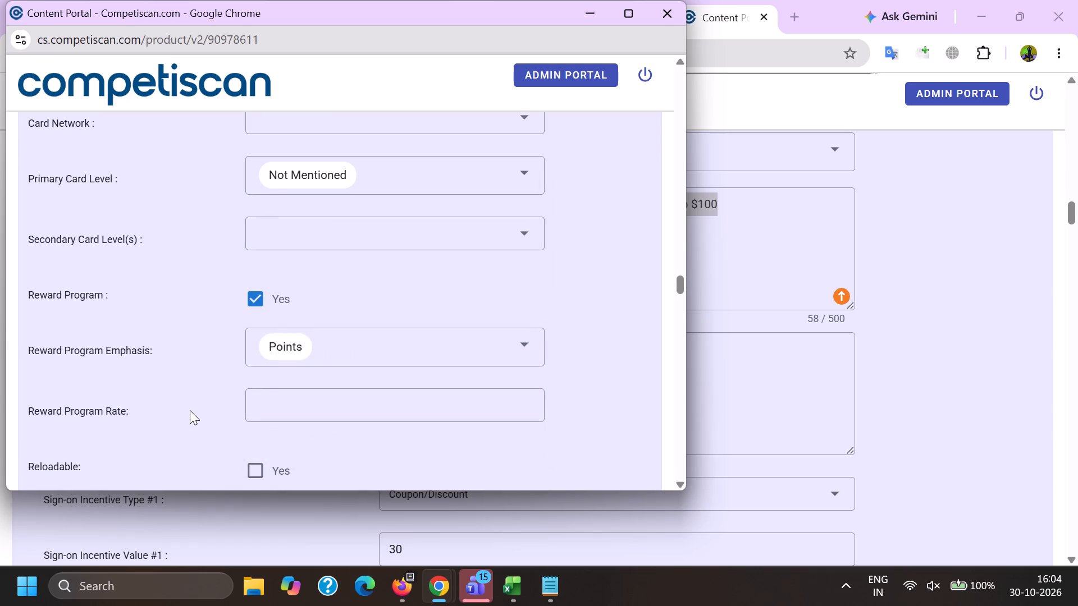
Mark Credit Card Mentioned in the retail credit section and submit the product record.
key(End)
click(253, 224)
click(276, 472)
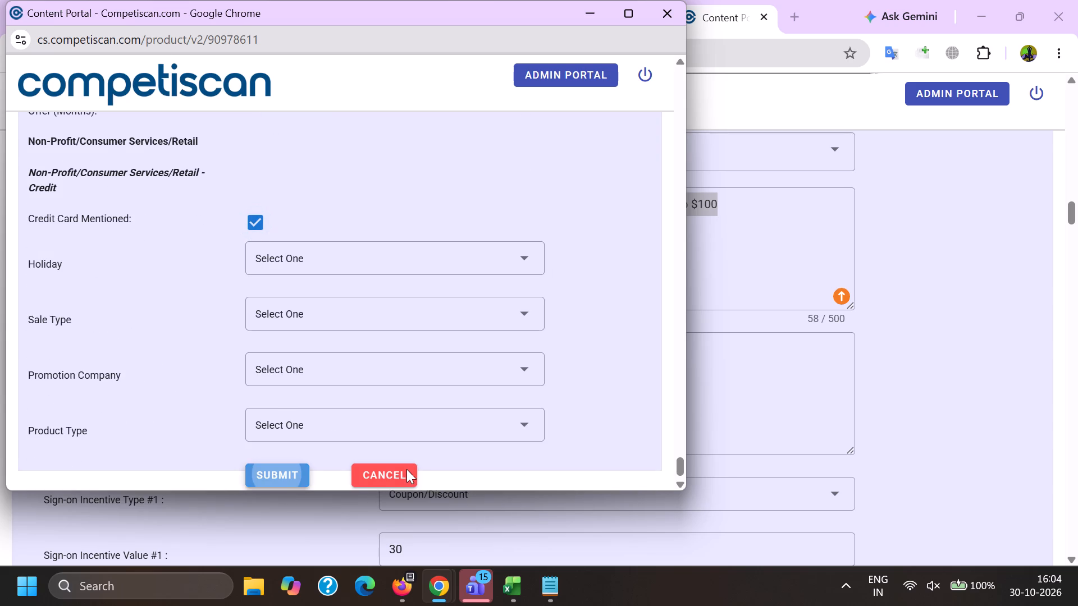
Switch to the panelist email list in Firefox and look through the subjects for the next card-related email to process.
click(972, 327)
click(312, 0)
click(194, 0)
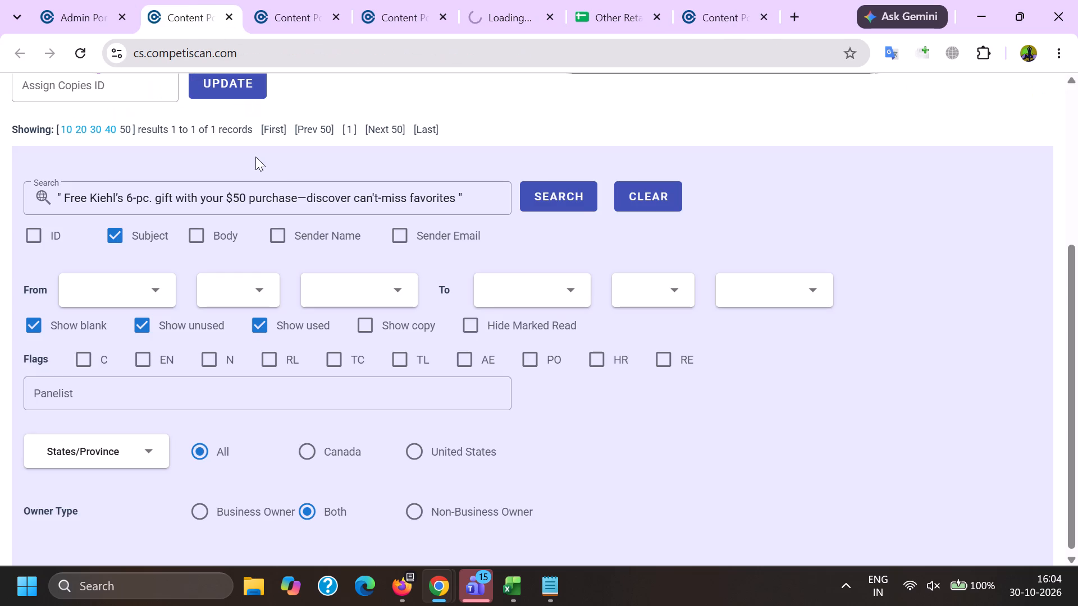
click(391, 599)
click(314, 520)
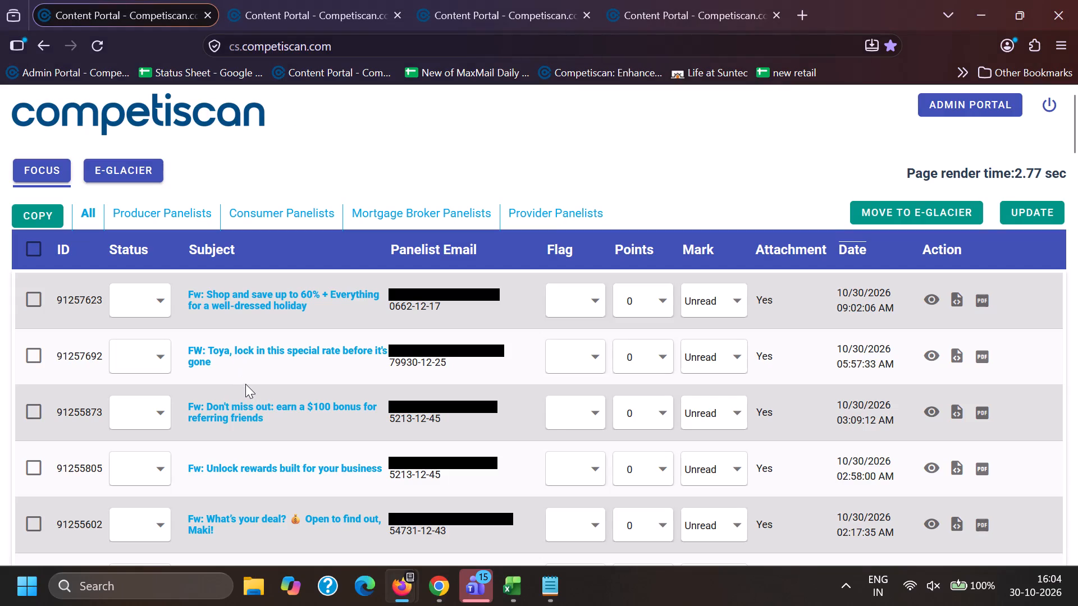
scroll(245, 384, down, 4)
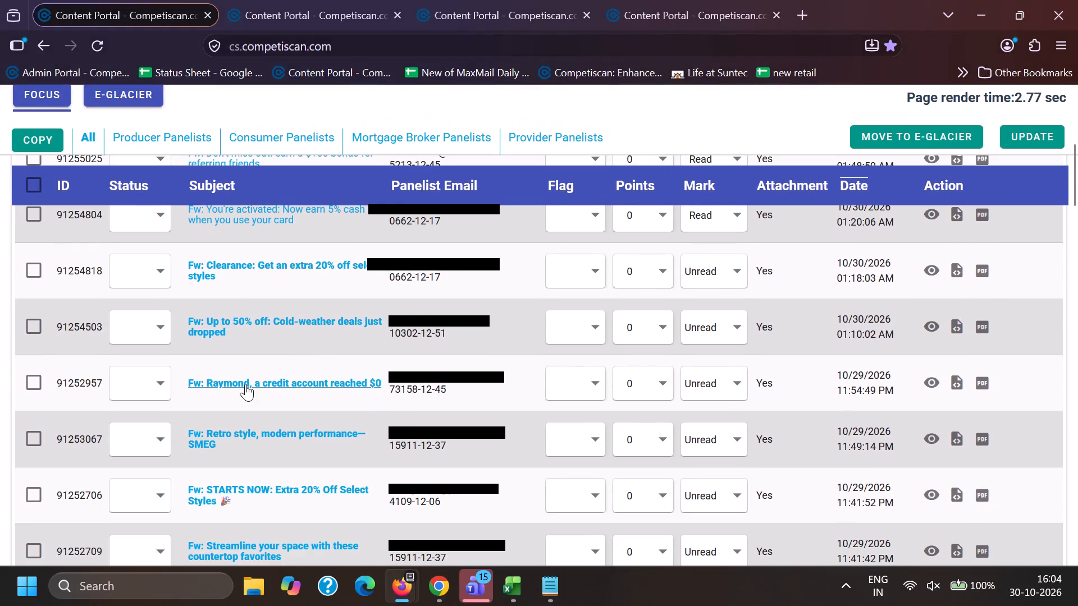
scroll(245, 384, down, 2)
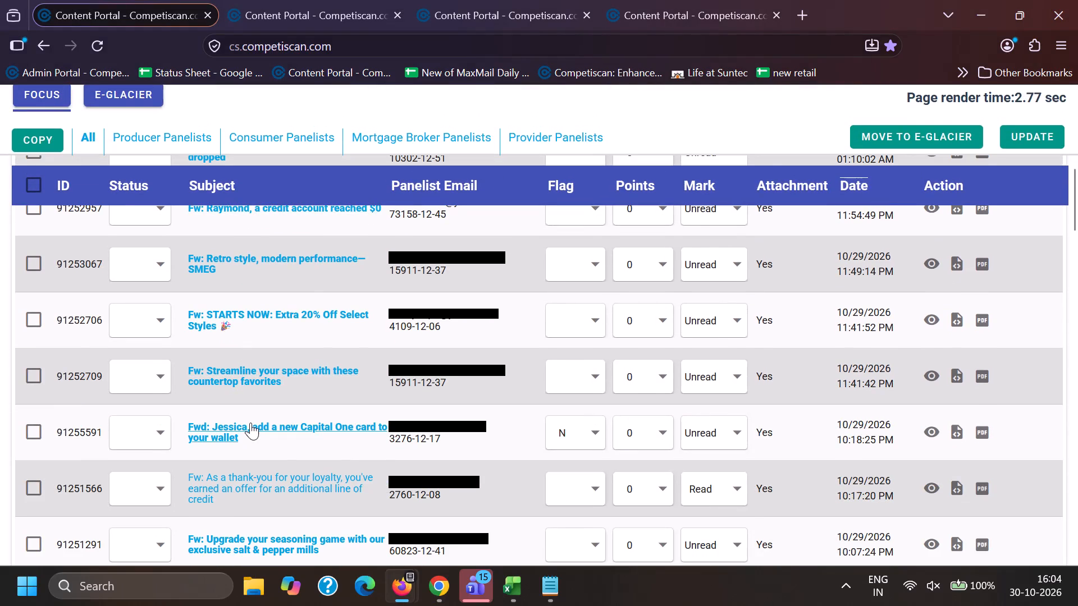
scroll(250, 423, down, 4)
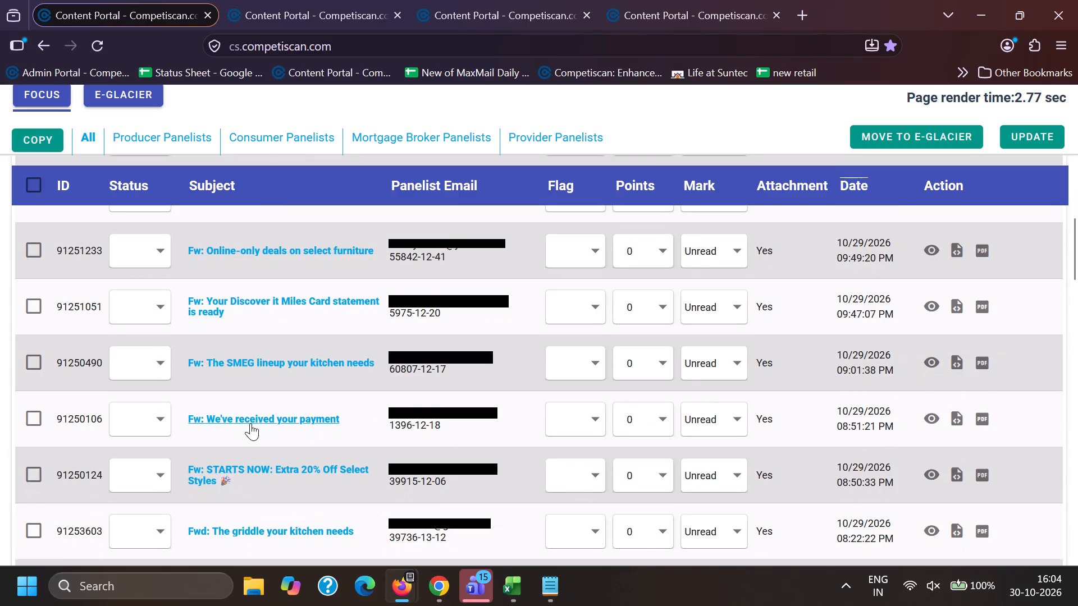
scroll(302, 421, down, 3)
Switch to the Excel strings workbook to consult the company search strings.
click(522, 586)
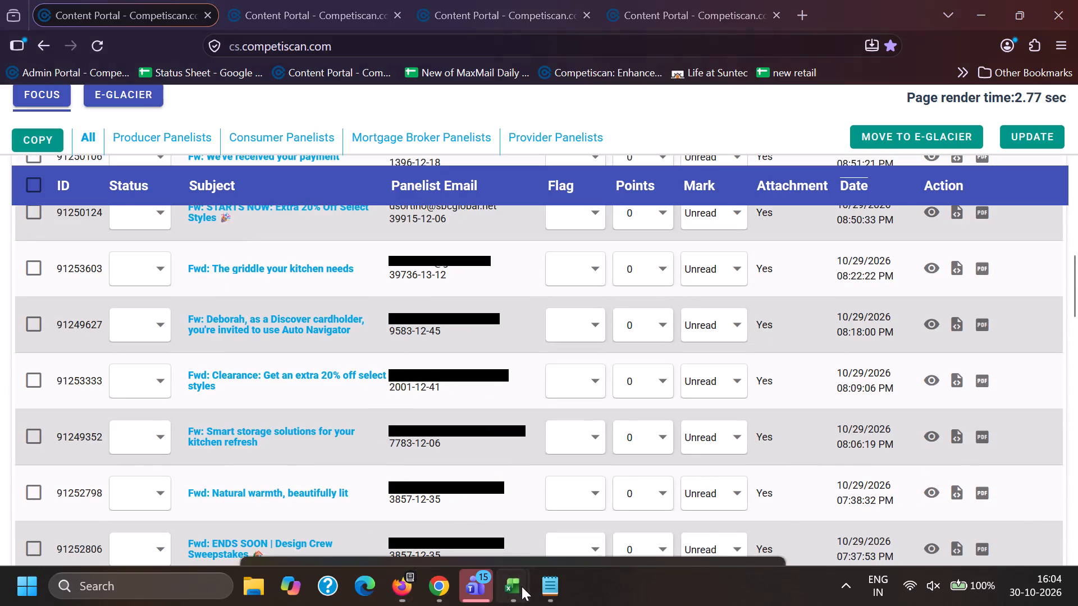
click(495, 536)
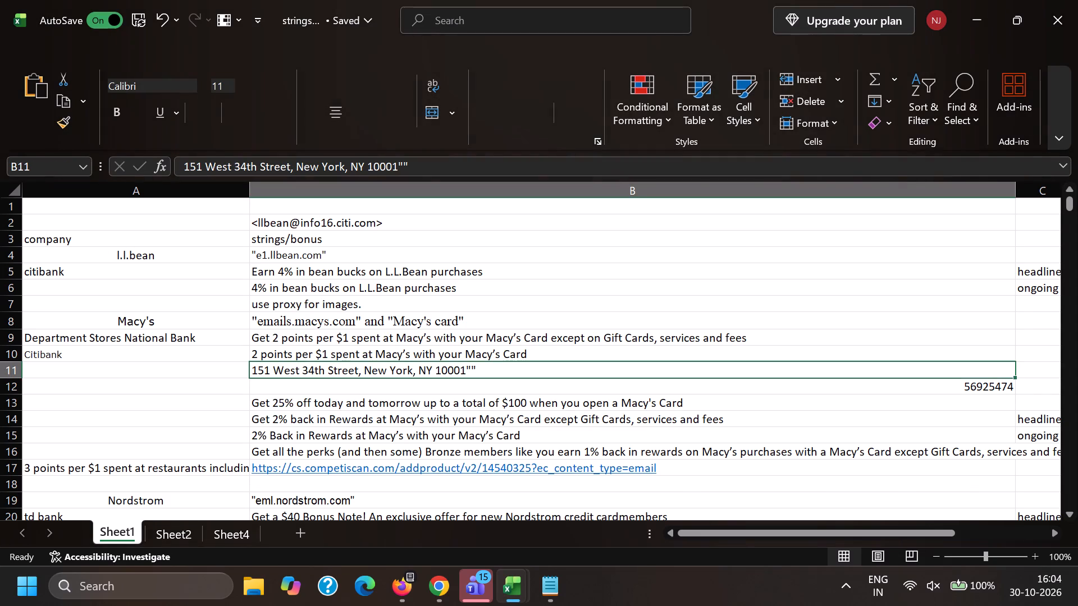
Find "capitalone" in the strings workbook and copy the Capital One Shopping sender address from the matching rows.
key(ctrl+f)
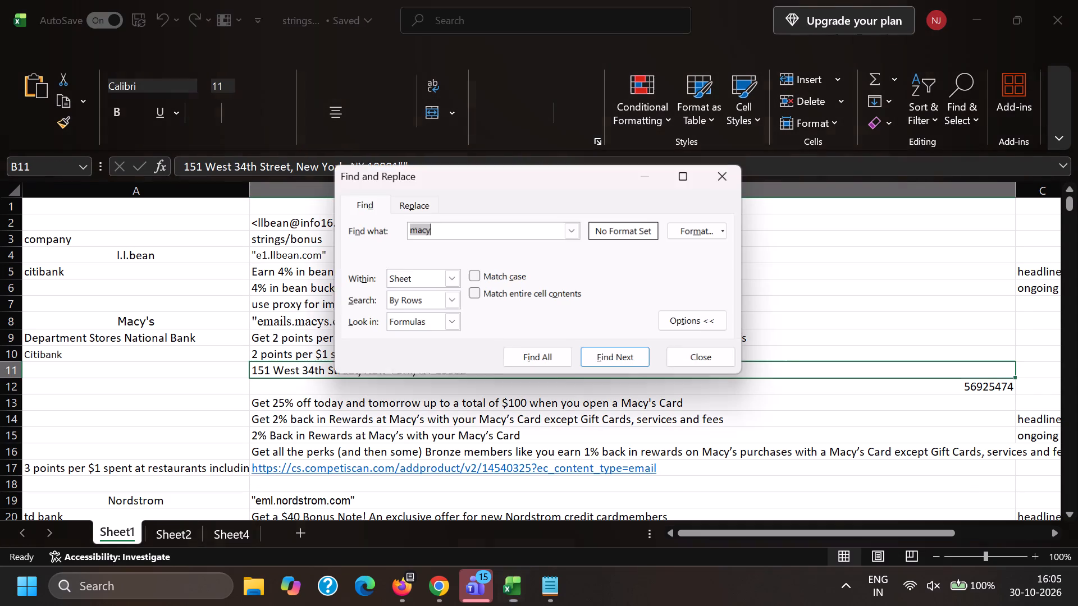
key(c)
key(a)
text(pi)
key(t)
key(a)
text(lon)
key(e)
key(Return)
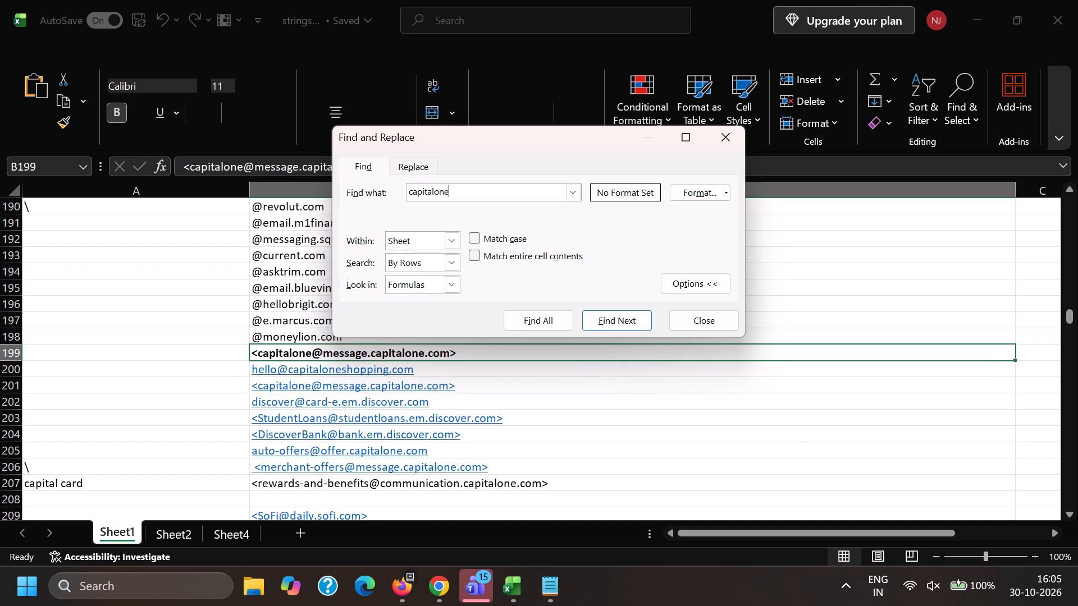
click(715, 324)
click(491, 376)
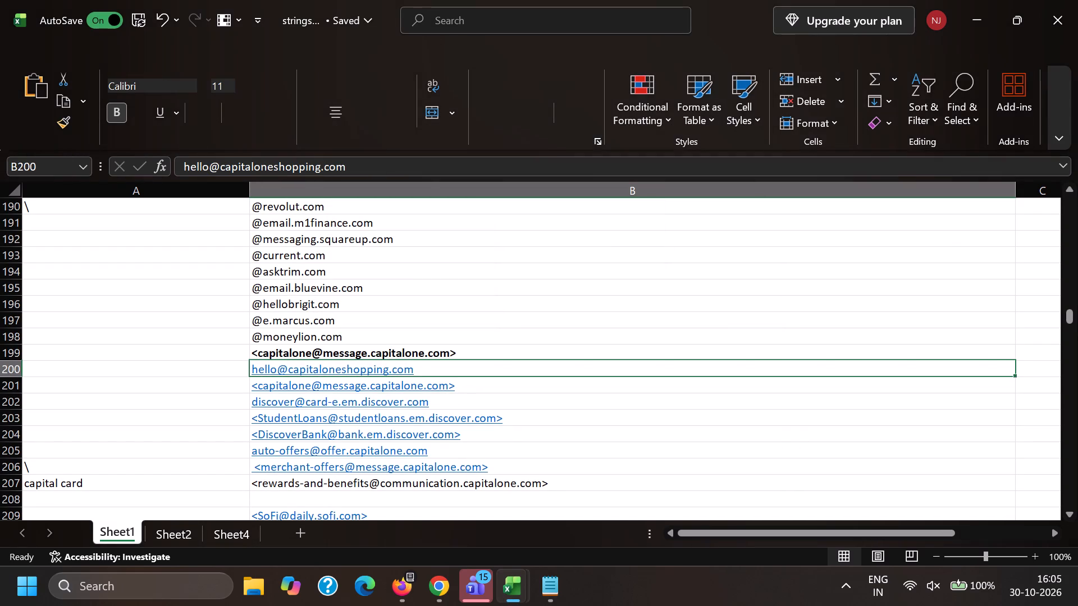
key(ctrl+c)
Switch to the panelist email list in Firefox and search it for the copied Capital One Shopping sender address in quotation marks.
key(alt+Tab)
scroll(254, 338, down, 6)
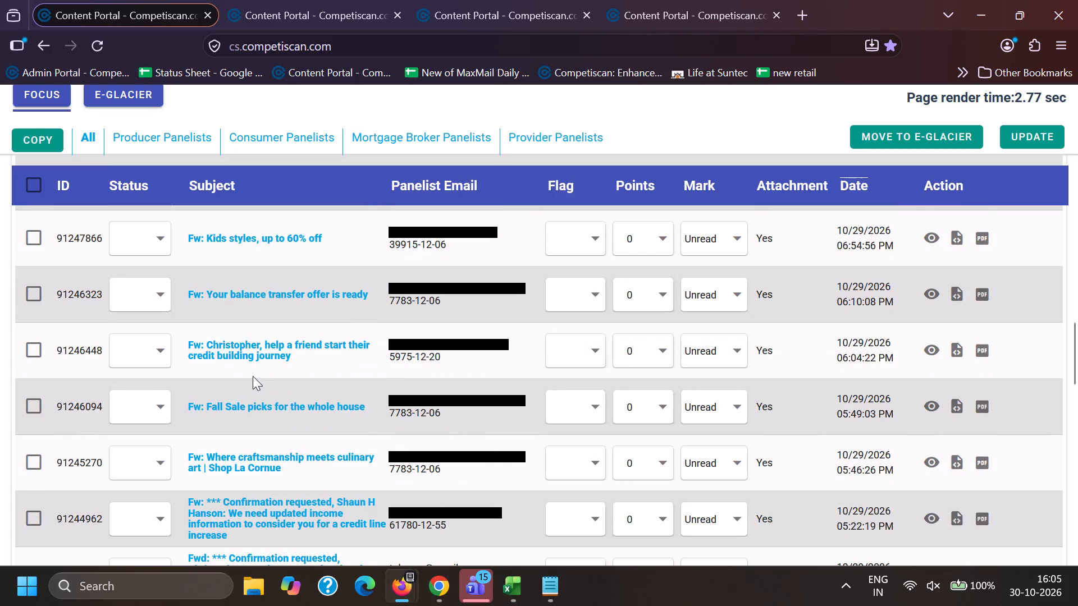
scroll(253, 376, down, 13)
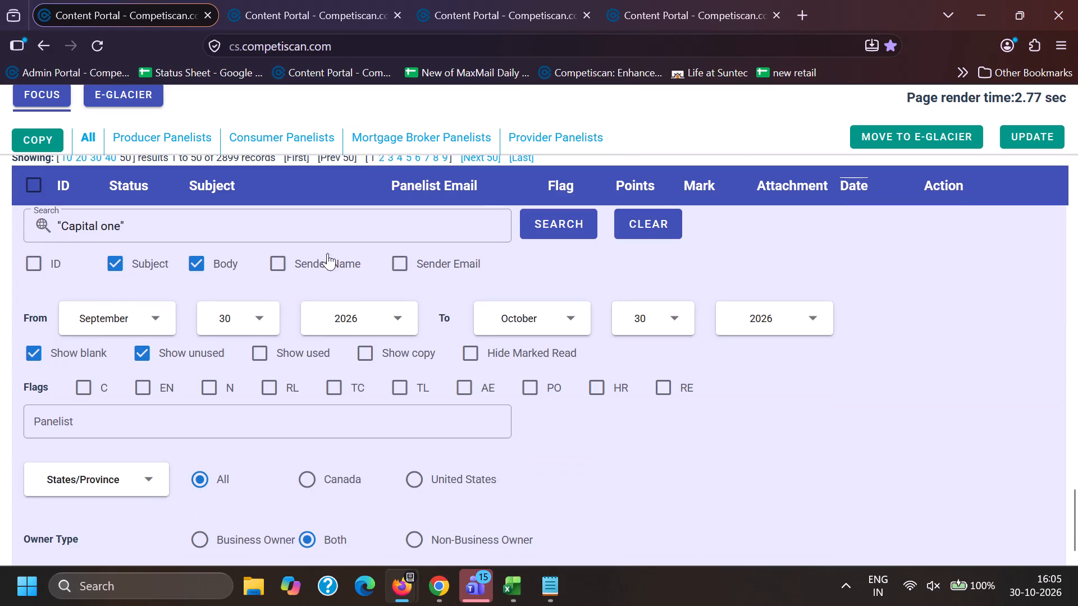
drag(337, 227, 0, 181)
key(BackSpace)
key(shift+quotedbl)
key(ctrl+v)
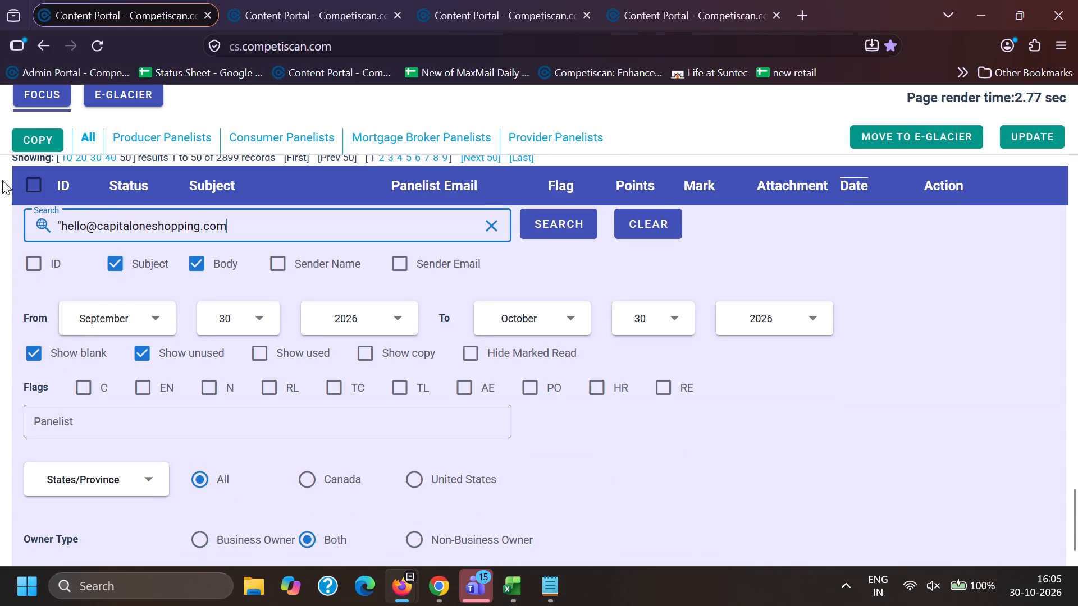
key(shift+quotedbl)
key(Return)
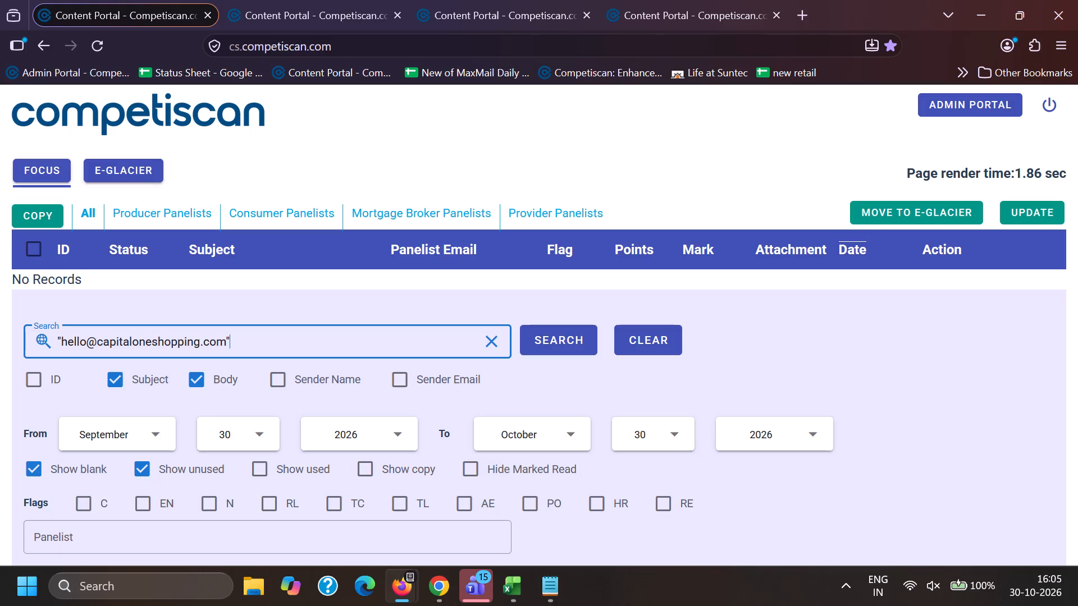
click(415, 0)
click(312, 0)
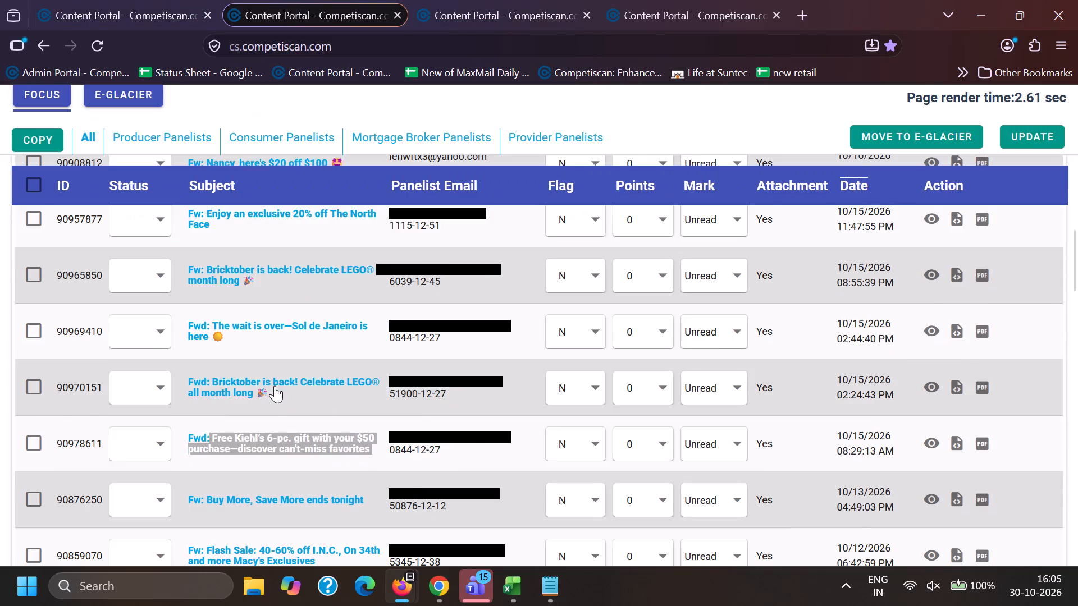
scroll(236, 402, down, 1)
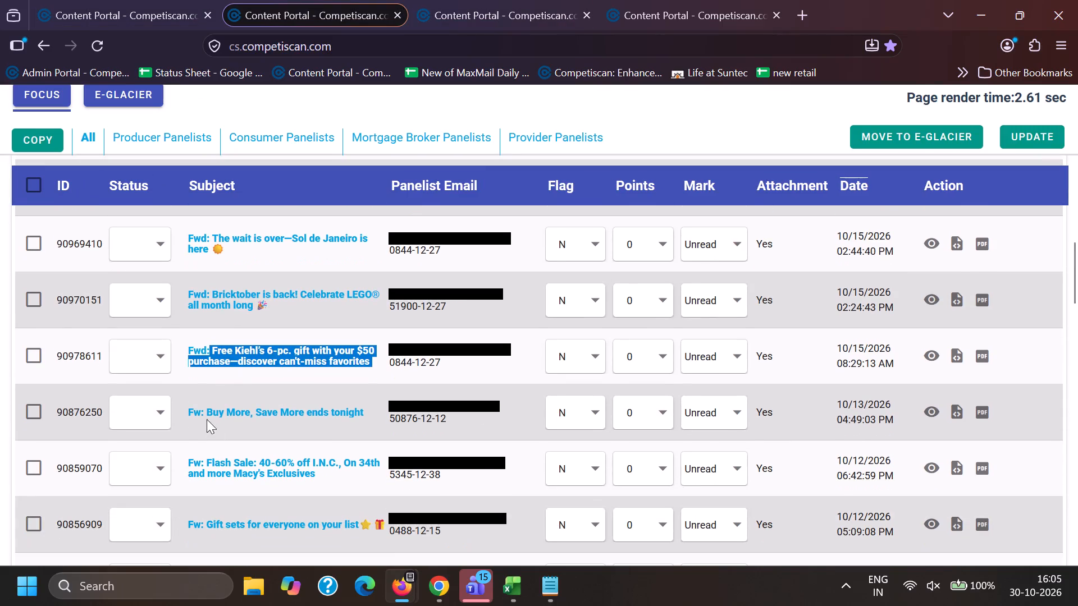
drag(207, 414, 370, 424)
key(ctrl+c)
key(ctrl+c)
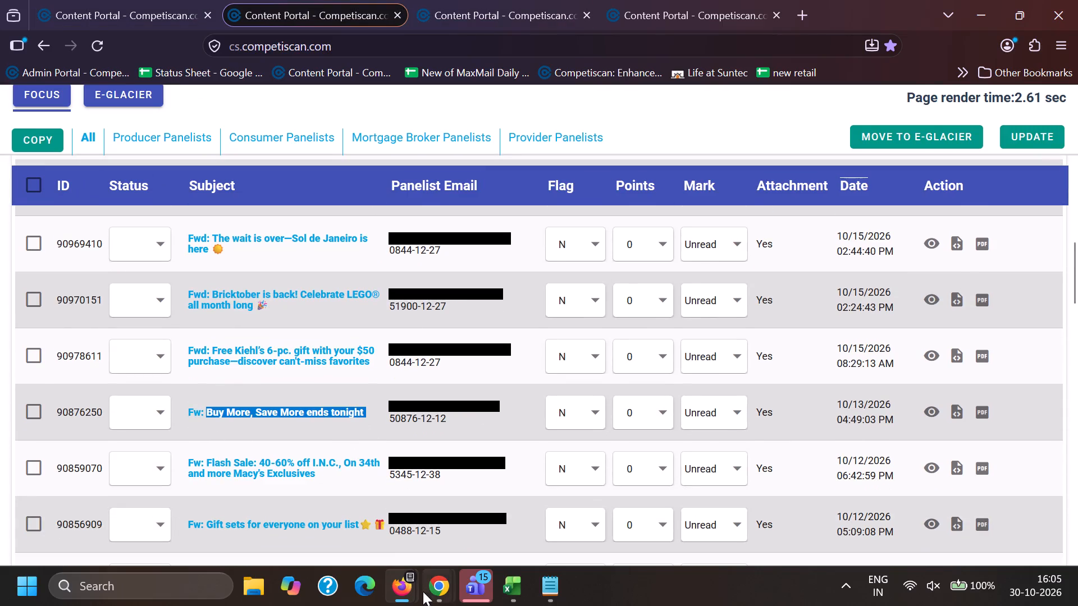
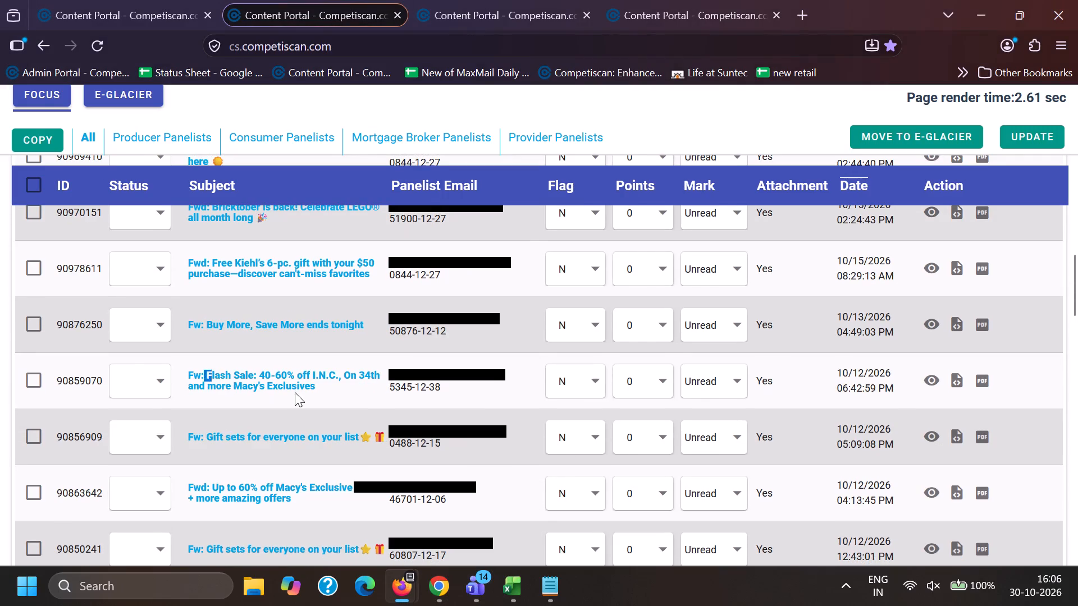
Copy the 90859070 email's subject and search Chrome's portal list for the quoted phrase "Flash Sale: 40-60% off I.N.C., On 34th and more Macy's Exclusives".
drag(295, 392, 326, 394)
key(ctrl+c)
click(450, 605)
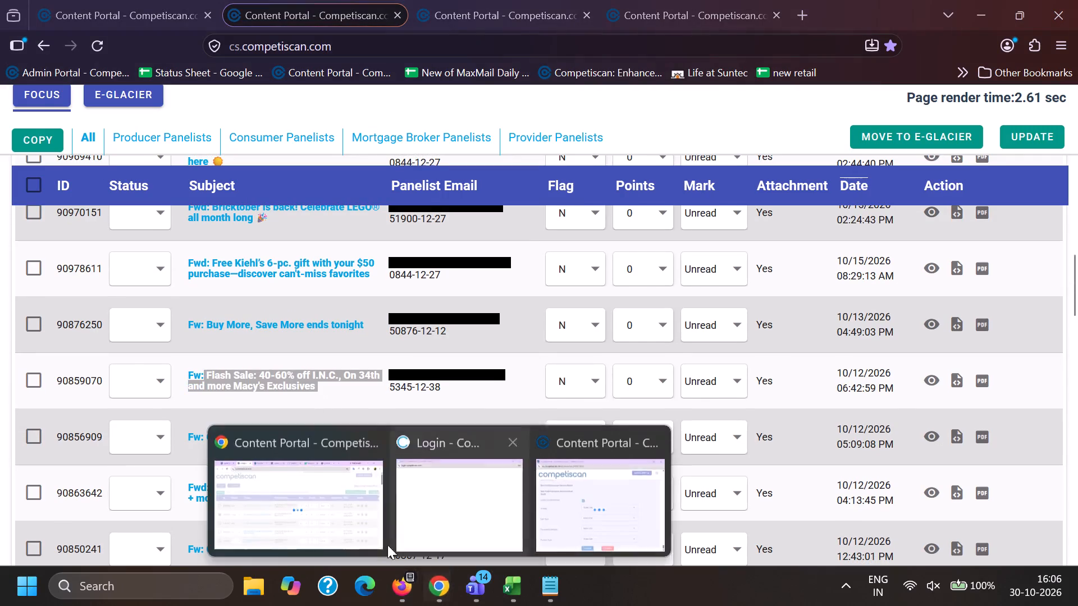
drag(292, 524, 292, 518)
click(315, 409)
scroll(315, 411, down, 20)
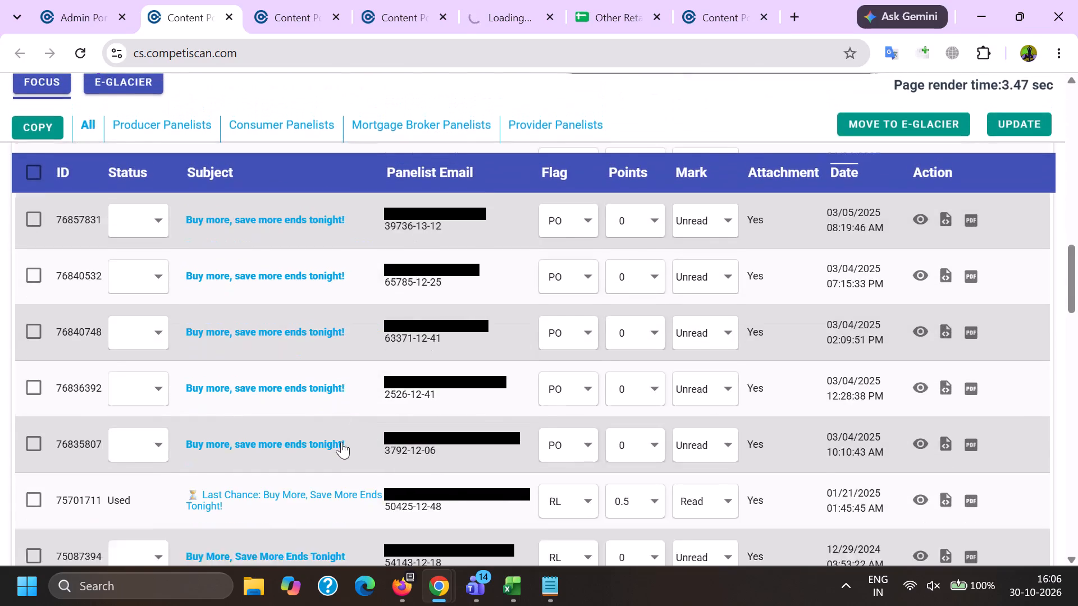
scroll(349, 405, down, 14)
scroll(303, 388, up, 1)
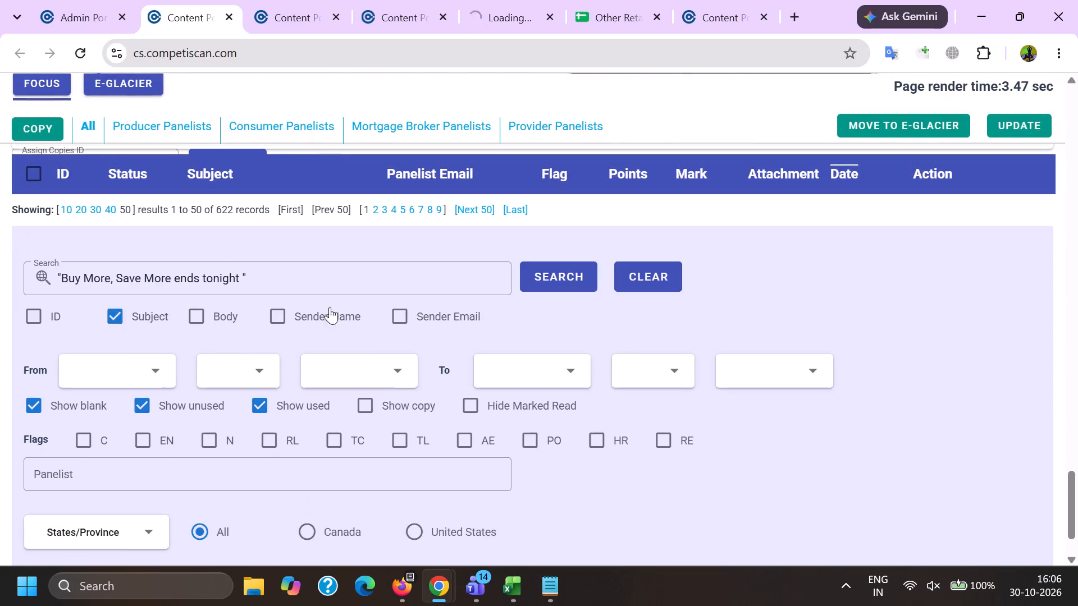
drag(342, 284, 1, 286)
key(BackSpace)
key(shift+quotedbl)
key(ctrl+v)
key(shift+quotedbl)
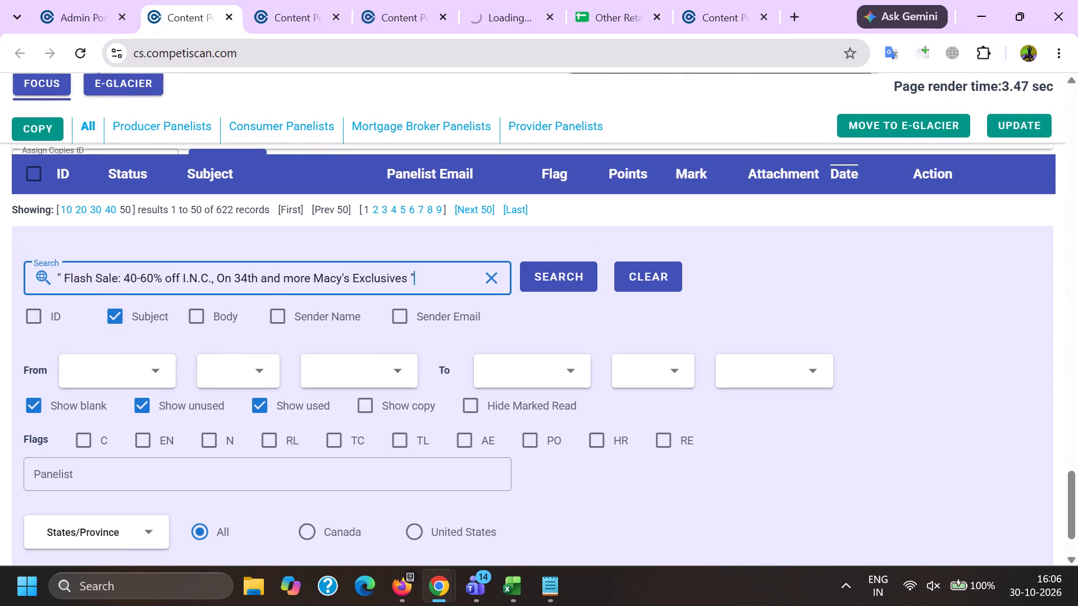
key(Return)
key(Return)
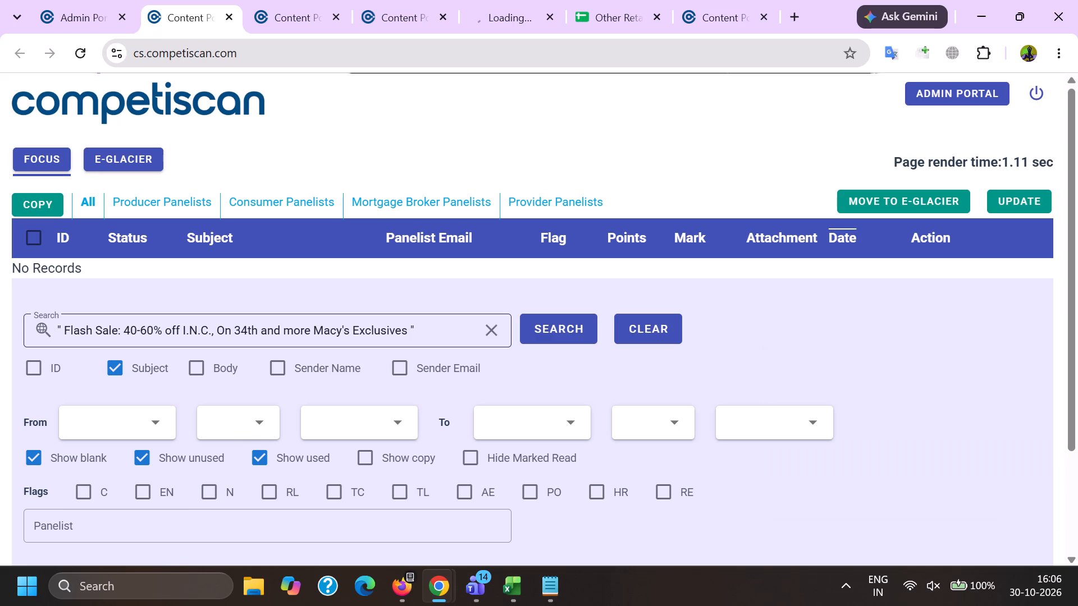
Shorten the quoted subject search to "Flash Sale: 40-60% off I.N.C.," and run it again.
drag(213, 332, 567, 338)
key(BackSpace)
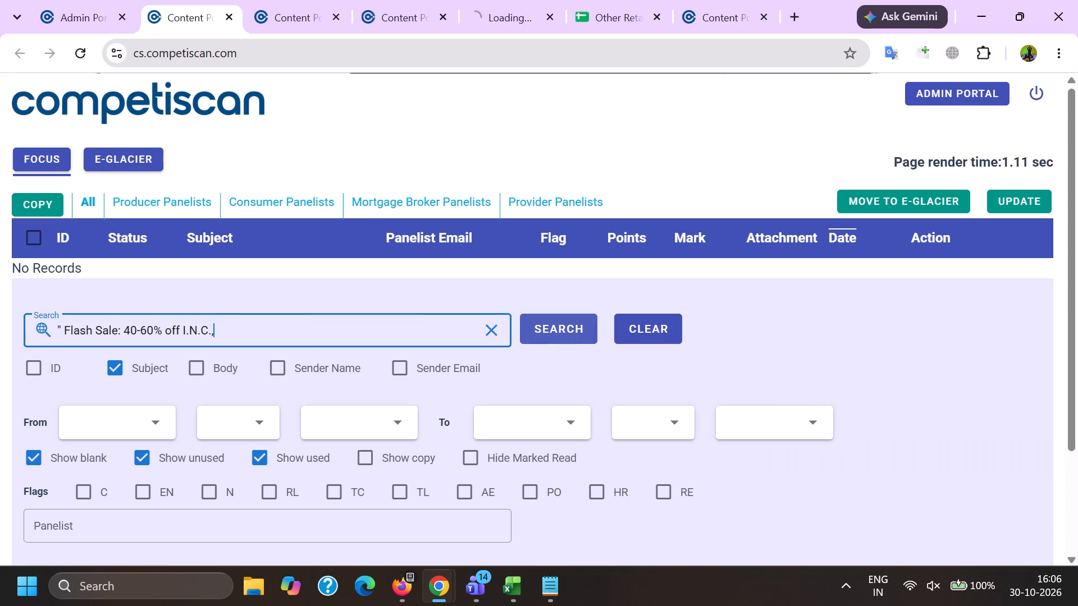
key(shift+quotedbl)
key(Return)
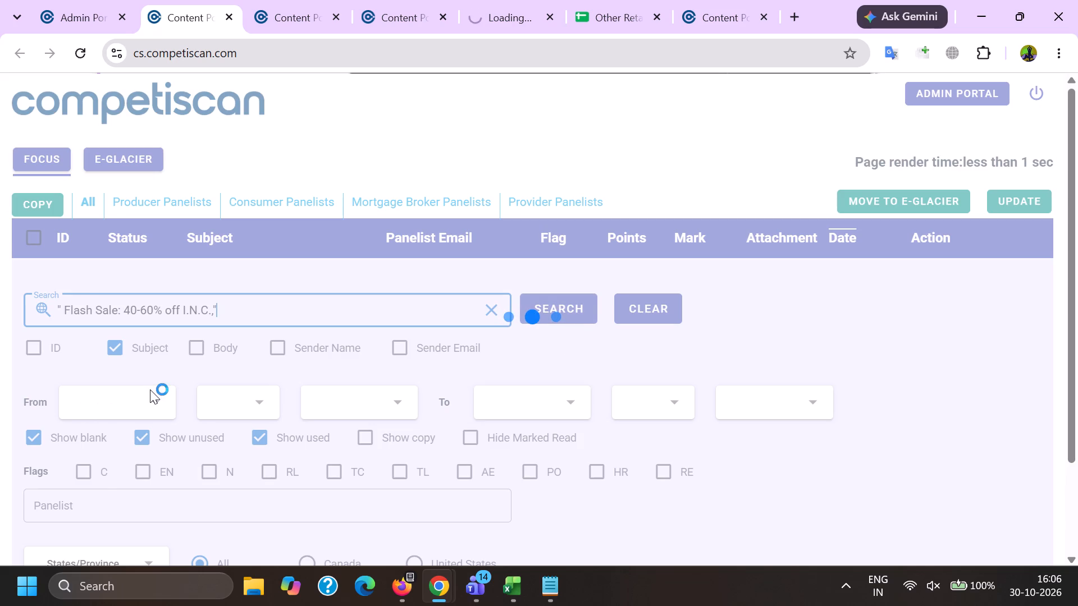
Preview the Macy's Flash Sale email 90859414 and check its content for card offers, then return to the results list.
scroll(231, 369, down, 4)
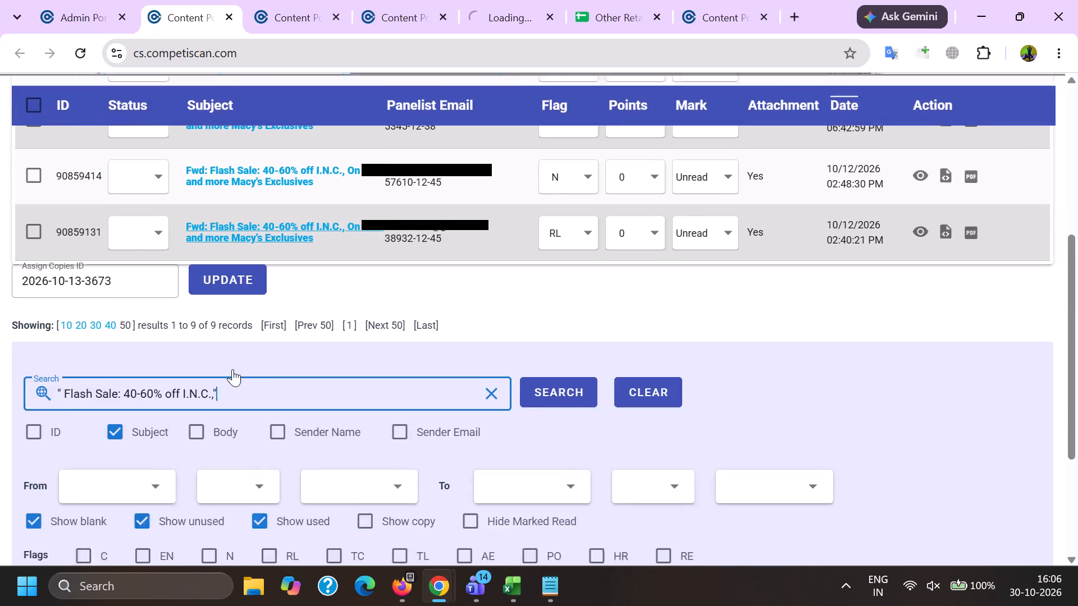
scroll(254, 377, up, 2)
scroll(294, 437, down, 1)
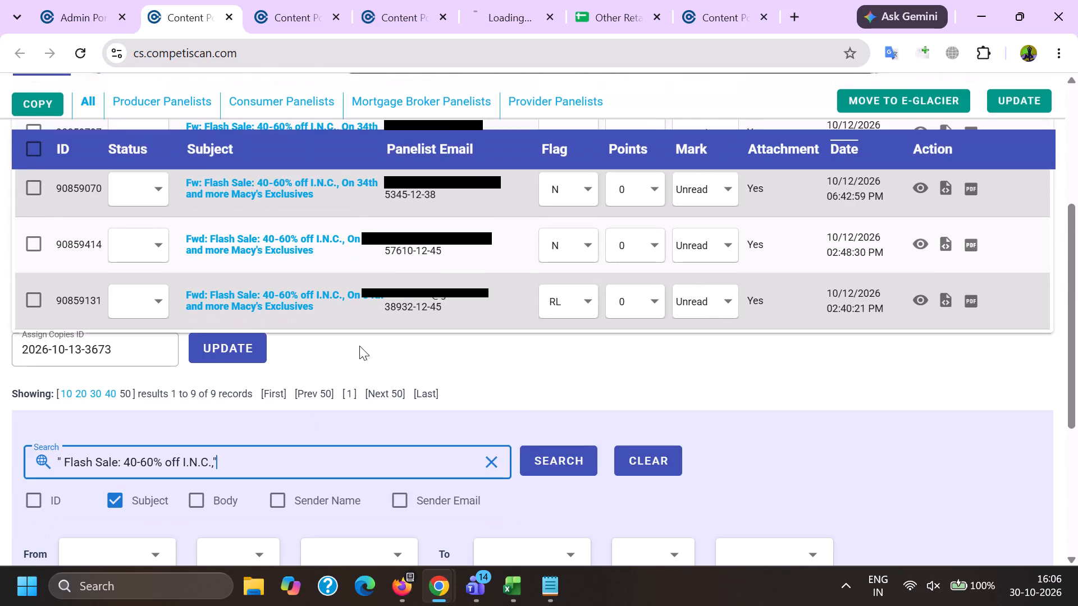
click(911, 247)
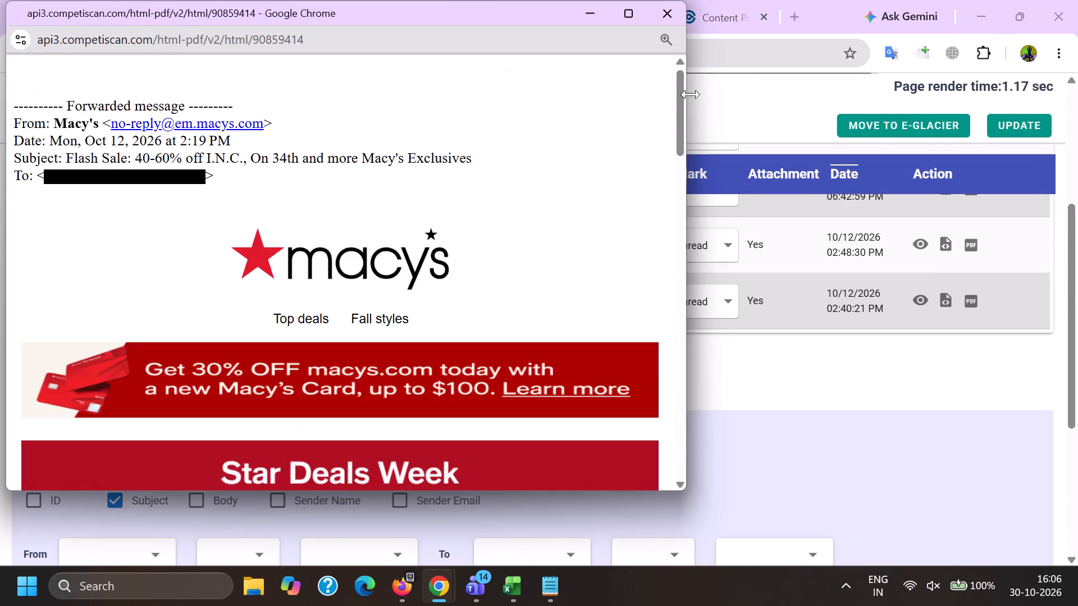
drag(680, 92, 687, 474)
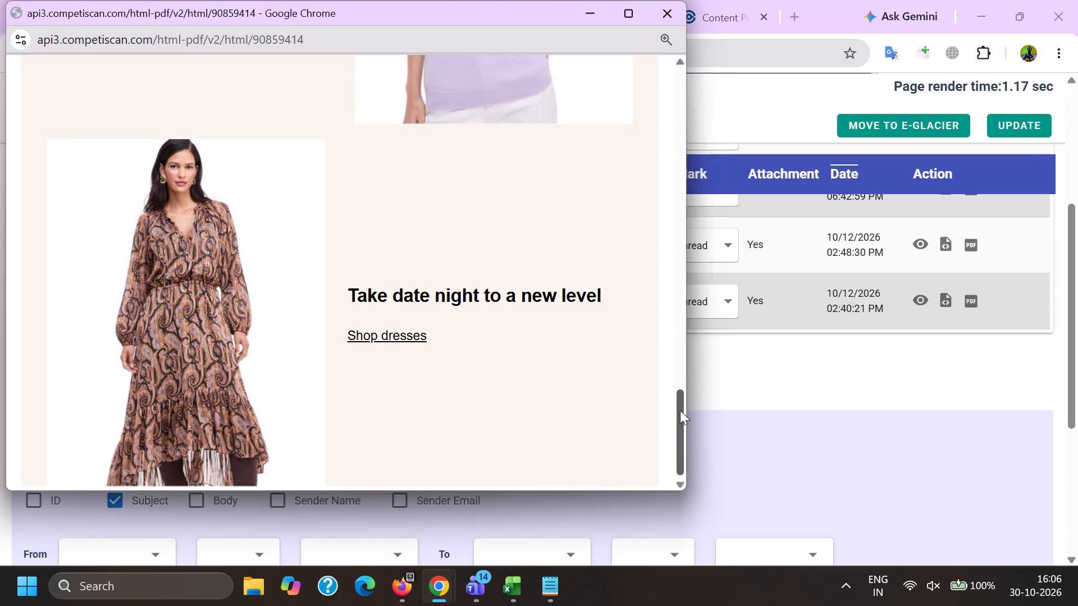
key(alt+Tab)
Preview the Macy's Flash Sale email 90859070 and check its content, then return to the results list.
scroll(910, 338, up, 1)
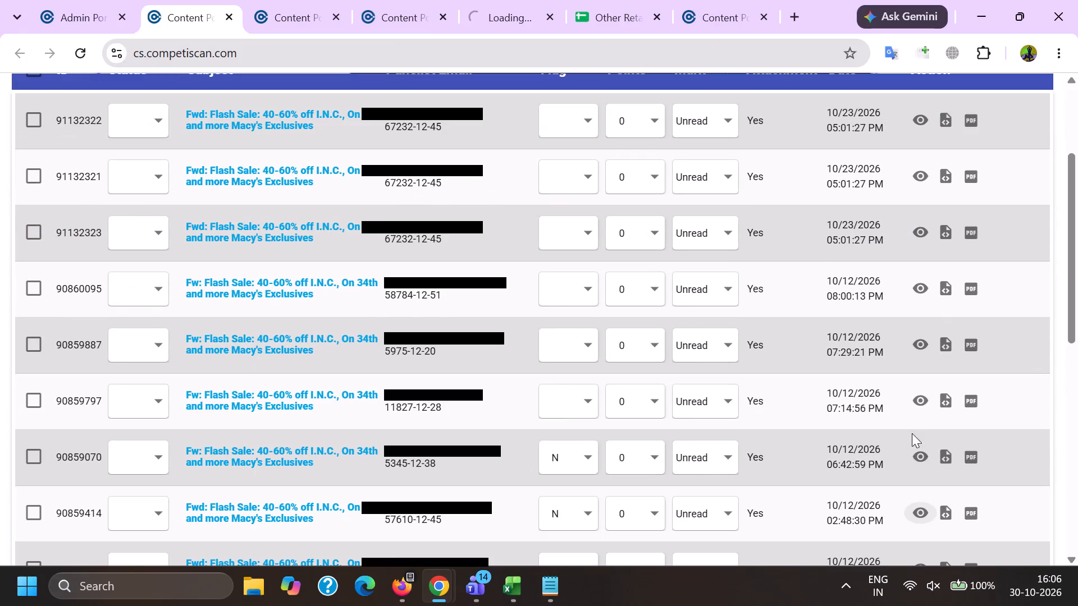
click(919, 451)
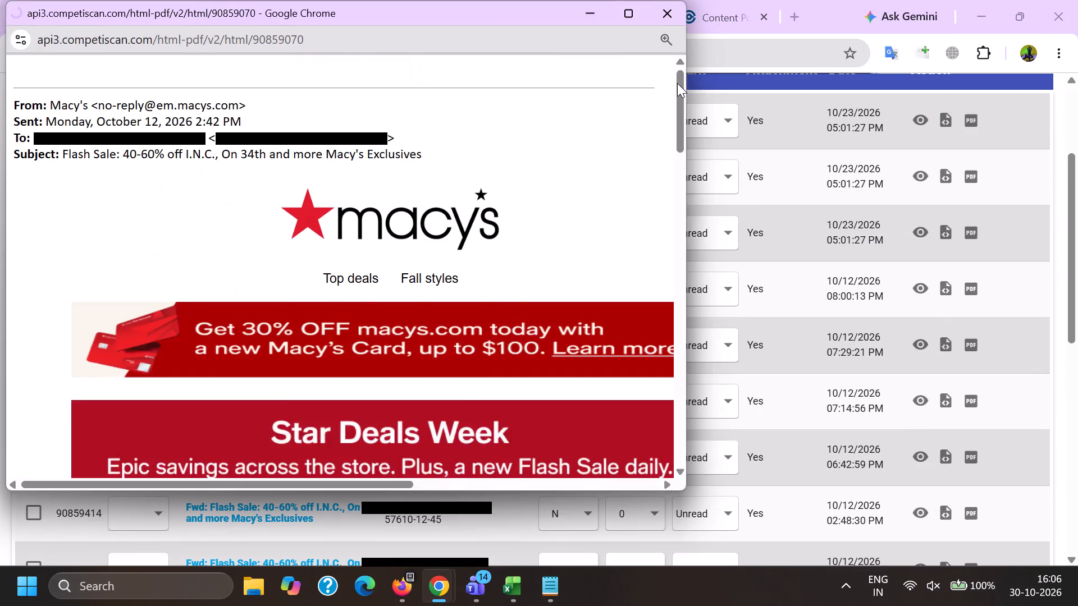
drag(677, 83, 652, 462)
key(alt+Tab)
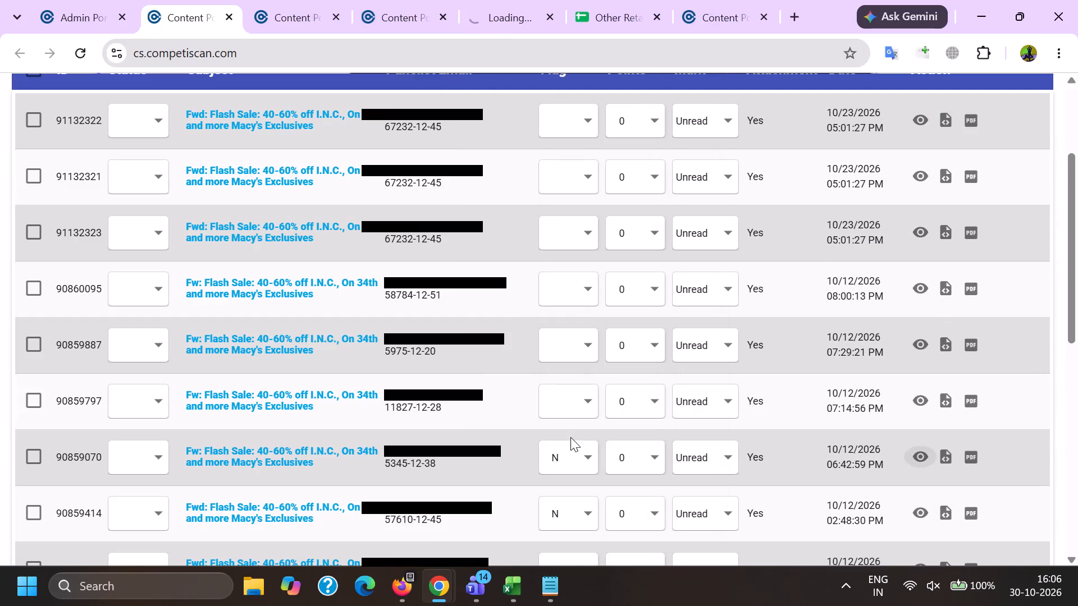
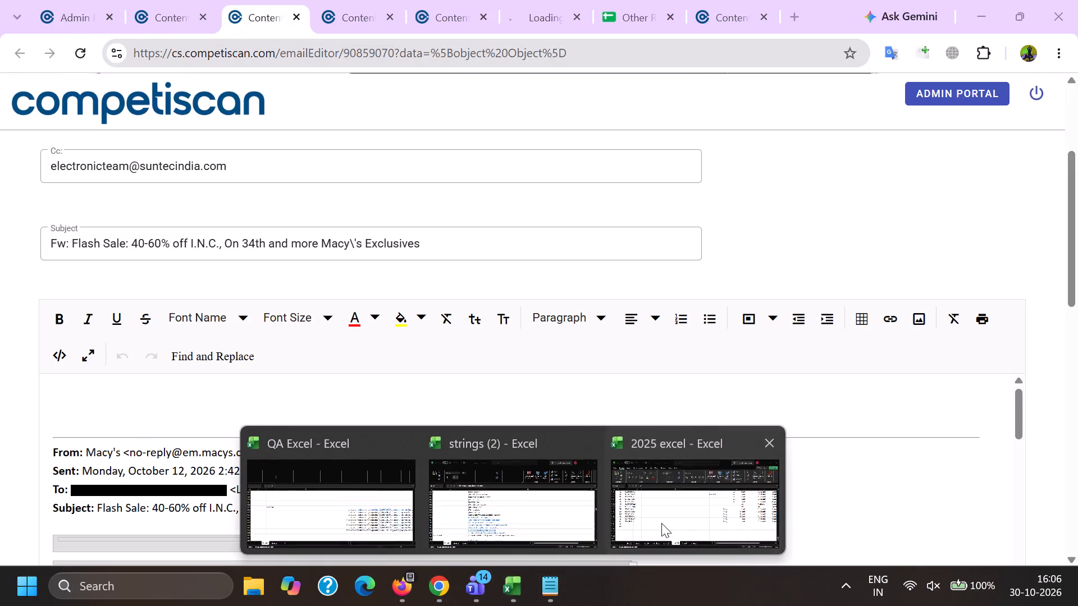
click(111, 414)
key(ctrl+v)
click(182, 407)
key(c)
key(c)
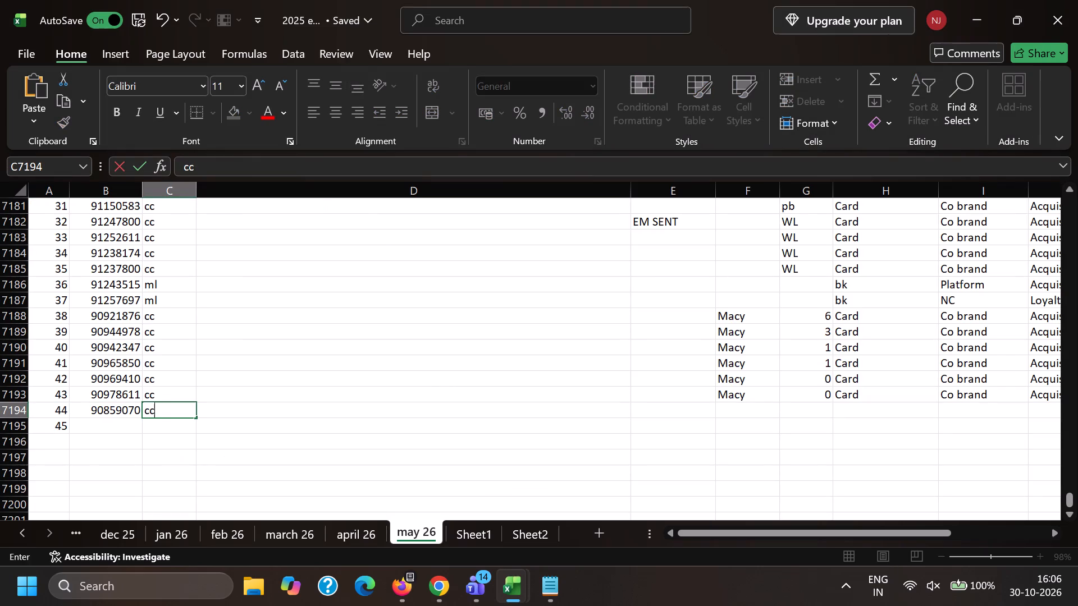
key(Right)
key(Right)
key(Right)
key(m)
key(Right)
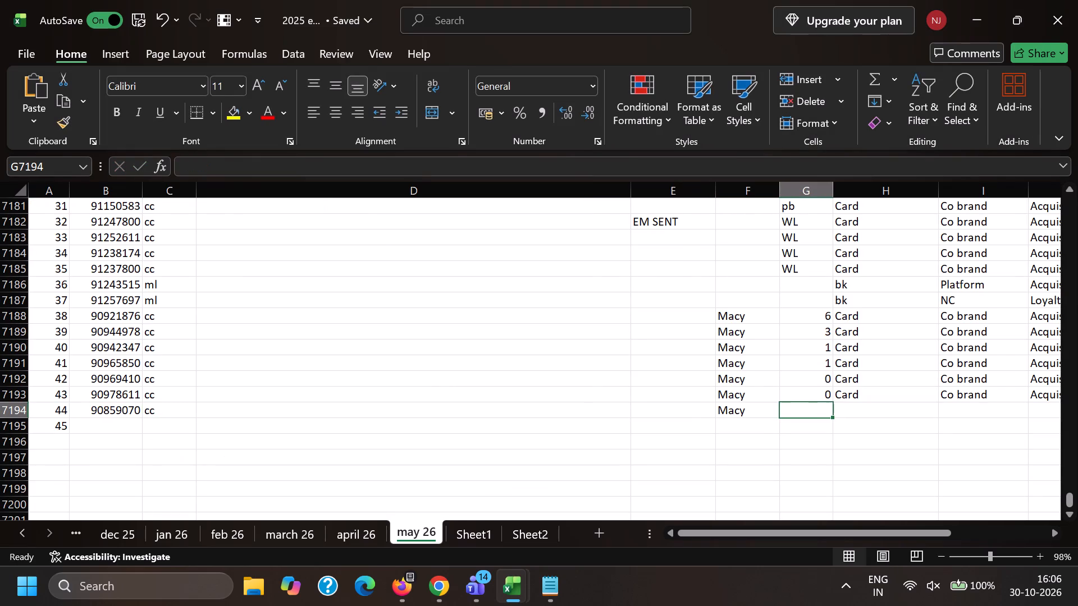
key(3)
key(Right)
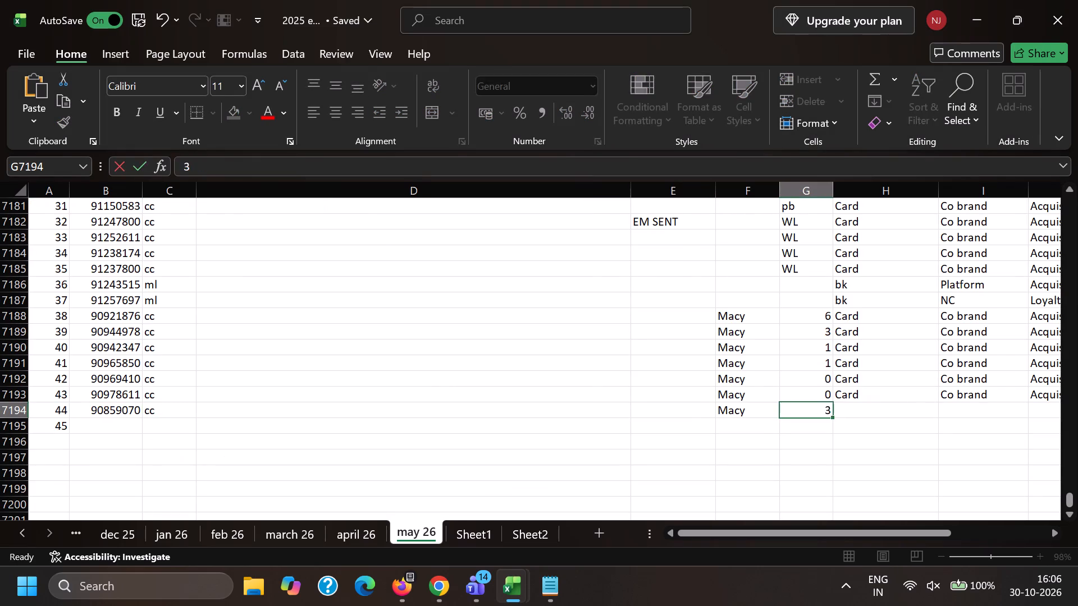
Classify the 90859070 row as Card, Co brand and Acquisition.
key(c)
key(Right)
key(c)
key(Right)
key(a)
key(Left)
key(Left)
key(Left)
key(Left)
key(Left)
key(Left)
key(Left)
key(Left)
key(Left)
key(Left)
key(Left)
key(Left)
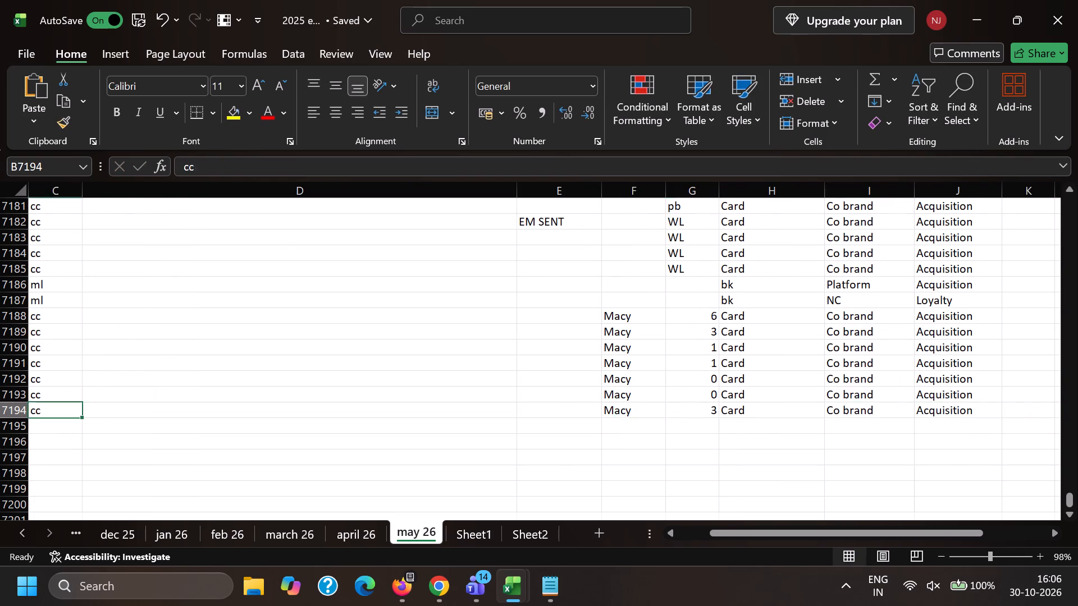
key(alt+Tab)
scroll(81, 272, down, 1)
click(47, 369)
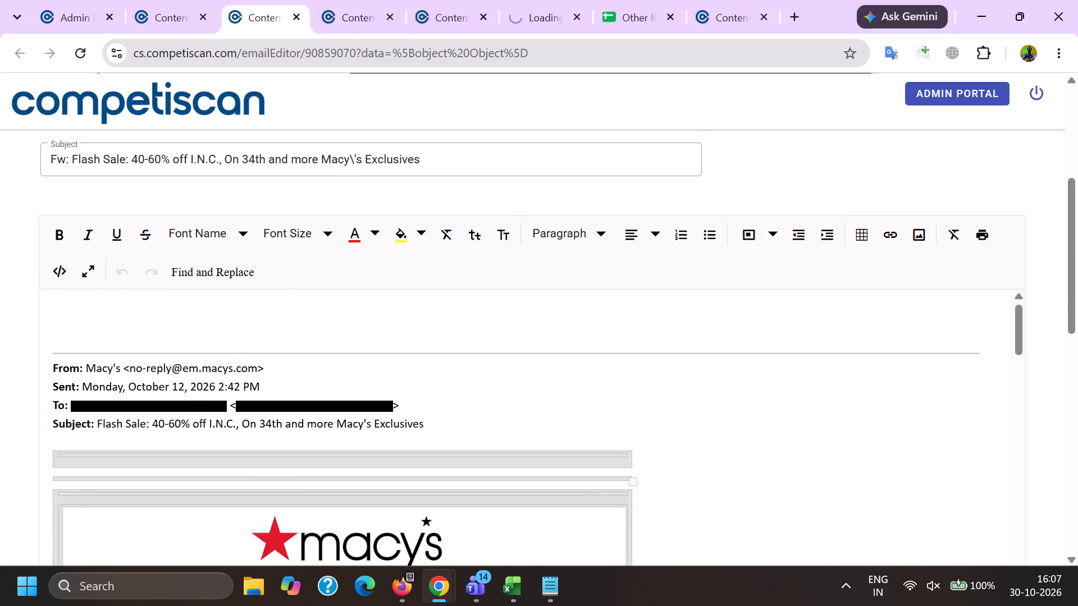
key(Return)
key(Return)
key(Return)
drag(62, 375, 0, 318)
key(BackSpace)
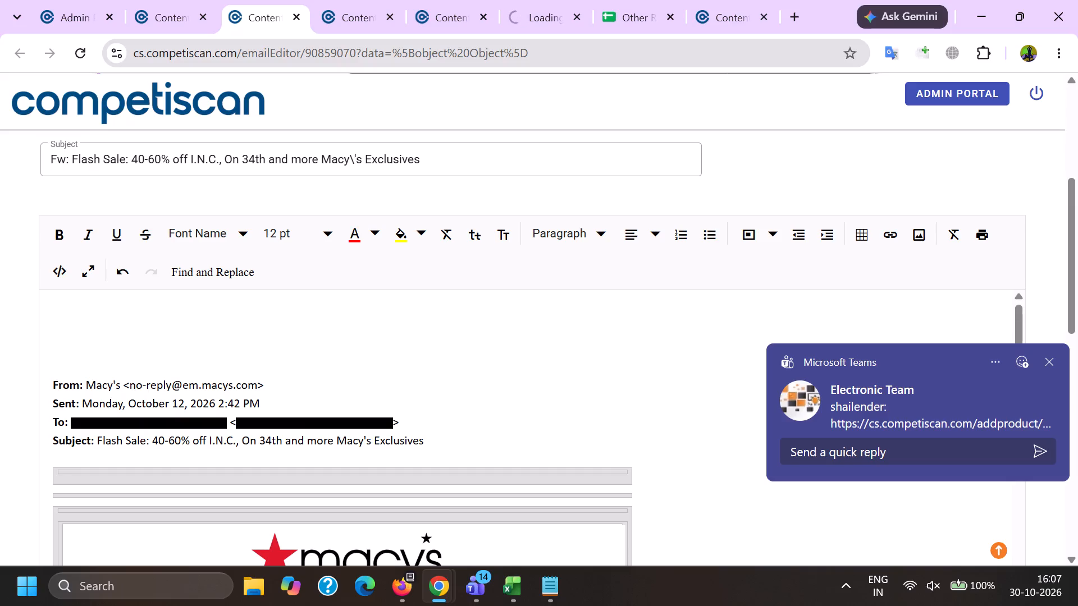
Delete the sender's email address after Macy's in the From line.
scroll(106, 217, down, 1)
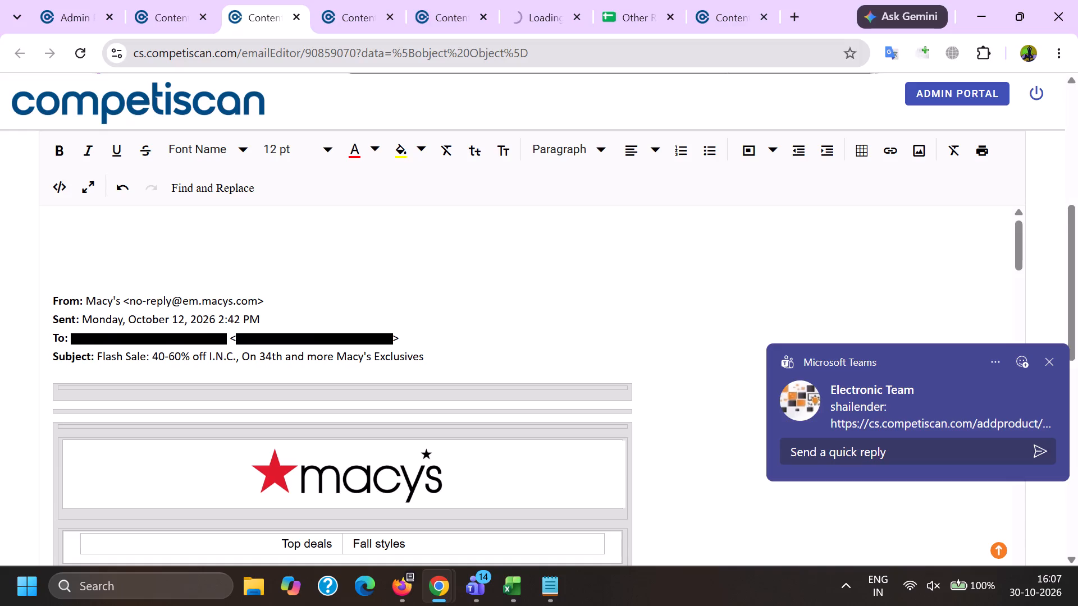
drag(125, 299, 418, 320)
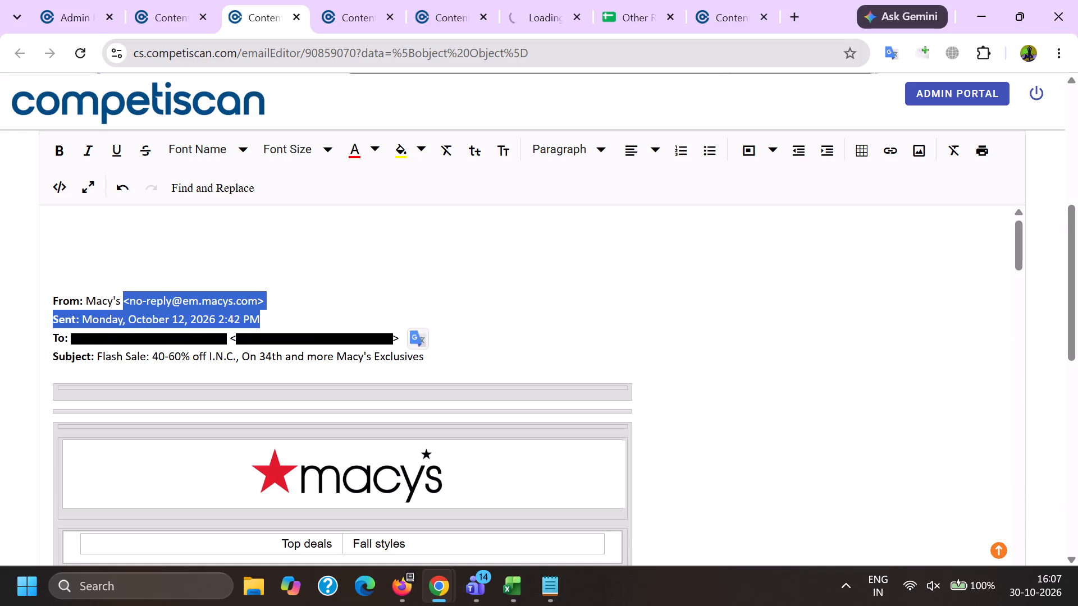
shift+click(302, 267)
shift+click(240, 269)
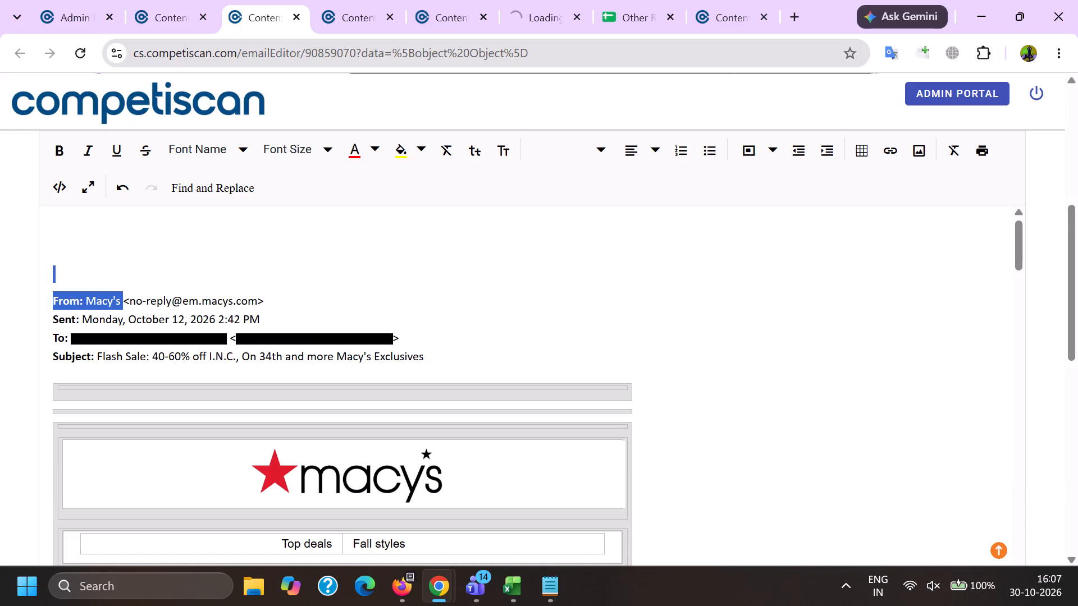
shift+click(221, 289)
click(117, 309)
drag(124, 298, 129, 299)
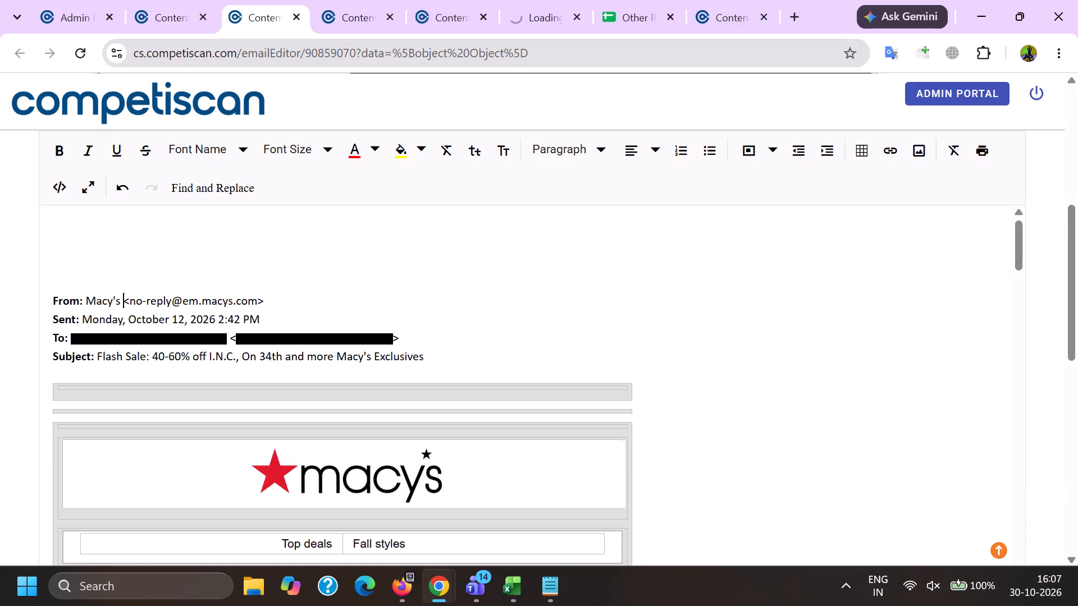
drag(129, 299, 303, 294)
key(BackSpace)
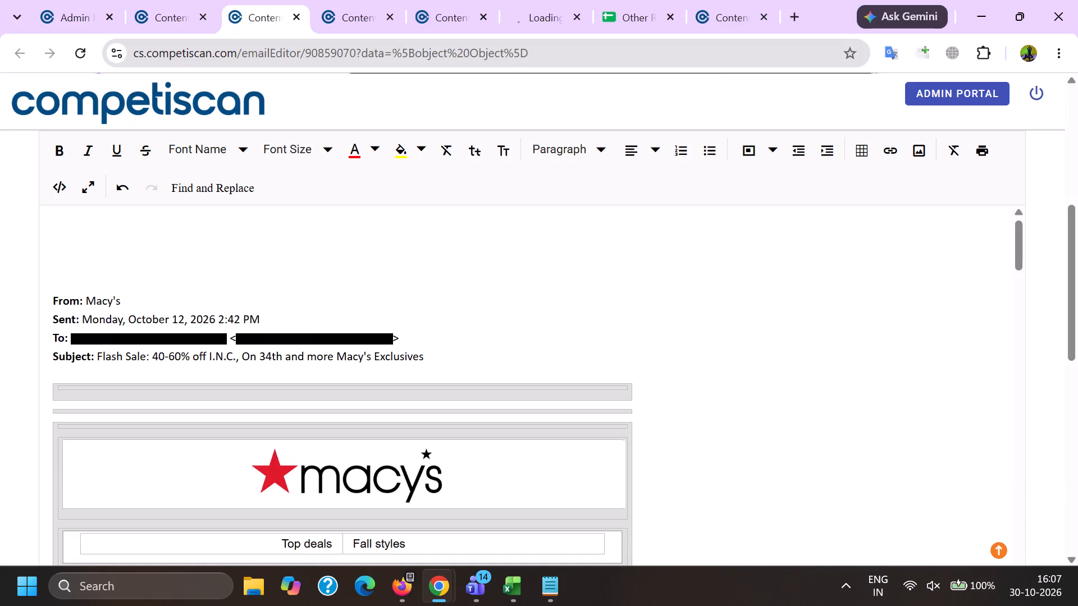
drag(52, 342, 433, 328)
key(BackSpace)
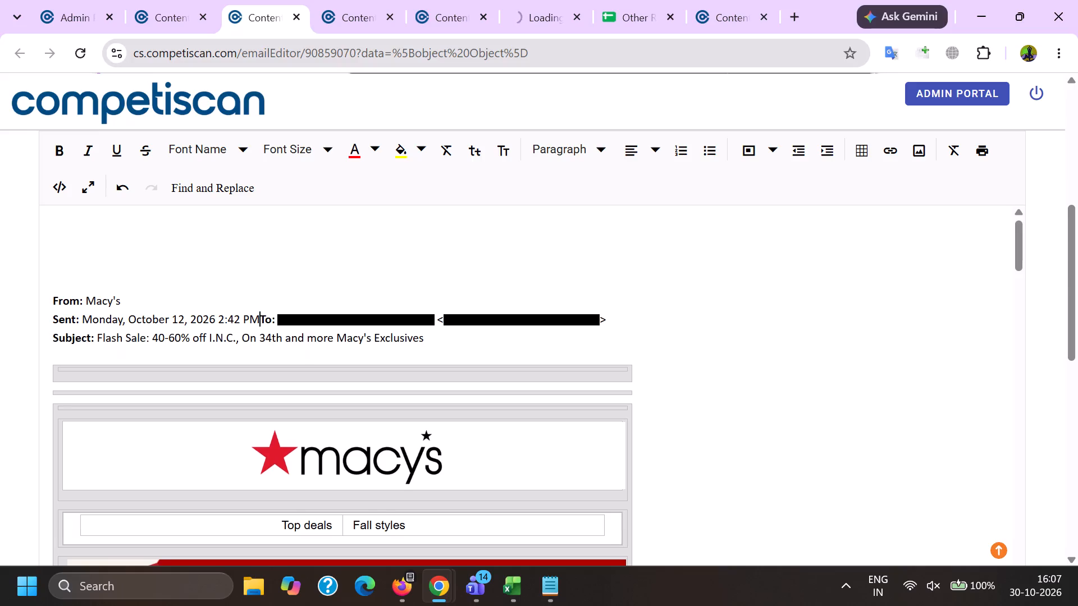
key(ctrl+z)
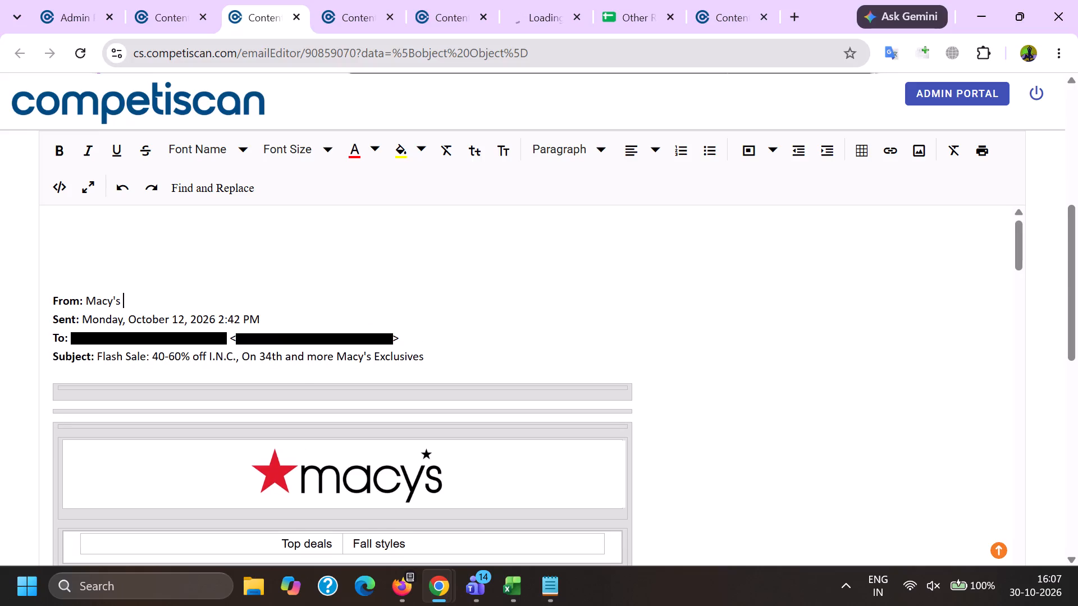
Delete the whole To line with the recipient's details from the email header.
drag(48, 340, 415, 341)
key(BackSpace)
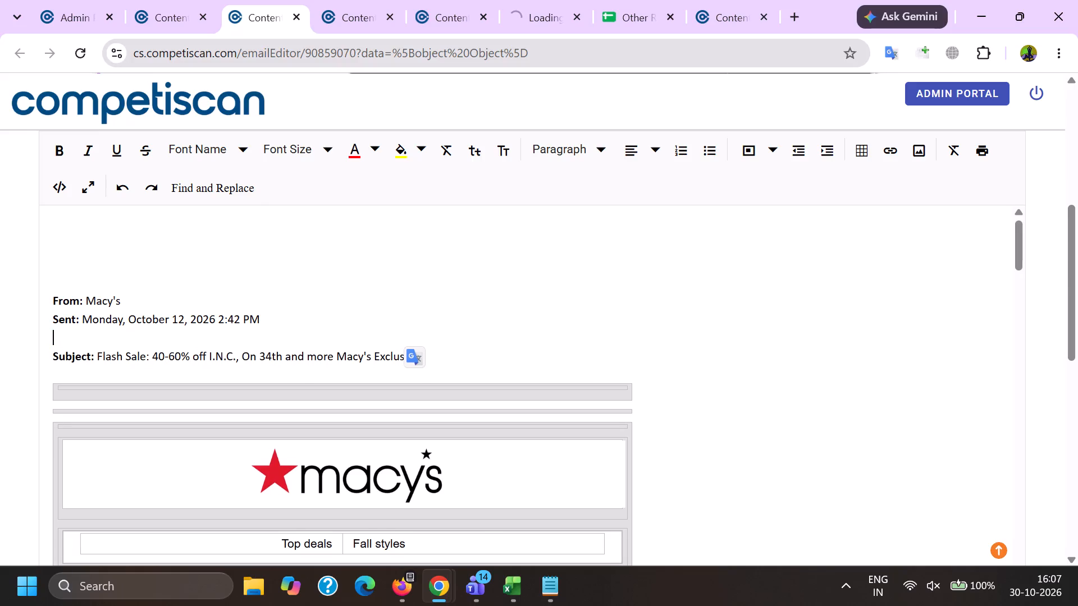
key(BackSpace)
Remove the hyperlinks from the Macy's Card 30% OFF banner and the Sign Up text.
scroll(278, 216, down, 2)
click(258, 438)
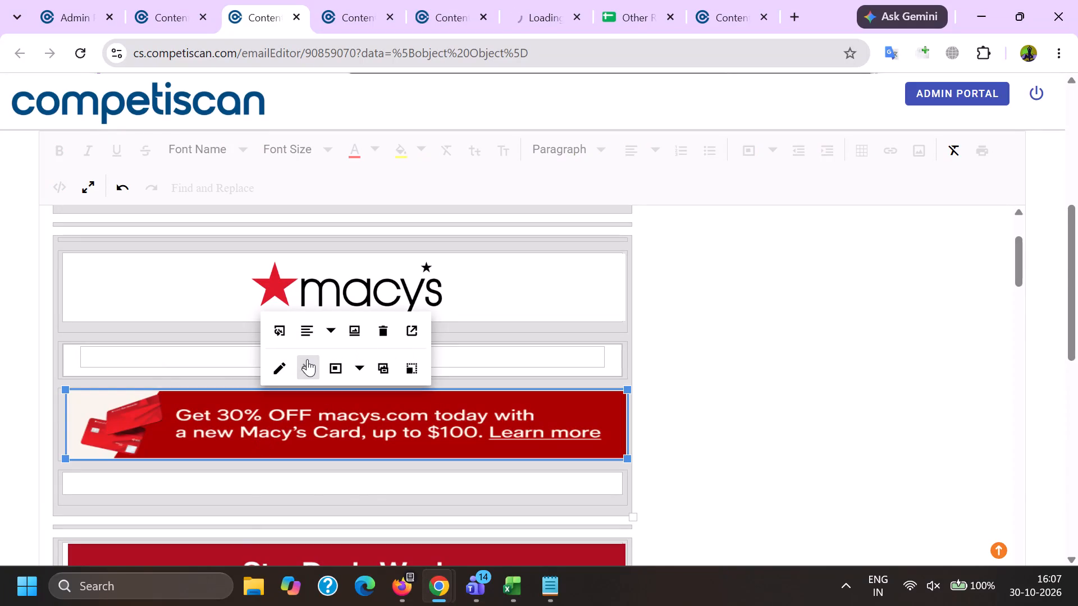
click(307, 359)
scroll(307, 359, down, 20)
scroll(307, 359, down, 20)
scroll(307, 359, down, 5)
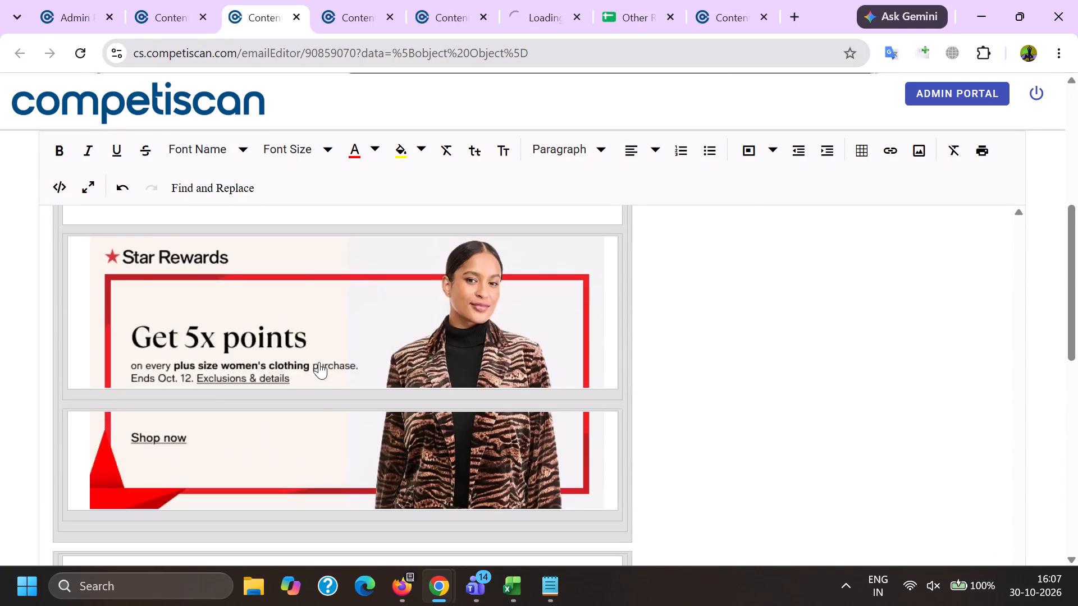
scroll(319, 362, down, 8)
click(451, 313)
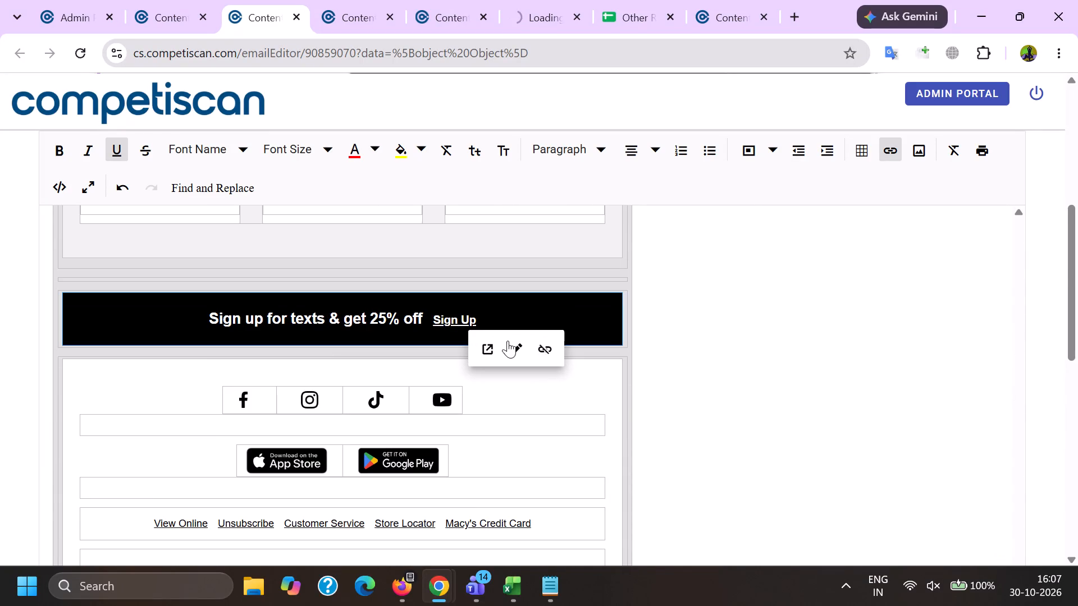
click(555, 342)
Remove the hyperlinks from the YouTube, TikTok, Instagram and Facebook icons in the email footer.
click(442, 391)
click(471, 358)
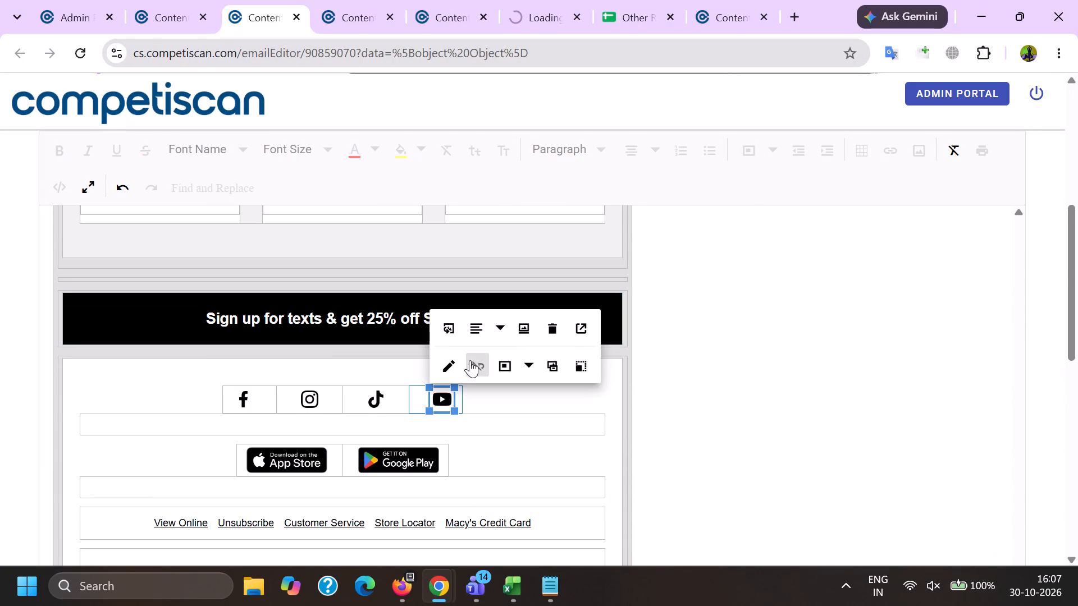
click(373, 393)
click(405, 356)
click(303, 400)
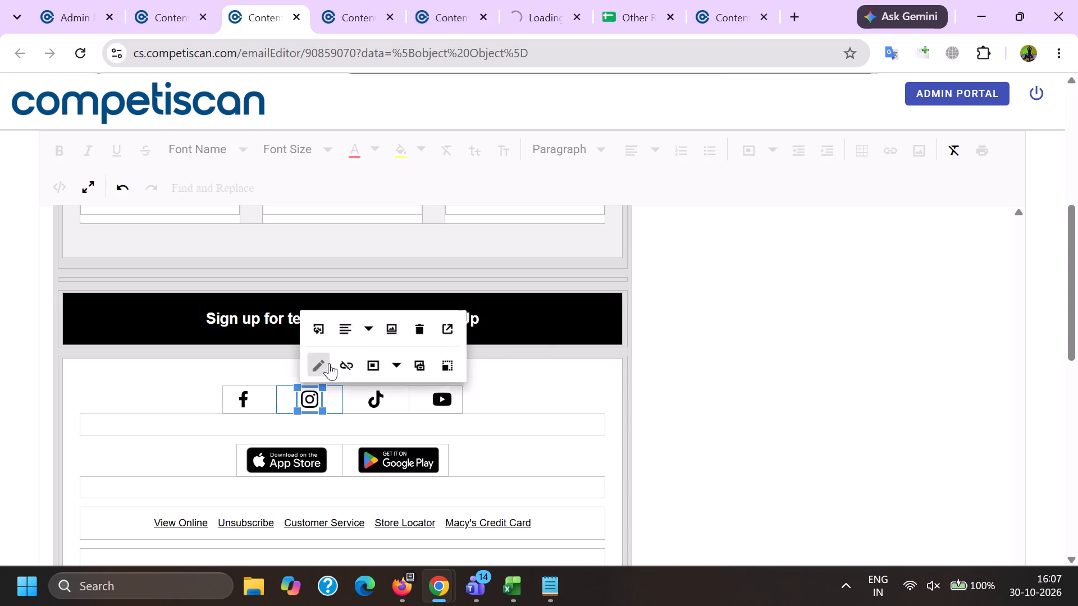
click(329, 361)
click(316, 396)
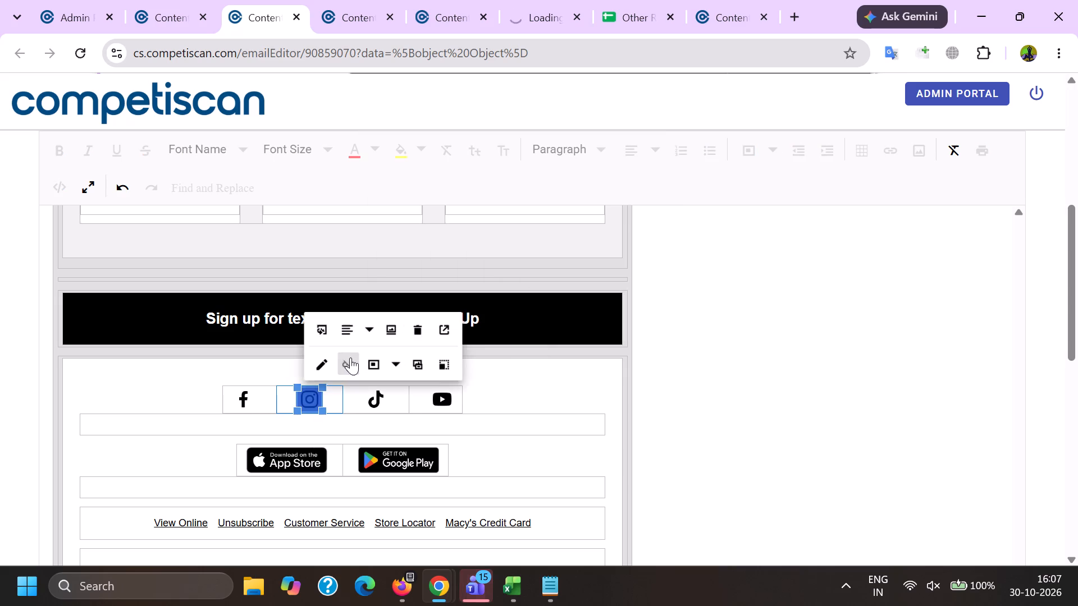
click(351, 357)
click(237, 400)
click(276, 368)
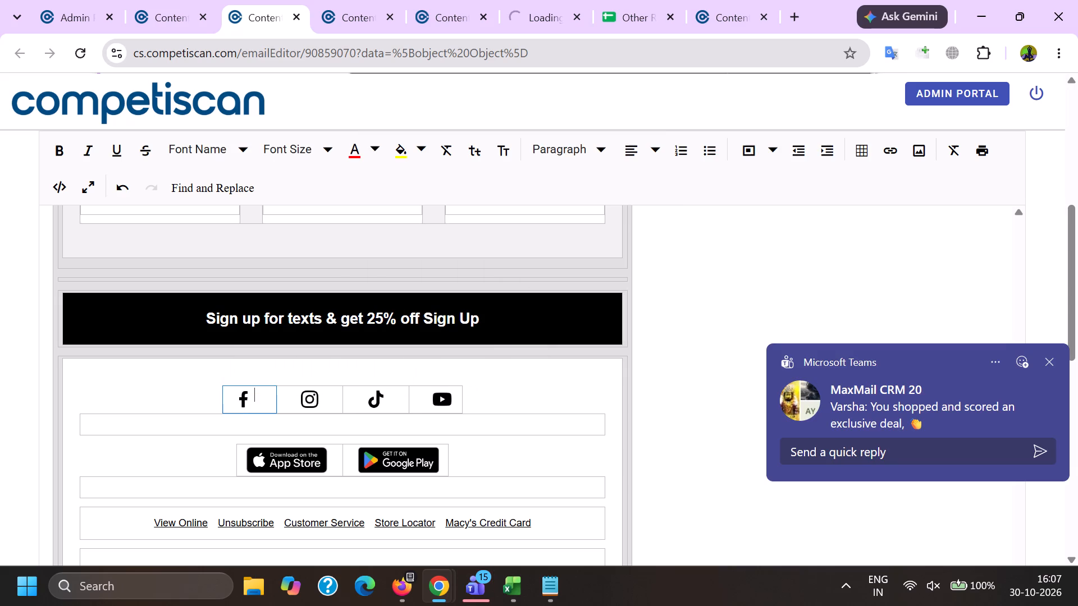
Remove the hyperlinks from the App Store and Google Play badges.
click(276, 475)
click(265, 459)
click(298, 419)
click(372, 459)
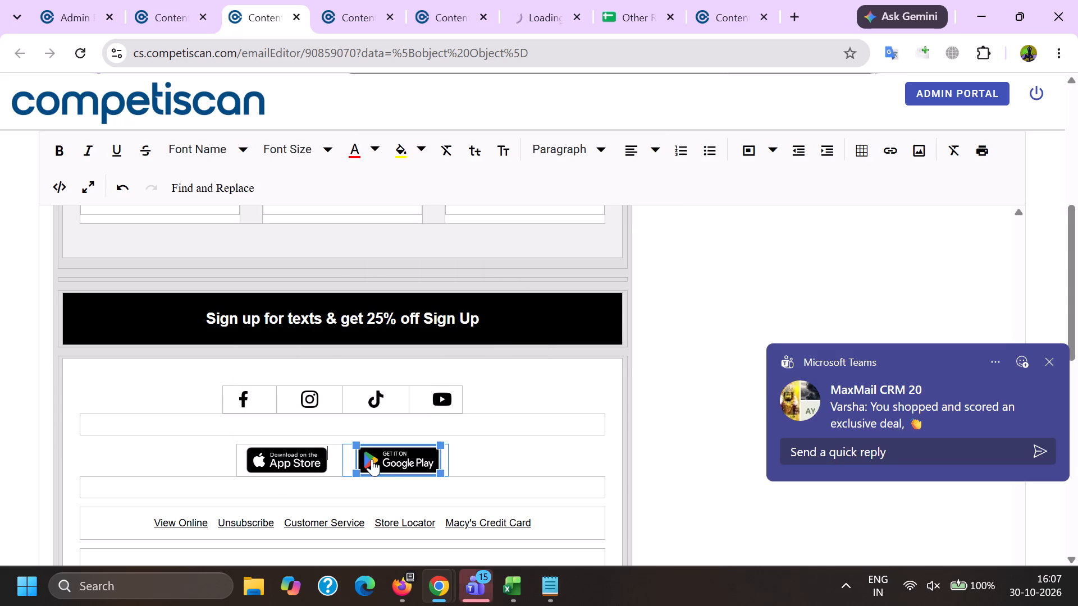
click(409, 424)
Remove the hyperlinks from View Online, Unsubscribe and Macy's Credit Card in the footer link row.
scroll(355, 377, down, 2)
click(197, 397)
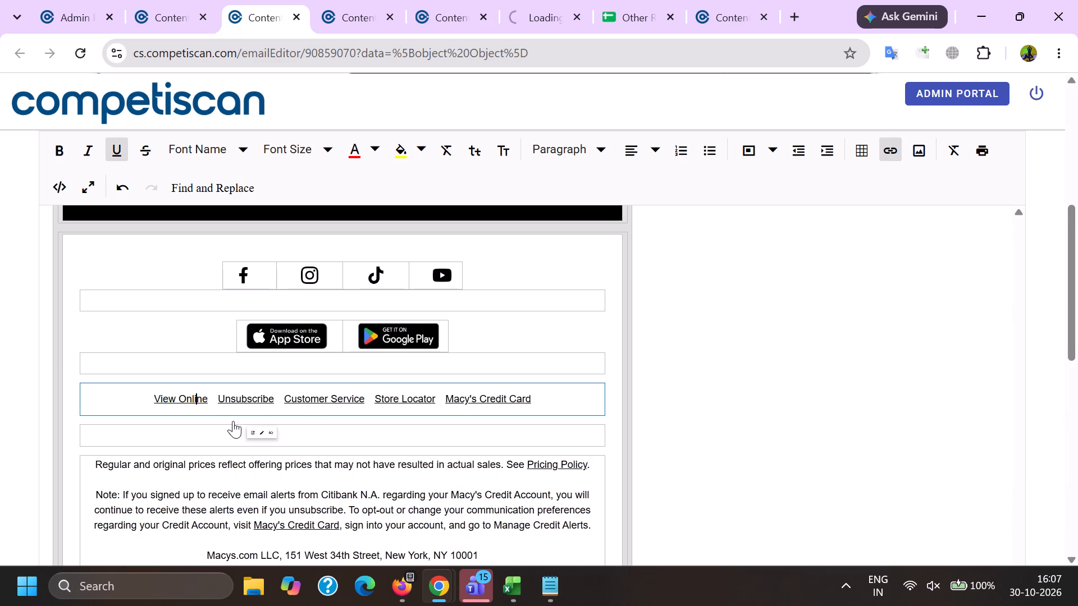
click(294, 436)
click(255, 401)
click(351, 435)
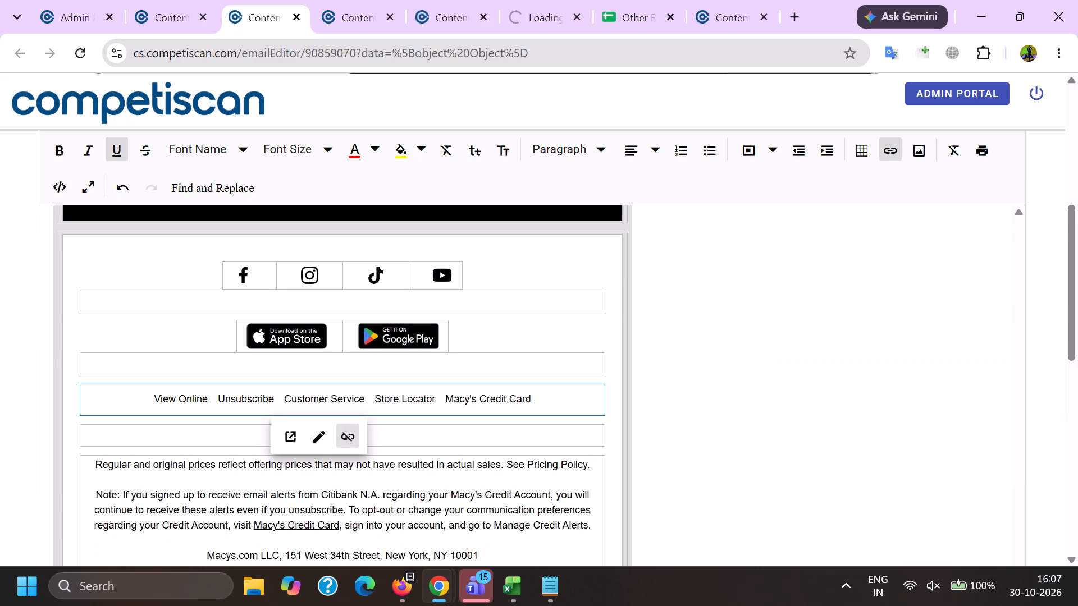
click(476, 396)
click(570, 437)
Remove the hyperlink from Macy's Credit Card in the footer's Citibank note.
scroll(418, 330, down, 3)
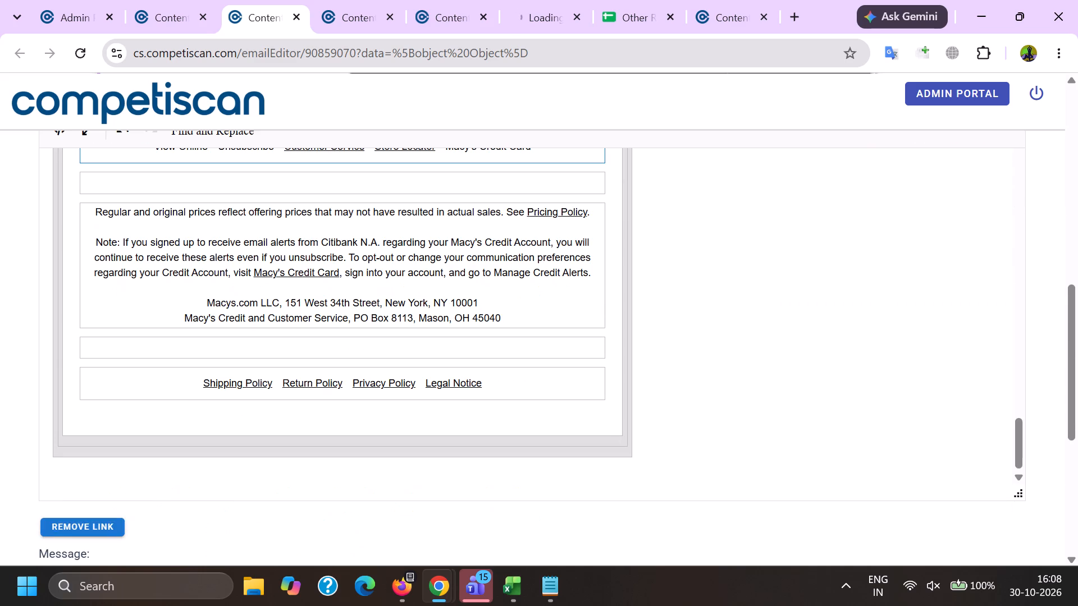
click(268, 273)
click(351, 304)
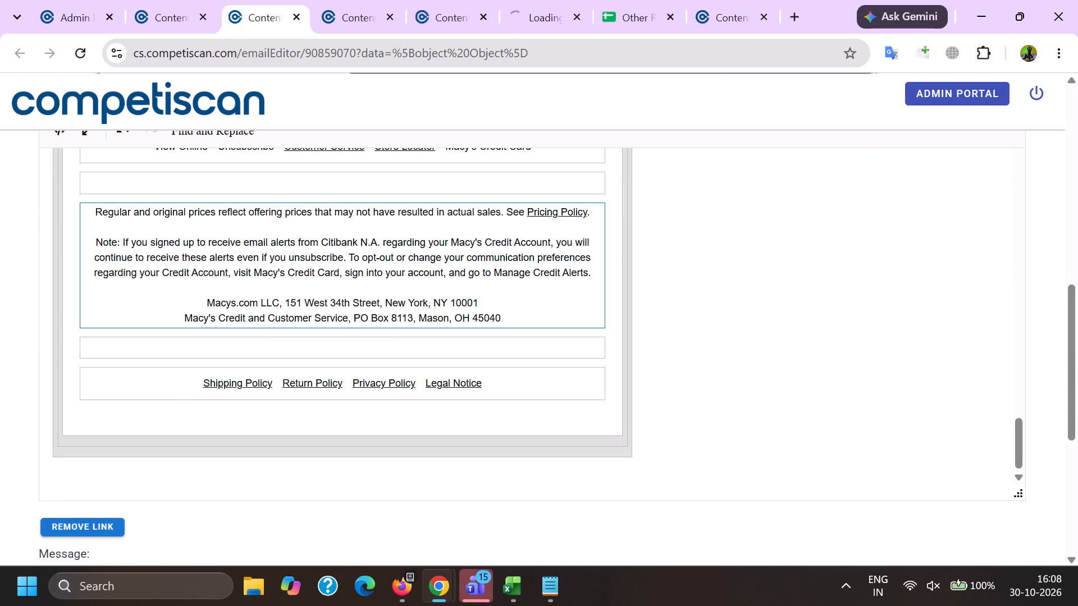
click(480, 319)
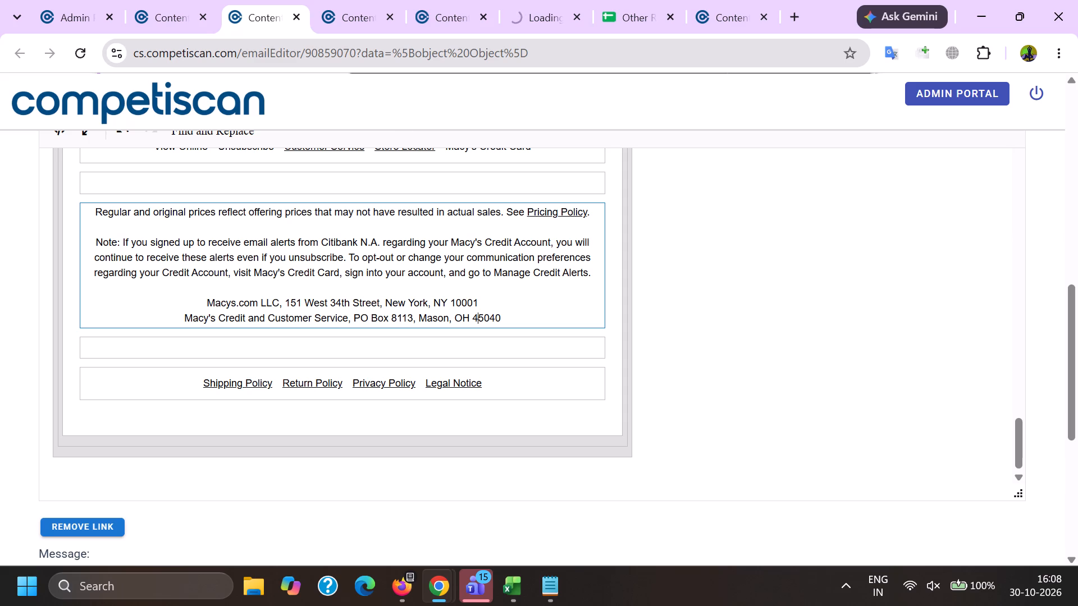
click(468, 303)
Save the cleaned email's product info and confirm the save.
scroll(407, 352, down, 15)
click(411, 413)
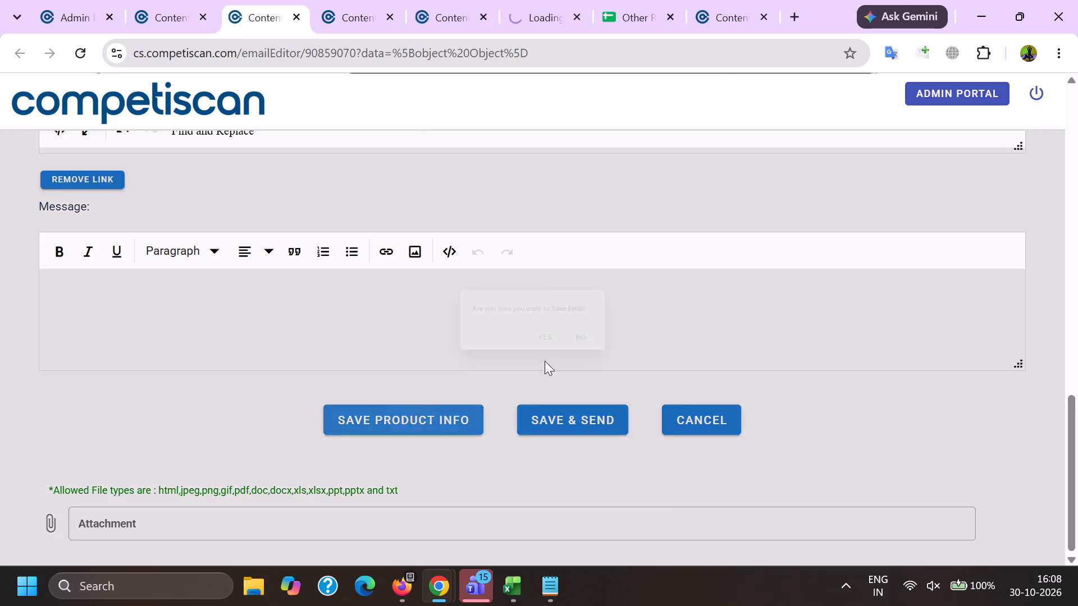
click(552, 353)
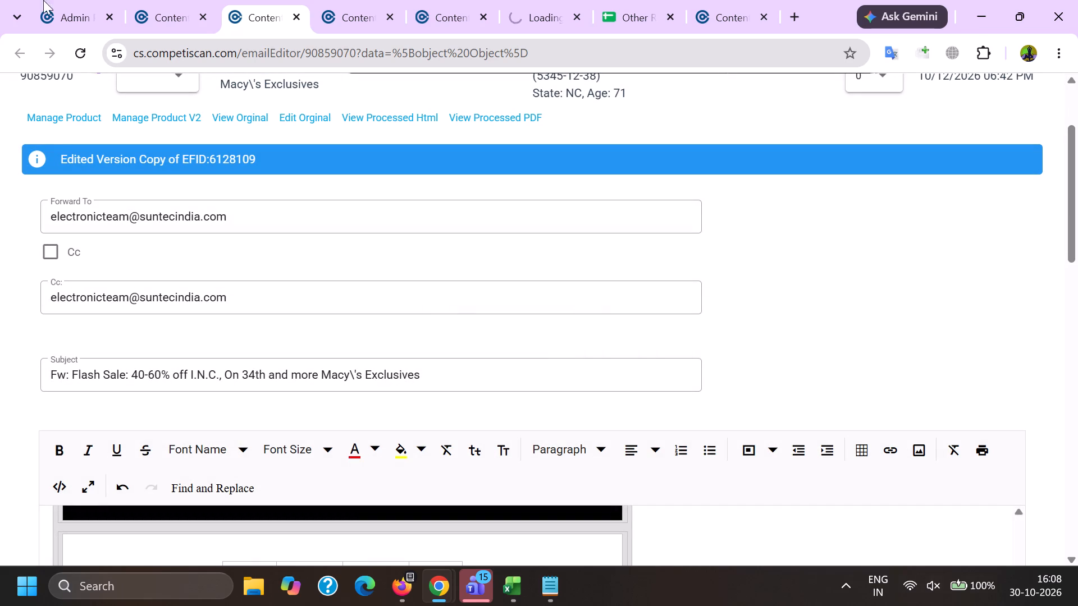
click(43, 117)
Return to the email editor and copy the company name Macy's from the From line.
key(alt+Tab)
scroll(77, 123, down, 4)
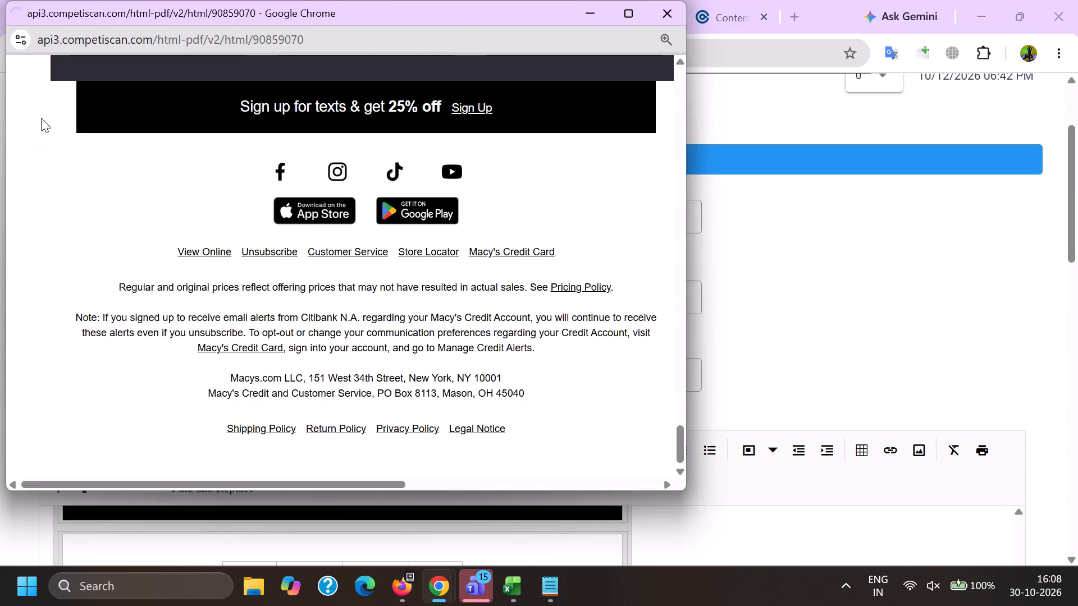
scroll(41, 118, down, 2)
click(77, 324)
key(Page_Up)
key(Page_Up)
key(Page_Up)
key(Page_Up)
key(Page_Up)
key(Page_Up)
key(Page_Up)
key(Page_Up)
key(Page_Up)
key(Page_Up)
key(Page_Up)
key(Page_Up)
key(Page_Up)
key(Page_Up)
key(Page_Up)
key(Page_Up)
key(Page_Up)
key(Page_Up)
key(Page_Up)
key(Page_Up)
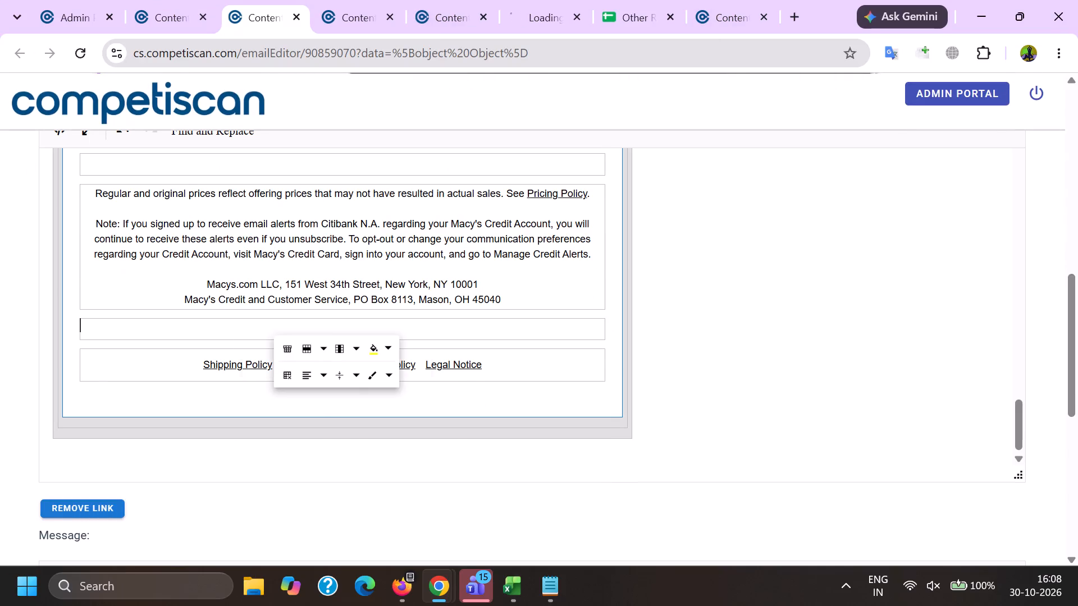
scroll(81, 230, down, 2)
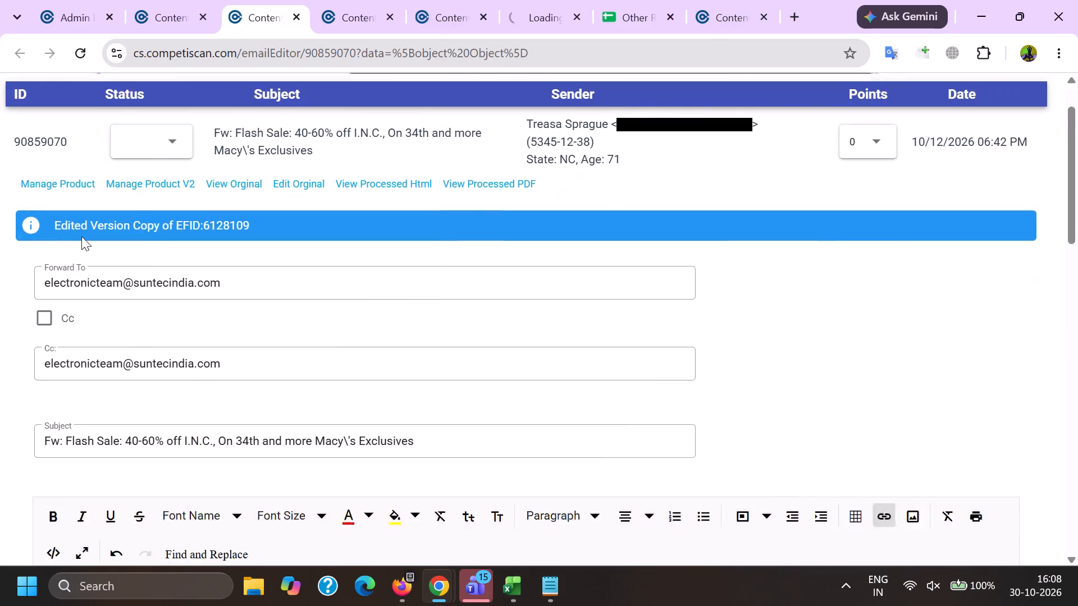
scroll(109, 291, down, 2)
double_click(98, 334)
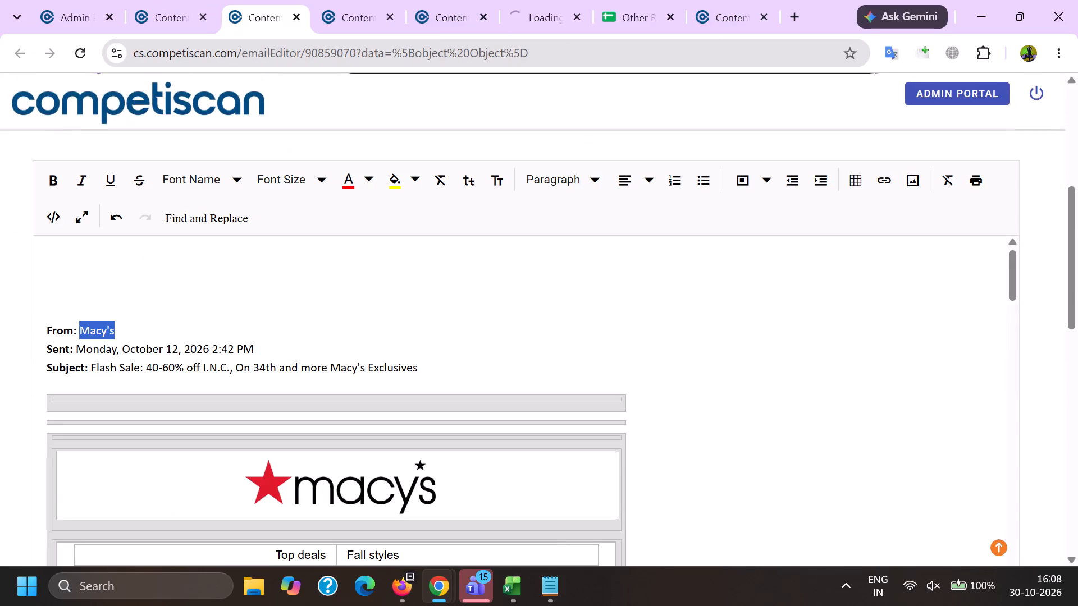
key(ctrl+c)
Add Macy's as the company on product record 90859070 and search for Macy's under Affinity/Association.
key(alt+Tab)
scroll(269, 217, down, 6)
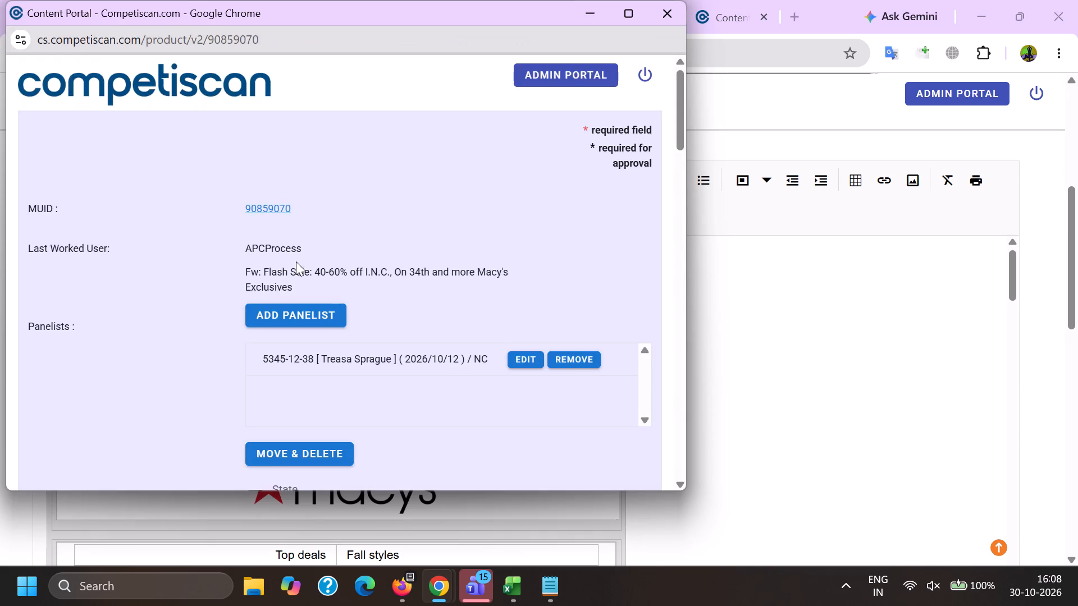
scroll(289, 264, down, 5)
drag(328, 310, 331, 316)
click(333, 320)
click(315, 291)
key(ctrl+v)
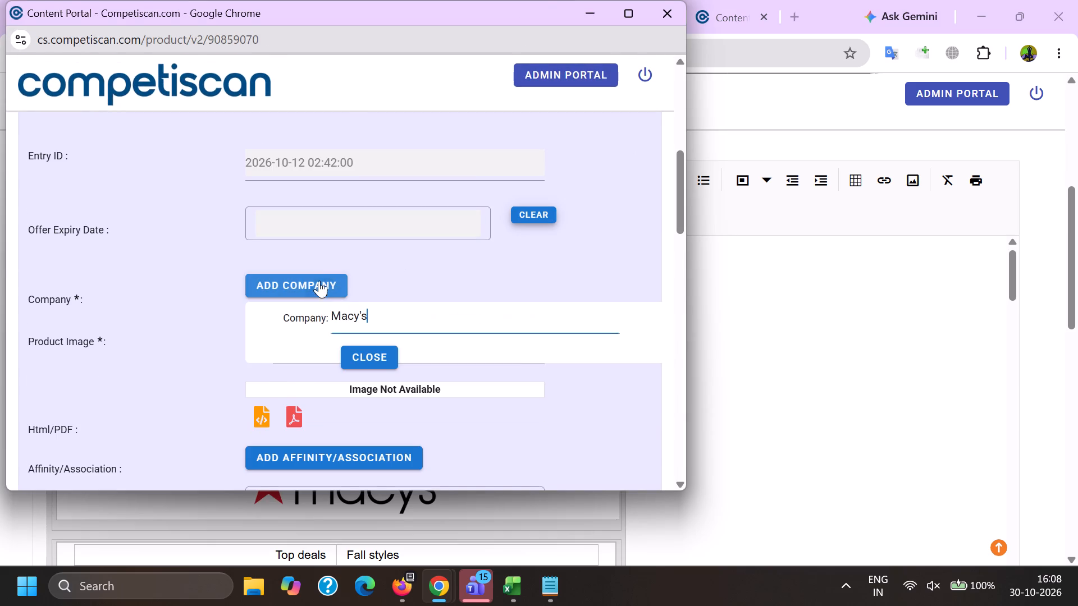
scroll(309, 244, down, 2)
click(340, 292)
click(400, 315)
key(ctrl+v)
scroll(353, 384, up, 1)
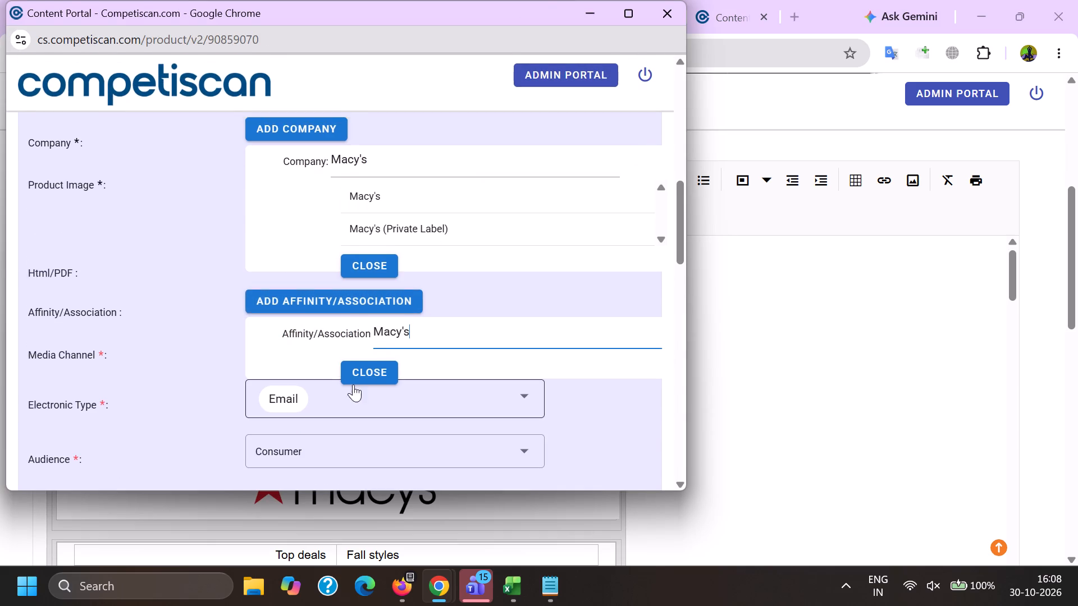
click(362, 276)
click(316, 236)
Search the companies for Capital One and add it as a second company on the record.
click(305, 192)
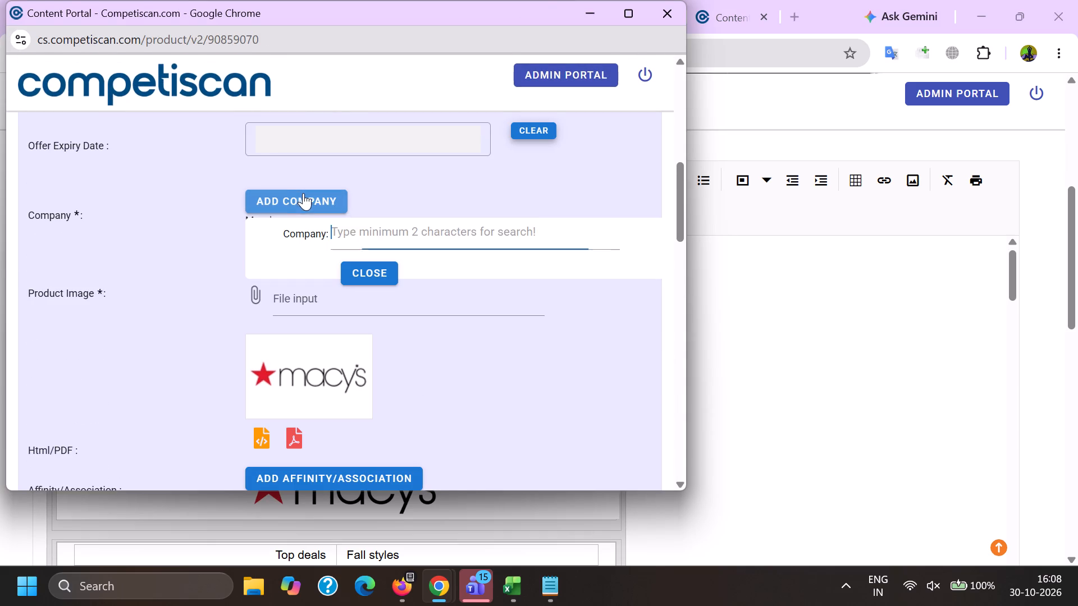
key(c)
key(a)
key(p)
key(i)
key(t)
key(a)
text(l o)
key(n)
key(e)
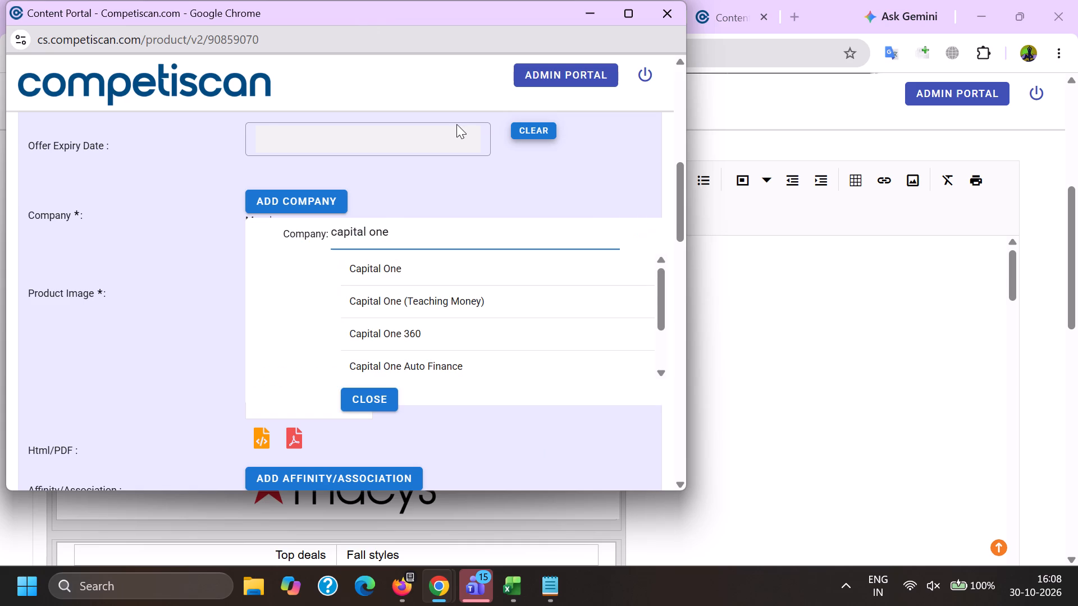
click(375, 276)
Choose Macy's (Retail) as the record's affinity/association.
scroll(346, 380, up, 2)
scroll(313, 353, down, 4)
click(357, 431)
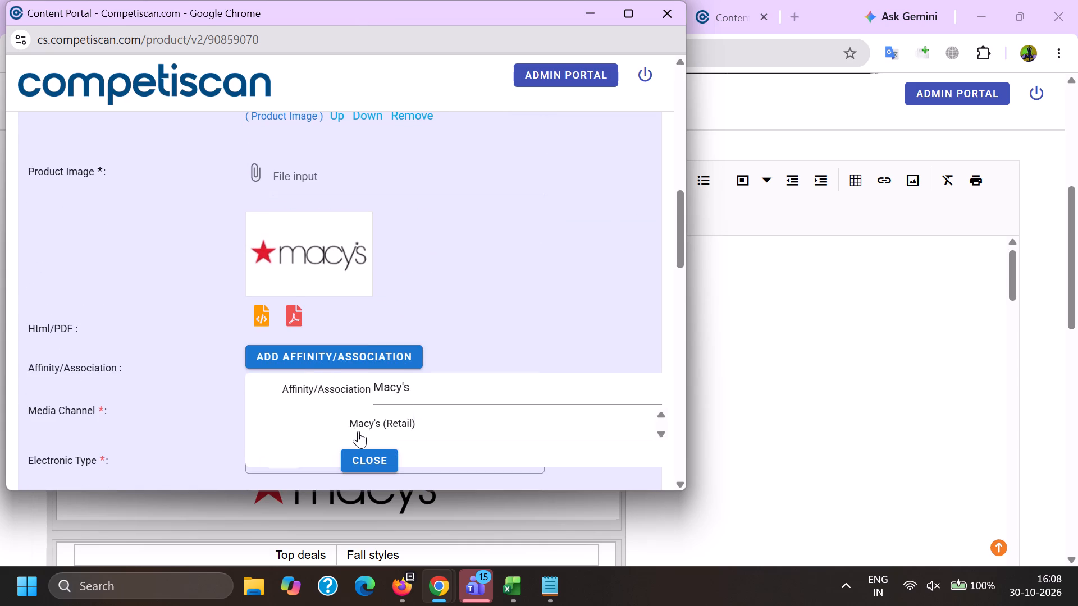
Set the sector to Retail and the category to Clothing & Accessories.
scroll(324, 268, down, 4)
click(309, 281)
scroll(309, 279, down, 7)
click(308, 316)
click(177, 317)
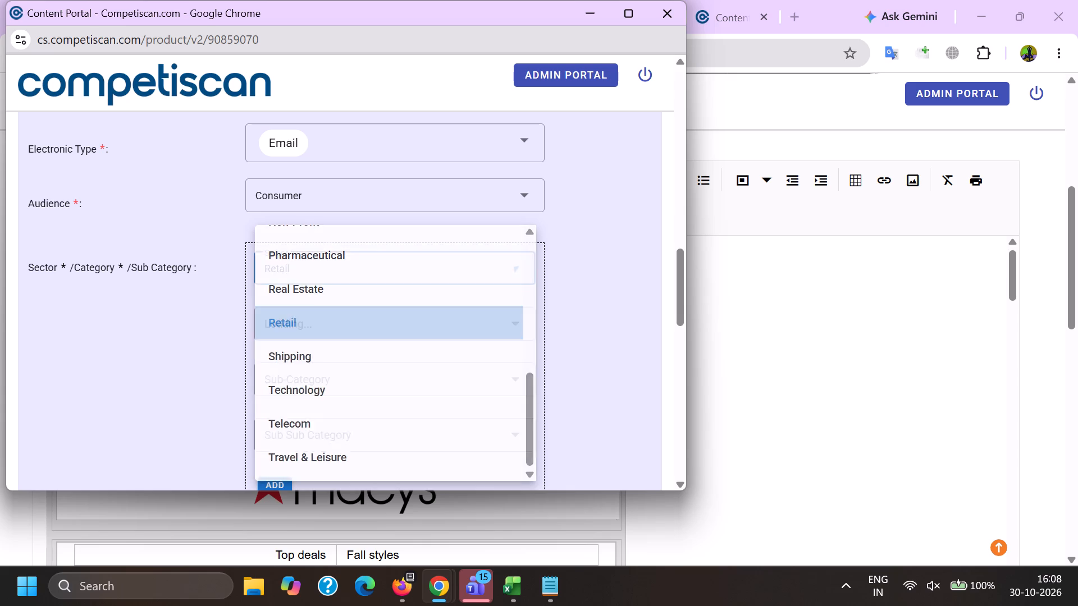
click(293, 322)
click(322, 465)
click(214, 425)
Check the email's content for the clothing type, set the sub category to Women's and add the Retail classification.
key(alt+Tab)
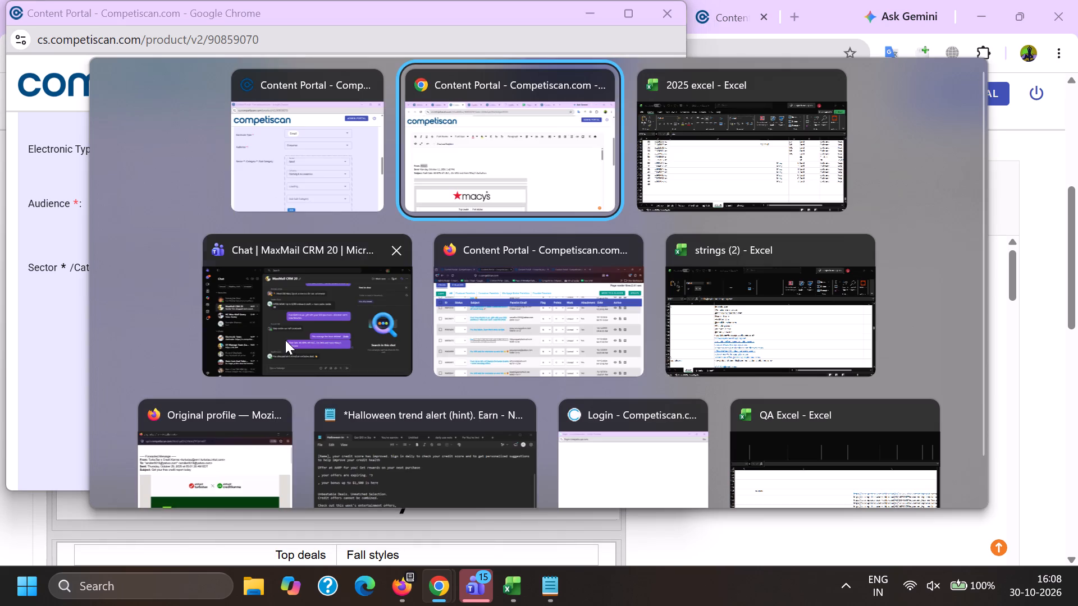
click(438, 155)
scroll(322, 334, down, 17)
key(alt+Tab)
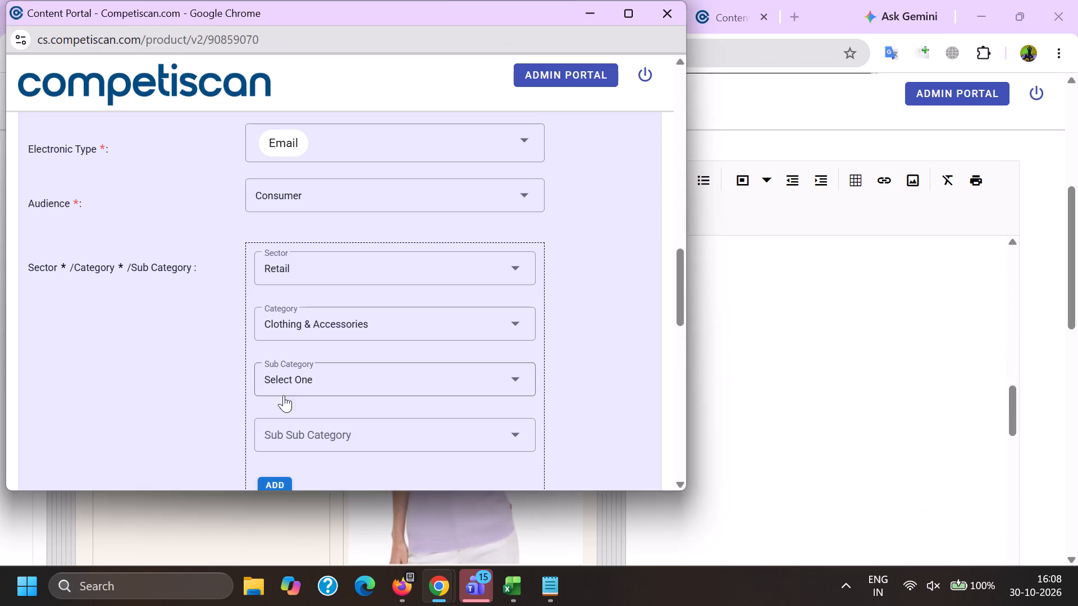
click(285, 380)
scroll(335, 230, down, 2)
click(309, 463)
click(190, 450)
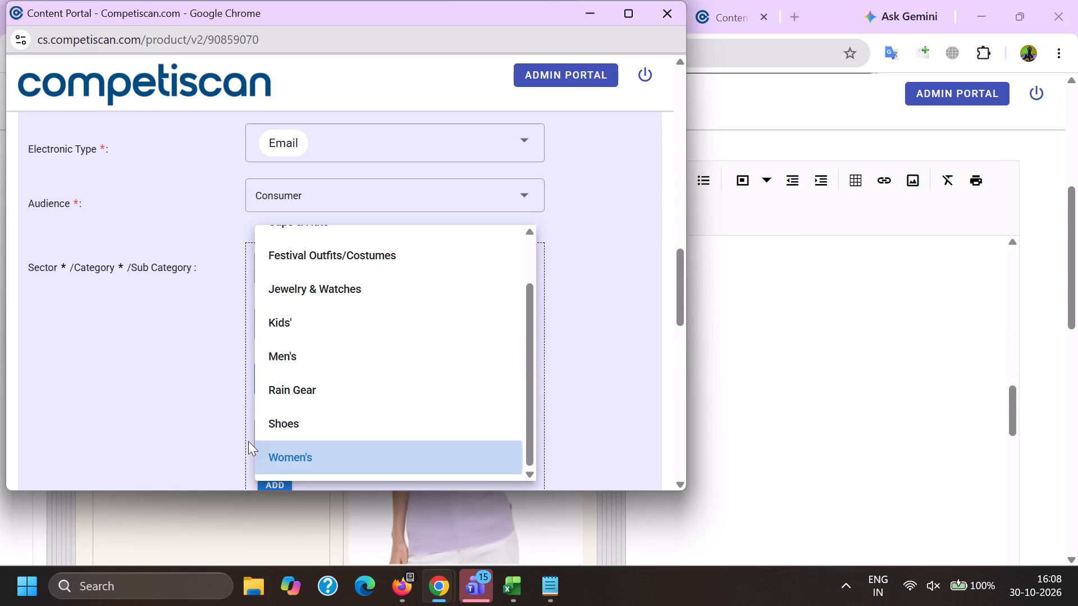
click(280, 492)
click(277, 482)
Add a second classification with sector Credit Cards, category Payment Cards and sub category Private Label Cards.
click(295, 309)
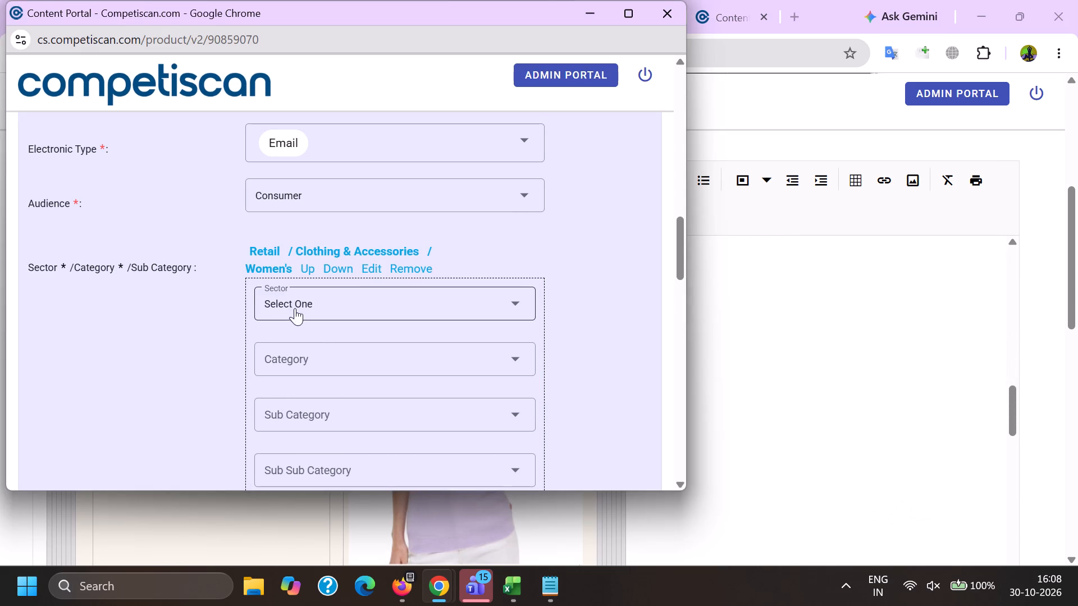
scroll(298, 357, up, 6)
click(314, 396)
click(232, 370)
click(299, 343)
scroll(340, 249, down, 1)
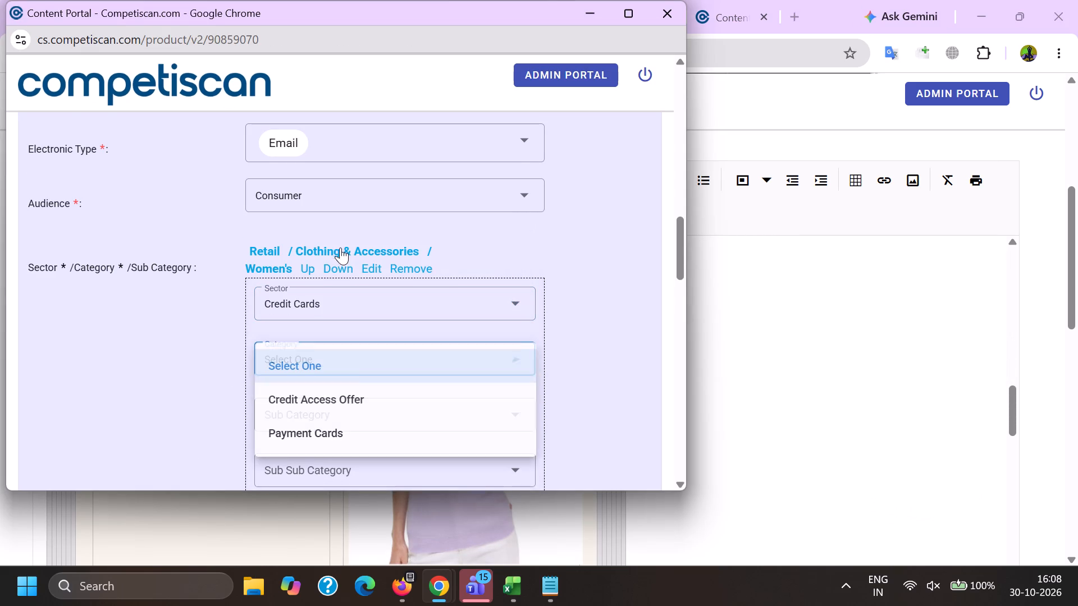
click(342, 353)
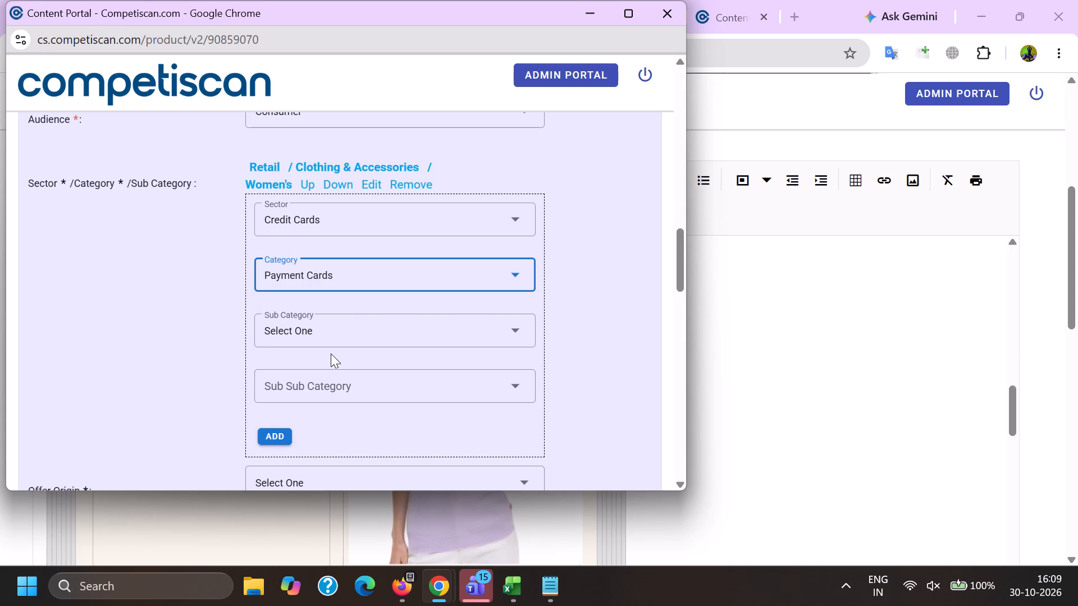
click(294, 328)
scroll(294, 241, down, 6)
scroll(305, 362, up, 5)
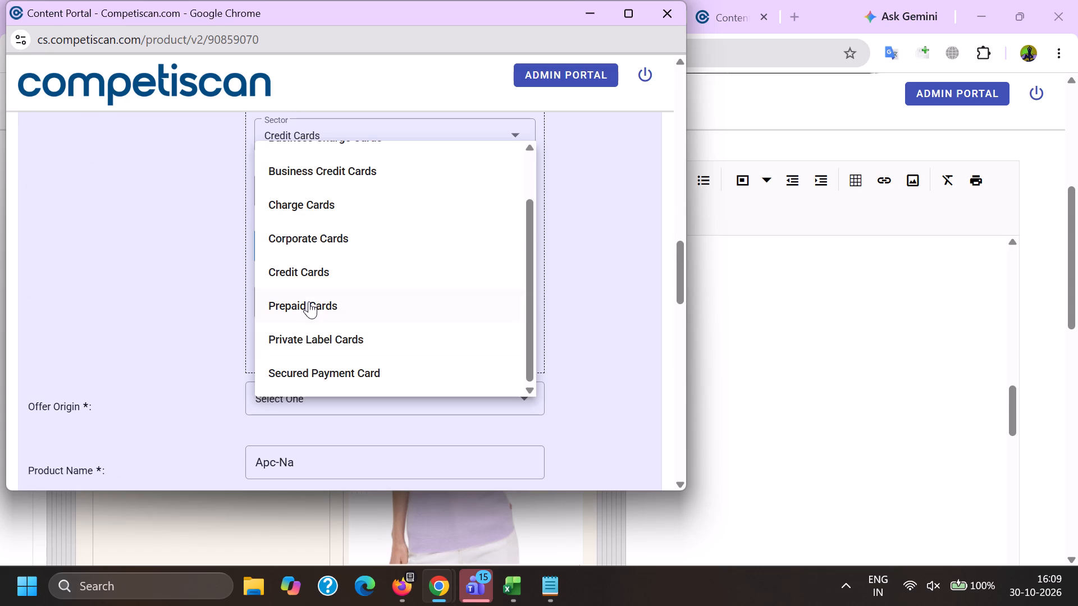
click(326, 343)
drag(148, 314, 163, 313)
click(269, 355)
scroll(293, 390, up, 3)
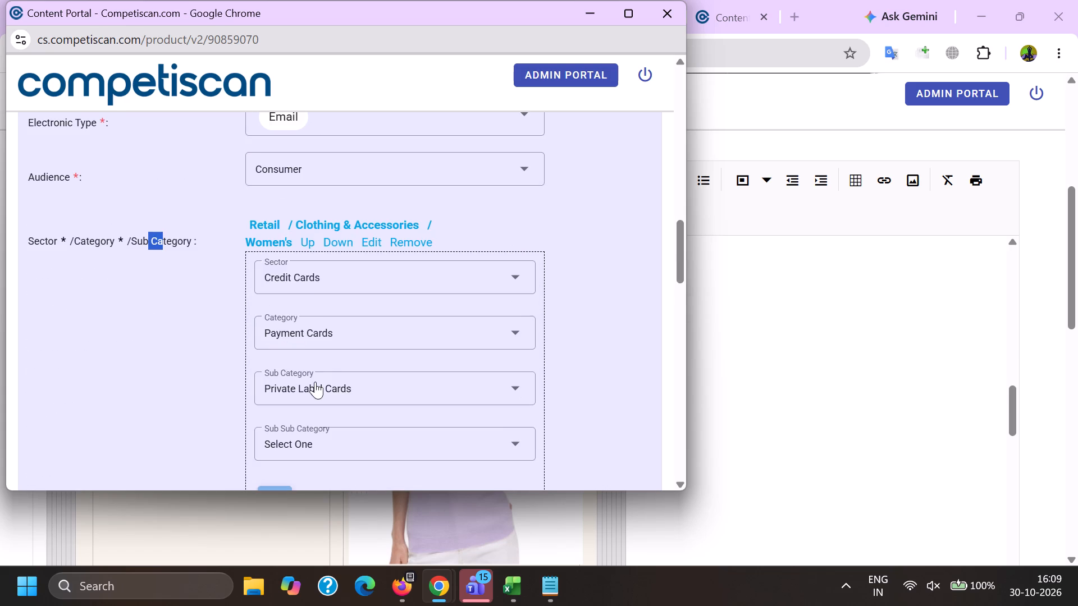
click(332, 355)
Set the offer origin to Provider/Bank and search the product name for Macy's.
scroll(317, 322, down, 5)
click(292, 264)
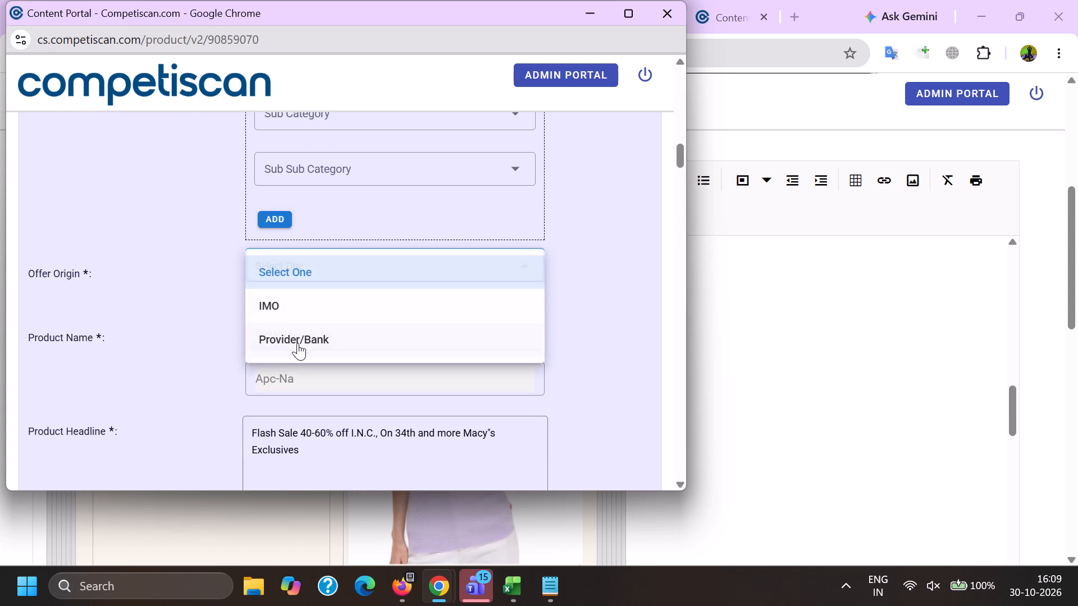
double_click(296, 341)
key(ctrl+v)
Remove Capital One from the companies and add Citibank instead.
scroll(306, 347, up, 7)
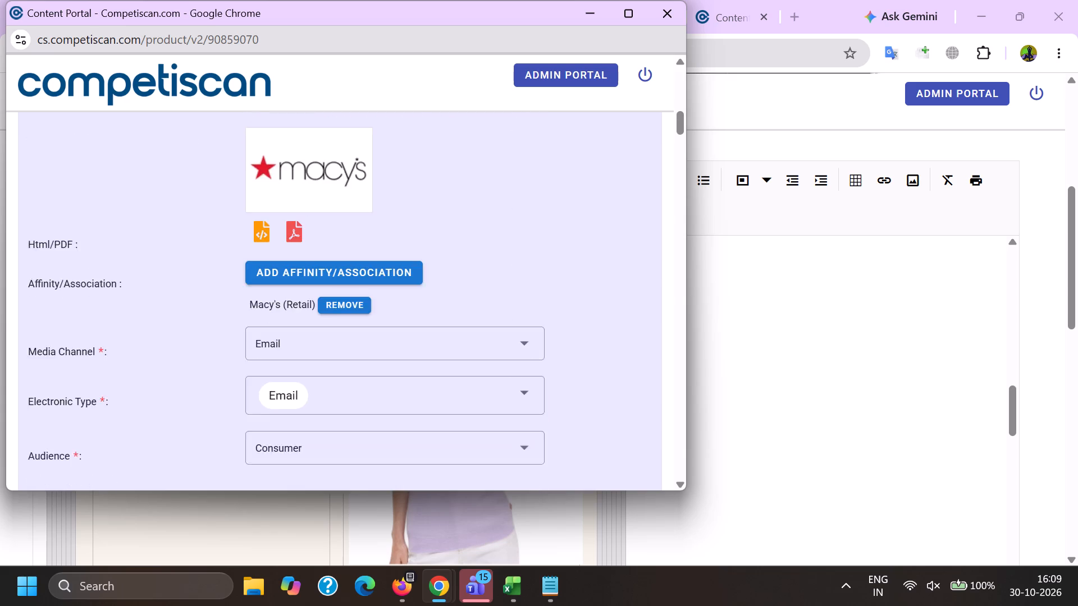
scroll(312, 352, up, 4)
click(412, 364)
click(317, 290)
text(citibank)
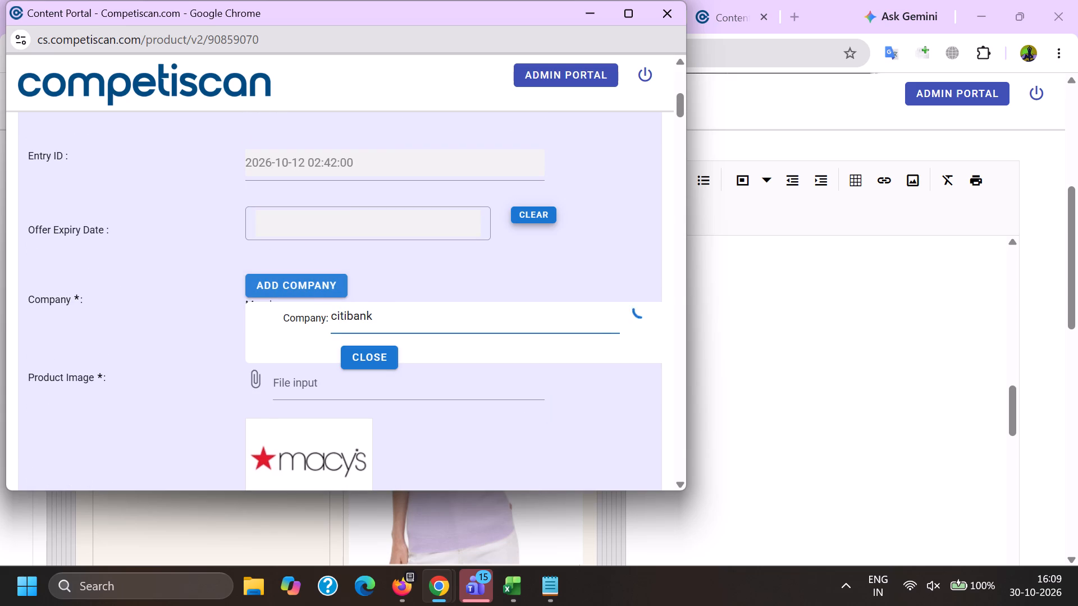
click(364, 357)
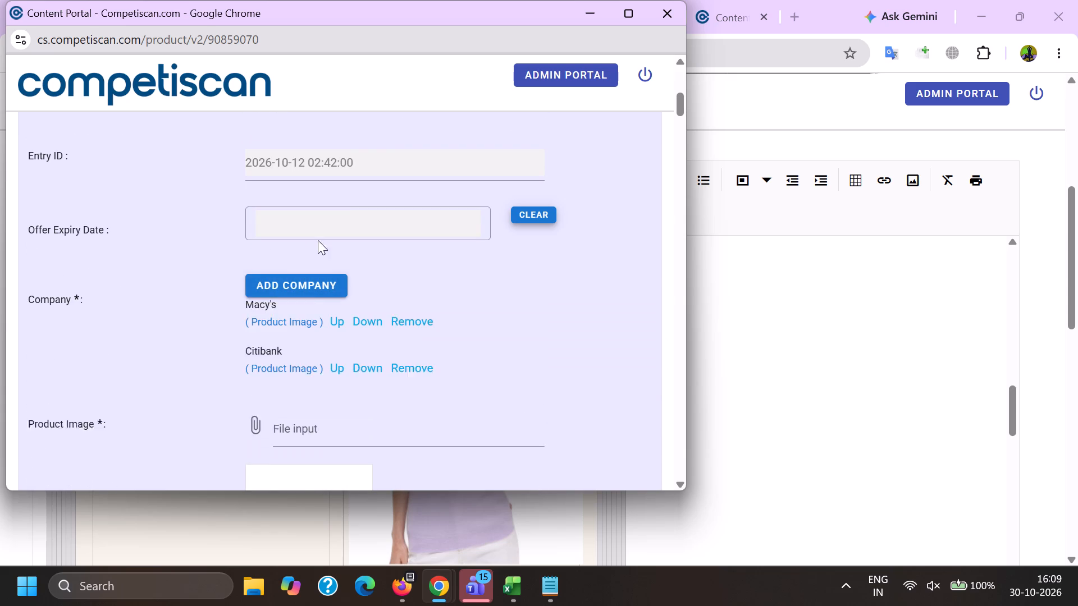
Shorten the product name search to Macy and choose Macy's Card.
scroll(318, 240, down, 3)
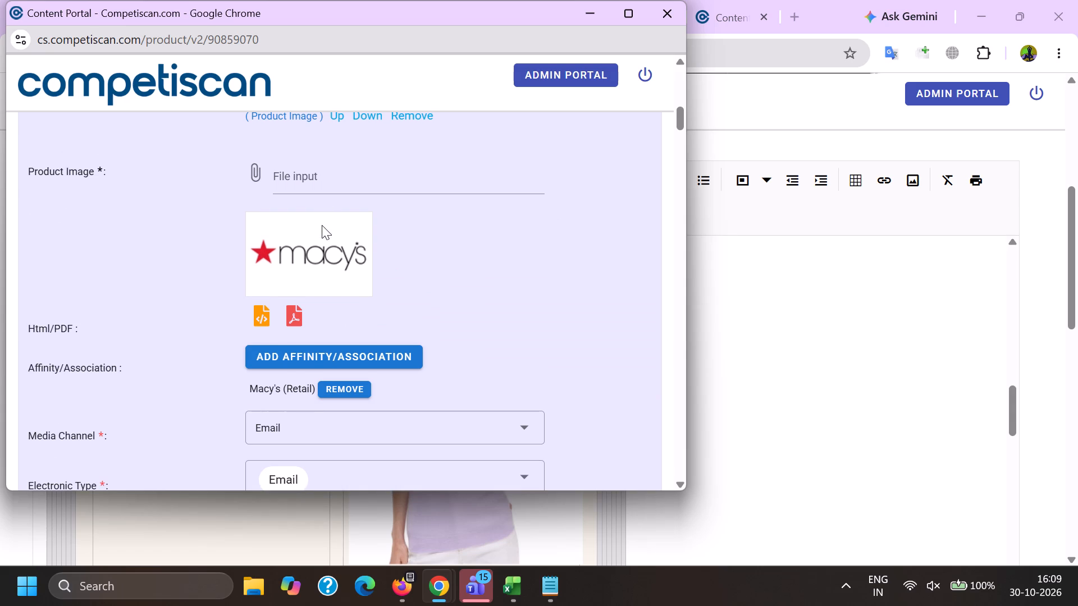
scroll(358, 315, down, 6)
scroll(324, 282, down, 3)
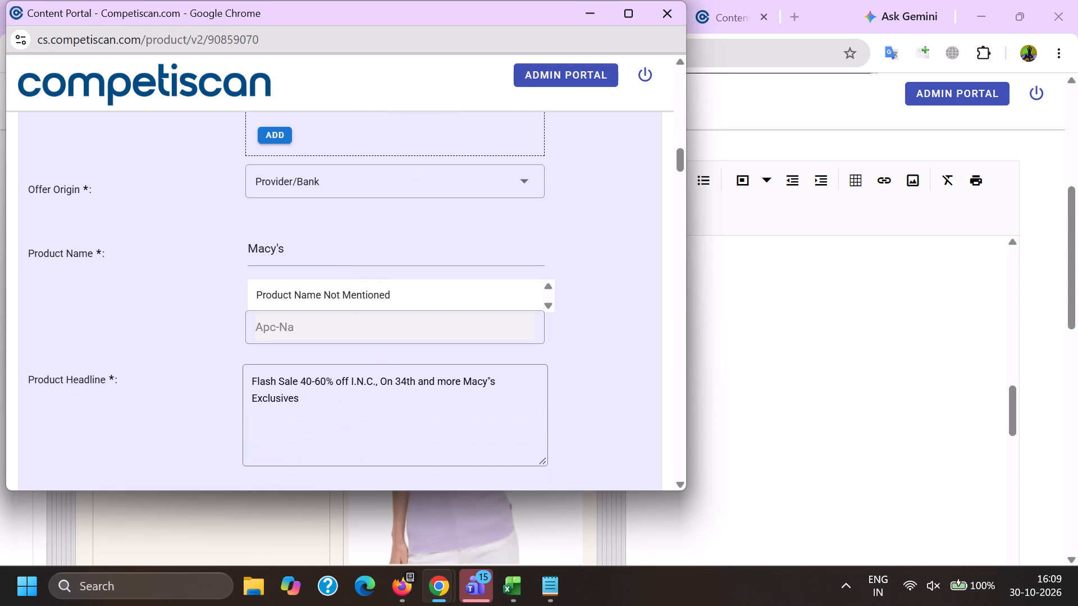
click(317, 242)
key(BackSpace)
key(BackSpace)
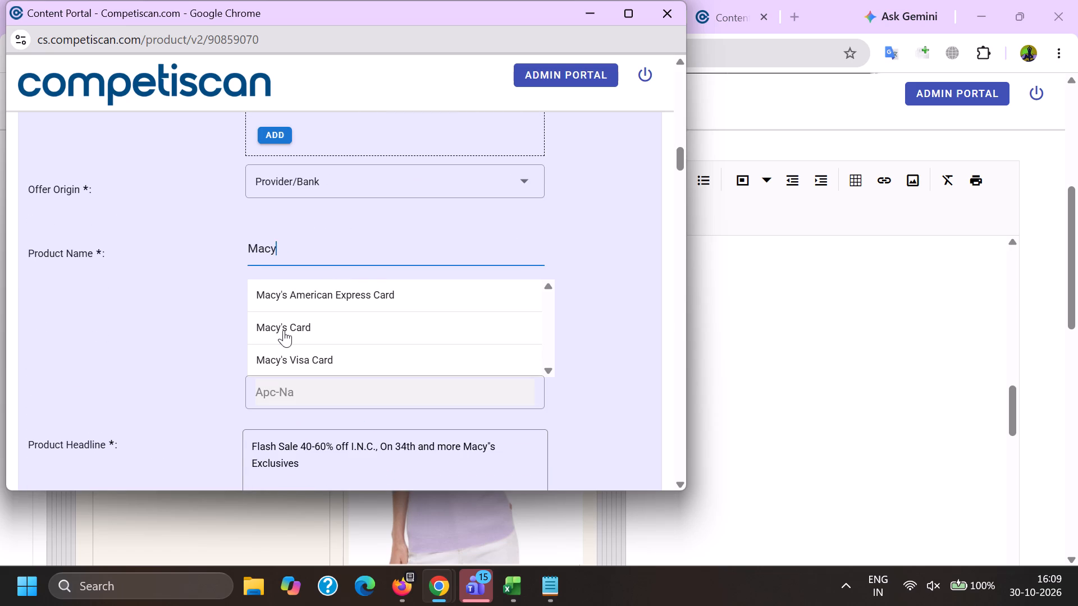
click(283, 330)
scroll(284, 329, up, 5)
click(324, 269)
scroll(323, 264, down, 5)
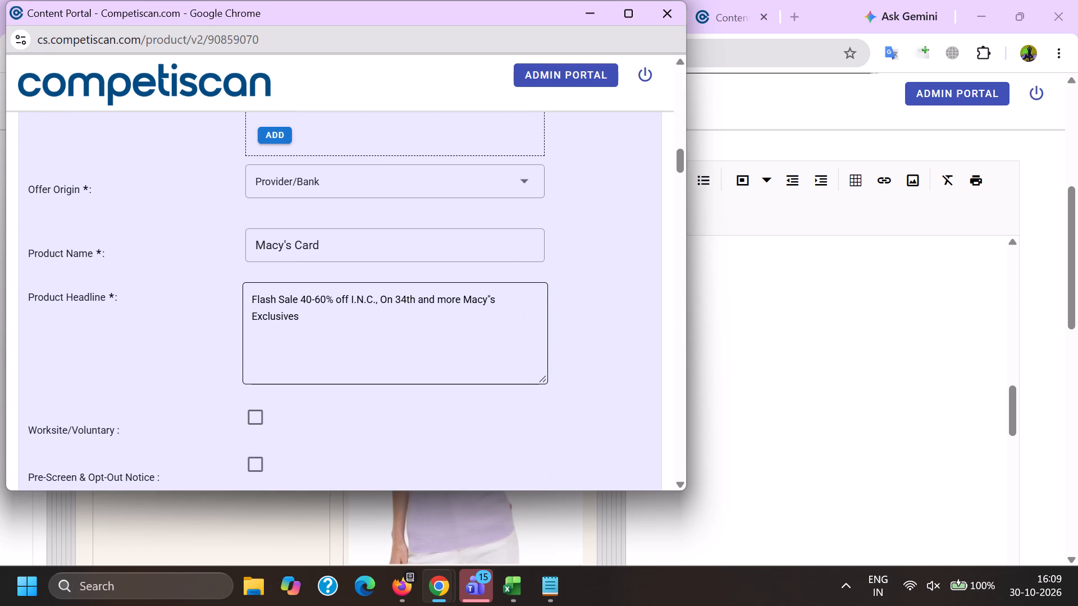
Replace the product headline with the email's subject, "Flash Sale: 40-60% off I.N.C., On 34th and more Macy's Exclusives", ending with a period.
drag(362, 320, 0, 224)
key(BackSpace)
key(alt+Tab)
scroll(140, 384, down, 1)
scroll(138, 381, up, 4)
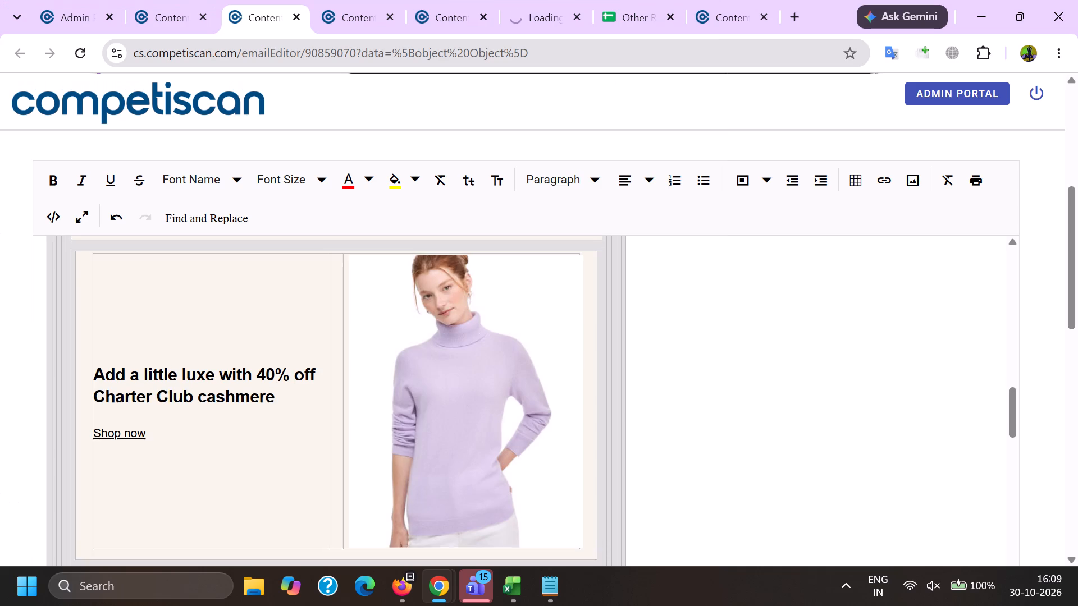
scroll(135, 377, up, 15)
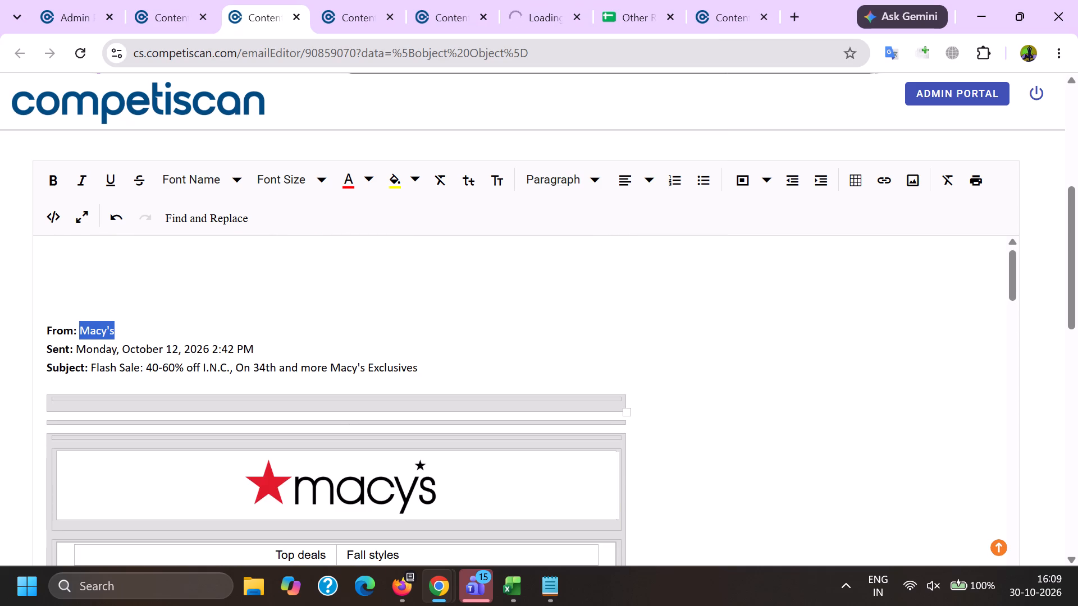
double_click(93, 362)
shift+click(492, 360)
key(ctrl+c)
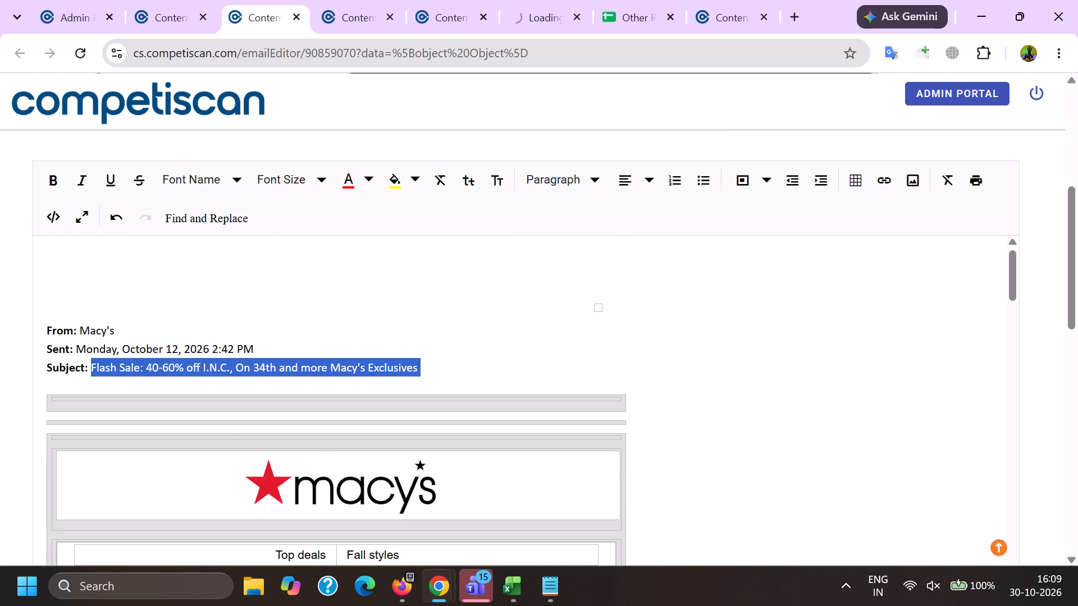
key(alt+Tab)
key(ctrl+v)
key(BackSpace)
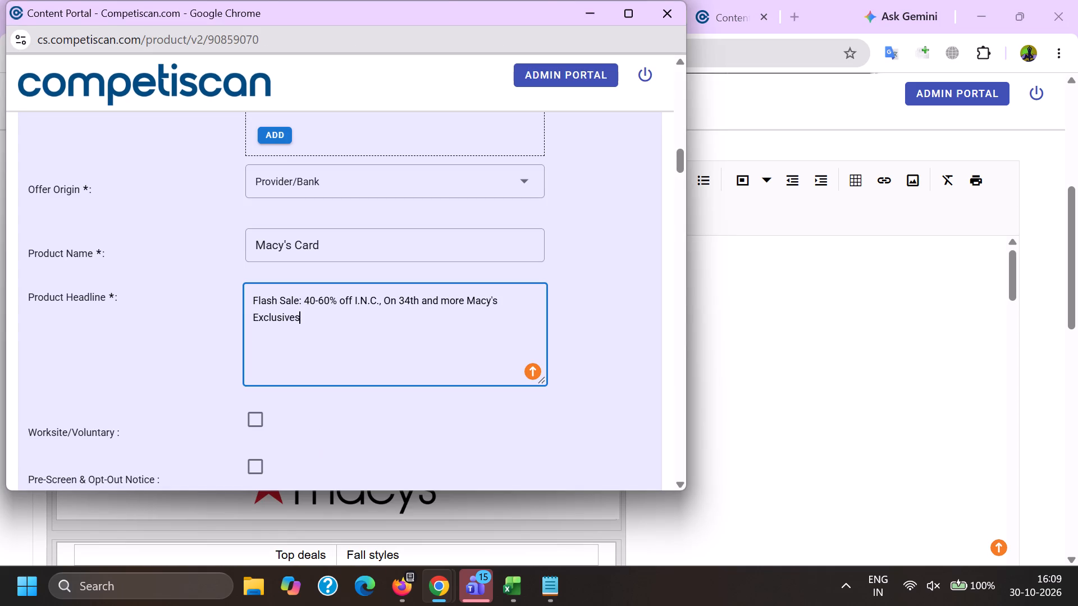
key(period)
key(space)
Copy "Get 30% OFF macys.com today with a new Macy's Card, up to $100" from the other Macy's record's headline and append it to this headline.
key(alt+Tab)
click(711, 0)
scroll(602, 319, up, 5)
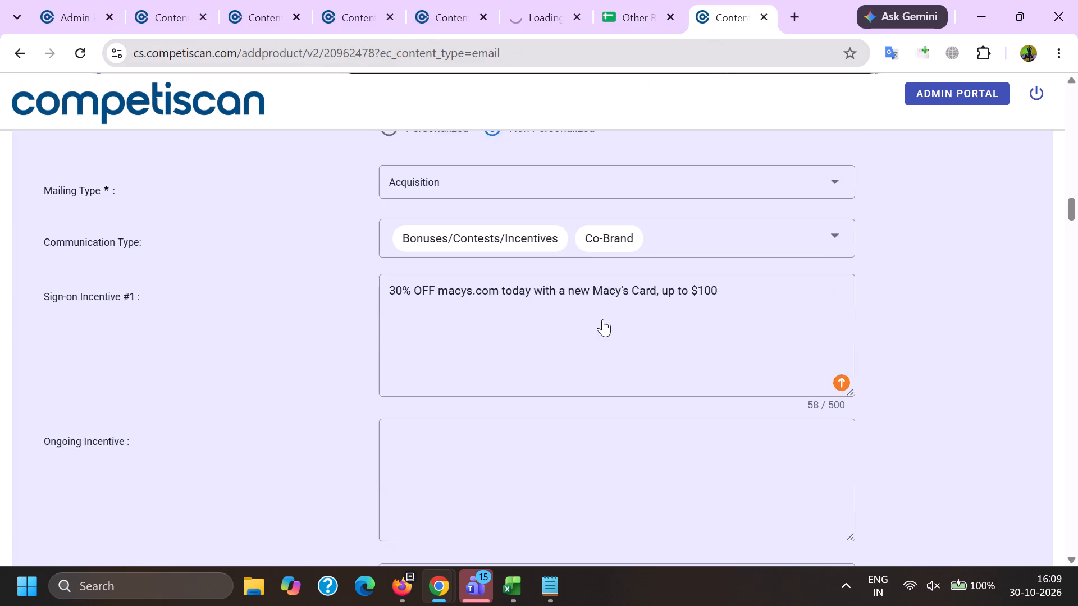
scroll(602, 319, up, 6)
double_click(556, 368)
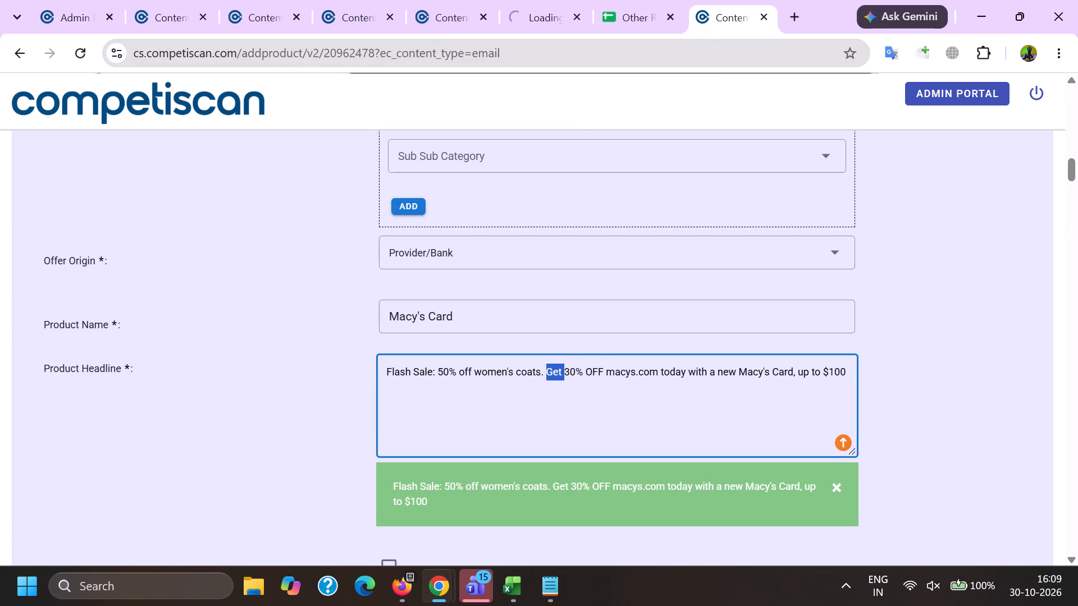
shift+click(837, 373)
key(ctrl+c)
key(alt+Tab)
key(ctrl+v)
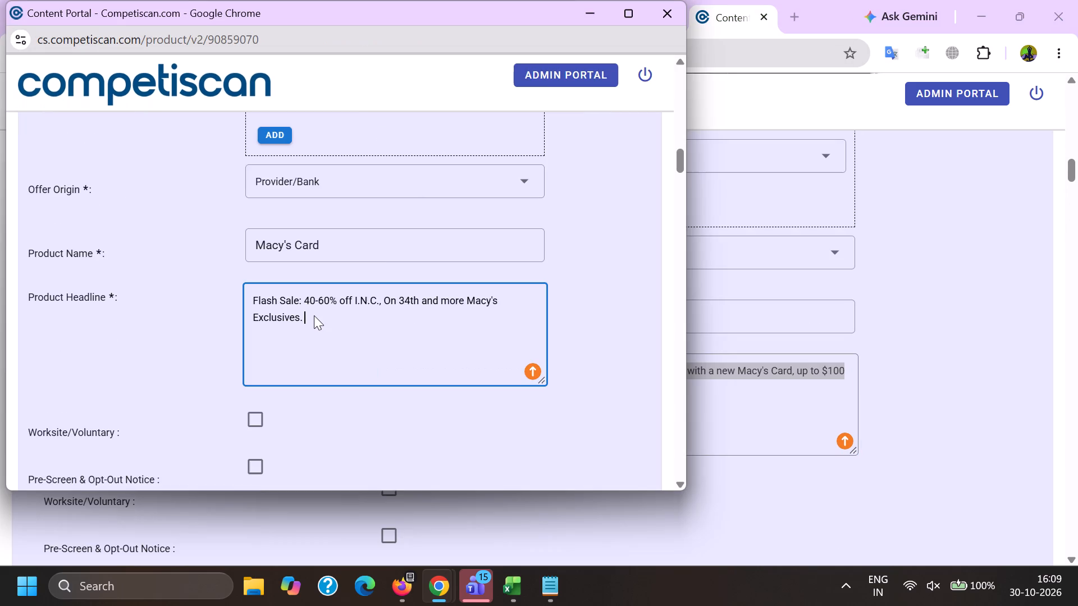
Select the URL/Website option and choose the mailing type.
scroll(283, 283, down, 4)
click(283, 335)
scroll(310, 199, down, 9)
click(326, 295)
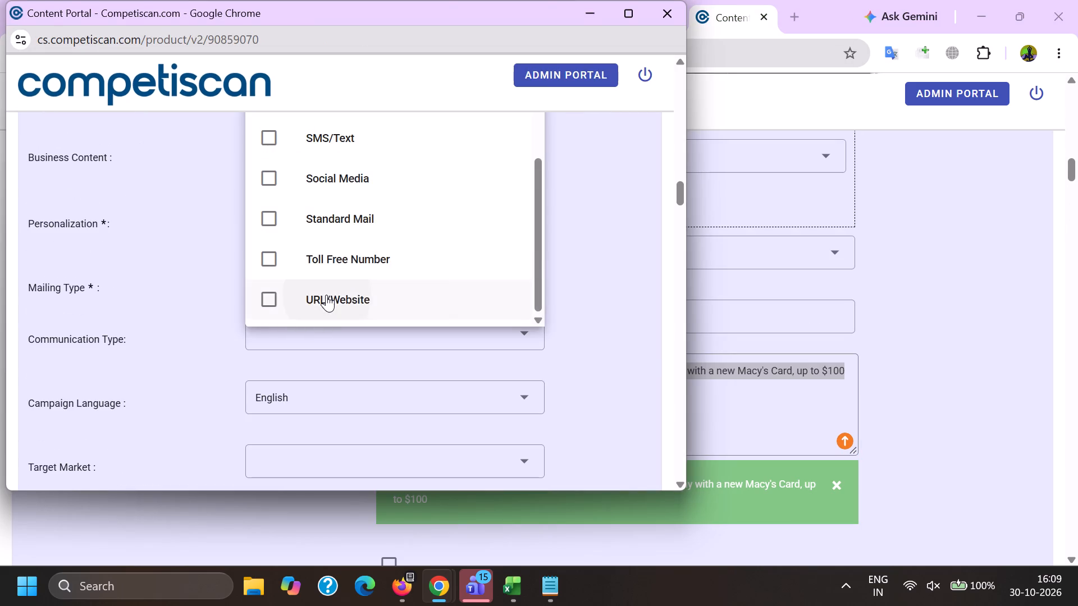
drag(200, 281, 230, 283)
click(330, 282)
click(310, 292)
drag(157, 318, 189, 324)
Set the communication type to Bonuses/Contests/Incentives and Co-Brand.
click(316, 342)
scroll(309, 246, down, 3)
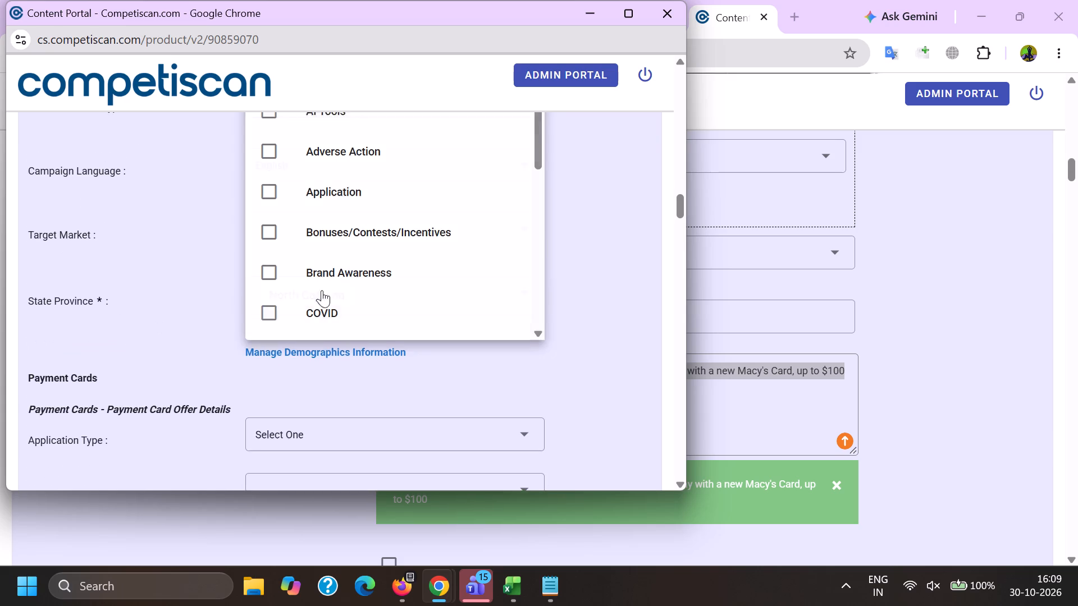
click(321, 214)
scroll(321, 214, down, 5)
click(300, 281)
scroll(301, 278, down, 6)
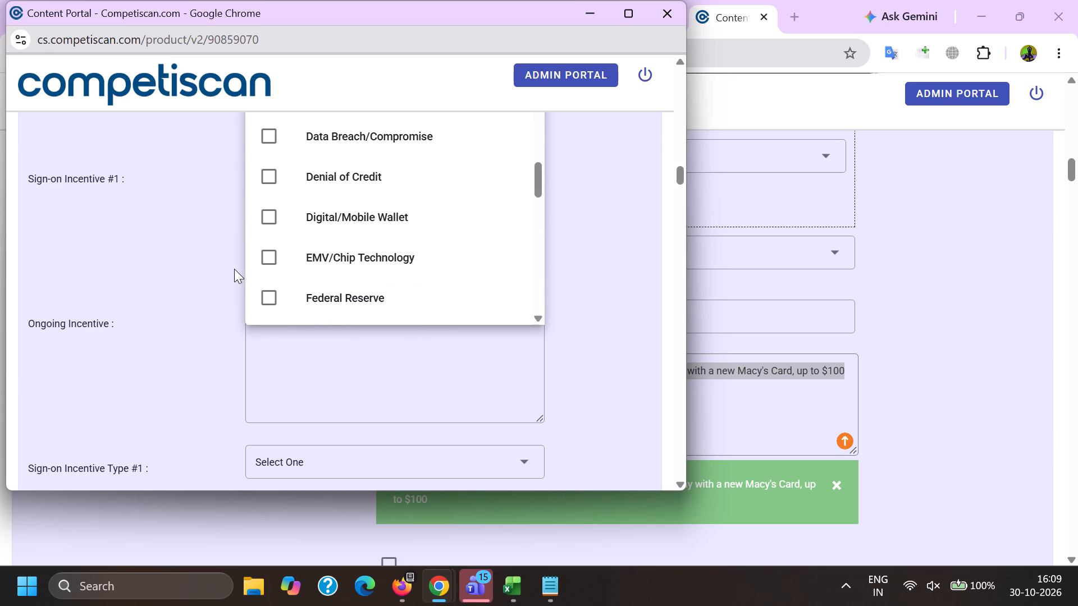
click(232, 269)
Fill Sign-on Incentive #1 with the copied offer text, without "Get": "30% OFF macys.com today with a new Macy's Card, up to $100".
click(275, 238)
key(ctrl+v)
drag(278, 179, 180, 158)
key(equal)
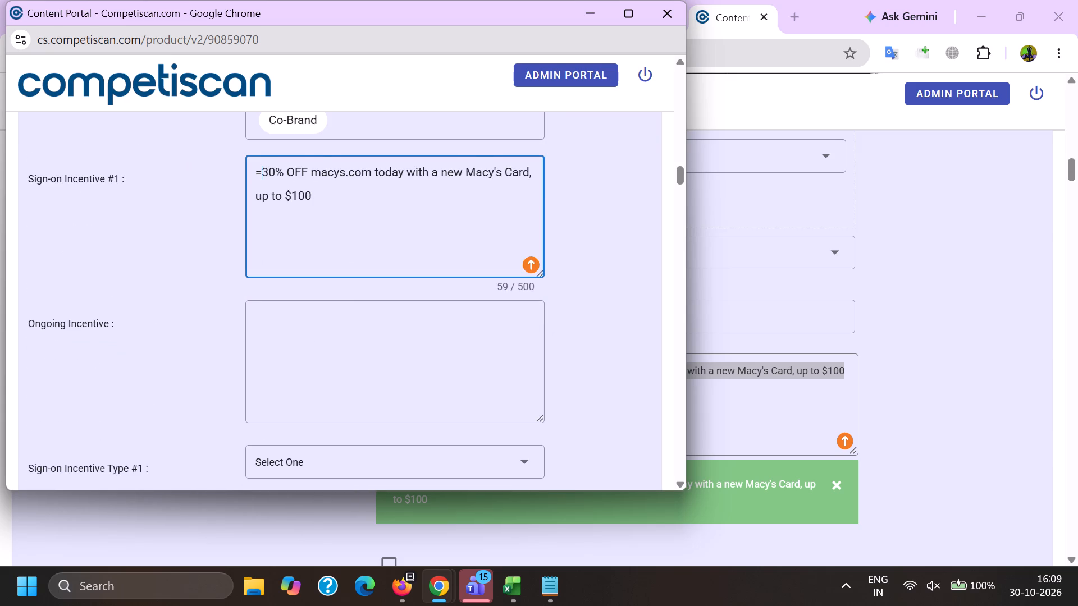
scroll(300, 313, down, 2)
key(BackSpace)
Set Sign-on Incentive Type #1 to Coupon/Discount, its value to 30.00 and Sign-on Max award #1 to 30.00.
click(285, 348)
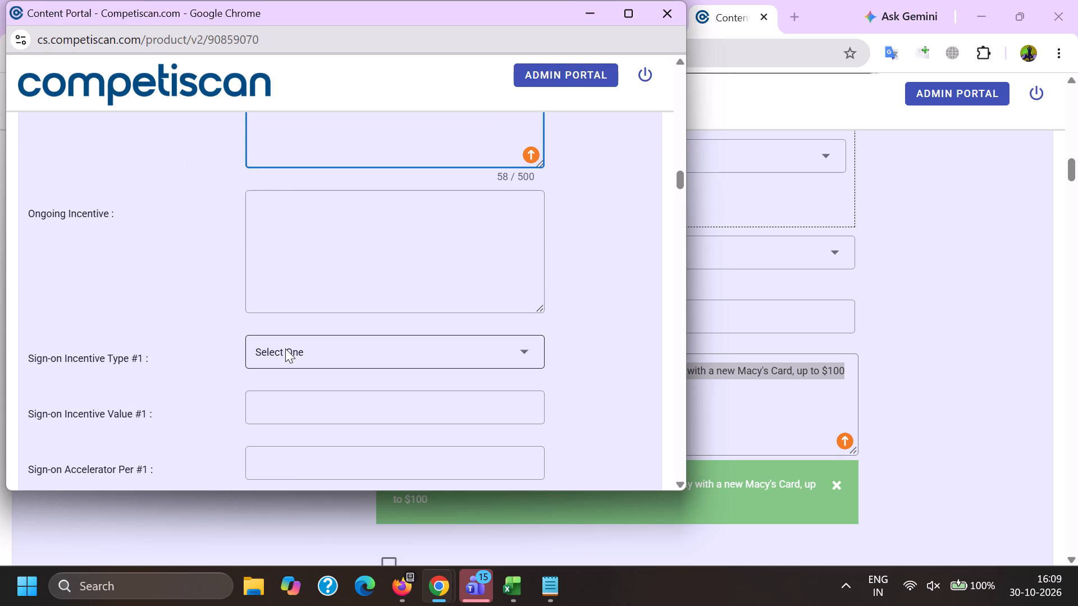
scroll(289, 391, down, 4)
scroll(299, 373, up, 4)
scroll(306, 338, down, 4)
drag(311, 358, 278, 361)
drag(172, 362, 190, 367)
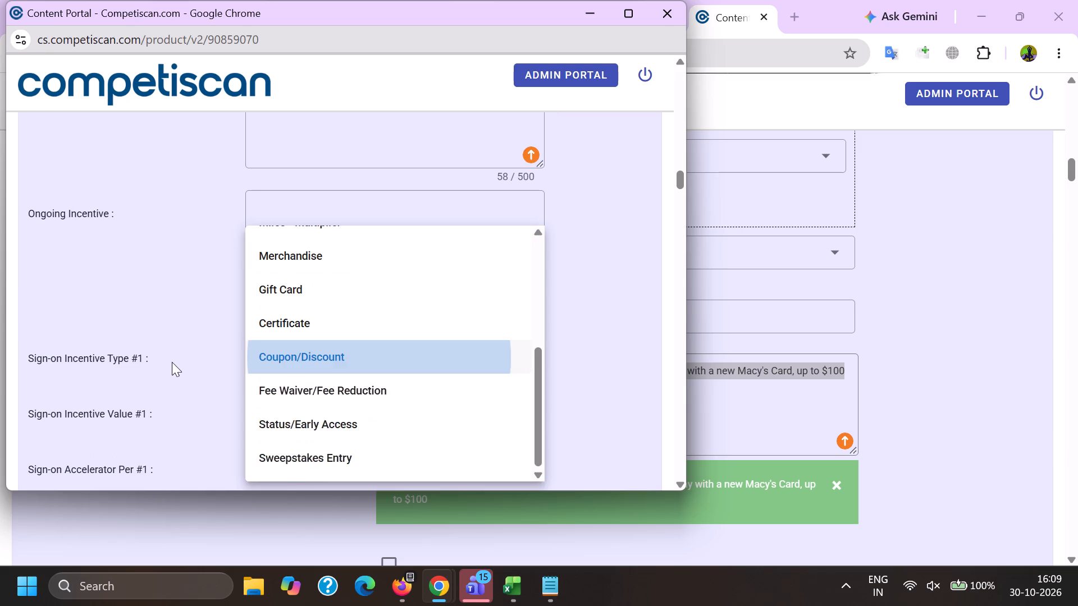
click(302, 406)
text(30)
key(period)
key(0)
key(0)
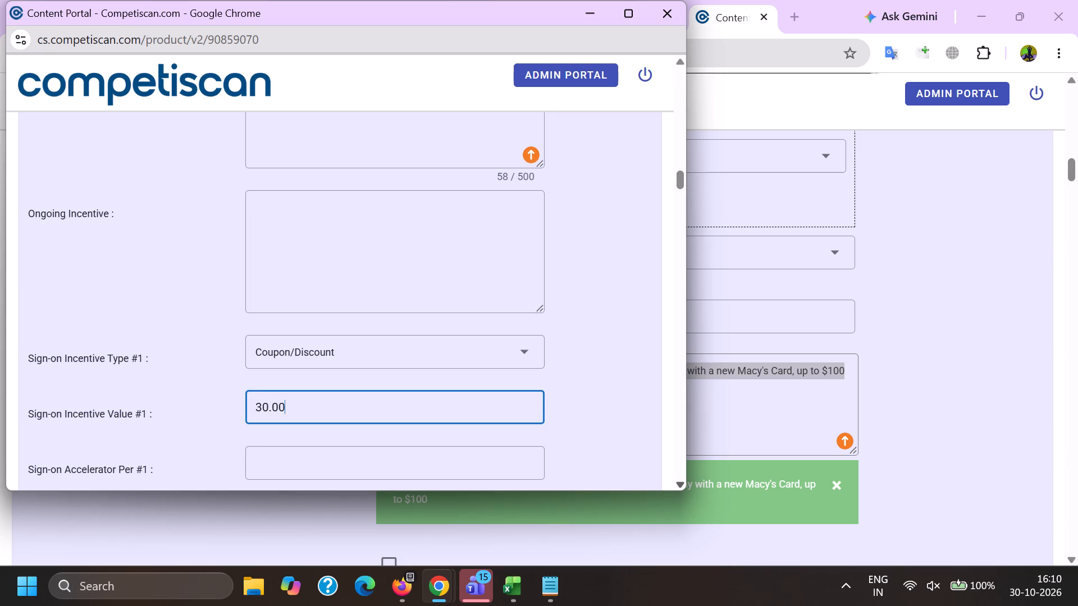
key(Tab)
key(Tab)
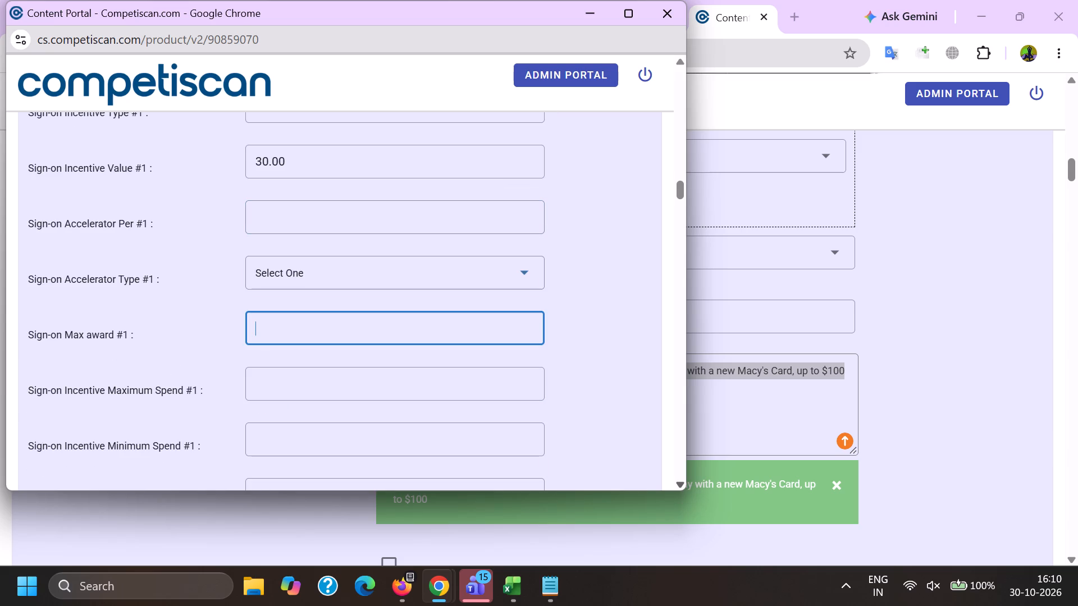
text(30.00)
In the payment card offer details, set the application type to Invitation to Apply and the primary card level to Not Mentioned.
scroll(678, 486, down, 8)
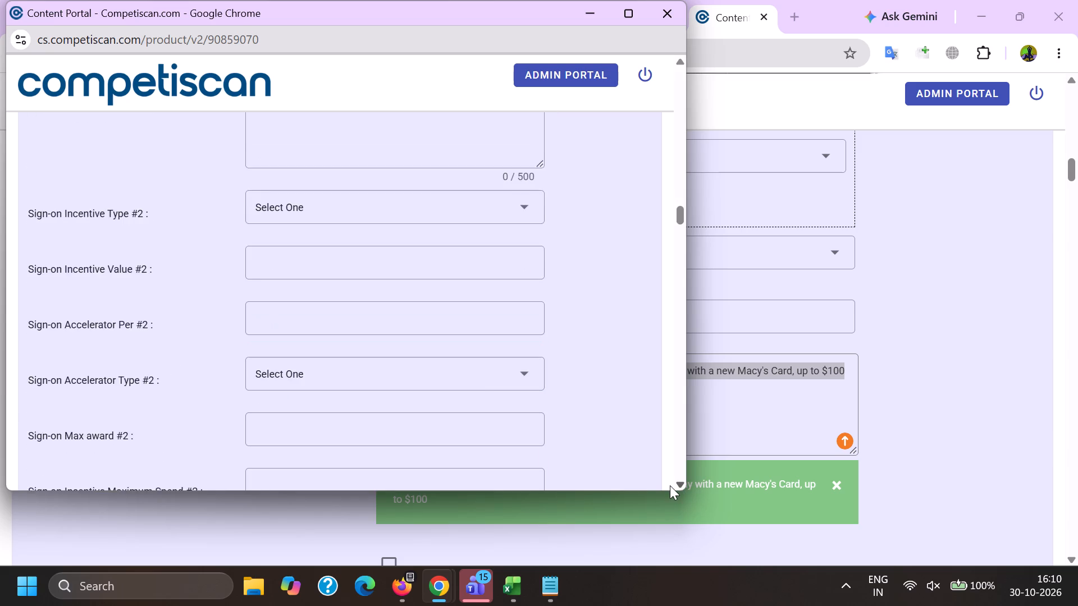
scroll(670, 485, down, 6)
scroll(455, 372, down, 12)
scroll(302, 315, up, 3)
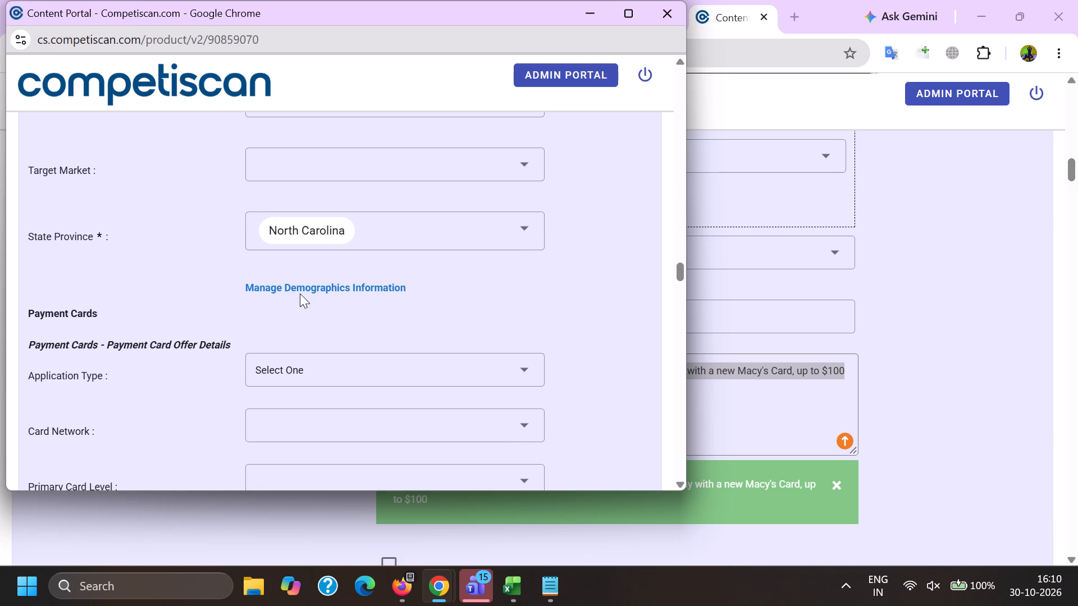
click(284, 367)
scroll(279, 221, down, 2)
click(298, 272)
click(176, 274)
click(279, 240)
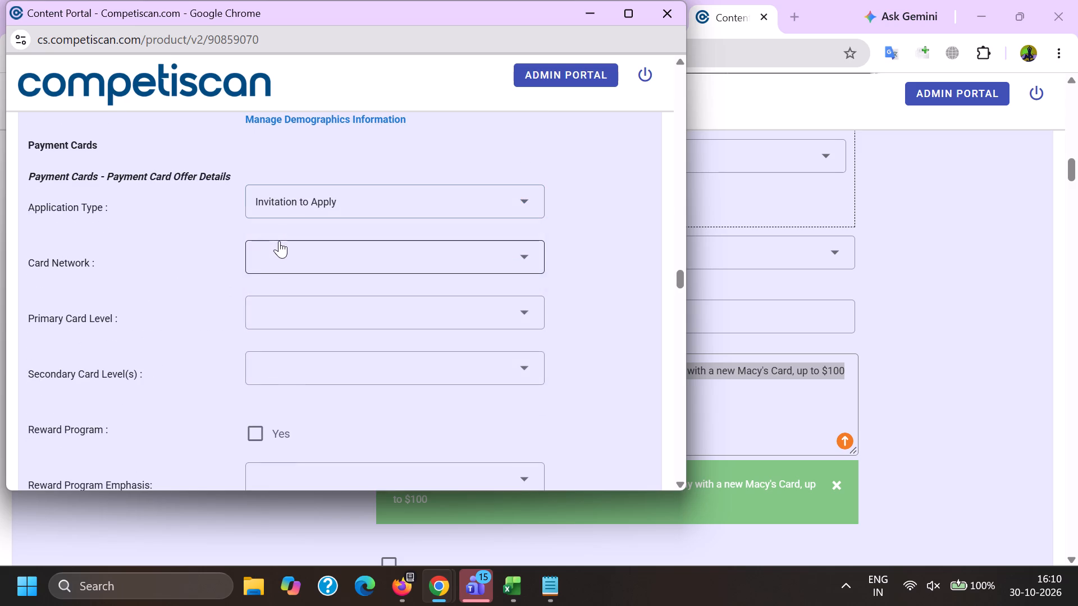
scroll(293, 190, down, 1)
drag(175, 339, 193, 328)
click(283, 219)
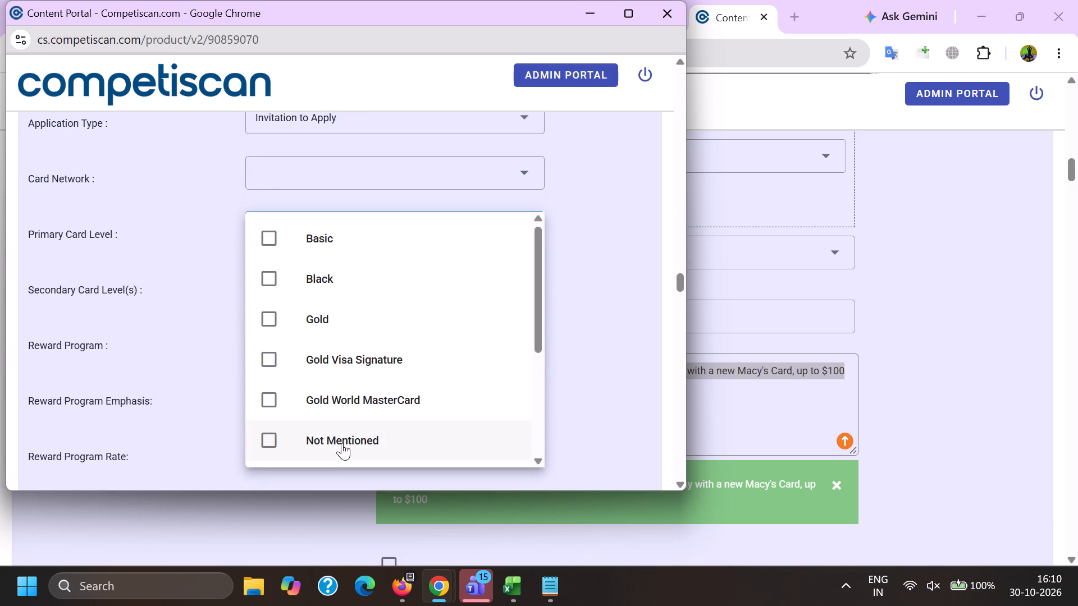
click(342, 442)
drag(170, 397, 180, 394)
Mark the record as having a reward program and set the reward program emphasis to Points.
click(250, 355)
click(277, 392)
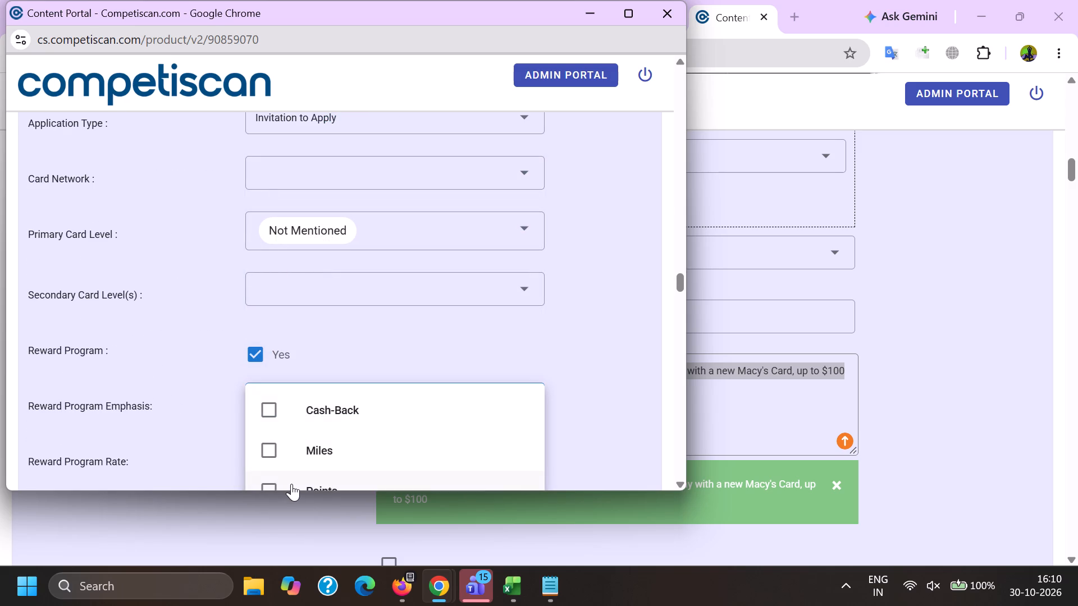
click(291, 483)
double_click(208, 453)
Mark Credit Card Mentioned in the retail credit section and submit the product record.
key(End)
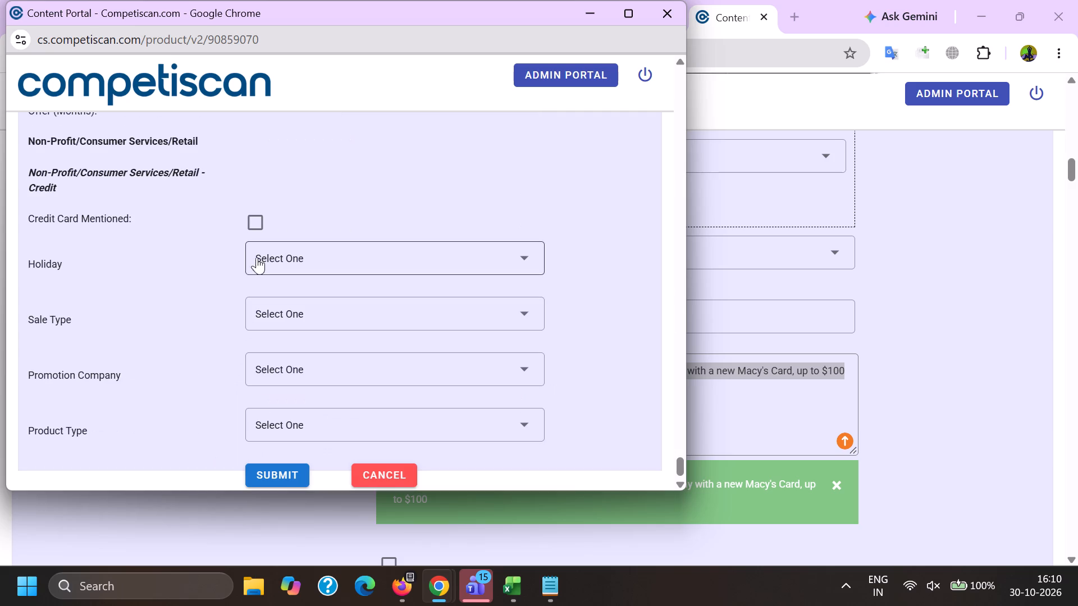
click(256, 237)
click(261, 226)
click(263, 482)
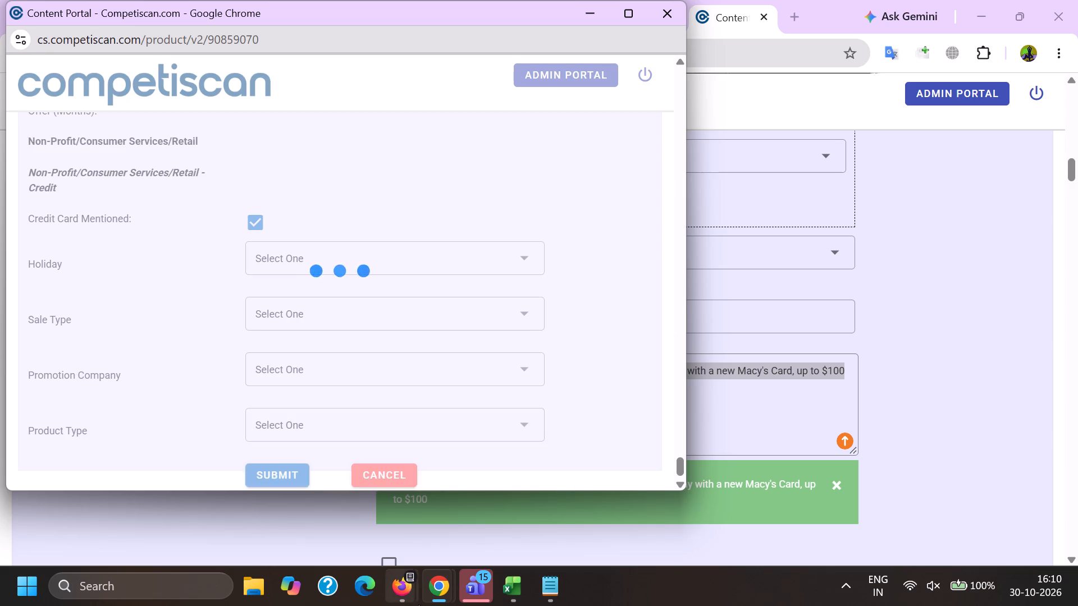
Switch to Firefox and rerun the panelist email search for the Capital One Shopping sender.
click(400, 600)
click(326, 518)
click(138, 0)
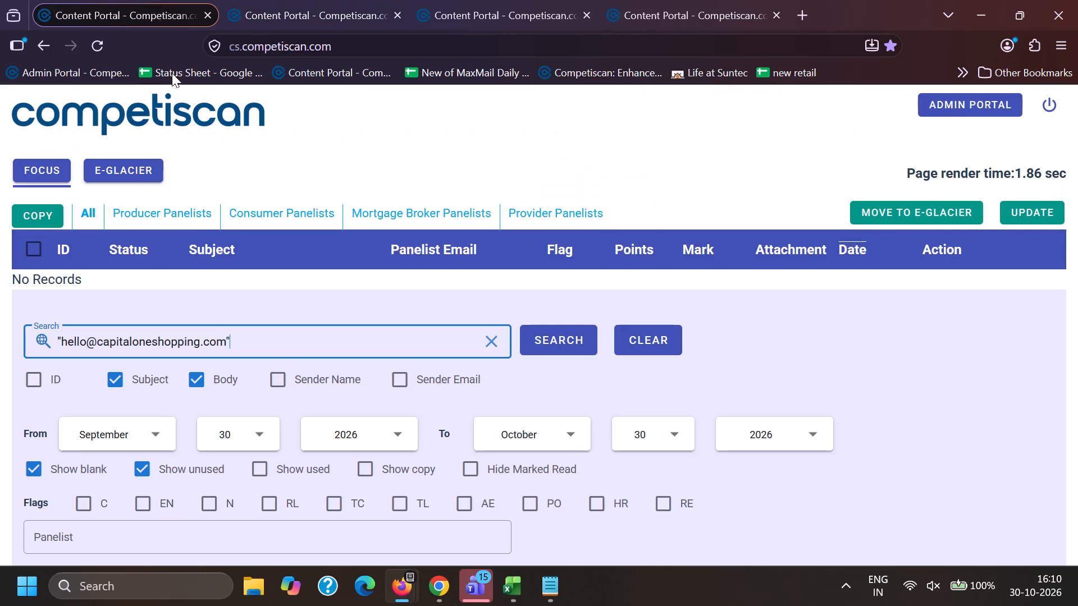
click(556, 337)
click(336, 0)
click(138, 0)
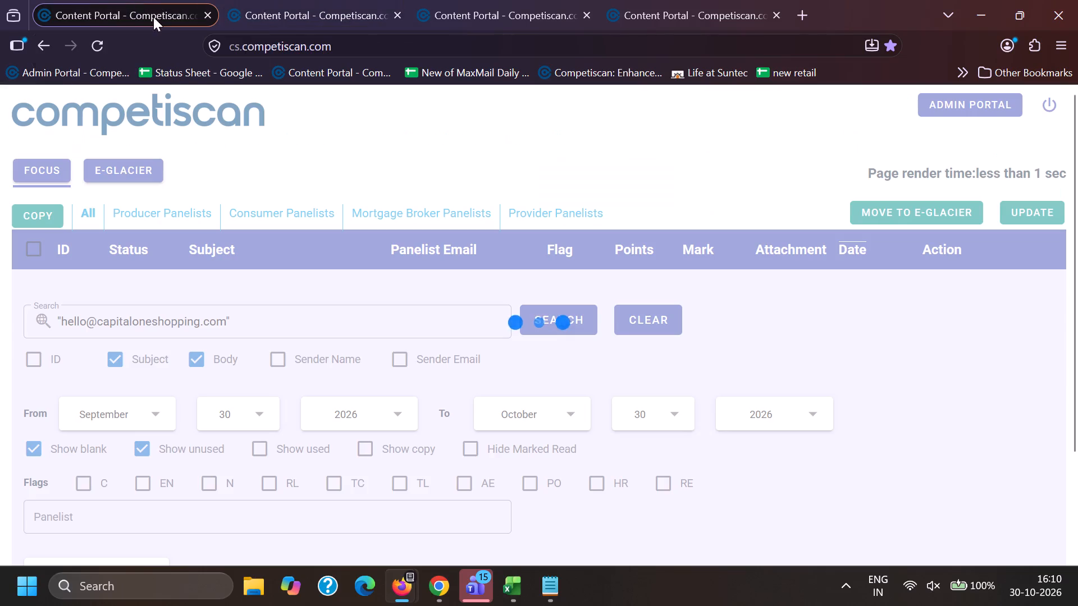
click(267, 0)
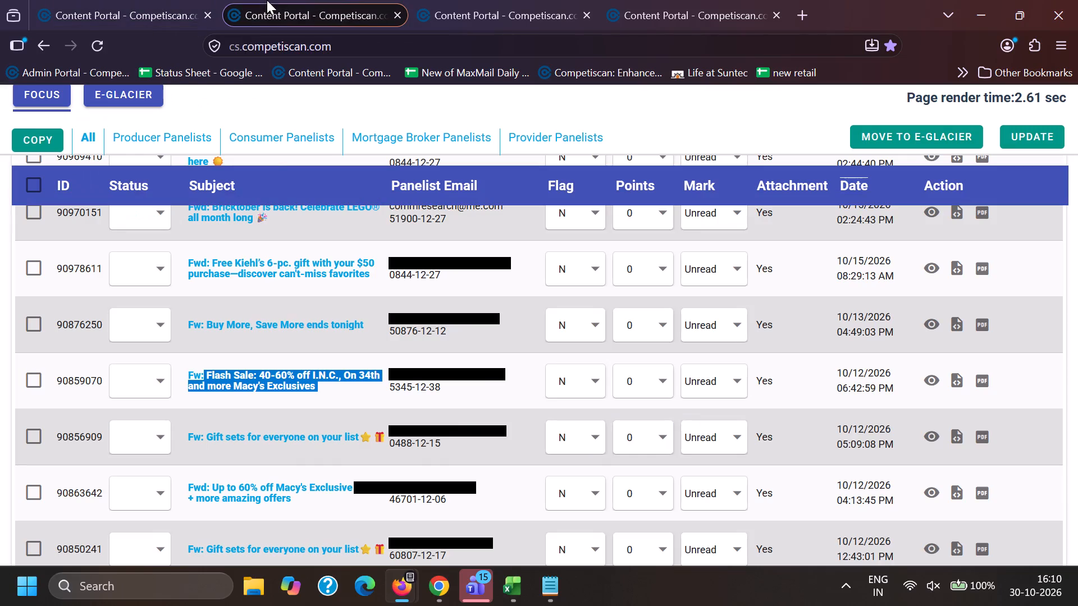
drag(207, 438, 381, 440)
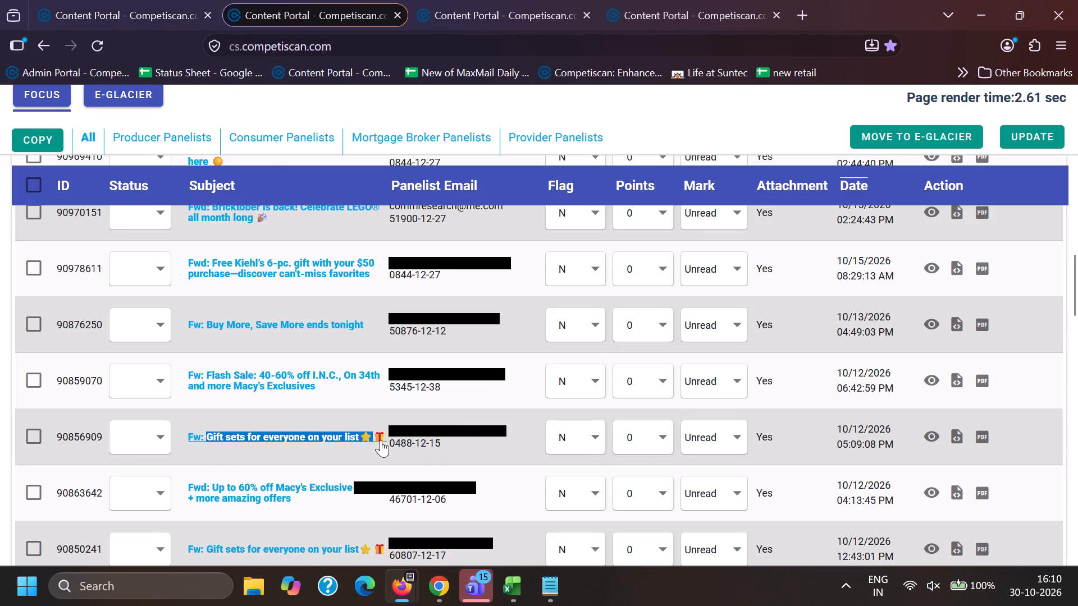
drag(381, 440, 387, 442)
click(311, 0)
key(ctrl+c)
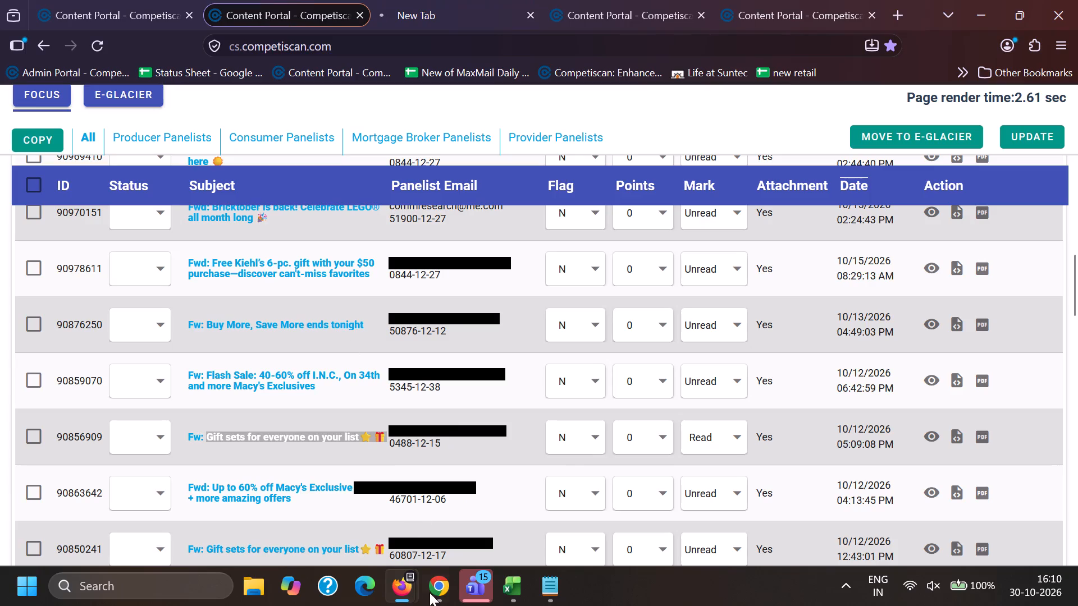
Switch to Chrome and search the panelist email list for the copied "Gift sets for everyone on your list" subject in quotation marks.
click(438, 605)
click(323, 504)
click(251, 0)
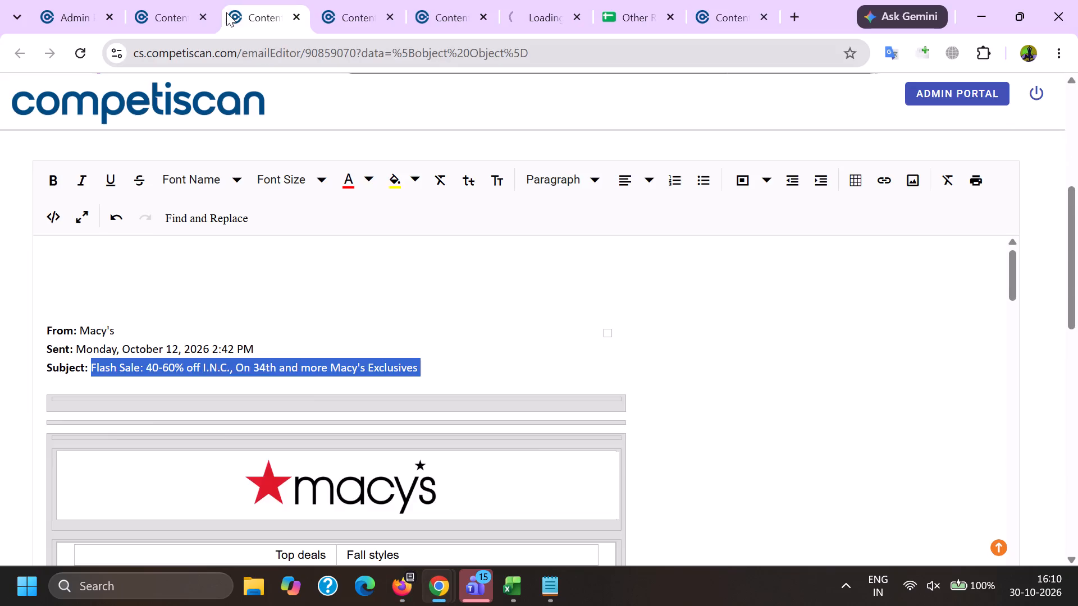
click(198, 0)
scroll(293, 277, down, 7)
scroll(327, 482, up, 2)
drag(312, 355, 0, 338)
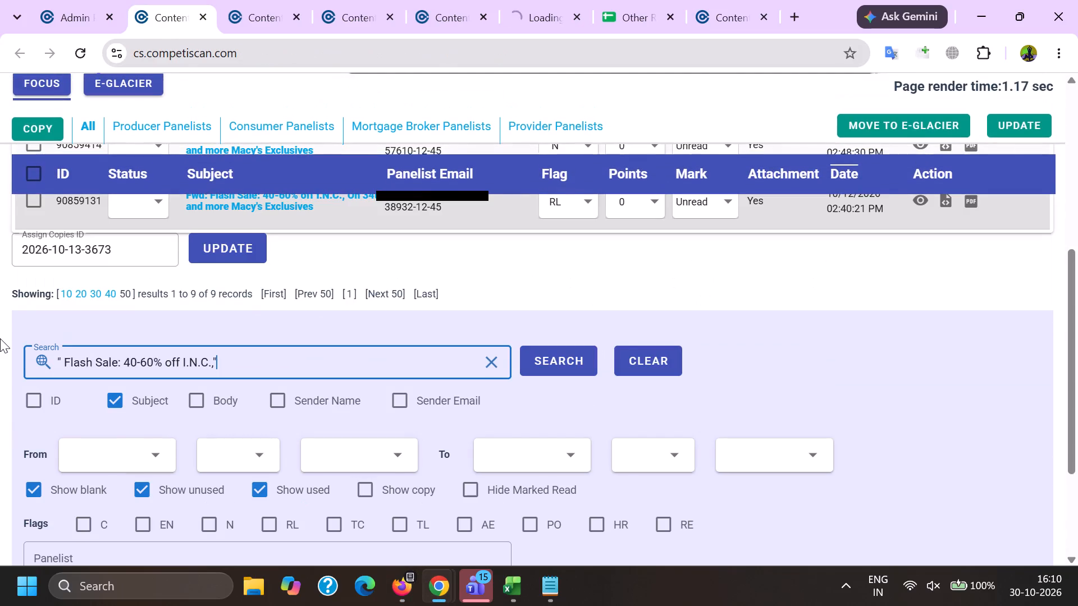
drag(0, 338, 1, 338)
key(BackSpace)
key(shift+quotedbl)
key(ctrl+v)
key(shift+quotedbl)
key(Return)
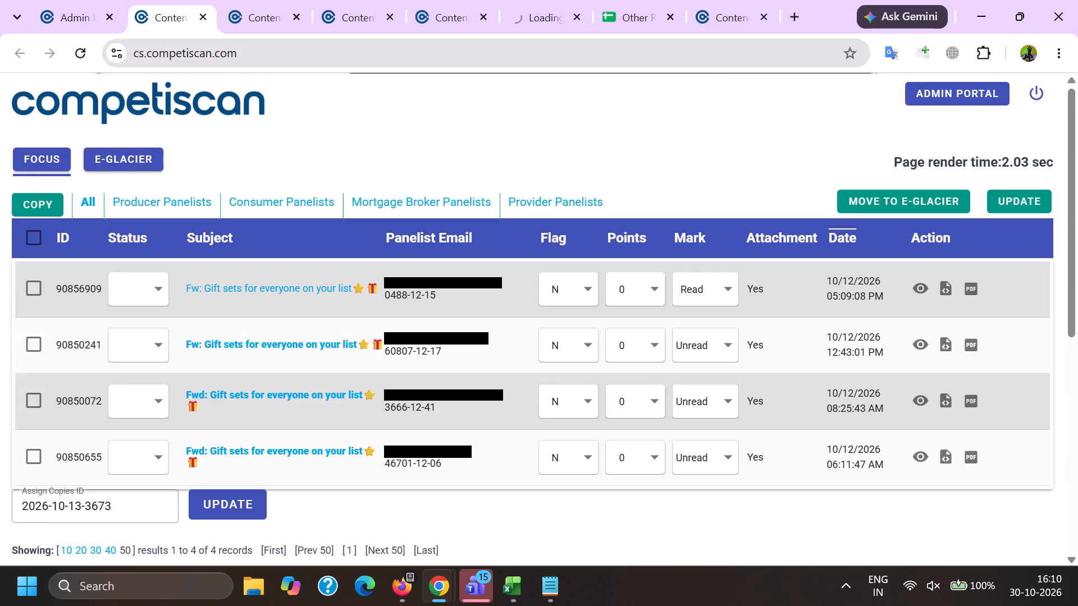
Preview the email of record 90856909 and examine it down to the footer.
click(919, 292)
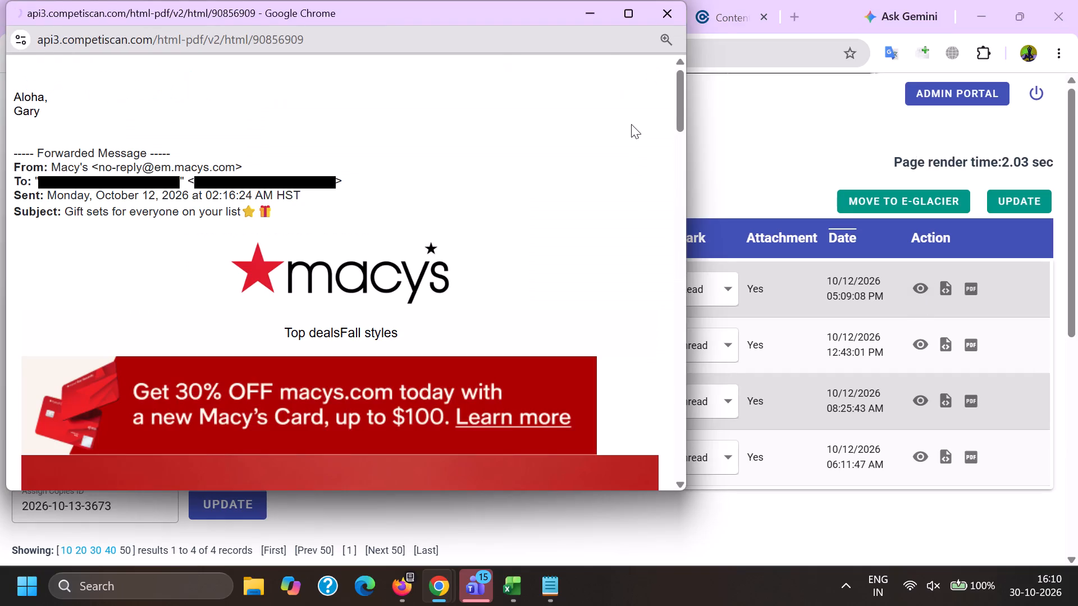
drag(677, 79, 685, 479)
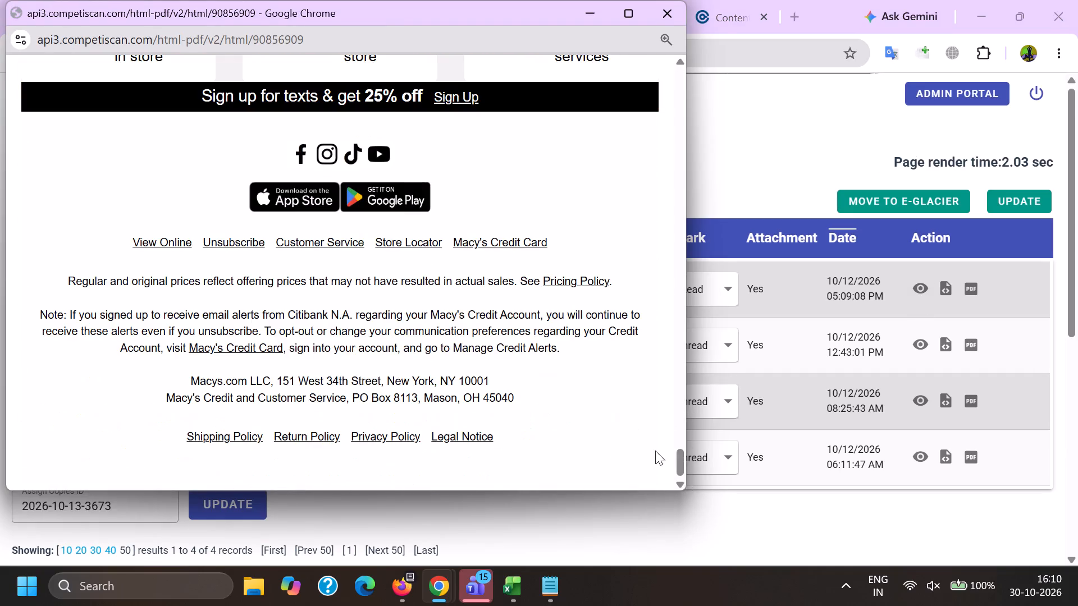
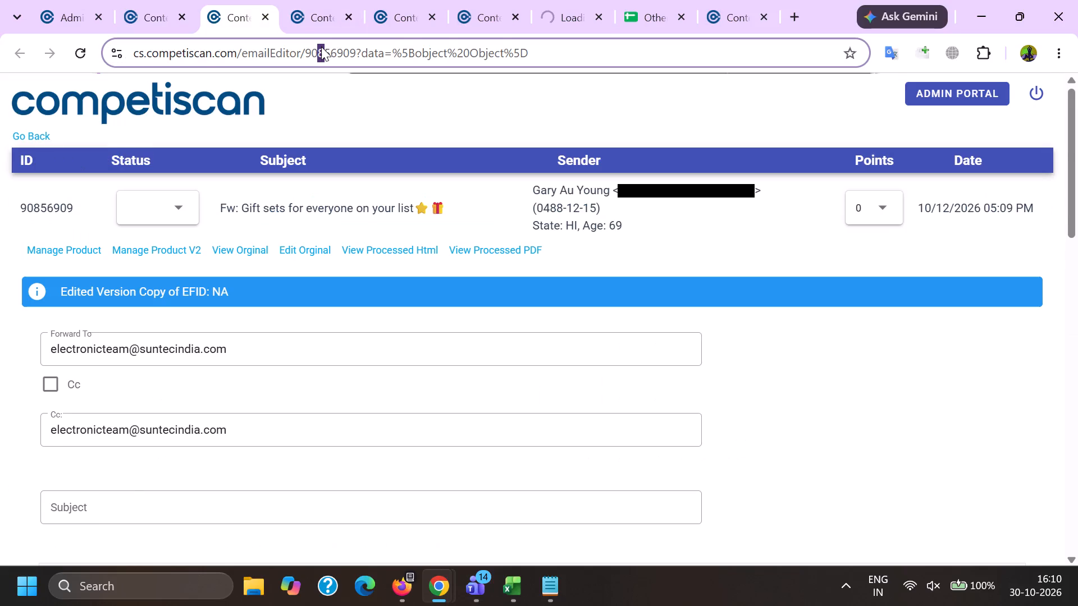
double_click(359, 52)
key(ctrl+c)
click(517, 590)
click(666, 531)
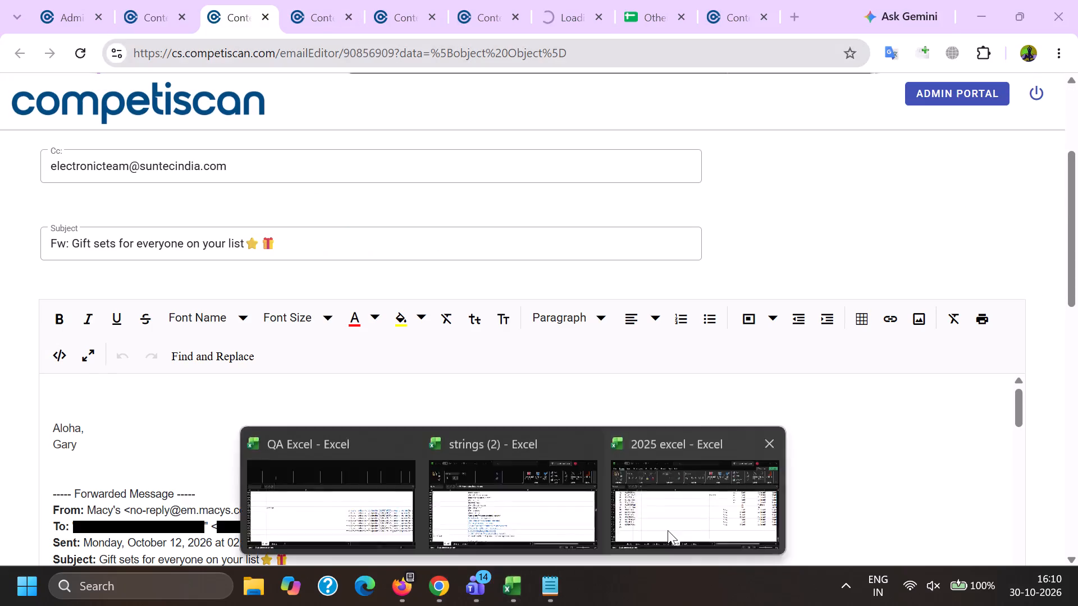
click(100, 427)
key(ctrl+v)
click(170, 420)
key(c)
key(c)
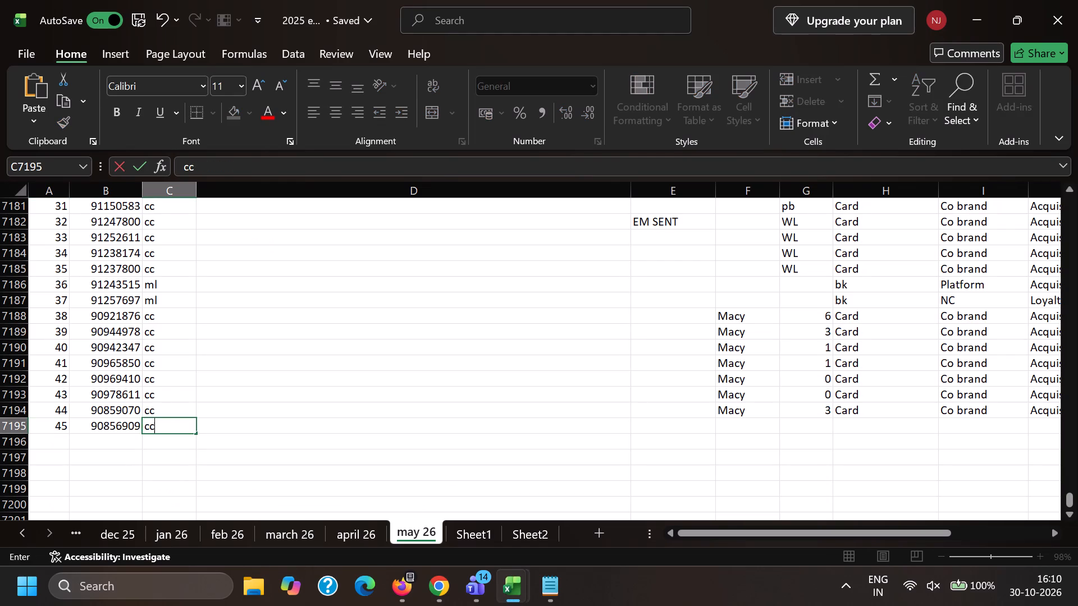
Complete row 7195 with Macy in column F, 3 in G, Card in H, Co brand in I and Acquisition in J.
key(Right)
key(Right)
key(Right)
key(m)
key(Right)
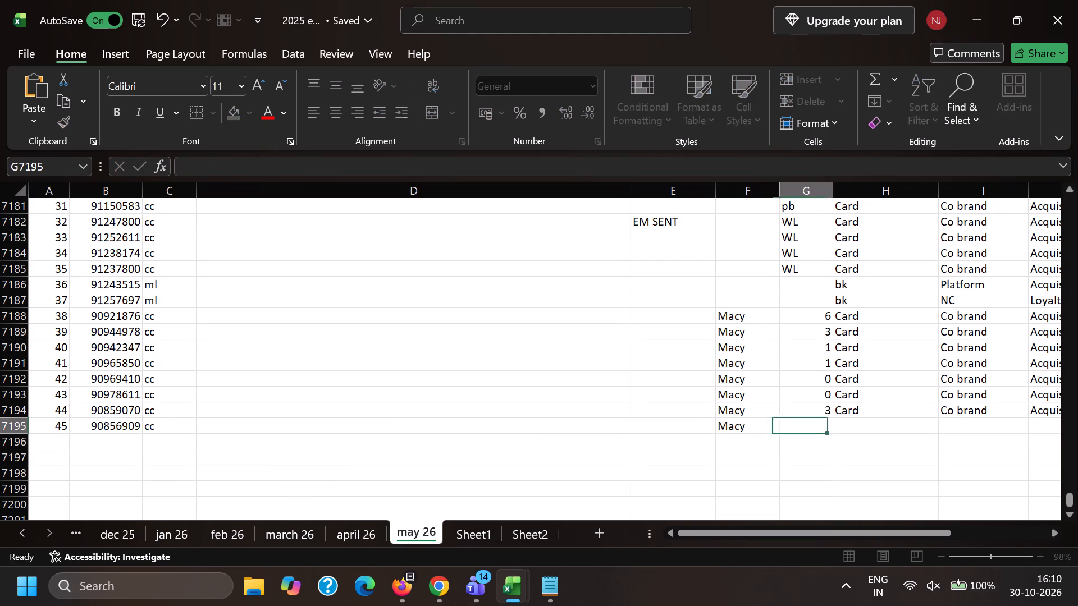
key(Right)
key(c)
key(Right)
key(c)
key(Right)
key(a)
key(Left)
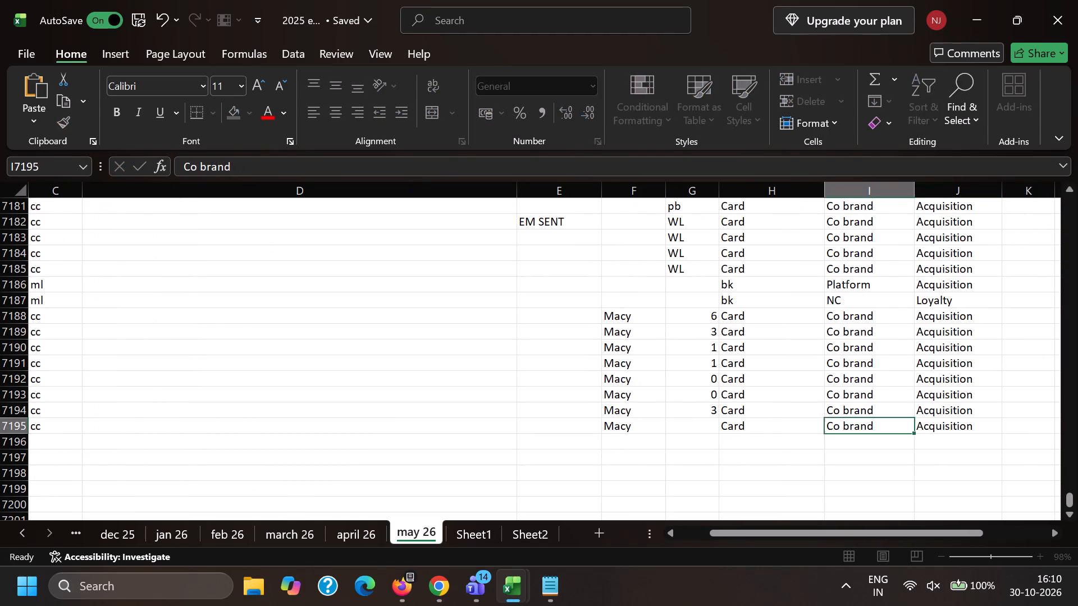
key(Left)
key(Left)
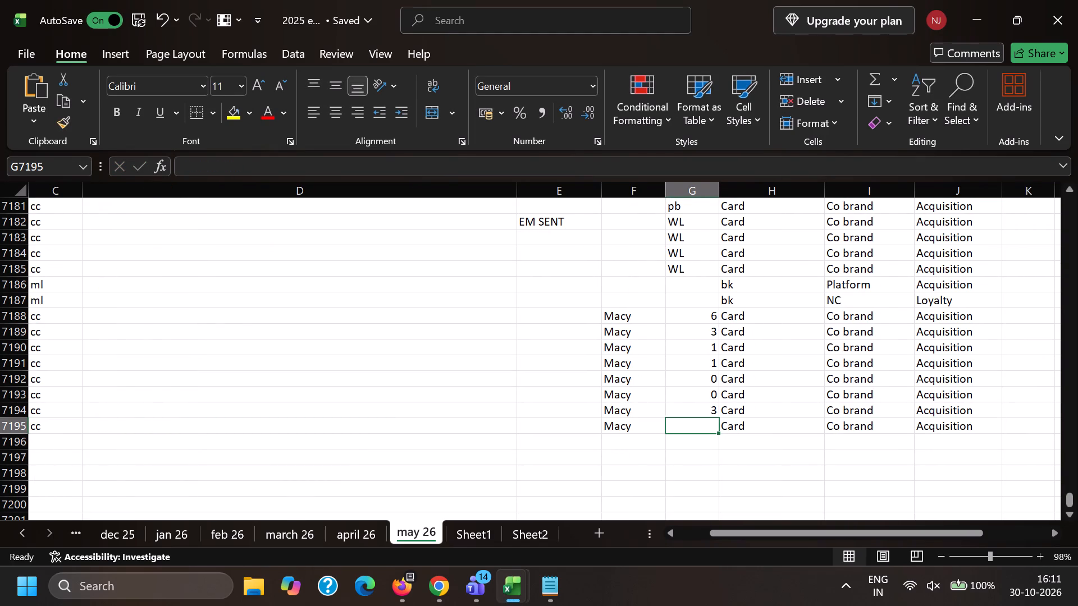
key(3)
key(Return)
Back in the Chrome email editor, delete the sign-off and the Forwarded Message line above the From line in the email body.
key(alt+Tab)
scroll(179, 236, down, 1)
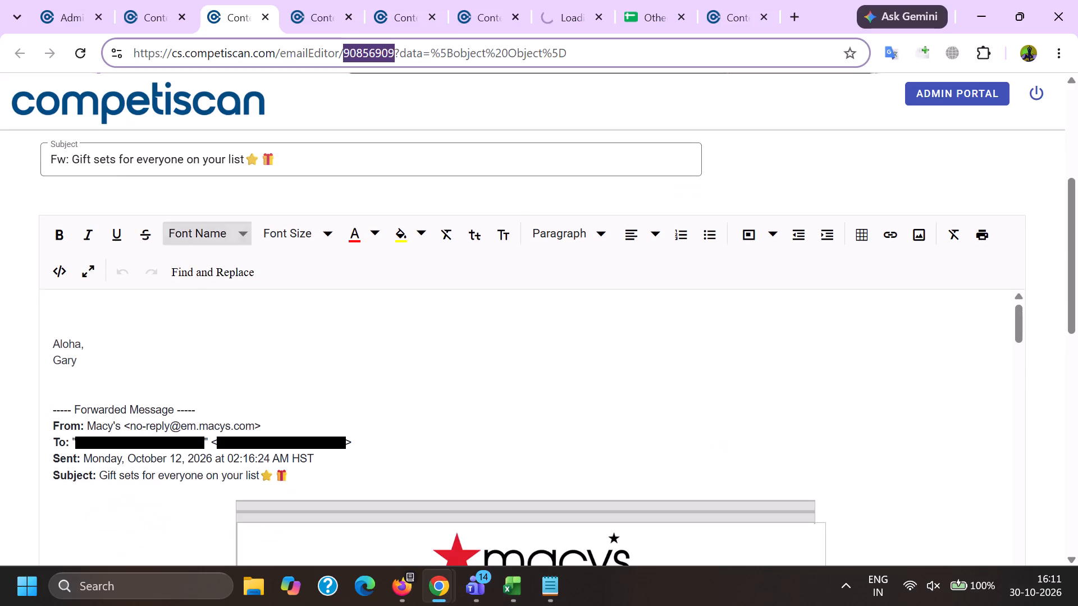
drag(208, 411, 0, 278)
key(BackSpace)
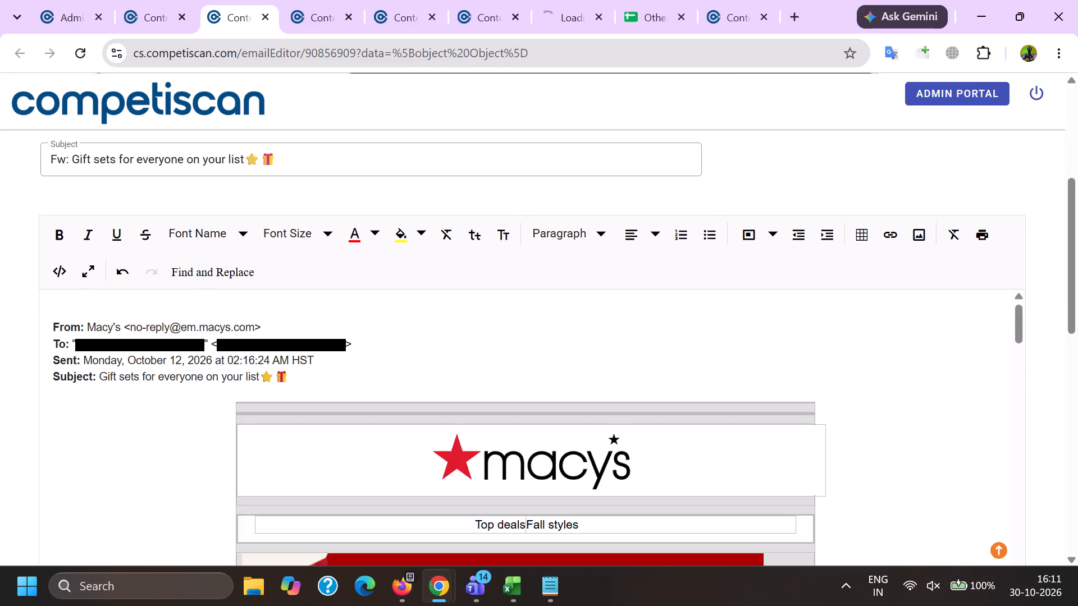
Remove the sender's address after Macy's and the entire To line from the forwarded email header.
drag(126, 326, 377, 345)
key(BackSpace)
Select the red Macy's Card banner image in the email body.
scroll(398, 229, down, 2)
click(431, 393)
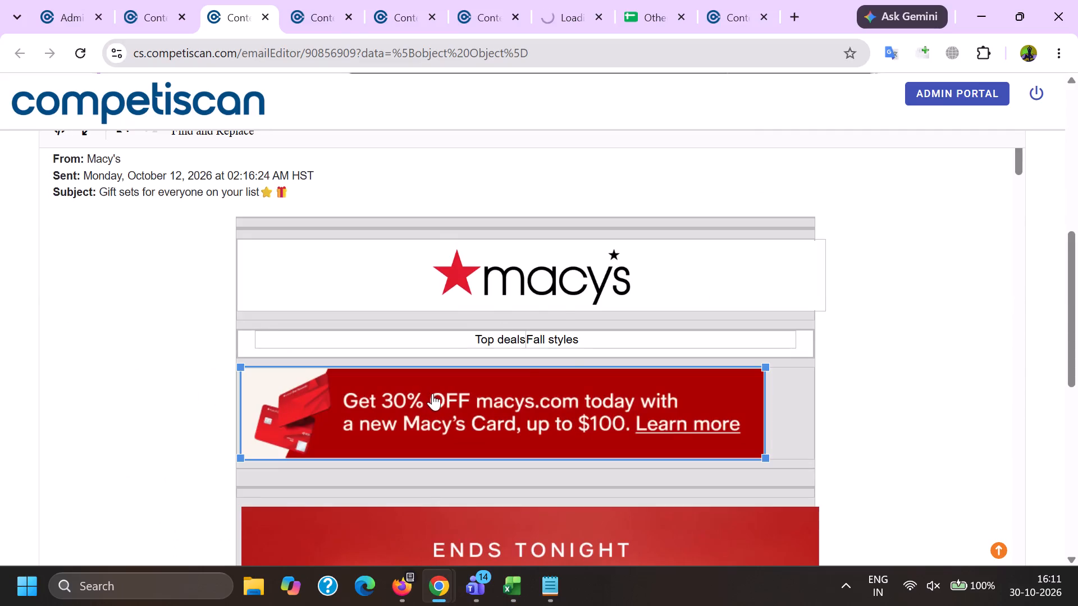
click(473, 342)
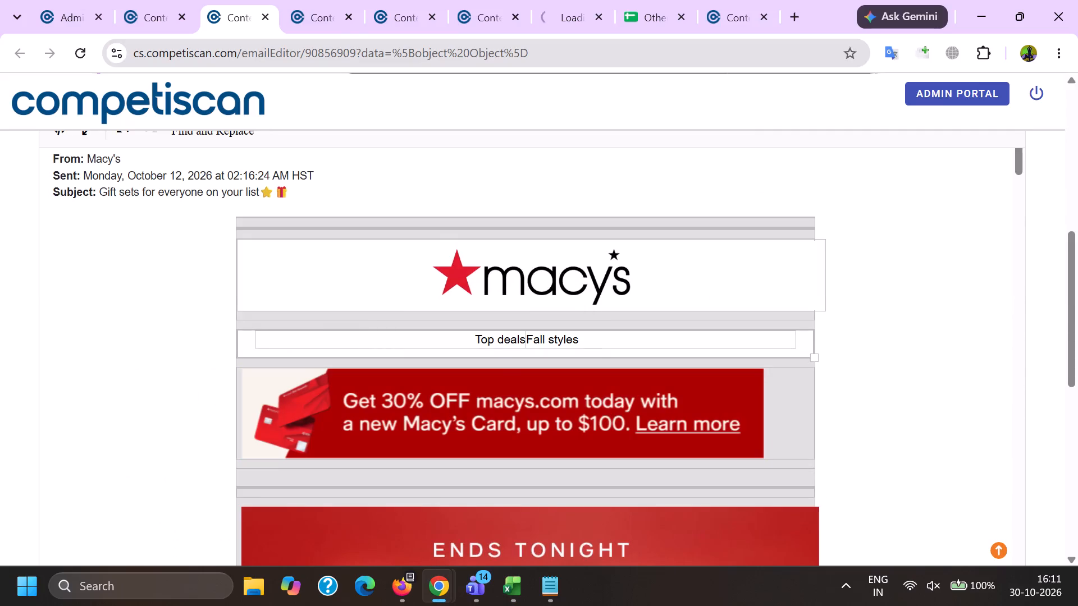
Remove the hyperlink from the Sign Up text in the black banner near the end of the email body.
scroll(538, 335, down, 20)
scroll(538, 335, down, 1)
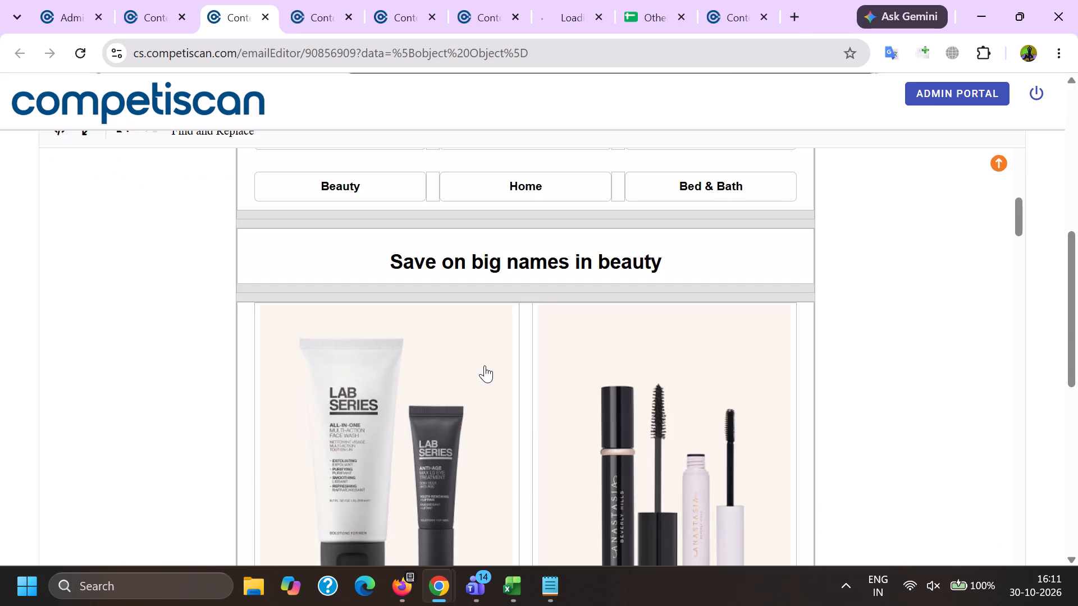
scroll(485, 365, down, 20)
scroll(485, 365, down, 7)
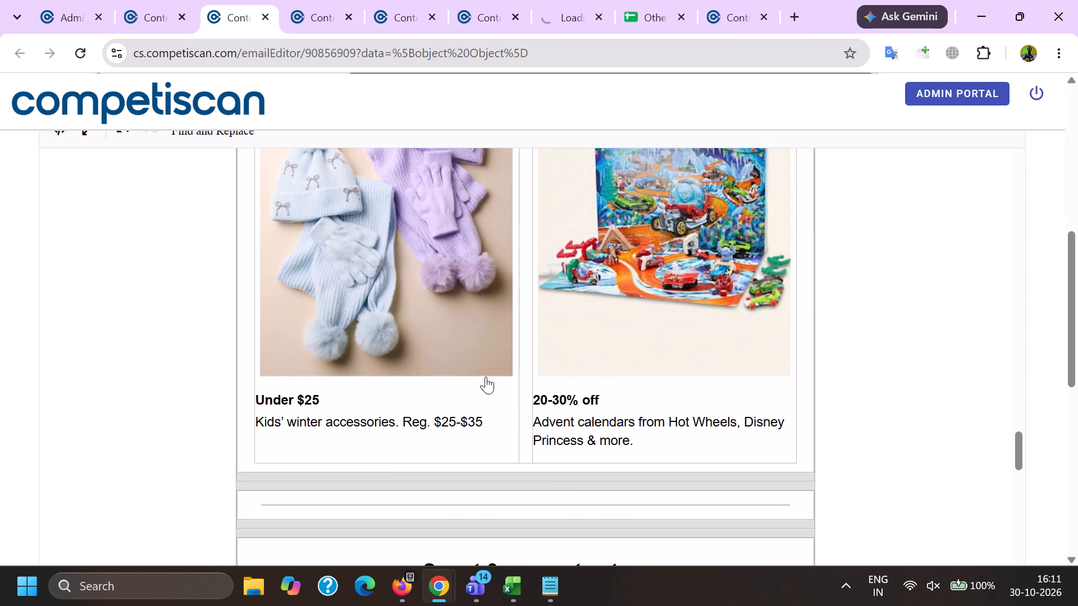
scroll(486, 377, down, 7)
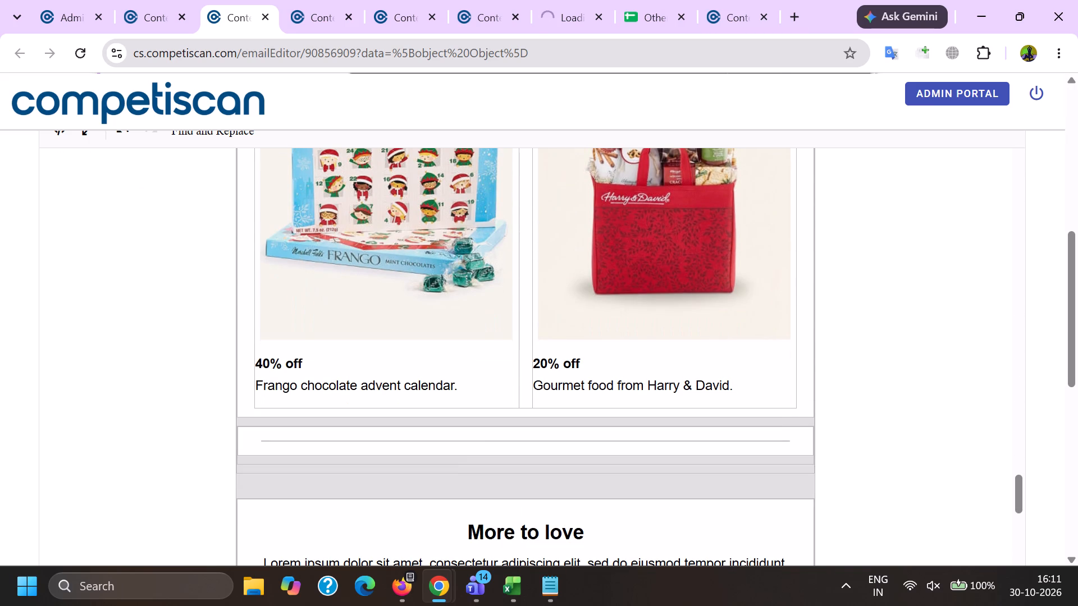
scroll(486, 377, down, 7)
scroll(577, 348, down, 3)
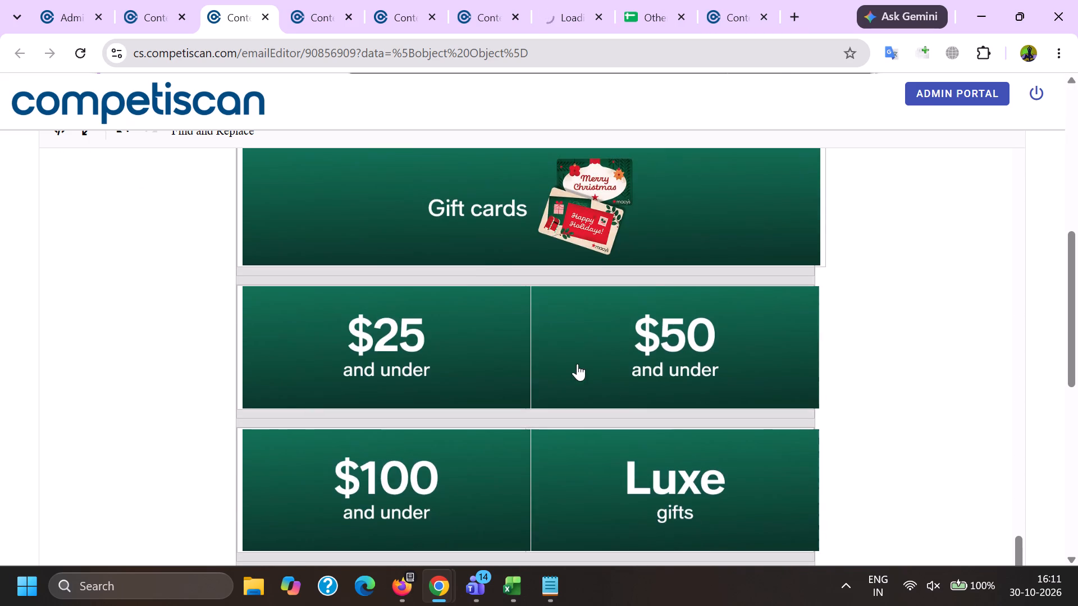
scroll(588, 409, down, 9)
click(625, 276)
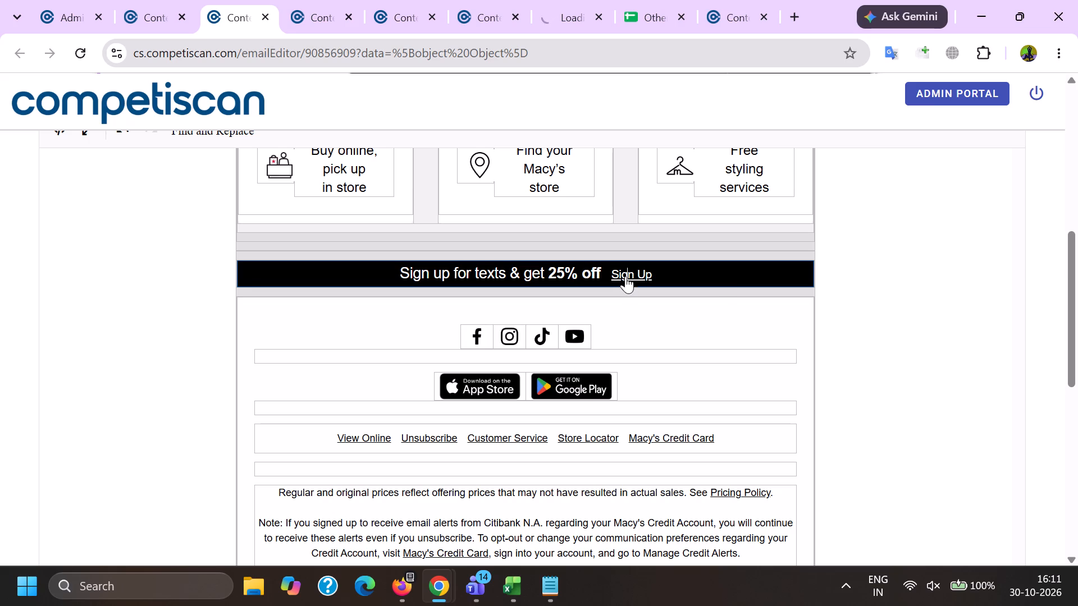
click(727, 308)
Remove the hyperlinks from the YouTube, TikTok, Instagram and Facebook icons in the email footer.
click(577, 333)
click(605, 297)
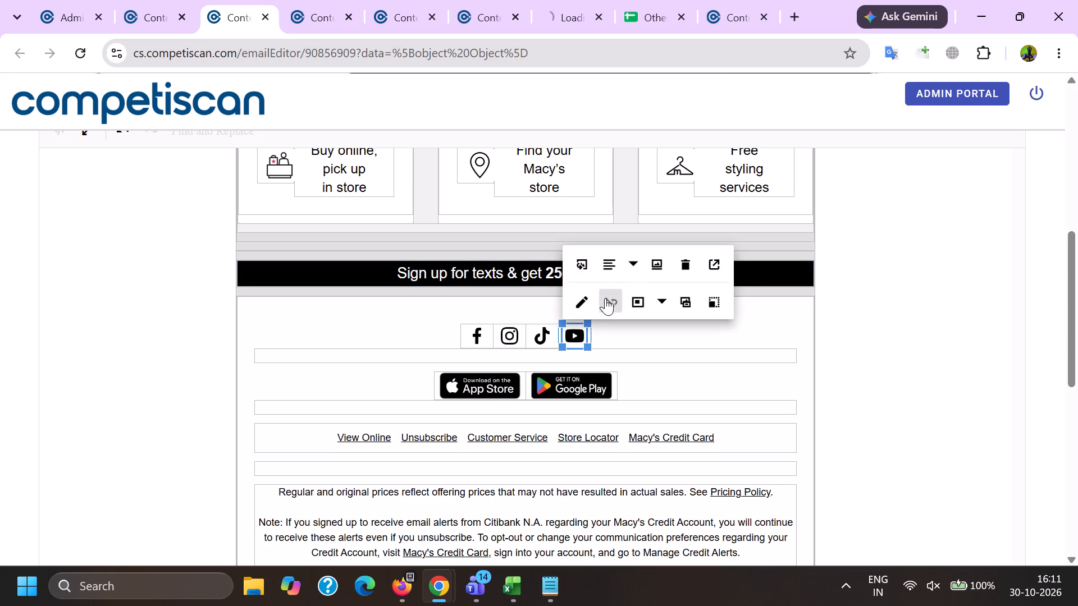
click(542, 328)
click(577, 302)
click(510, 338)
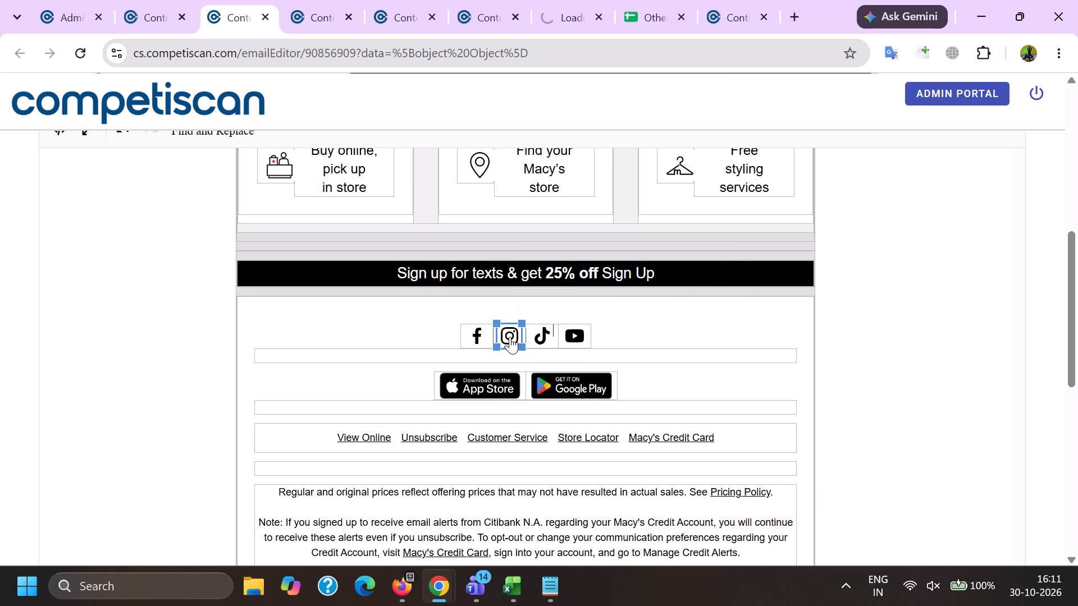
click(546, 304)
click(481, 335)
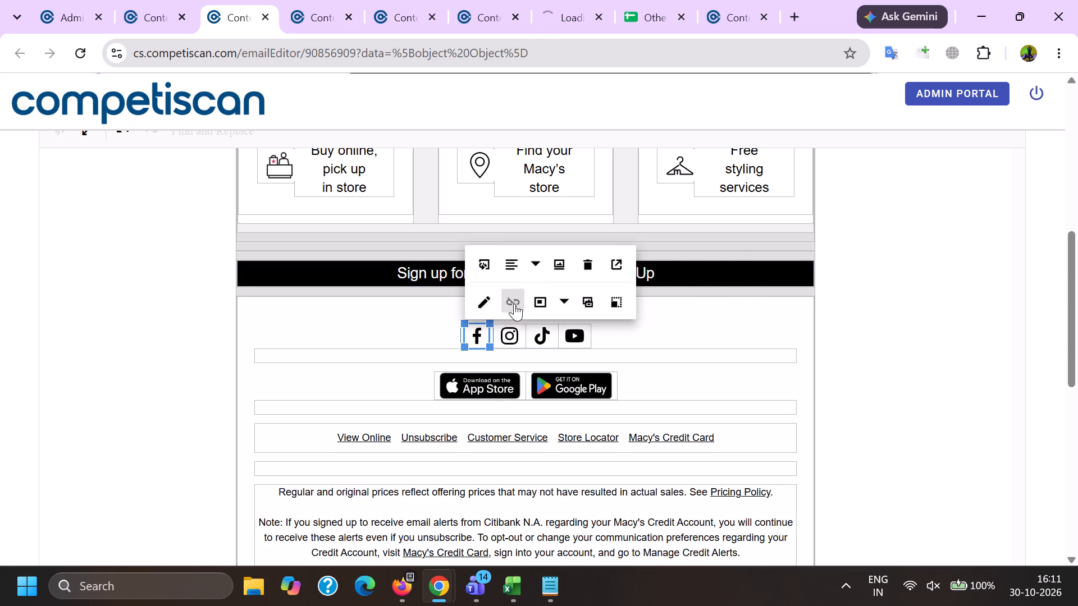
click(514, 304)
Remove the hyperlinks from the App Store and Google Play badges in the email footer.
click(486, 383)
click(495, 348)
click(546, 379)
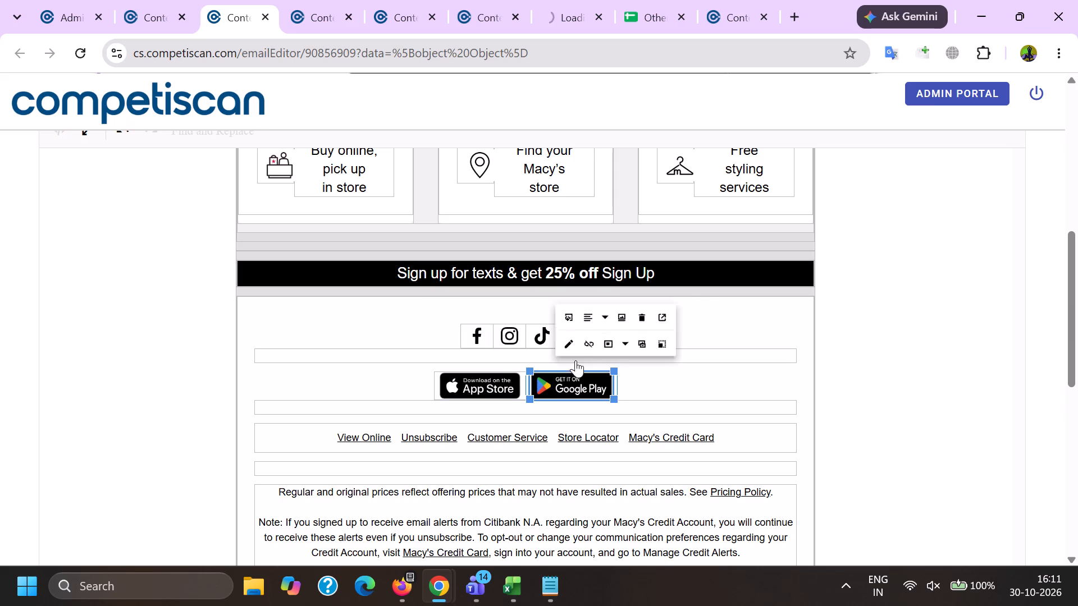
click(579, 351)
Remove the hyperlinks from View Online, Unsubscribe and both Macy's Credit Card mentions in the footer.
click(363, 439)
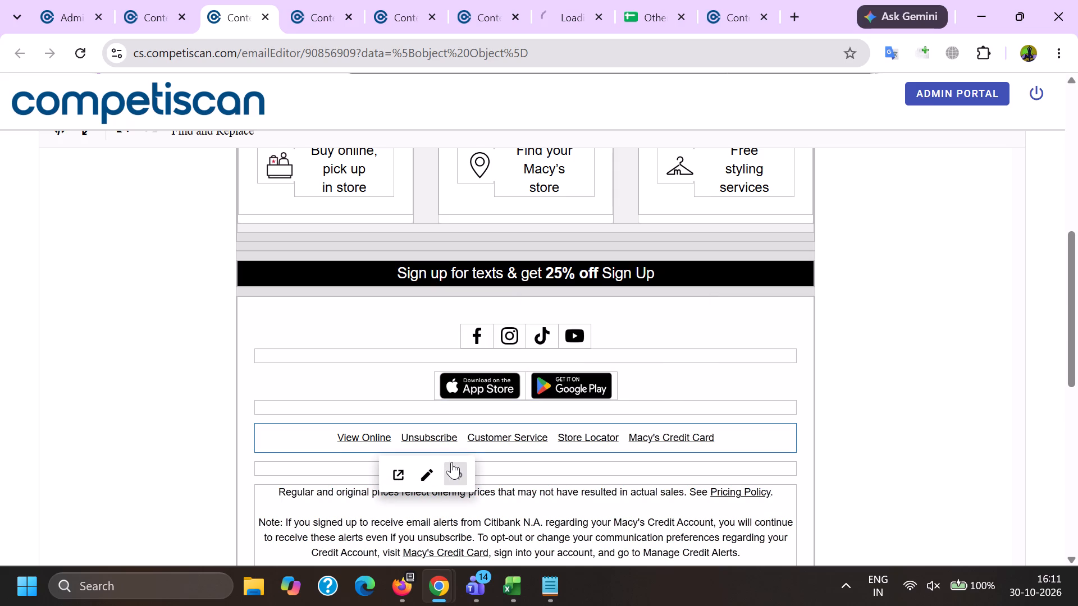
click(452, 462)
click(432, 438)
click(511, 469)
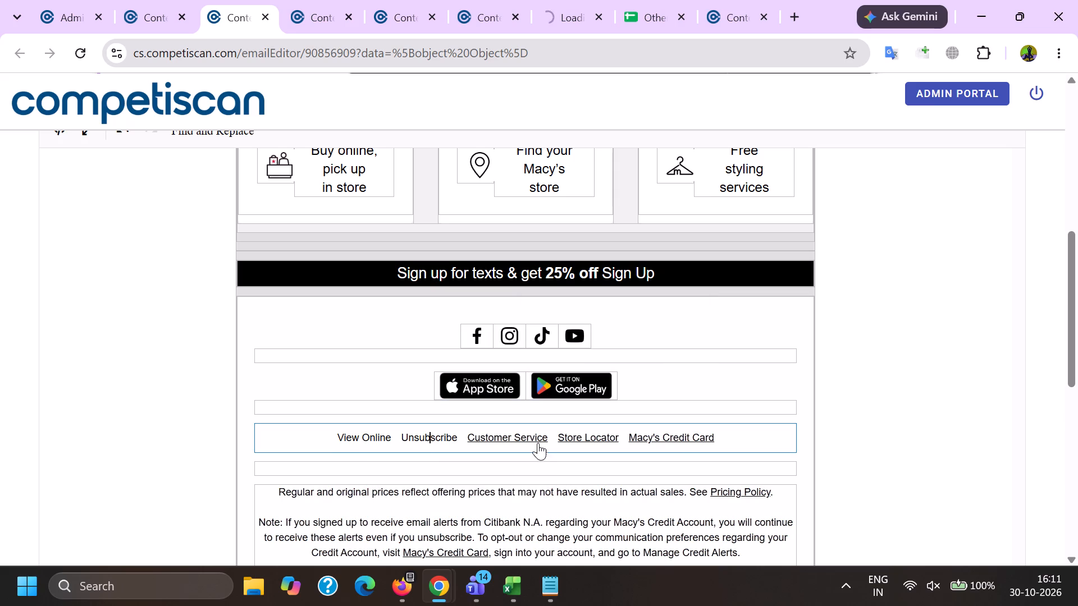
click(683, 433)
click(773, 465)
scroll(550, 338, down, 2)
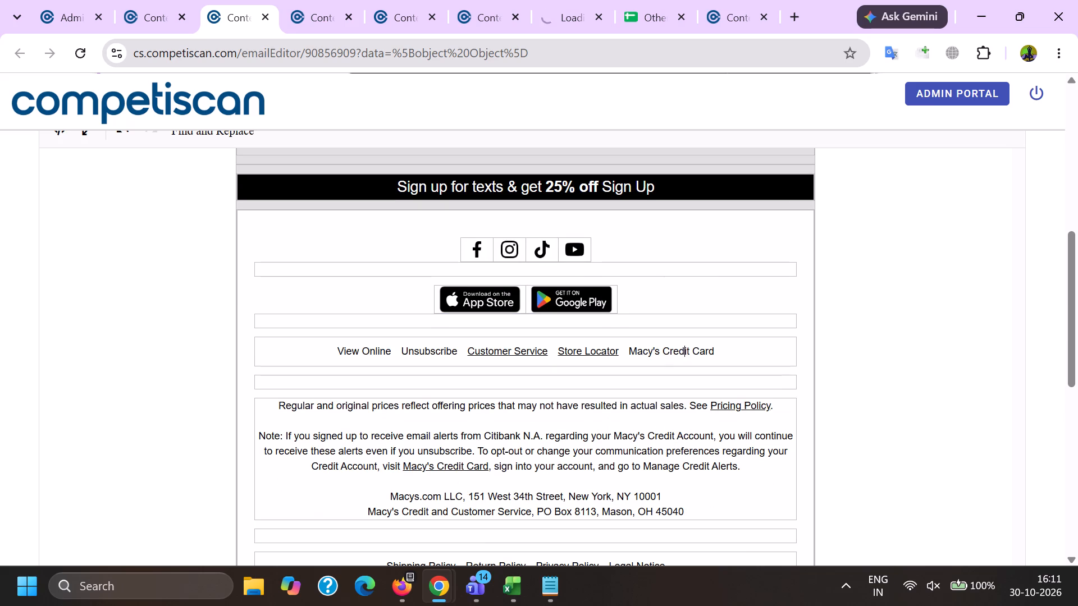
click(443, 461)
click(537, 486)
scroll(544, 395, down, 3)
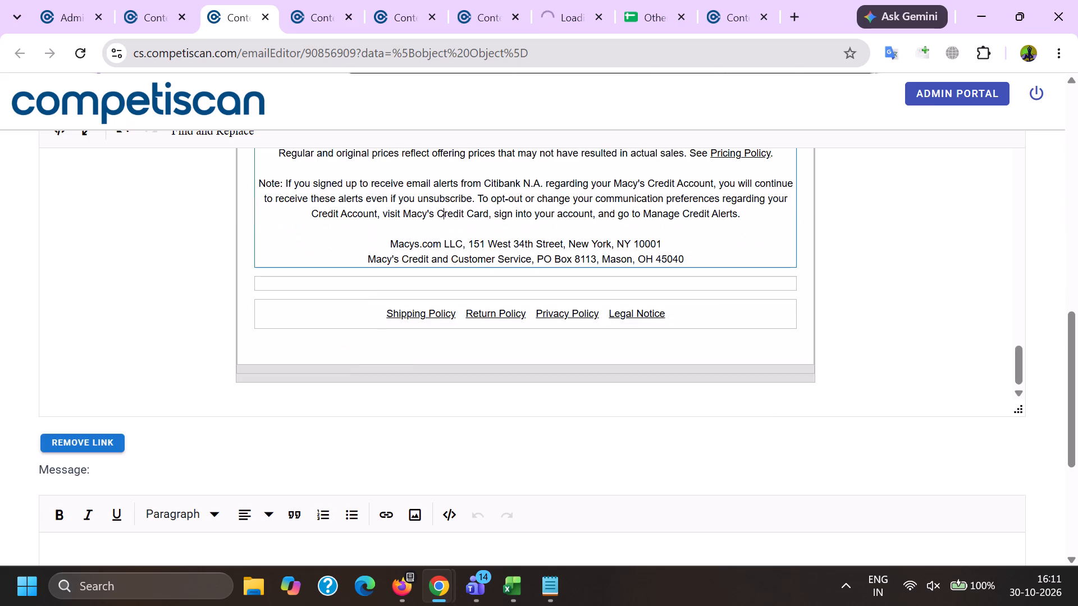
scroll(545, 434, down, 9)
click(460, 422)
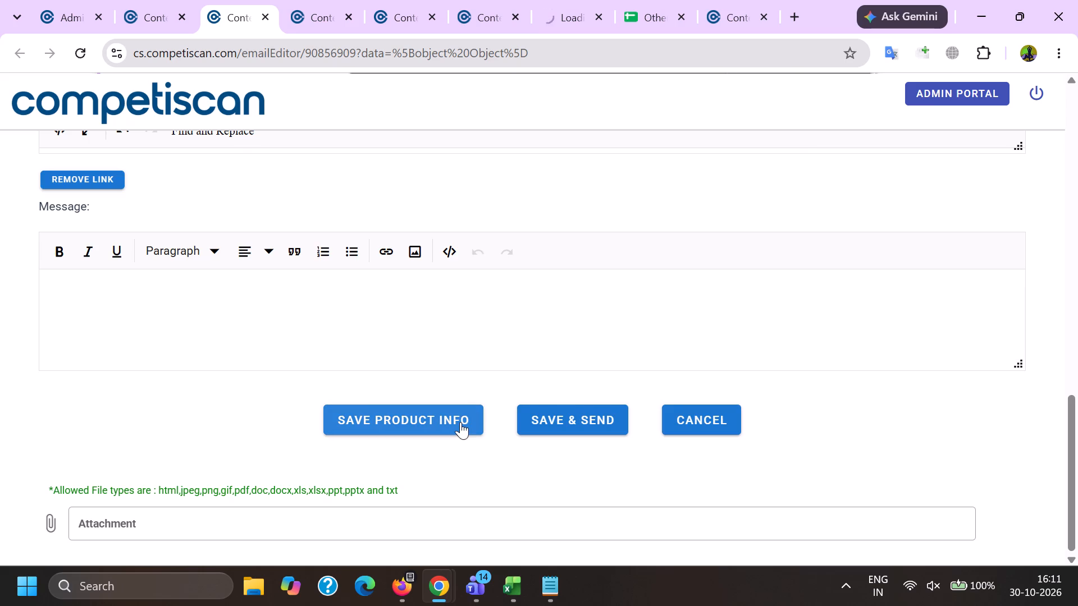
click(563, 345)
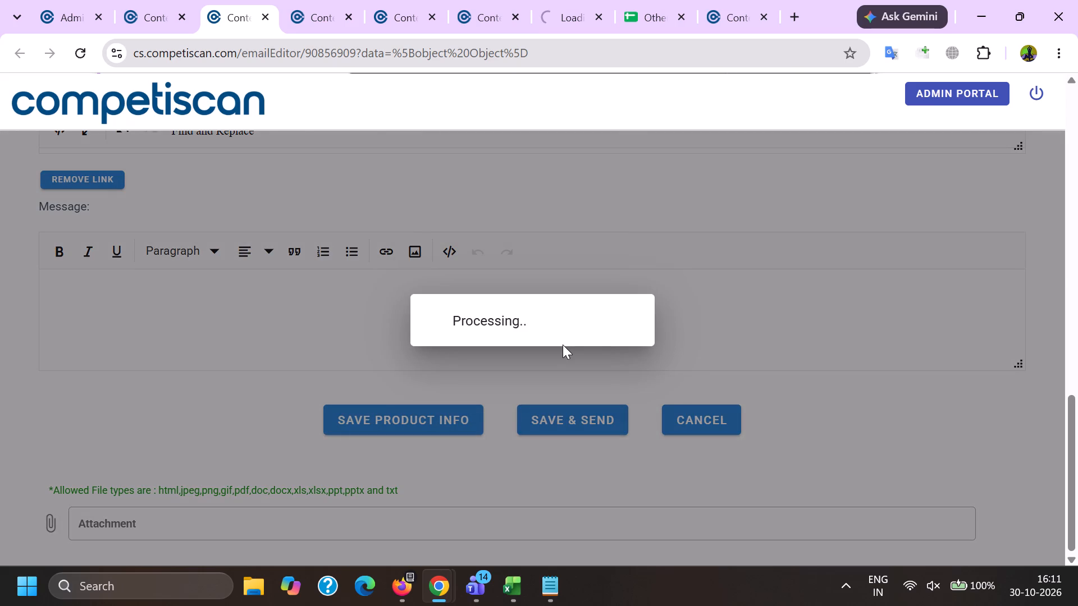
Open the product record for email 90856909.
click(0, 239)
click(47, 121)
Back in the email editor, copy the sender name Macy's from the From line of the email body.
click(780, 255)
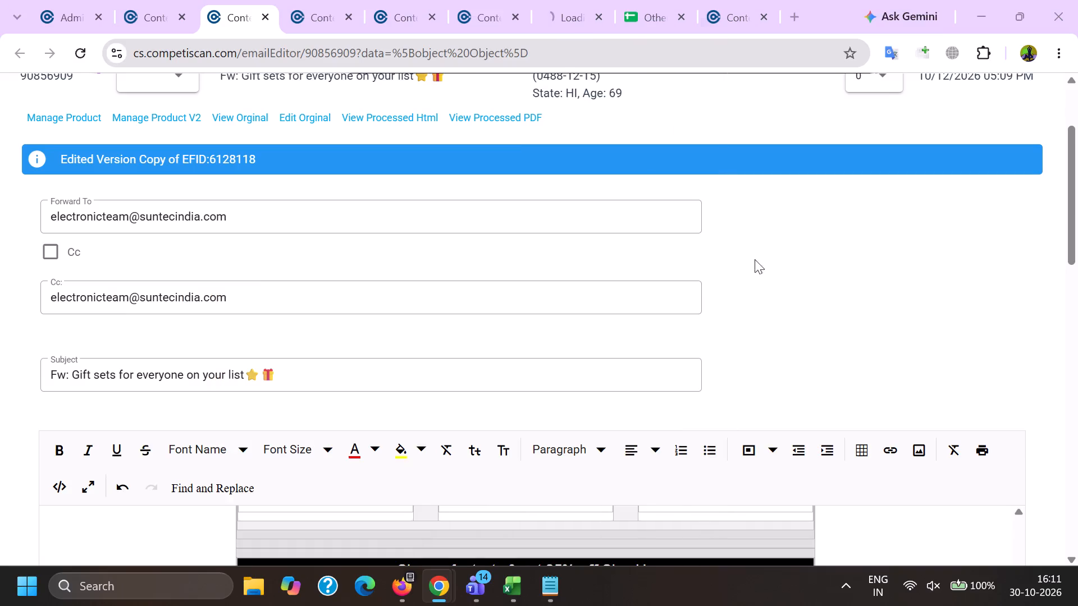
scroll(250, 269, down, 4)
double_click(175, 352)
key(Page_Up)
key(Page_Up)
key(Page_Up)
key(Page_Up)
key(Page_Up)
key(Page_Up)
key(Page_Up)
key(Page_Up)
key(Page_Up)
key(Page_Up)
key(Page_Up)
key(Page_Up)
key(Page_Up)
key(Page_Up)
key(Page_Up)
key(Page_Up)
key(Page_Up)
key(Page_Up)
key(Page_Up)
key(Page_Up)
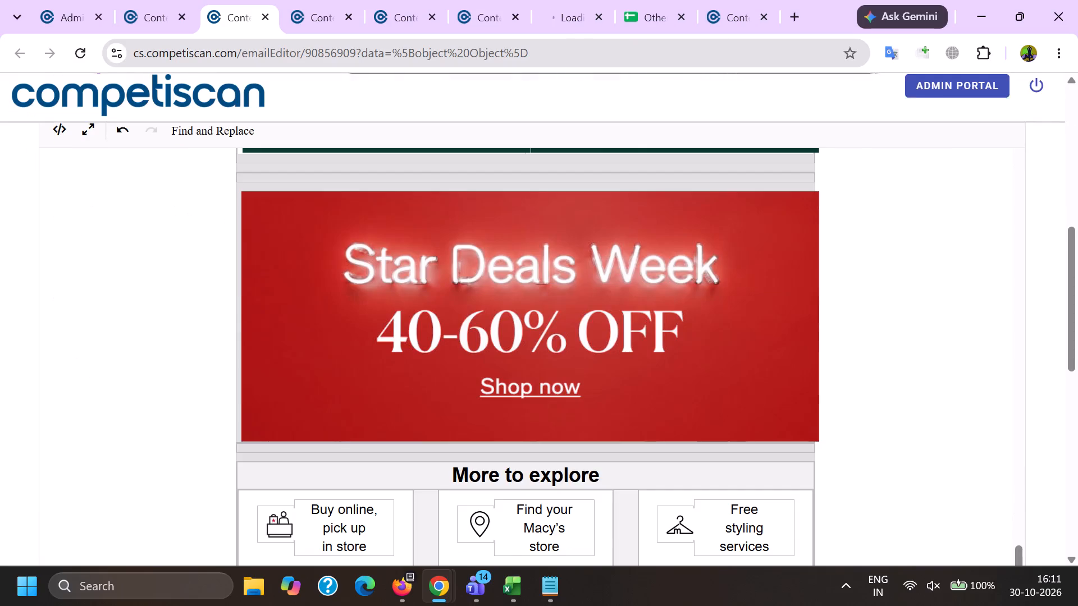
scroll(146, 261, down, 3)
scroll(149, 322, down, 3)
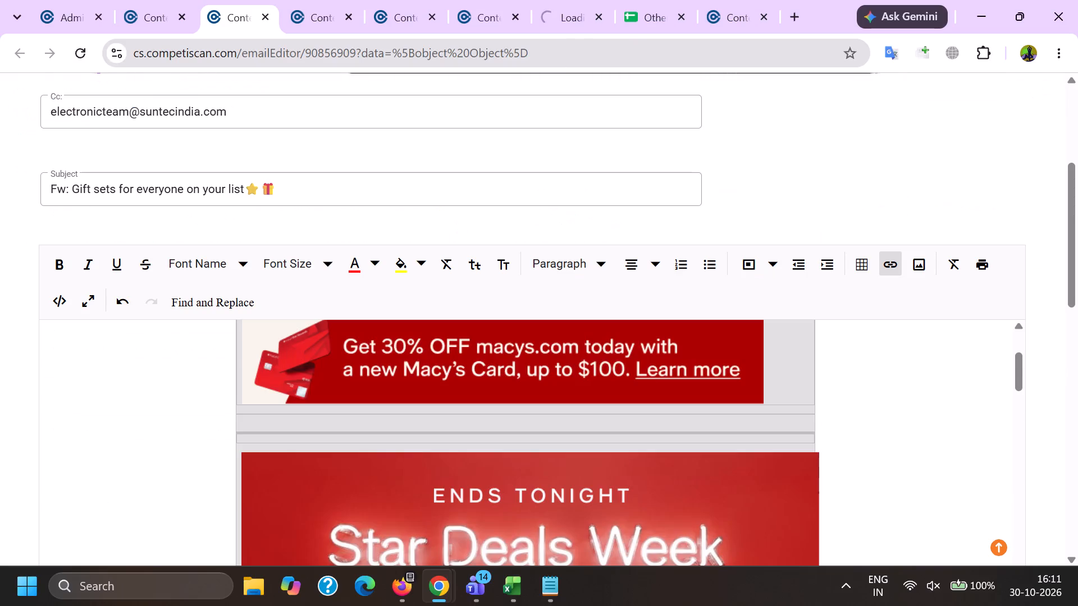
scroll(150, 383, up, 5)
double_click(91, 356)
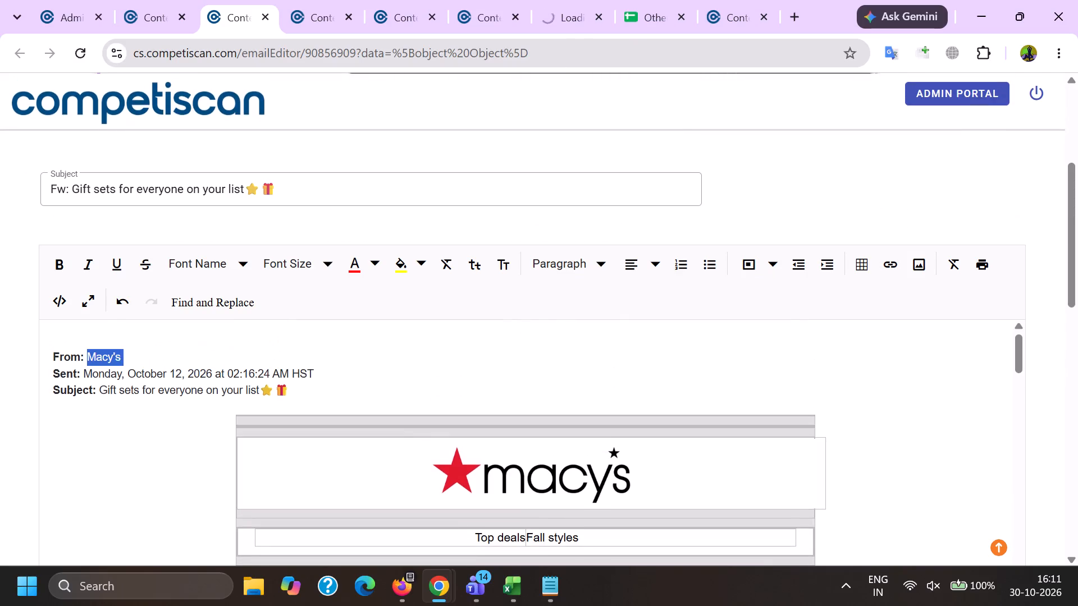
key(ctrl+c)
In the product record window, remove the company apc-na and add Macy's in its place.
key(alt+Tab)
scroll(285, 231, down, 6)
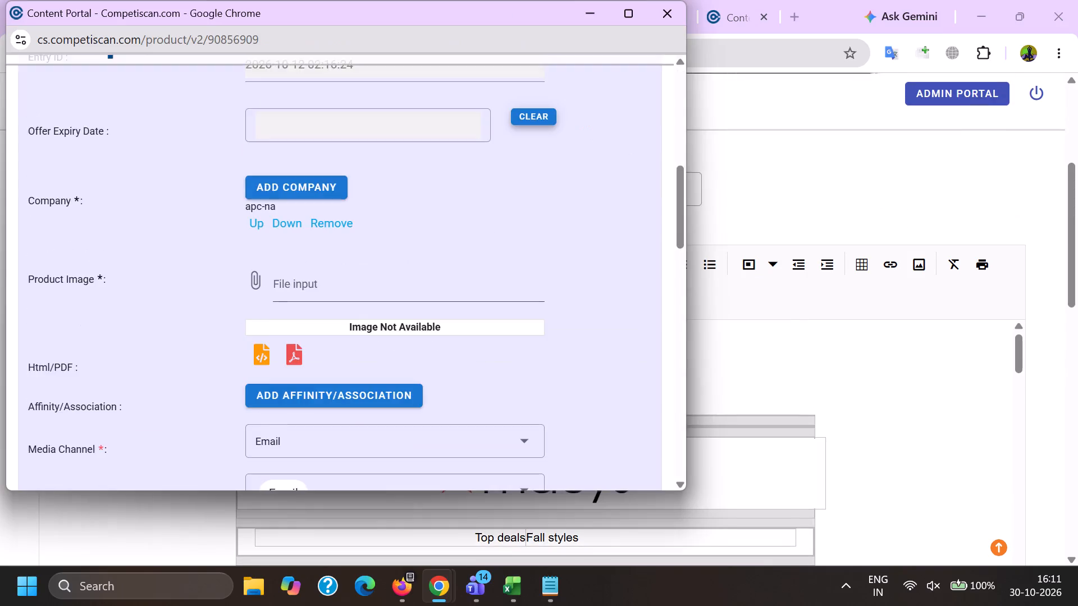
click(323, 221)
click(310, 192)
key(ctrl+v)
click(358, 350)
click(413, 383)
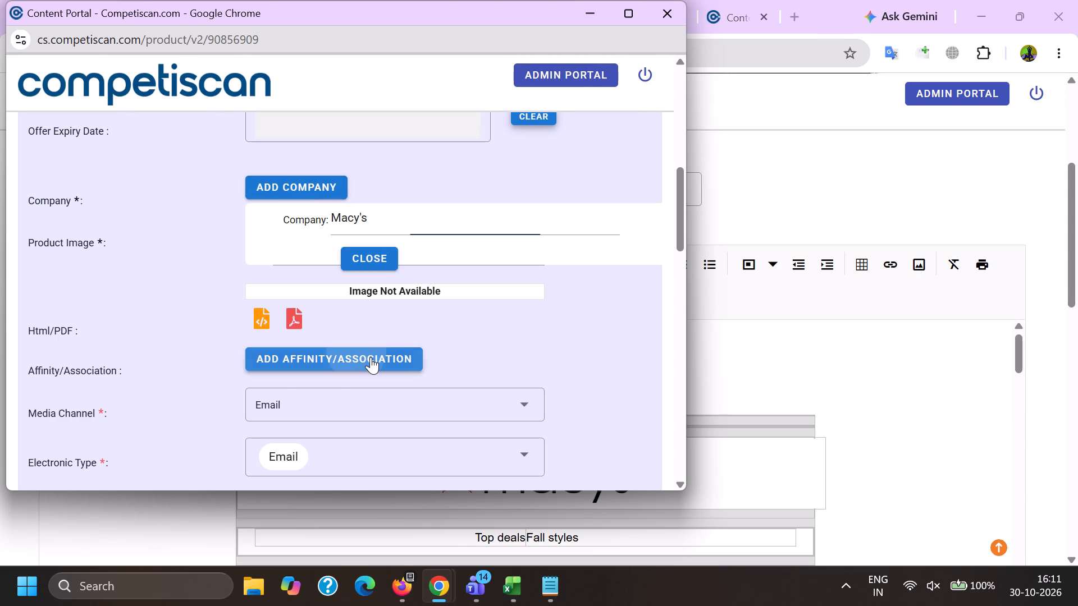
key(ctrl+v)
scroll(366, 414, up, 2)
click(353, 425)
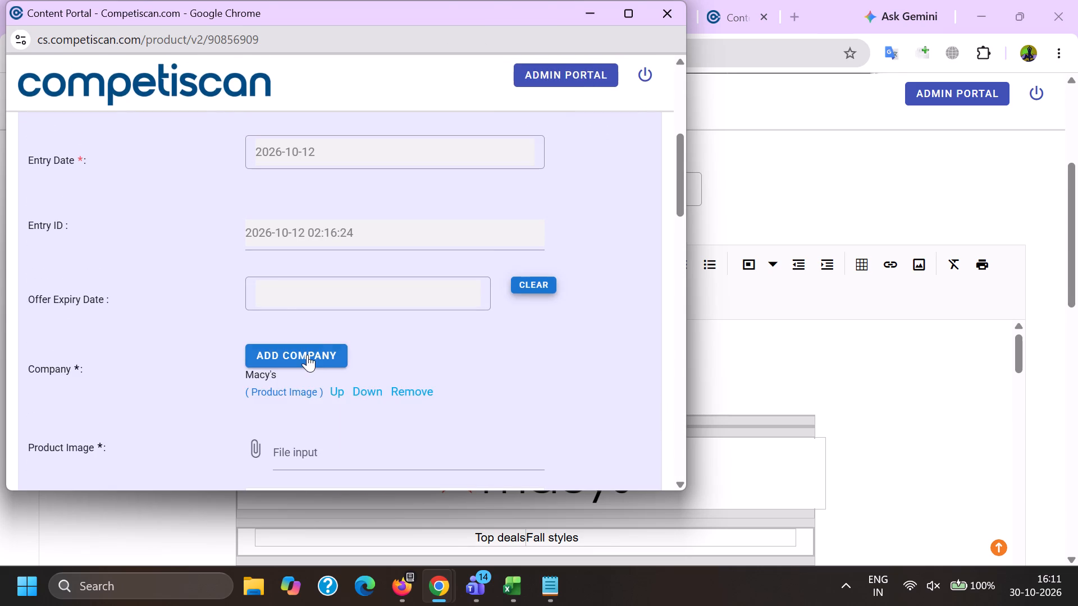
Add Citibank as the second company of the product record.
click(307, 355)
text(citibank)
click(385, 424)
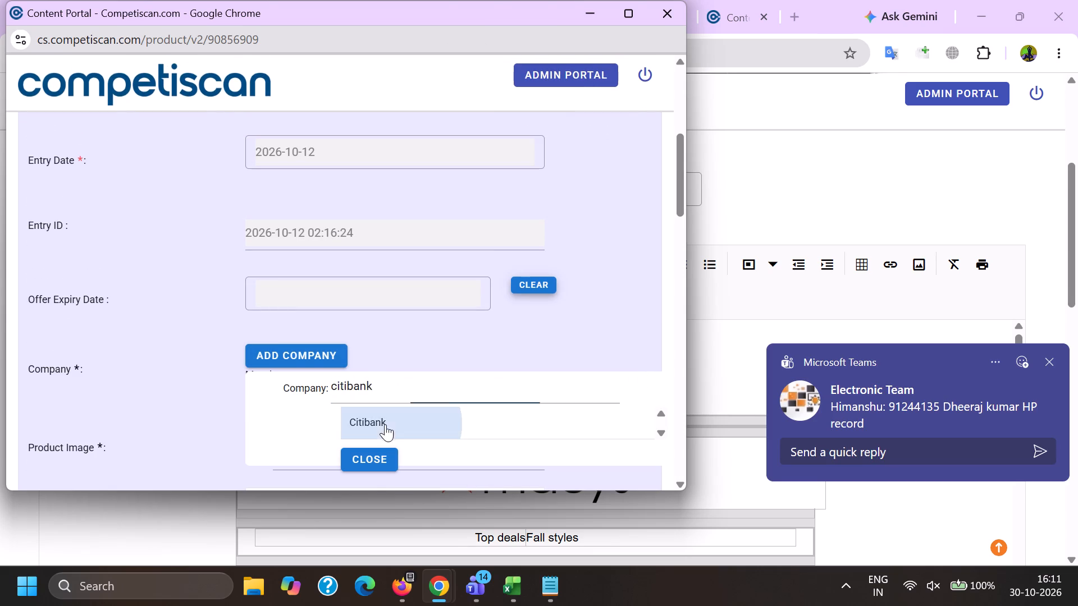
scroll(371, 342, down, 4)
click(377, 344)
Apply the product image option for the company Macy's.
scroll(335, 260, down, 1)
scroll(330, 406, up, 5)
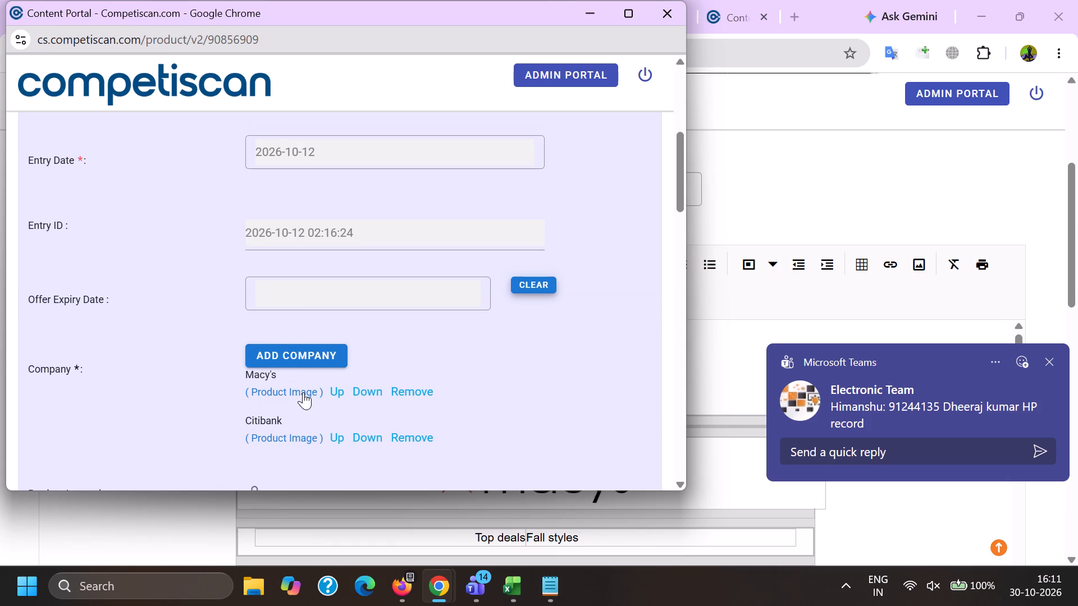
click(302, 393)
Choose the sector for the product record.
scroll(303, 291, down, 8)
click(298, 255)
scroll(297, 254, down, 8)
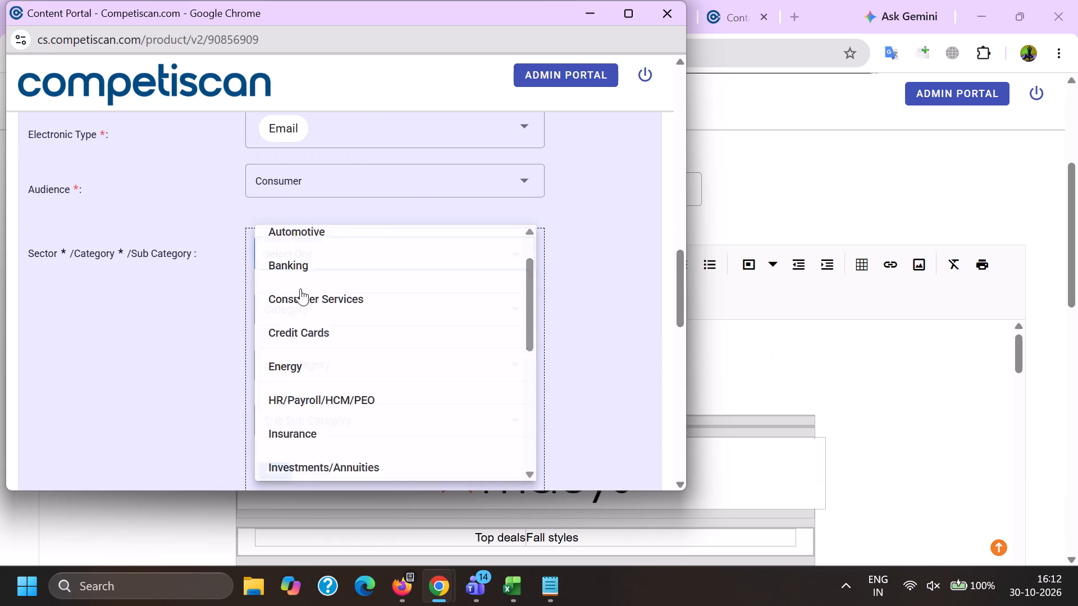
click(303, 320)
drag(195, 318, 218, 322)
click(328, 315)
scroll(327, 314, down, 7)
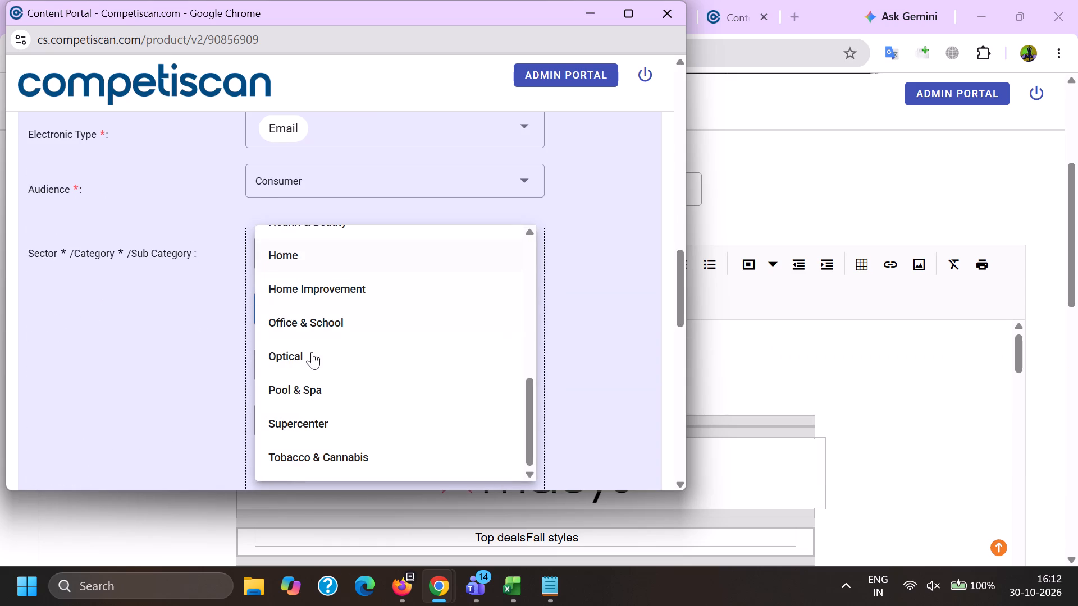
key(alt+Tab)
scroll(352, 382, down, 16)
key(alt+Tab)
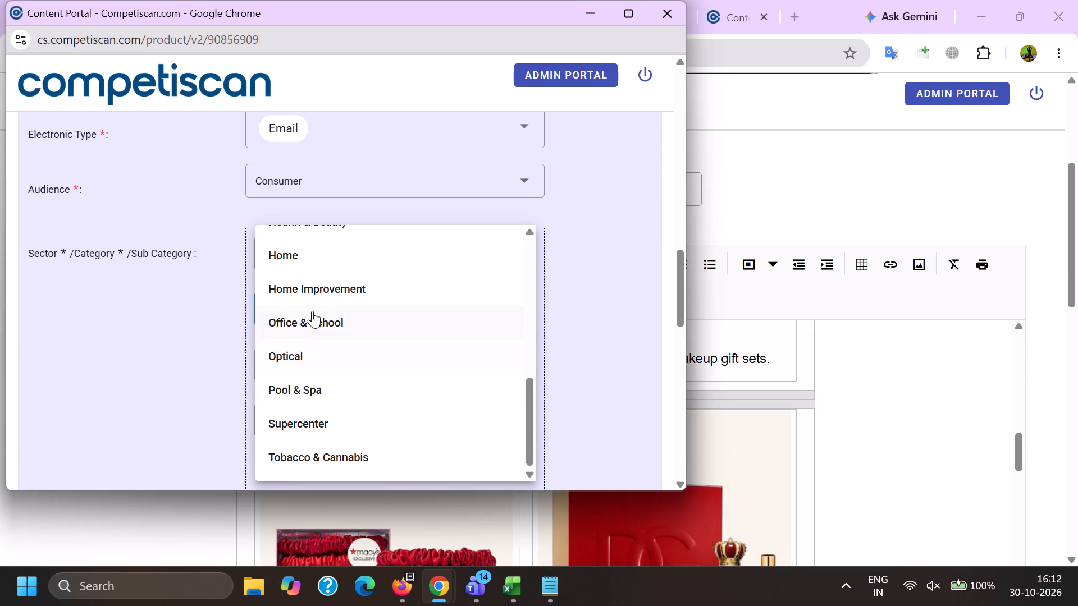
Set the Retail entry's category to Health & Beauty and sub category to Beauty & Personal Care, and add it to the product.
scroll(308, 375, up, 2)
scroll(319, 392, down, 1)
click(320, 302)
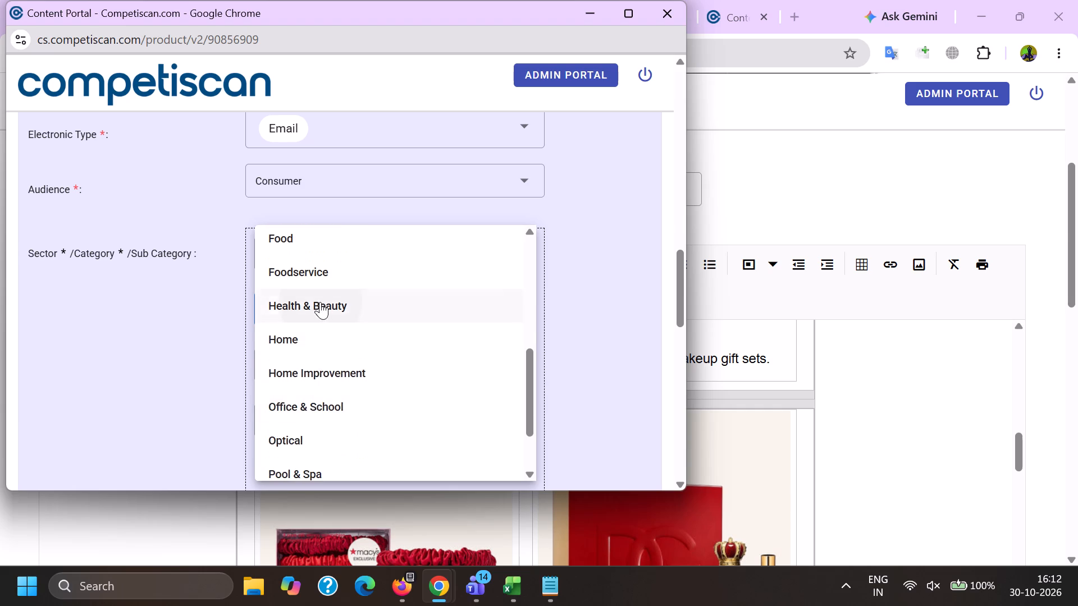
drag(98, 327, 104, 330)
click(280, 355)
scroll(320, 247, down, 1)
click(326, 268)
drag(181, 288, 196, 305)
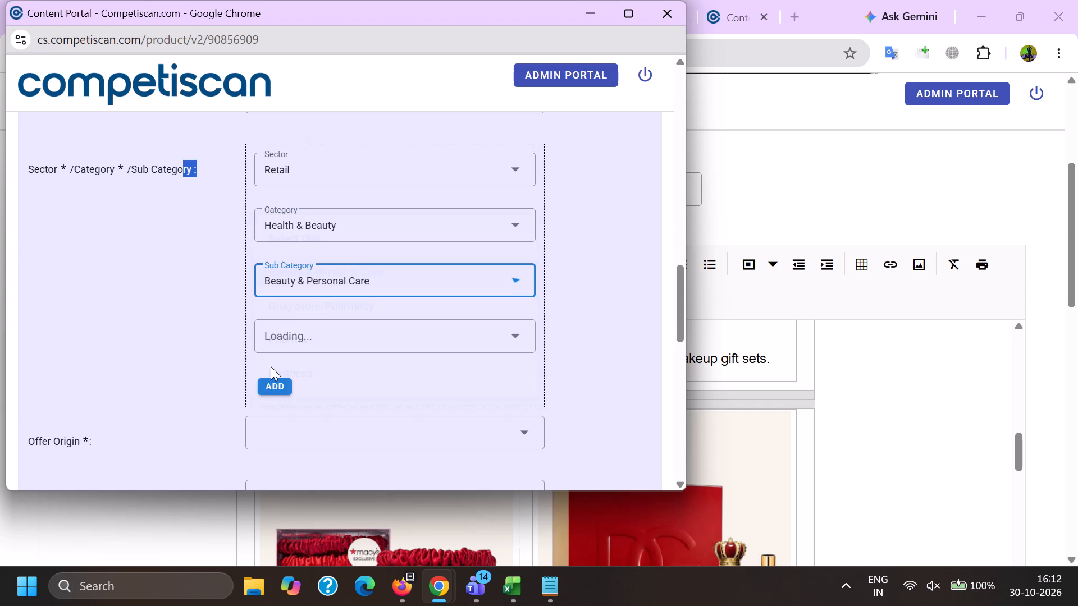
click(287, 388)
Add a second classification with sector Credit Cards, category Payment Cards and sub category Private Label Cards.
click(304, 207)
scroll(330, 320, up, 7)
click(316, 351)
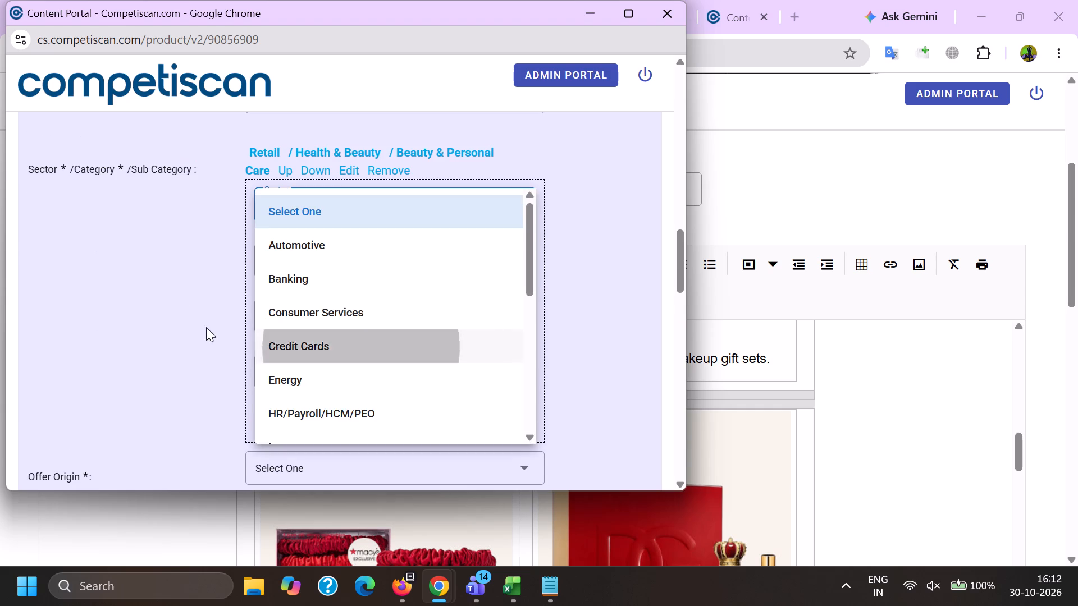
drag(206, 327, 217, 326)
click(293, 262)
click(302, 333)
click(294, 323)
scroll(285, 281, down, 1)
scroll(299, 369, down, 7)
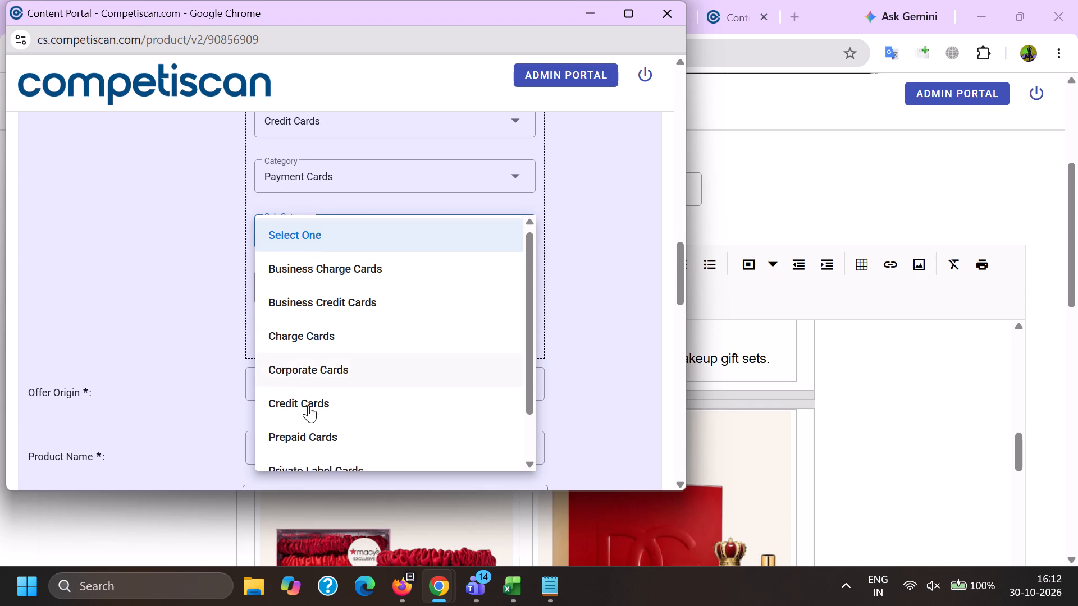
click(320, 398)
drag(163, 375, 185, 374)
click(273, 332)
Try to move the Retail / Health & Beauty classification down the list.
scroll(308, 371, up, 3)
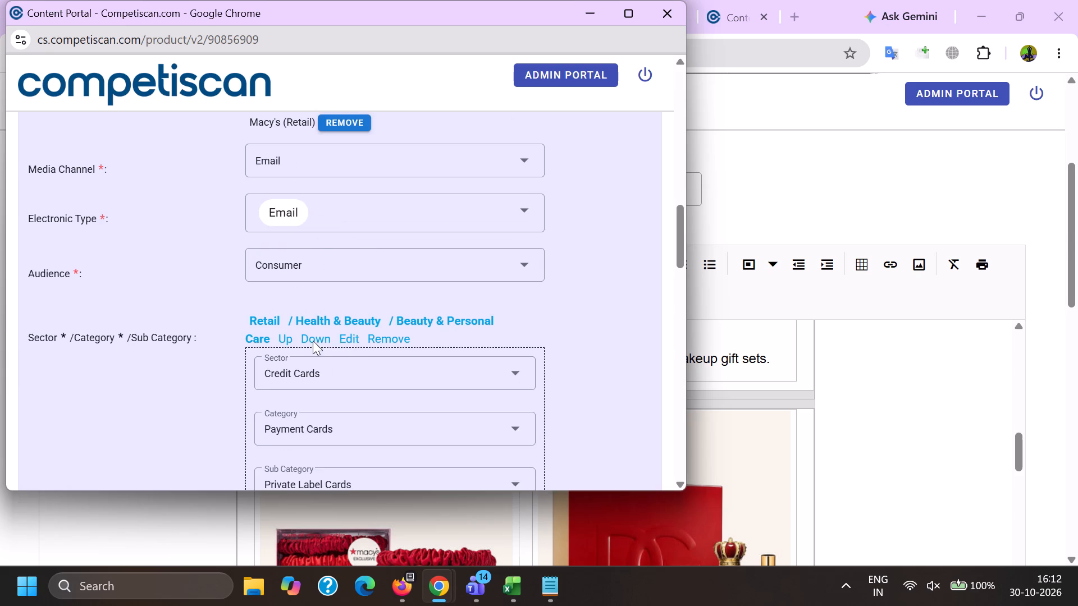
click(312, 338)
Set Offer Origin to Provider/Bank and pick Macy's Card from the lookup as the Product Name.
scroll(309, 332, down, 6)
click(288, 155)
double_click(301, 245)
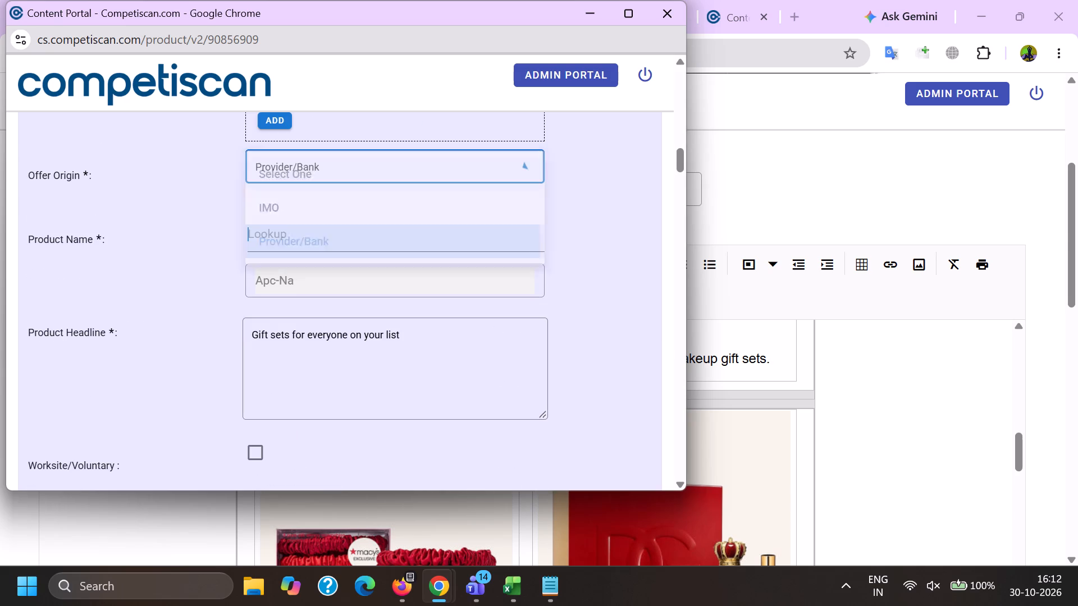
key(ctrl+v)
click(301, 310)
Move the Retail / Health & Beauty classification below the Credit Cards / Payment Cards one.
scroll(301, 311, up, 5)
click(319, 251)
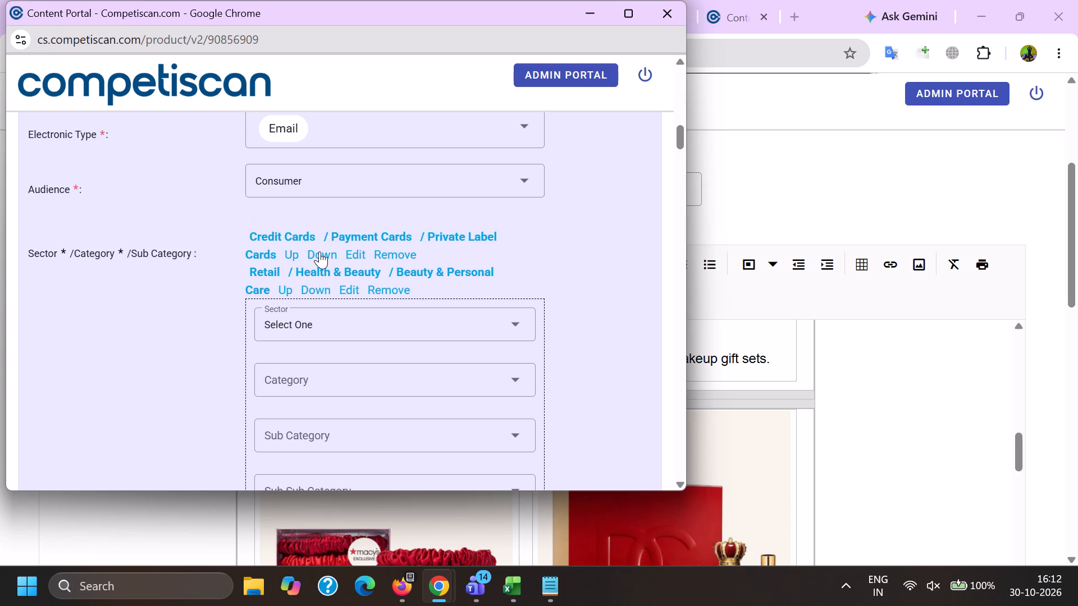
Replace the Product Headline with "Gift sets for everyone on your list" copied from the email body's subject line, ending it with a full stop.
scroll(324, 245, down, 5)
drag(435, 314, 0, 304)
key(BackSpace)
key(alt+Tab)
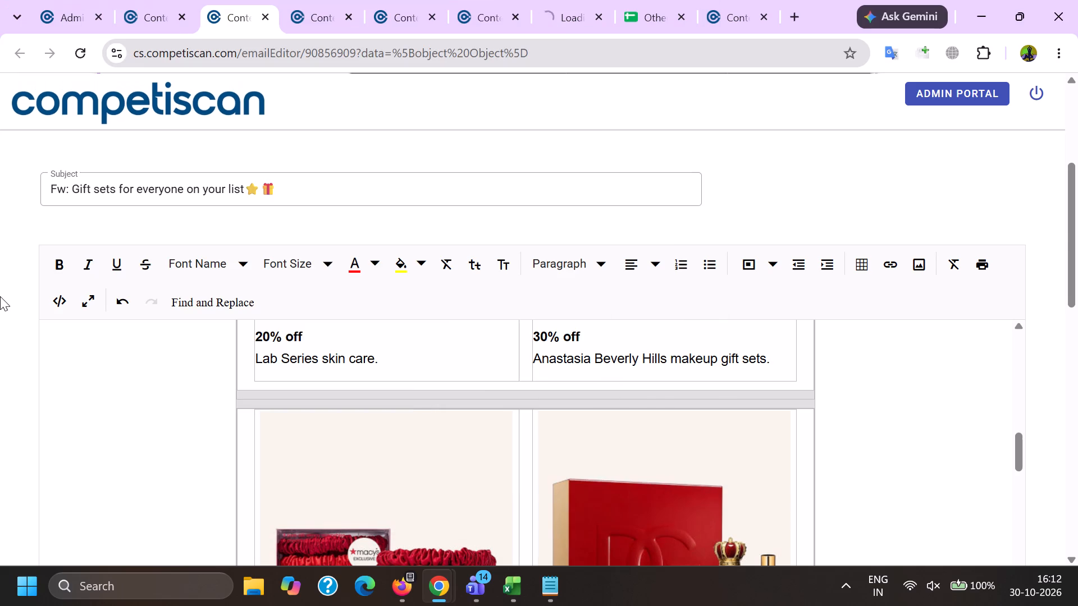
scroll(122, 465, up, 16)
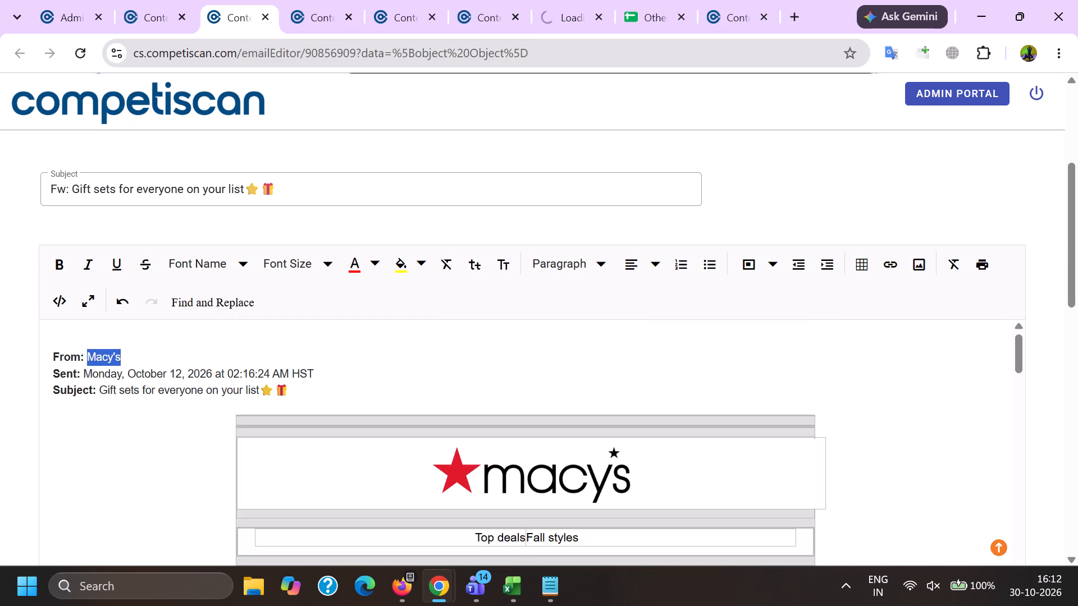
double_click(103, 385)
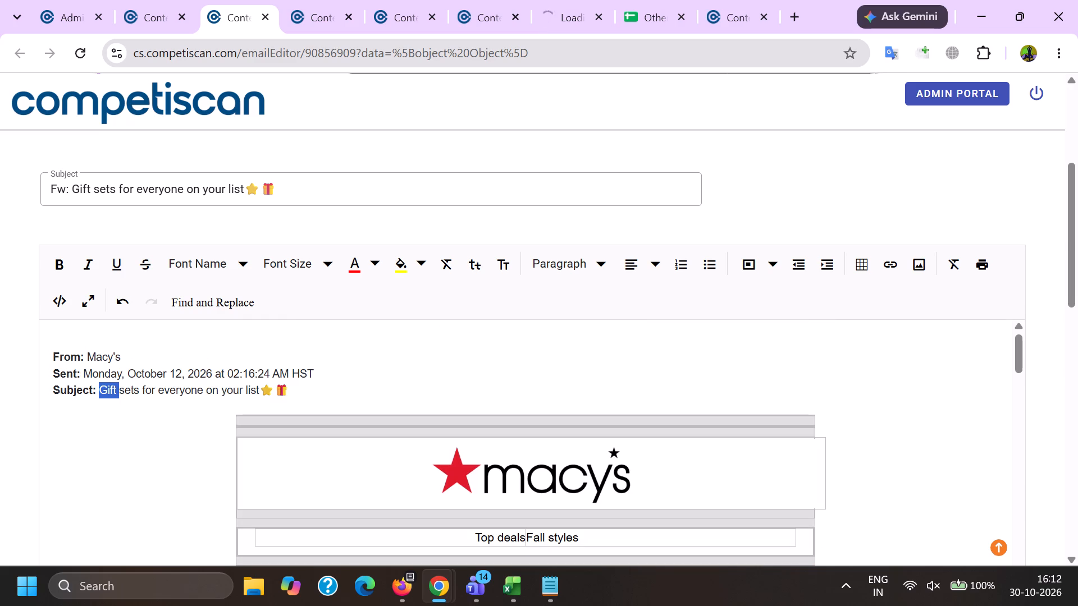
shift+click(255, 403)
shift+click(255, 392)
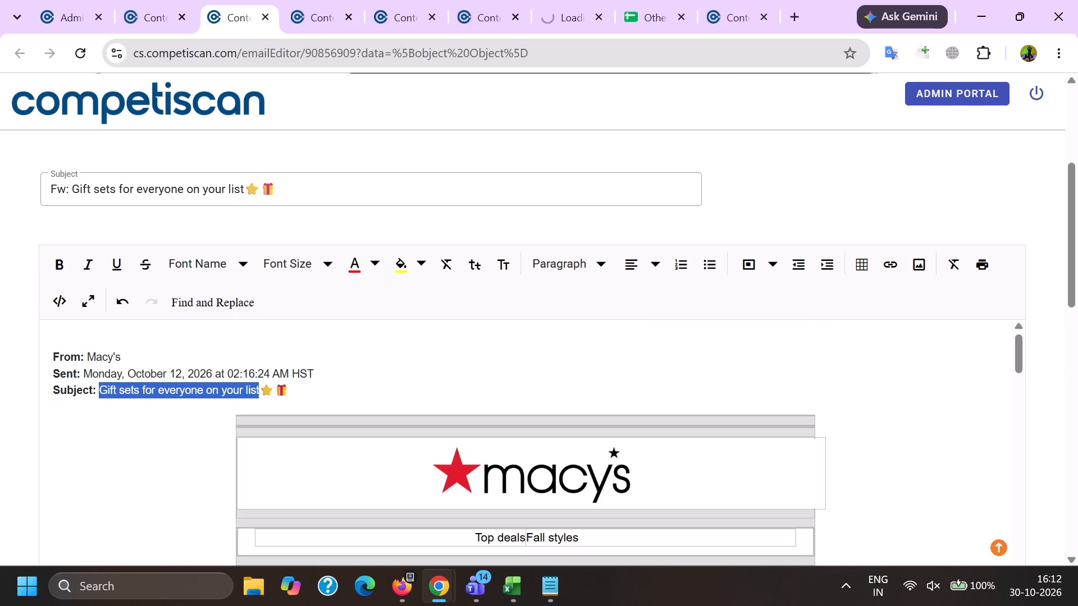
key(ctrl+c)
key(alt+Tab)
key(ctrl+v)
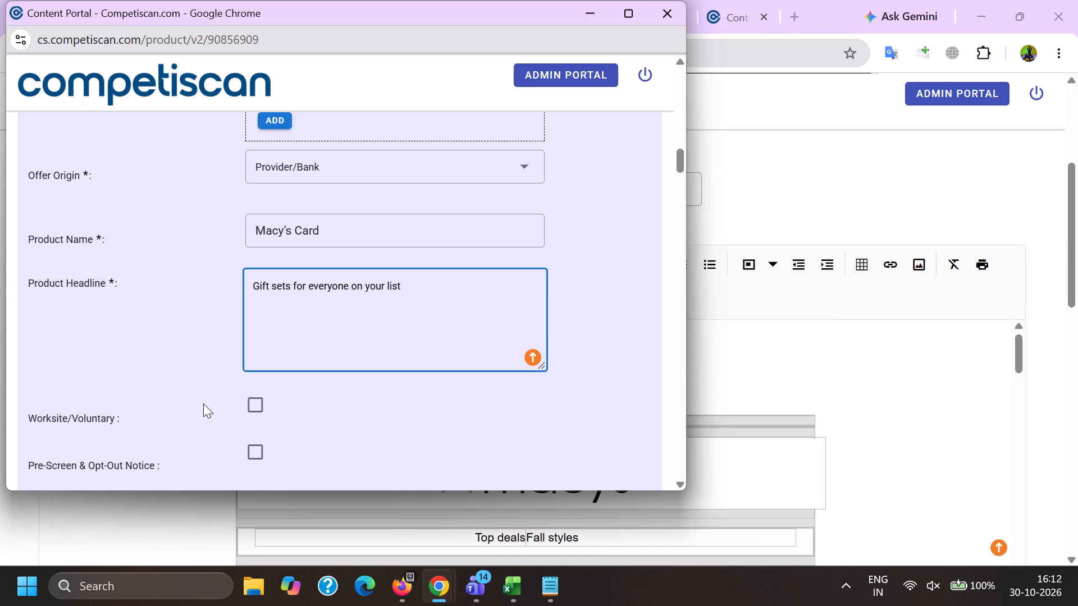
text(.)
key(space)
Append the 30% OFF Macy's Card offer line, copied from the product form in the other browser tab, to the Product Headline.
key(alt+Tab)
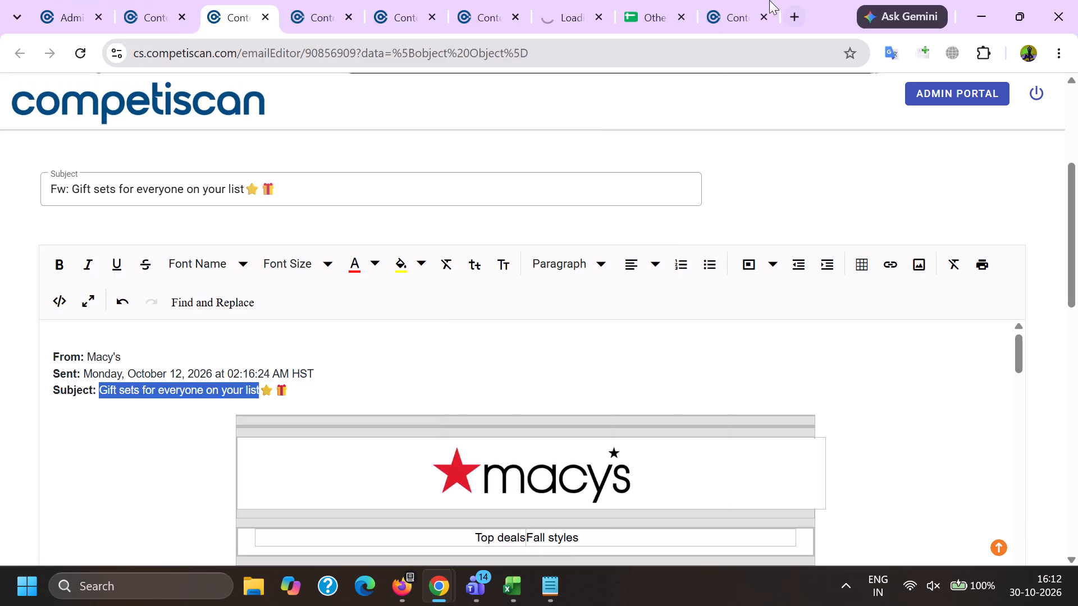
click(757, 0)
key(ctrl+c)
key(alt+Tab)
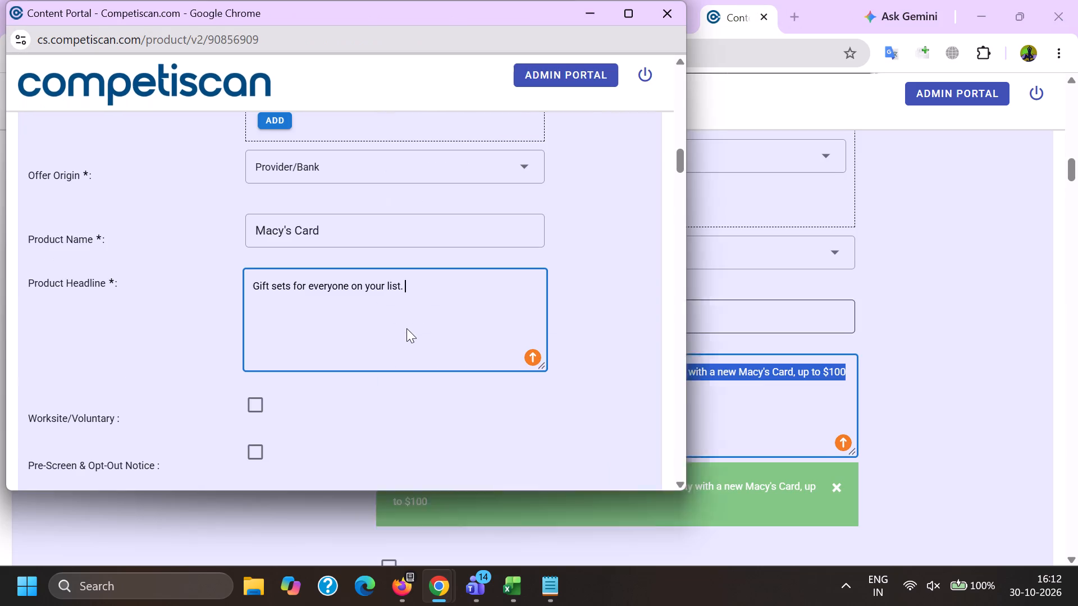
key(ctrl+v)
Set Response Mechanism to URL/Website and Mailing Type to Acquisition.
scroll(338, 346, down, 4)
click(327, 332)
scroll(333, 166, down, 2)
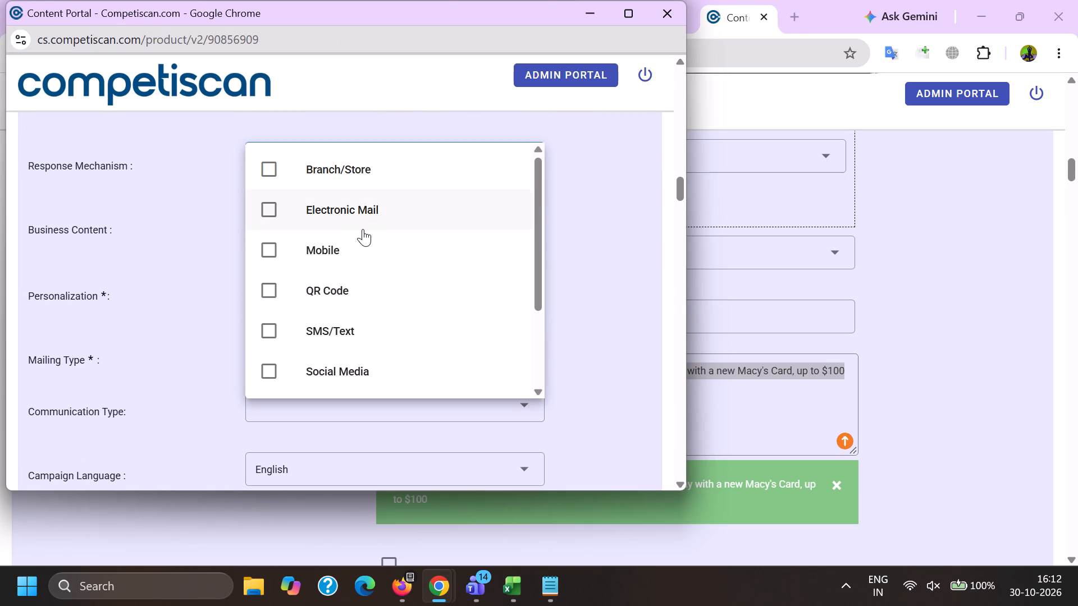
scroll(340, 339, down, 7)
click(345, 375)
drag(200, 357, 213, 361)
click(296, 363)
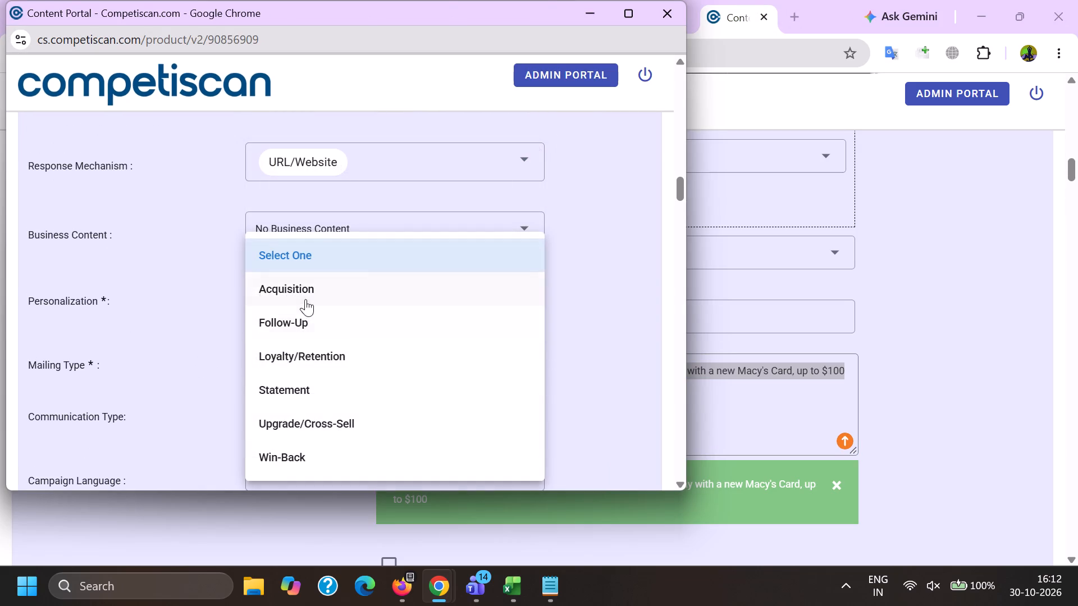
click(305, 299)
drag(178, 358, 184, 361)
Set Communication Type to Bonuses/Contests/Incentives and Co-Brand, leaving Brand Awareness unselected.
drag(281, 410, 282, 405)
scroll(315, 272, down, 2)
click(325, 394)
click(321, 378)
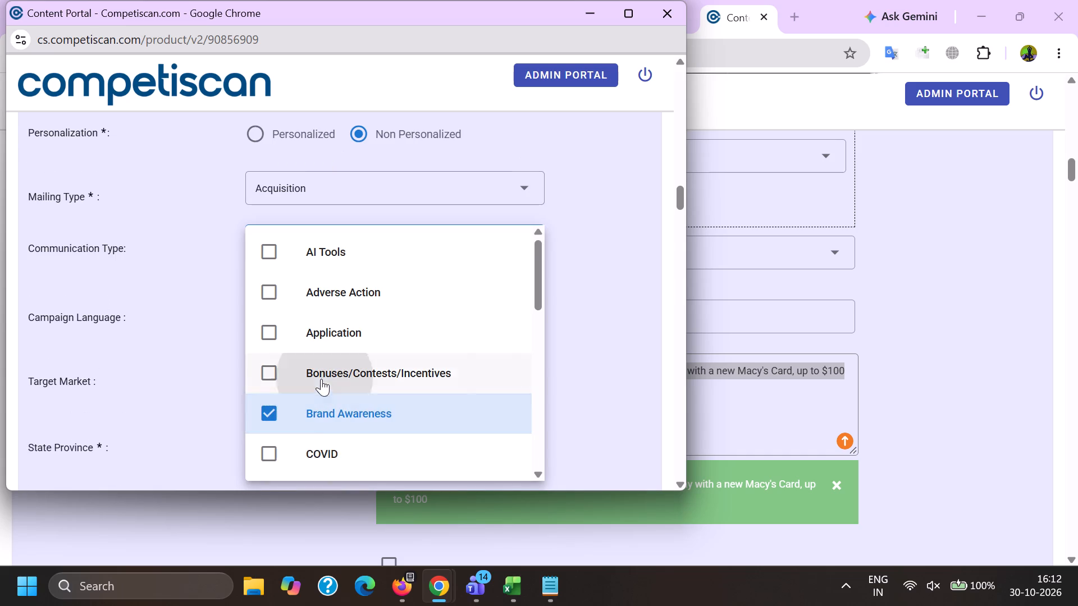
click(322, 414)
scroll(322, 409, down, 4)
click(323, 369)
scroll(323, 369, down, 4)
click(184, 382)
Enter "30% OFF macys.com today with a new Macy's Card, up to $100" as Sign-on Incentive #1.
click(340, 355)
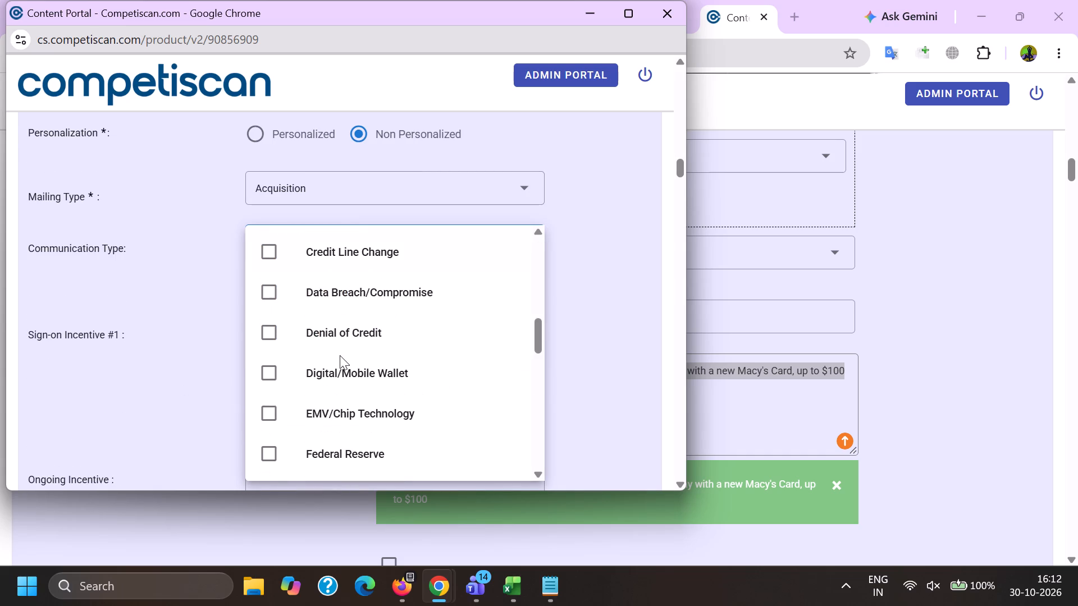
key(ctrl+v)
drag(278, 333, 33, 310)
key(BackSpace)
Set Sign-on Incentive Type #1 to Coupon/Discount.
scroll(231, 339, down, 4)
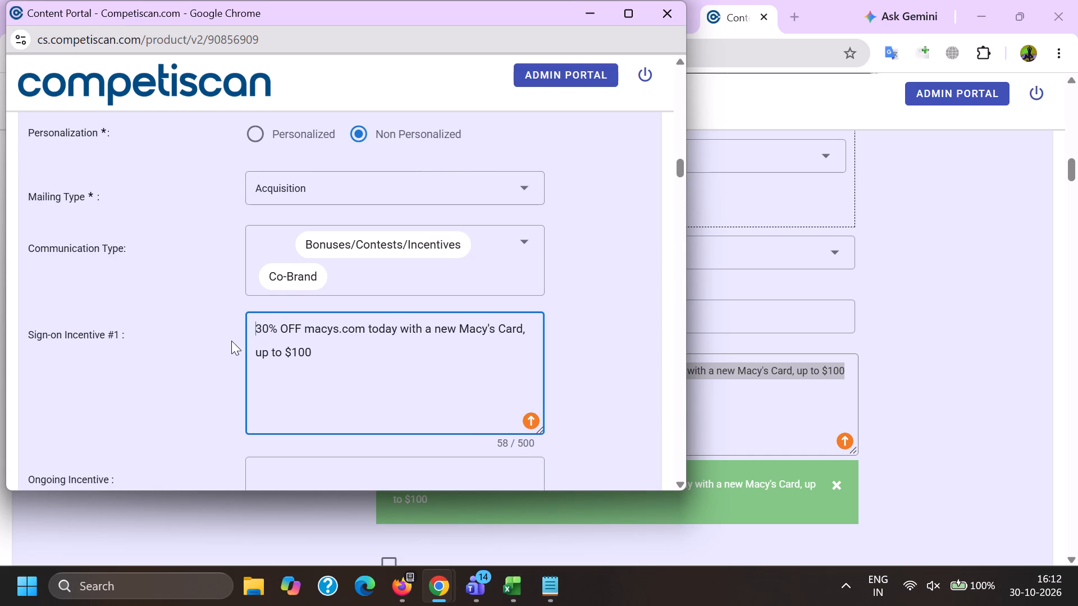
click(273, 279)
scroll(270, 329, down, 2)
click(308, 418)
drag(108, 396, 123, 396)
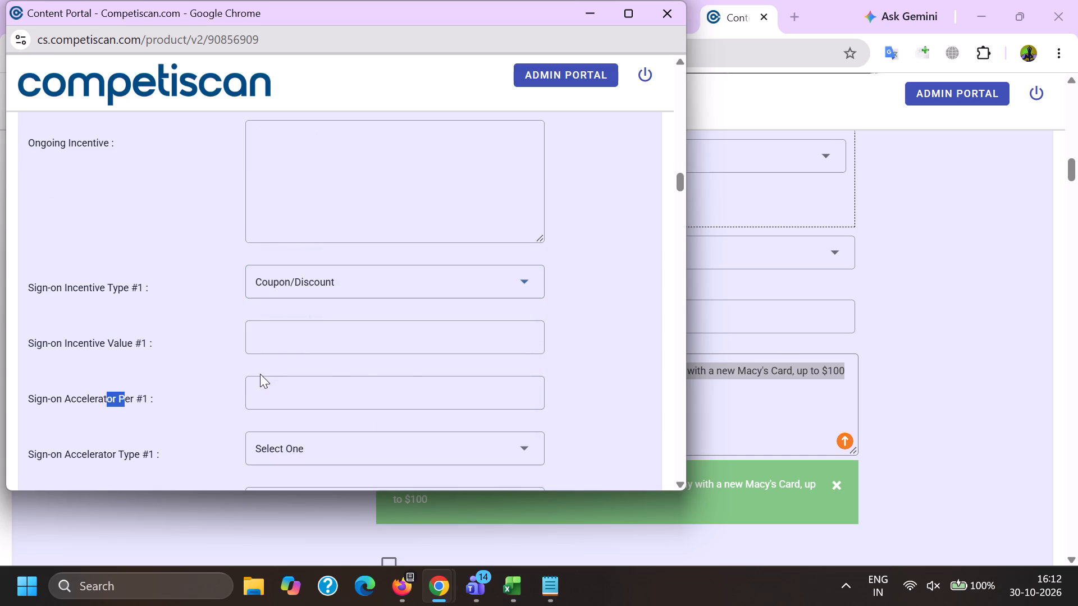
Set Sign-on Incentive Value #1 to 30.00 and enter 30.00 again in a further sign-on incentive field below it.
click(282, 337)
text(30.)
key(0)
key(0)
key(Tab)
key(Tab)
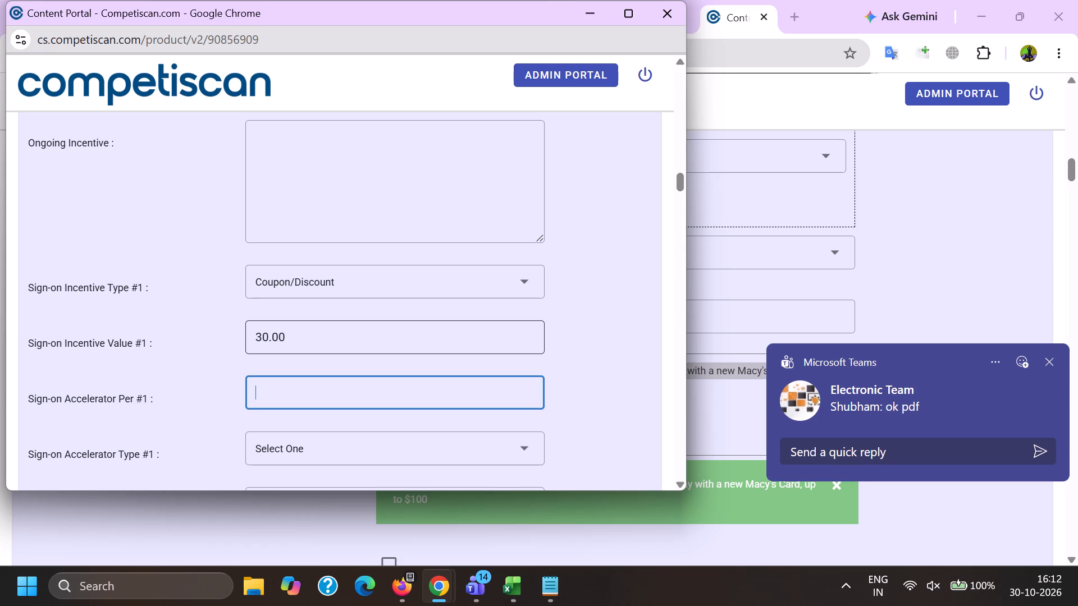
key(Tab)
key(3)
text(0.0)
key(0)
key(Tab)
key(Tab)
key(Tab)
In the payment card offer details, set Application Type to Invitation to Apply and Primary Card Level to Not Mentioned.
scroll(835, 274, down, 2)
scroll(129, 203, down, 20)
scroll(129, 203, down, 2)
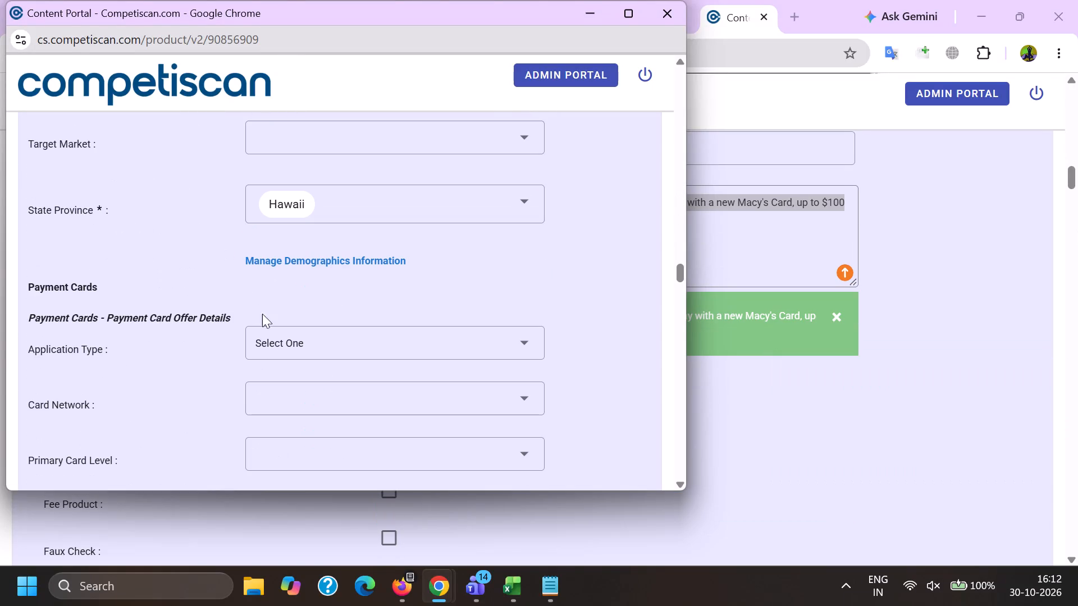
click(284, 347)
scroll(278, 229, down, 1)
click(314, 317)
click(172, 341)
click(257, 368)
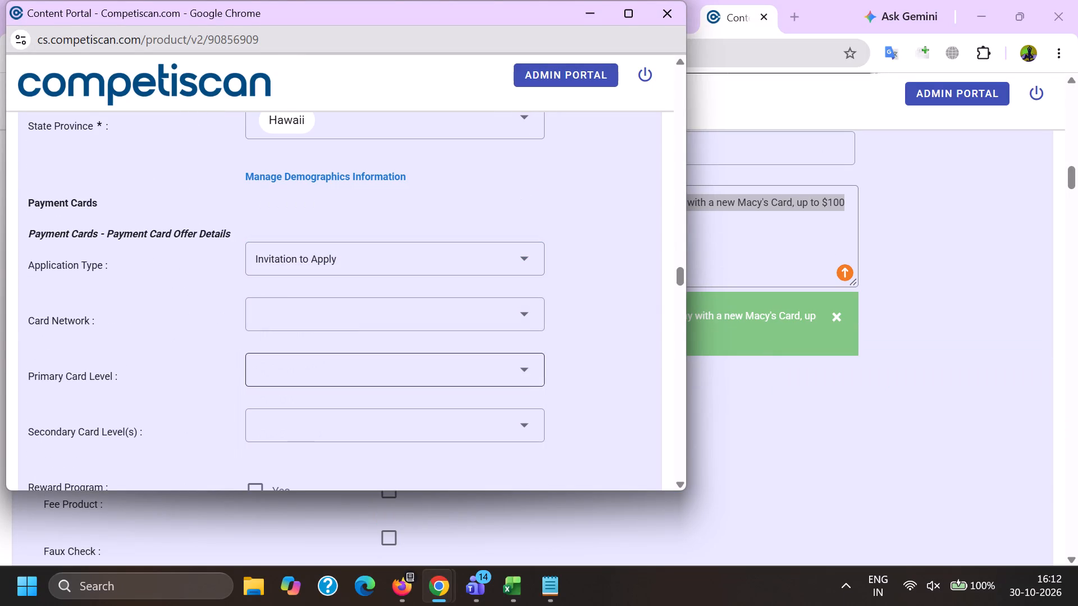
scroll(290, 250, down, 2)
click(322, 406)
click(207, 380)
Mark Reward Program as Yes, choose a Reward Program Emphasis option, and go to the end of the form.
click(257, 324)
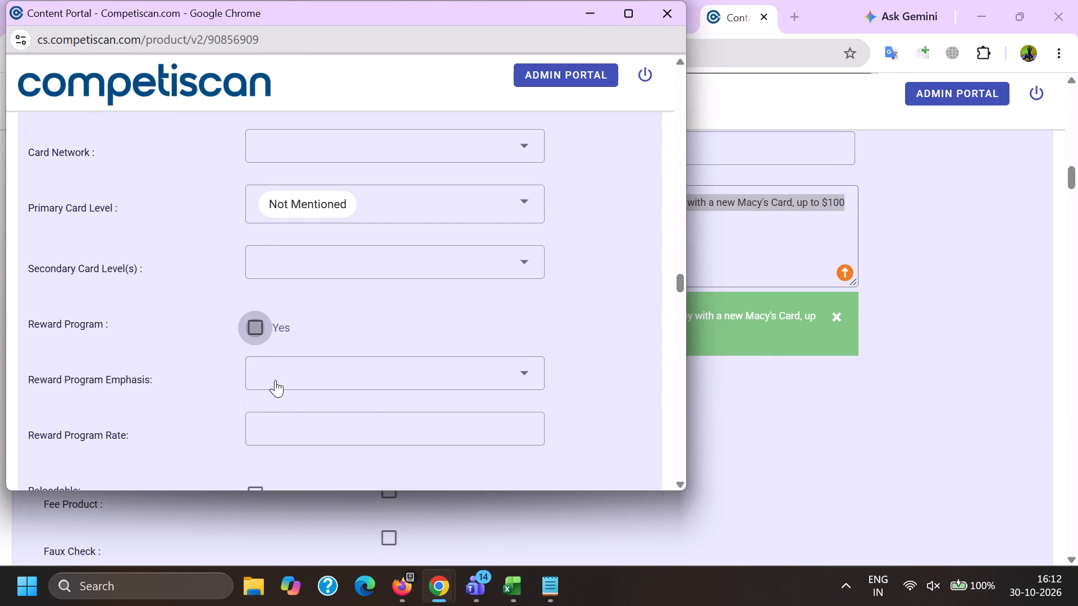
click(275, 377)
click(348, 475)
double_click(185, 446)
key(End)
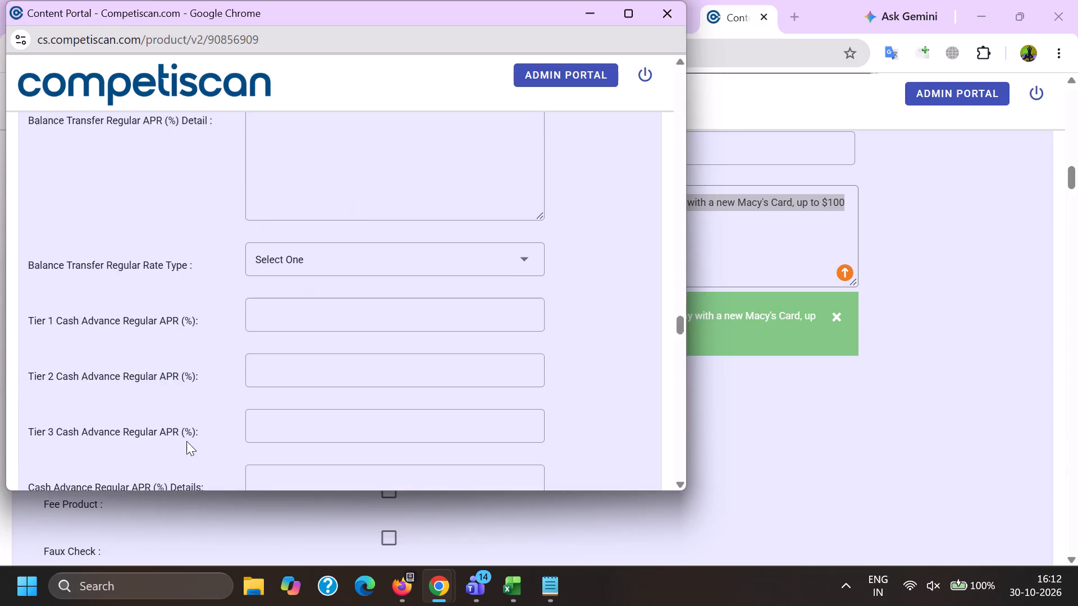
click(257, 223)
click(286, 483)
click(880, 452)
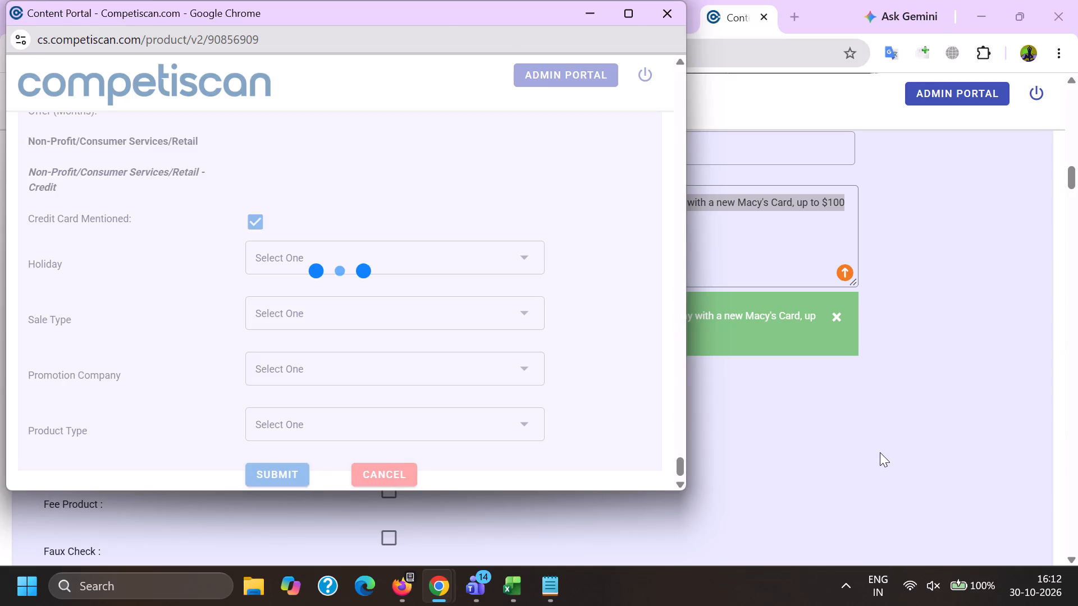
Return to the email list and rerun the subject search for "Gift sets for everyone on your list⭐🎁".
click(226, 0)
click(176, 0)
scroll(403, 300, down, 3)
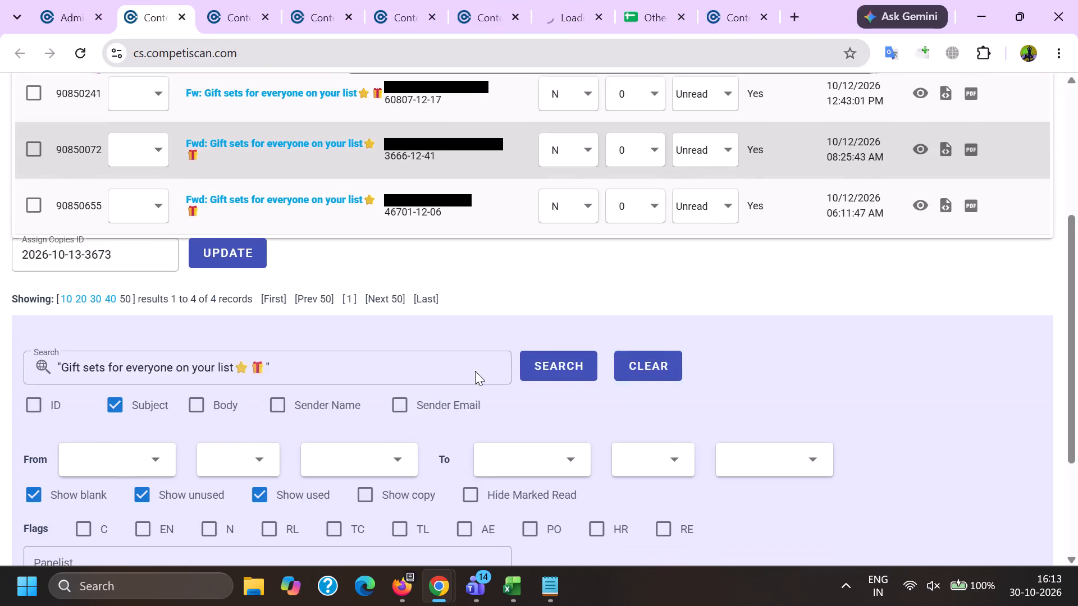
click(569, 368)
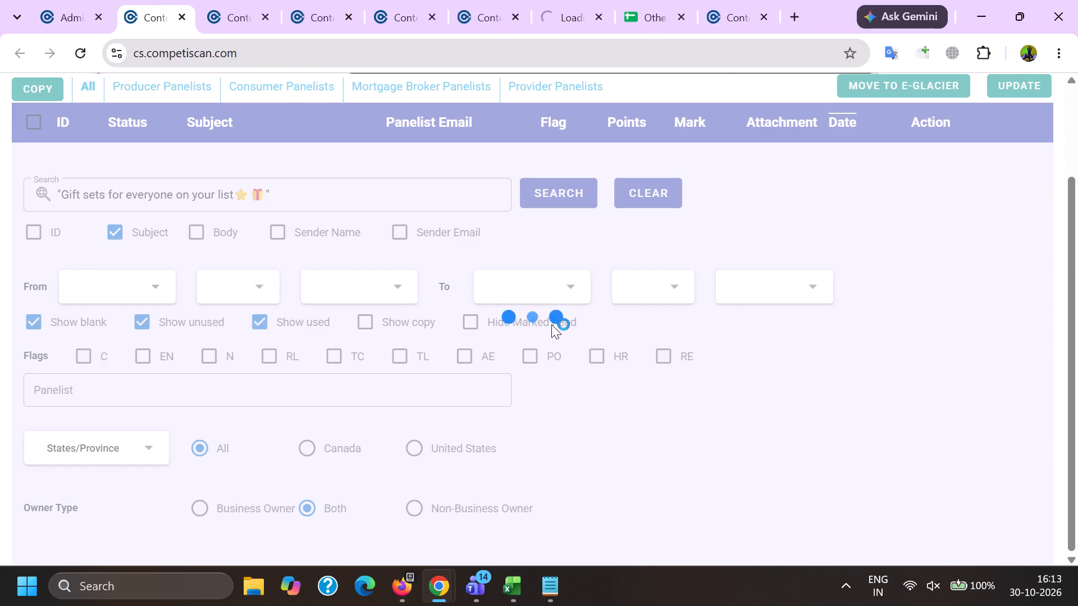
Assign emails 90850241, 90850072 and 90850655 as copies of 90856909 and update the list.
click(49, 277)
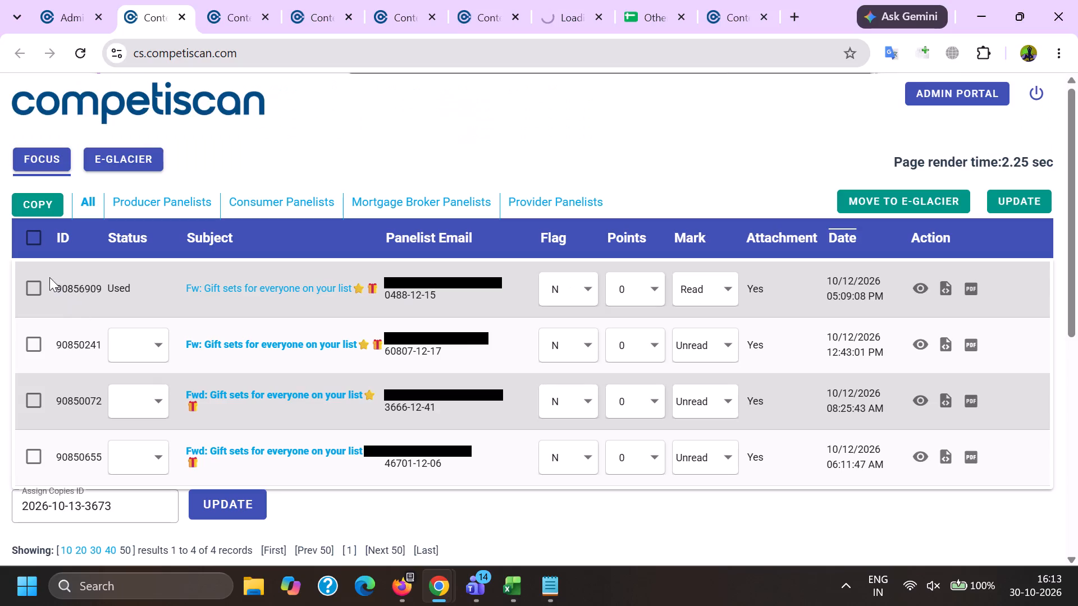
triple_click(89, 293)
click(90, 292)
click(31, 330)
click(31, 396)
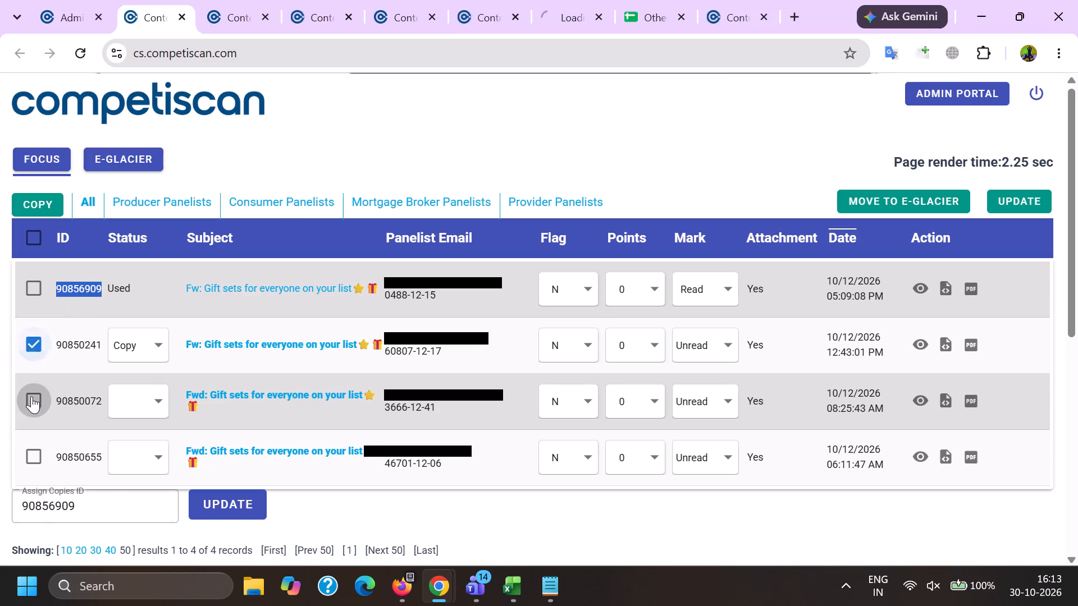
click(35, 440)
click(40, 458)
click(237, 503)
Switch to Firefox and copy the subject of email 90863642, "Up to 60% off Macy's Exclusive brands + more amazing offers", without the Fwd prefix.
click(404, 590)
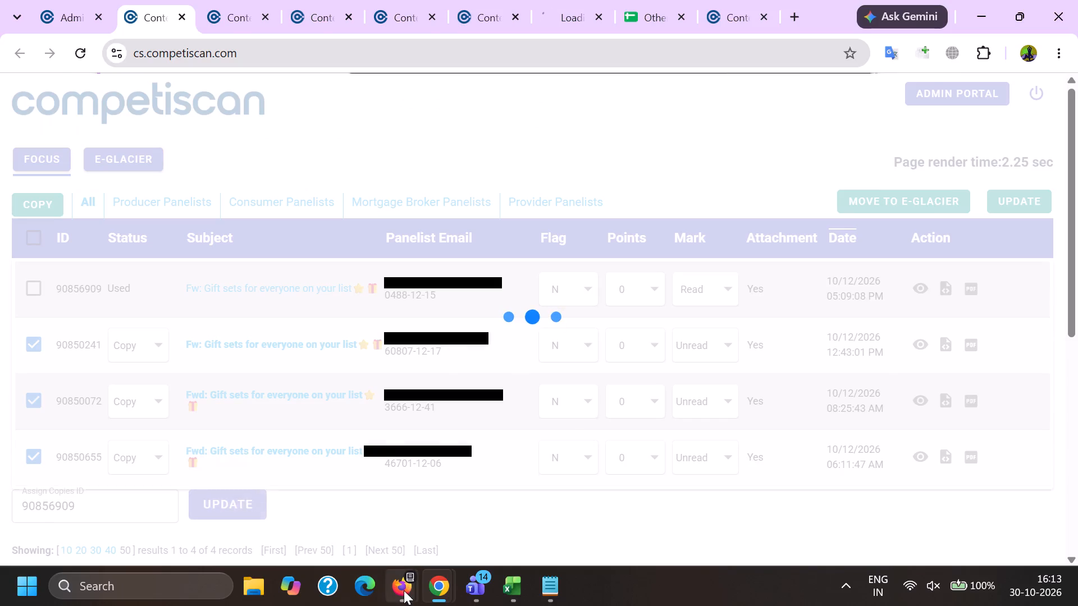
click(293, 517)
scroll(213, 365, down, 1)
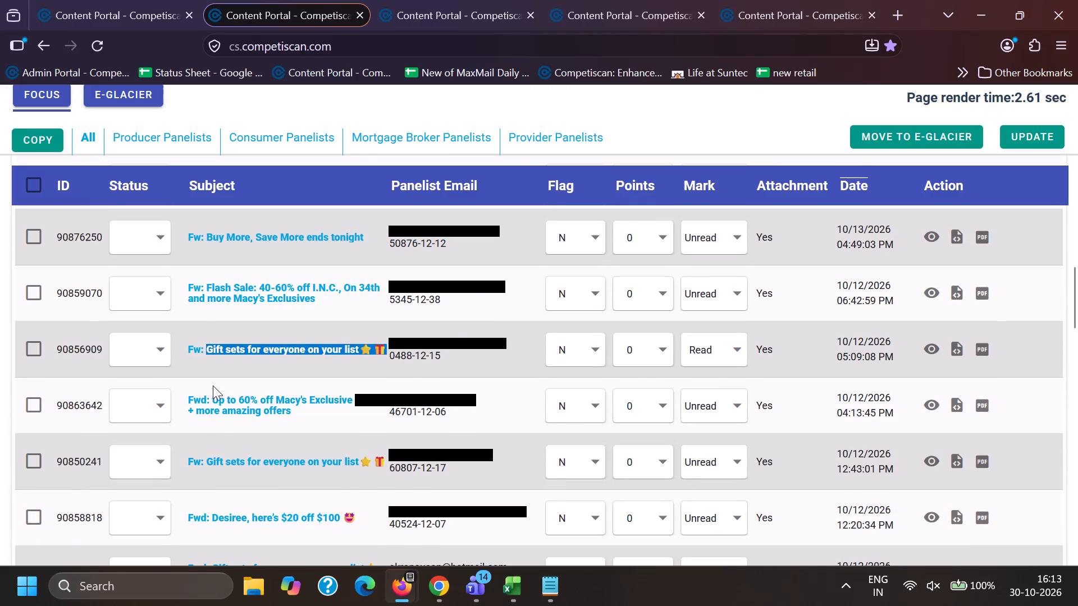
drag(211, 394, 319, 421)
key(ctrl+c)
key(ctrl+c)
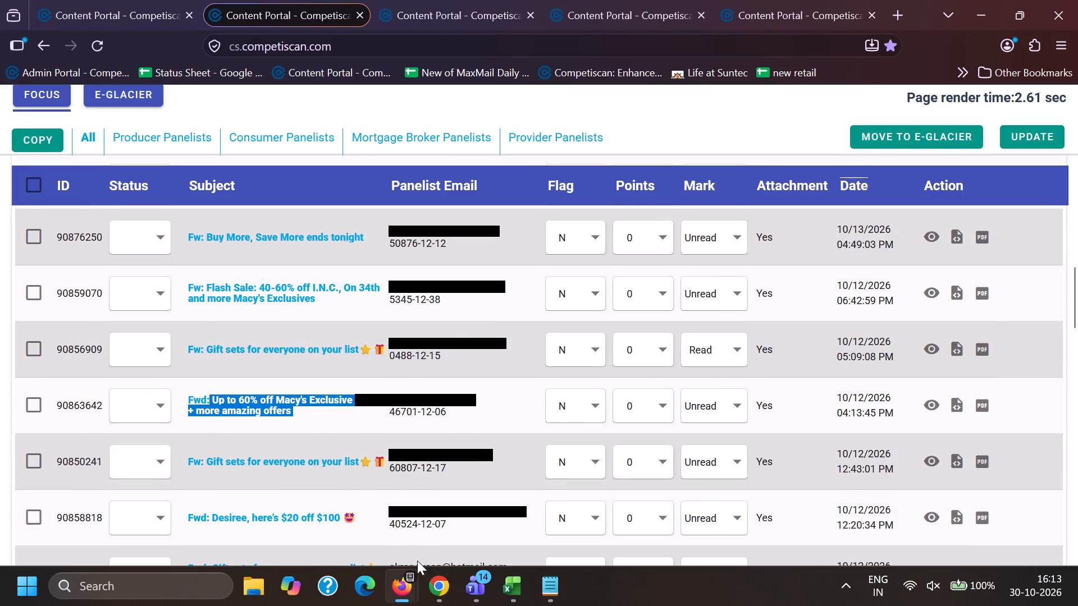
Switch to Chrome and search email subjects for the copied Macy's Exclusive brands subject, enclosed in quotation marks.
click(454, 600)
drag(303, 525, 298, 522)
click(310, 535)
scroll(294, 402, down, 1)
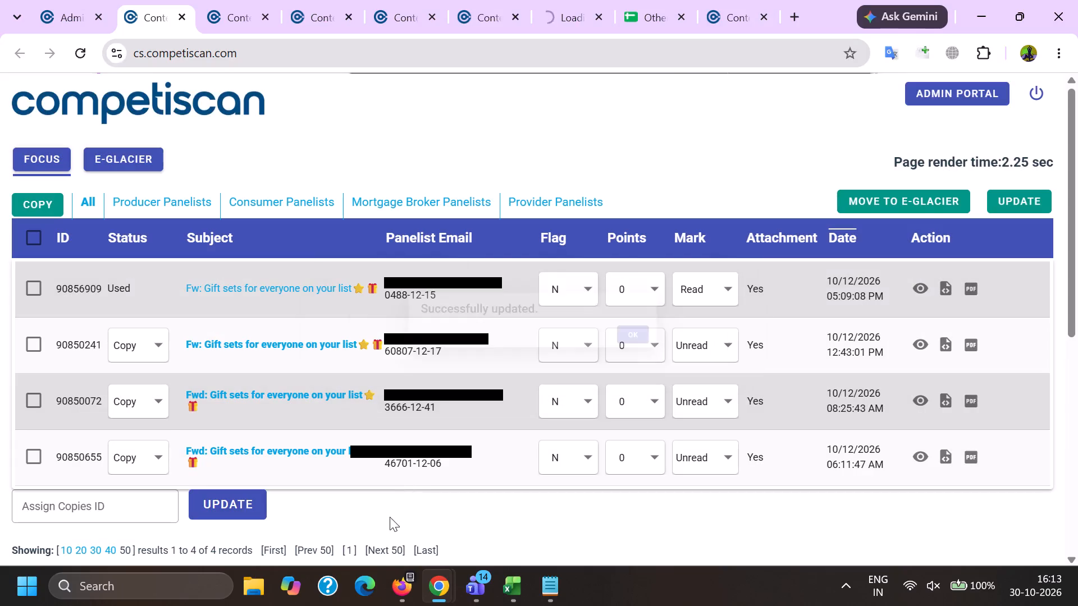
scroll(380, 421, down, 2)
drag(398, 443, 0, 447)
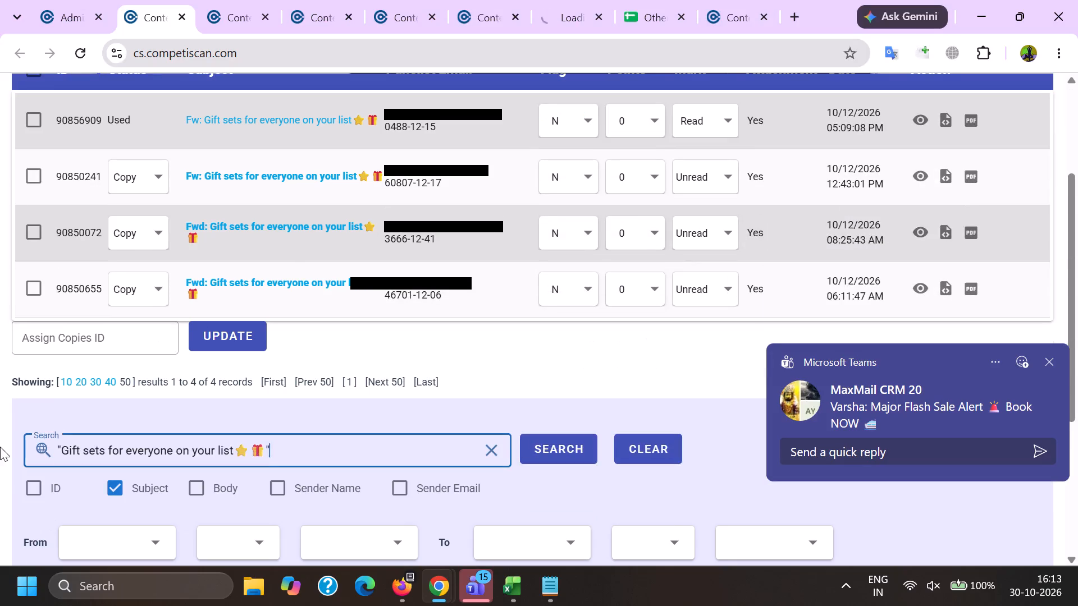
drag(0, 447, 4, 444)
key(BackSpace)
key(shift+quotedbl)
key(ctrl+v)
key(shift+quotedbl)
key(Return)
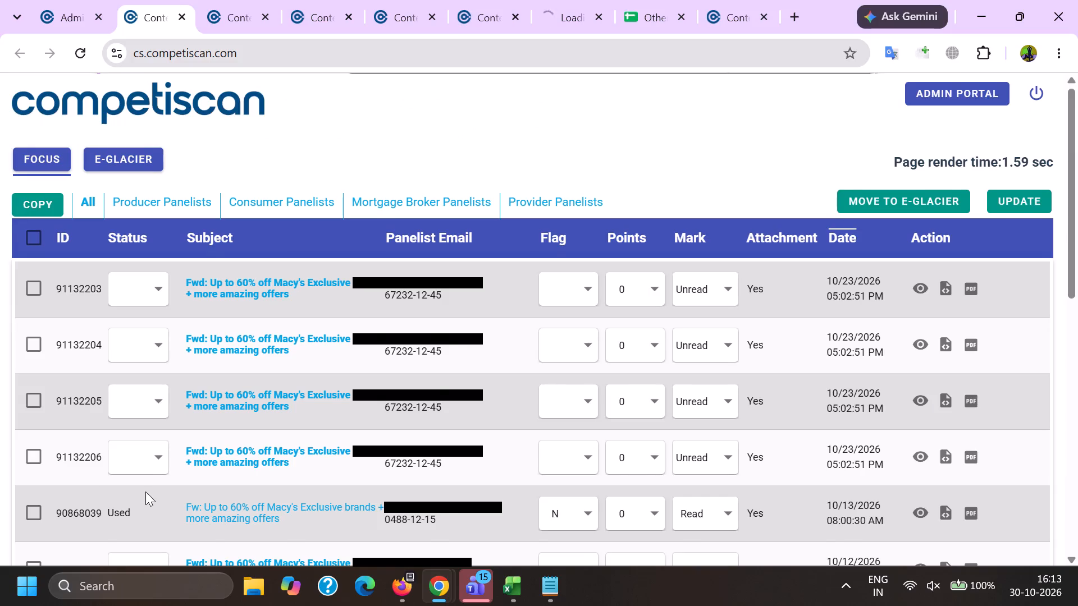
scroll(145, 492, down, 2)
click(66, 334)
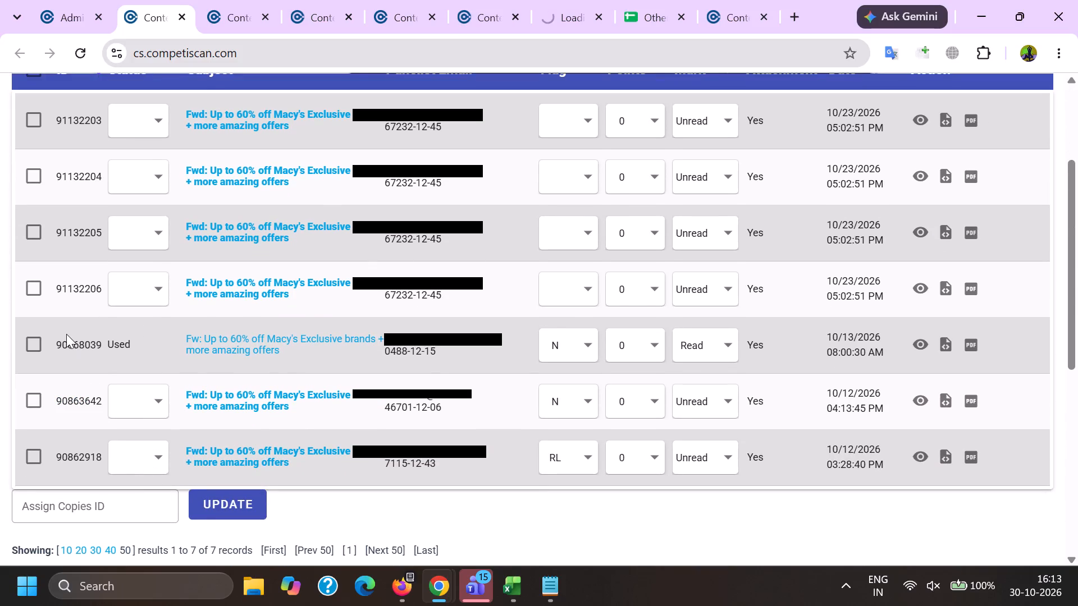
triple_click(66, 336)
click(66, 338)
click(39, 404)
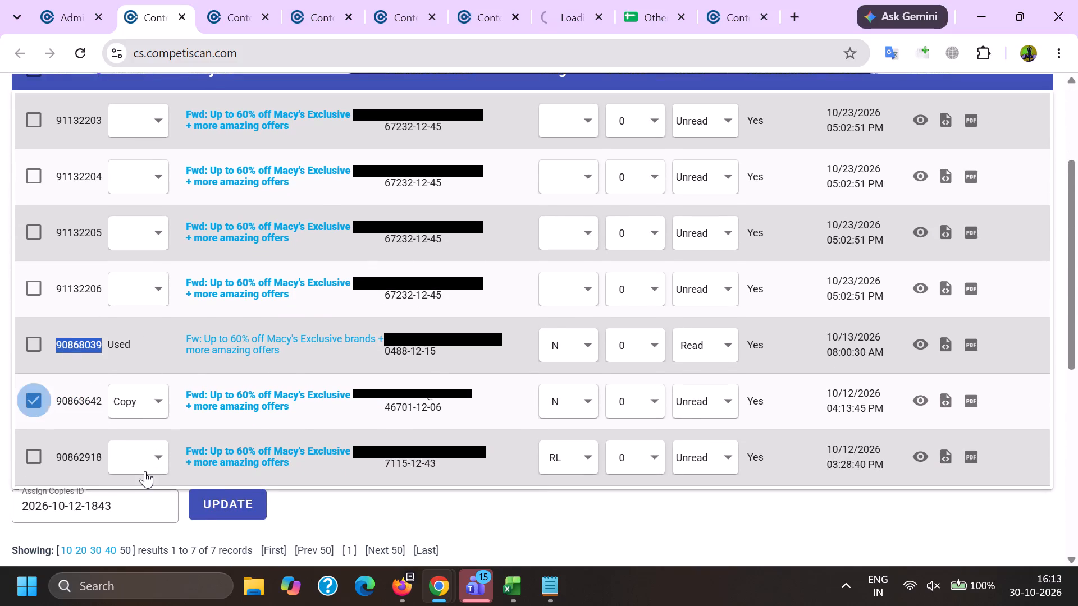
click(207, 499)
Switch to Firefox and copy the subject of email 90843769, "75% off artificial Christmas trees 🎄 Online, today only", without the Fw prefix.
click(415, 605)
click(326, 536)
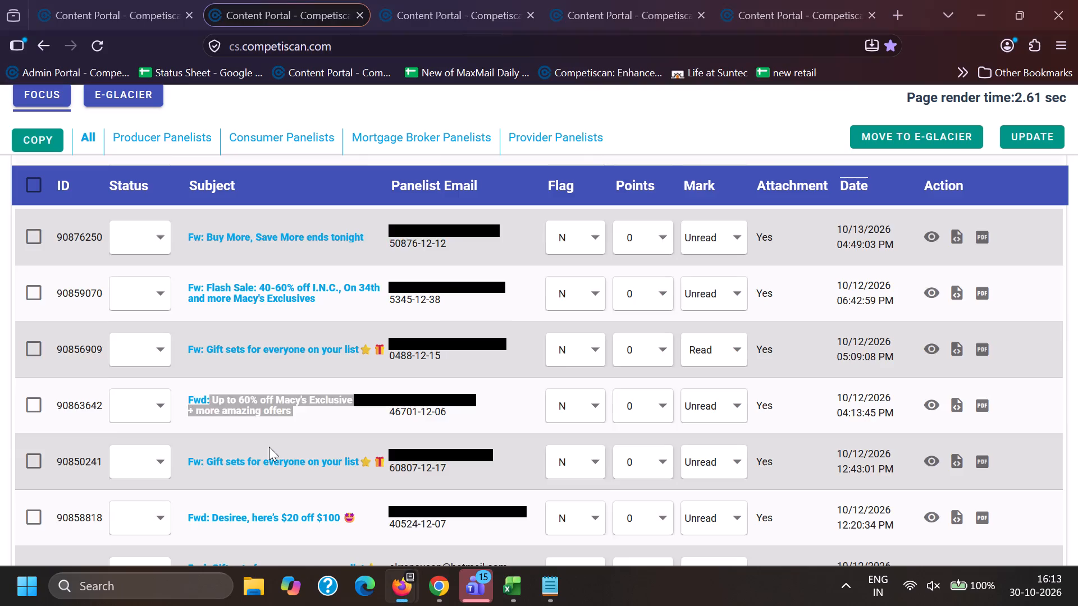
scroll(268, 447, down, 2)
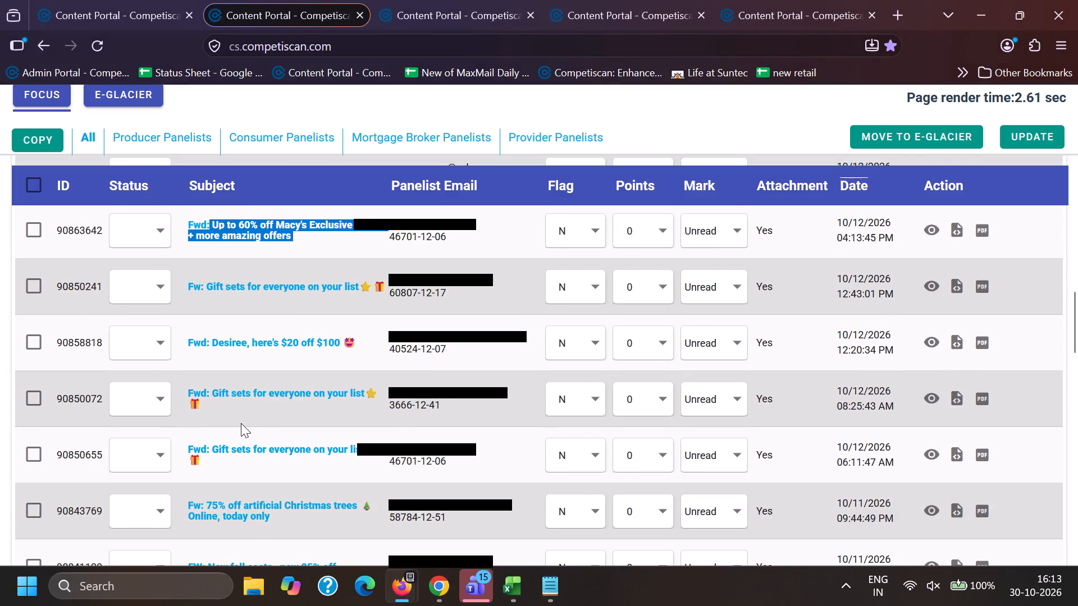
scroll(241, 423, down, 1)
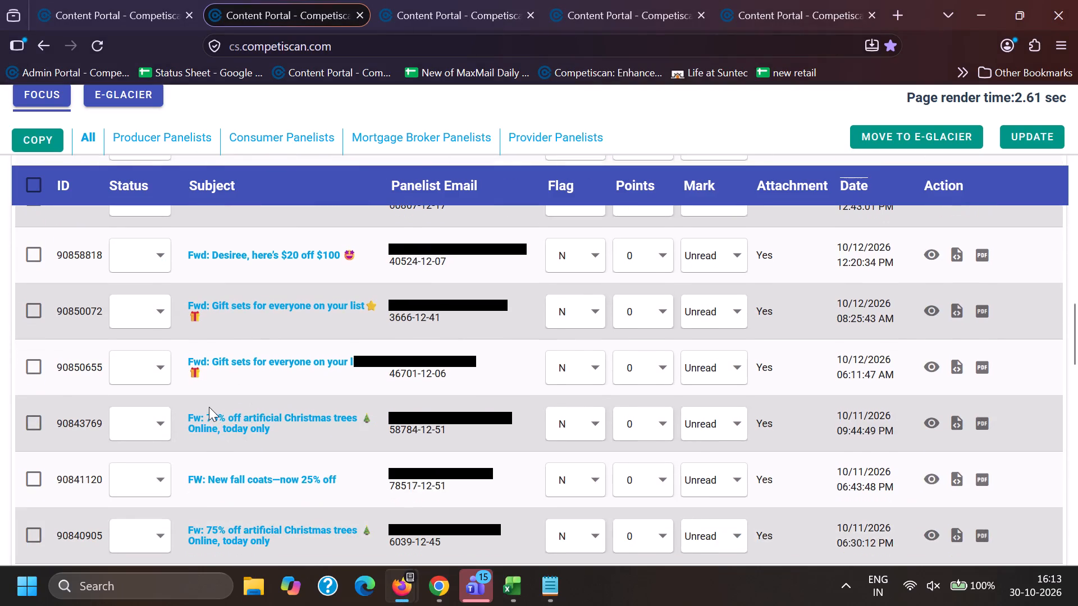
drag(209, 407, 288, 434)
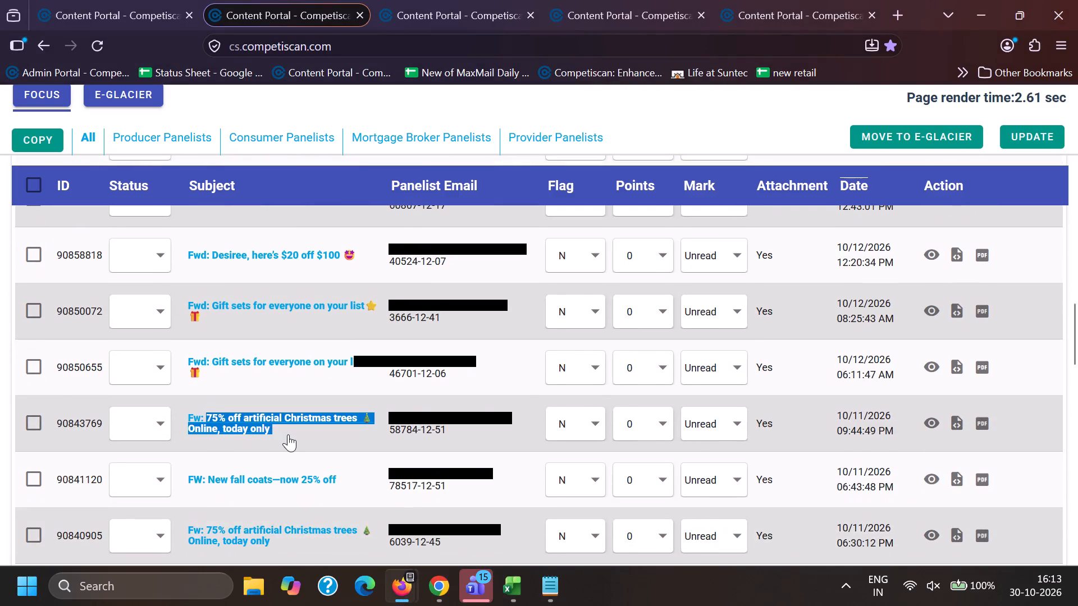
key(ctrl+c)
key(ctrl+c)
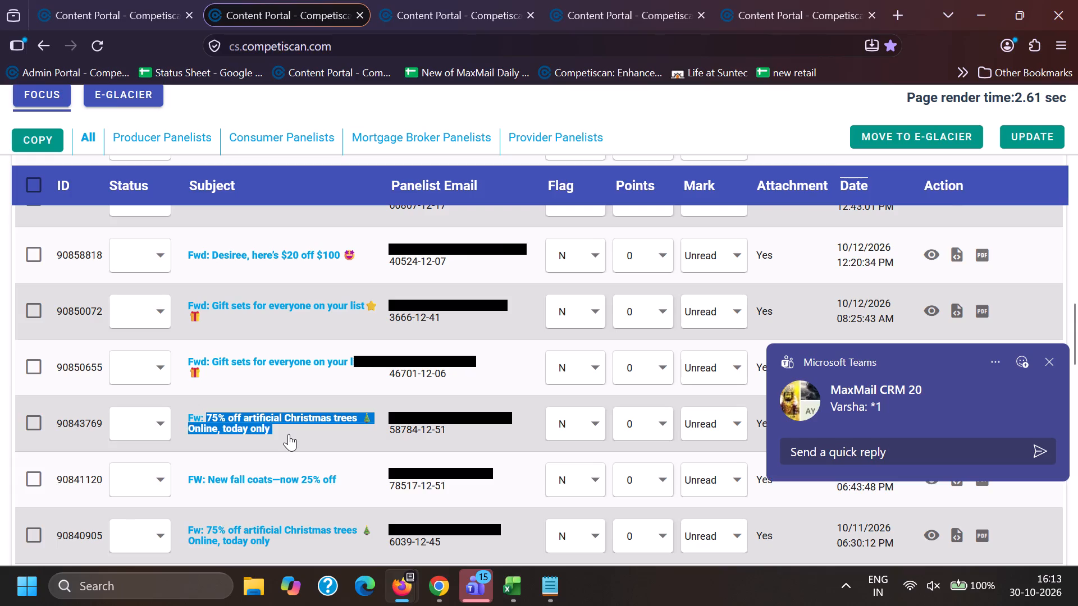
Switch to Chrome and search email subjects for the copied "75% off artificial Christmas trees" subject.
click(442, 586)
click(278, 510)
click(357, 502)
scroll(331, 388, down, 1)
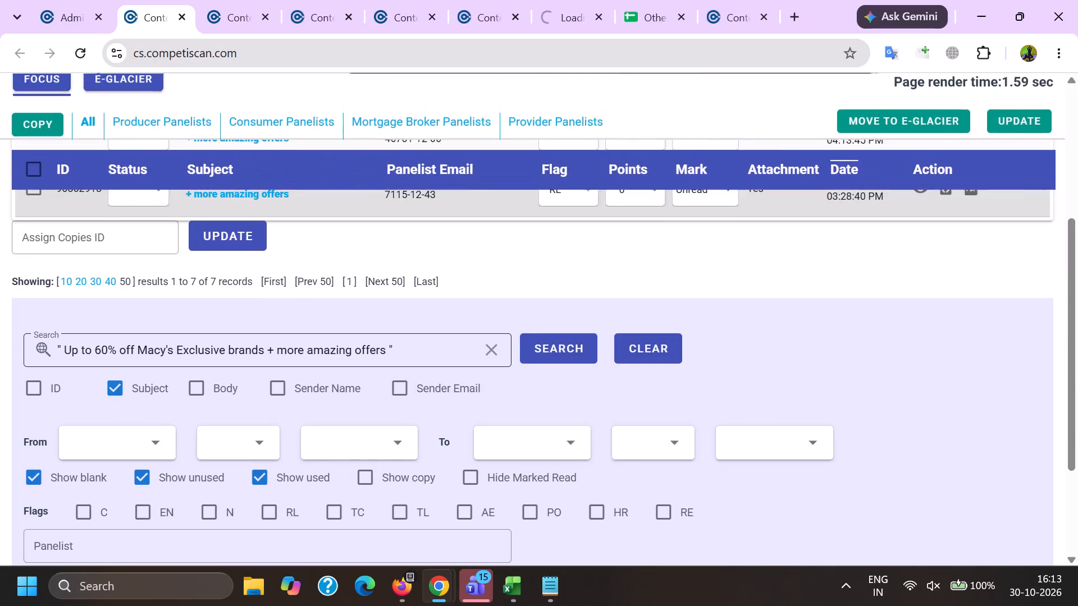
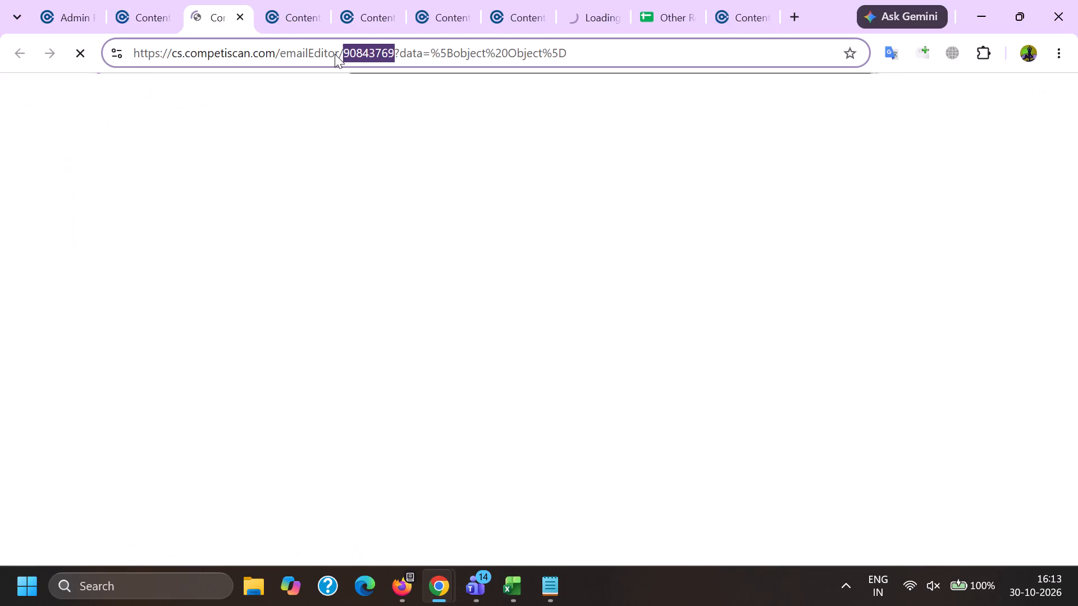
Copy email ID 90843769 and log it in a new row of the may 26 sheet in Excel, with type cc.
key(ctrl+c)
click(523, 602)
click(659, 527)
scroll(120, 356, down, 2)
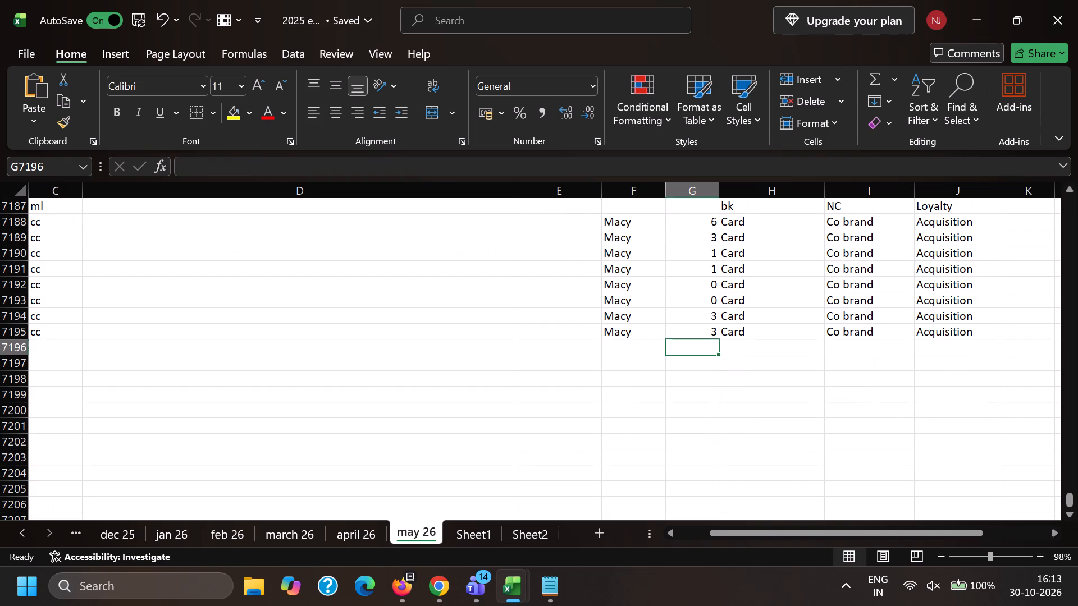
click(59, 345)
key(Left)
key(ctrl+v)
key(Right)
text(xc)
key(BackSpace)
key(BackSpace)
text(cc)
Complete the new log row with Macy, 3, Card, Co brand and Acquisition.
key(Right)
key(Right)
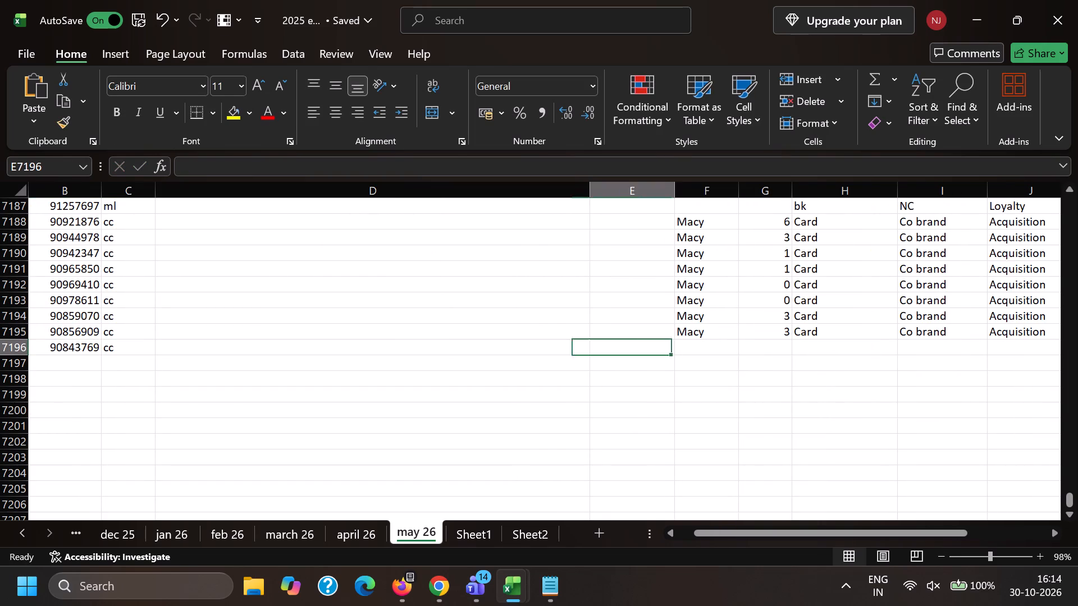
key(Right)
key(m)
key(Right)
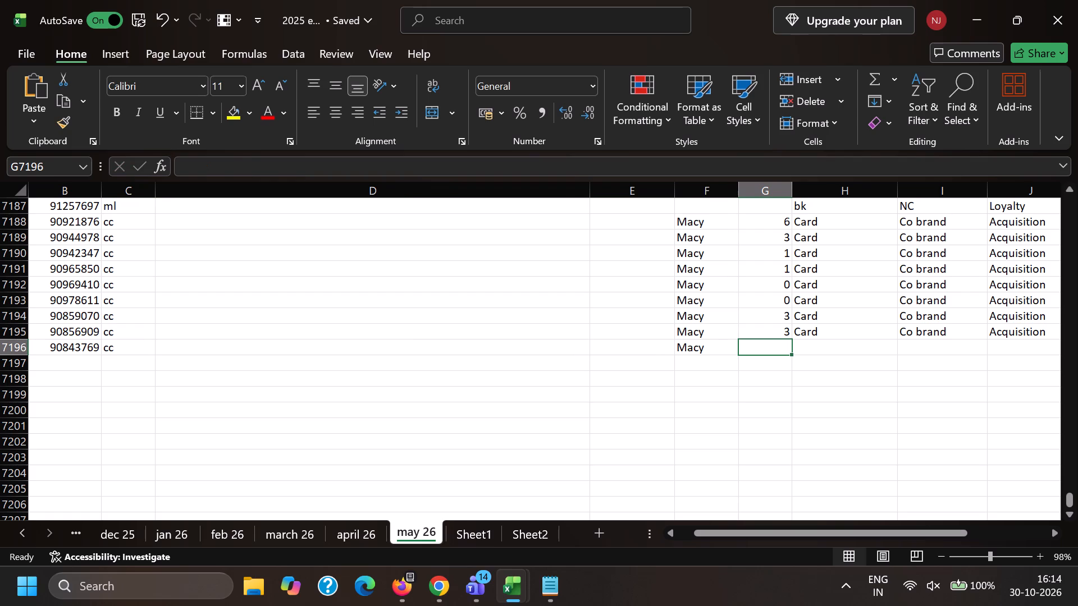
key(Right)
key(c)
key(Right)
key(c)
key(Right)
key(a)
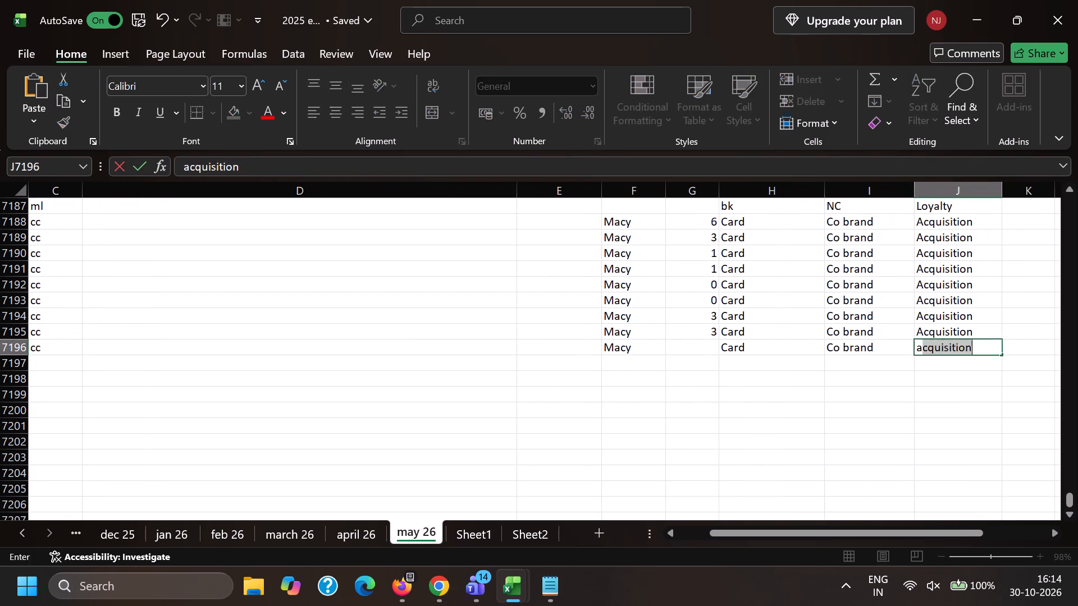
key(Left)
key(Left)
key(Left)
key(3)
key(Down)
key(Left)
key(Left)
key(Left)
key(Left)
key(Left)
key(Left)
key(Left)
key(Left)
key(Left)
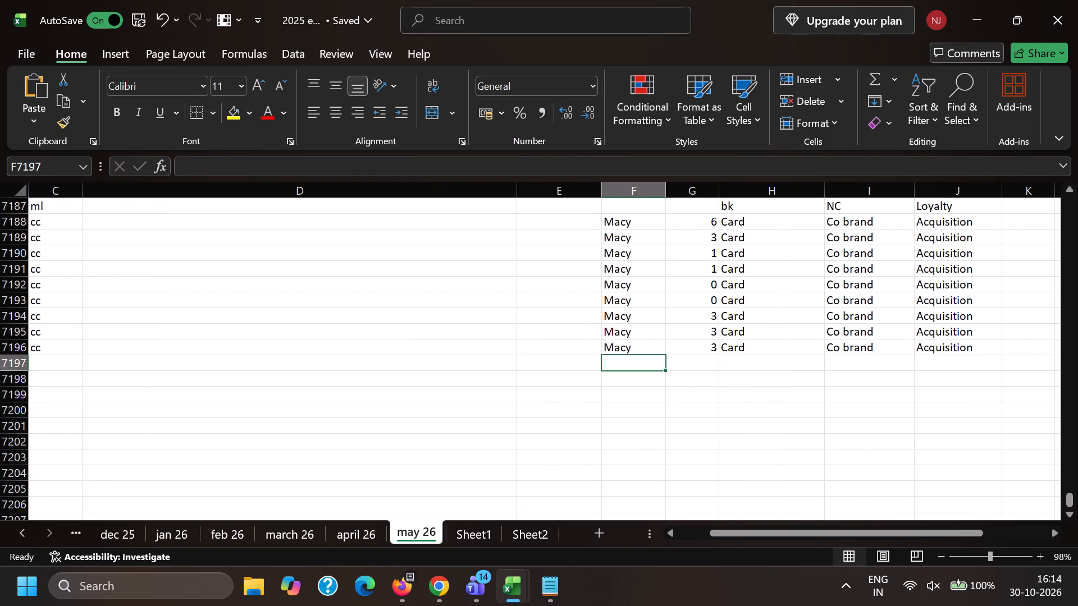
Back in Chrome, delete the forwarded-message line, the sender's address and the To line from the body of email 90843769.
key(alt+Tab)
scroll(125, 290, down, 2)
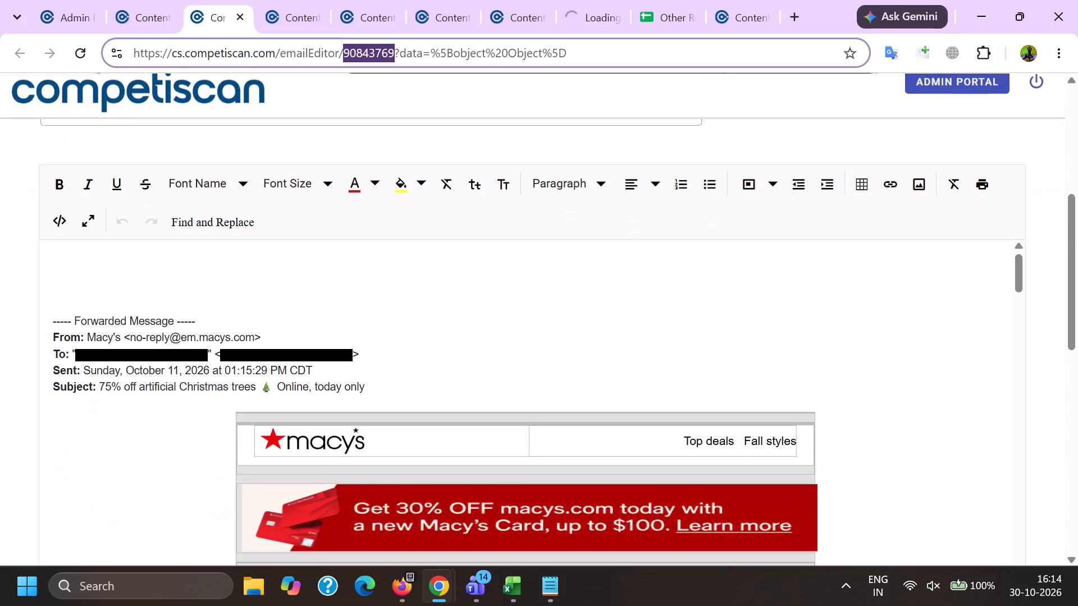
drag(216, 278, 251, 287)
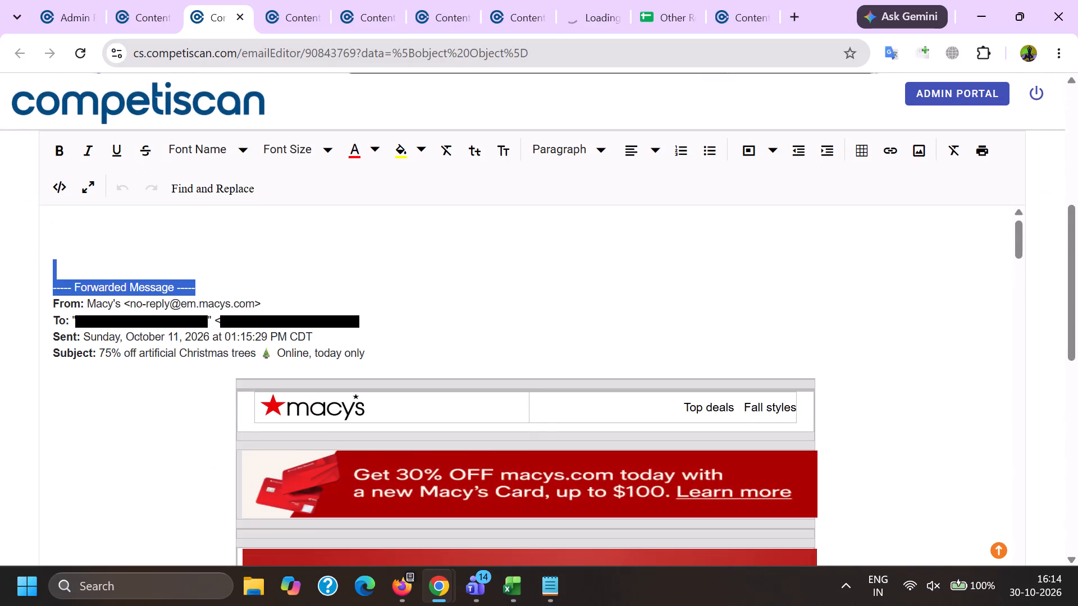
drag(251, 287, 253, 288)
key(BackSpace)
drag(126, 292, 394, 309)
key(BackSpace)
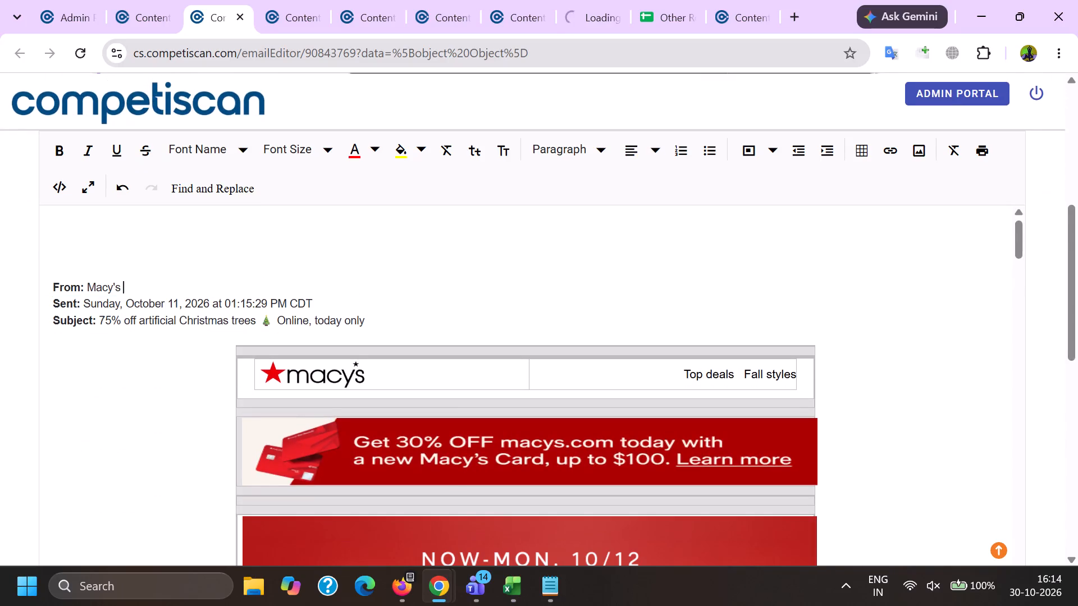
Remove the links from the card offer banner, the four social media icons and the texts Sign Up text.
click(454, 470)
click(485, 388)
scroll(485, 391, down, 11)
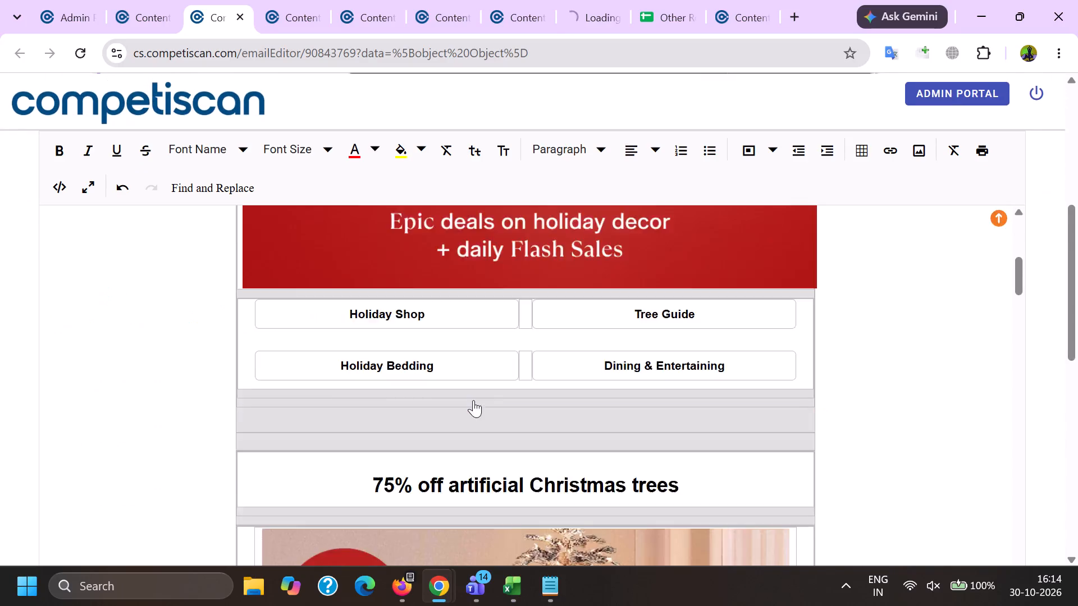
scroll(473, 400, down, 20)
scroll(473, 400, down, 20)
scroll(473, 400, down, 13)
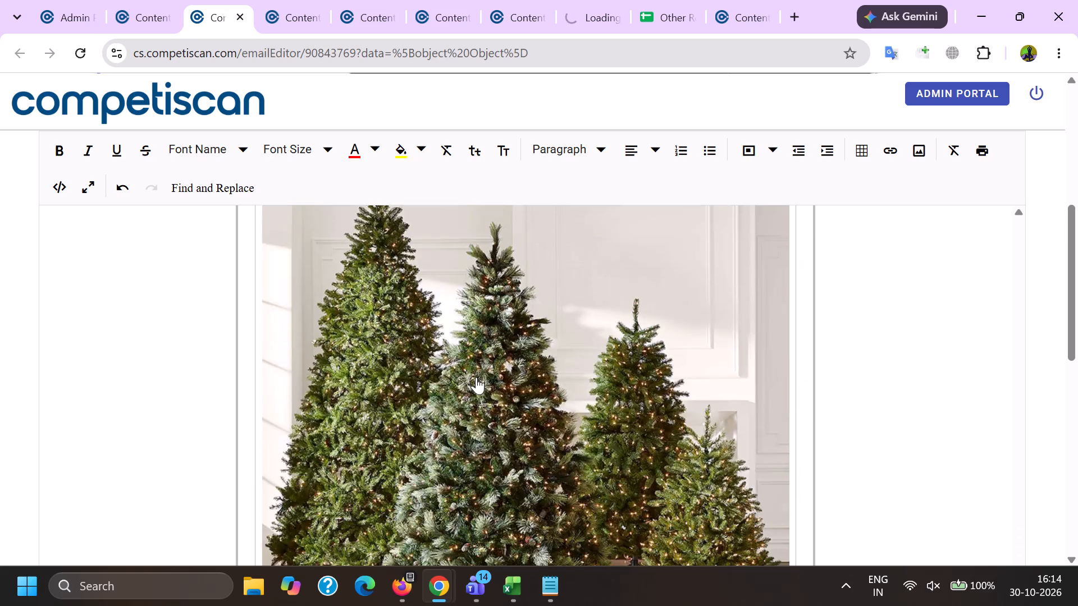
scroll(476, 377, down, 17)
click(437, 383)
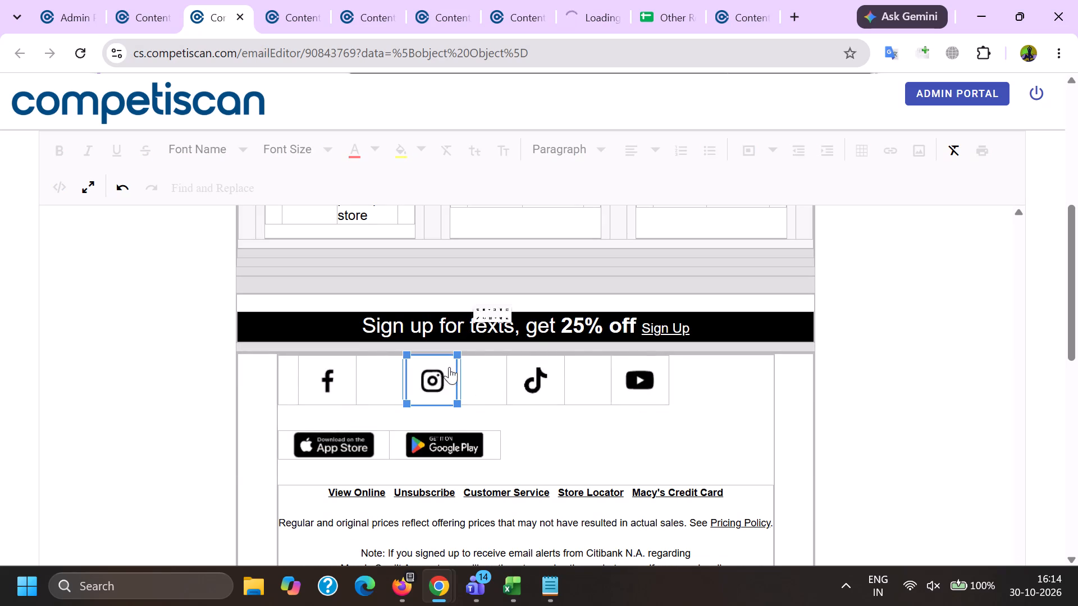
click(450, 337)
click(327, 373)
click(359, 331)
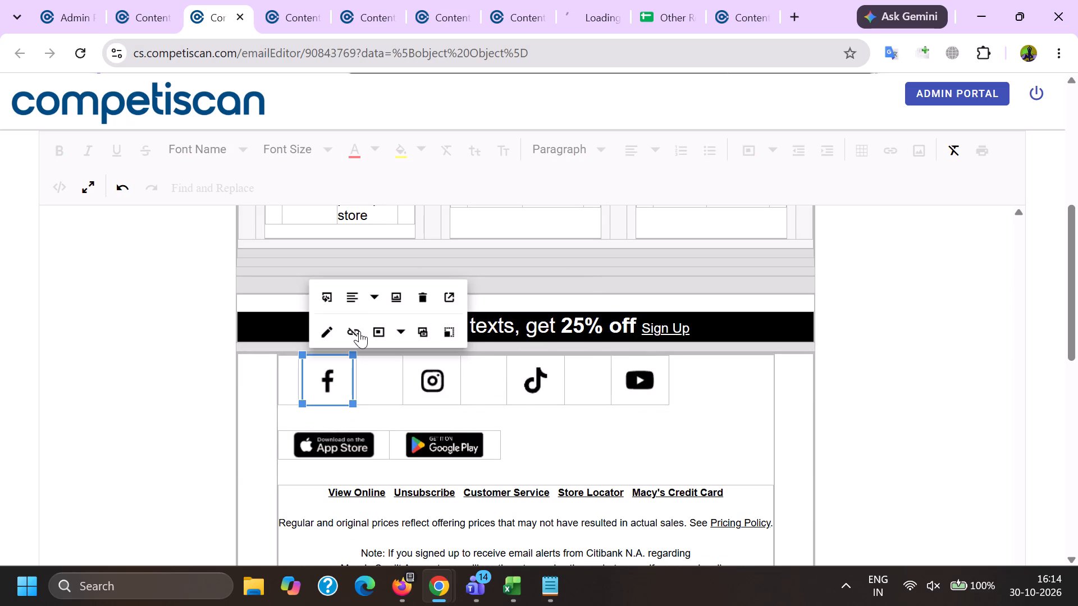
click(527, 376)
click(568, 336)
click(636, 378)
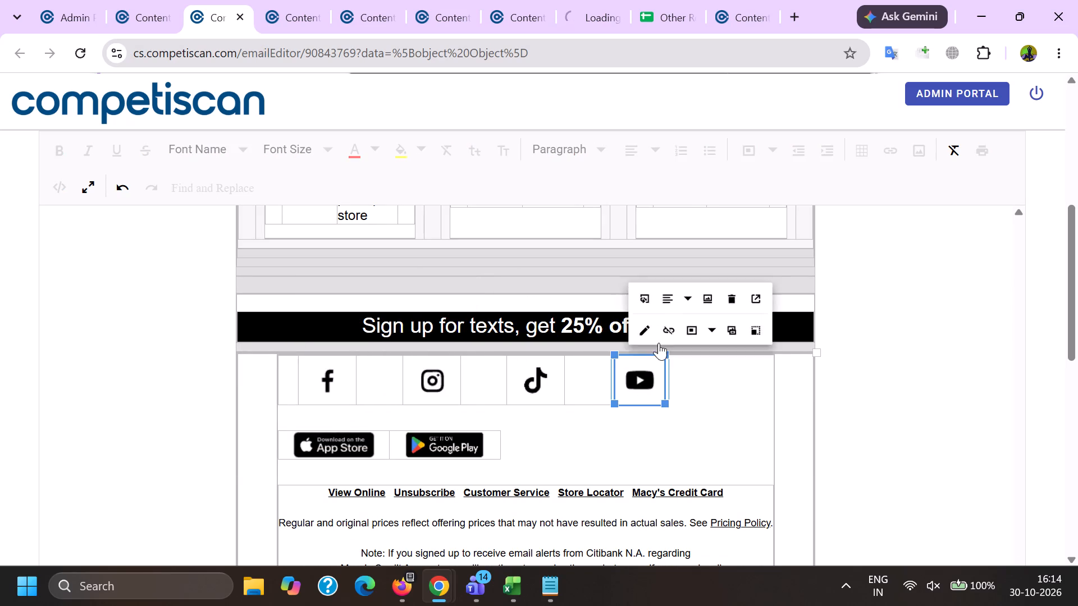
click(661, 340)
click(671, 327)
click(760, 367)
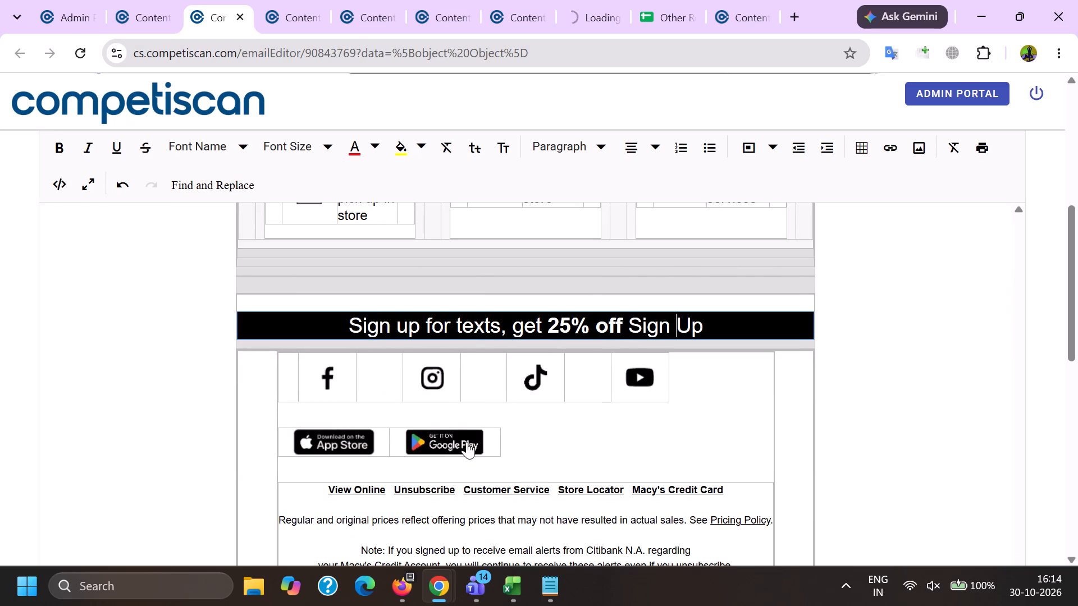
Remove the links from the two app store badges, View Online, Unsubscribe and both Macy's Credit Card mentions in the footer.
click(456, 441)
click(453, 399)
click(304, 447)
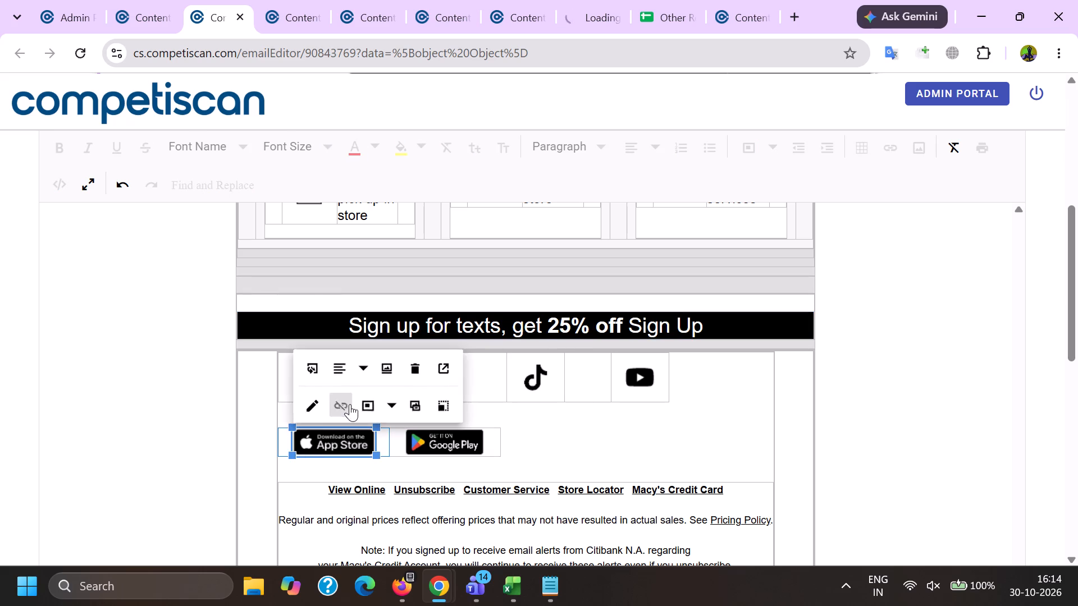
click(350, 404)
click(345, 490)
click(443, 523)
click(433, 484)
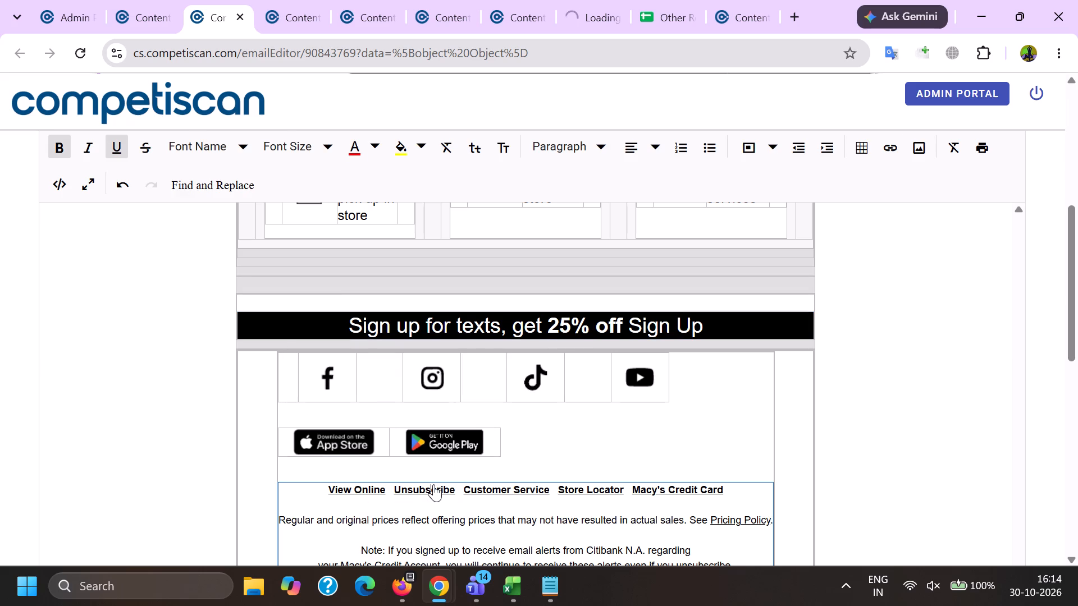
click(521, 516)
click(655, 492)
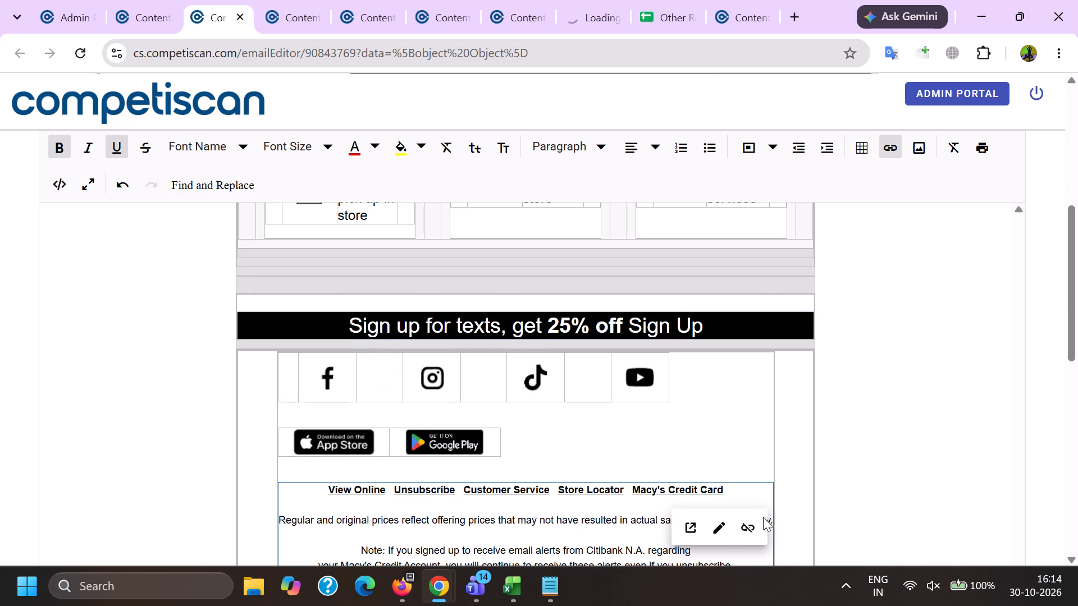
click(752, 521)
scroll(605, 398, down, 4)
click(394, 250)
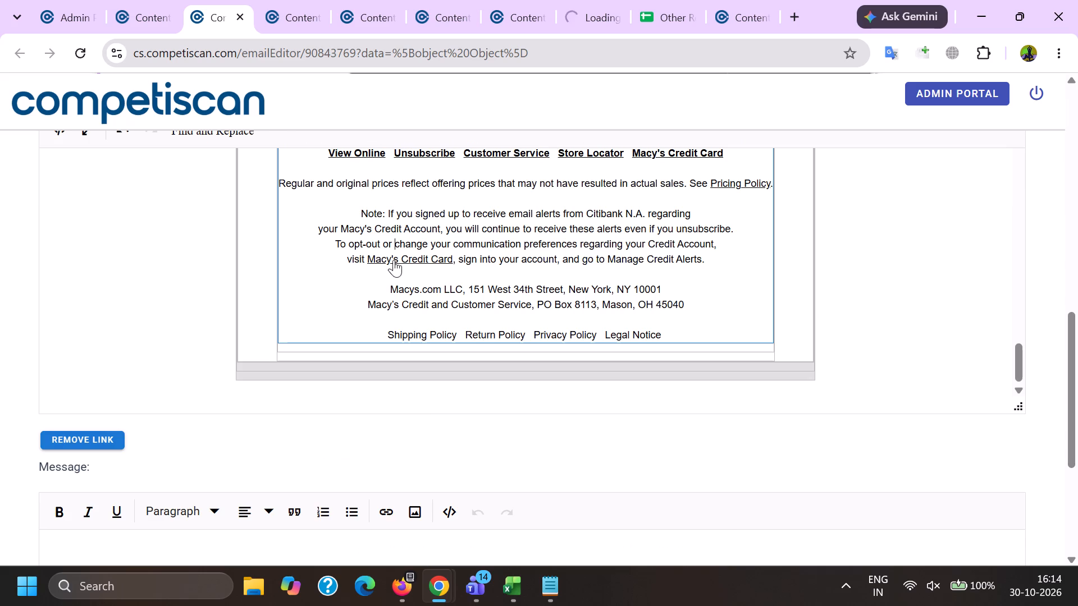
click(394, 260)
click(486, 302)
Save the product info of the cleaned email and confirm.
scroll(526, 342, down, 9)
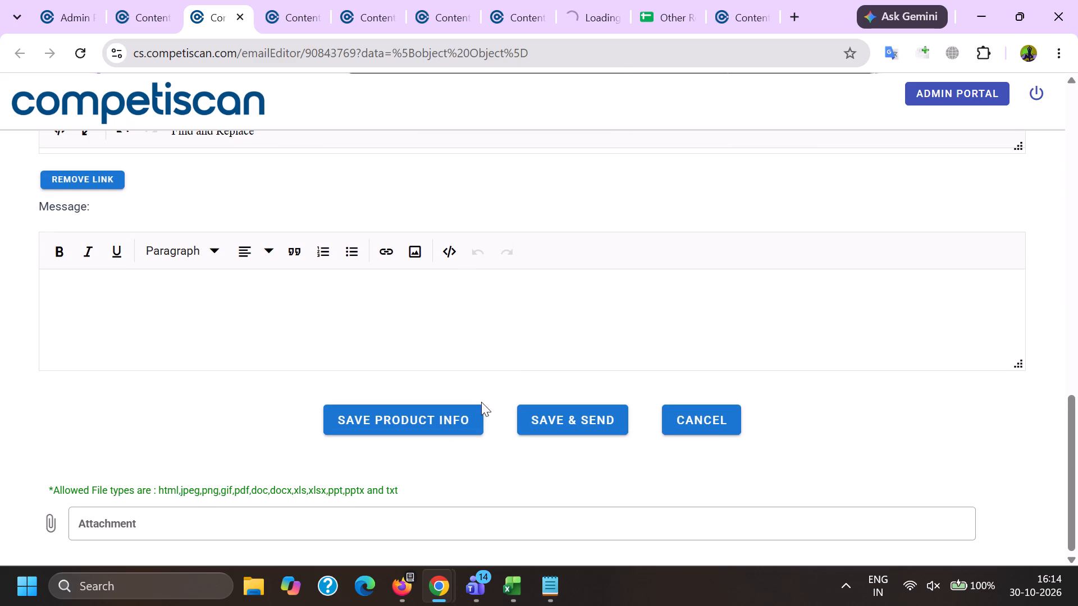
click(444, 423)
click(545, 352)
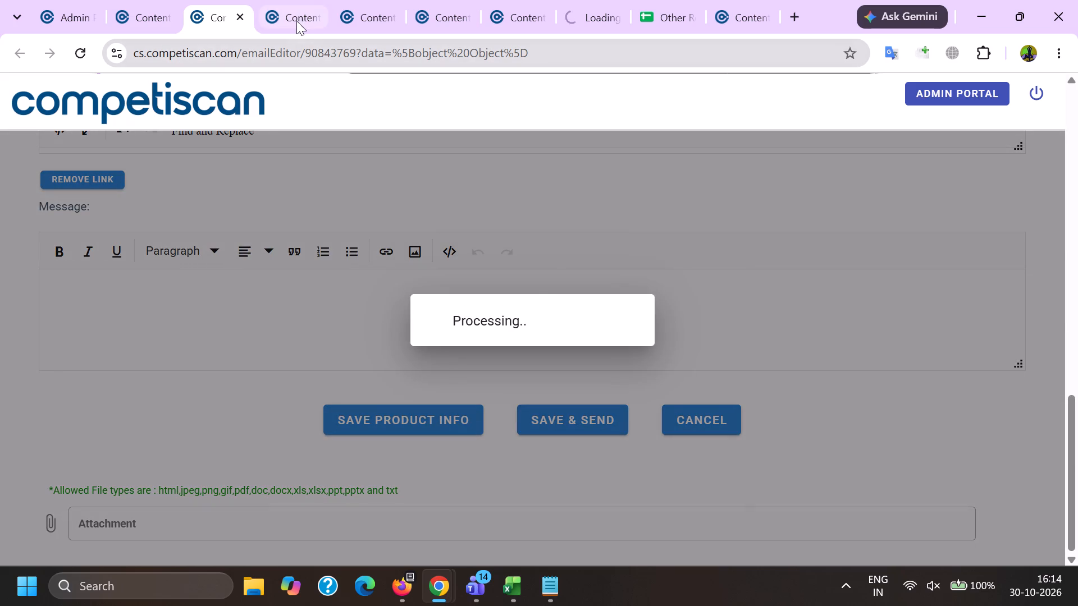
Close the four other Content Portal tabs that follow the 90843769 editor, including the one for email 90859070.
click(296, 20)
click(314, 15)
click(314, 15)
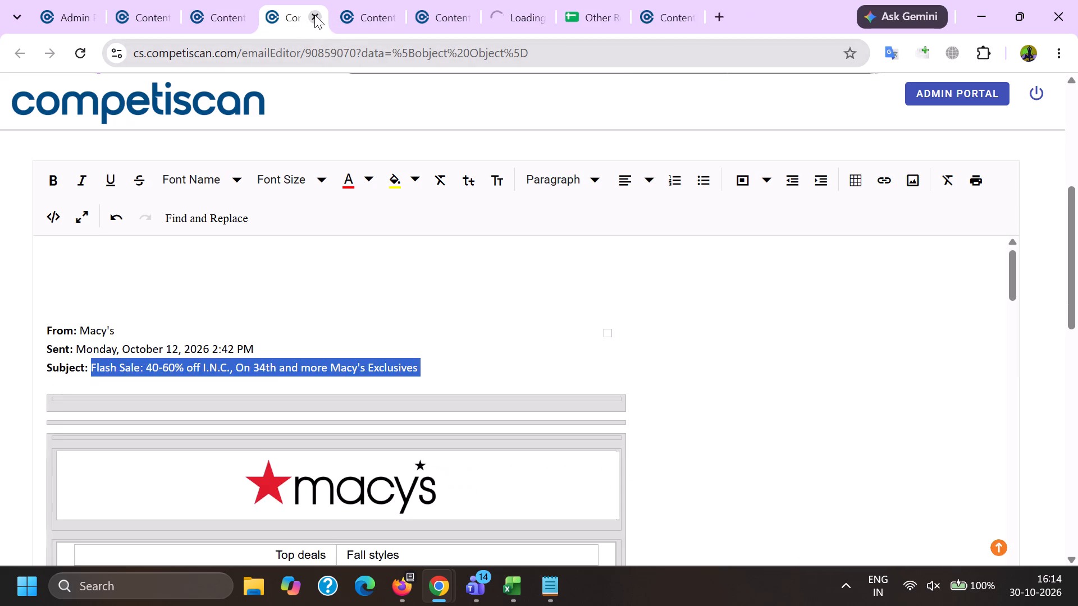
click(314, 14)
click(314, 14)
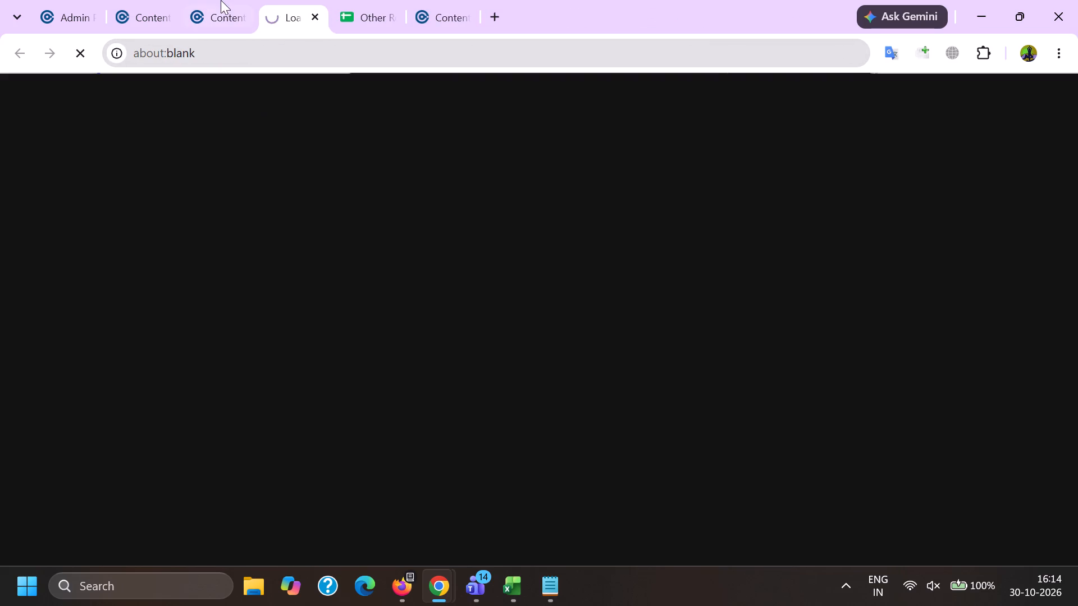
Return to the 90843769 editor and open its product management form.
click(222, 0)
drag(0, 269, 22, 254)
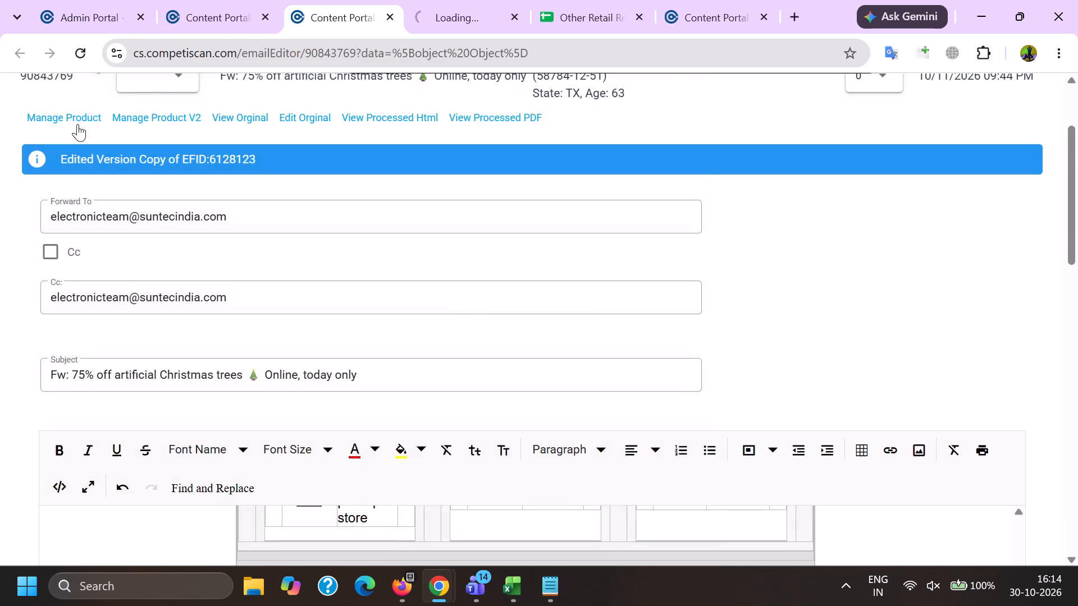
click(76, 124)
Copy the sender name Macy's from the From line in the email body.
key(alt+Tab)
scroll(130, 166, down, 6)
click(157, 303)
click(158, 295)
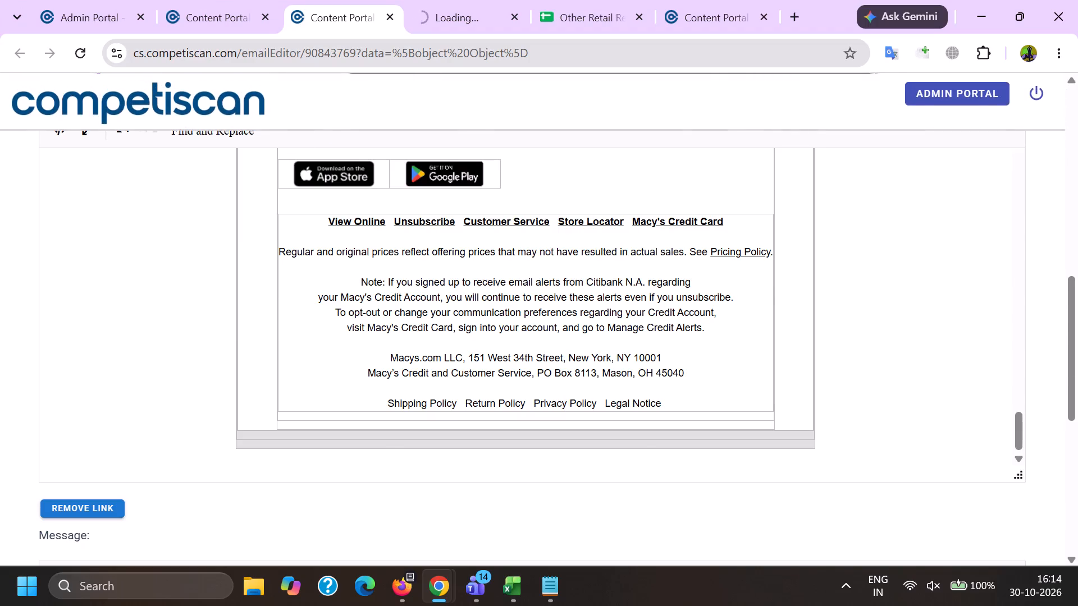
key(Page_Up)
key(Page_Up)
key(Page_Up)
key(Page_Up)
key(Page_Up)
key(Page_Up)
key(Page_Up)
key(Page_Up)
key(Page_Up)
key(Page_Up)
key(Page_Up)
key(Page_Up)
key(Page_Up)
key(Page_Up)
key(Page_Up)
key(Page_Up)
key(Page_Up)
key(Page_Up)
key(Page_Up)
key(Page_Up)
scroll(195, 180, down, 4)
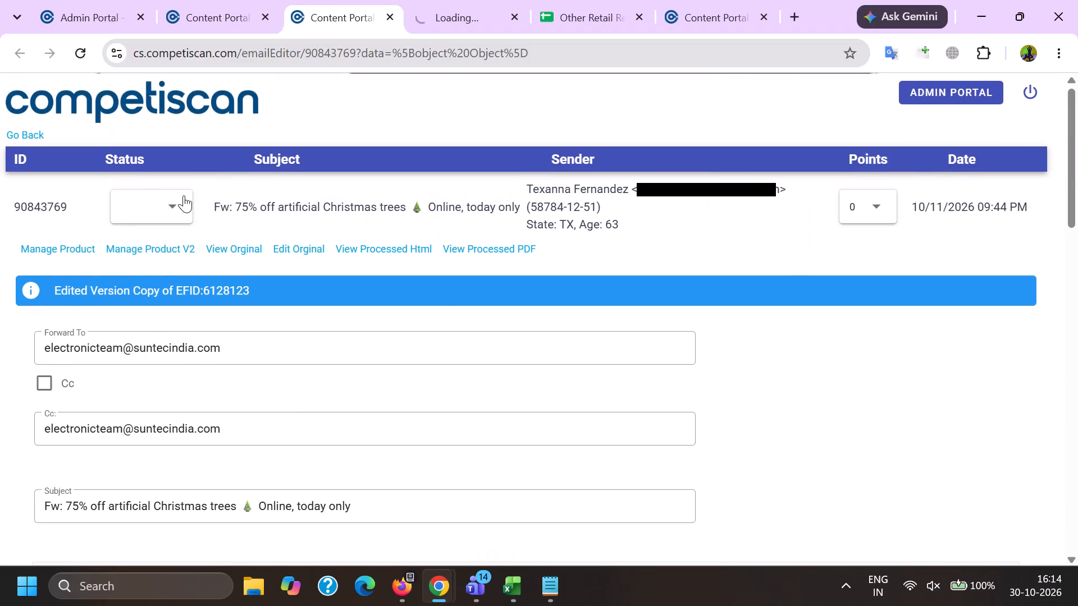
double_click(98, 310)
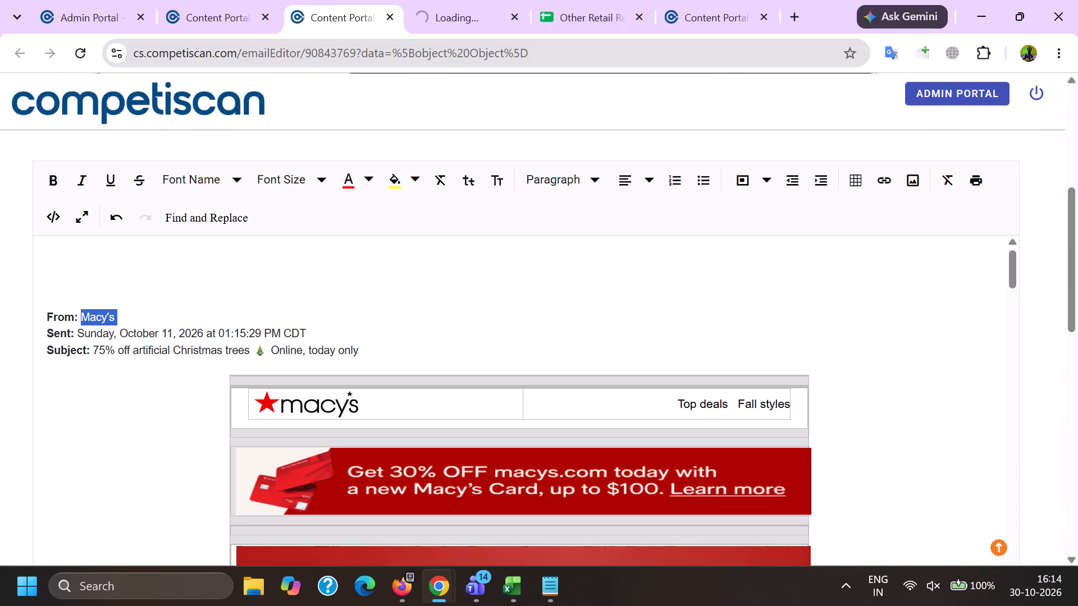
key(shift+Left)
key(ctrl+c)
In the product form, replace company apc-na with Macy's and add Macy's (Retail) as the affinity/association.
key(alt+Tab)
scroll(290, 254, down, 6)
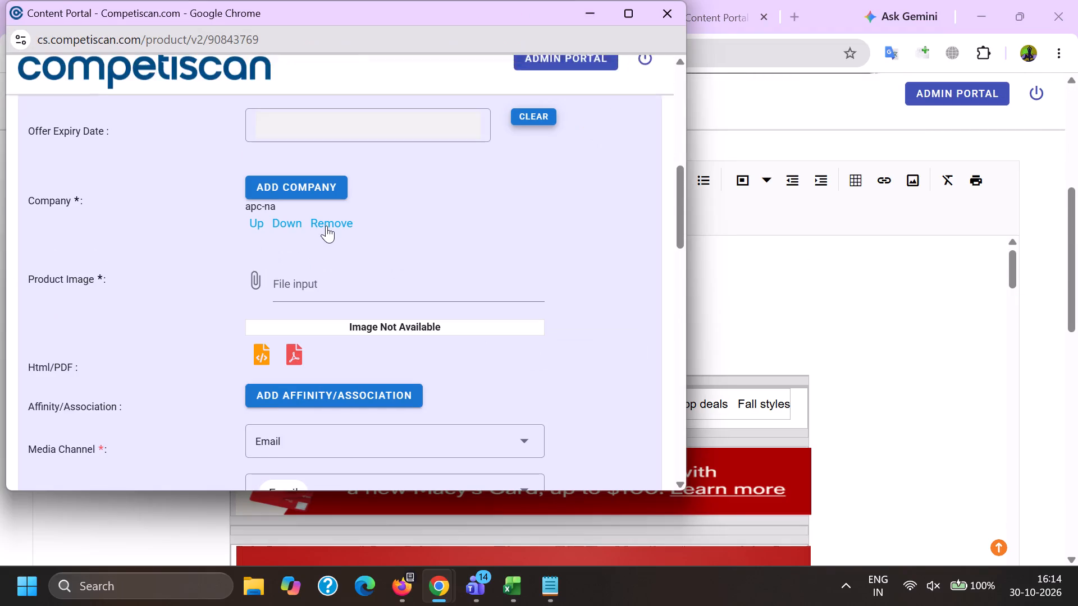
click(326, 226)
click(305, 187)
key(ctrl+v)
click(354, 360)
click(391, 390)
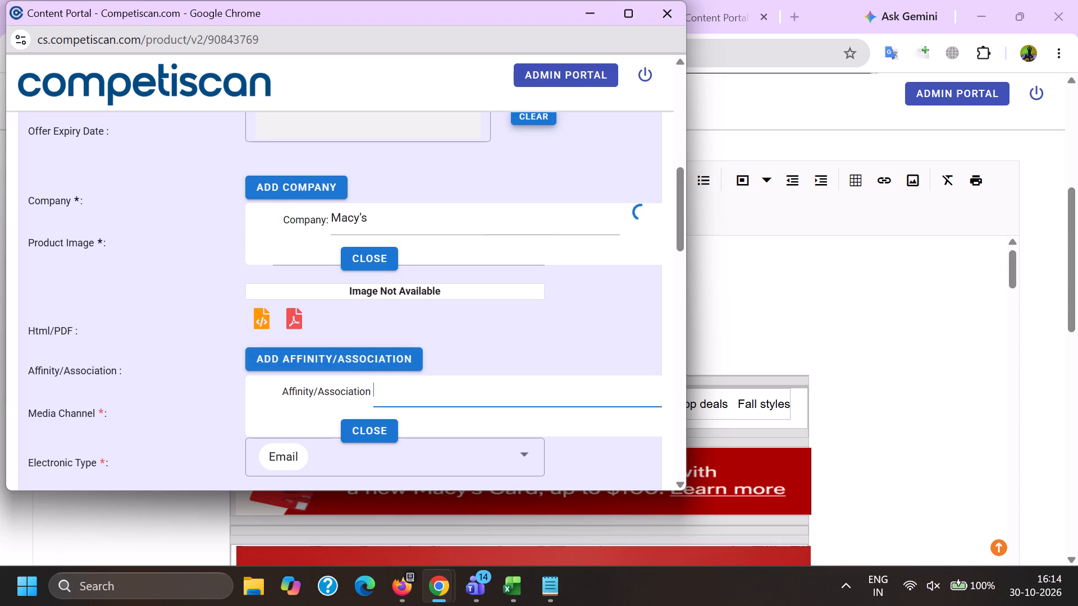
key(ctrl+v)
click(378, 428)
click(351, 255)
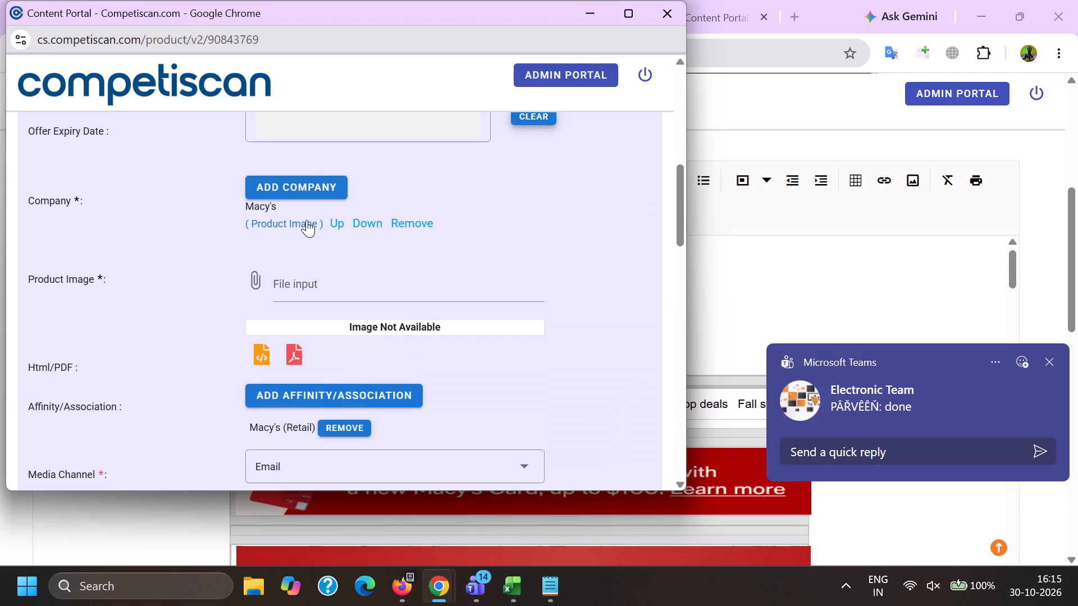
Use the Macy's company logo as the product image.
click(304, 220)
click(307, 171)
Add Citibank as a second company of the product.
click(290, 192)
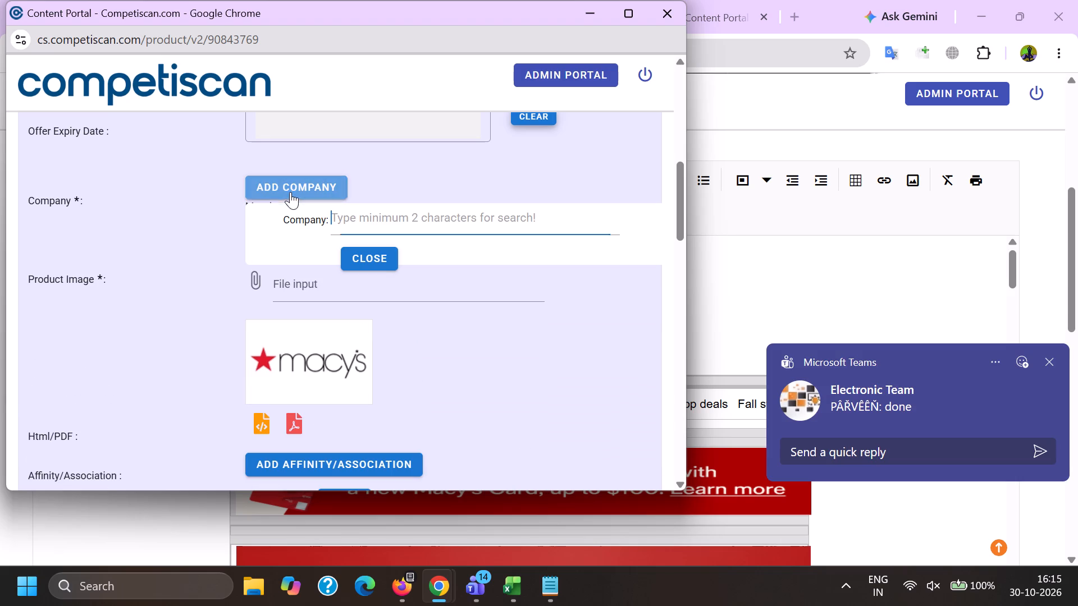
key(c)
text(iti)
text(bank)
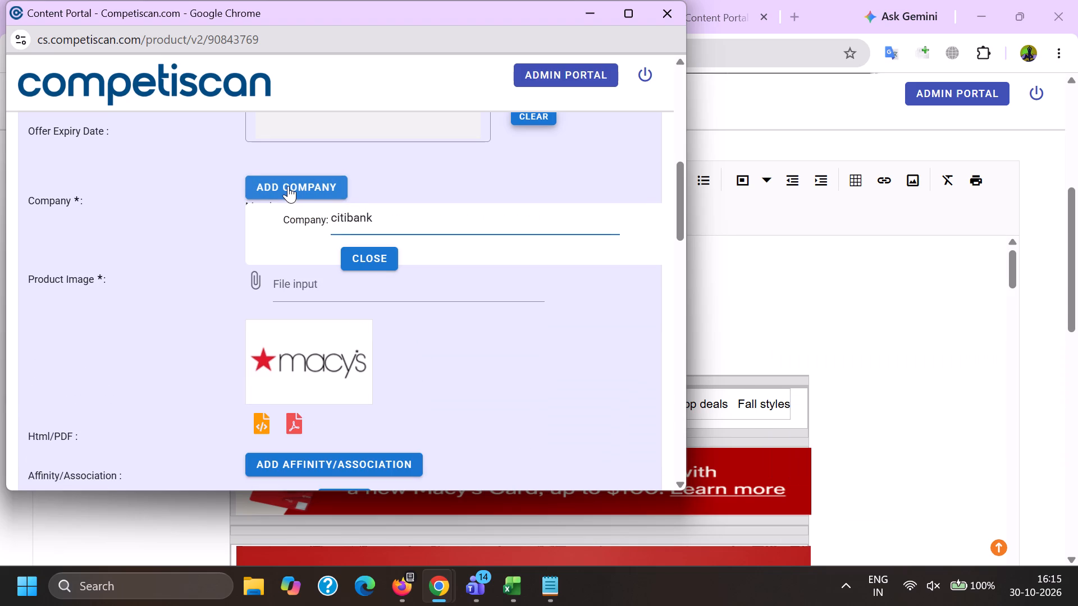
click(368, 256)
Set the product's sector to Retail.
scroll(348, 209, down, 4)
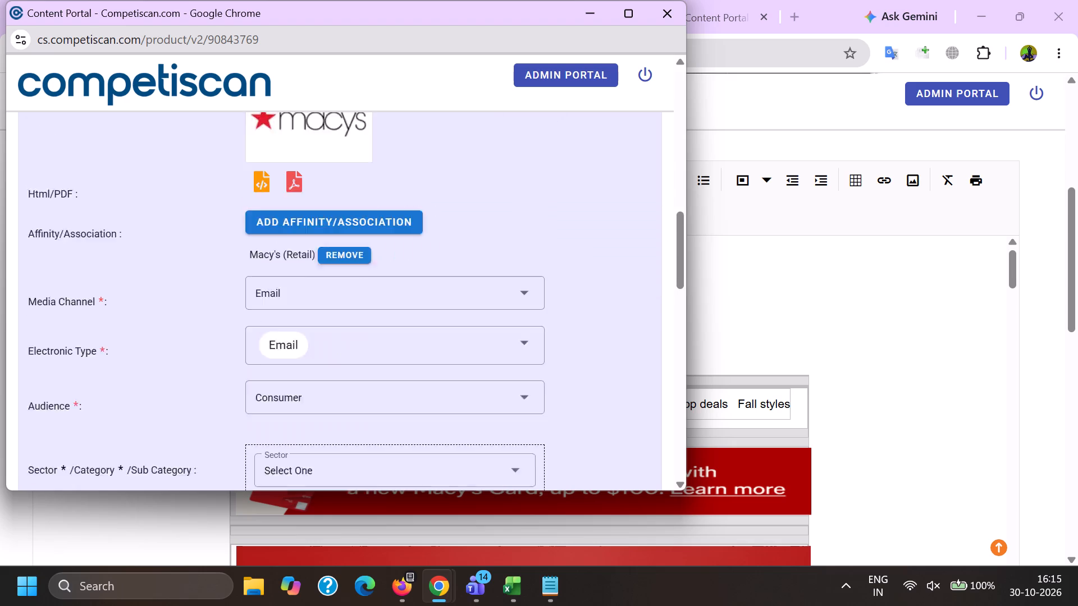
scroll(327, 327, down, 2)
click(298, 256)
scroll(298, 254, down, 7)
click(298, 341)
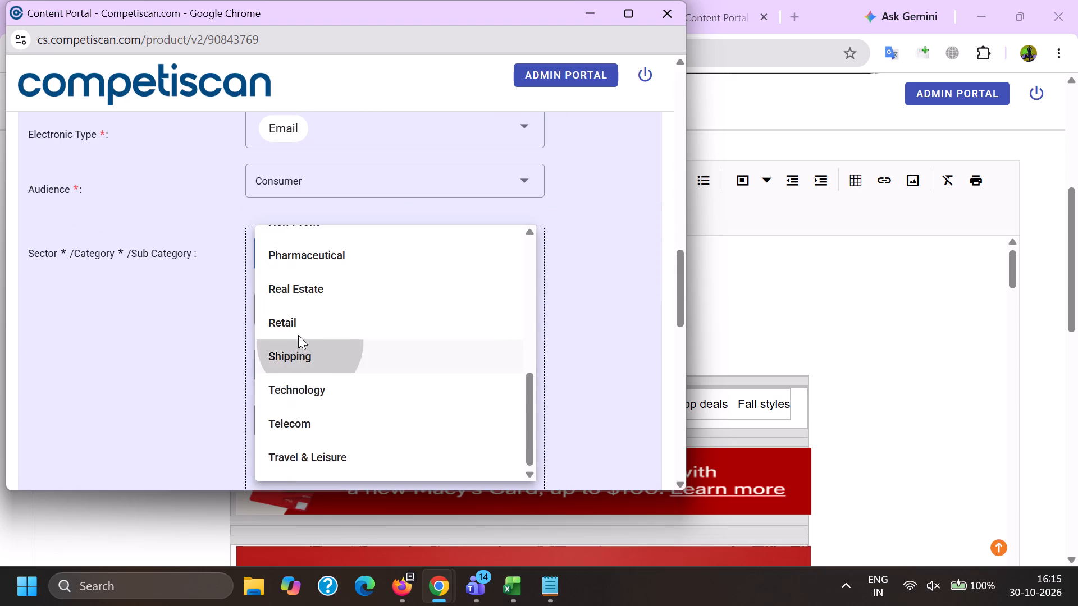
click(288, 269)
click(289, 316)
drag(229, 318, 241, 319)
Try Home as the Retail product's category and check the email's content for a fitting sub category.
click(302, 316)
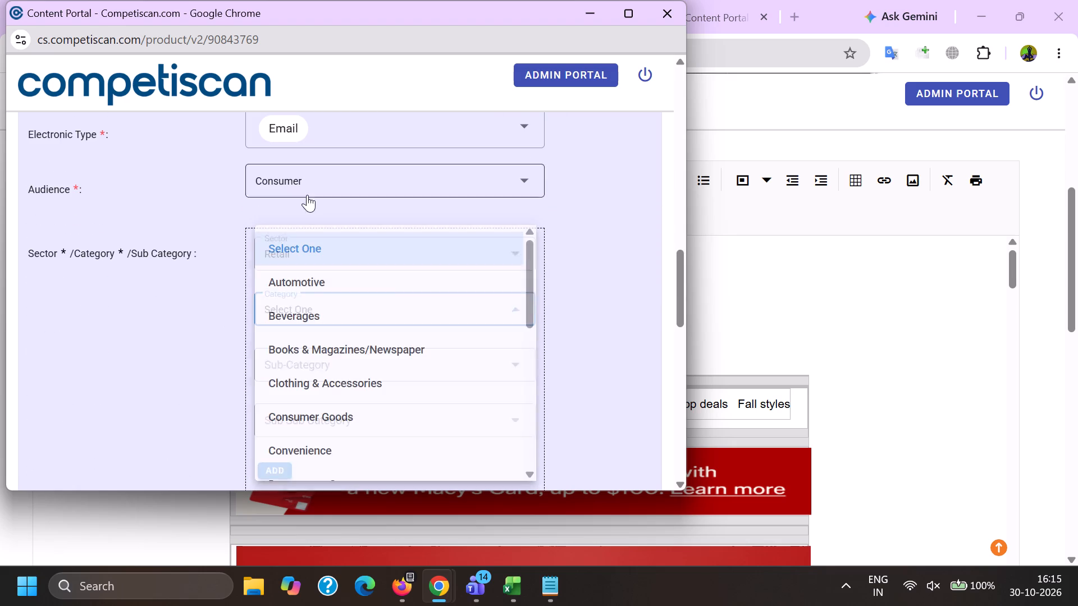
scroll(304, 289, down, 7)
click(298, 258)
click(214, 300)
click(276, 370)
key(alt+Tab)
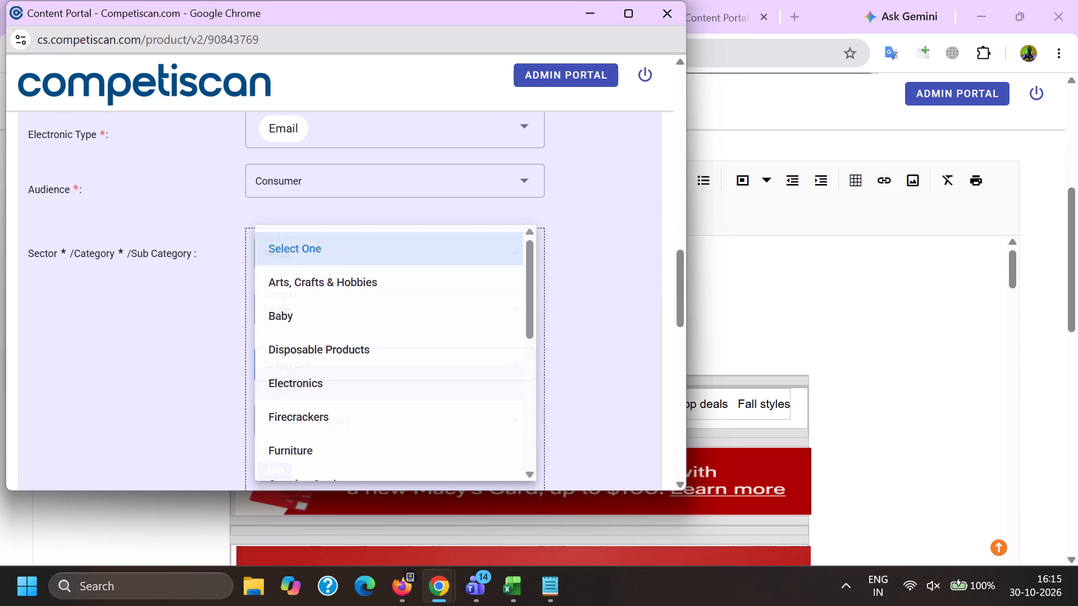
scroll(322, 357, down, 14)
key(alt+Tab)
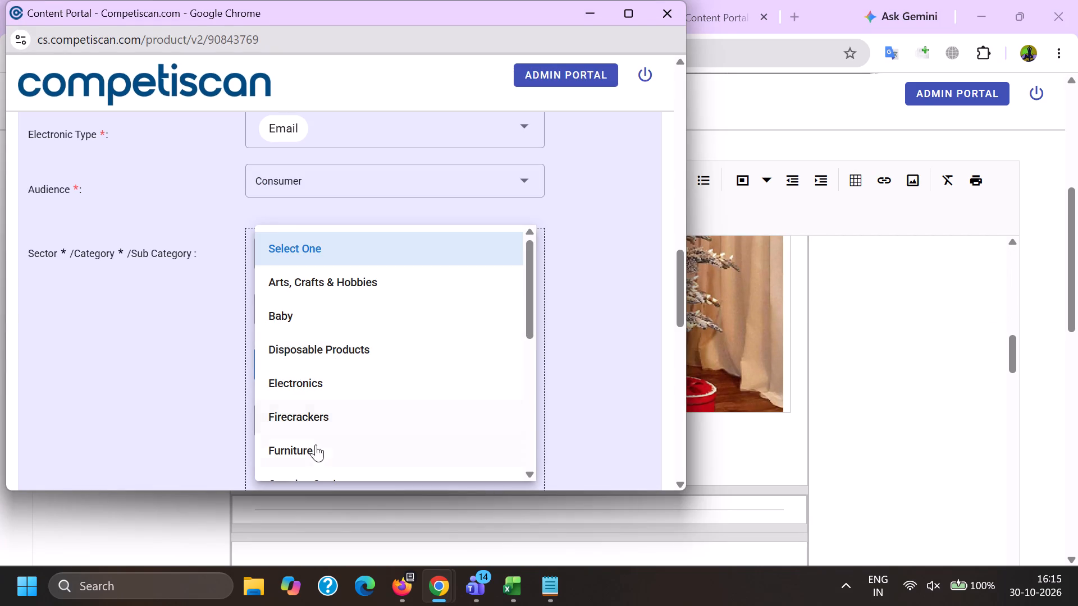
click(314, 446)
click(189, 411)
Add the classification Retail / Home Improvement / Holiday Decorations / Christmas Decorations to the product.
click(289, 302)
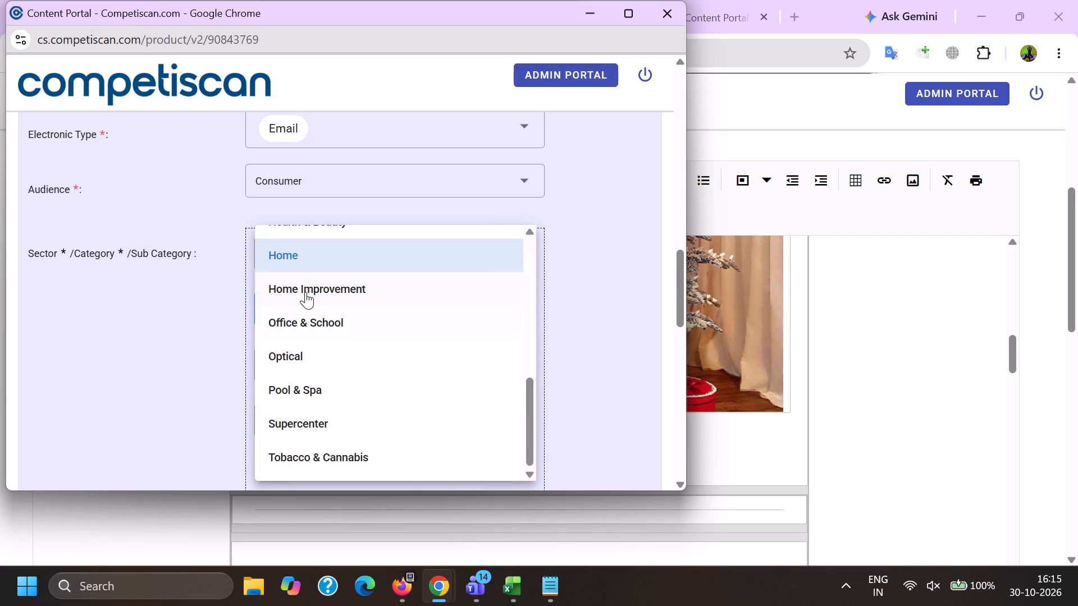
click(305, 291)
drag(217, 318, 223, 321)
click(302, 368)
scroll(299, 273, down, 1)
scroll(300, 379, down, 4)
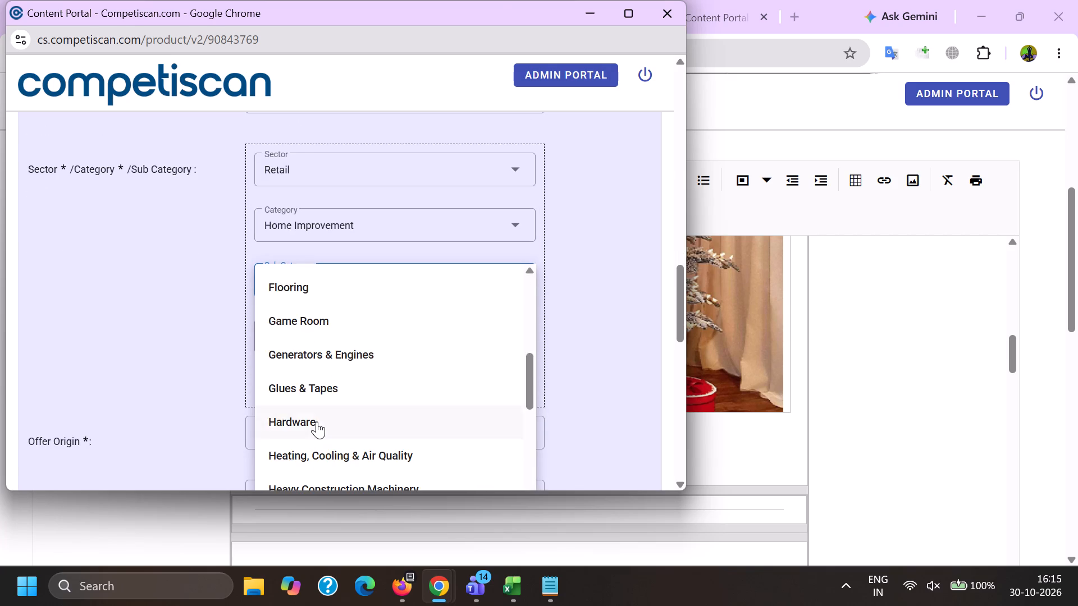
scroll(317, 422, down, 2)
drag(317, 353, 312, 360)
drag(186, 384, 199, 387)
click(307, 339)
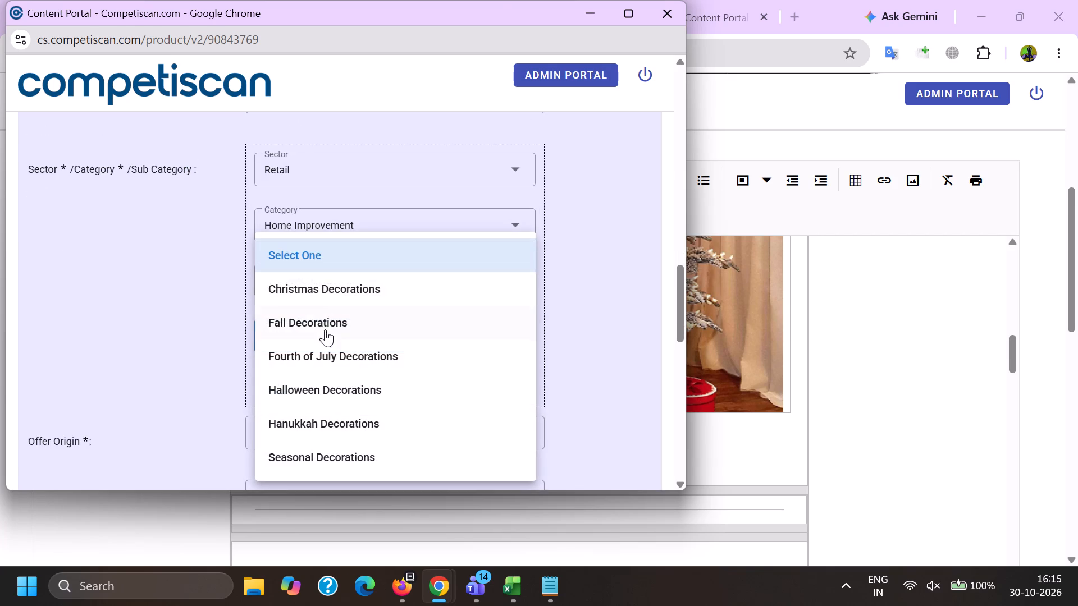
click(323, 279)
drag(145, 340, 163, 347)
click(277, 379)
click(272, 382)
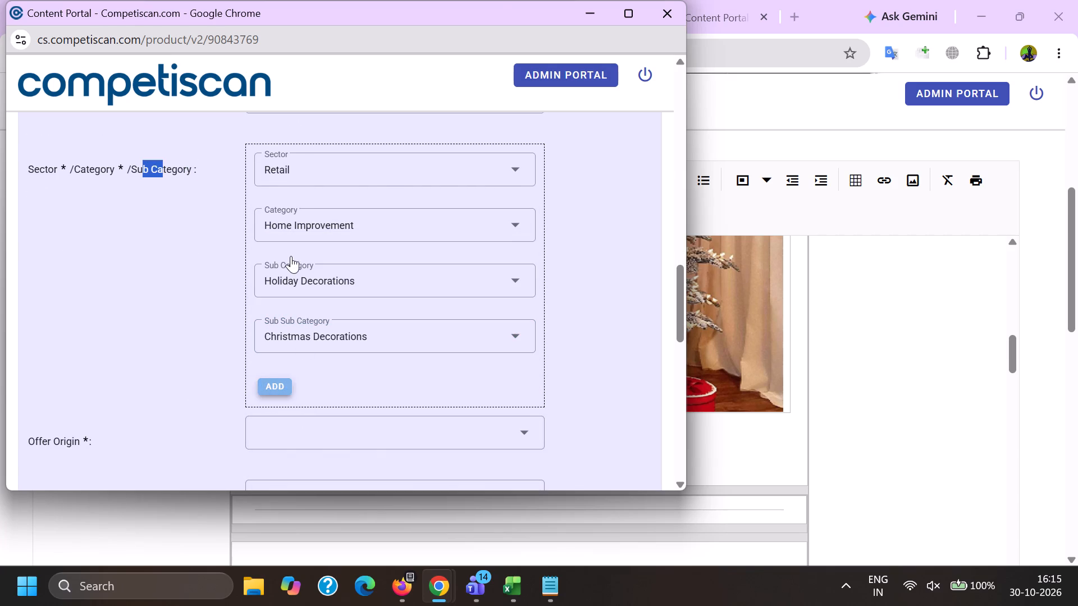
Add a second classification, Credit Cards / Payment Cards / Private Label Cards, to the product.
click(299, 206)
scroll(297, 315, up, 7)
click(319, 351)
drag(228, 336, 237, 332)
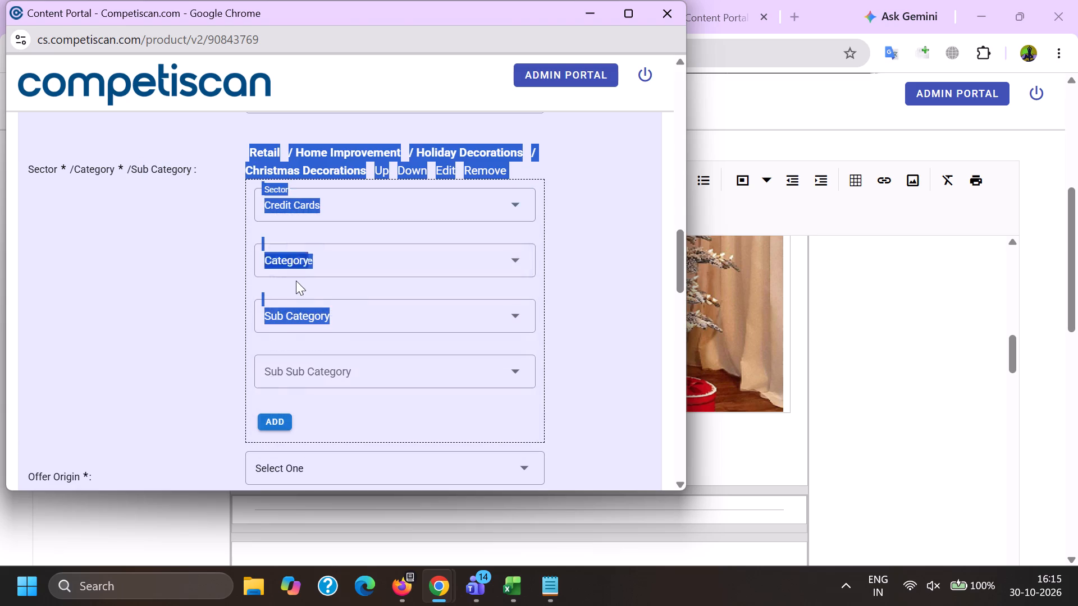
click(290, 269)
click(303, 324)
click(298, 323)
scroll(294, 272, down, 8)
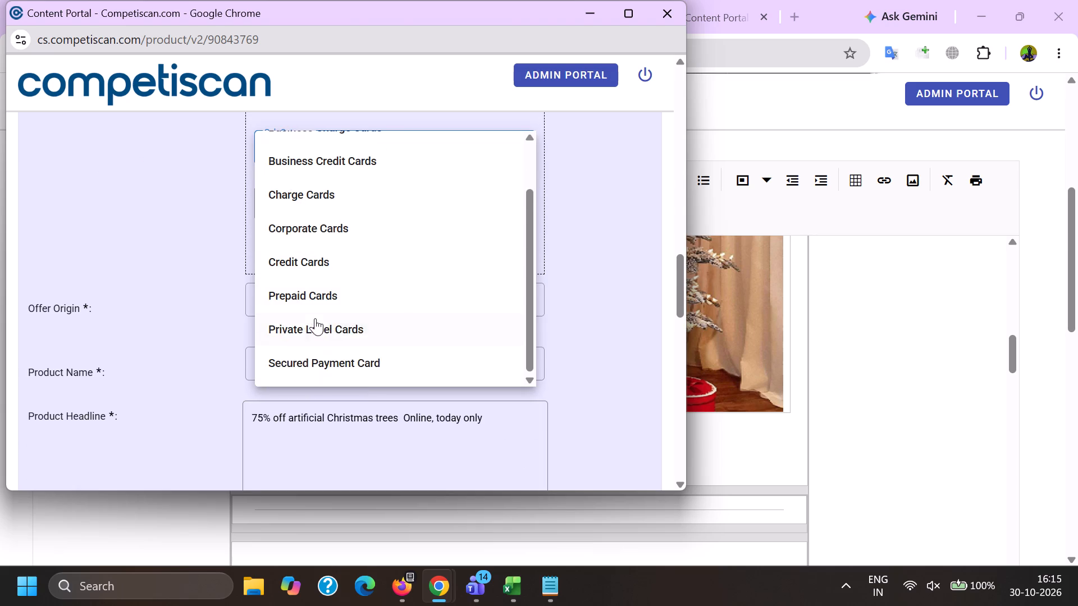
click(318, 318)
click(225, 314)
click(276, 254)
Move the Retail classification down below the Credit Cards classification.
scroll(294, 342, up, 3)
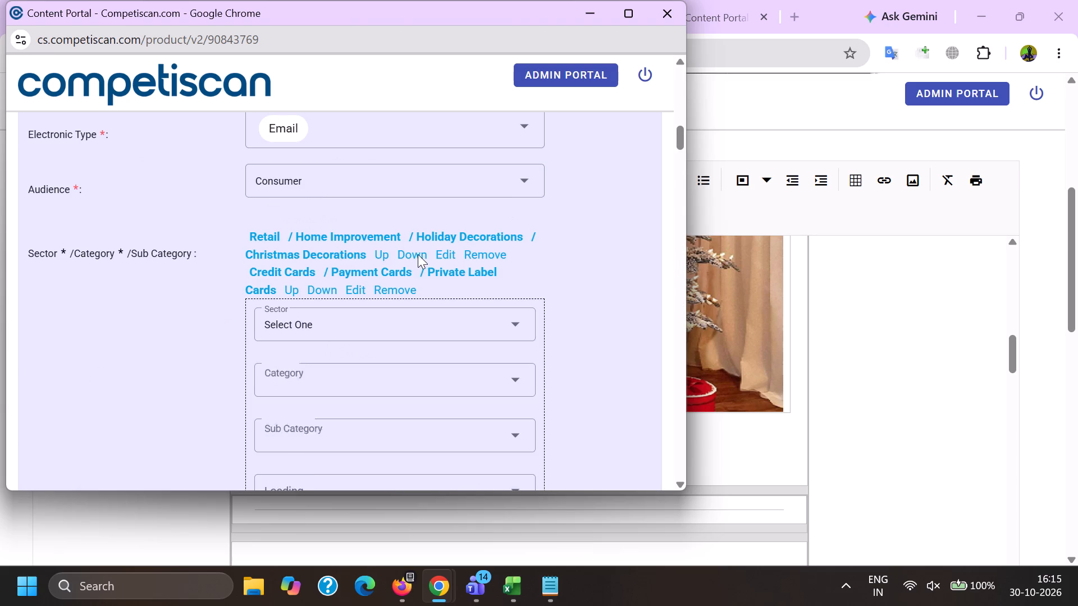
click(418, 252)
Set the offer origin to Provider/Bank and the product name to Macy's Card.
scroll(367, 251, up, 1)
scroll(364, 253, down, 6)
click(285, 158)
double_click(293, 245)
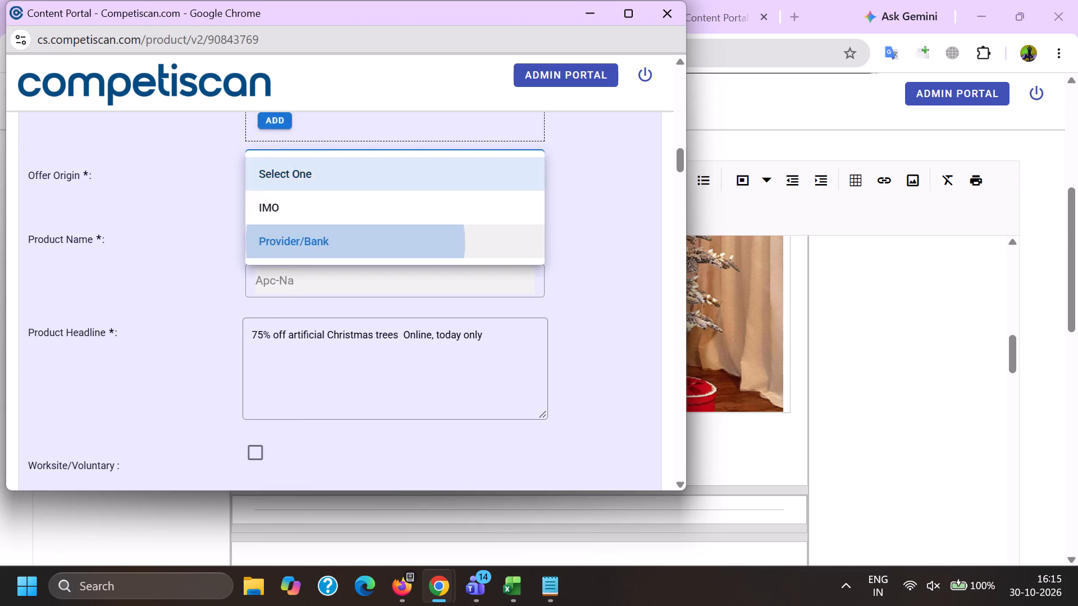
key(ctrl+v)
click(300, 313)
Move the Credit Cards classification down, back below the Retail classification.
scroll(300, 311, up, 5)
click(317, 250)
Replace the product headline with the subject line copied from the email, "75% off artificial Christmas trees Online, today only".
scroll(317, 249, down, 5)
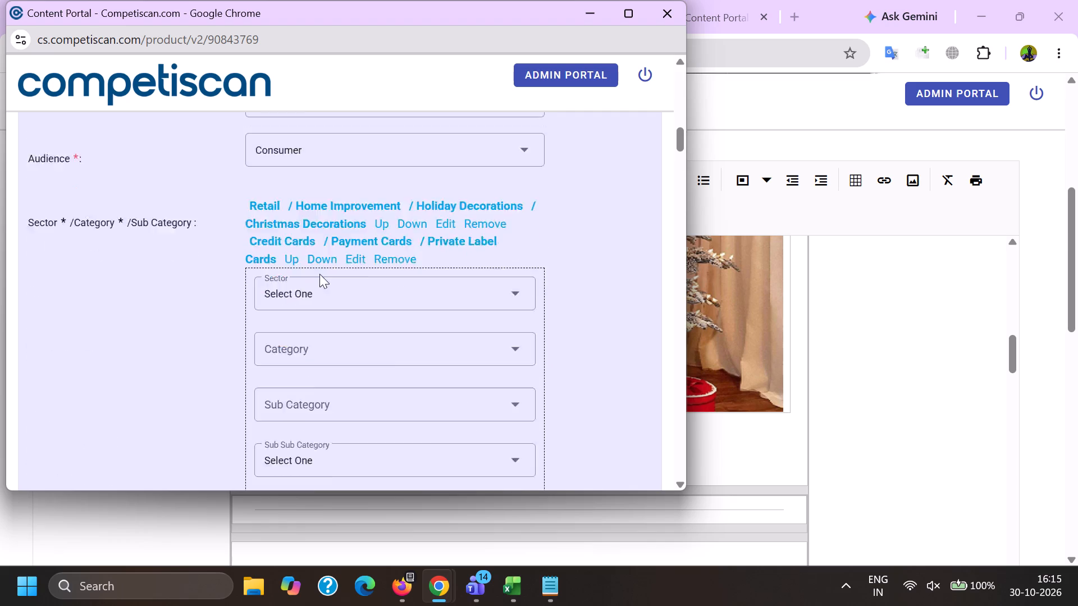
drag(482, 290, 0, 307)
key(BackSpace)
key(alt+Tab)
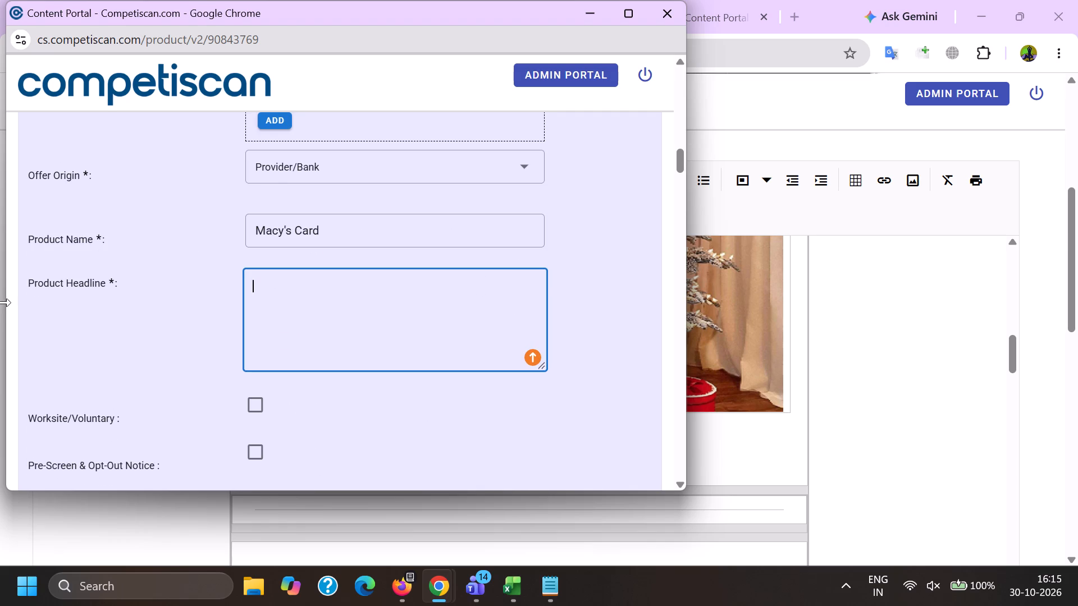
scroll(124, 330, up, 12)
scroll(195, 431, up, 2)
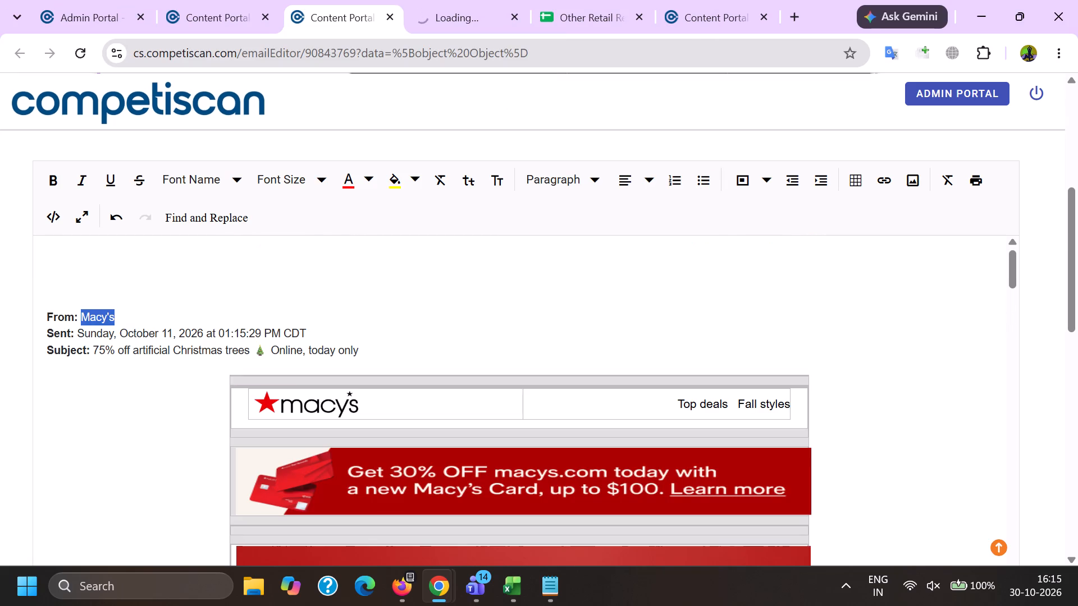
double_click(95, 352)
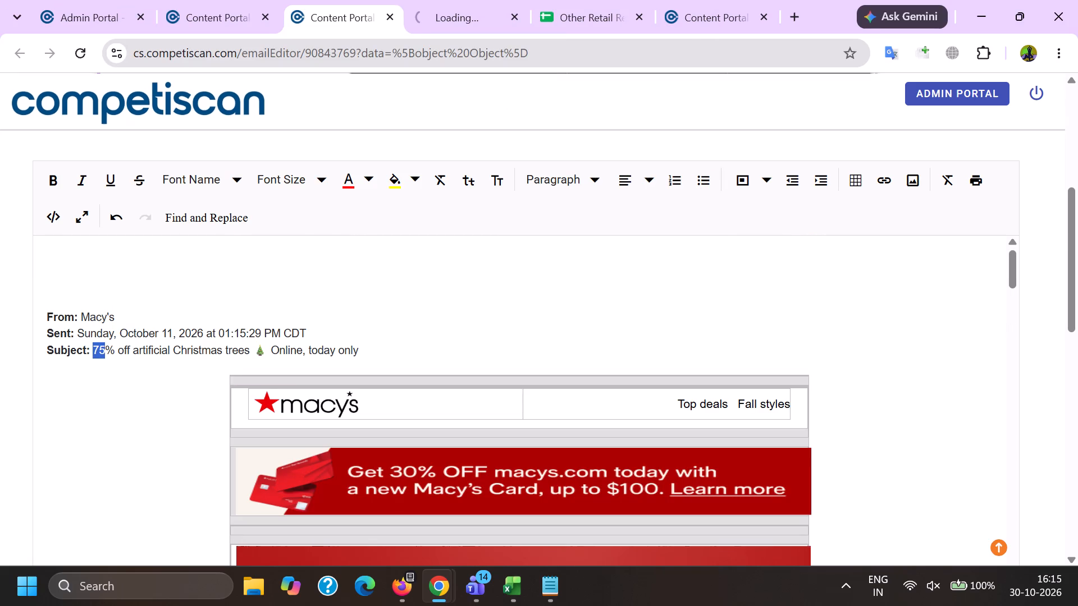
shift+click(364, 333)
shift+click(383, 352)
key(ctrl+c)
key(alt+Tab)
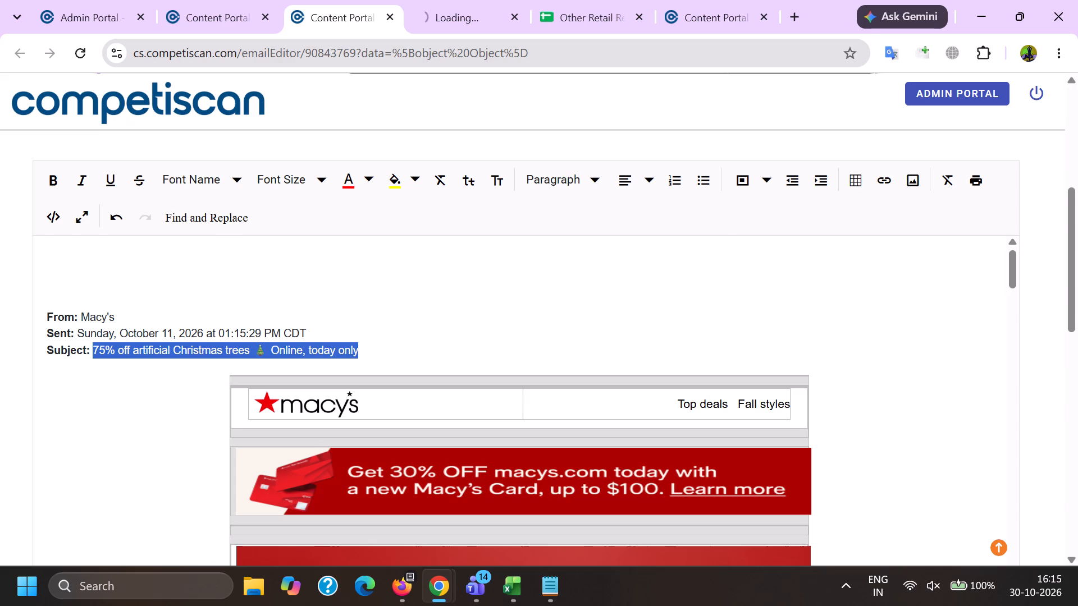
ctrl+click(282, 315)
key(ctrl+v)
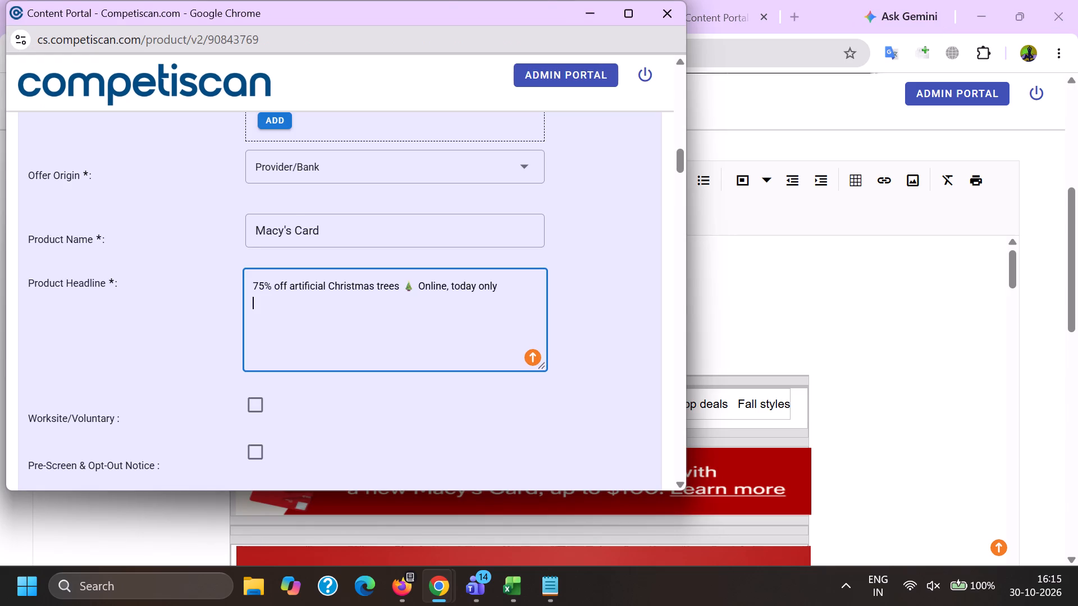
Remove the tree emoji and line break from the product headline and end the sentence with a period.
click(412, 293)
key(BackSpace)
key(BackSpace)
click(495, 297)
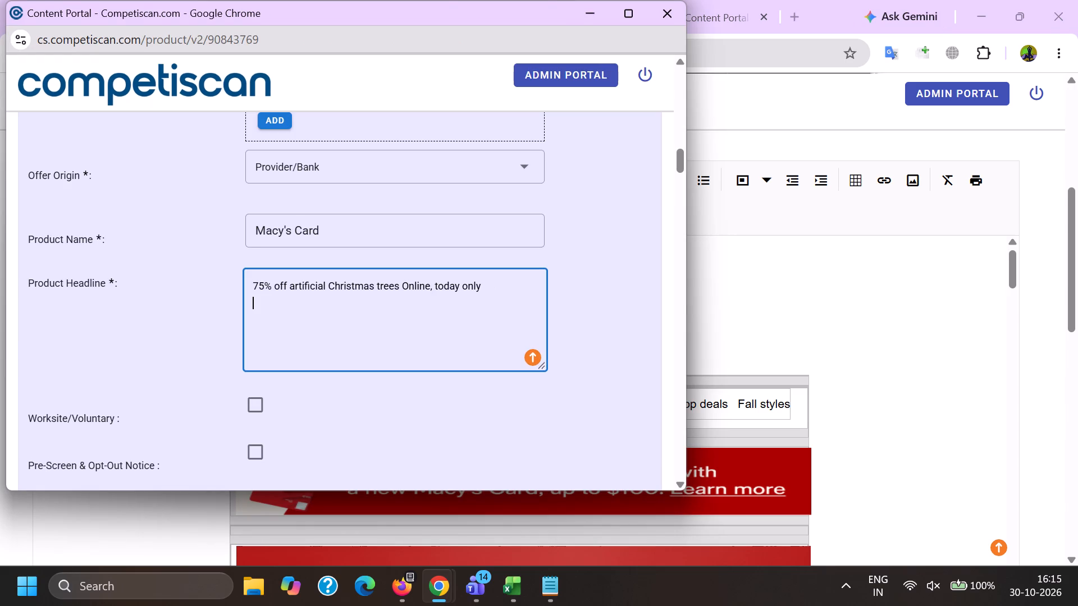
key(BackSpace)
key(period)
key(space)
Append "Get 30% OFF macys.com today with a new Macy's Card, up to $100" to the headline, copied from the other open product form.
key(alt+Tab)
click(749, 0)
scroll(673, 293, up, 2)
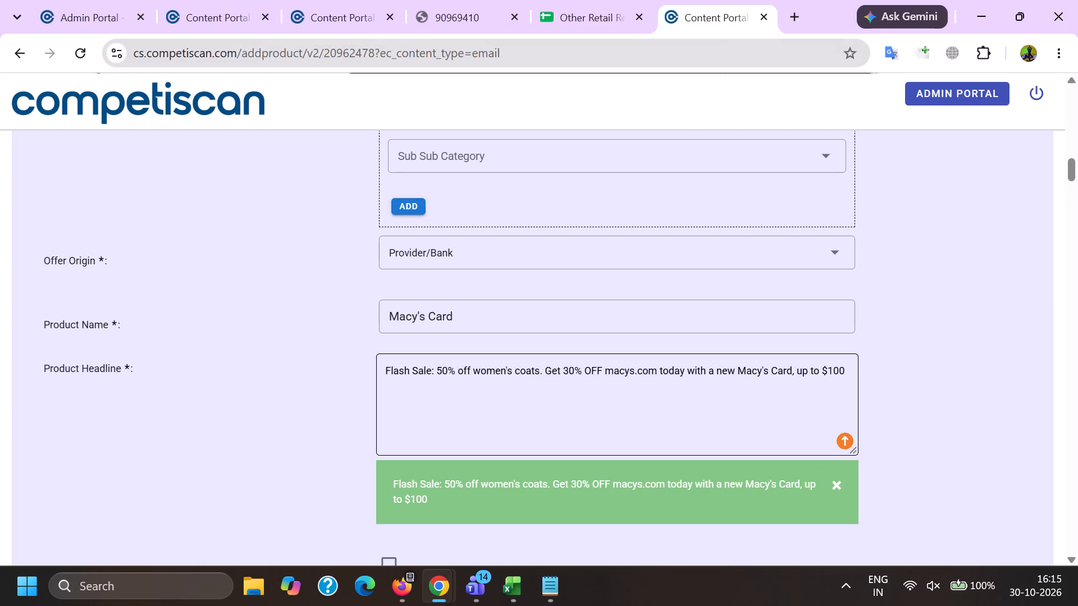
click(549, 371)
drag(549, 371, 558, 375)
shift+click(851, 371)
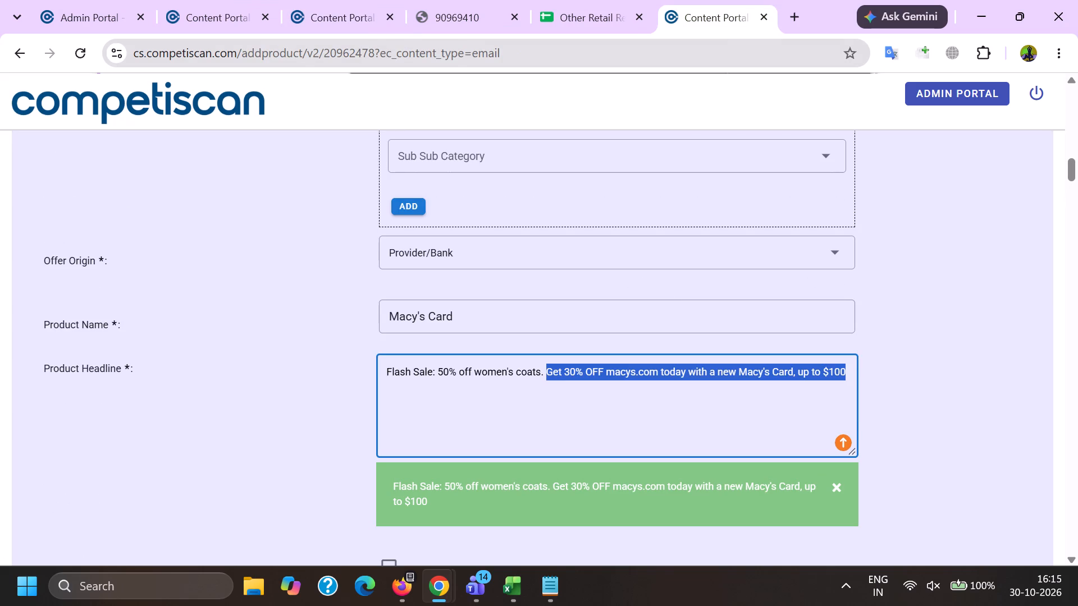
key(ctrl+c)
key(alt+Tab)
key(ctrl+v)
Set the response mechanism to URL/Website and the mailing type to Acquisition.
scroll(319, 327, down, 4)
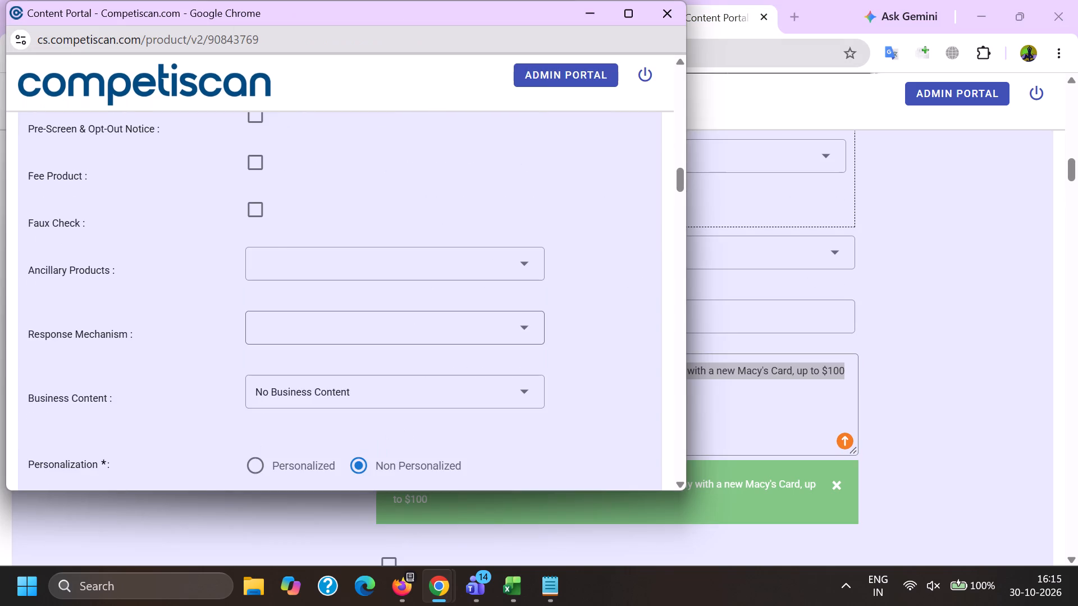
click(324, 333)
scroll(314, 163, down, 9)
click(323, 356)
drag(109, 362, 139, 362)
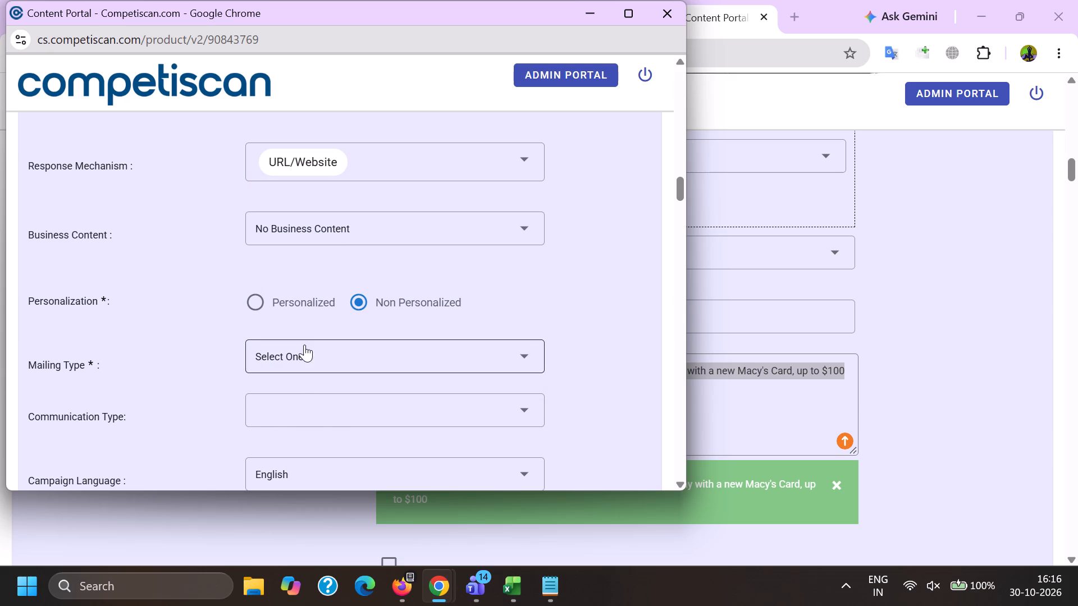
click(304, 345)
click(309, 282)
drag(154, 339, 165, 333)
Include Co-Brand in the product's communication type.
scroll(268, 209, down, 1)
click(281, 313)
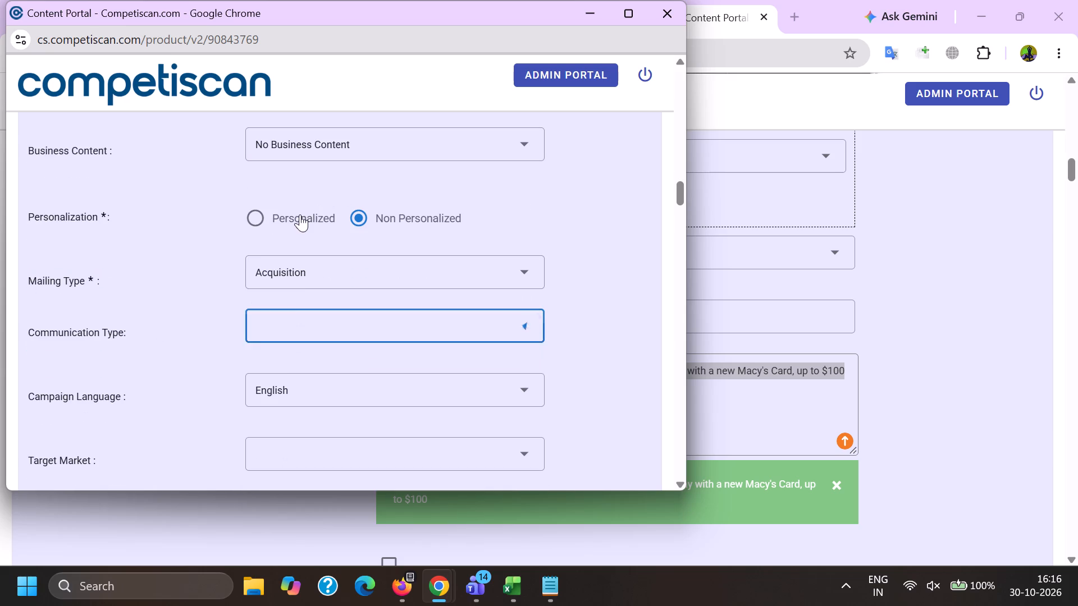
scroll(299, 215, down, 1)
click(321, 366)
scroll(320, 366, down, 4)
click(326, 420)
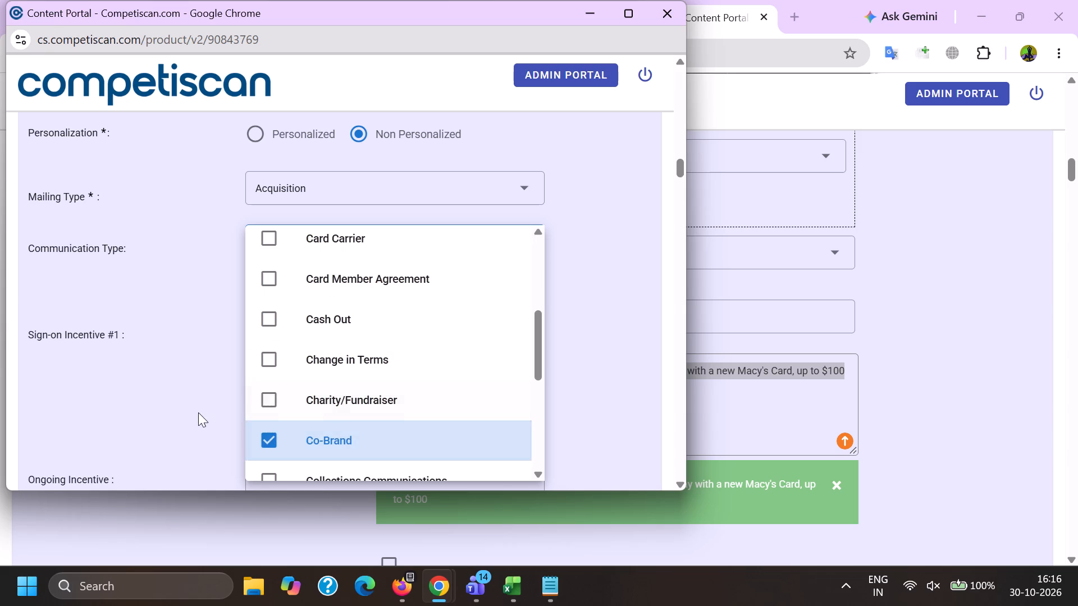
click(198, 412)
Paste the copied 30% OFF Macy's Card offer into Sign-on Incentive #1 and trim its opening word.
scroll(249, 282, down, 3)
click(294, 144)
key(ctrl+v)
scroll(294, 327, up, 3)
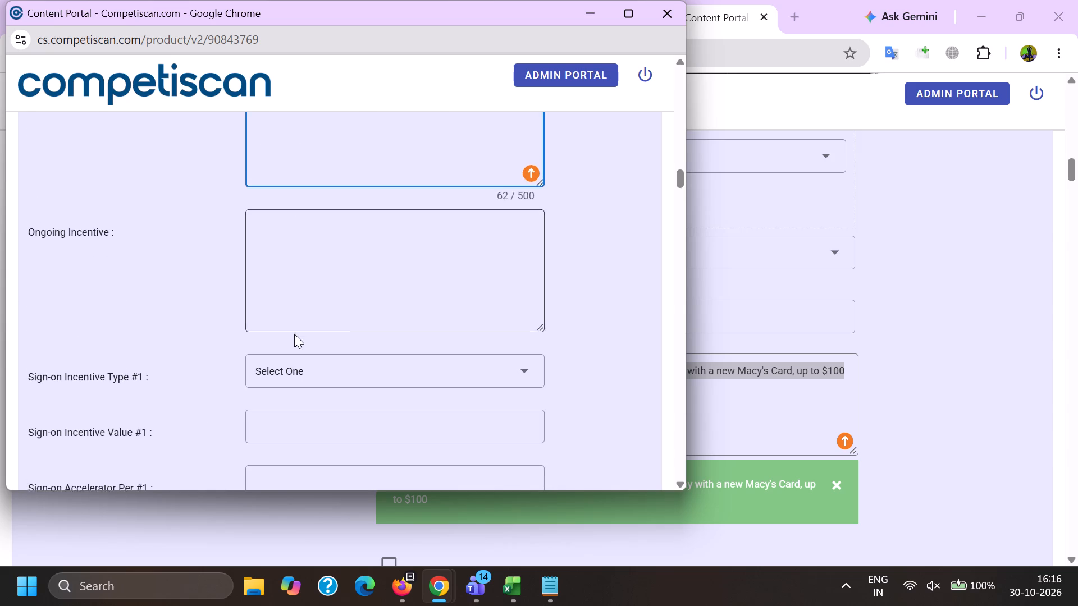
drag(277, 332, 128, 319)
key(BackSpace)
Set Sign-on Incentive Type #1 to Coupon/Discount.
scroll(245, 319, down, 4)
click(274, 276)
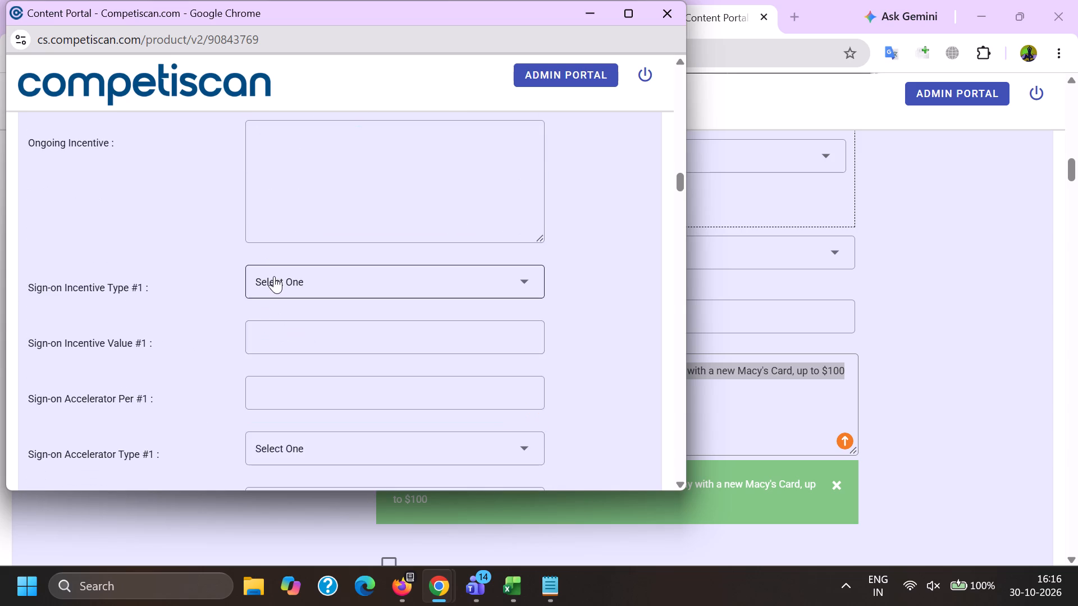
scroll(289, 384, down, 3)
click(311, 347)
drag(196, 367, 212, 371)
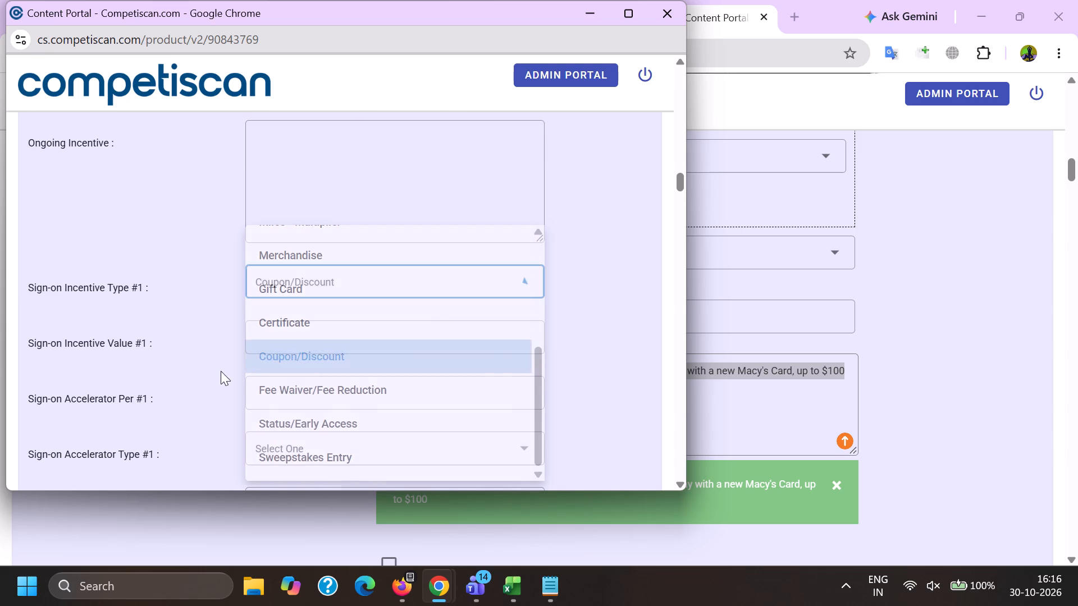
Enter 30.00 as Sign-on Incentive Value #1 and 30.00 as Sign-on Max award #1.
click(293, 337)
text(30)
key(period)
key(0)
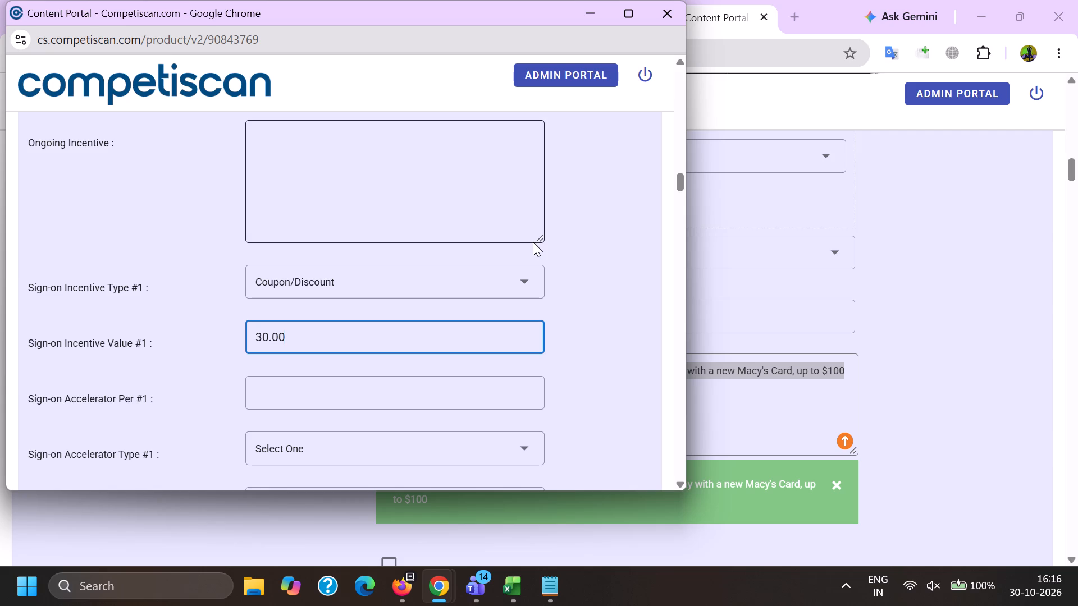
key(Tab)
key(Tab)
key(3)
text(0.0)
key(0)
key(Tab)
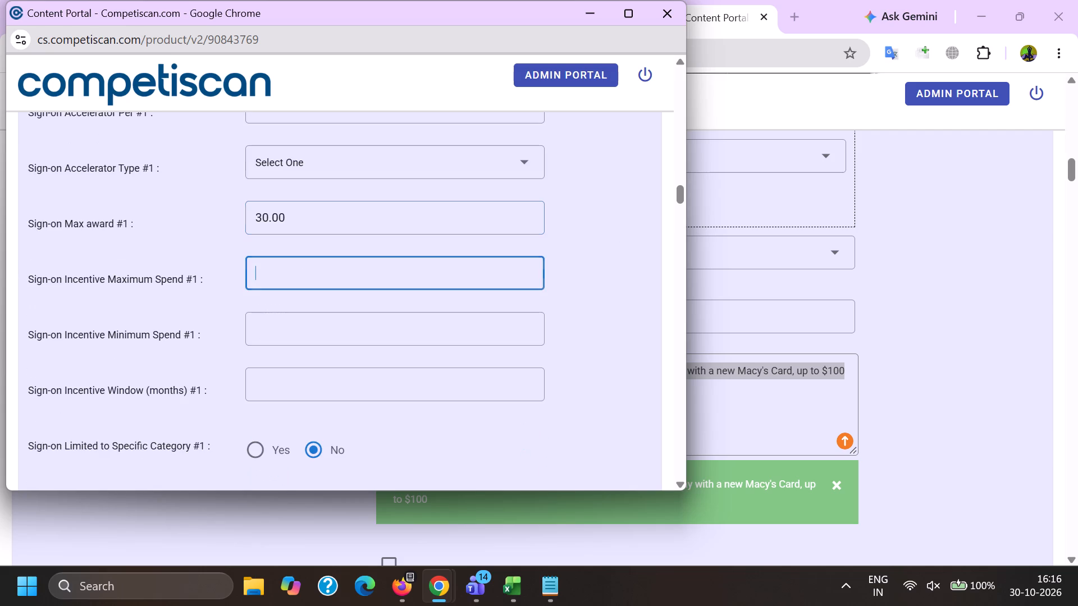
In the payment card offer details, choose the application type and set the primary card level to Not Mentioned.
scroll(611, 237, down, 20)
scroll(611, 237, down, 3)
click(298, 257)
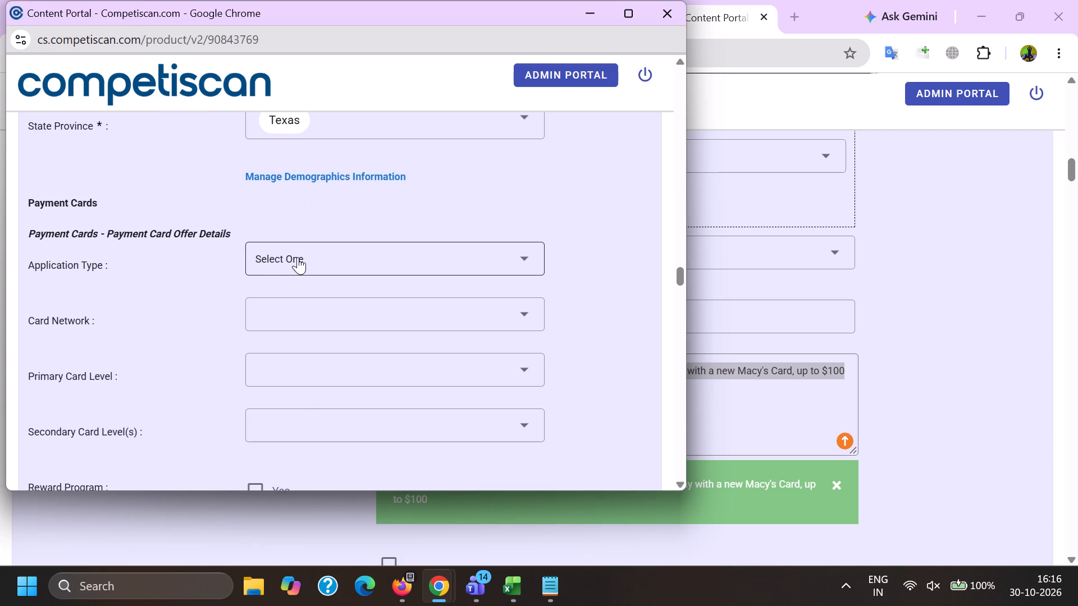
click(324, 332)
click(227, 343)
click(286, 363)
scroll(309, 241, down, 3)
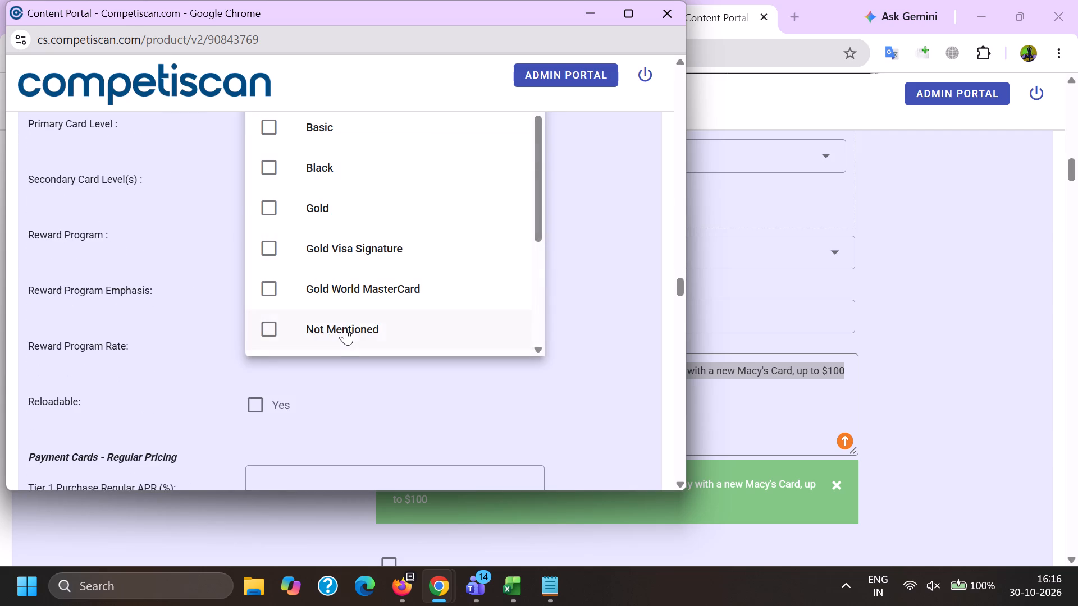
click(345, 328)
drag(138, 299, 148, 292)
Mark the reward program as Yes and set its emphasis to Points.
click(253, 237)
click(282, 288)
click(319, 382)
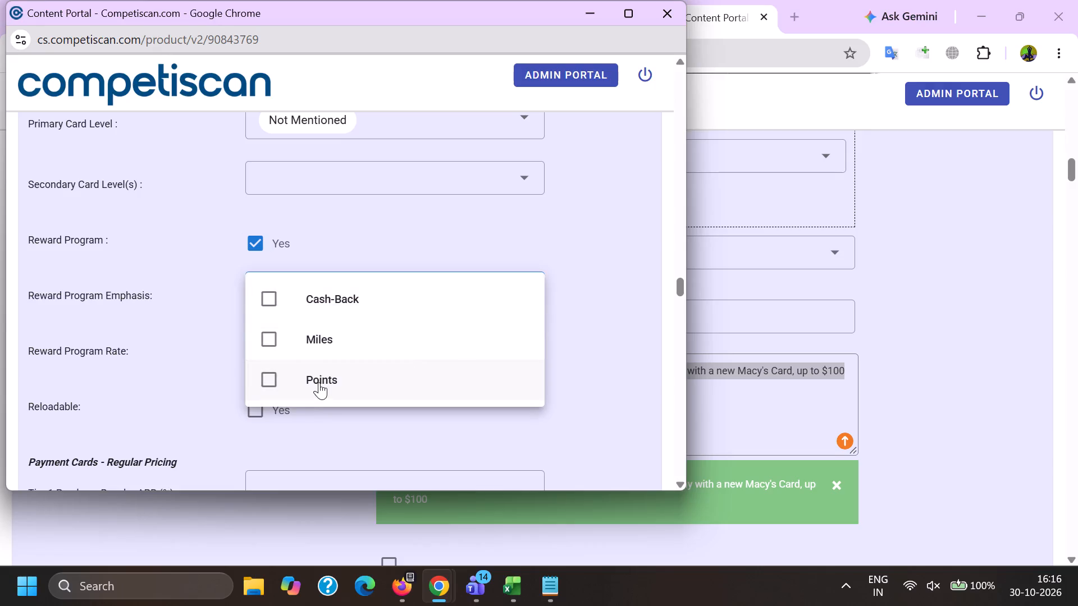
double_click(179, 382)
Mark Credit Card Mentioned in the retail credit section and submit the product form.
key(End)
click(257, 216)
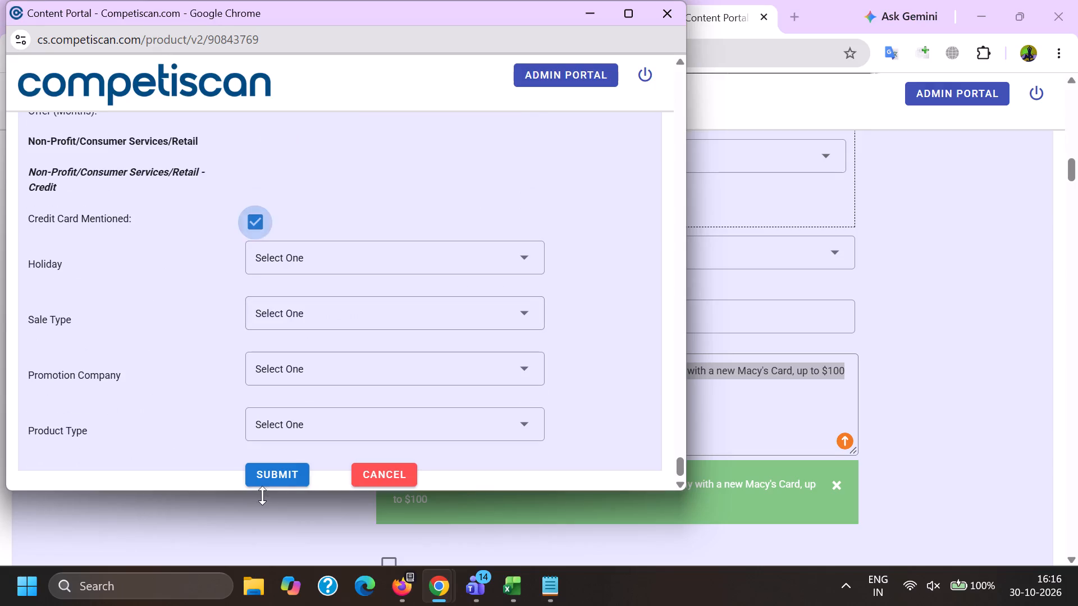
click(272, 474)
Return to the email list and rerun the subject search for "75% off artificial Christmas trees Online, today only".
click(984, 281)
click(254, 0)
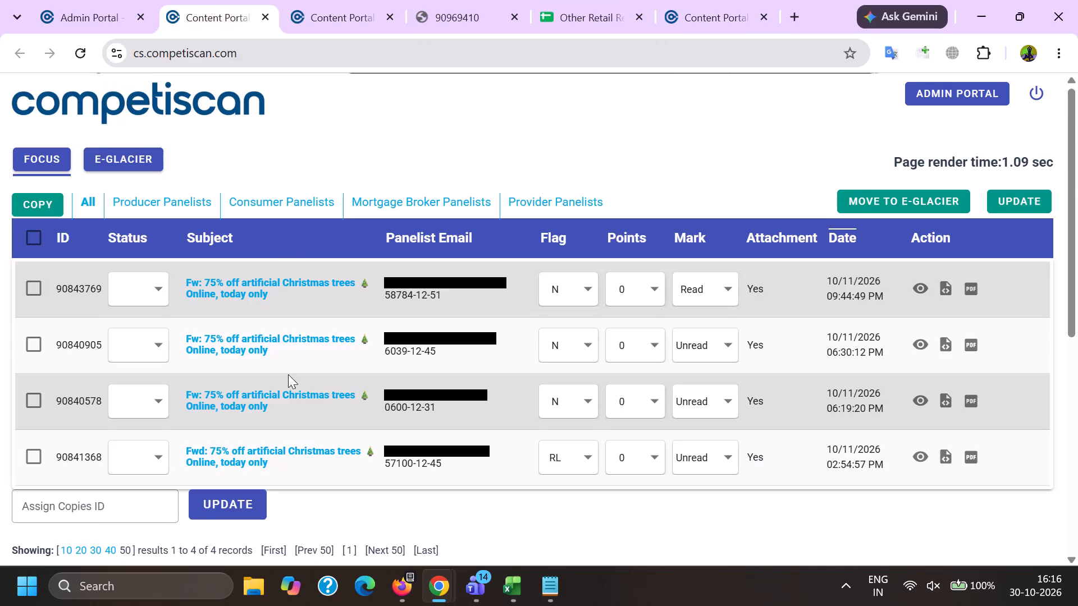
scroll(353, 391, down, 2)
click(533, 444)
Switch to Firefox, reload the Focus list, and copy the next email's subject text, "New fall coats—now 25% off".
click(500, 584)
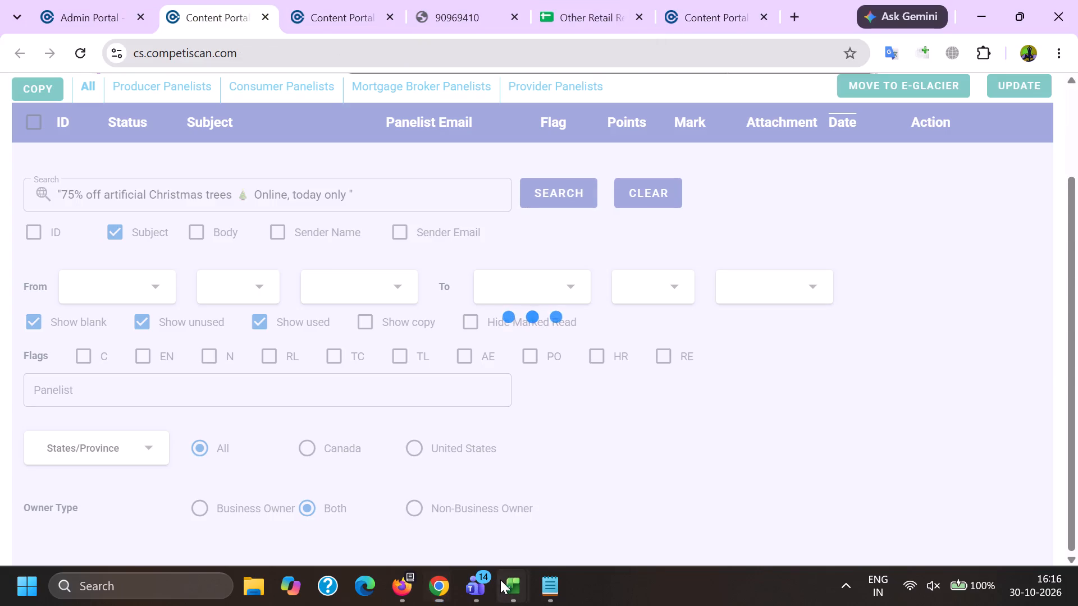
click(710, 521)
click(396, 592)
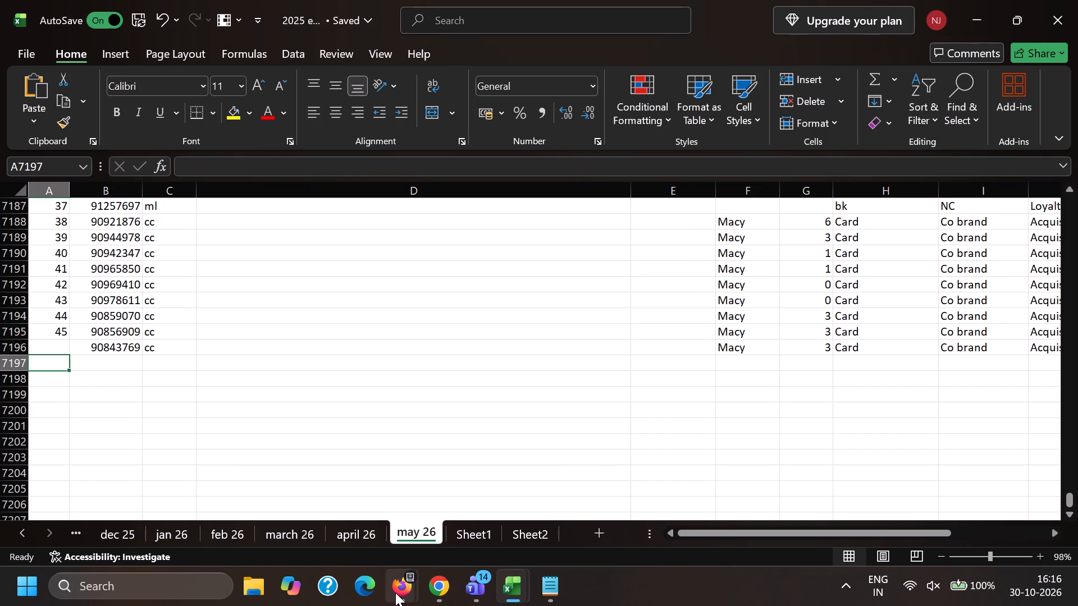
click(312, 525)
click(143, 0)
click(50, 169)
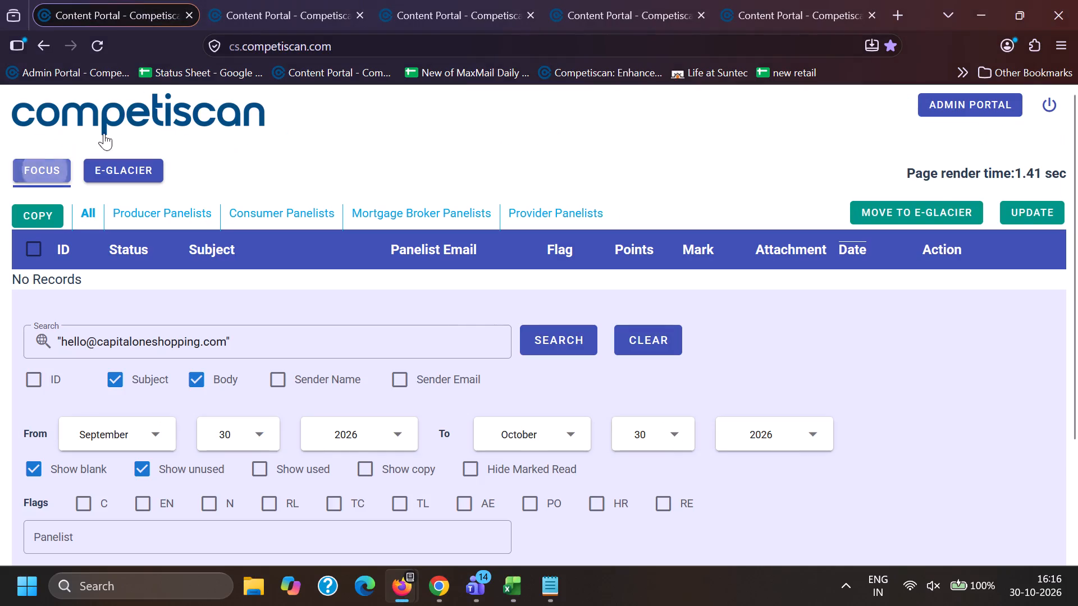
click(334, 0)
click(138, 0)
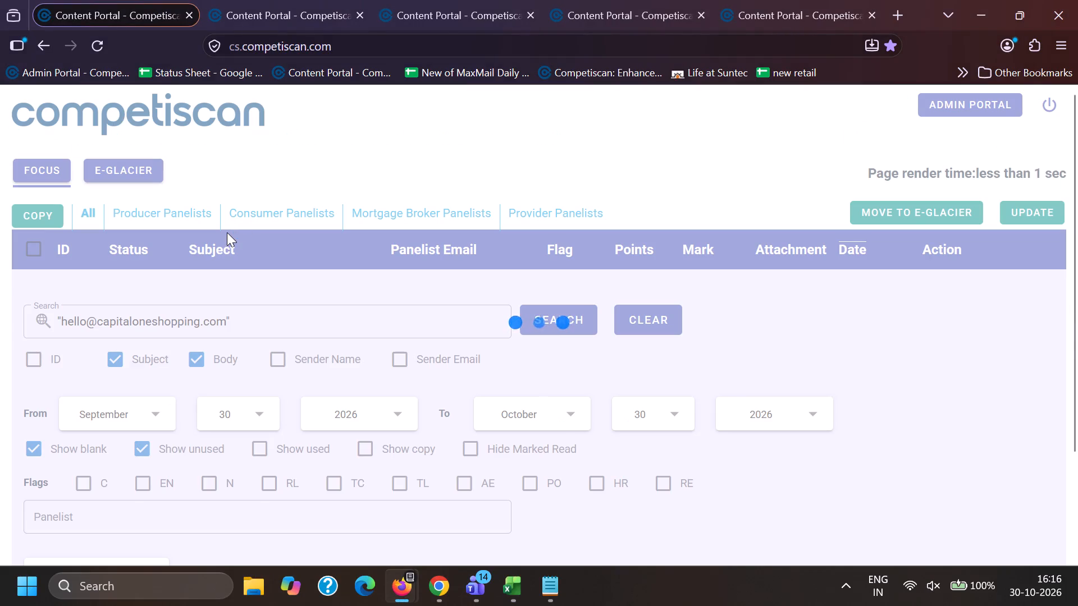
click(281, 0)
scroll(247, 466, down, 1)
drag(207, 393, 355, 391)
key(ctrl+c)
key(ctrl+c)
Back in Chrome, assign emails 90840905 and 90840578 as copies of 90843769.
click(442, 569)
drag(294, 517, 293, 511)
triple_click(79, 295)
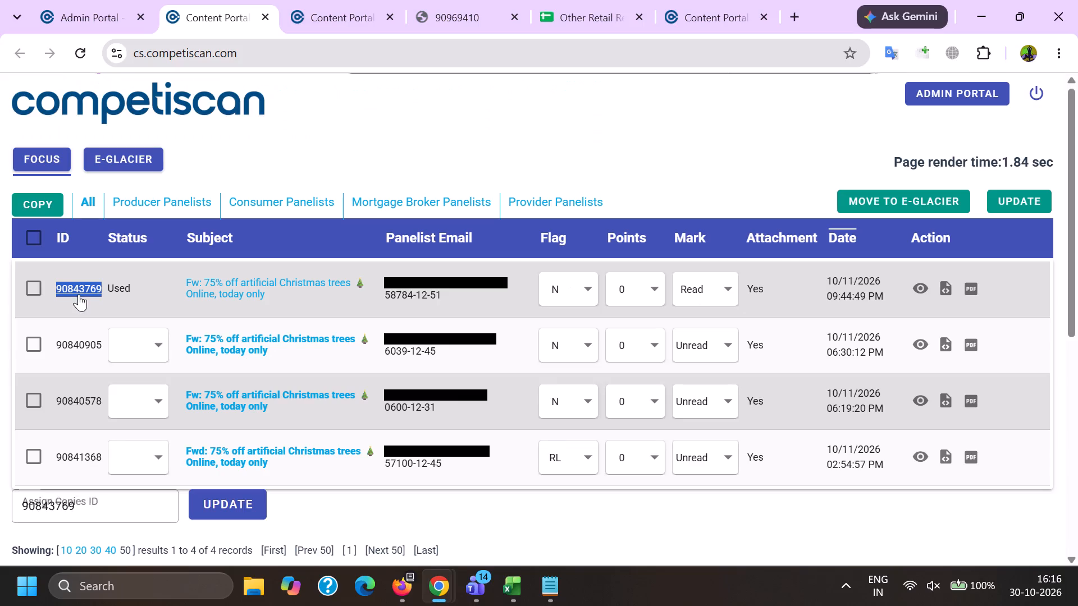
click(79, 295)
click(36, 336)
click(29, 386)
click(231, 511)
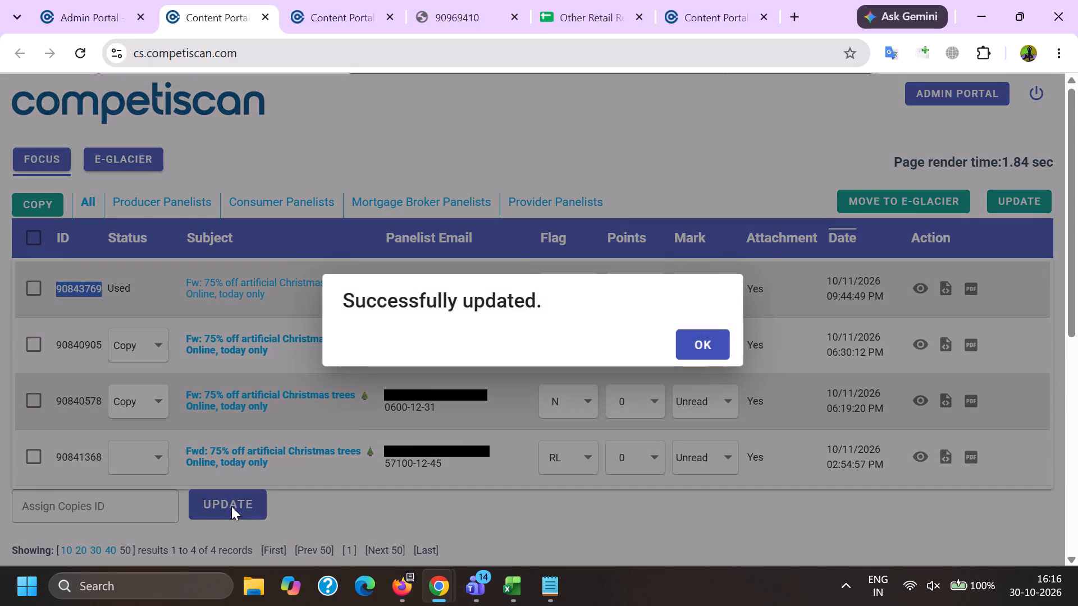
click(320, 517)
Replace the search text with the copied subject "New fall coats—now 25% off" in quotation marks and run the search.
scroll(302, 382, down, 1)
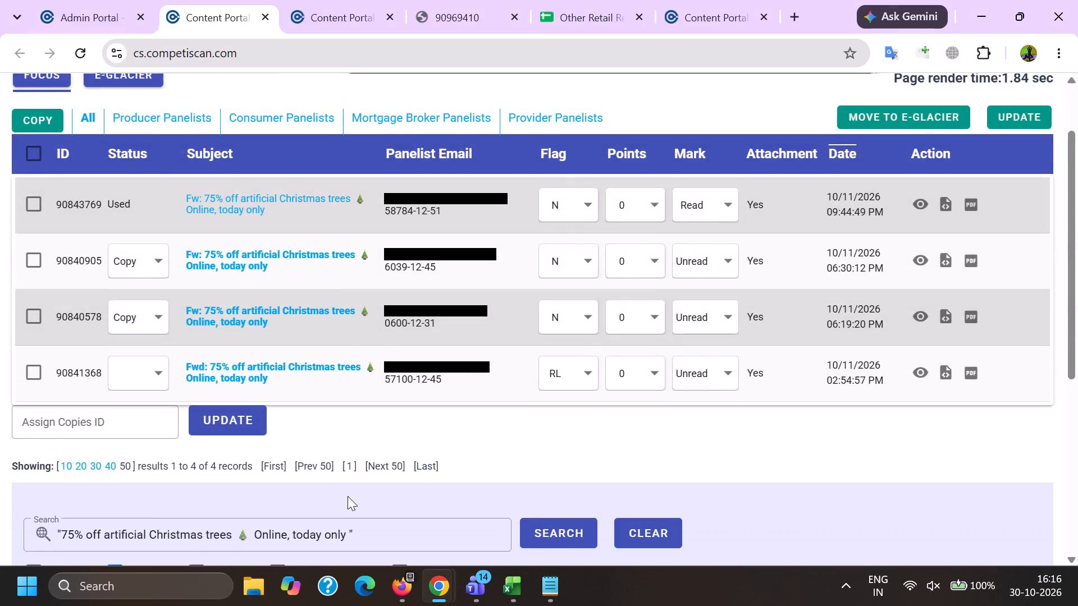
drag(389, 529, 1, 570)
key(BackSpace)
key(shift+quotedbl)
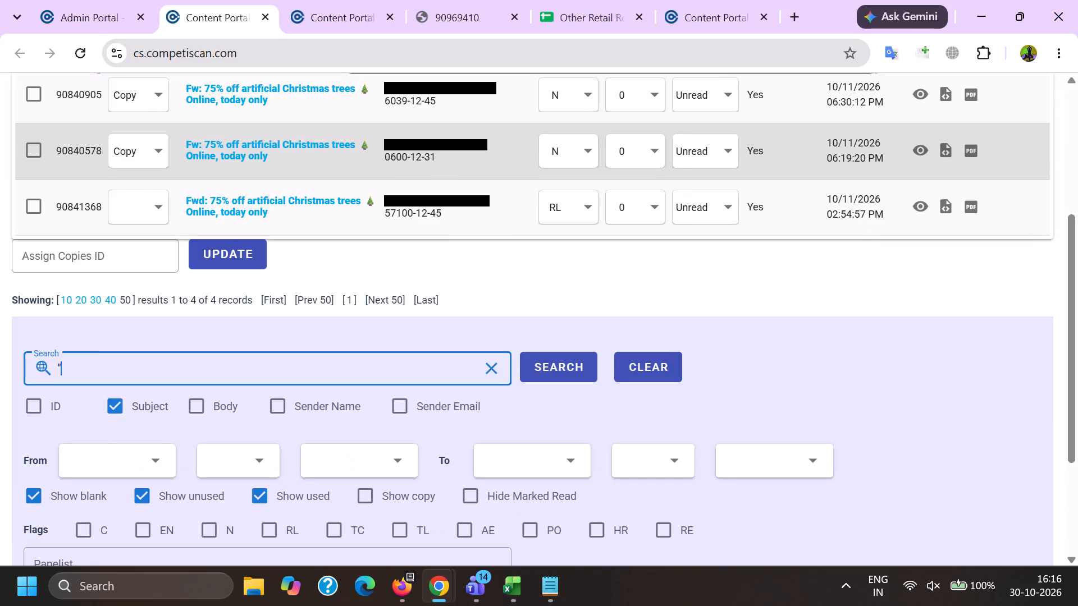
key(ctrl+v)
key(shift+quotedbl)
key(Return)
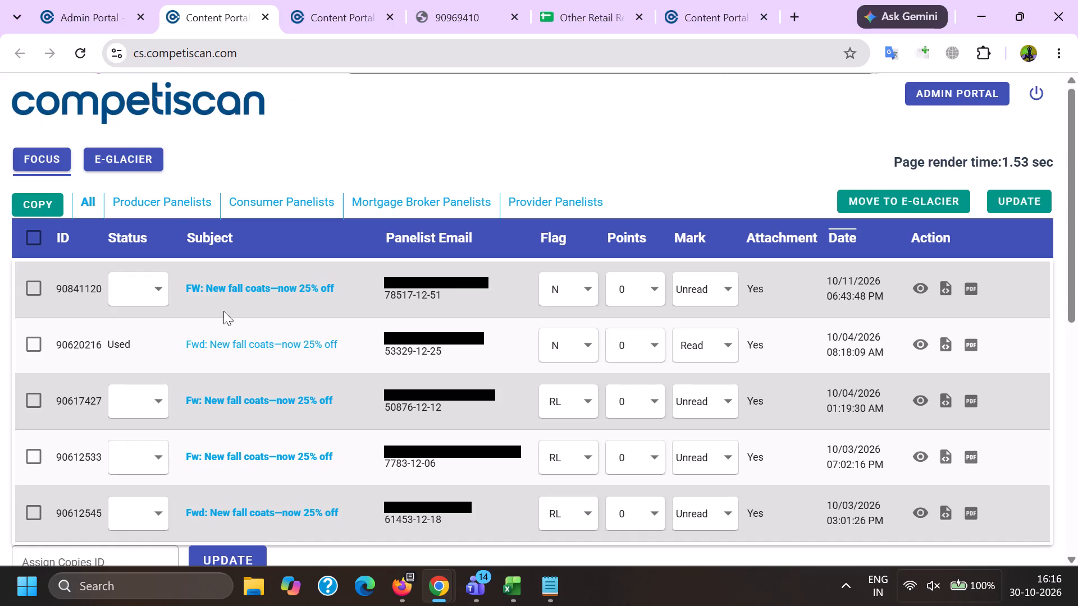
triple_click(79, 343)
click(44, 282)
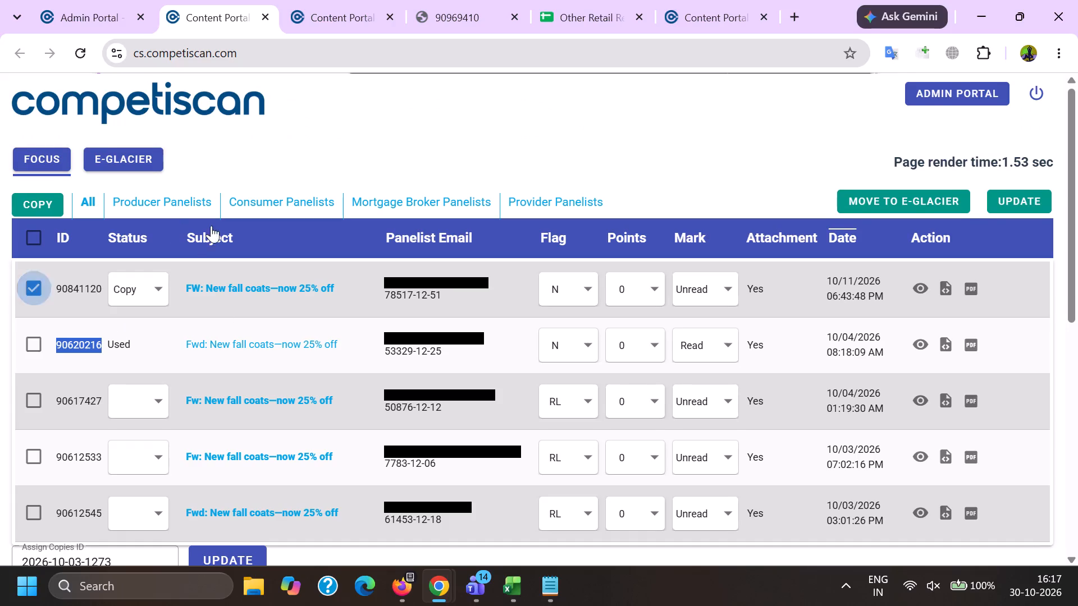
scroll(199, 222, down, 2)
click(222, 390)
Switch to the Firefox email list and copy the subject "Flash Sale: up to 65% off shoes for the whole family" from email 90839932.
click(406, 599)
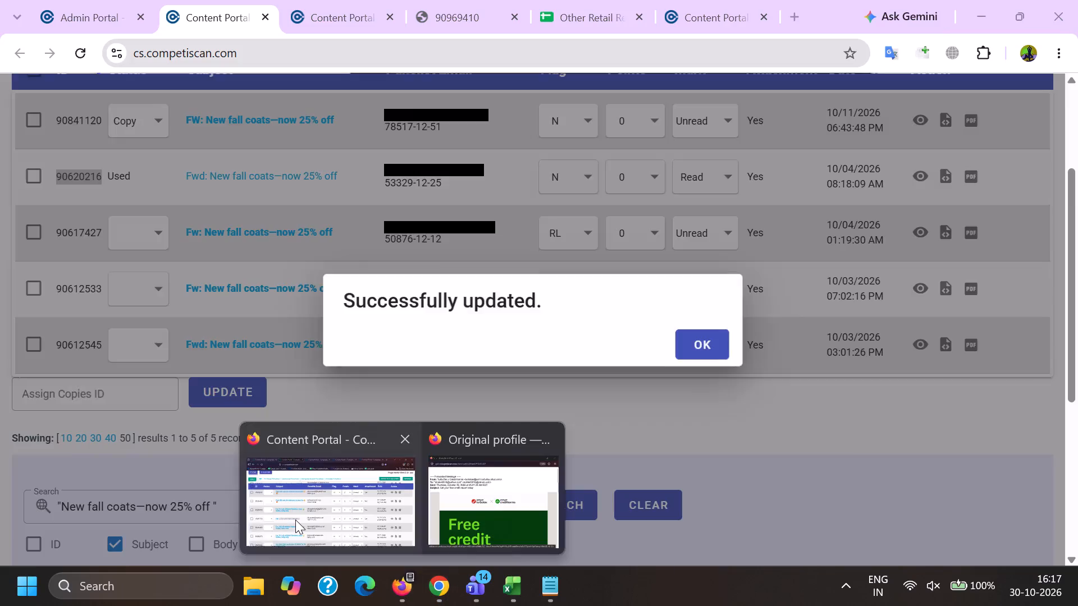
click(295, 520)
scroll(210, 461, down, 1)
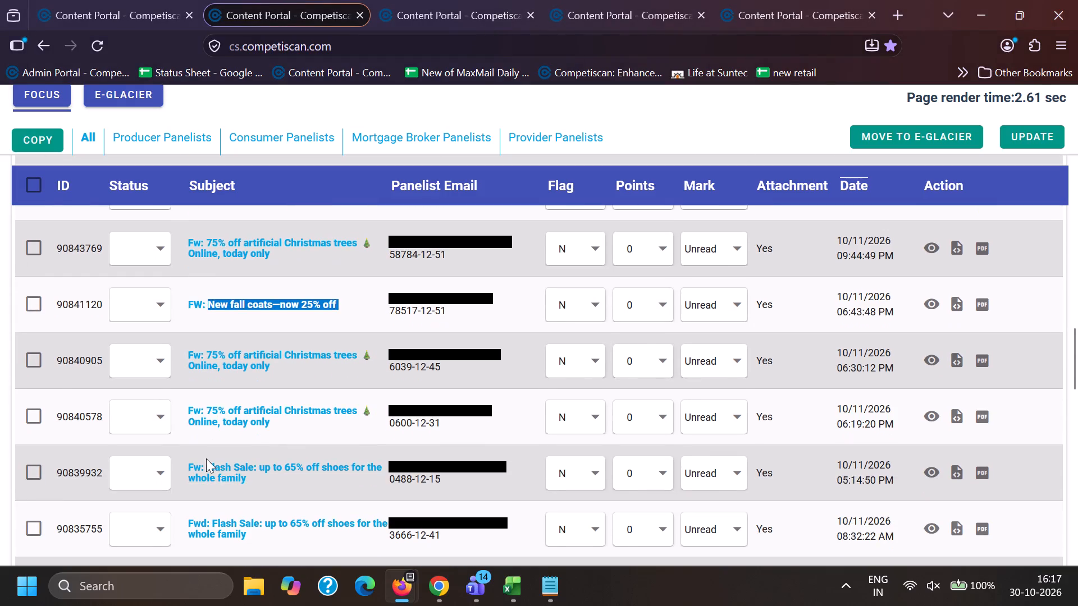
drag(206, 458, 280, 481)
key(ctrl+c)
key(ctrl+c)
Rerun the existing Macy's address search to refresh the Firefox email list.
scroll(291, 371, down, 4)
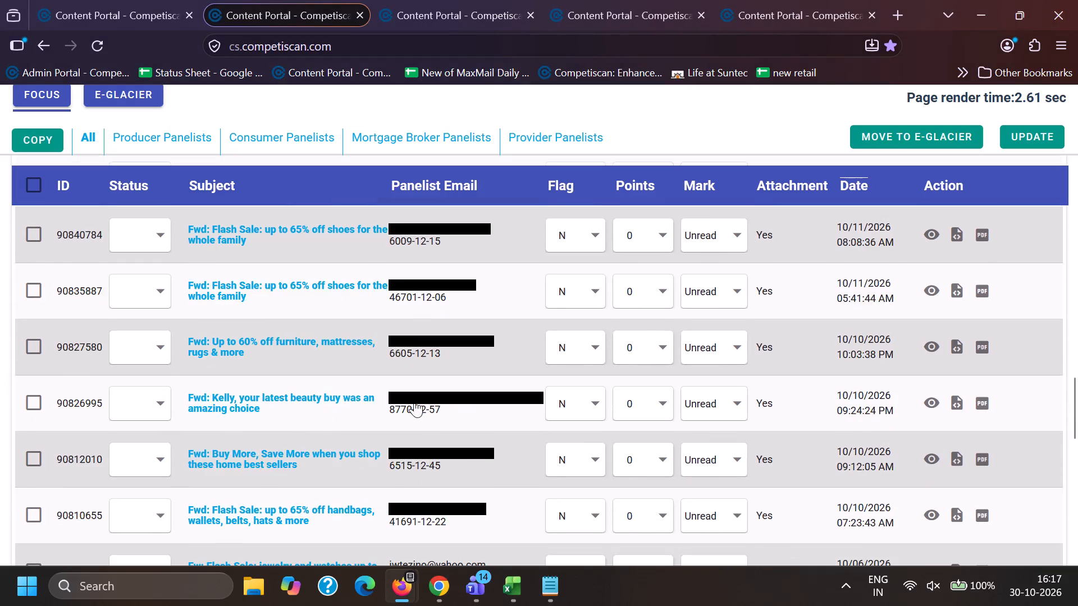
scroll(446, 449, down, 7)
click(559, 397)
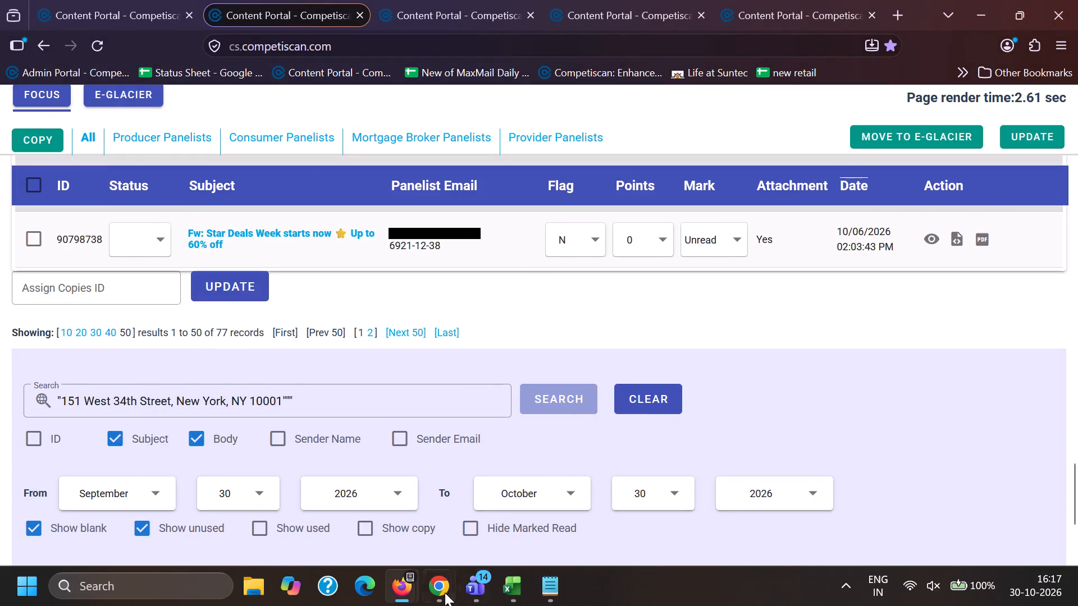
Switch to Chrome and search the email subjects for the quoted phrase "Flash Sale: up to 65% off shoes for the whole family".
click(441, 595)
click(309, 529)
click(304, 518)
drag(334, 510, 3, 480)
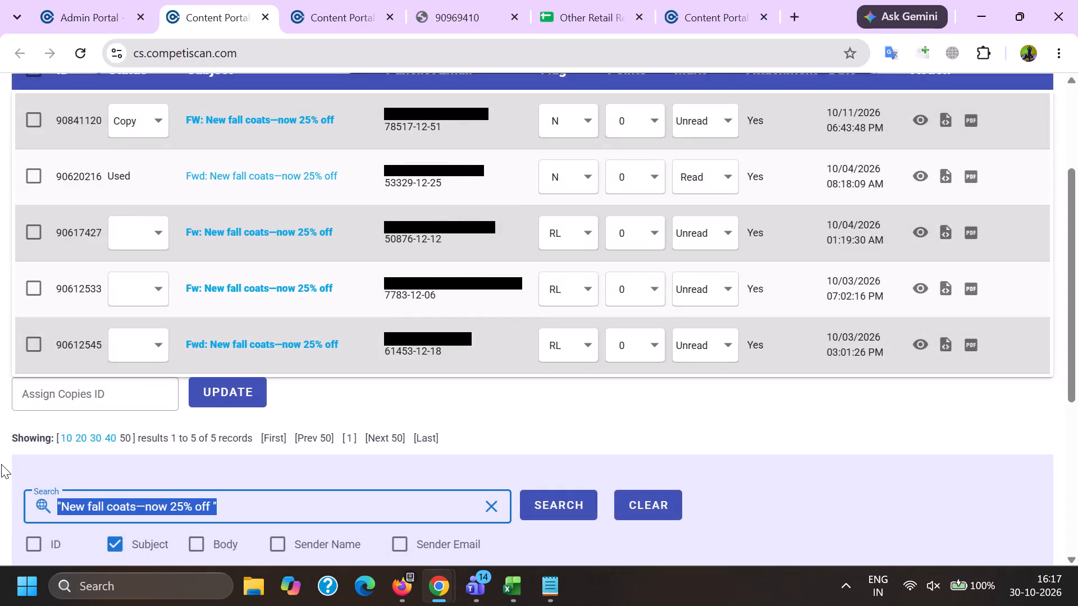
key(BackSpace)
key(shift+quotedbl)
key(ctrl+v)
key(shift+quotedbl)
key(Return)
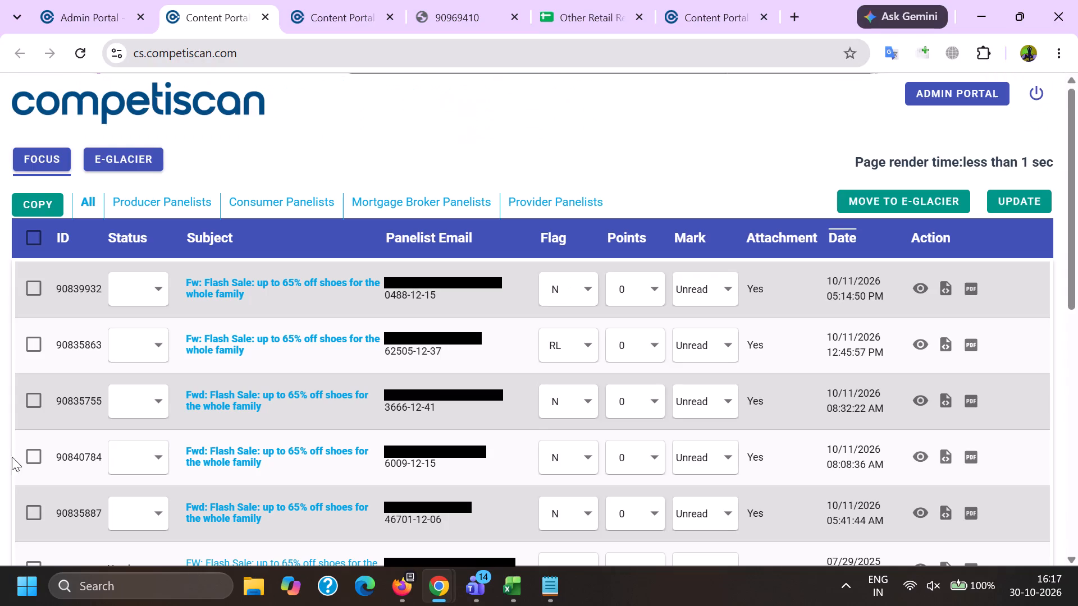
scroll(12, 457, down, 2)
scroll(327, 452, up, 4)
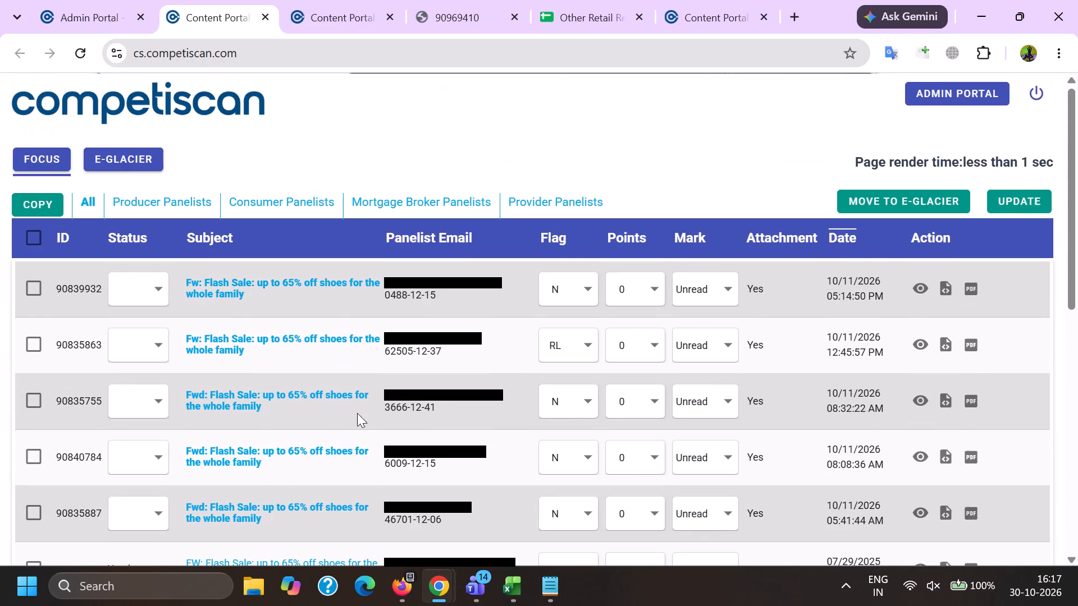
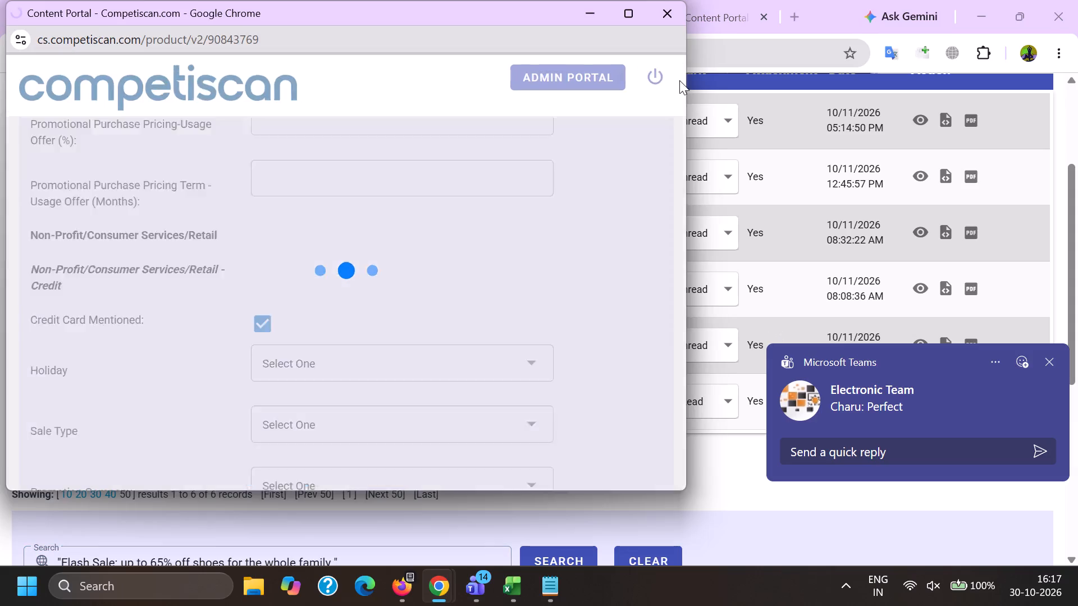
Copy email ID 90835887 from its editor page and add it to the next empty row of Excel's may 26 sheet.
drag(679, 79, 631, 404)
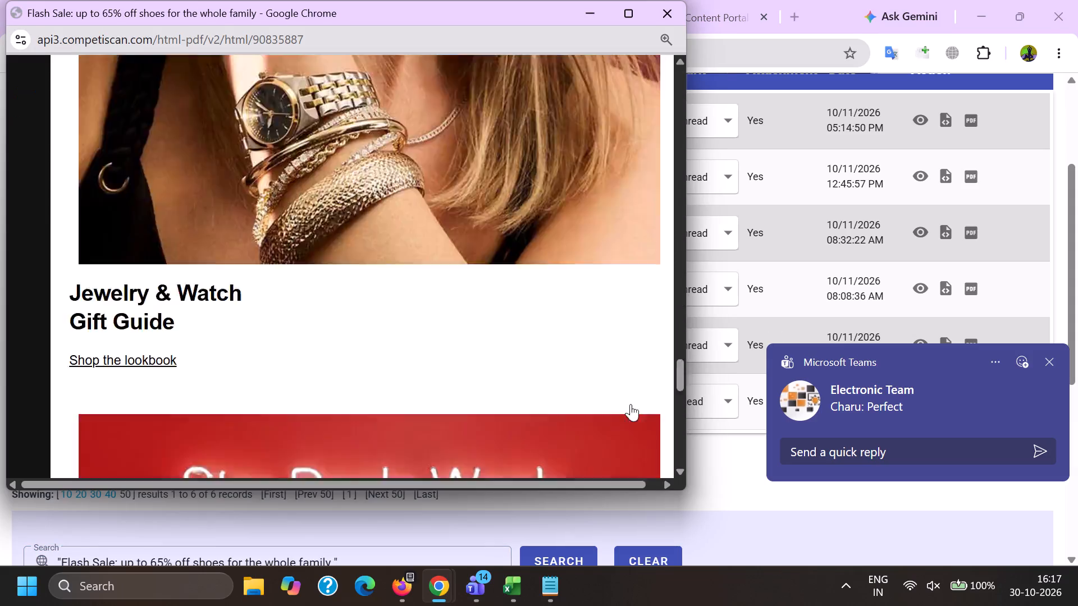
drag(631, 404, 642, 472)
key(alt+Tab)
ctrl+click(228, 347)
click(244, 0)
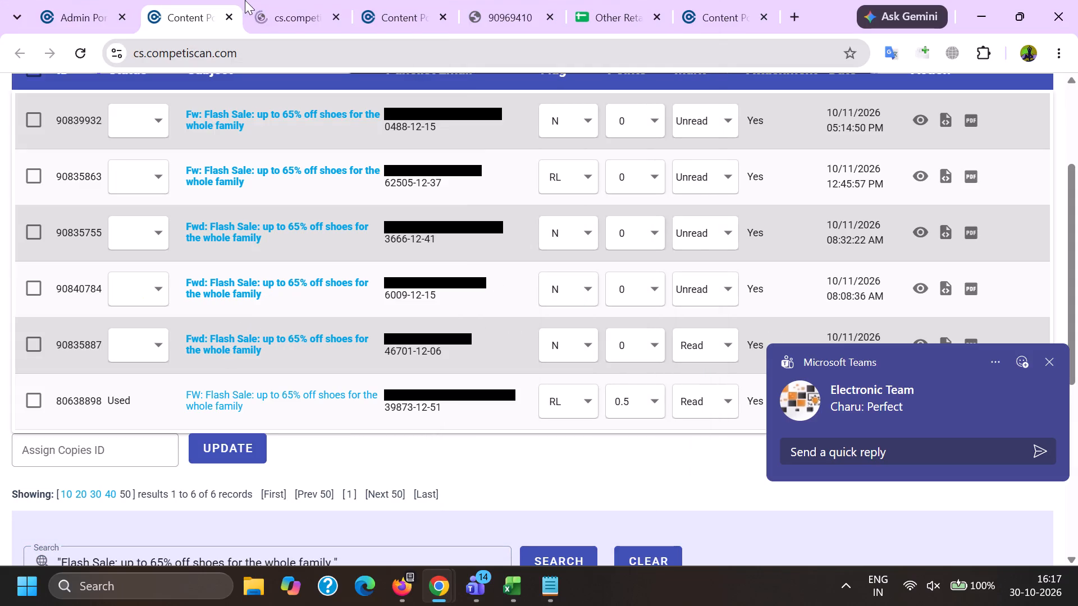
click(305, 0)
double_click(330, 48)
key(ctrl+c)
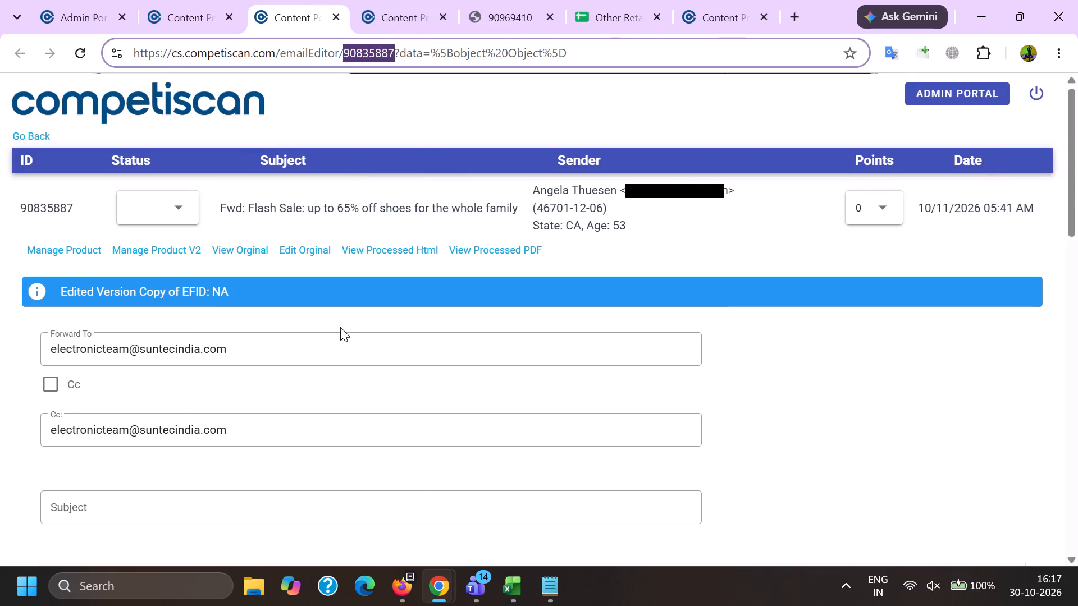
key(alt+Tab)
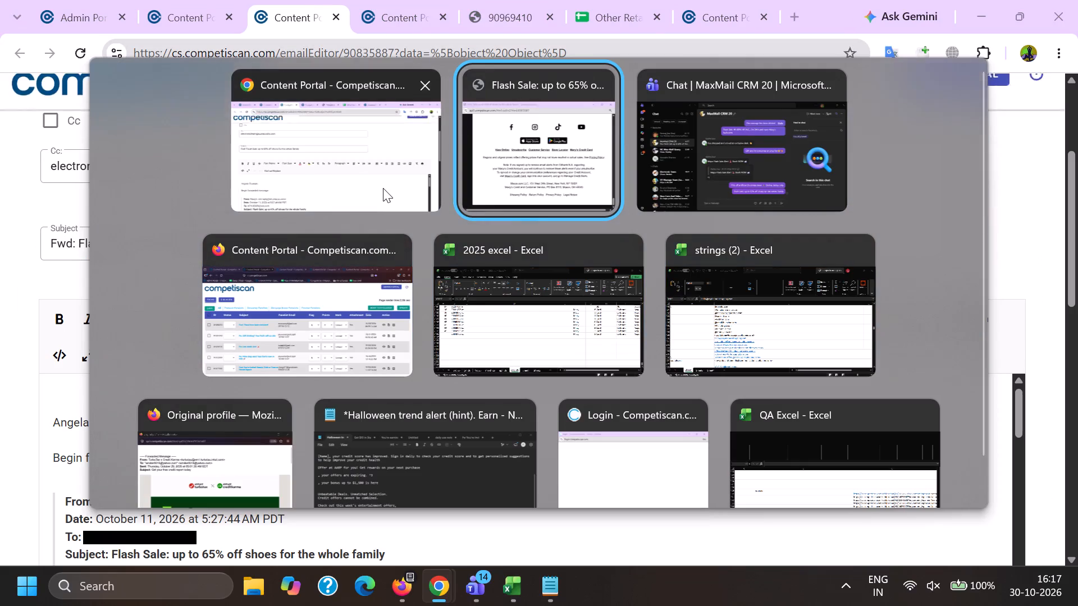
click(383, 187)
click(520, 583)
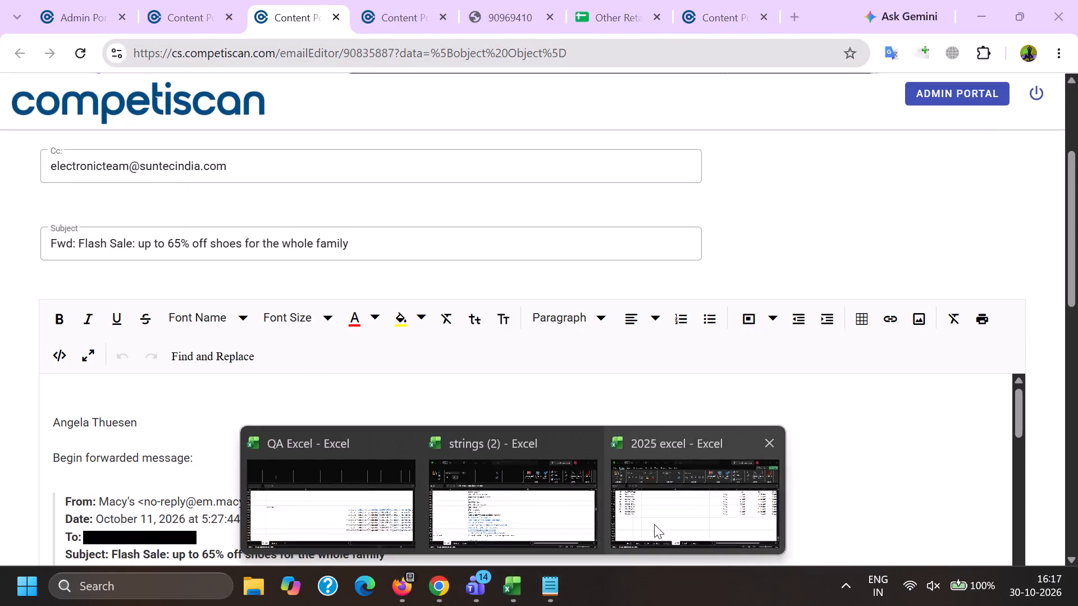
click(655, 523)
click(94, 355)
key(ctrl+v)
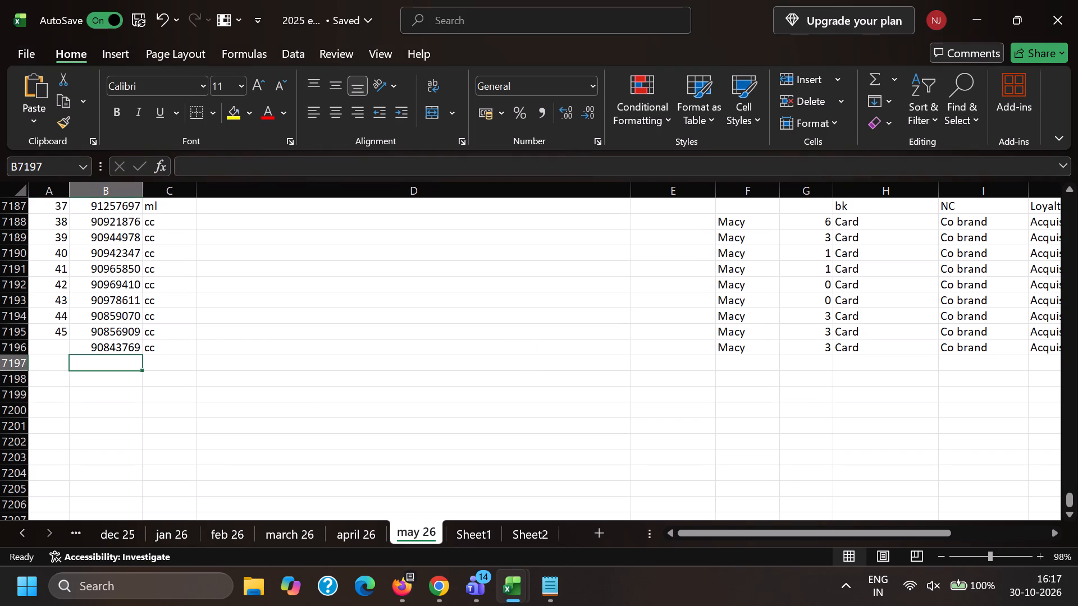
Enter cc in column C for the rows of emails 90843769 and 90835887.
click(167, 349)
key(c)
key(c)
click(163, 364)
key(c)
key(c)
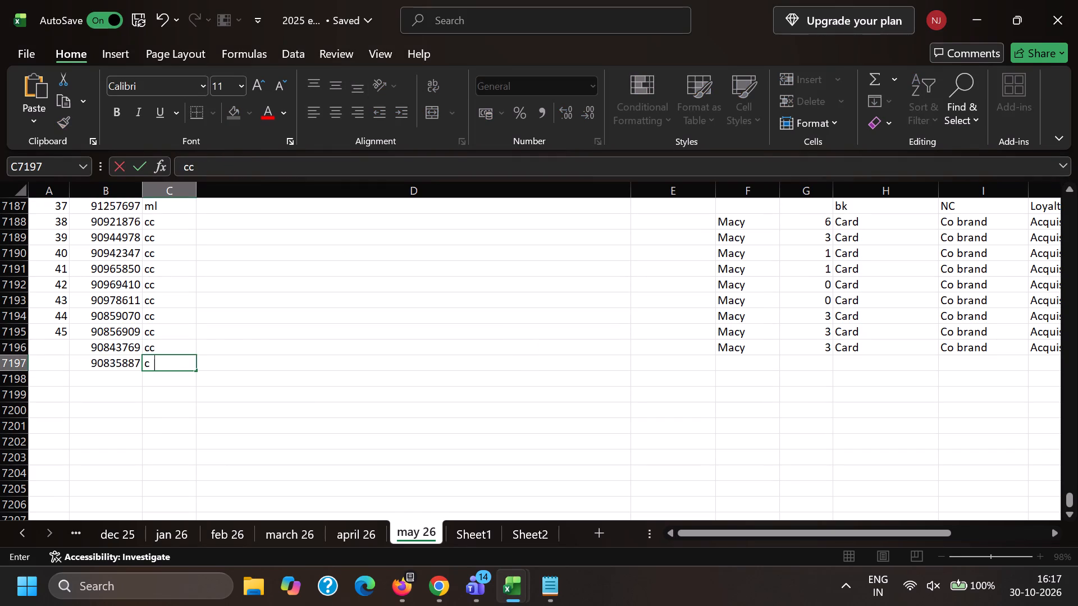
Complete the 90835887 row with Macy in column F, Card in H, Co brand in I and the acquisition entry in the following column.
click(746, 359)
key(m)
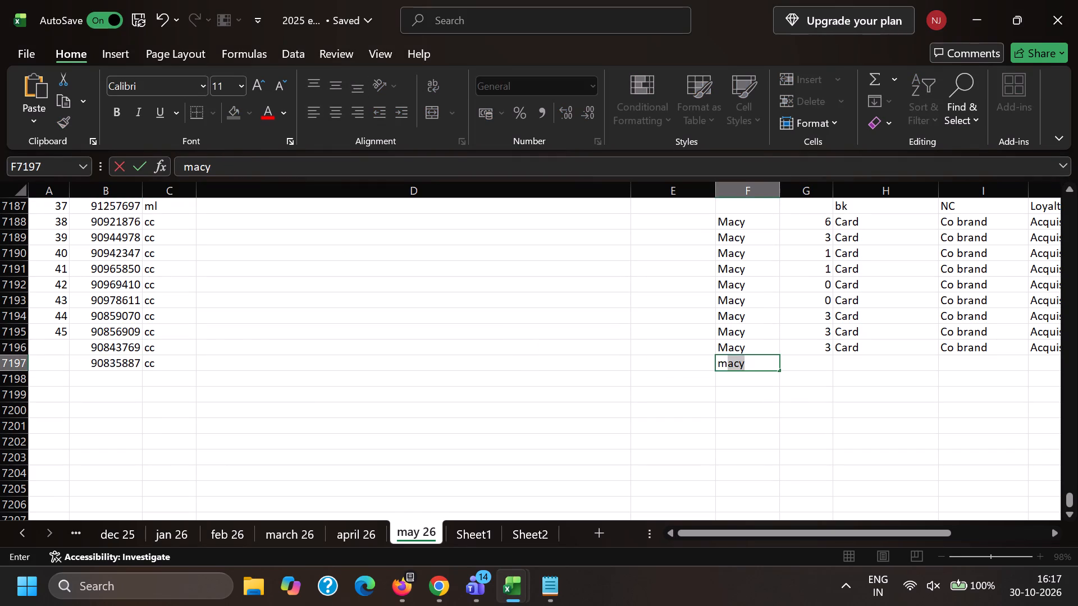
key(Right)
key(Right)
key(c)
key(Right)
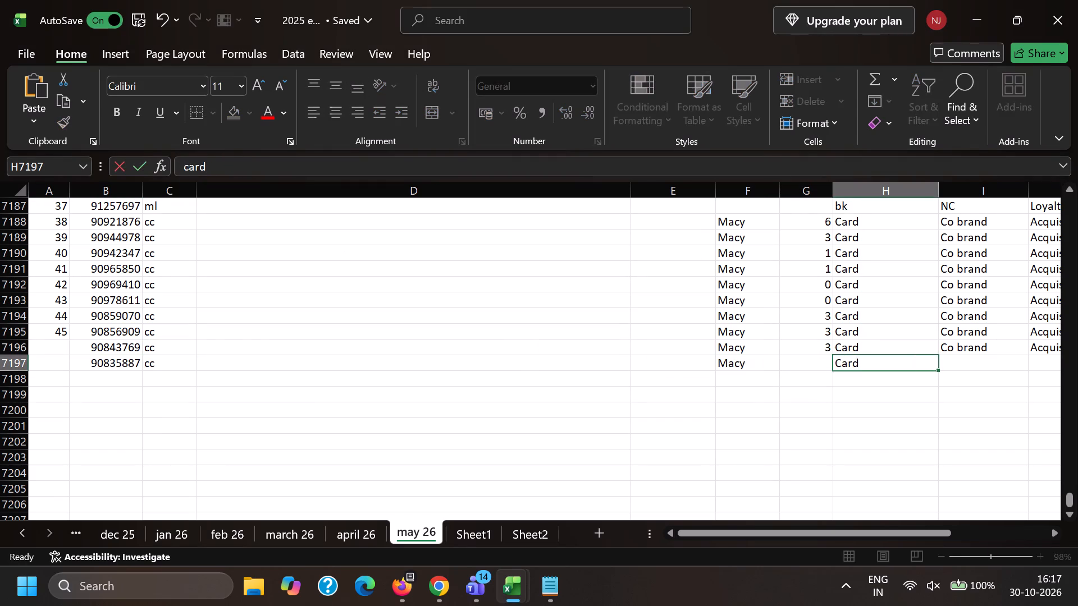
key(c)
key(Right)
key(a)
key(Left)
key(Left)
key(Left)
key(Left)
key(Left)
key(Left)
key(Left)
key(Left)
key(Left)
key(Left)
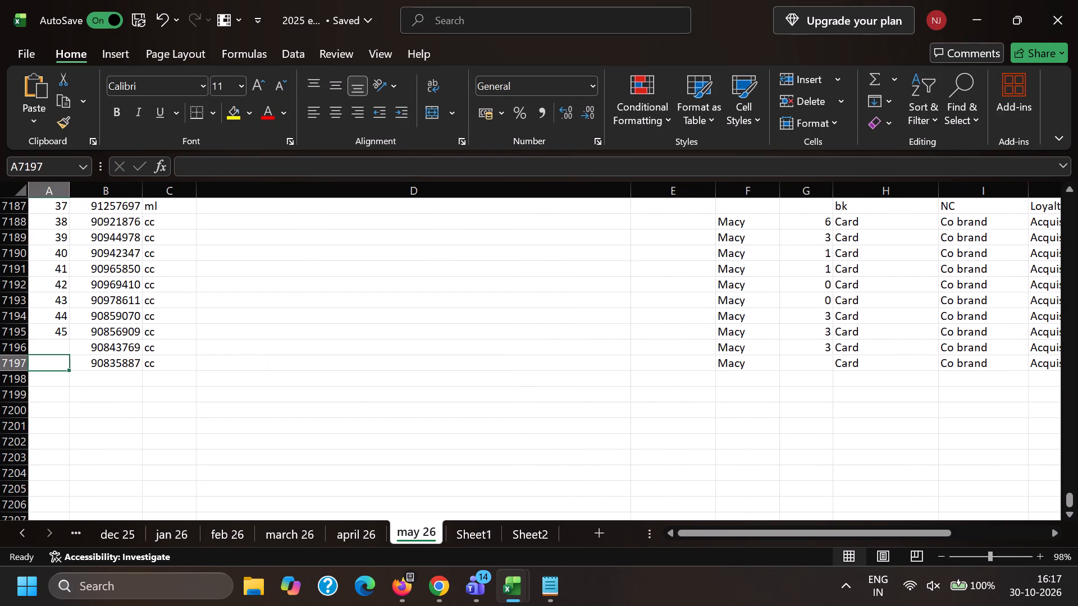
Switch to Chrome and strip the forwarding intro, recipient line, sender address and Reply-To line from email 90835887, keeping From, Date and Subject.
key(alt+Tab)
scroll(205, 313, down, 1)
drag(241, 388, 0, 305)
key(BackSpace)
click(60, 336)
key(BackSpace)
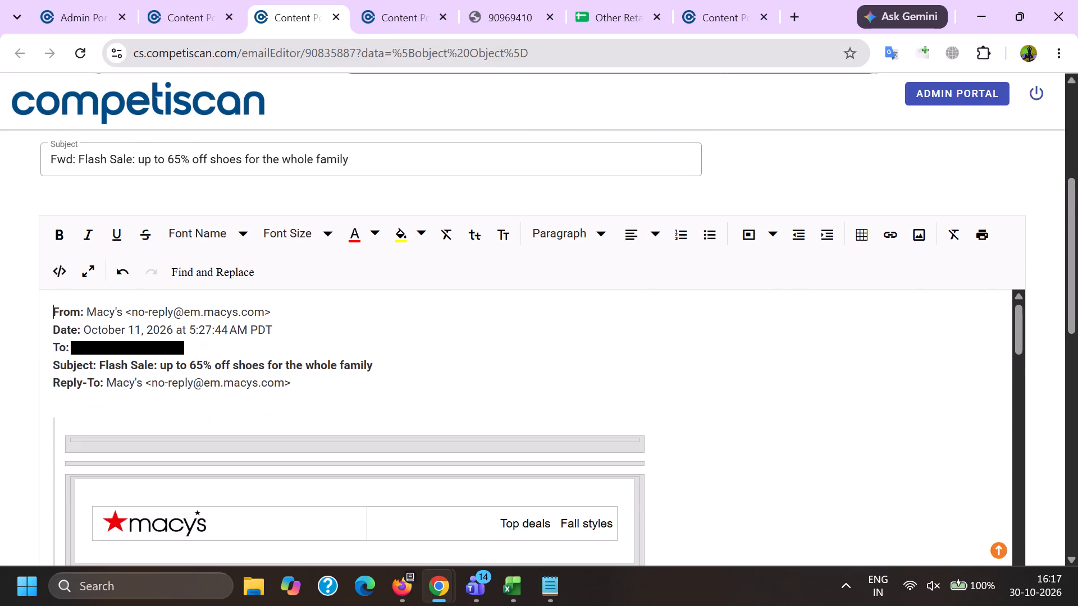
drag(53, 347, 241, 339)
key(BackSpace)
key(BackSpace)
drag(129, 315, 326, 311)
key(BackSpace)
key(BackSpace)
drag(322, 376, 49, 366)
key(BackSpace)
scroll(232, 233, down, 3)
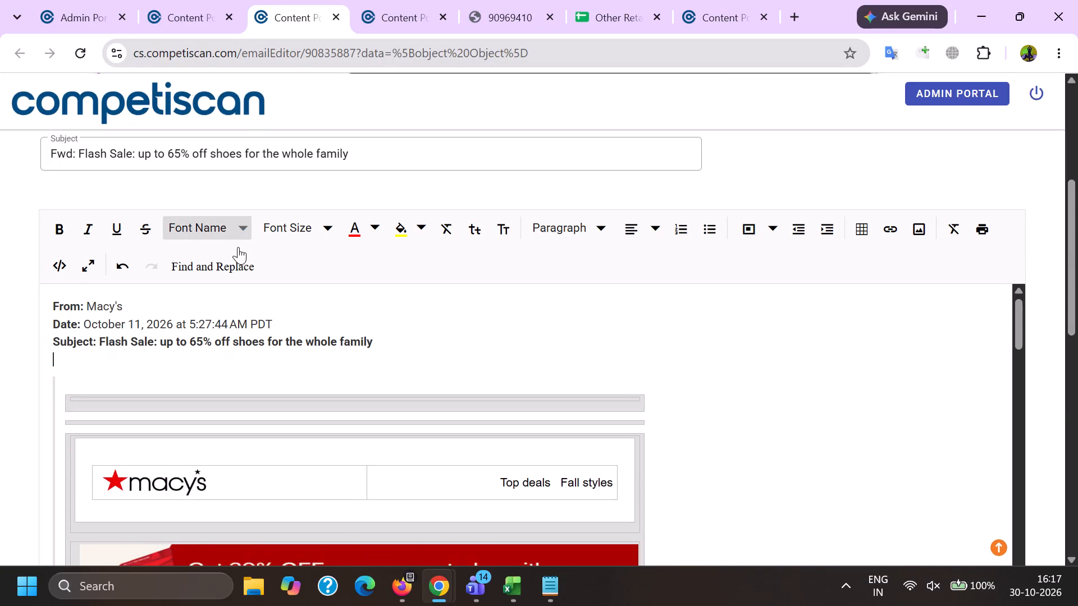
Remove the hyperlink from the Sign Up text in email 90835887's text-offer banner.
click(217, 337)
click(317, 264)
scroll(286, 351, down, 9)
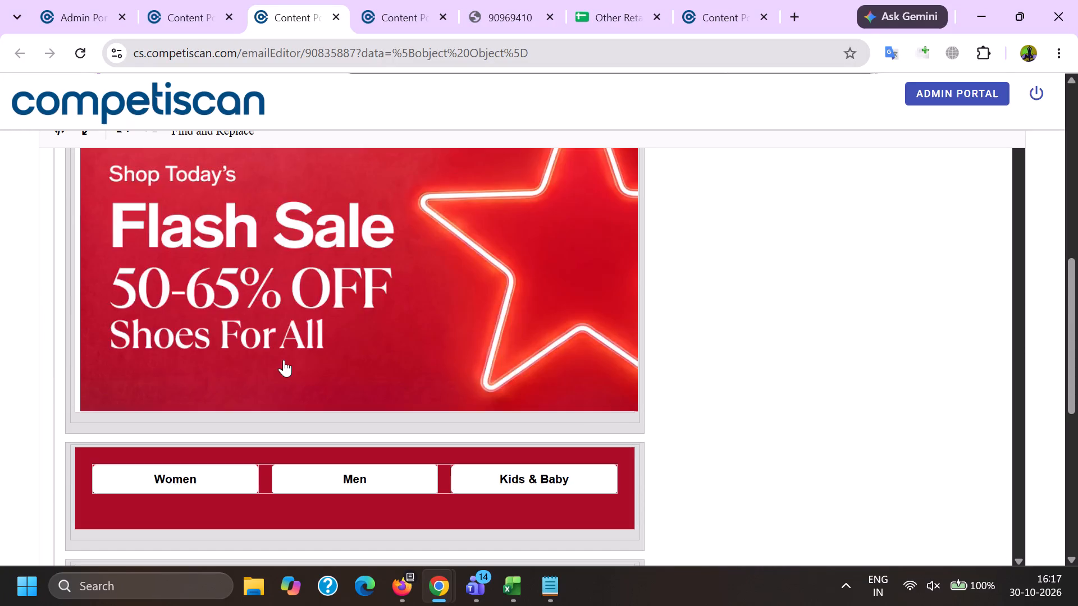
scroll(284, 360, down, 19)
scroll(245, 366, down, 7)
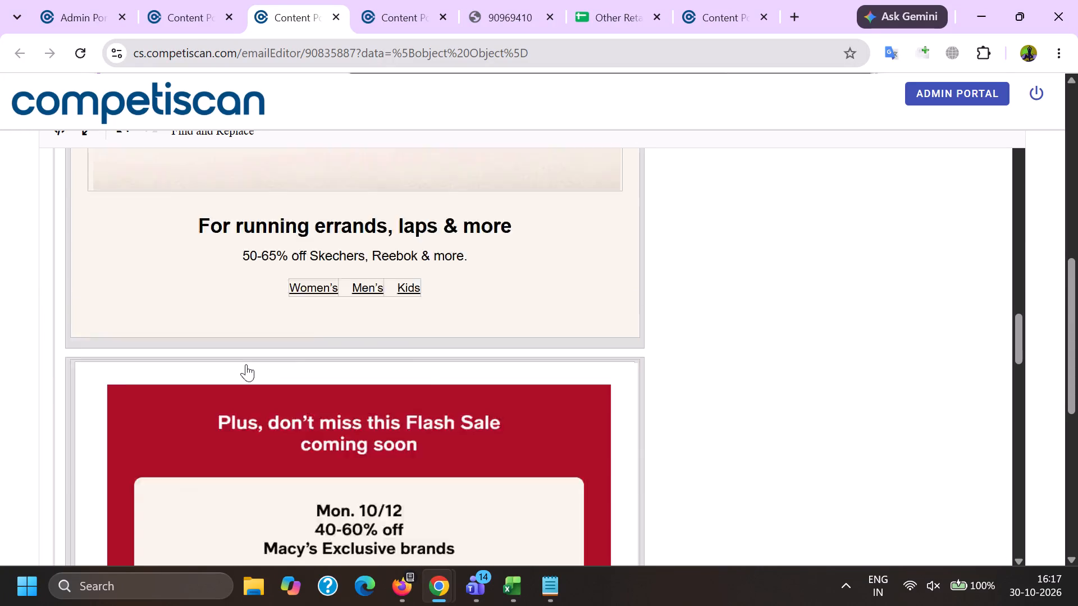
scroll(246, 364, down, 18)
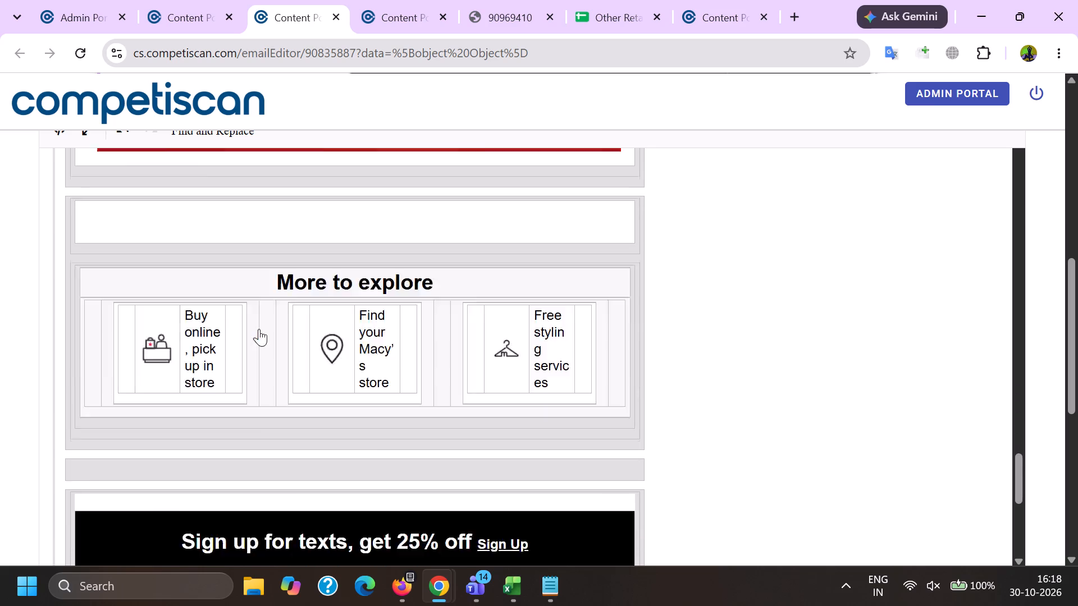
click(499, 334)
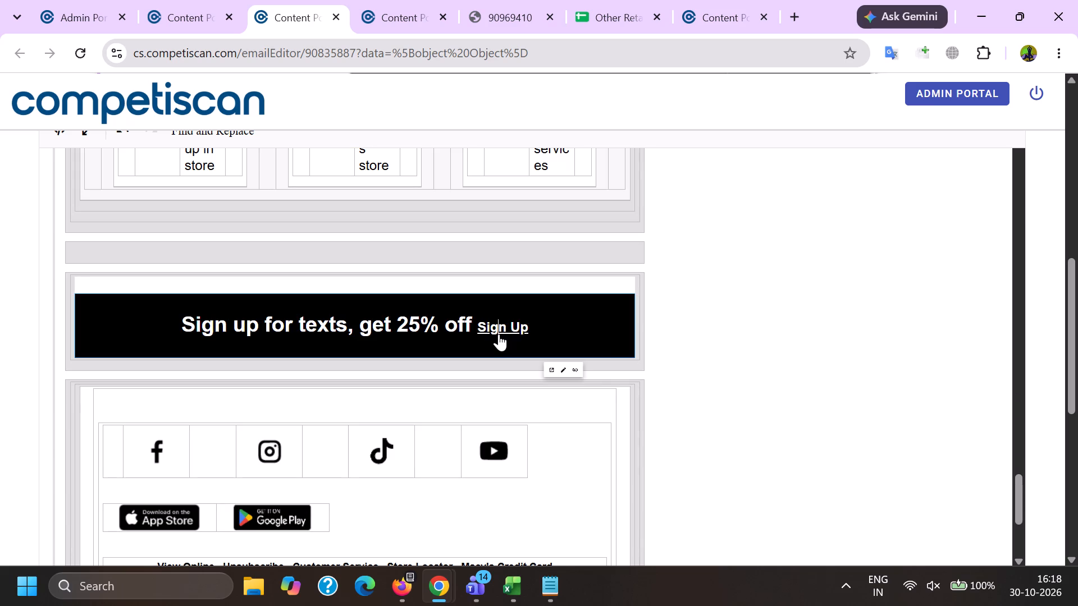
click(593, 370)
Remove the links from the YouTube, TikTok, Instagram and Facebook icons and the App Store and Google Play badges.
click(488, 449)
click(520, 397)
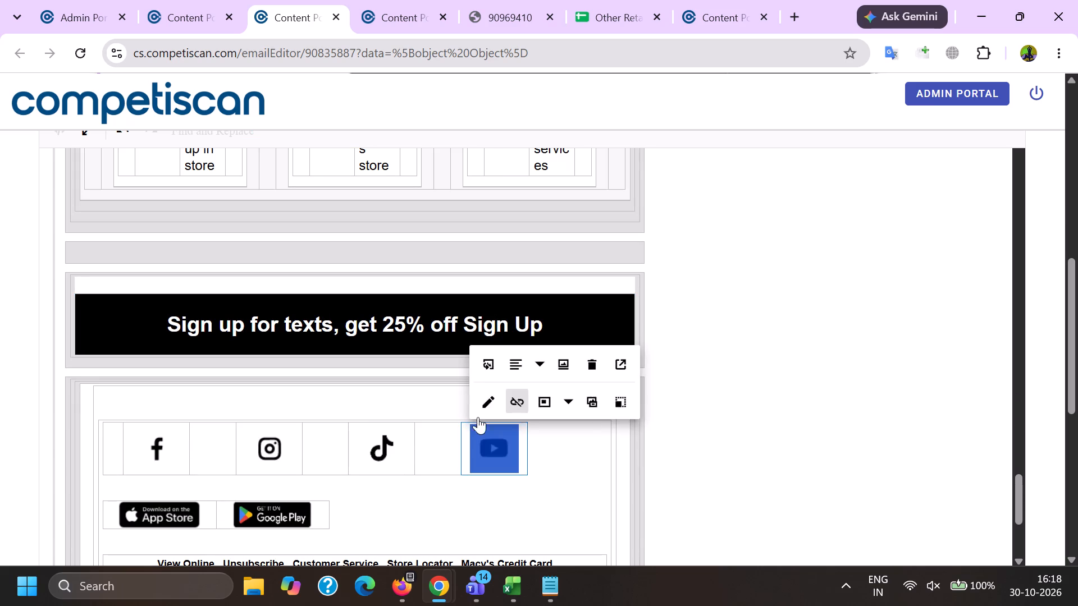
click(391, 448)
click(399, 410)
click(271, 462)
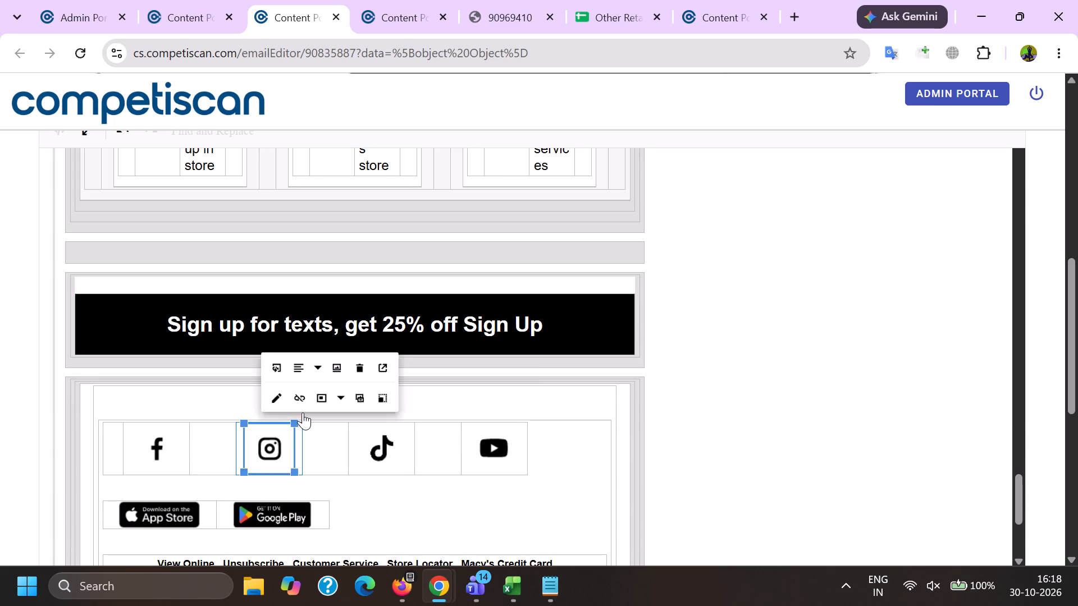
click(304, 408)
click(175, 447)
click(193, 409)
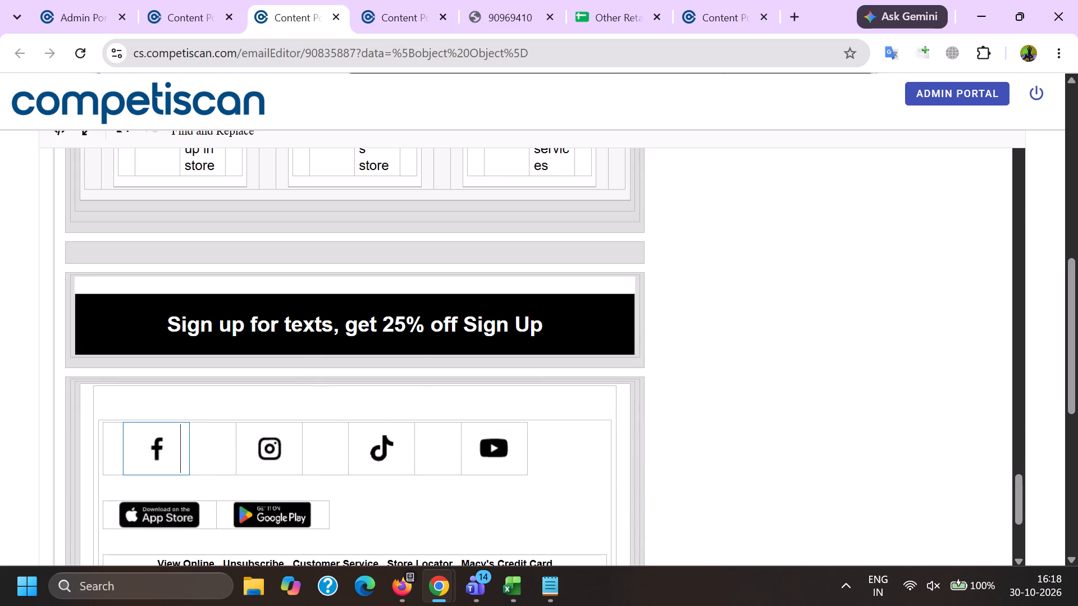
click(149, 514)
click(172, 475)
click(246, 513)
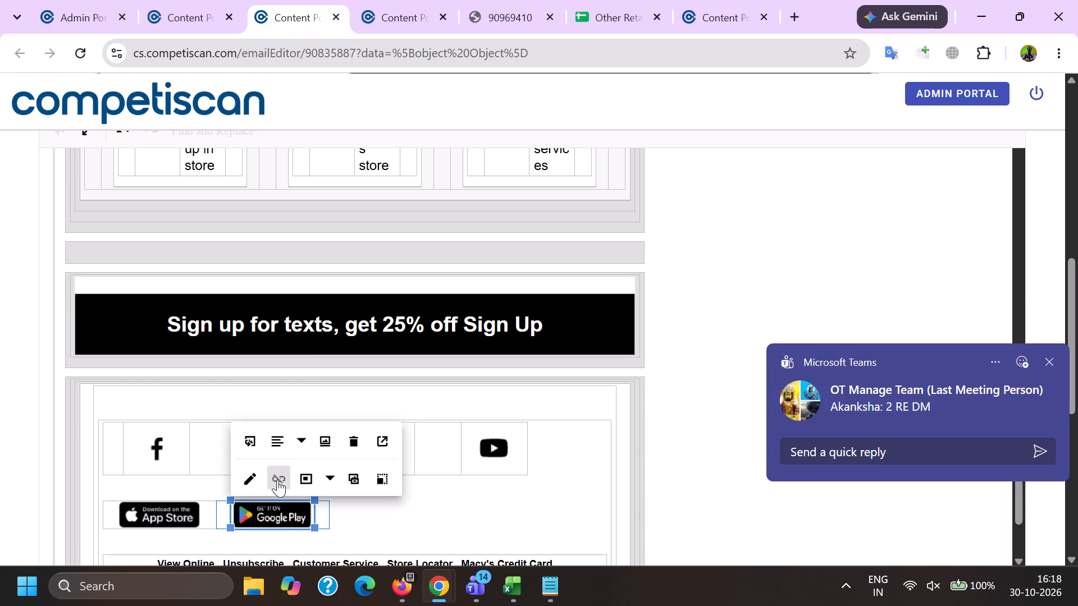
click(277, 480)
Unlink View Online, Unsubscribe and Macy's Credit Card in the footer, plus Macy's Credit Card in the Citibank note.
scroll(257, 372, down, 2)
click(199, 396)
click(288, 434)
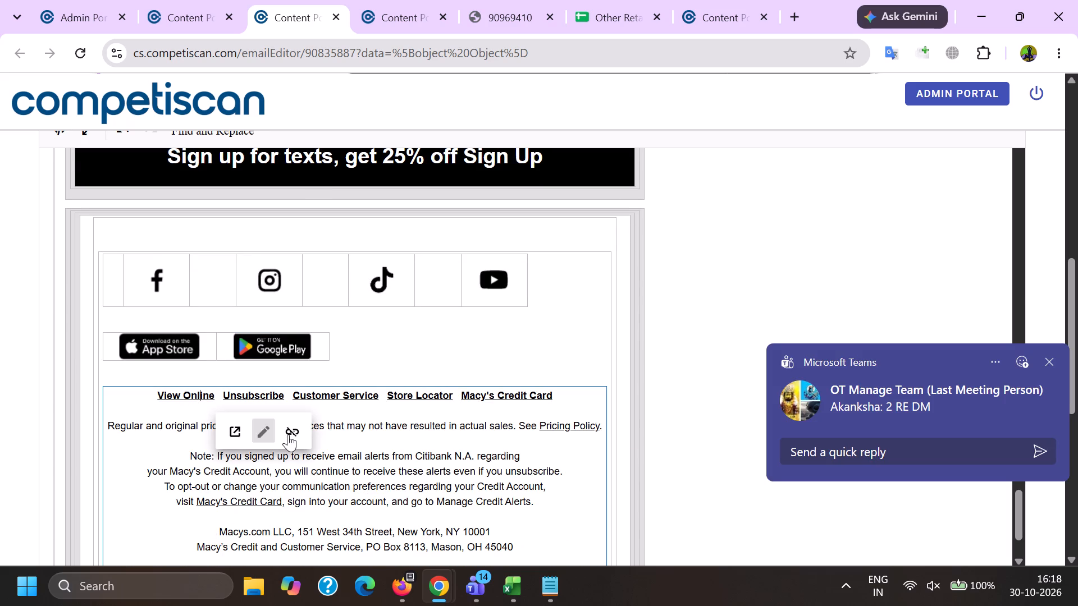
click(262, 400)
click(346, 434)
click(474, 403)
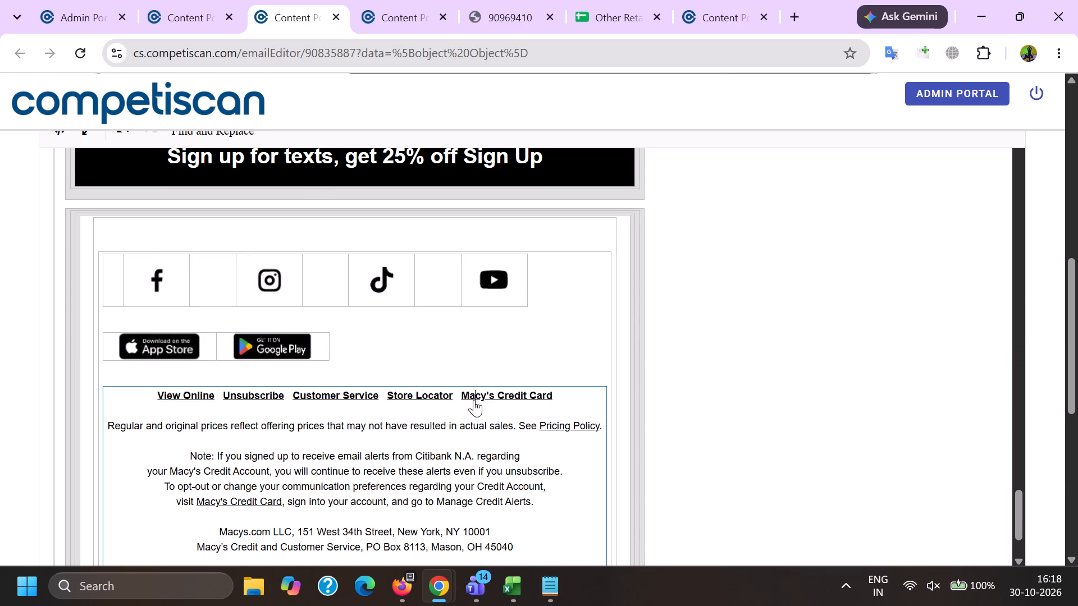
click(469, 393)
click(563, 424)
scroll(282, 347, down, 2)
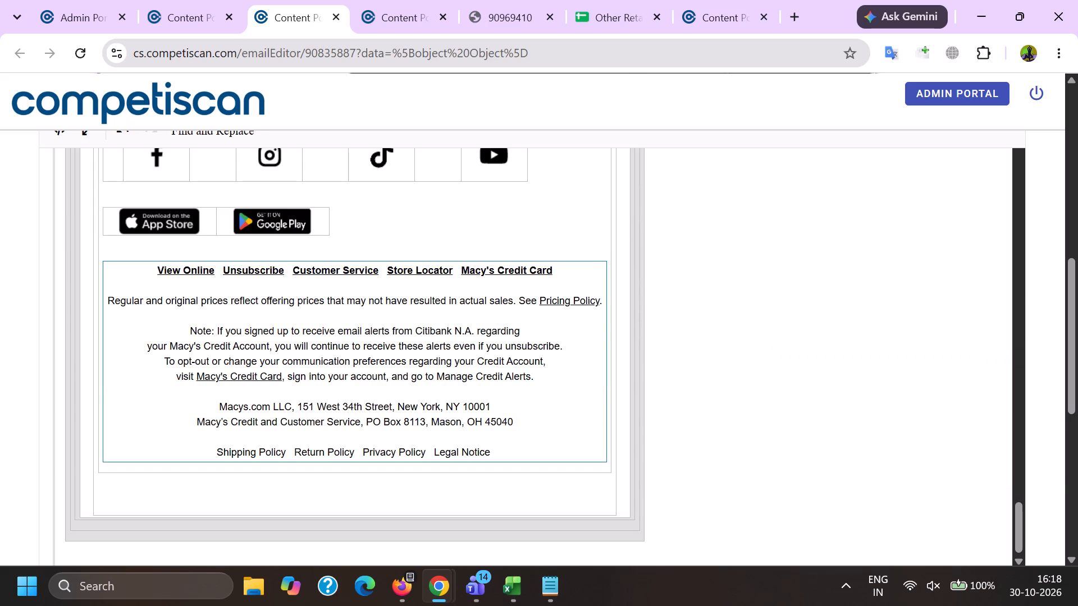
click(234, 368)
click(244, 380)
click(337, 412)
Save the product info for the edited email 90835887.
scroll(369, 349, down, 9)
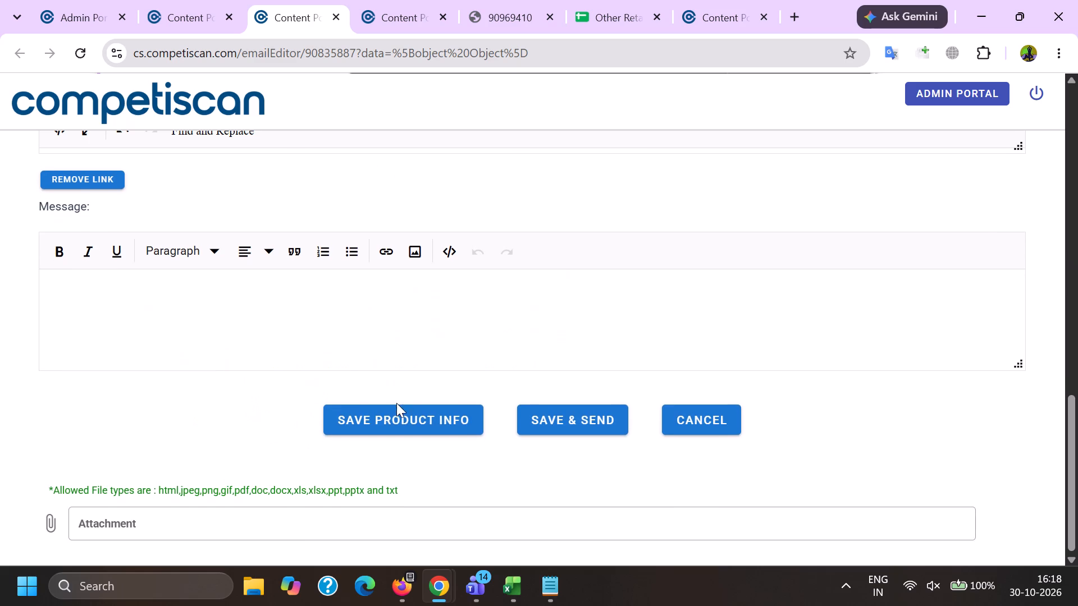
click(397, 417)
click(556, 353)
Close the 90969410 PDF tab and the Content Portal tab beside it.
click(529, 0)
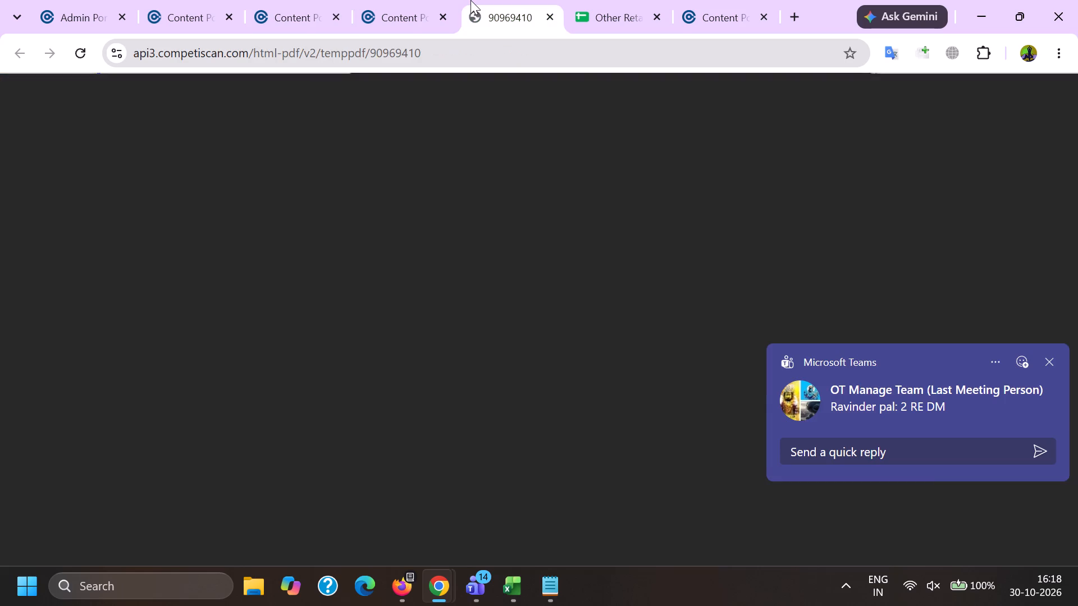
click(451, 0)
click(446, 22)
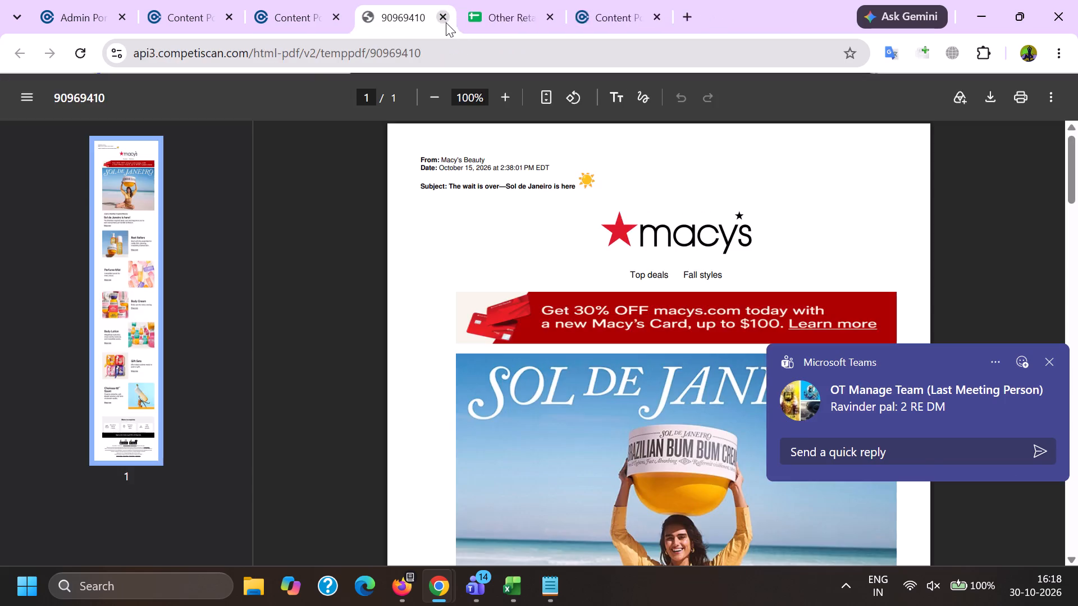
click(446, 22)
Return to email 90835887's editor and open its product management form.
click(320, 0)
drag(0, 254, 5, 250)
click(63, 122)
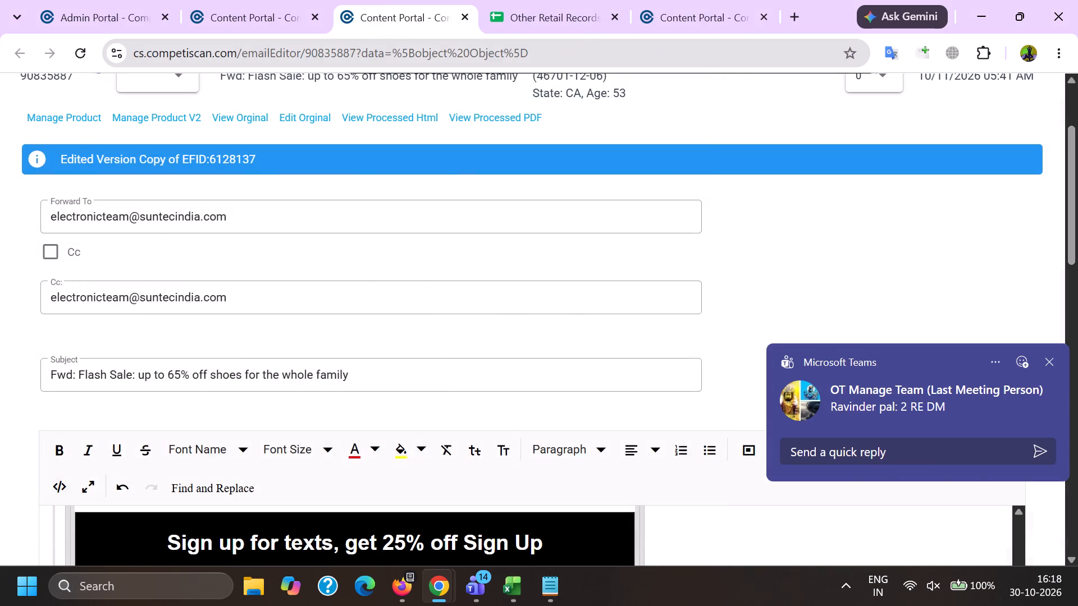
Copy the sender name Macy's from the From line at the start of the email body.
key(alt+Tab)
scroll(139, 213, down, 6)
click(97, 310)
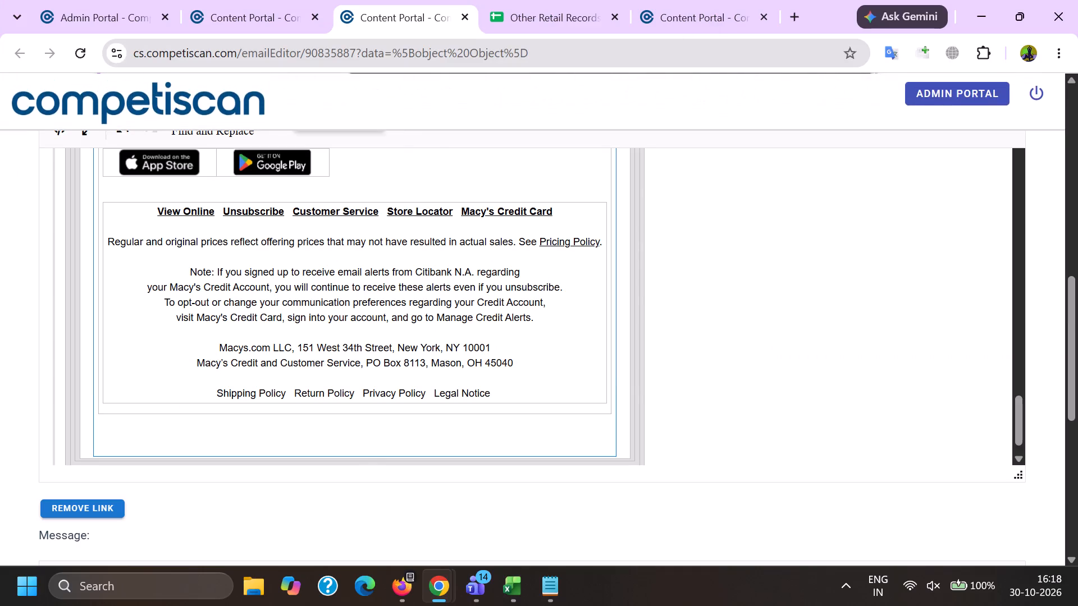
key(Page_Up)
key(Page_Up)
key(Page_Up)
key(Page_Up)
key(Page_Up)
key(Page_Up)
key(Page_Up)
key(Page_Up)
key(Page_Up)
key(Page_Up)
key(Page_Up)
key(Page_Up)
key(Page_Up)
key(Page_Up)
key(Page_Up)
key(Page_Up)
key(Page_Up)
key(Page_Up)
key(Page_Up)
key(Page_Up)
scroll(89, 232, down, 1)
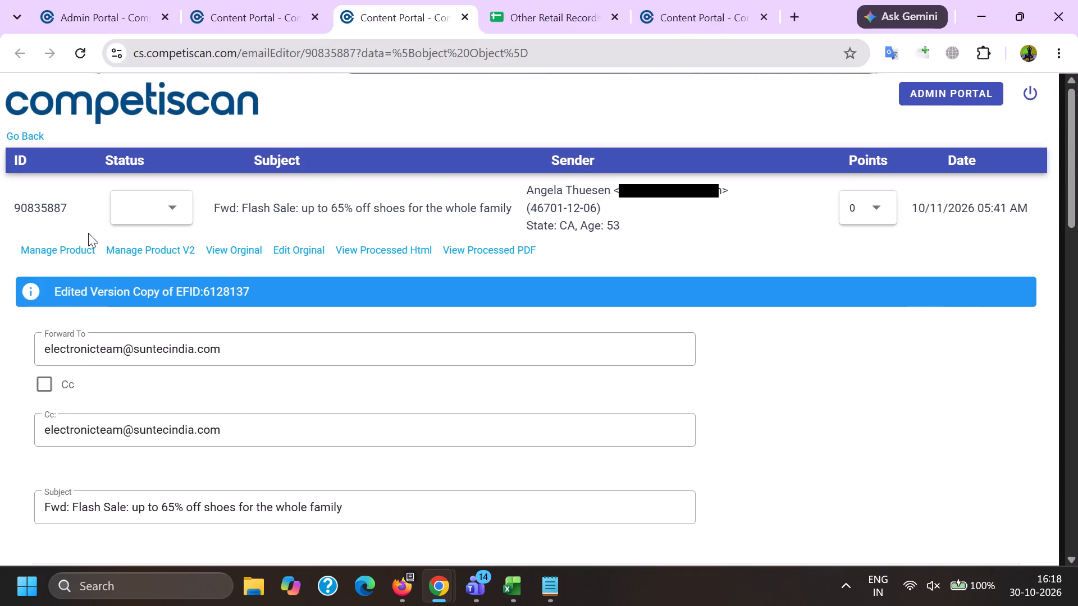
scroll(88, 233, down, 2)
double_click(91, 369)
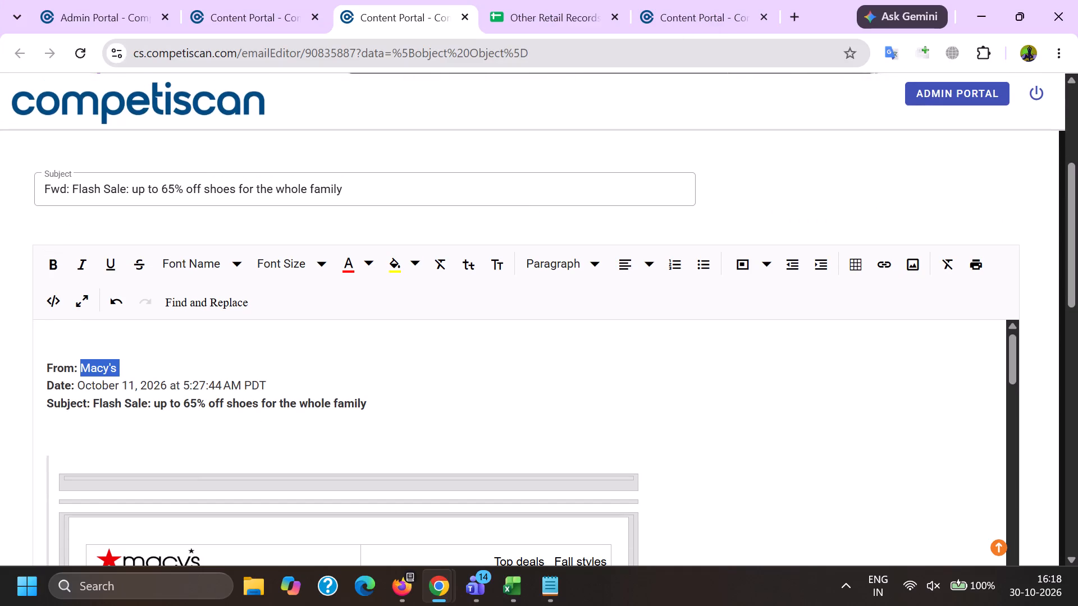
key(shift+Left)
key(ctrl+c)
Add Macy's as a company on the product form and enter Macy's in the affinity/association search.
key(alt+Tab)
scroll(186, 339, down, 6)
click(328, 219)
click(321, 193)
key(ctrl+v)
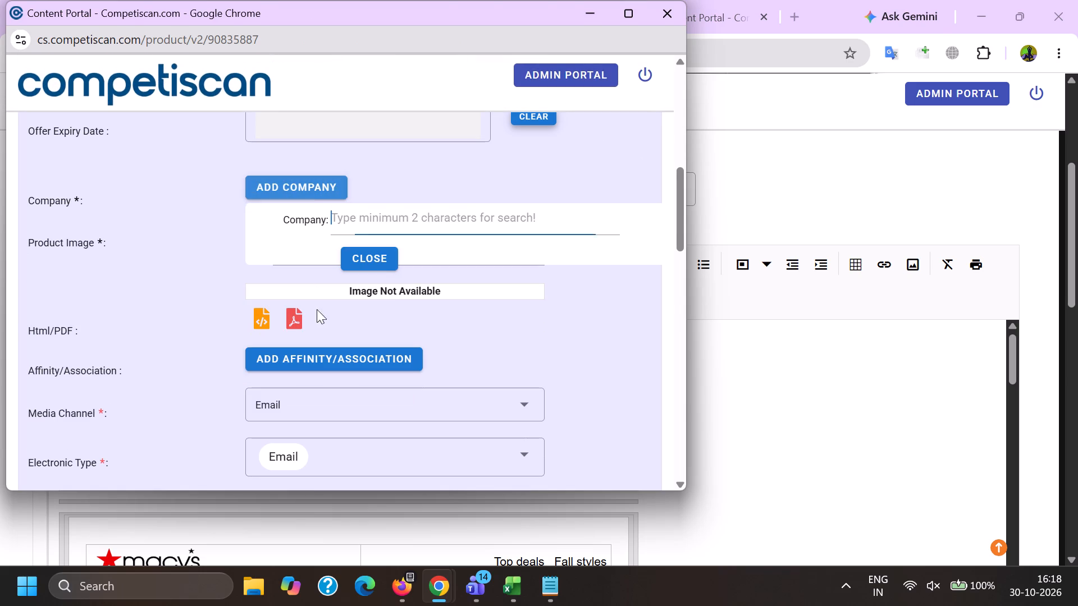
click(331, 359)
click(390, 392)
key(ctrl+v)
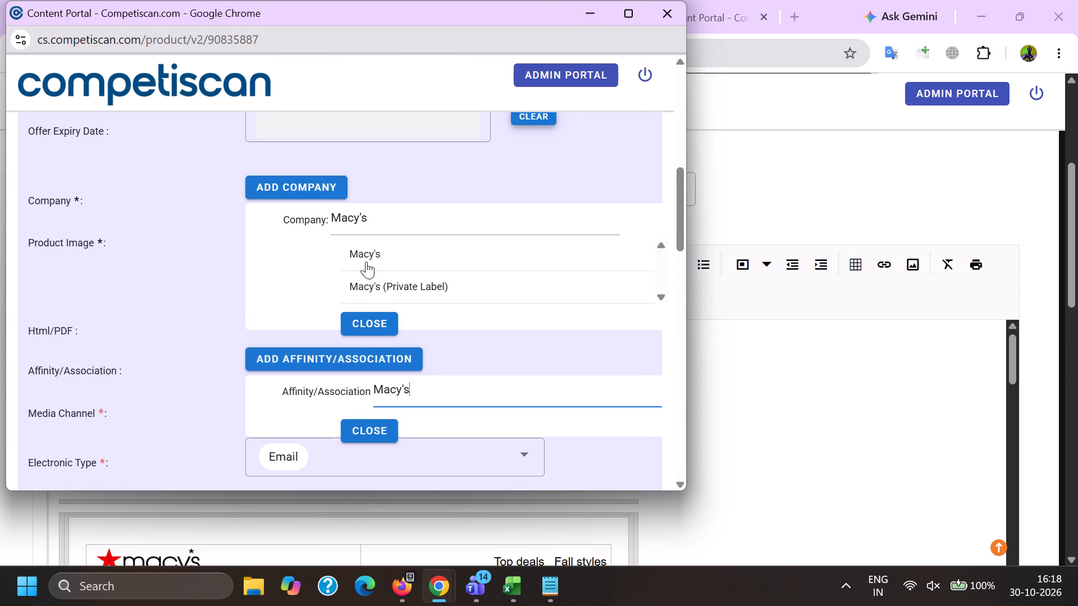
click(361, 254)
Search the companies for citibank and add the matching company to the product.
click(311, 218)
click(315, 186)
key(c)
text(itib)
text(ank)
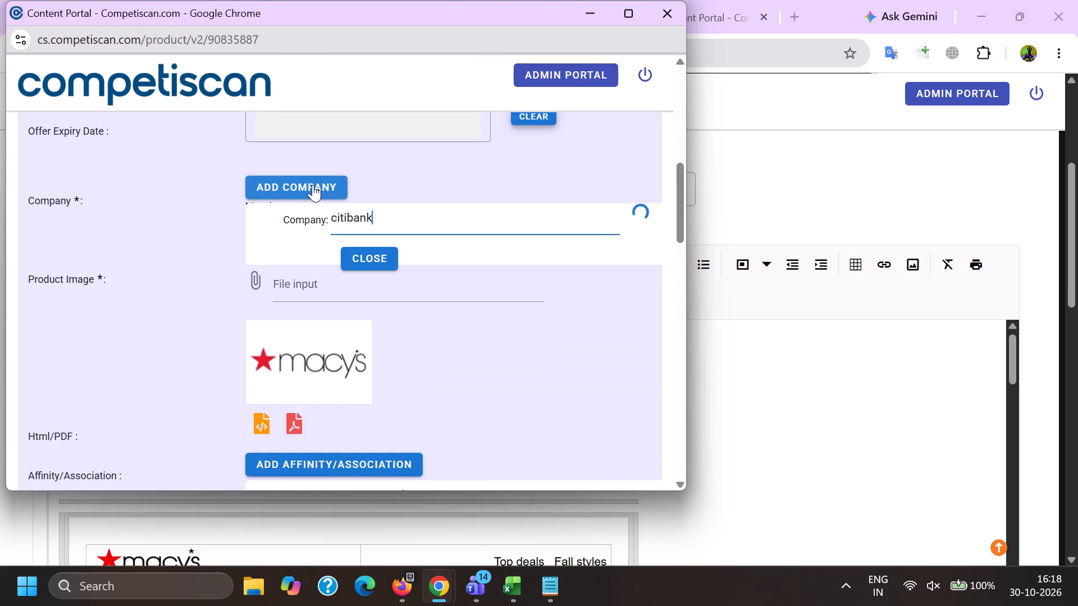
click(373, 264)
Add Macy's (Retail) as the product's affinity/association.
scroll(363, 200, down, 5)
scroll(342, 376, up, 2)
click(354, 341)
Set the product's sector to Retail and category to Home, and check the email body for the type of goods advertised.
scroll(341, 245, down, 3)
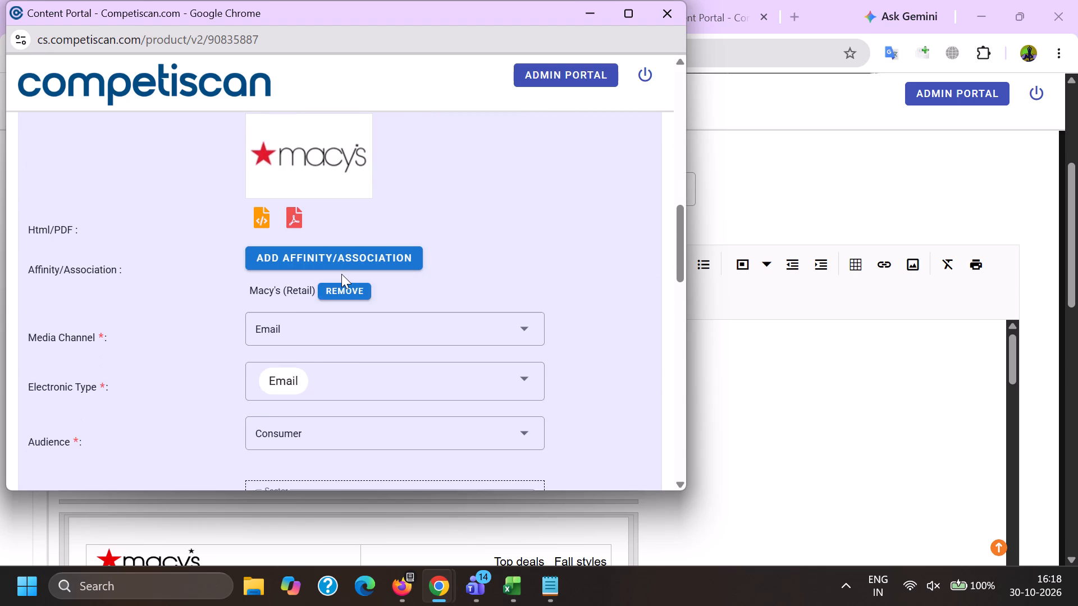
click(296, 253)
scroll(296, 253, down, 7)
drag(305, 327, 299, 324)
drag(195, 312, 214, 314)
click(279, 312)
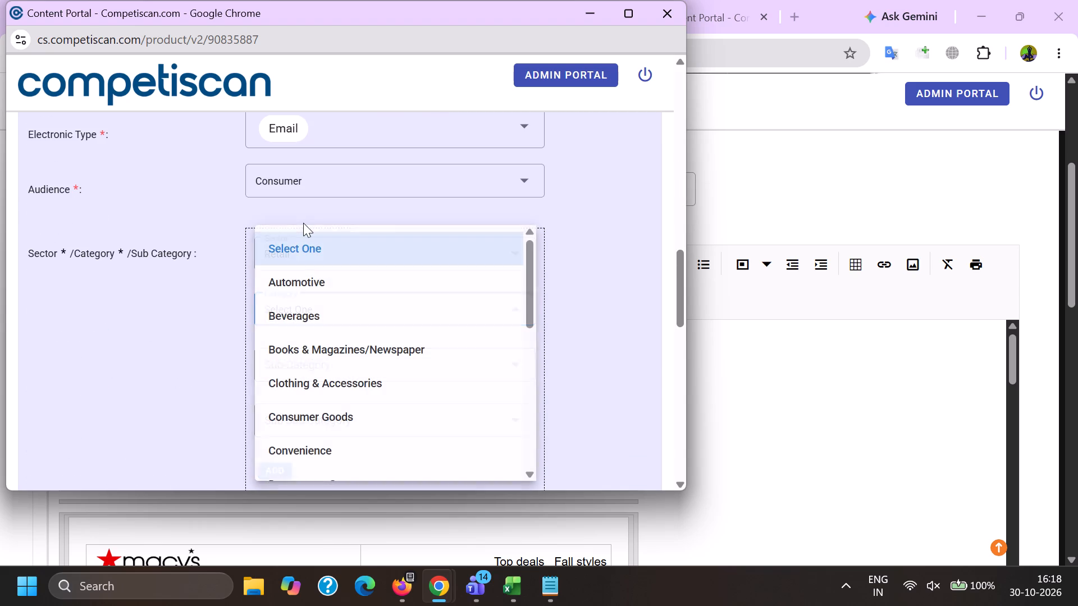
scroll(326, 315, down, 6)
click(288, 255)
drag(178, 336, 183, 337)
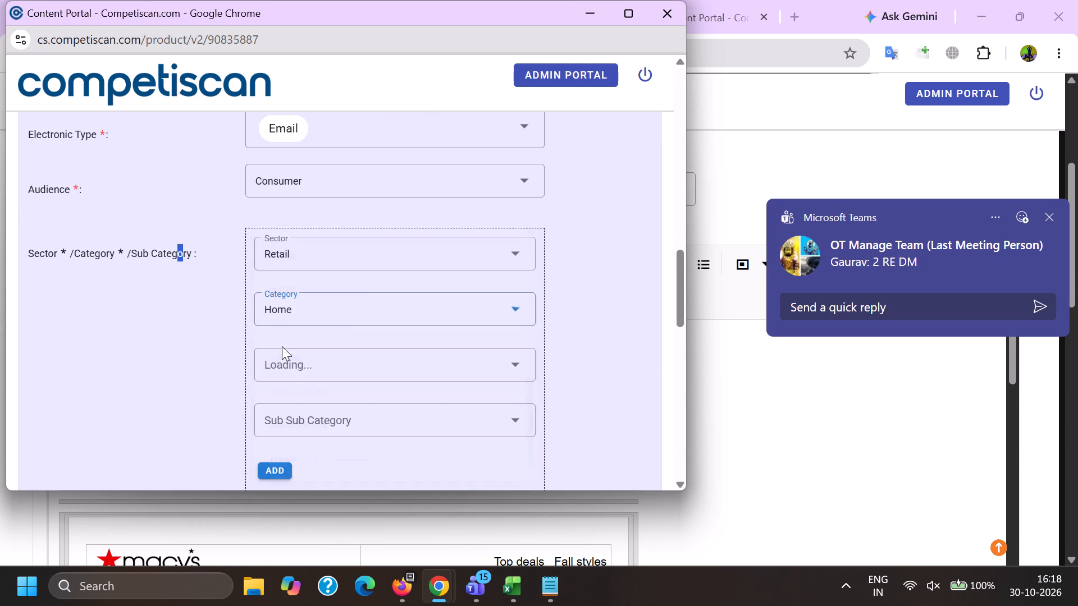
click(298, 304)
key(alt+Tab)
scroll(313, 399, down, 11)
key(alt+Tab)
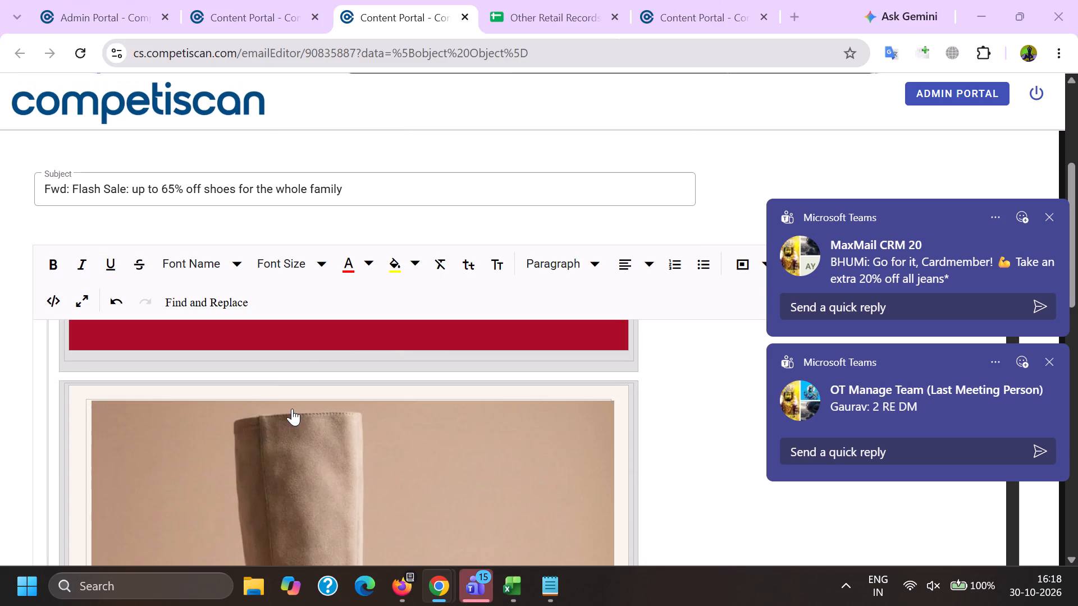
In the product form for 90835887, add the category Retail / Clothing & Accessories / Shoes / Boots.
key(alt+Tab)
scroll(304, 397, up, 2)
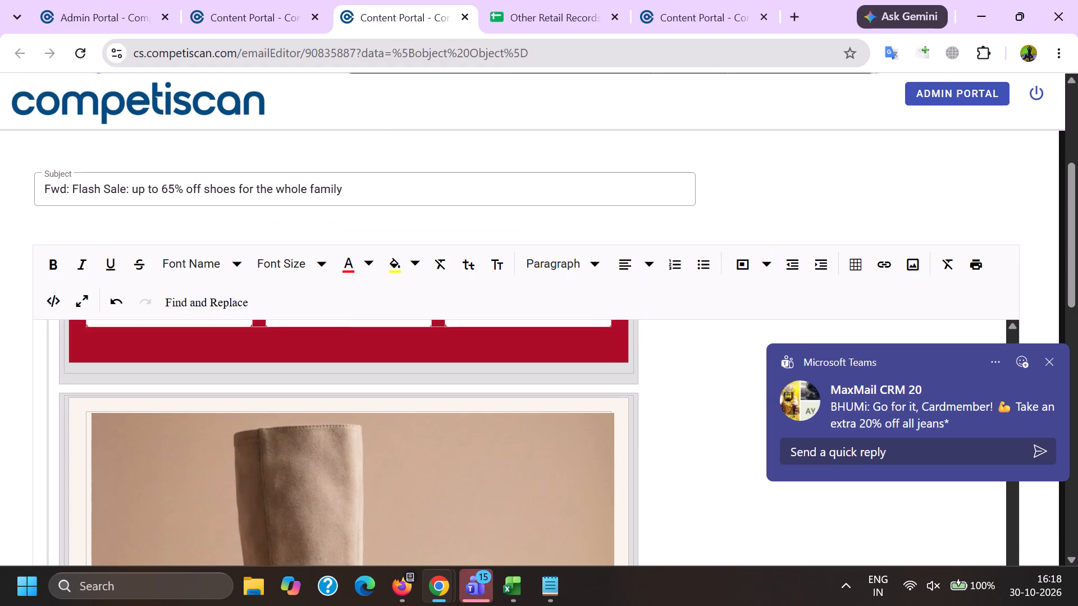
scroll(304, 397, up, 3)
scroll(331, 299, down, 20)
key(alt+Tab)
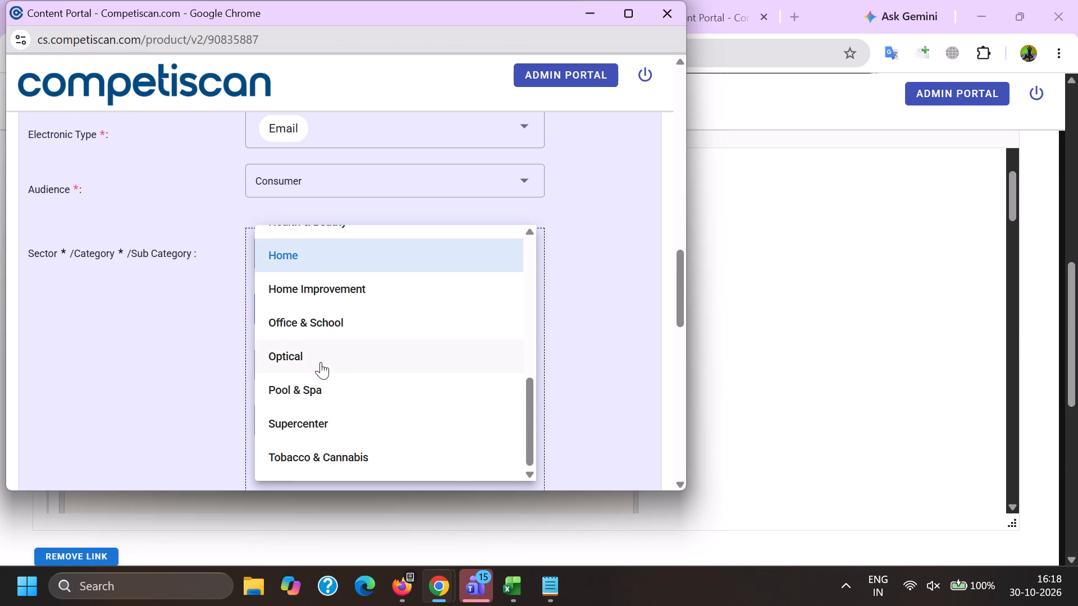
scroll(316, 397, up, 6)
click(322, 385)
drag(197, 385, 202, 385)
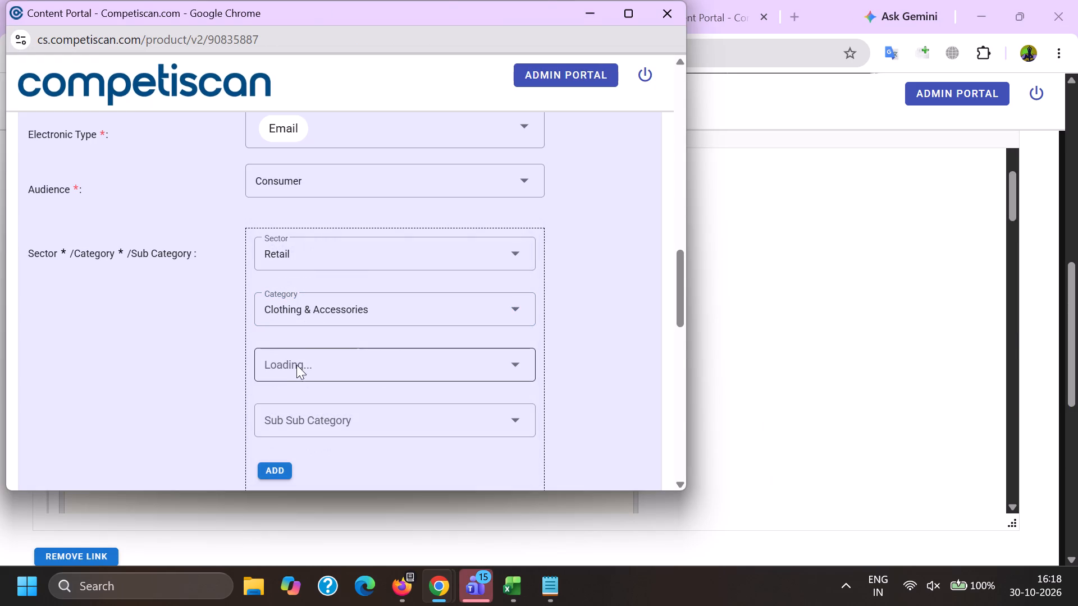
click(305, 363)
scroll(316, 206, down, 1)
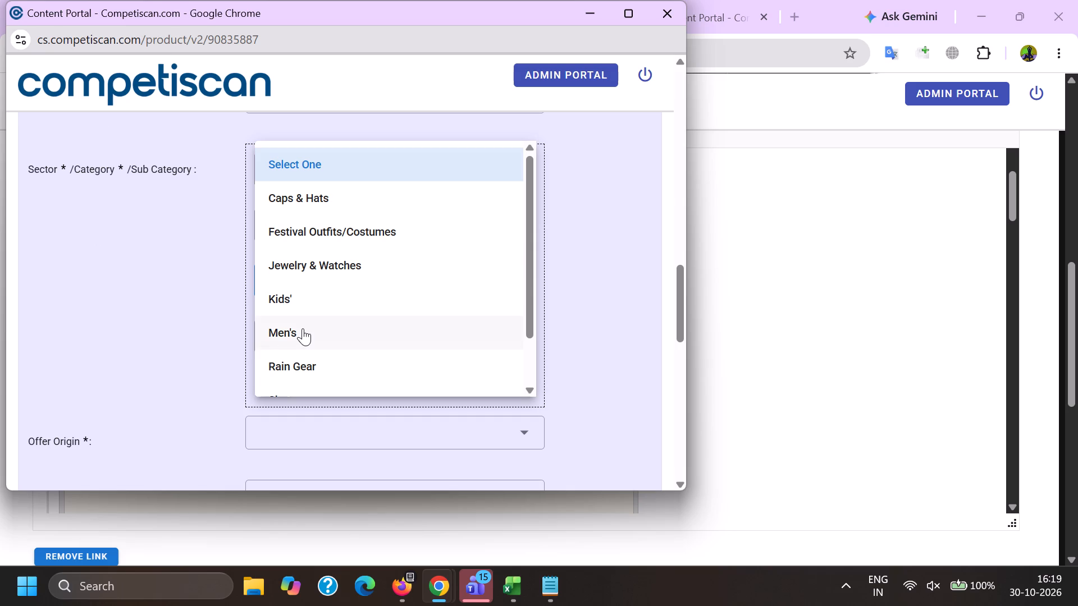
scroll(302, 321, down, 2)
click(302, 335)
drag(195, 318, 204, 319)
click(298, 328)
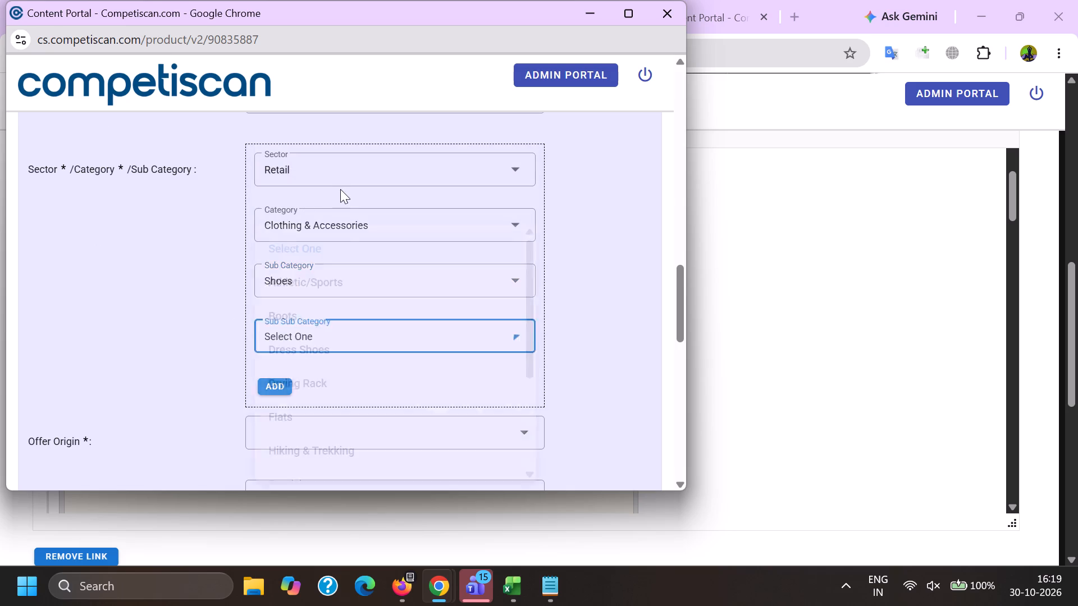
scroll(340, 190, down, 1)
click(312, 235)
drag(213, 256, 226, 270)
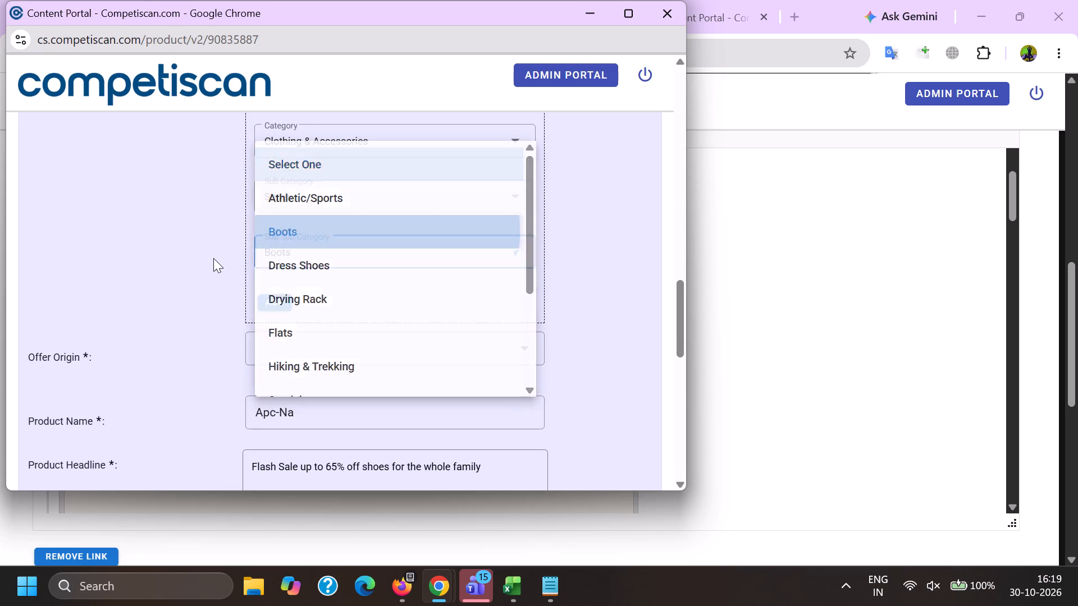
click(279, 309)
Add a second category to the product: Credit Cards / Payment Cards / Private Label Cards.
scroll(294, 354, up, 2)
click(290, 295)
scroll(289, 367, up, 6)
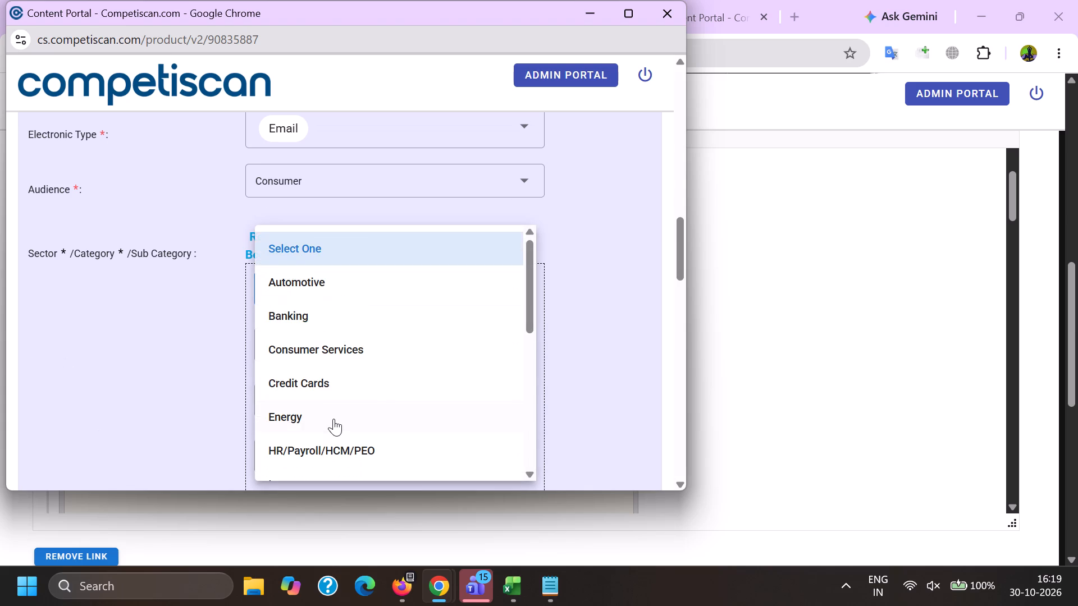
click(317, 383)
drag(138, 359, 170, 354)
click(289, 352)
click(300, 400)
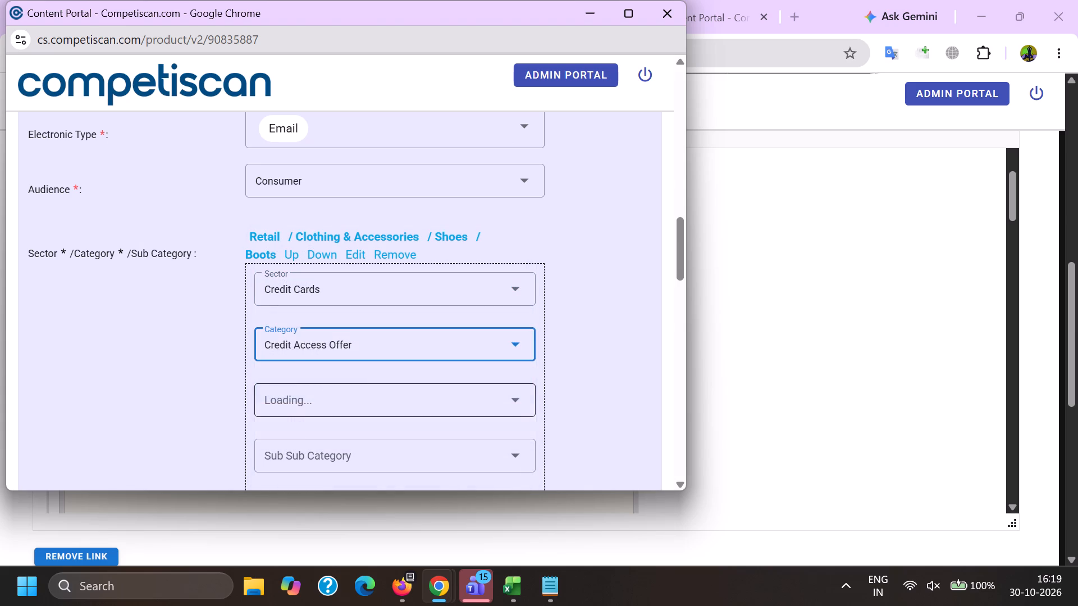
click(295, 344)
click(308, 417)
click(291, 391)
scroll(296, 277, down, 1)
scroll(303, 424, down, 7)
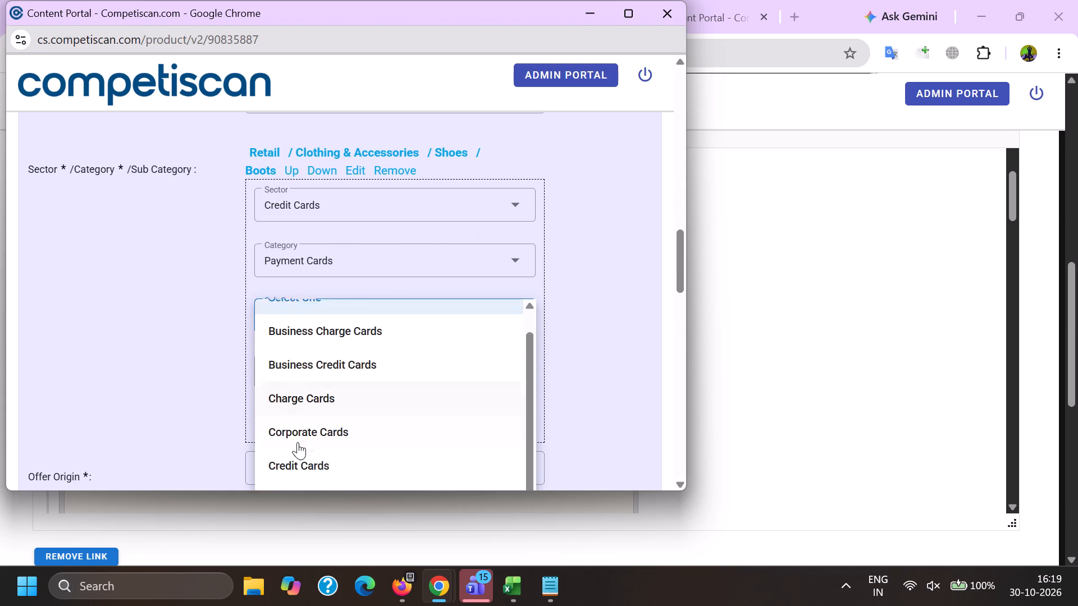
scroll(314, 449, down, 1)
click(304, 417)
click(65, 371)
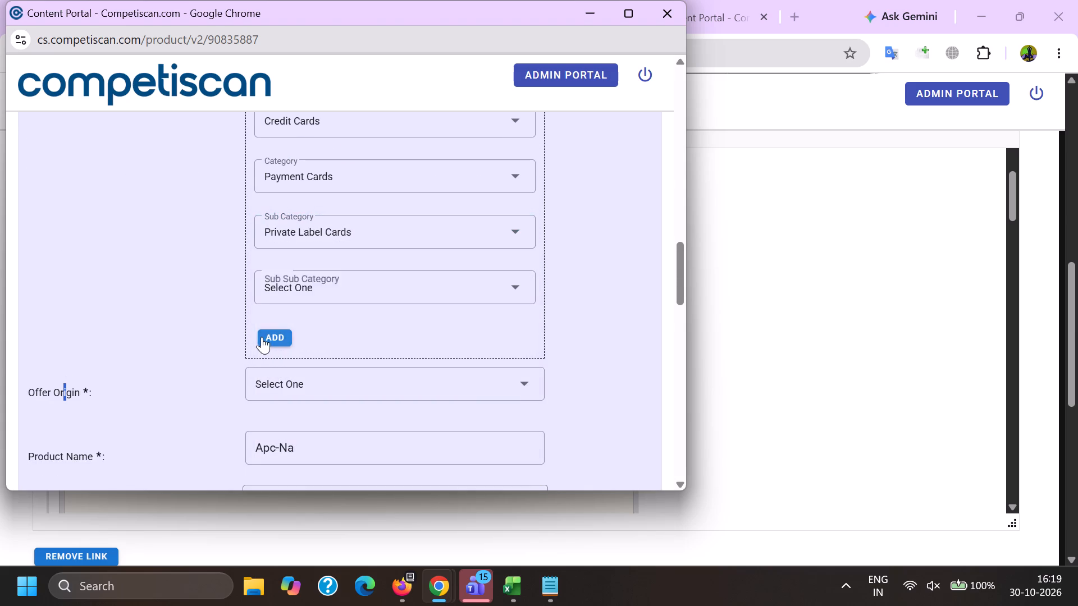
click(271, 338)
Set the offer origin to Provider/Bank and the product name to Macy's Card.
scroll(273, 378, up, 4)
click(328, 419)
scroll(326, 362, down, 5)
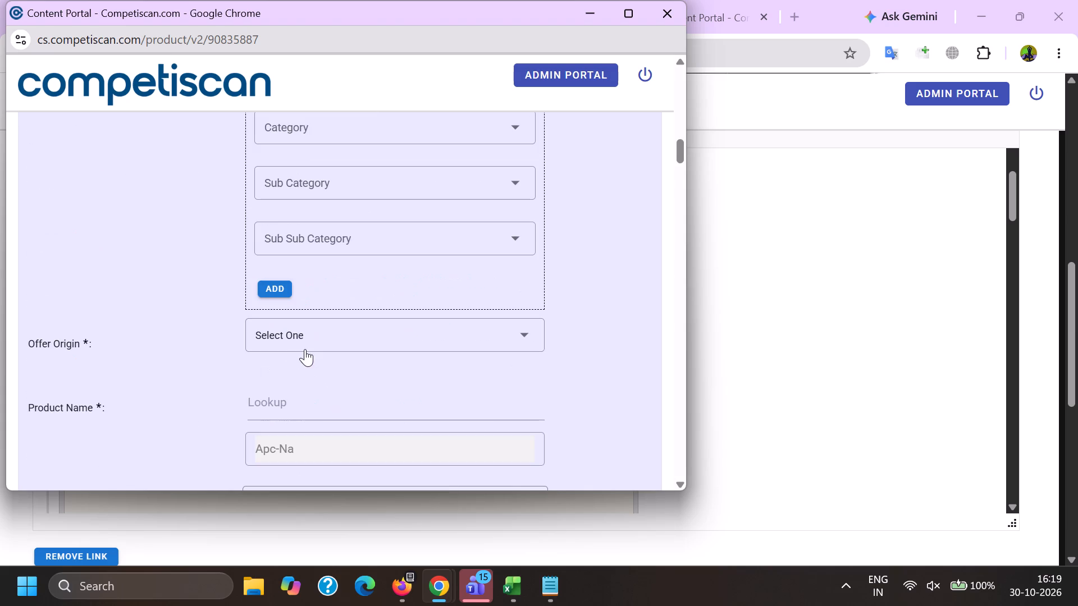
click(303, 347)
double_click(312, 410)
key(ctrl+v)
click(302, 475)
scroll(292, 464, up, 4)
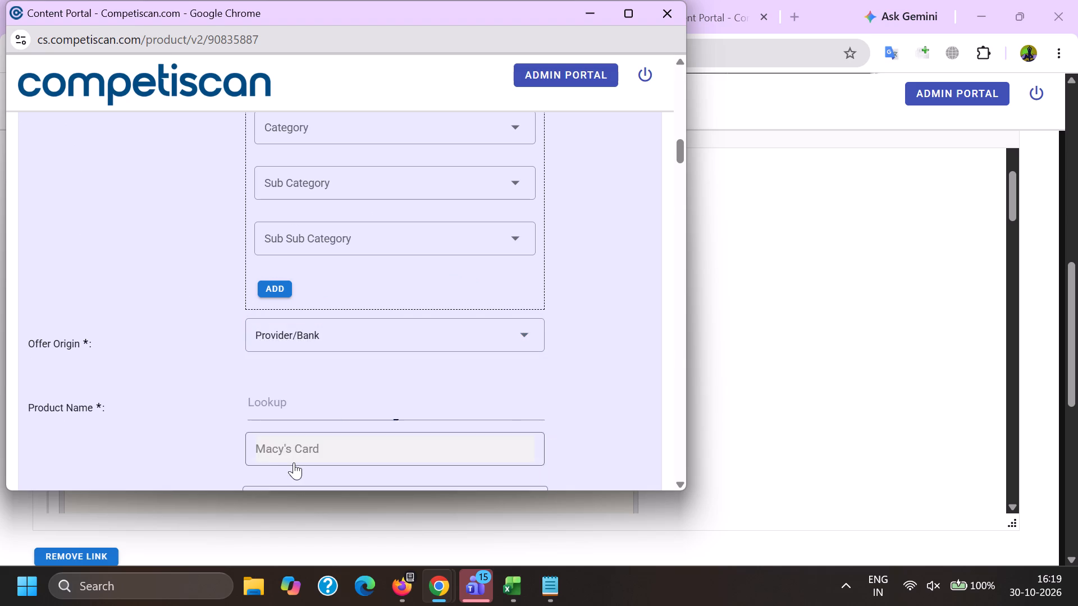
click(319, 331)
Replace the product headline with the subject copied from the email, ending in a period: "Flash Sale: up to 65% off shoes for the whole family.".
scroll(326, 328, down, 5)
drag(477, 378, 0, 366)
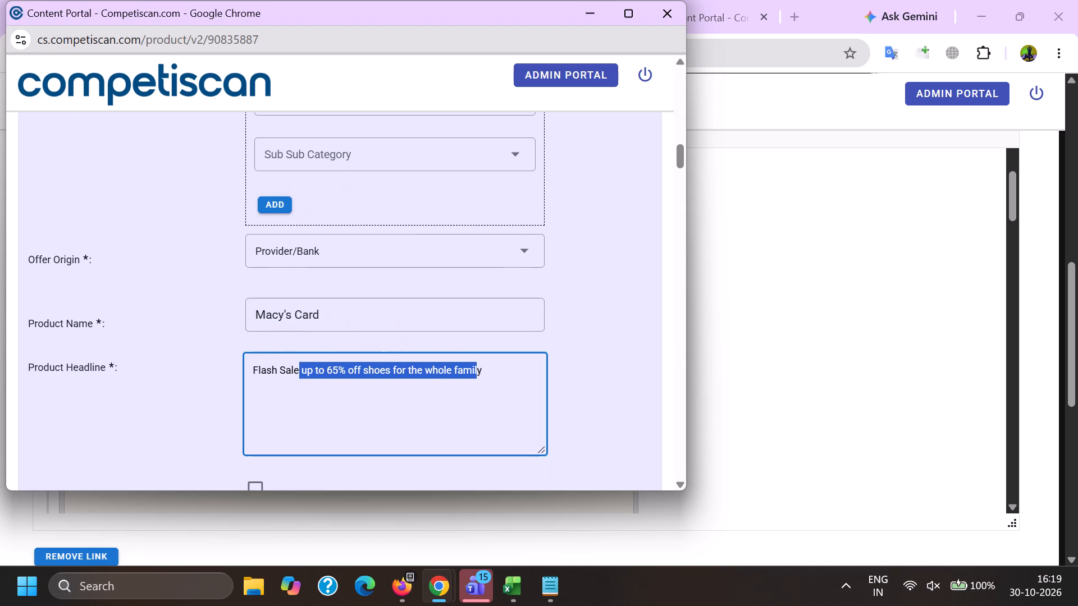
drag(0, 366, 1, 364)
key(ctrl+a)
key(BackSpace)
key(alt+Tab)
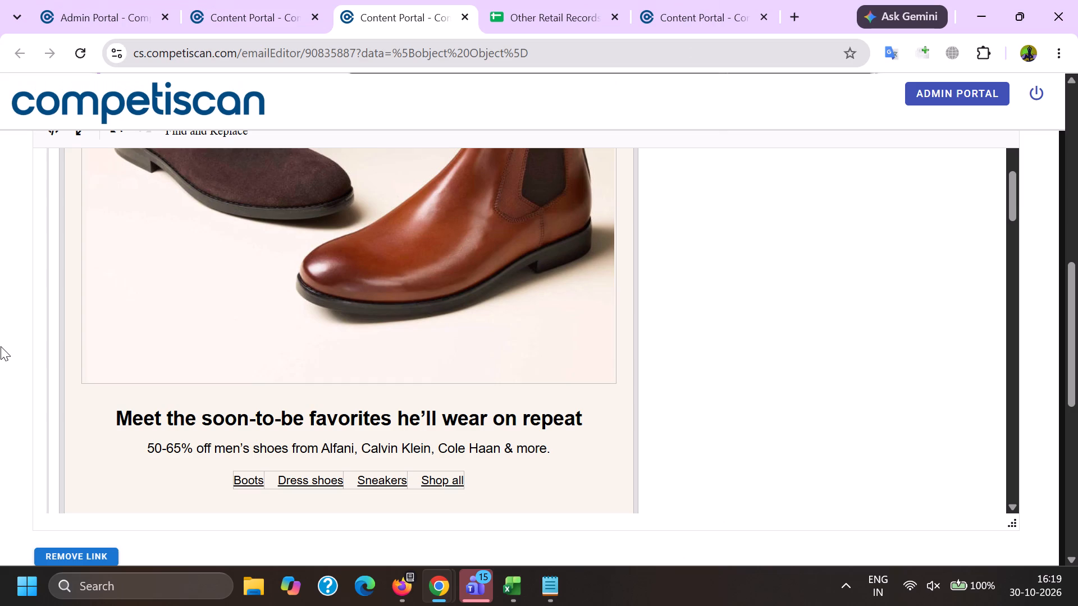
scroll(116, 394, up, 18)
scroll(124, 339, up, 4)
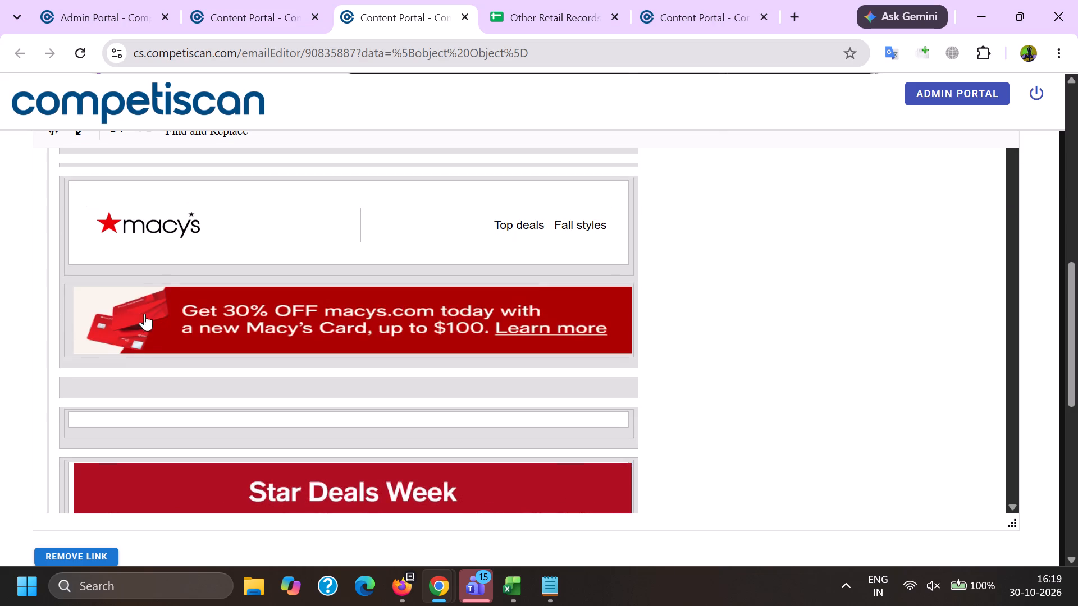
scroll(129, 325, up, 2)
double_click(101, 236)
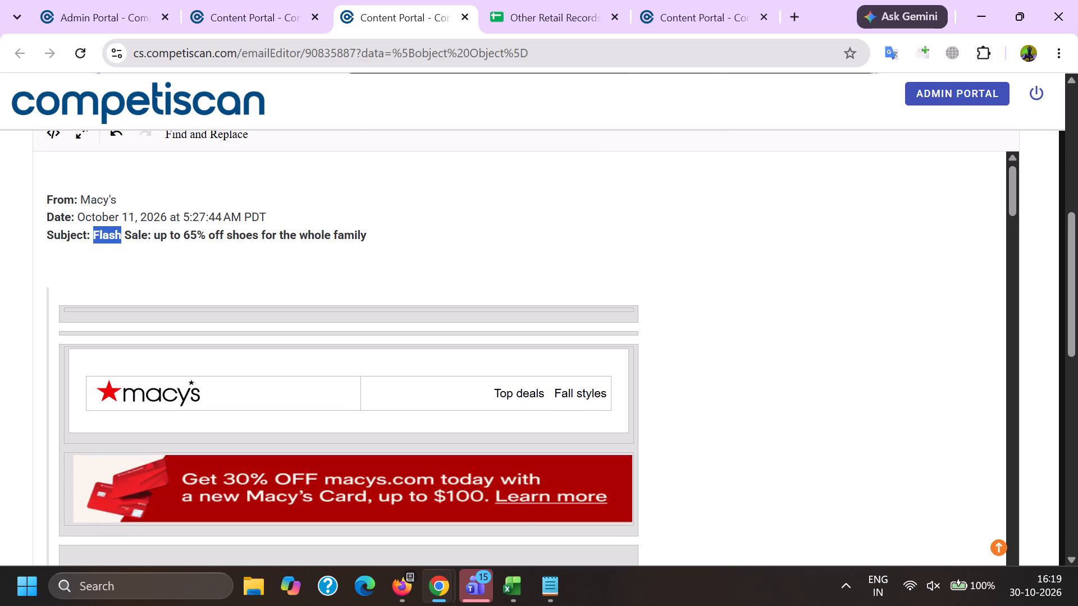
shift+click(370, 248)
key(ctrl+c)
key(alt+Tab)
key(ctrl+v)
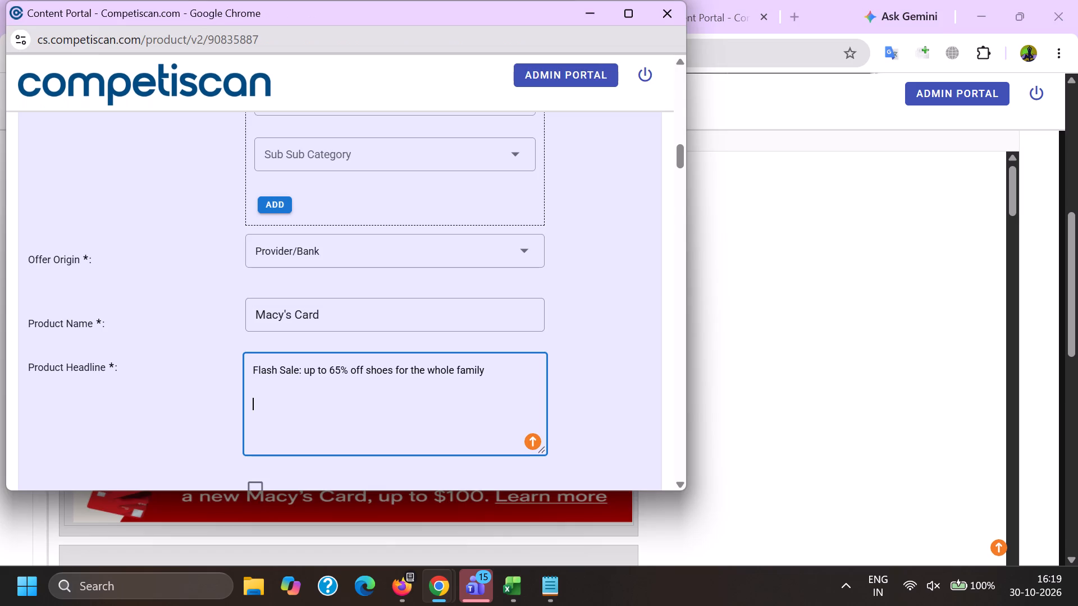
key(BackSpace)
key(BackSpace)
text(.)
key(space)
Capitalize "up" after "Flash Sale:" in the product headline.
key(Down)
key(Right)
key(Up)
key(Up)
key(Right)
key(Right)
key(Right)
key(Right)
key(Right)
key(Right)
key(Right)
key(Right)
key(Right)
key(Right)
key(Right)
key(Right)
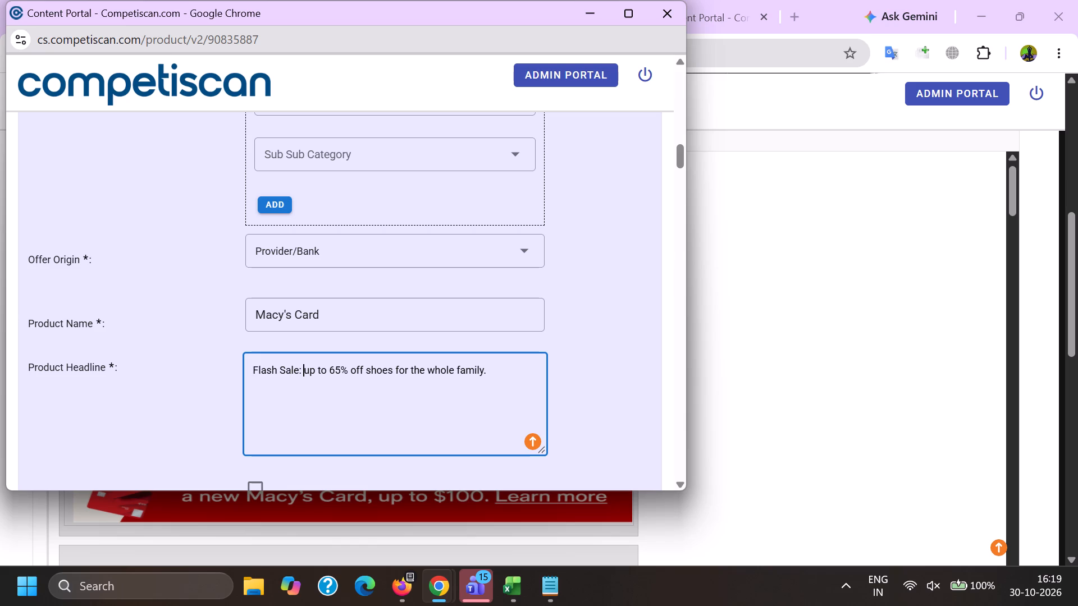
key(Right)
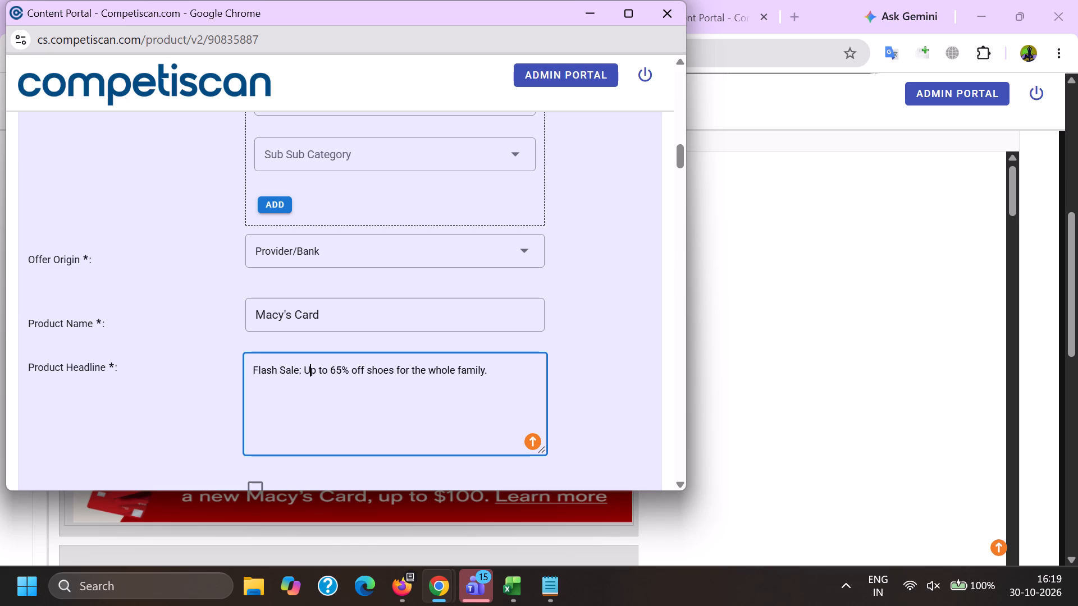
Append "Get 30% OFF macys.com today with a new Macy's Card, up to $100" to the product headline, copied from the other record's headline.
click(508, 374)
click(473, 404)
key(alt+Tab)
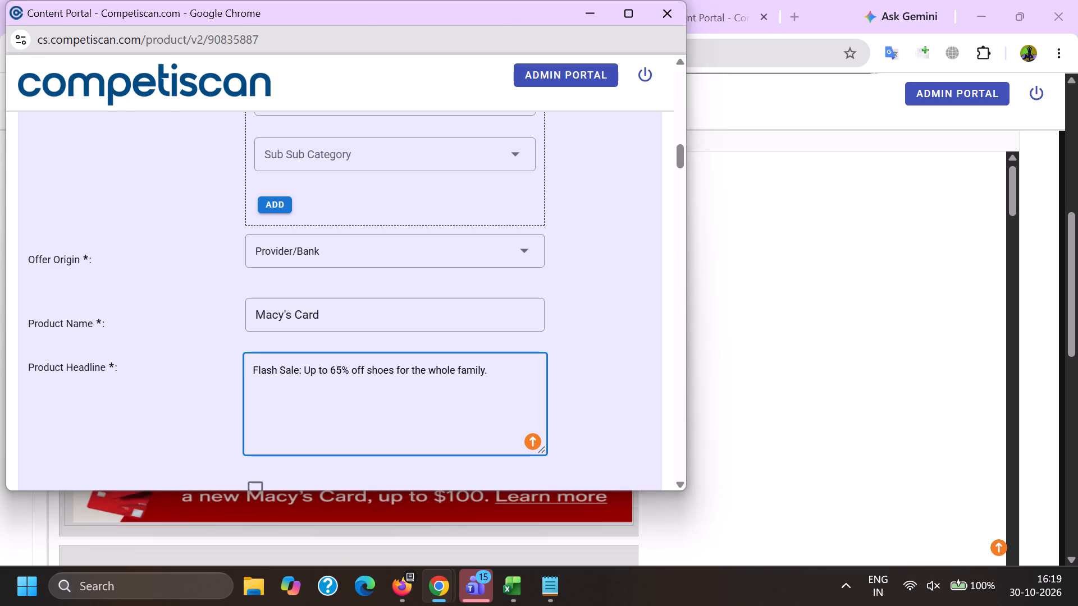
click(709, 0)
double_click(551, 370)
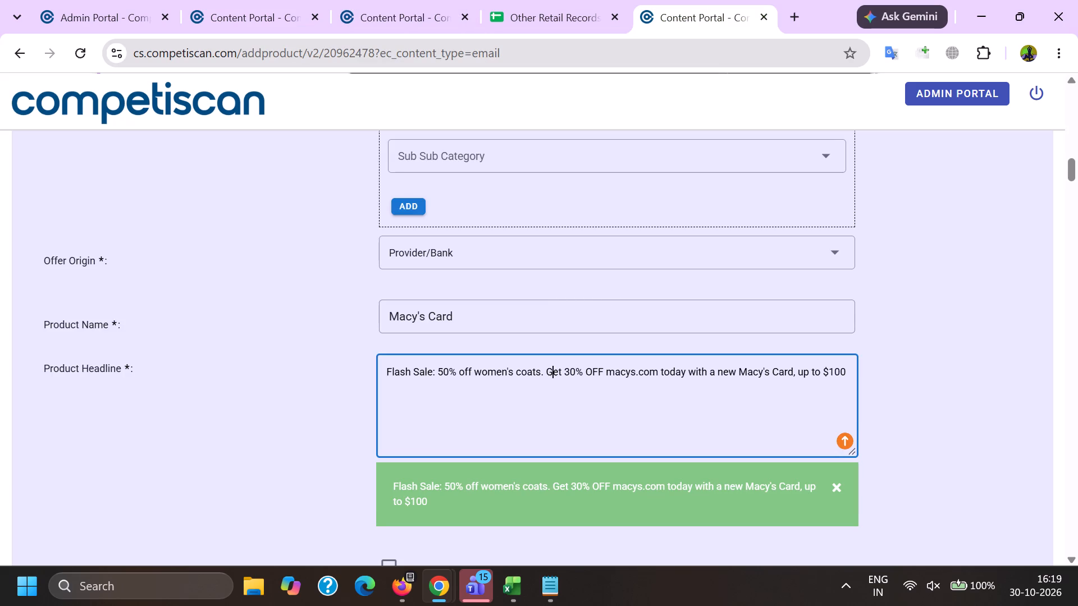
shift+click(820, 373)
shift+click(842, 373)
key(ctrl+c)
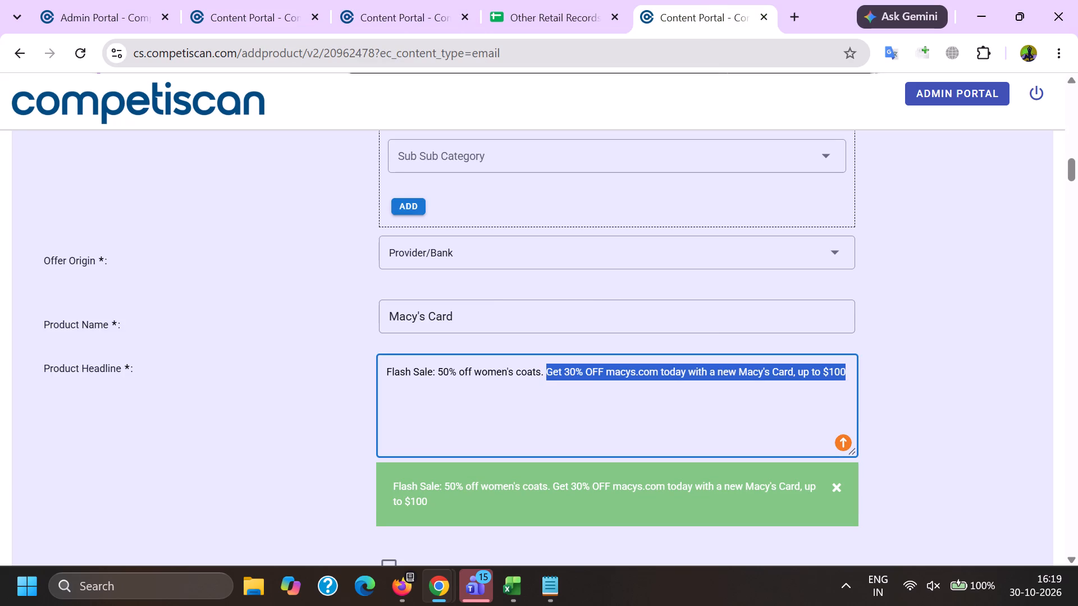
key(alt+Tab)
click(509, 386)
key(ctrl+v)
Set the response mechanism to URL/Website and the mailing type to Acquisition.
scroll(266, 288, down, 6)
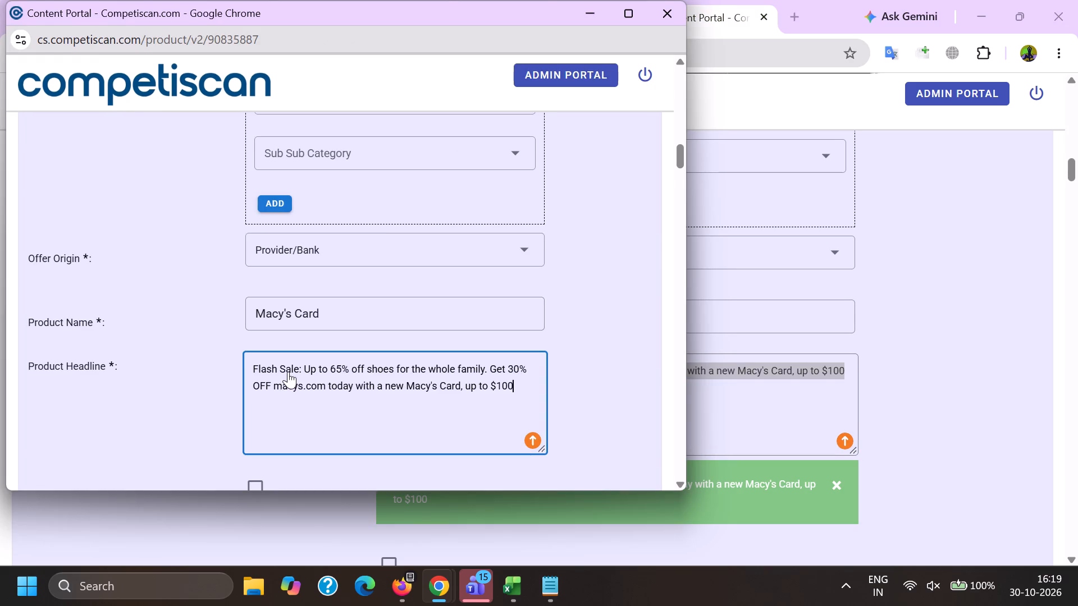
click(280, 244)
scroll(281, 148, down, 1)
scroll(295, 276, down, 6)
click(308, 359)
click(191, 383)
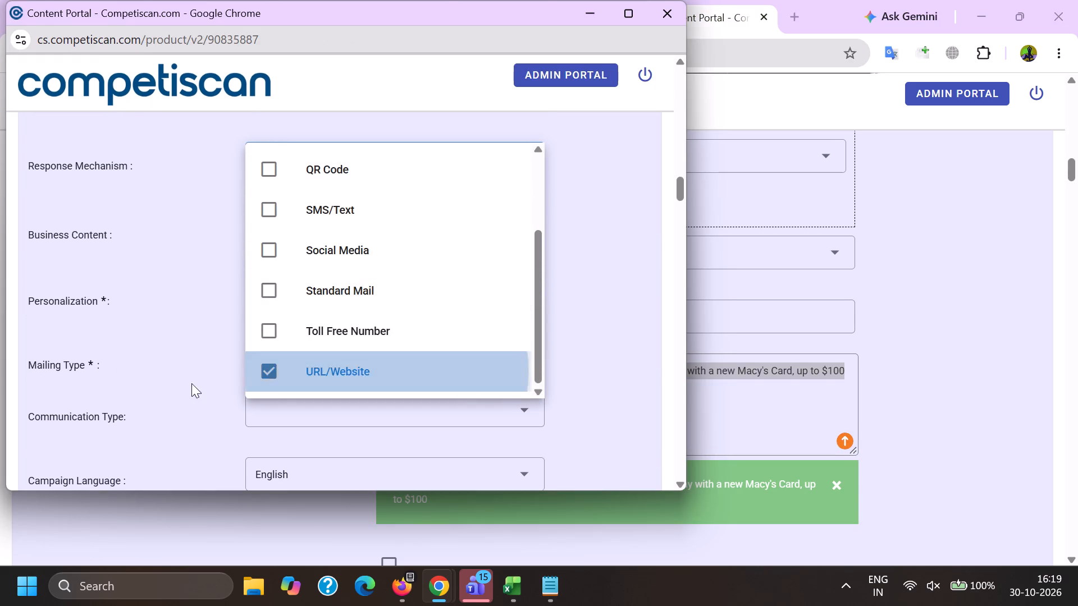
click(320, 369)
click(322, 287)
drag(167, 346, 172, 347)
Set the communication type to Bonuses/Contests/Incentives and Co-Brand.
click(324, 396)
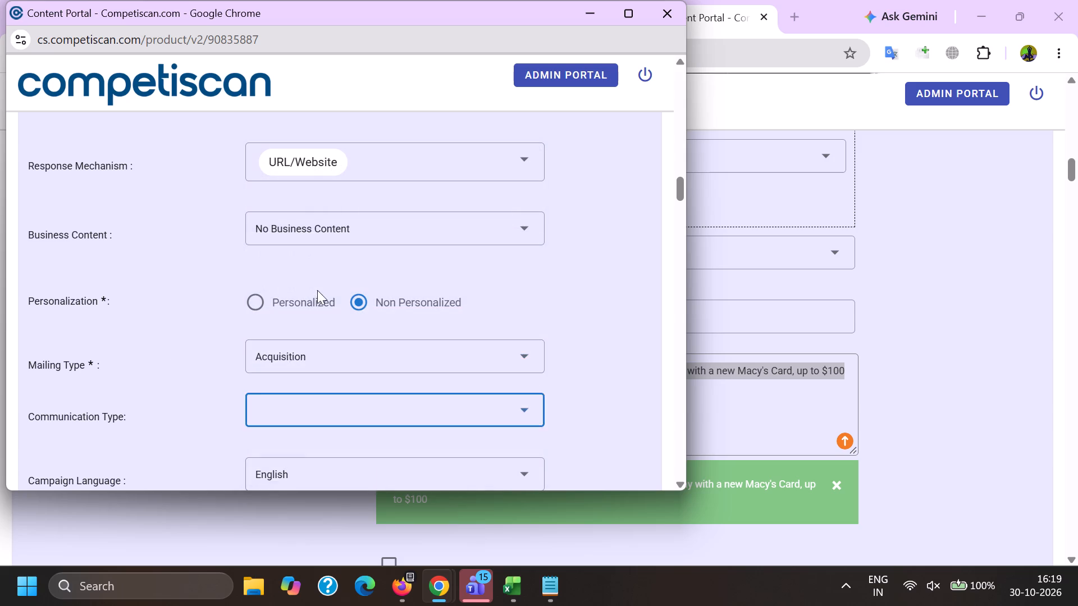
scroll(316, 290, down, 3)
click(341, 281)
scroll(328, 295, down, 5)
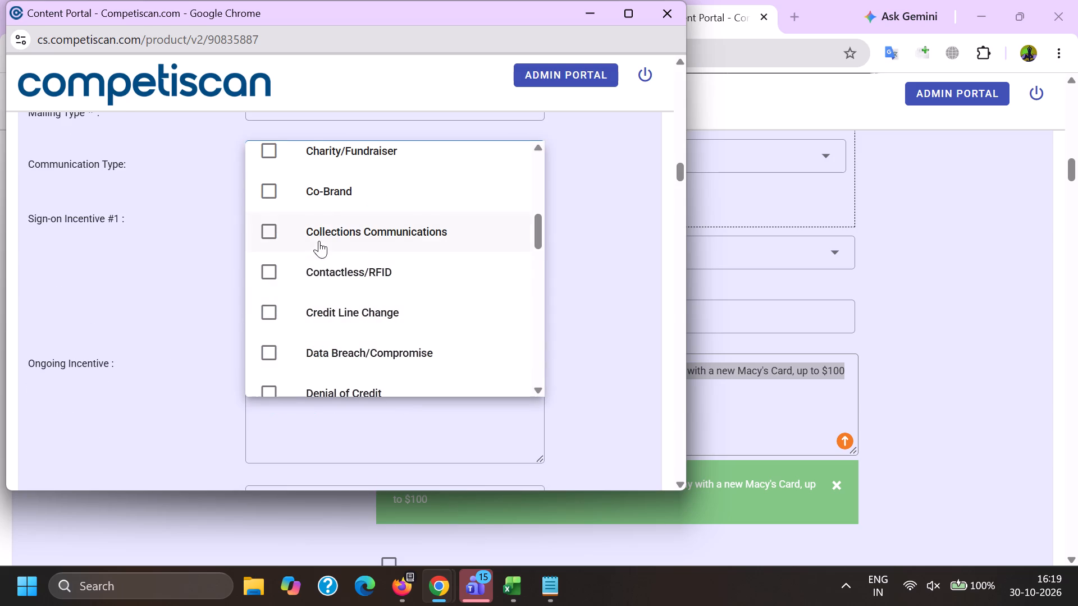
click(323, 202)
scroll(305, 289, down, 6)
drag(208, 290, 217, 290)
Fill Sign-on Incentive #1 with the copied offer text: "Get 30% OFF macys.com today with a new Macy's Card, up to $100".
click(327, 277)
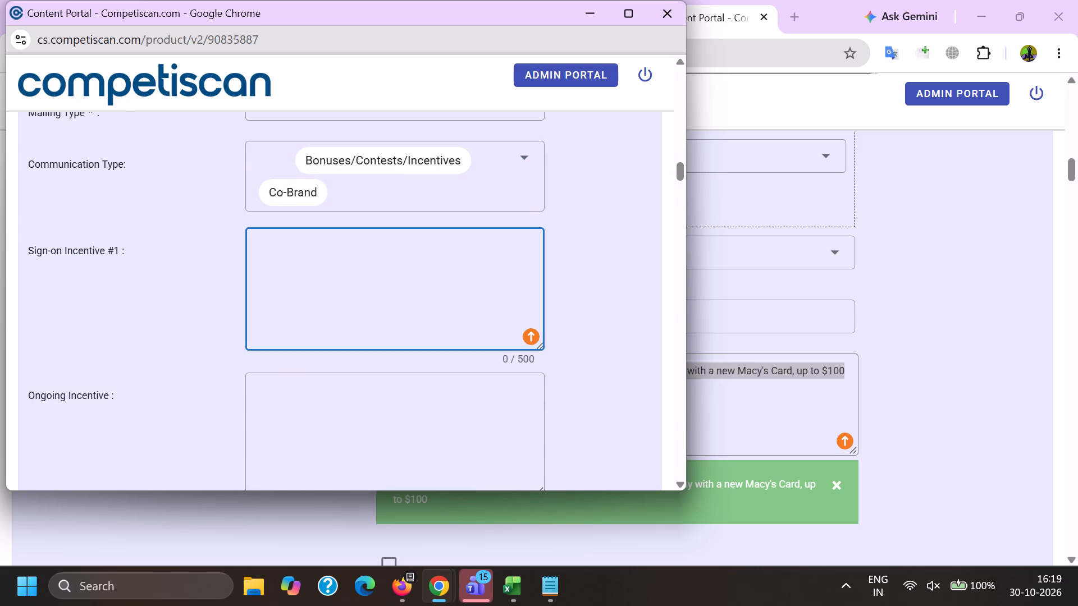
key(ctrl+v)
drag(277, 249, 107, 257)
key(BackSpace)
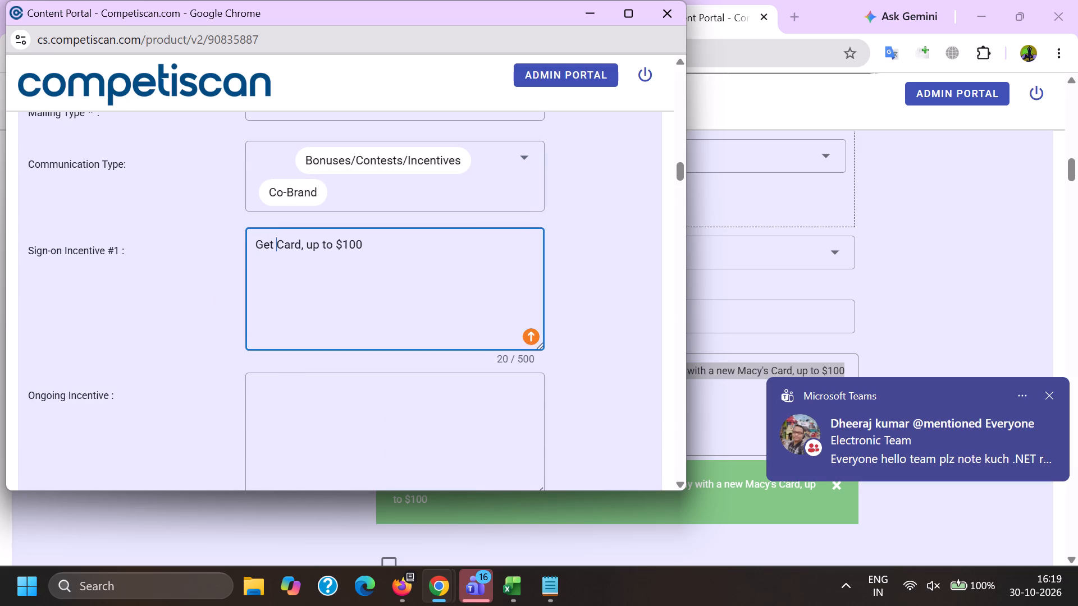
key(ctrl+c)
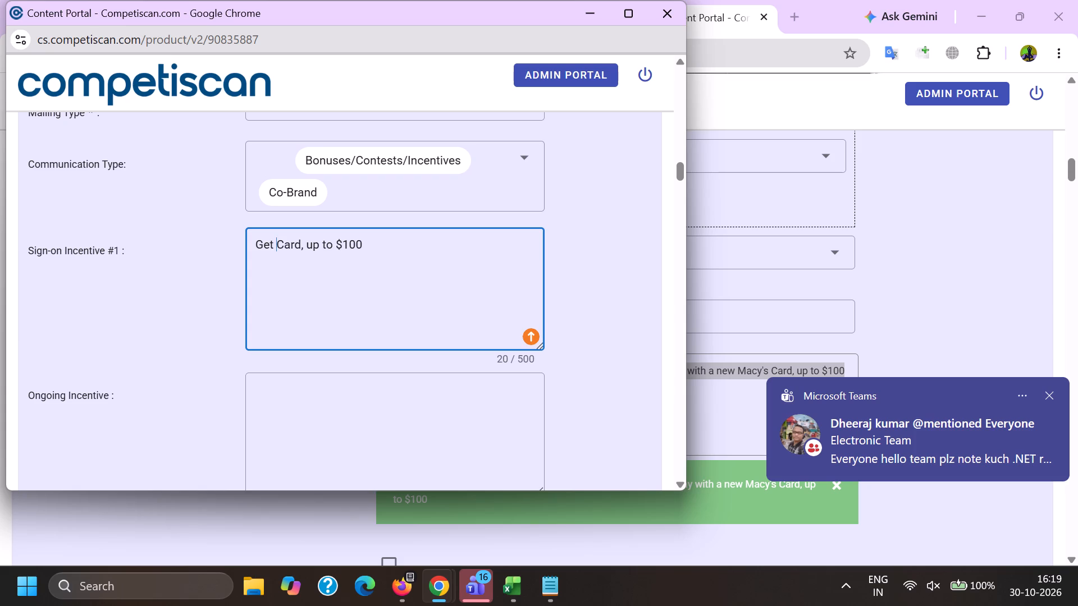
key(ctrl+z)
Remove the leading word "Get" from the Sign-on Incentive #1 text.
click(273, 248)
drag(277, 246, 182, 246)
key(BackSpace)
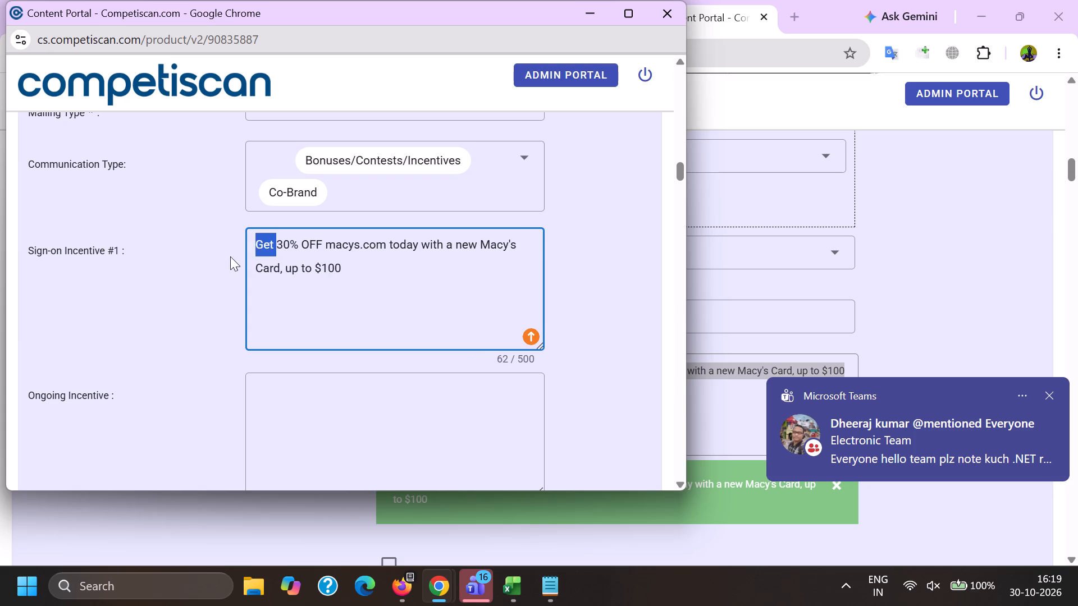
Set Sign-on Incentive Type #1 to Coupon/Discount and Sign-on Incentive Value #1 to 30.00.
scroll(269, 277, down, 2)
click(279, 373)
scroll(277, 380, down, 4)
click(291, 355)
drag(197, 372, 206, 377)
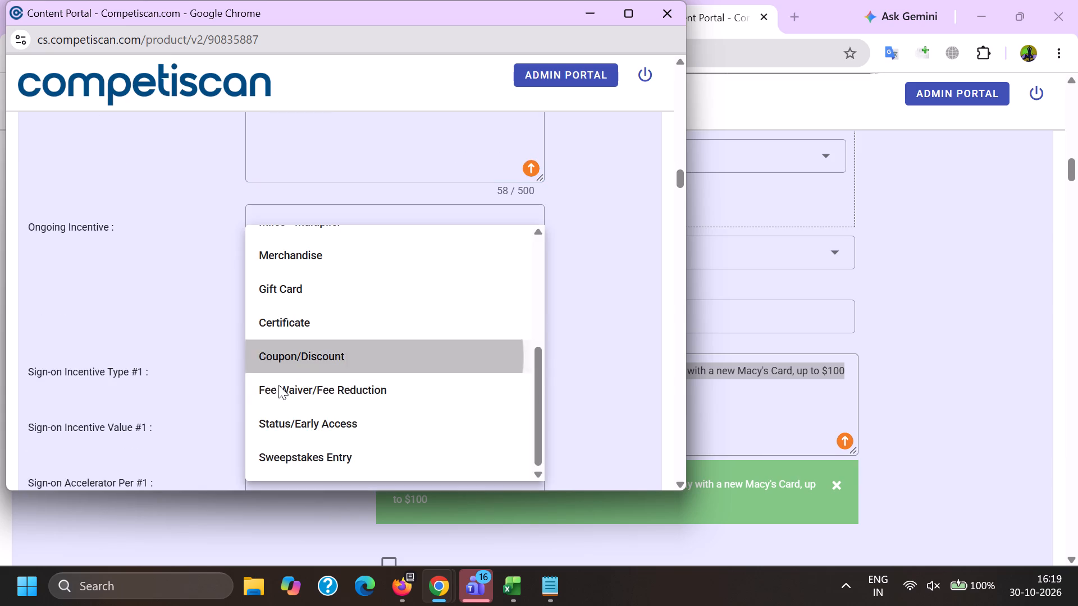
click(287, 398)
click(310, 392)
click(317, 421)
text(30)
key(period)
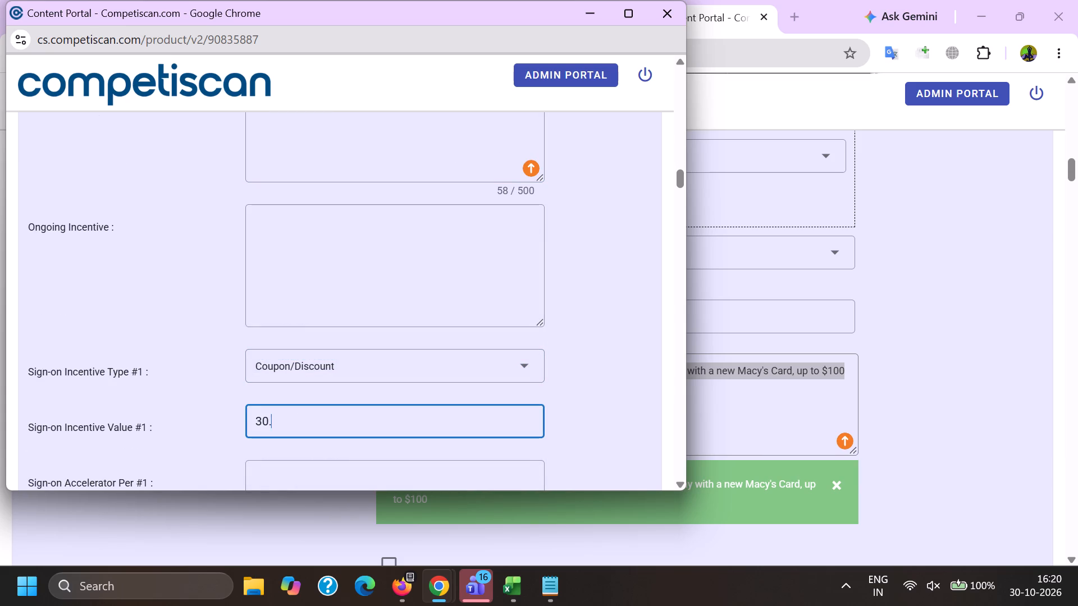
key(0)
key(0)
Set Sign-on Max award #1 to 30.00.
key(Tab)
key(Tab)
key(Tab)
key(3)
text(0.)
text(00)
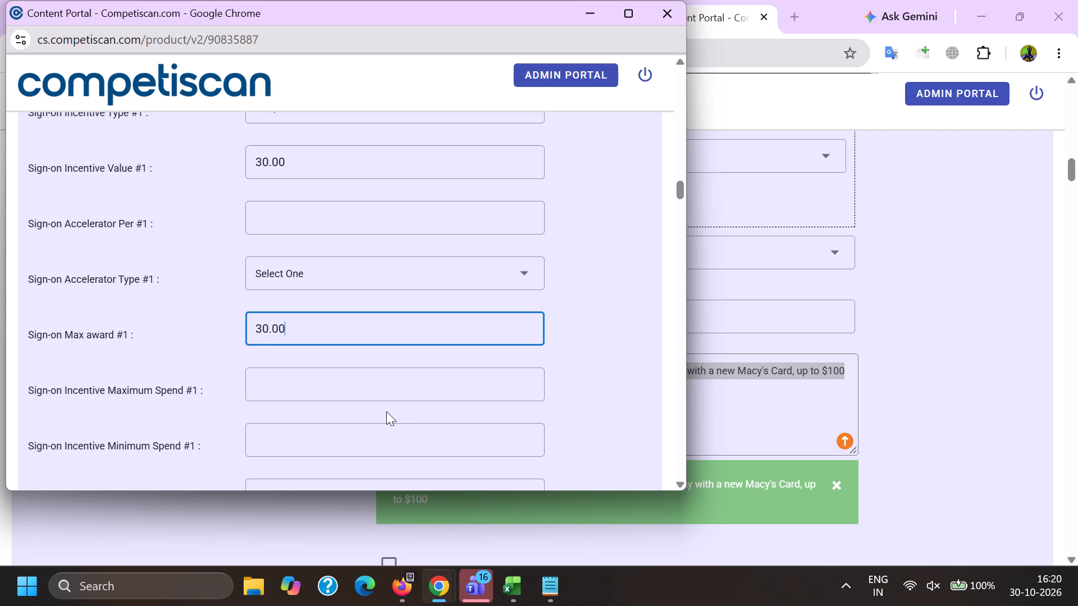
In the payment card offer details, set the application type to Invitation to Apply and the primary card level to Not Mentioned.
scroll(348, 384, down, 20)
scroll(348, 384, down, 10)
scroll(276, 316, up, 5)
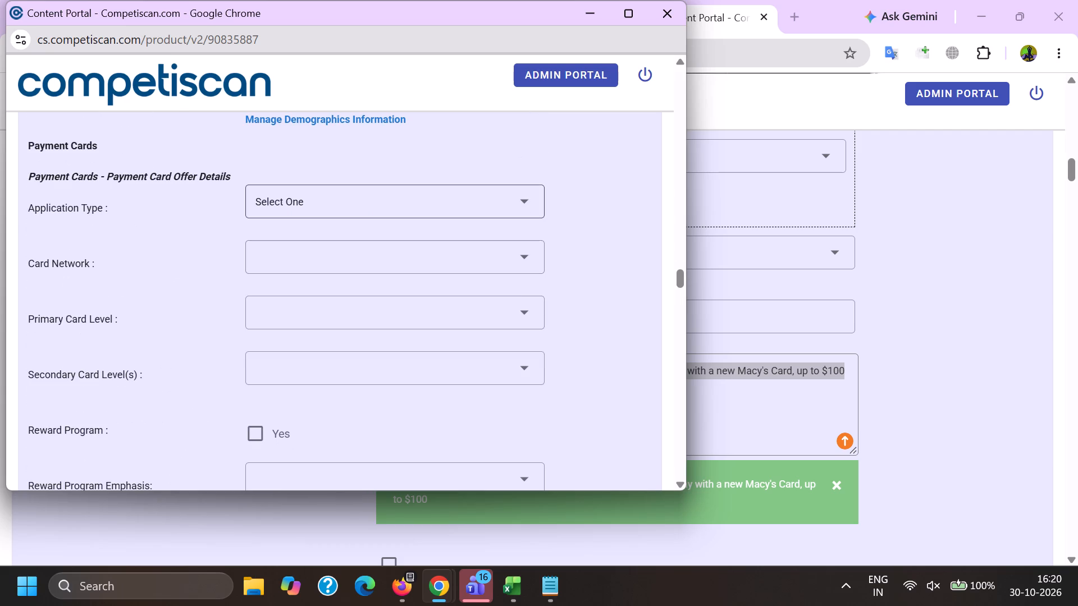
click(312, 197)
click(316, 274)
drag(177, 279, 182, 281)
click(283, 301)
scroll(284, 238, down, 2)
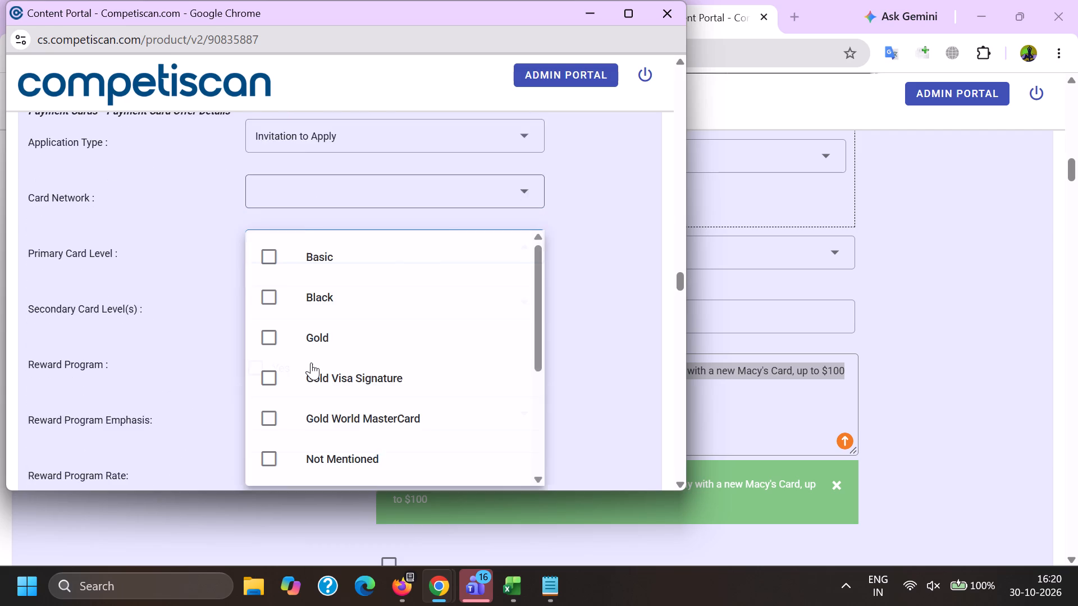
click(311, 362)
drag(141, 329, 151, 324)
Mark the reward program as Yes and set the reward program emphasis to Points.
click(254, 279)
click(266, 314)
click(321, 399)
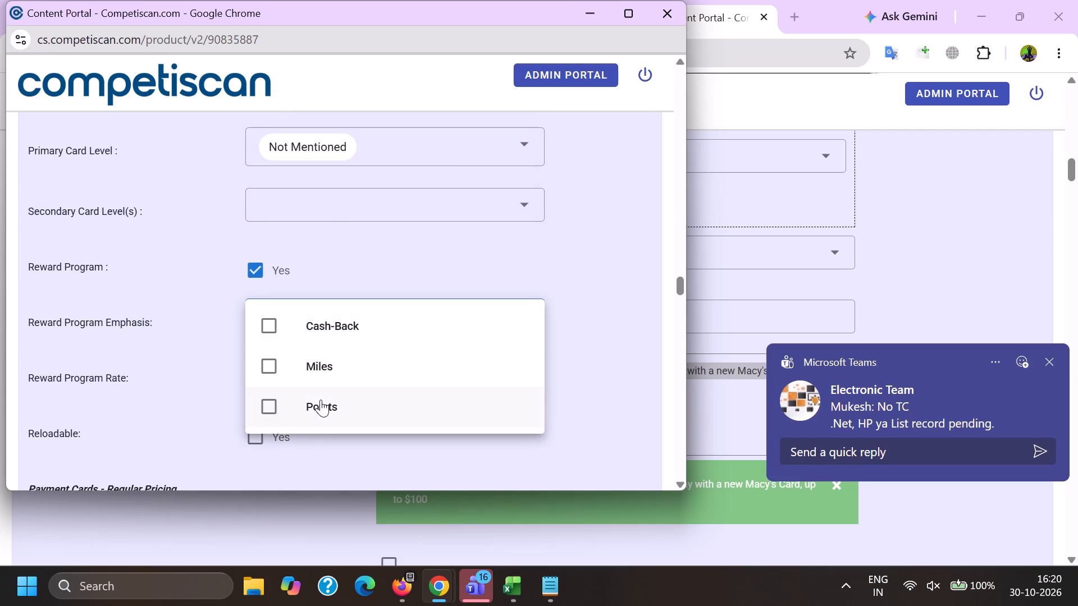
double_click(165, 428)
Mark Credit Card Mentioned in the retail credit section and submit the product form.
key(End)
click(253, 228)
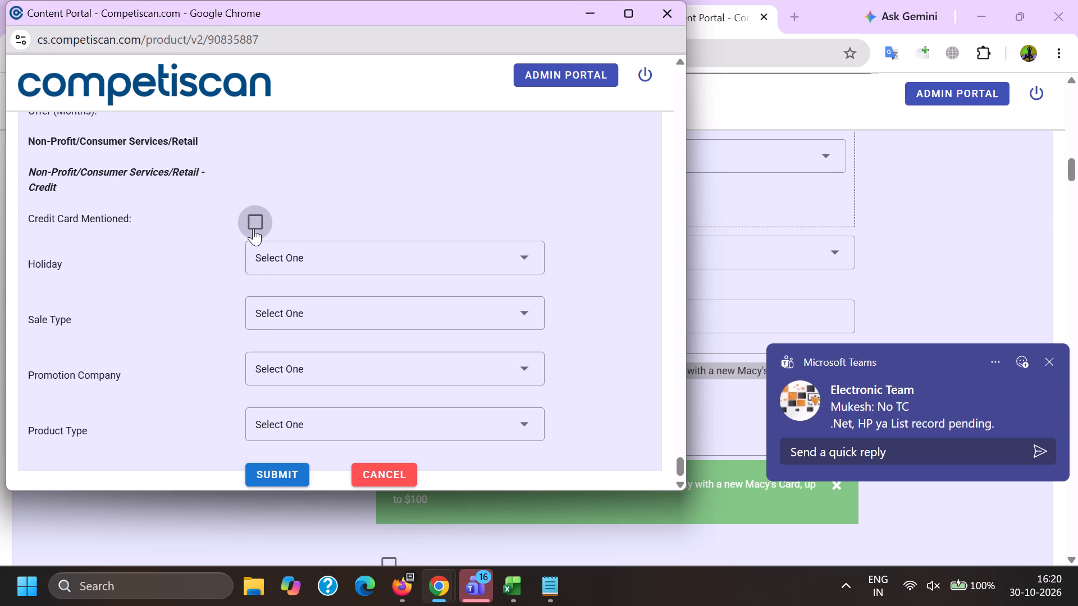
click(295, 484)
click(1071, 47)
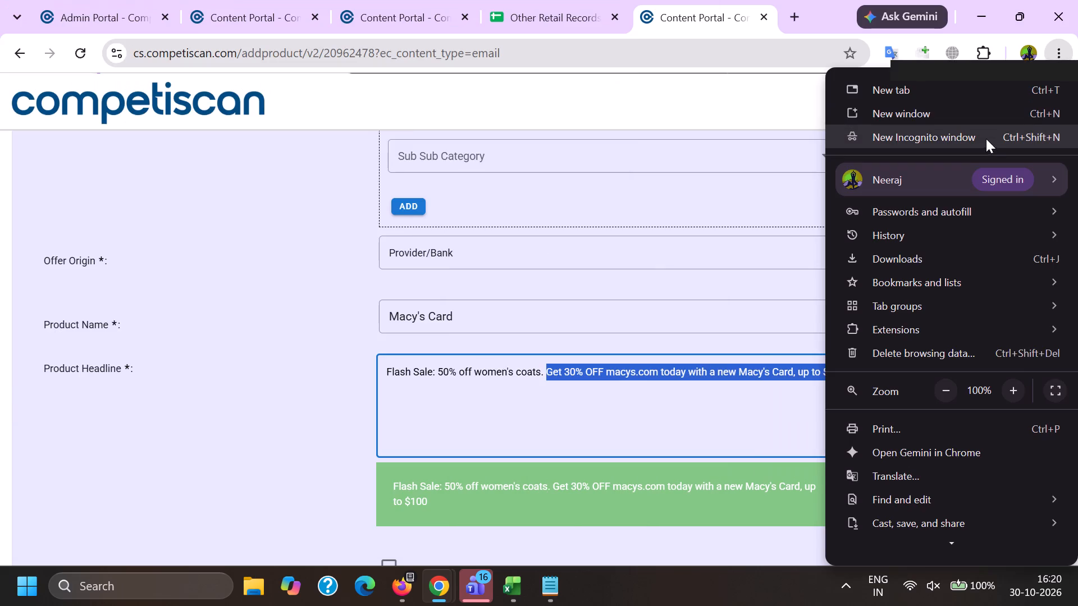
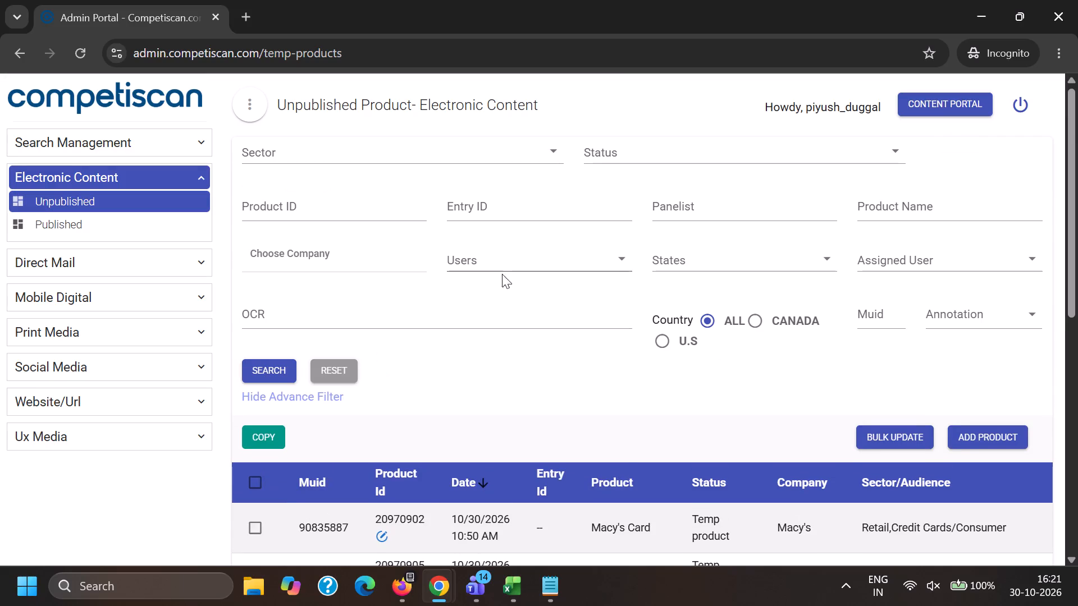
Filter the unpublished electronic products by your own user account and run the search.
click(491, 263)
text(piyush)
key(Down)
key(Down)
key(Down)
key(Down)
key(Return)
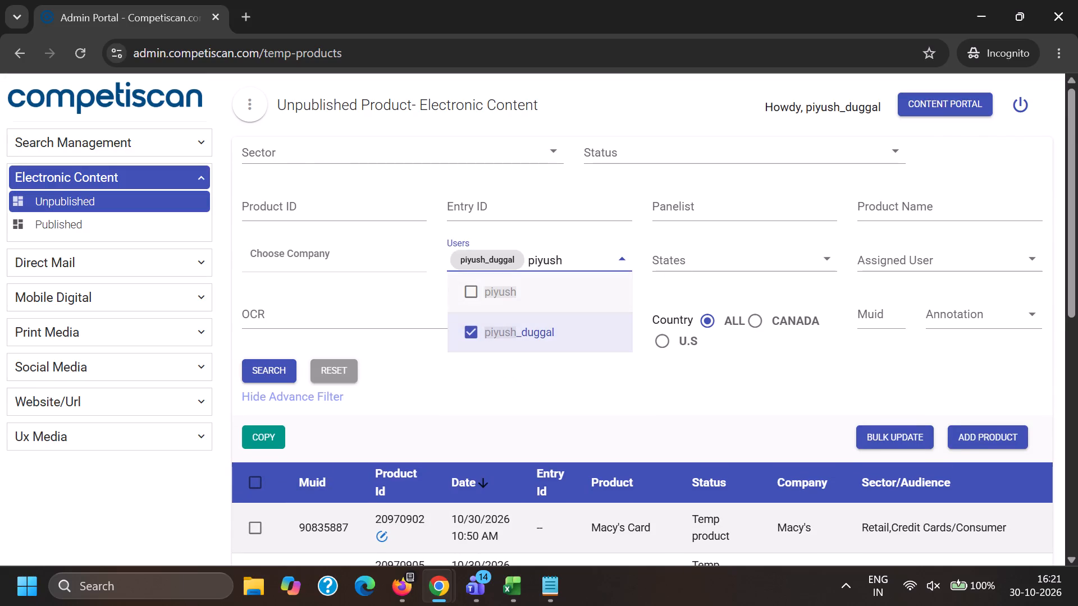
click(286, 374)
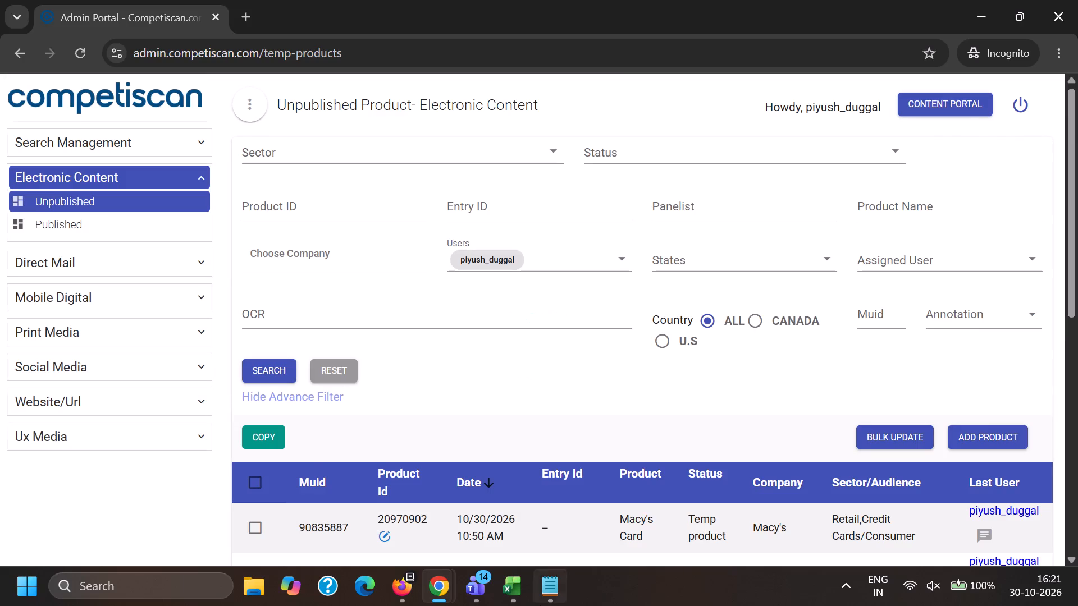
Switch to the 2025 Excel workbook and select the first Links cell under 29-Nov-26 in the may 26 sheet.
click(537, 600)
click(518, 587)
click(696, 506)
scroll(490, 411, up, 10)
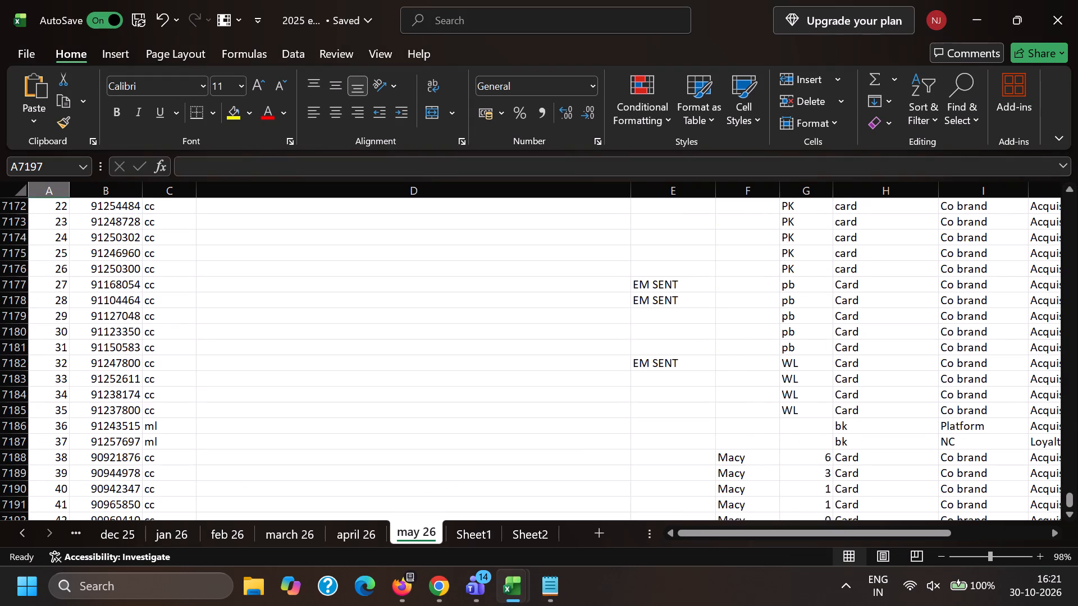
scroll(363, 341, up, 4)
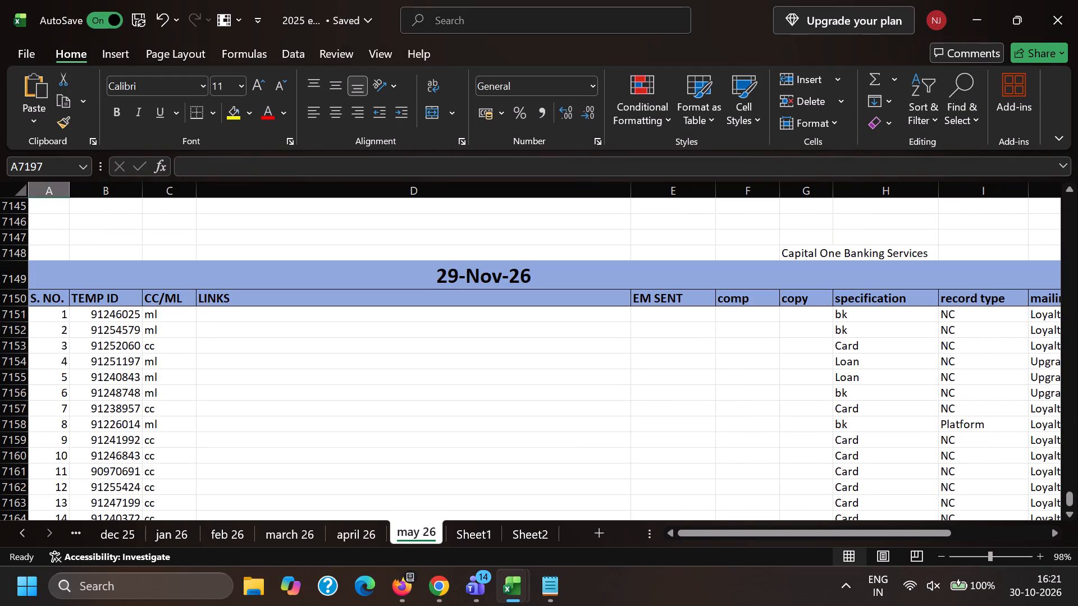
click(259, 322)
scroll(293, 407, up, 1)
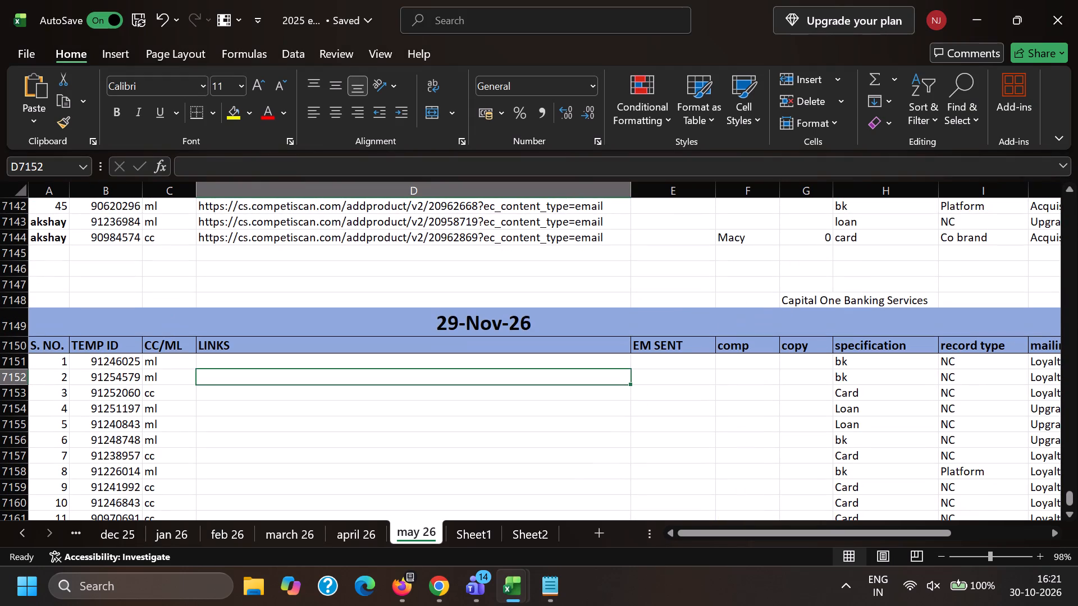
click(280, 365)
Back in the Admin Portal, go to results page 5 and open Capital One products 20965139 and 20965278 for editing.
key(alt+Tab)
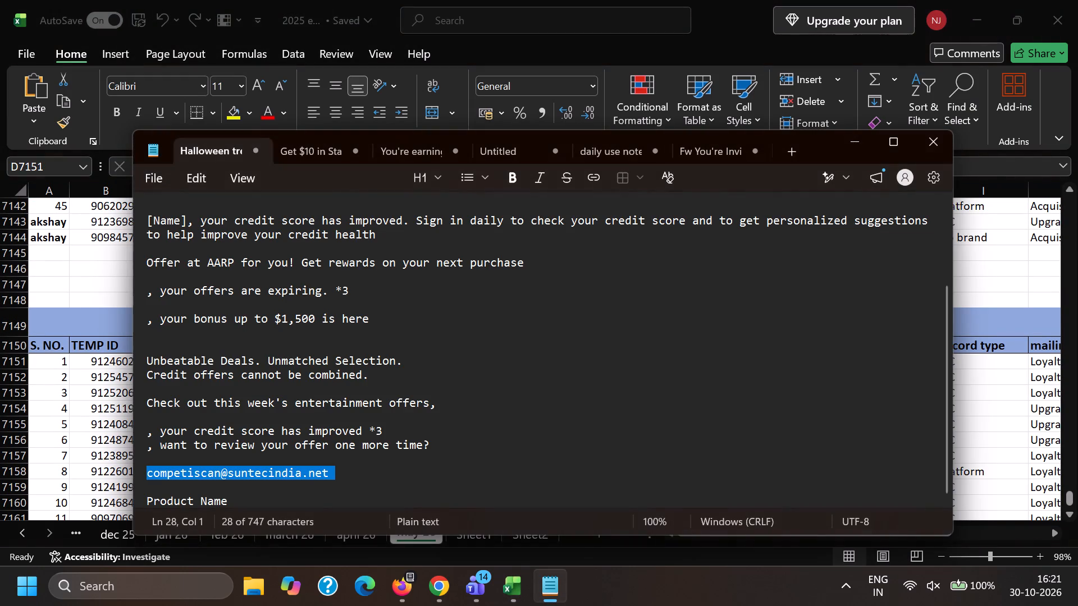
key(alt+Tab)
key(alt+Tab)
scroll(505, 343, down, 19)
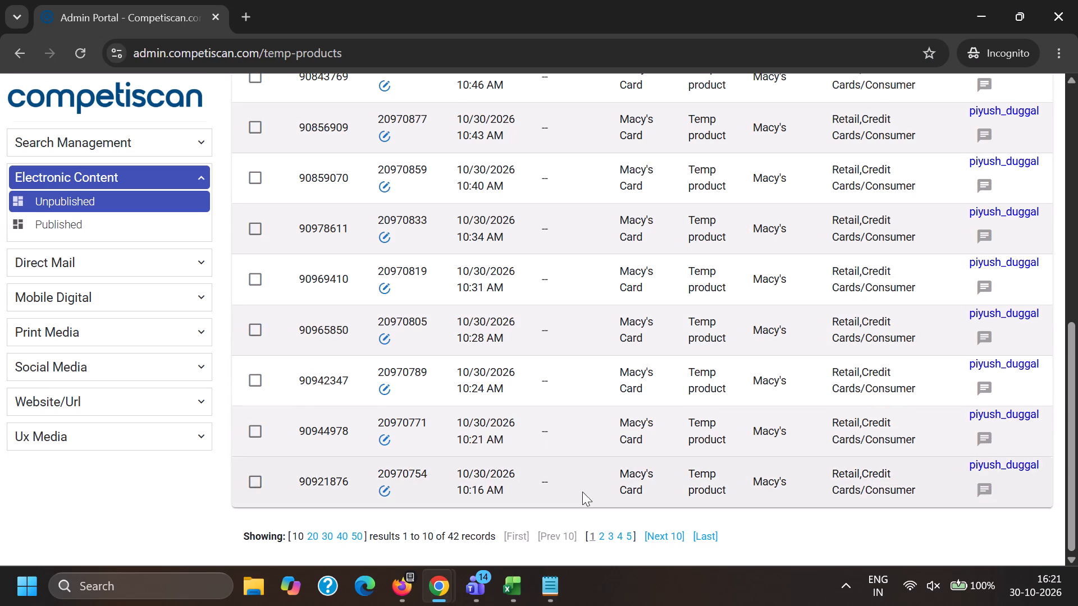
click(629, 535)
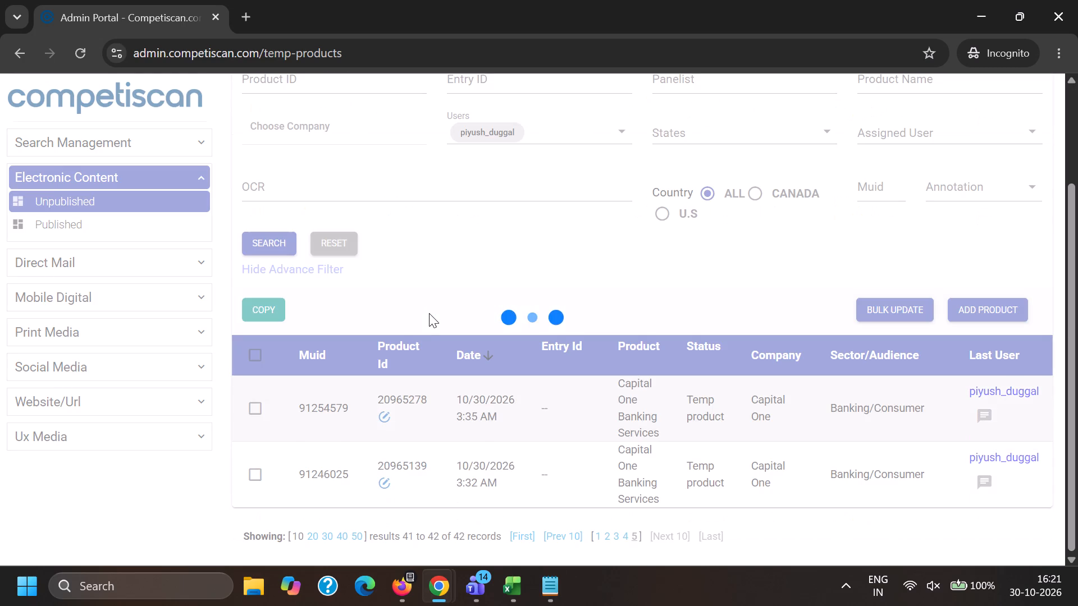
ctrl+click(383, 481)
ctrl+click(382, 414)
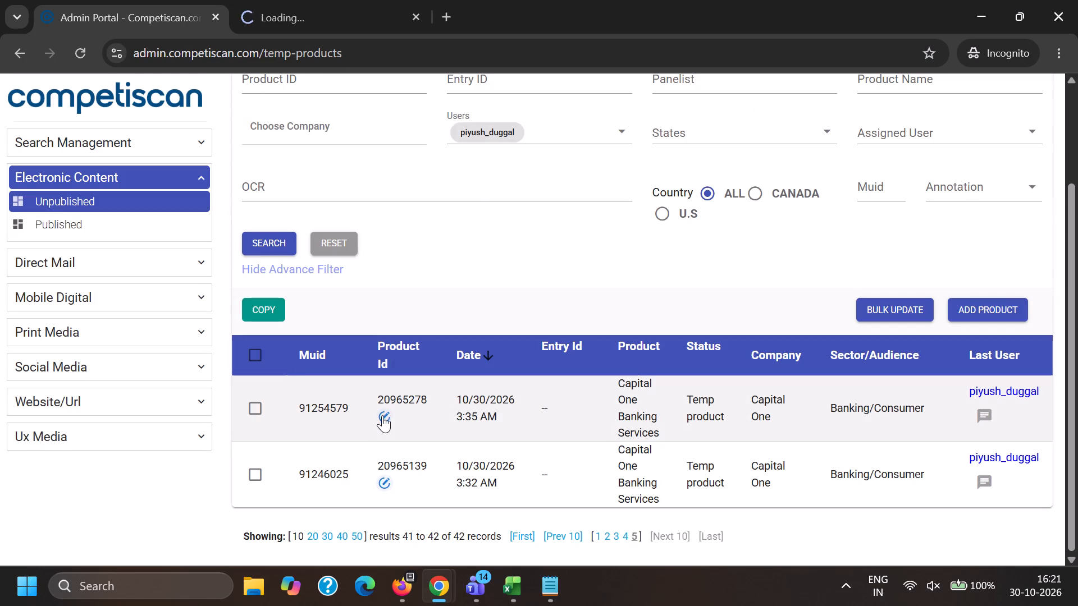
Copy the form URL of product 20965139 into the Links cell for temp ID 91246025 in Excel.
click(346, 0)
triple_click(354, 52)
key(ctrl+c)
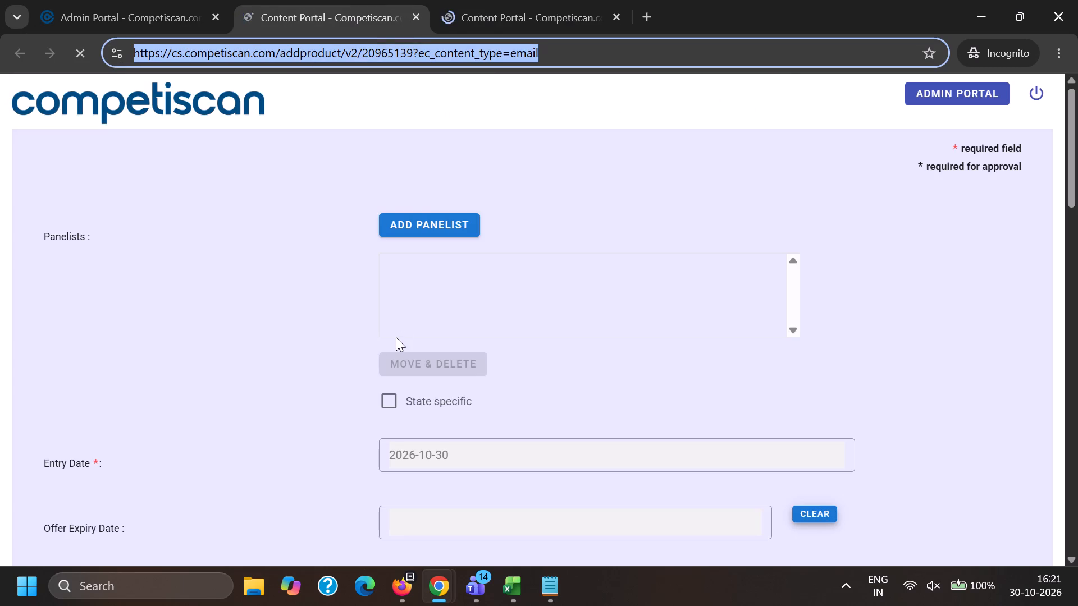
key(alt+Tab)
key(alt+Tab)
key(alt+Tab)
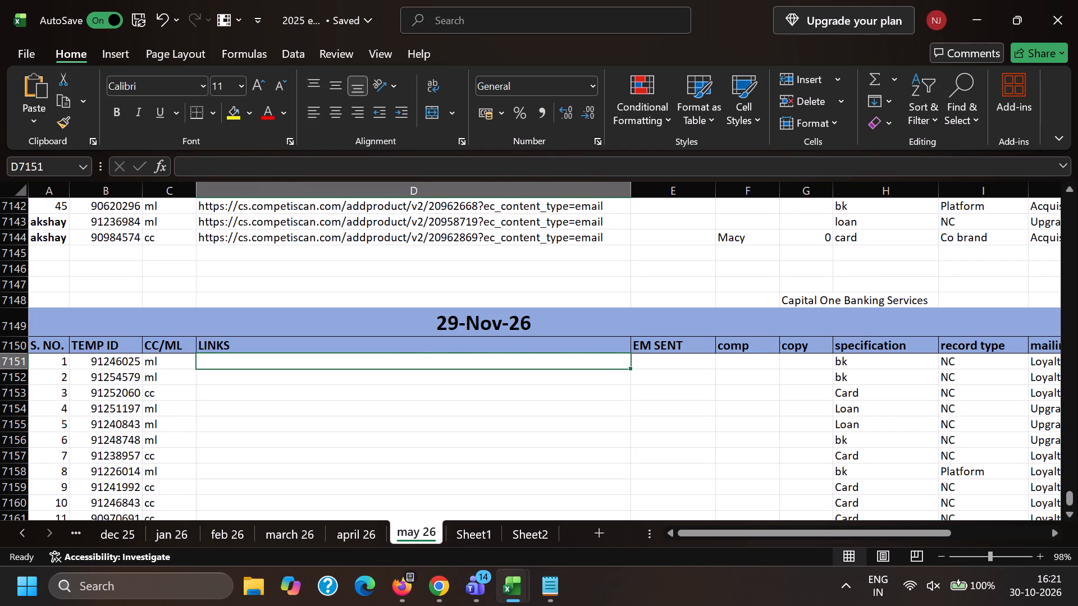
key(ctrl+v)
Copy the form URL of product 20965278 into the Links cell for temp ID 91254579 in Excel.
click(328, 383)
key(alt+Tab)
key(alt+Tab)
key(alt+Tab)
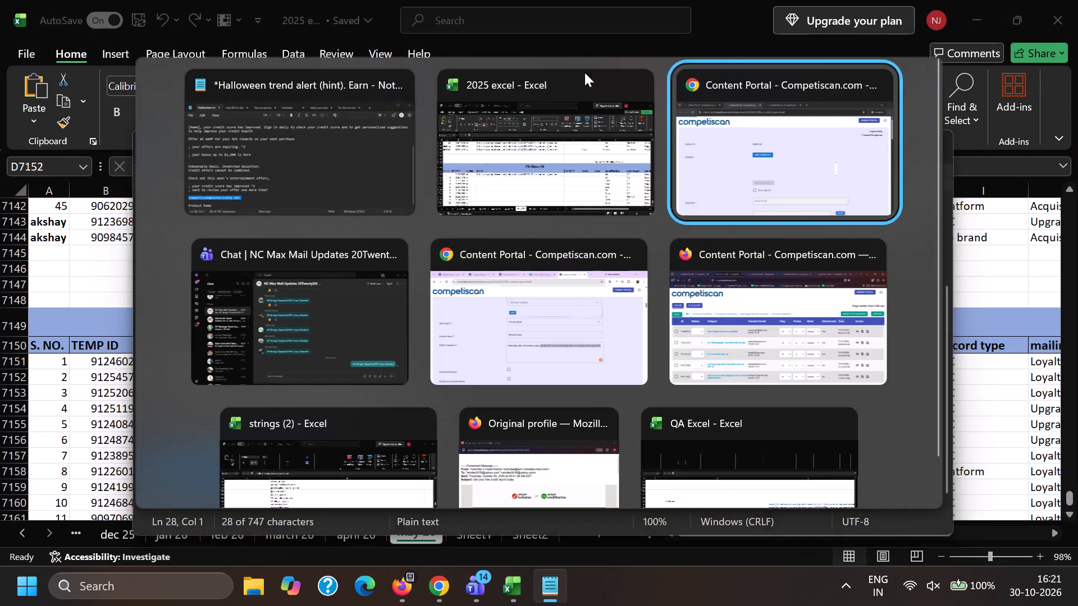
drag(530, 0, 530, 5)
triple_click(509, 47)
key(ctrl+c)
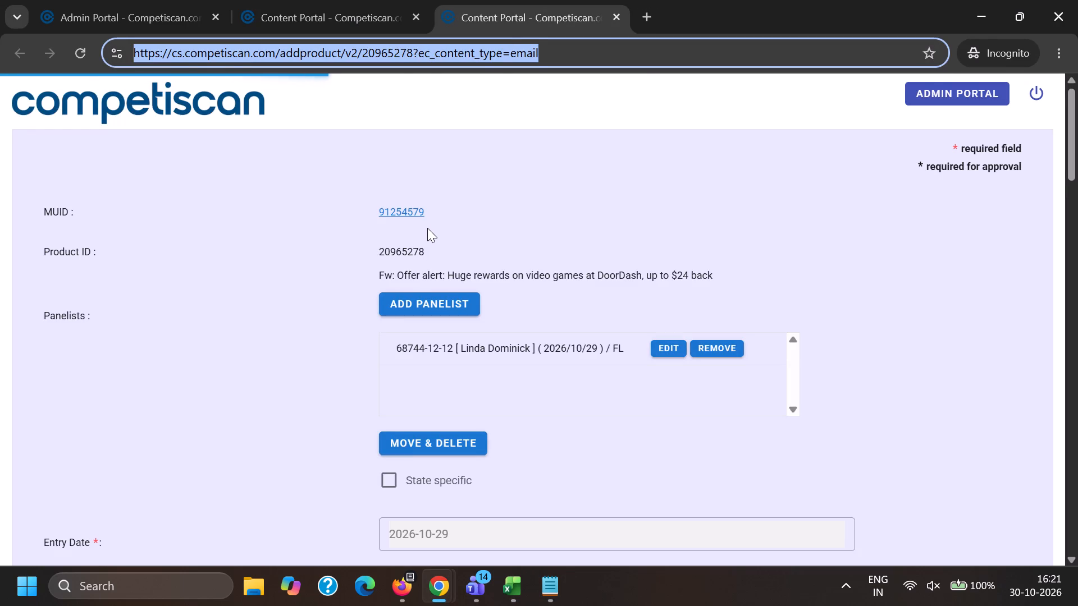
key(alt+Tab)
key(alt+Tab)
key(alt+Tab)
key(ctrl+v)
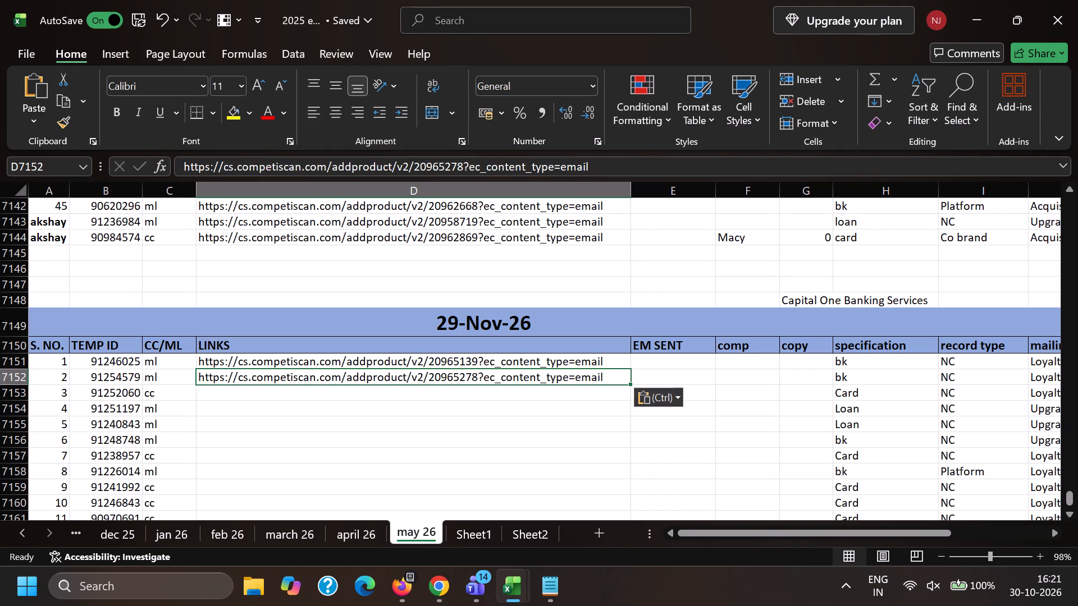
Return to the browser and open the processed PDFs of products 20965139 and 20965278.
click(381, 393)
key(alt+Tab)
key(alt+Tab)
key(alt+Tab)
click(329, 0)
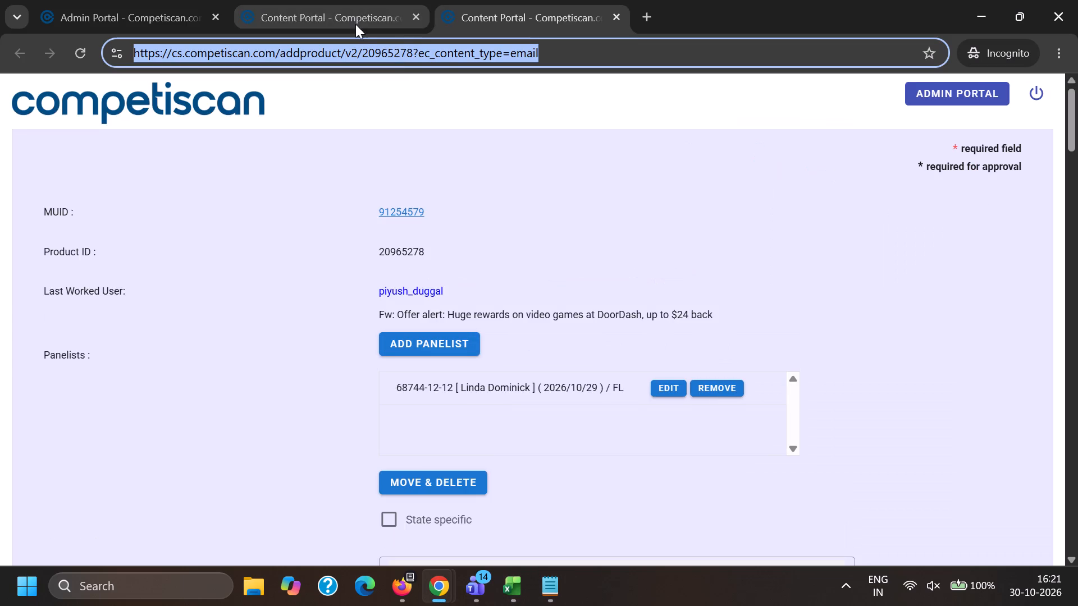
scroll(655, 259, down, 5)
ctrl+click(855, 283)
key(ctrl+Tab)
key(ctrl+Tab)
scroll(855, 287, down, 3)
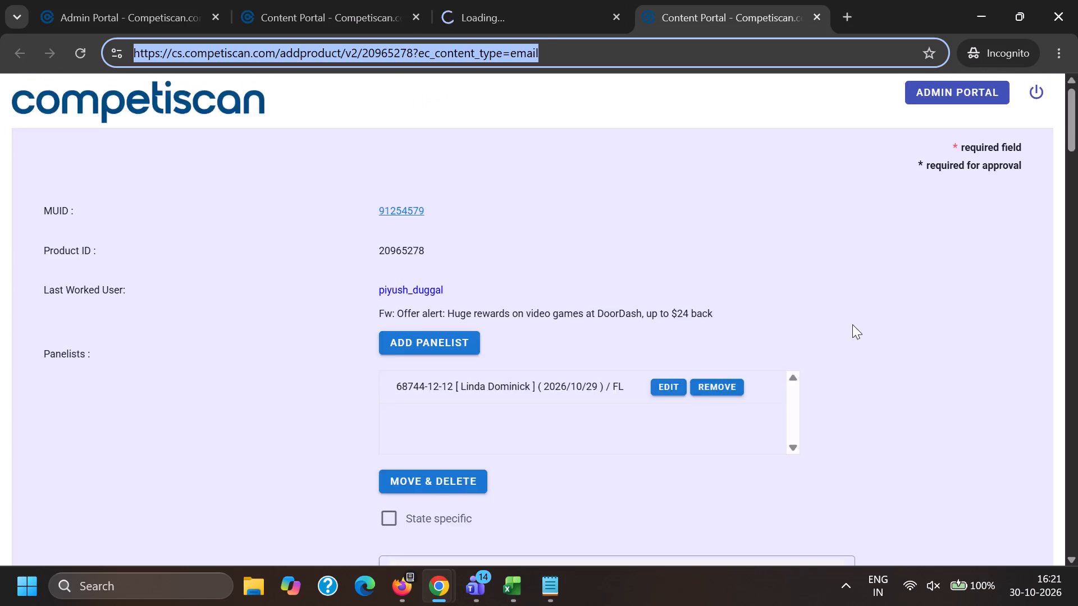
scroll(852, 324, down, 2)
ctrl+click(849, 277)
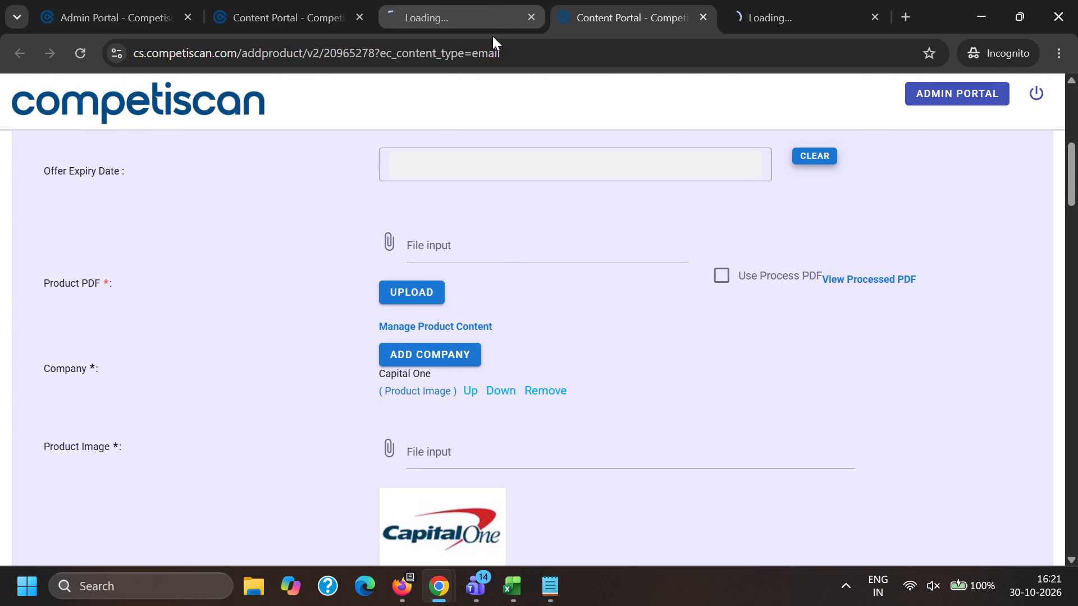
Go to results page 2 of the unpublished products and open West Elm product 20969219 for editing.
click(141, 0)
scroll(410, 390, down, 5)
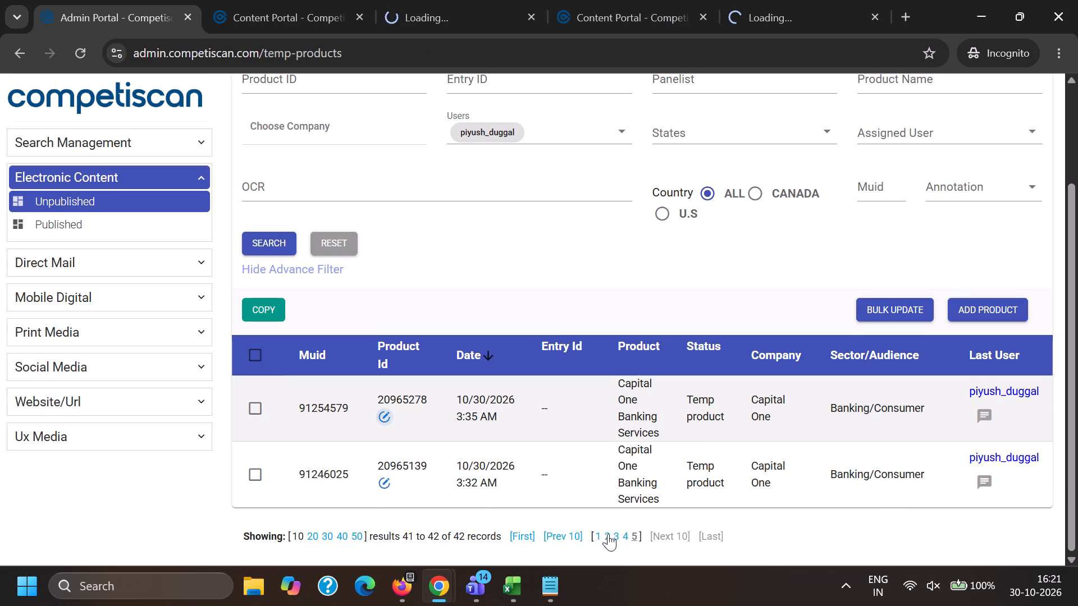
click(608, 534)
click(417, 0)
click(286, 0)
click(154, 0)
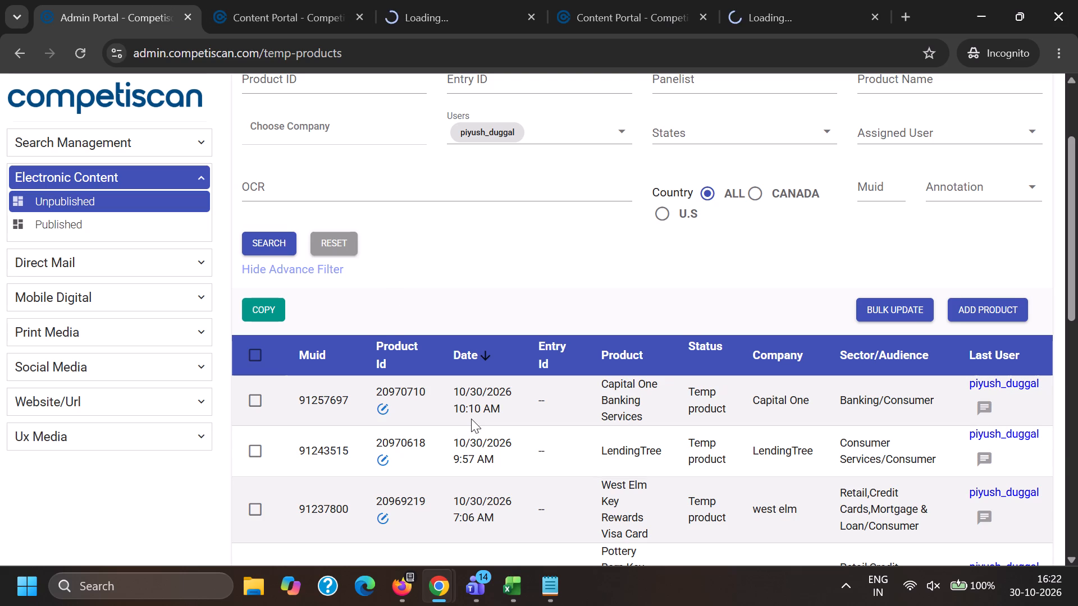
scroll(471, 419, down, 7)
scroll(471, 426, up, 1)
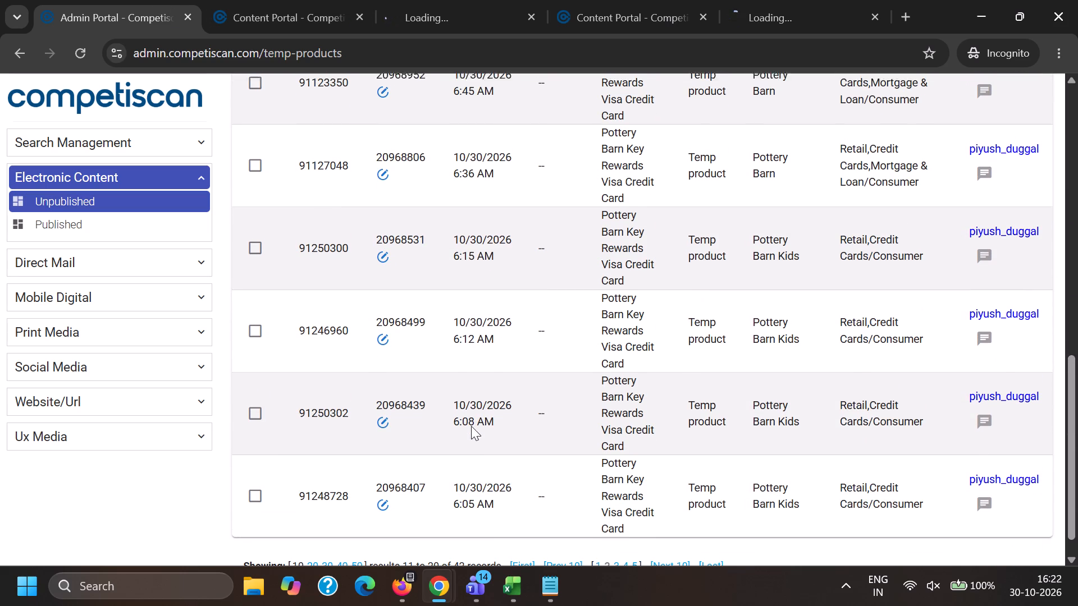
scroll(487, 398, up, 3)
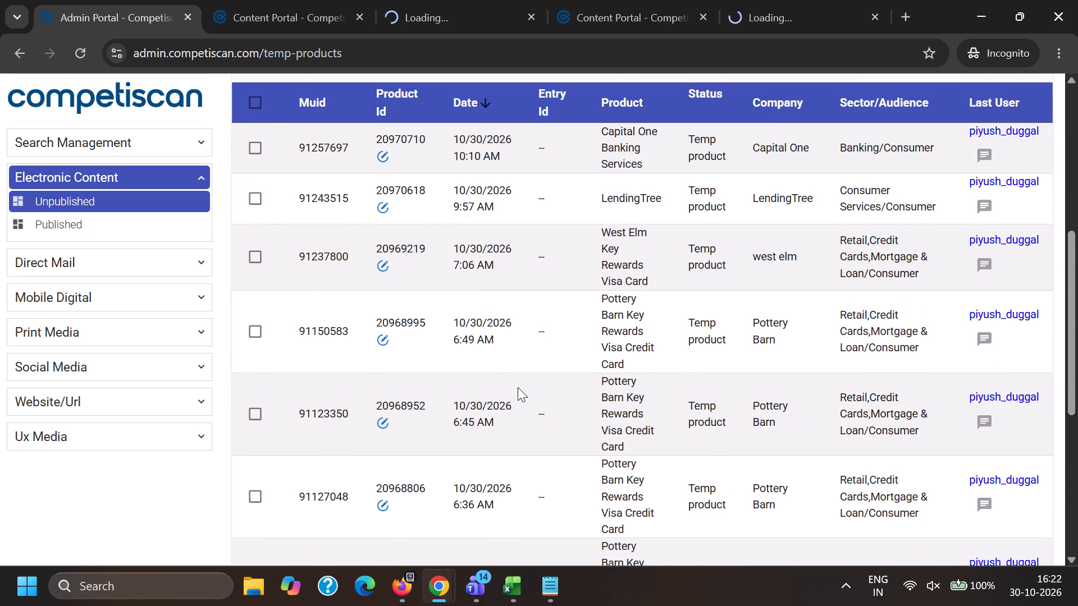
ctrl+click(383, 263)
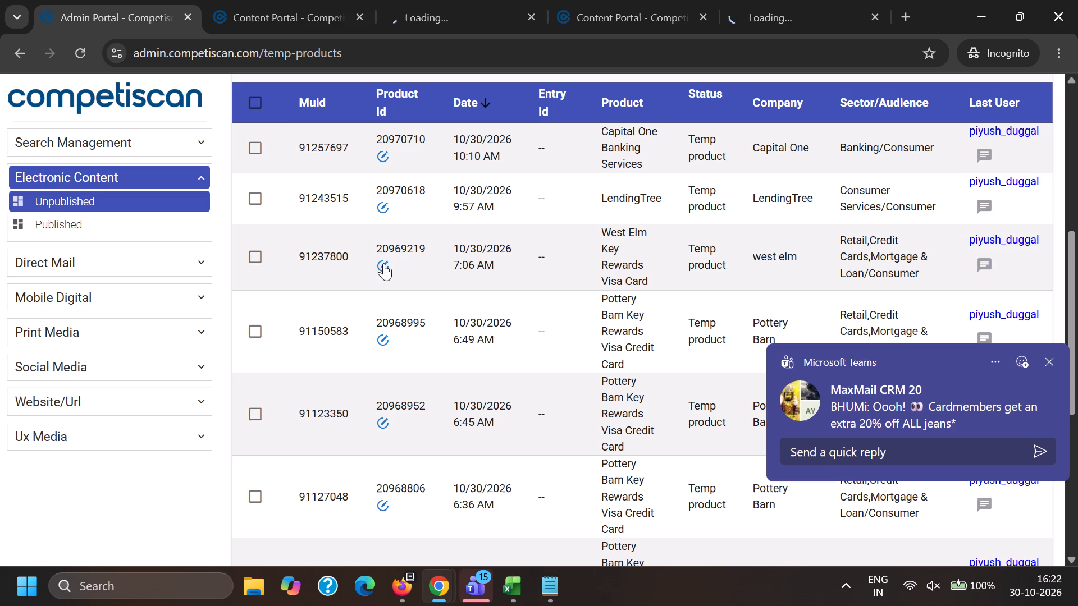
Copy the form URL of product 20969219 into the Links cell for temp ID 91237800 in Excel.
click(273, 0)
triple_click(302, 53)
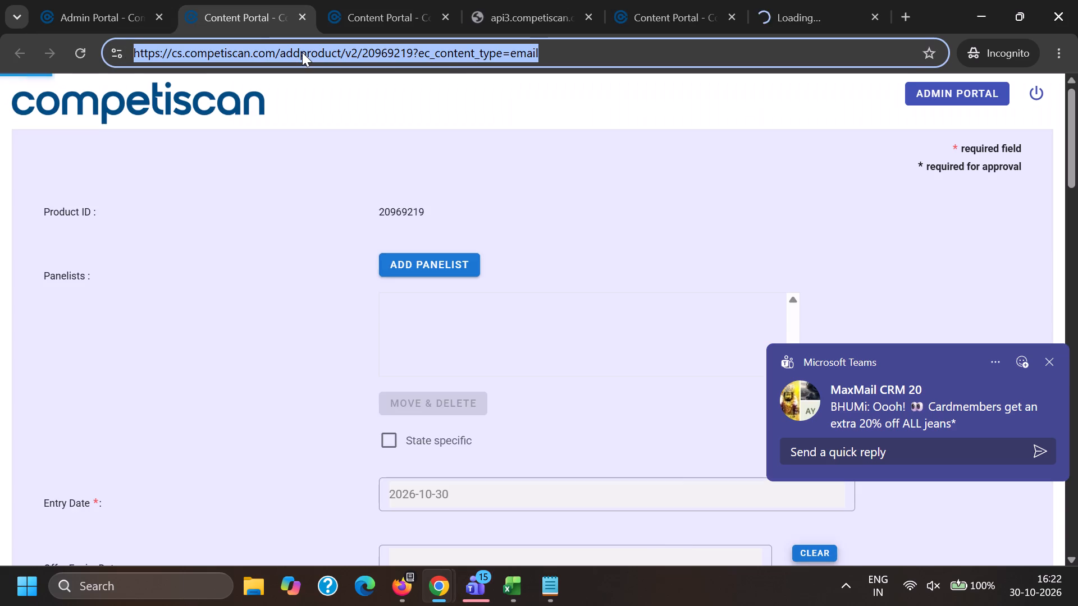
key(ctrl+c)
click(503, 605)
click(649, 530)
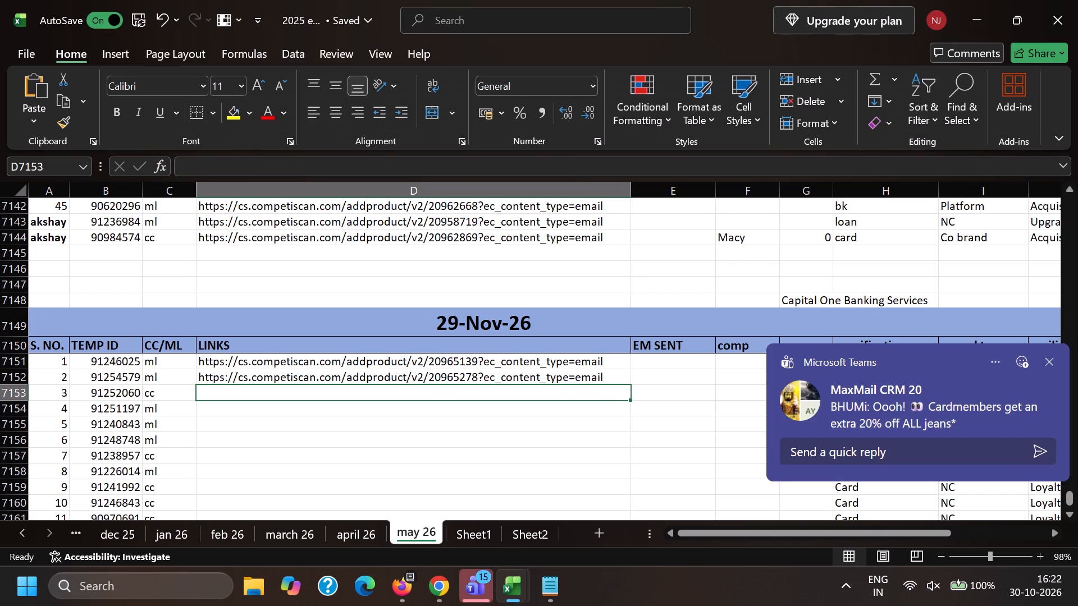
scroll(368, 267, down, 7)
scroll(499, 322, down, 4)
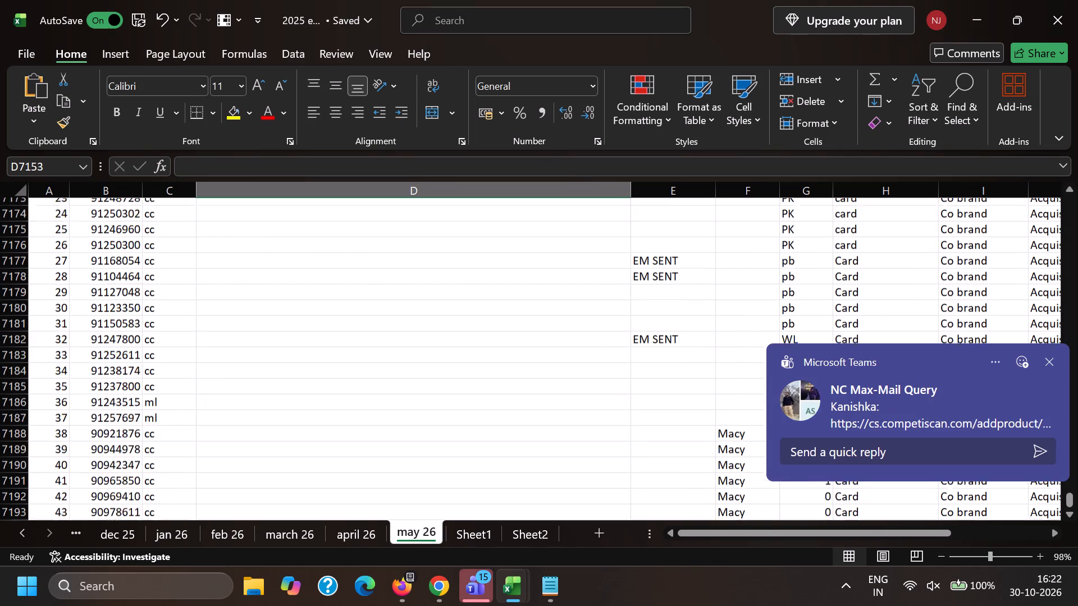
scroll(555, 337, down, 2)
click(594, 270)
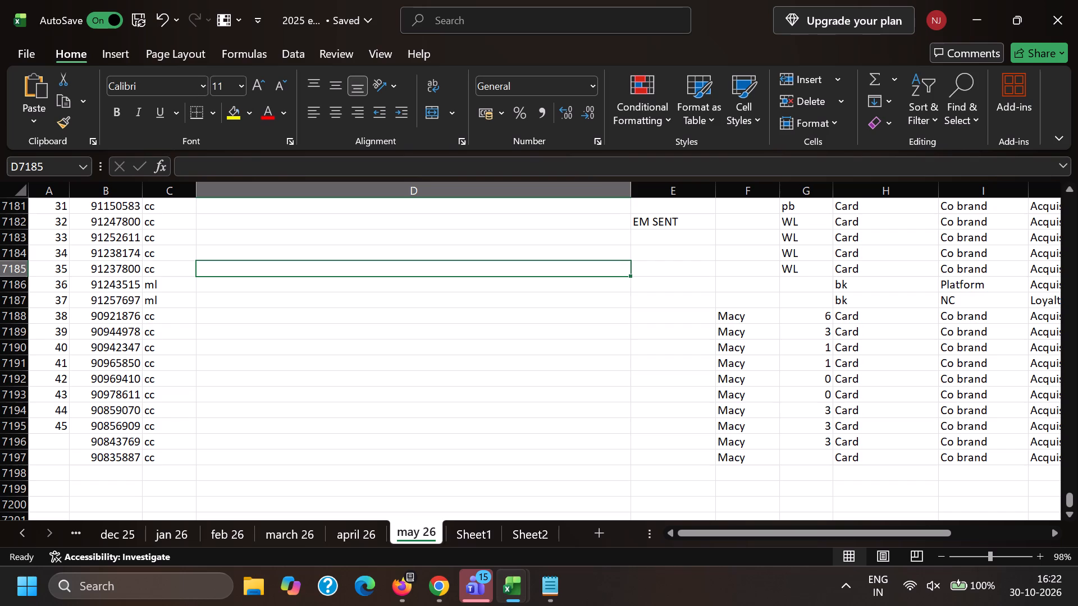
key(alt+Tab)
key(alt+Tab)
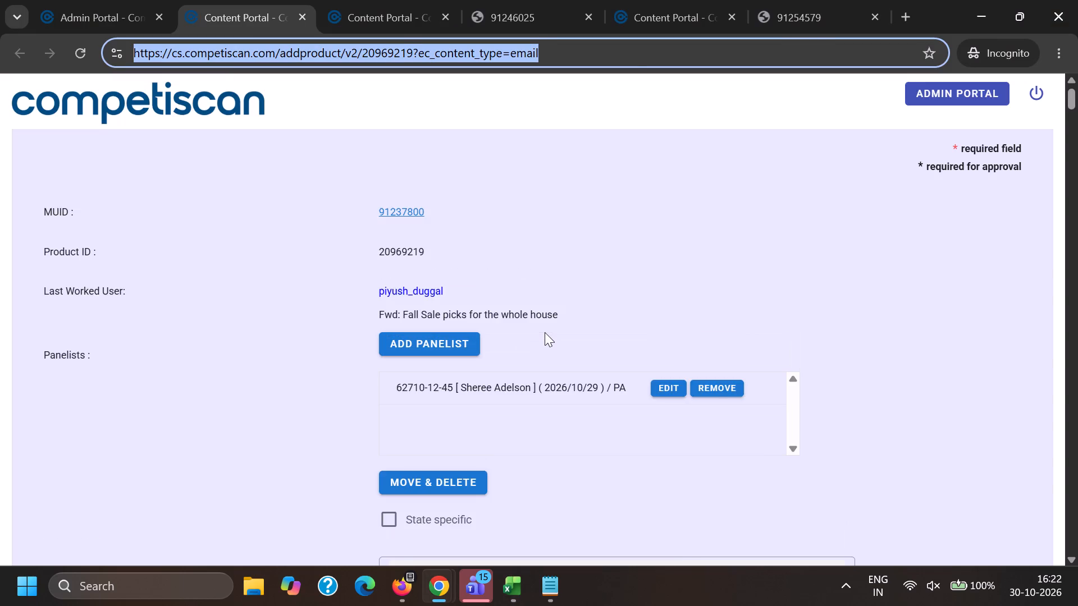
key(ctrl+v)
click(545, 334)
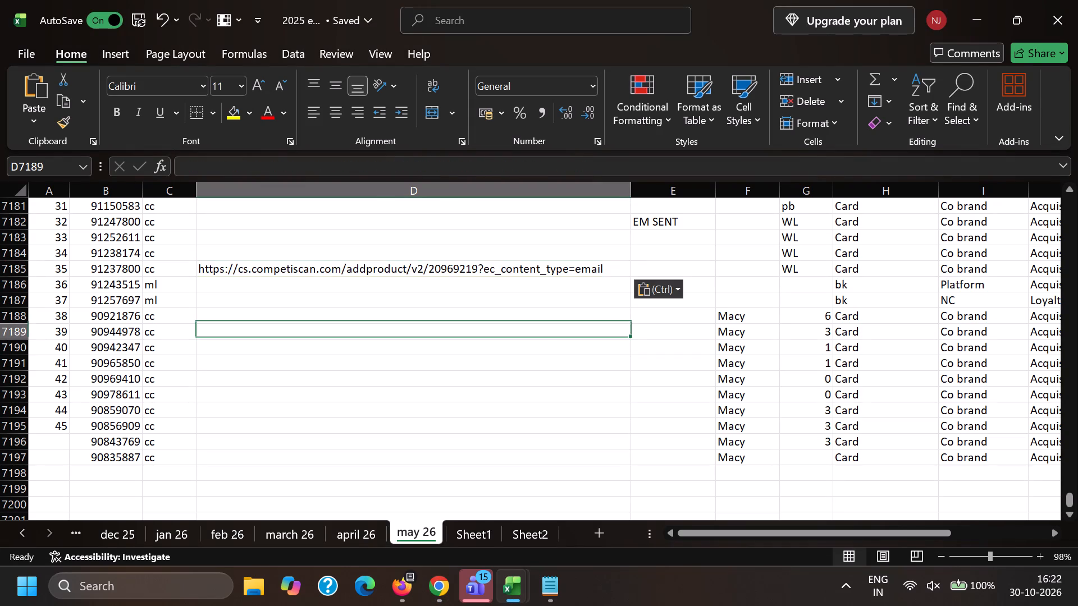
Copy the MUID 91237800 from the product form and open that email in the email editor.
key(alt+Tab)
drag(372, 205, 478, 213)
key(ctrl+c)
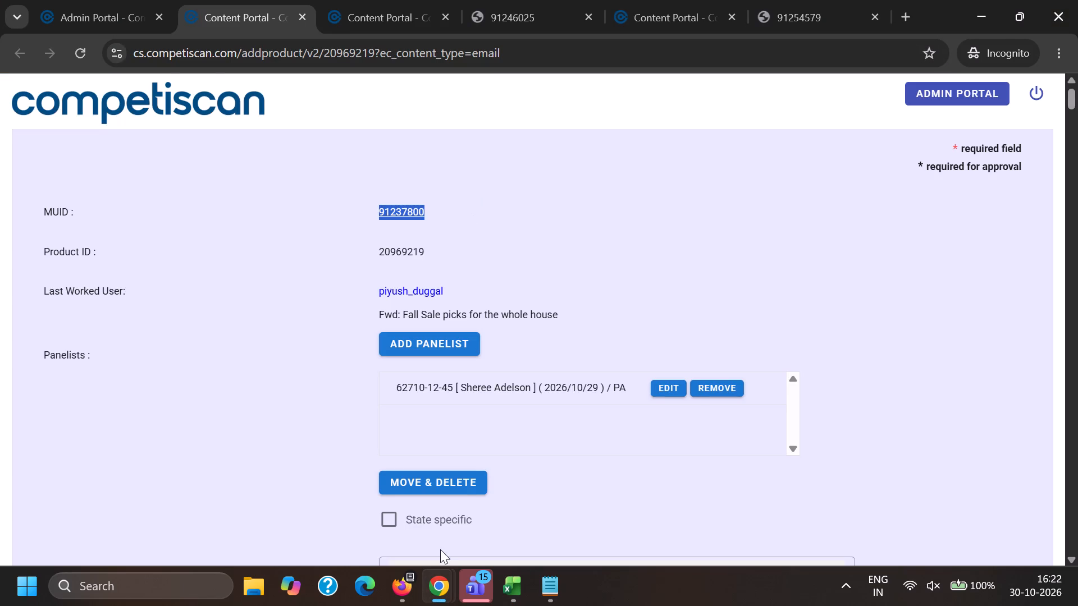
click(441, 600)
drag(306, 503, 307, 495)
click(393, 0)
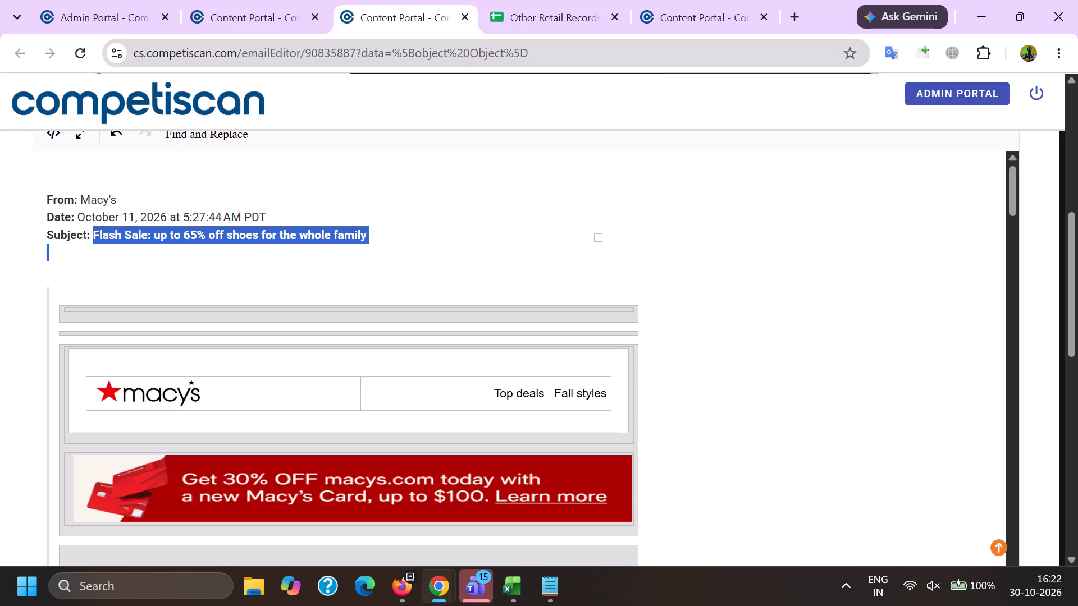
double_click(312, 52)
key(ctrl+v)
key(Return)
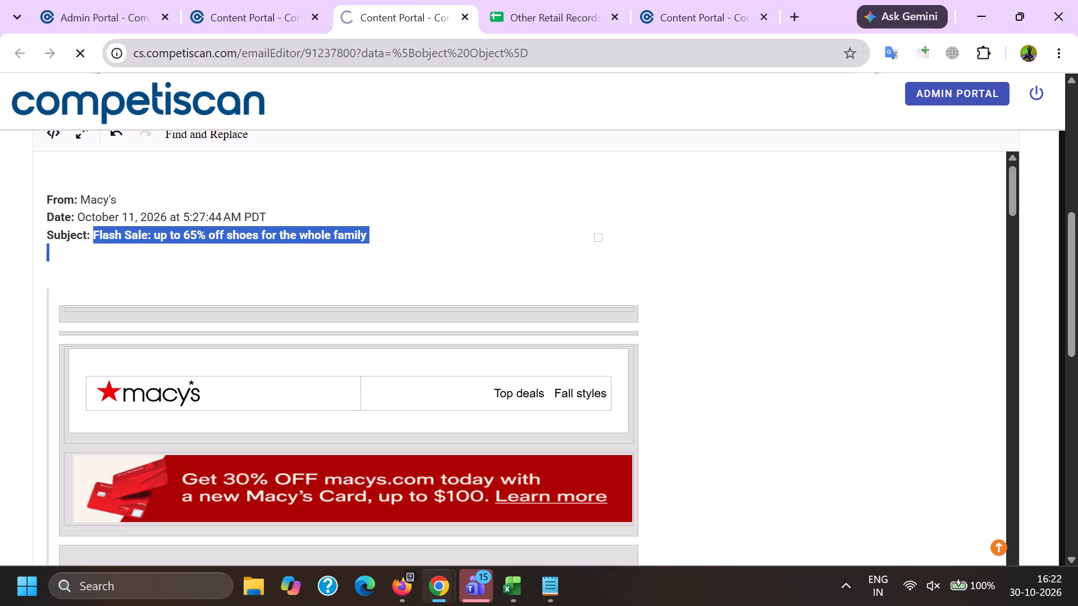
scroll(0, 258, down, 11)
key(alt+Tab)
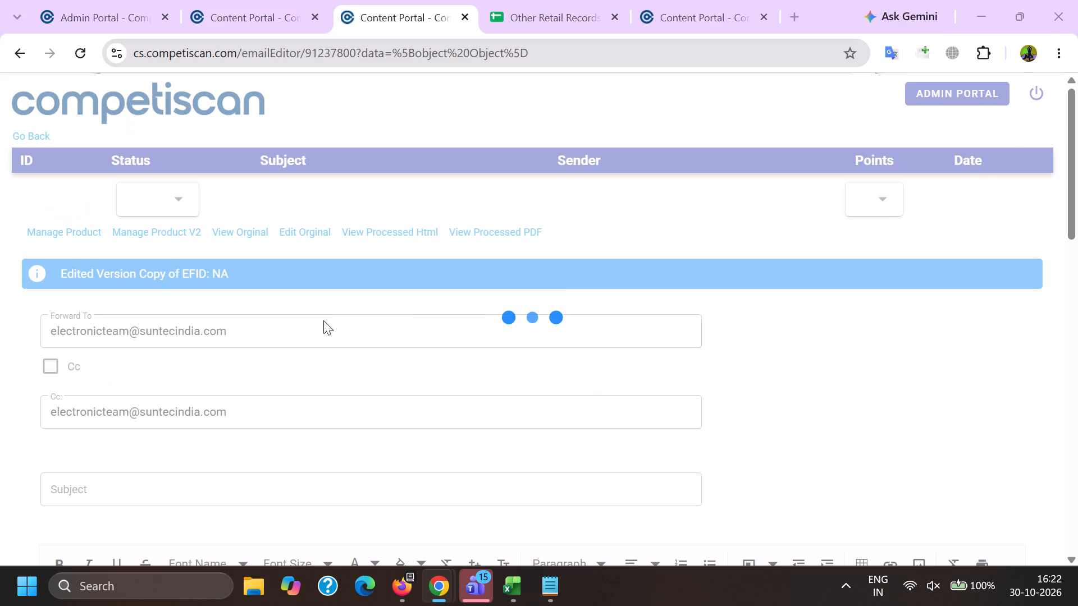
click(496, 176)
click(509, 604)
click(677, 529)
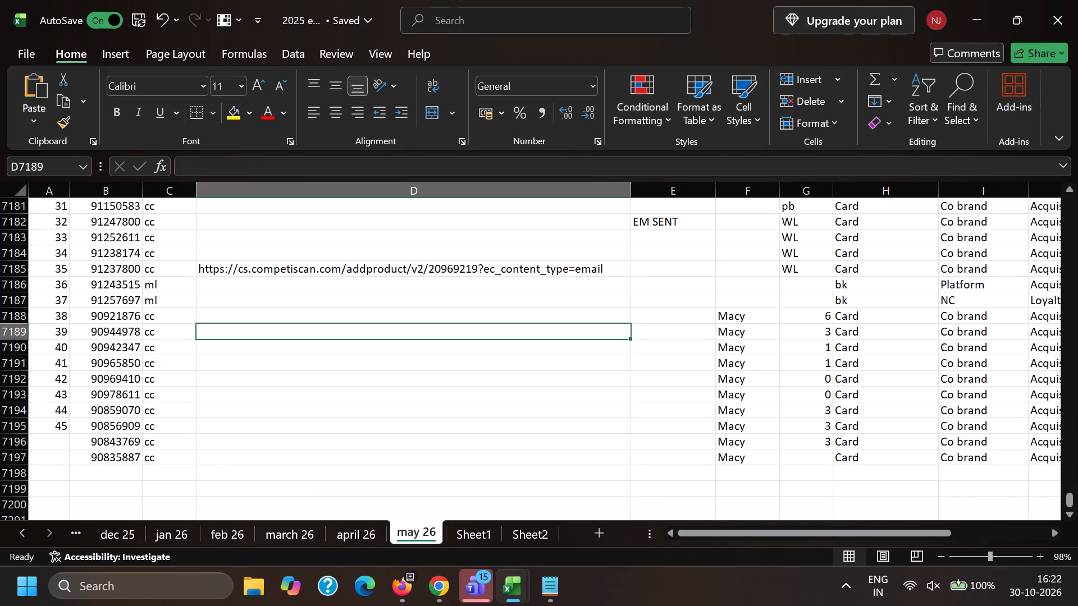
click(670, 216)
key(ctrl+c)
click(688, 245)
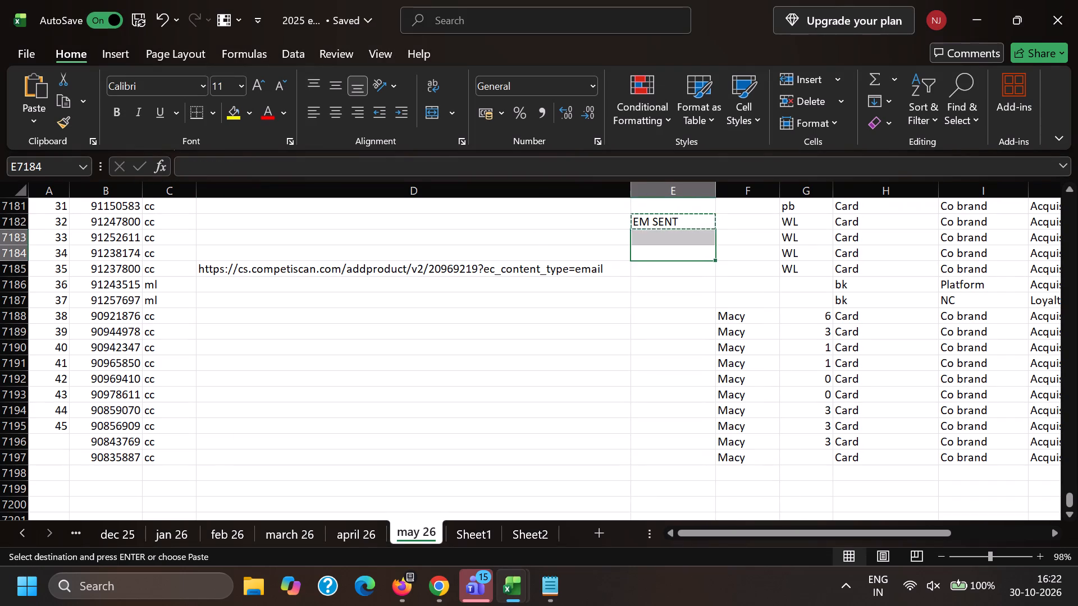
key(shift+Down)
key(shift+Down)
key(shift+Down)
key(shift+Up)
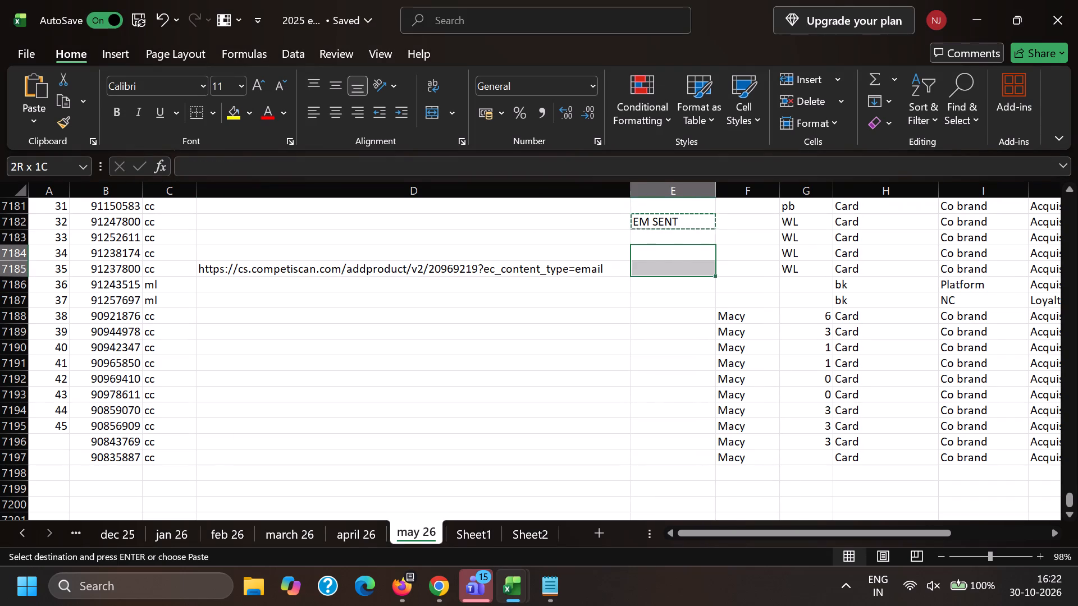
key(ctrl+v)
key(Up)
key(ctrl+v)
key(Up)
Return to the email editor, check the send history of email 91237800 and copy its ID from the URL.
key(alt+Tab)
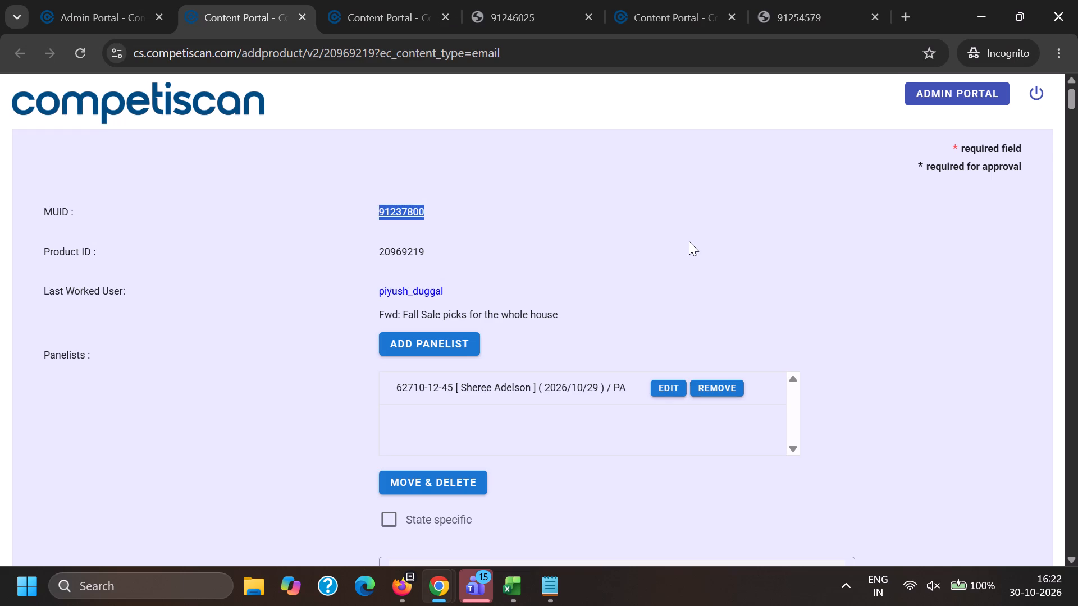
key(alt+Tab)
key(alt+Tab)
scroll(0, 171, down, 13)
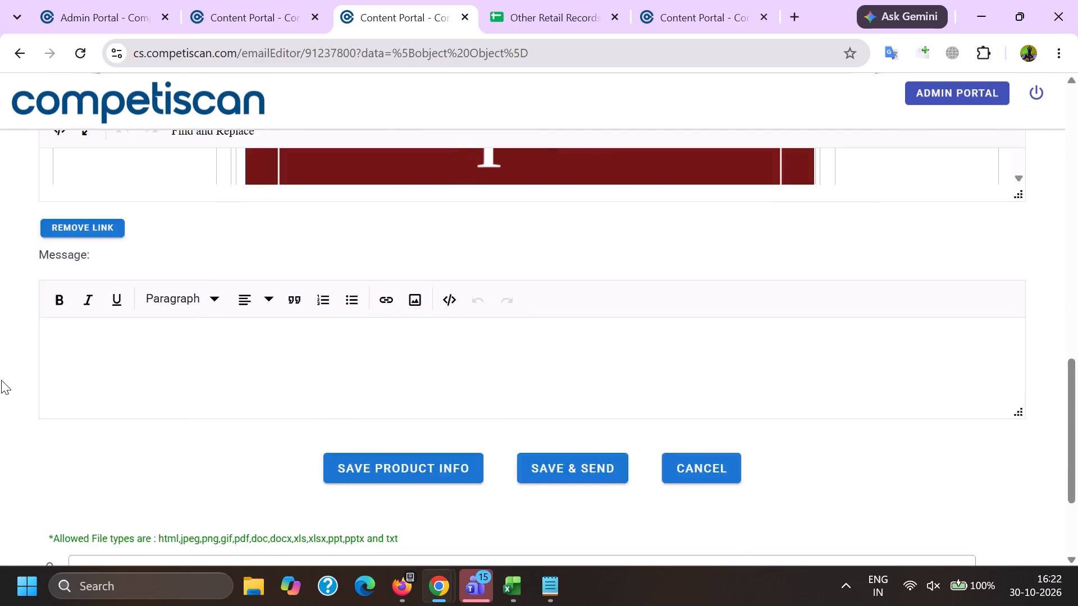
scroll(1, 380, down, 7)
double_click(332, 59)
key(ctrl+c)
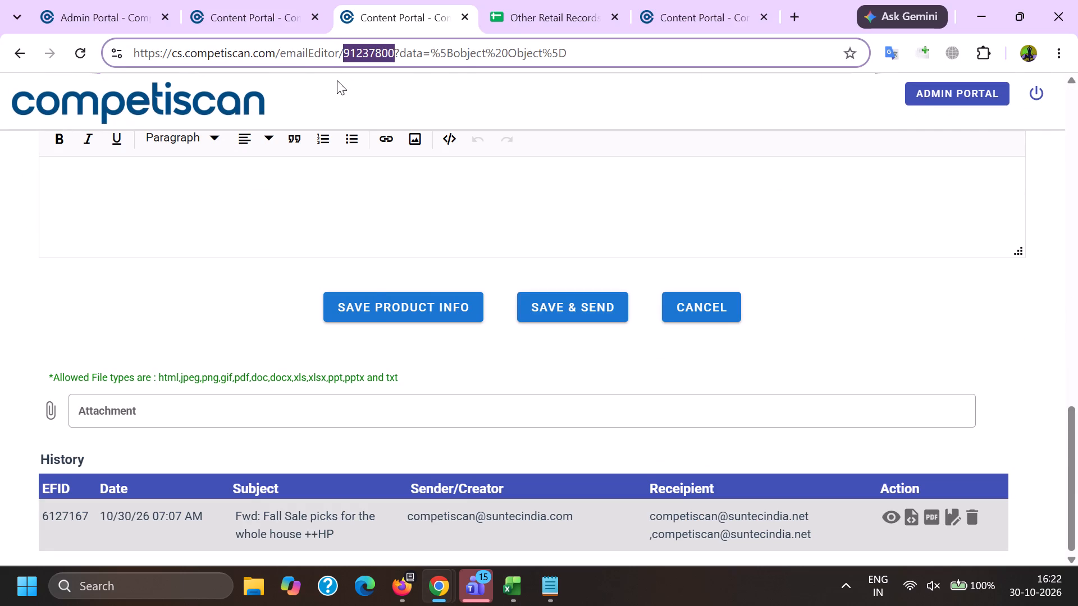
Set product 20965139 to use the processed PDF and save it as Approved.
key(alt+Tab)
click(401, 0)
click(505, 0)
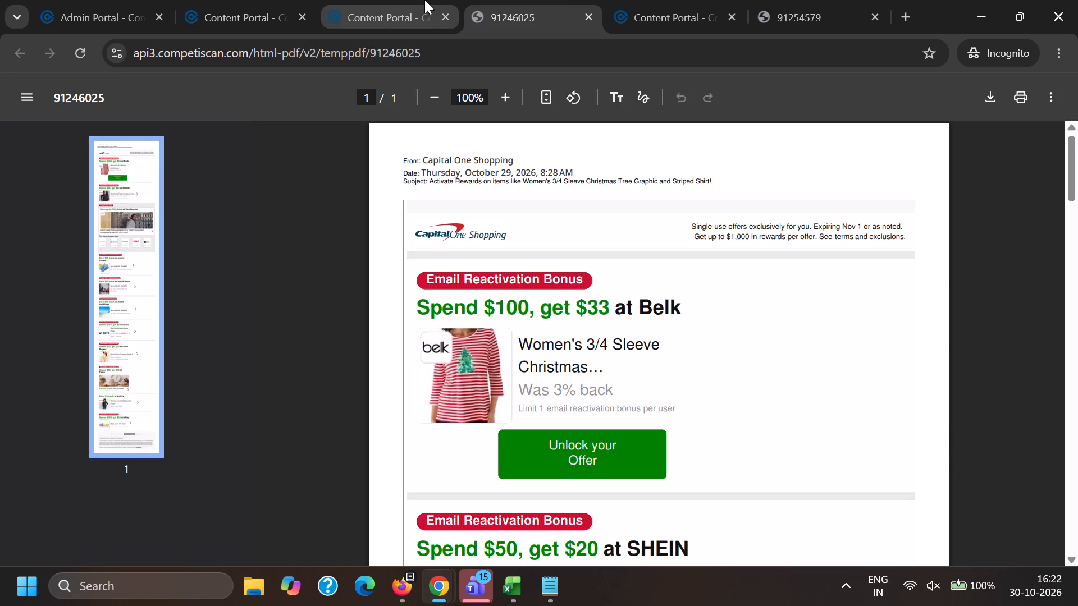
click(423, 0)
click(728, 277)
click(666, 376)
key(End)
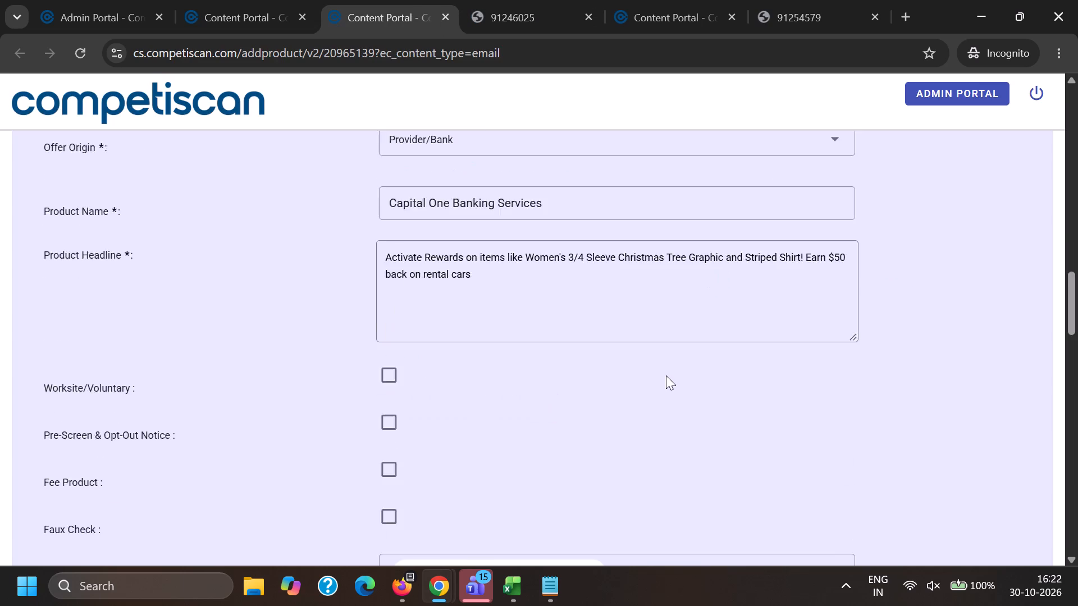
scroll(524, 456, down, 6)
click(455, 549)
Set product 20965278 to use the processed PDF and save it as Approved.
click(781, 11)
click(698, 0)
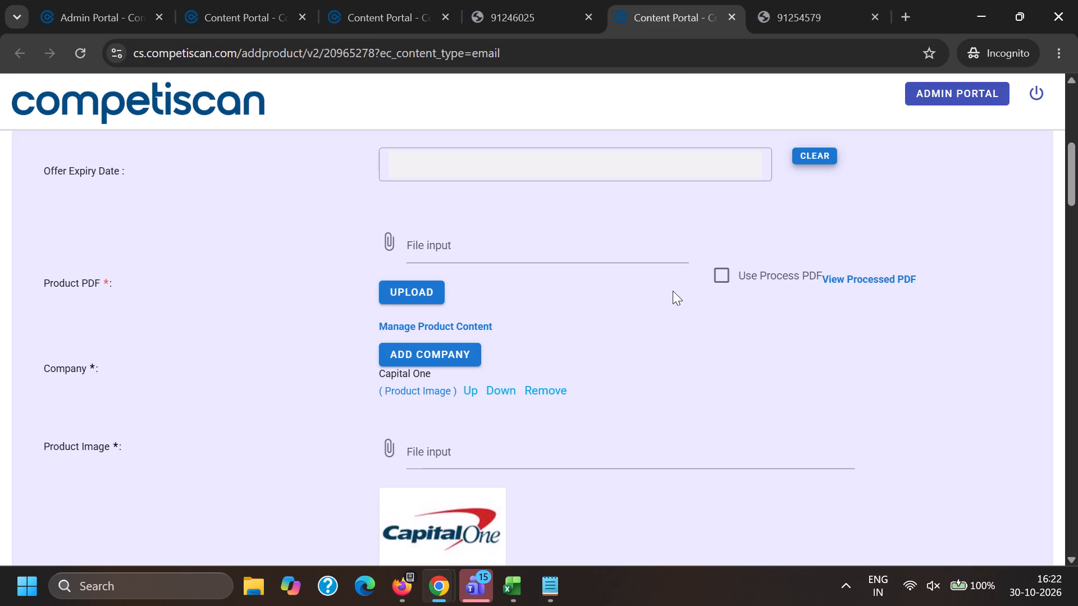
click(715, 272)
key(End)
scroll(446, 421, down, 6)
click(424, 552)
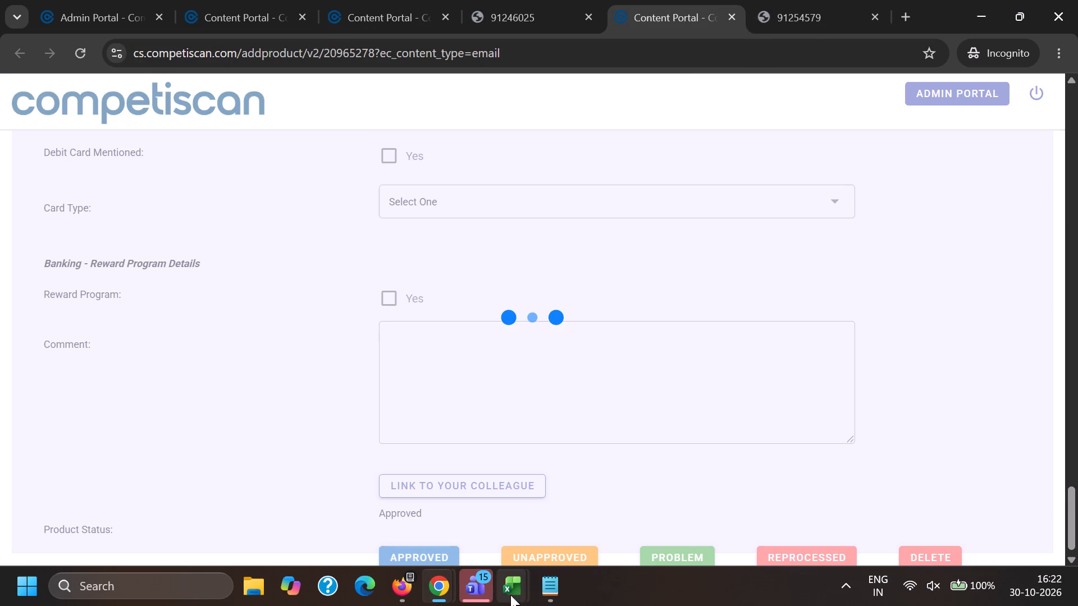
Look over the open processed PDFs and check the Links and EM SENT entries in the Excel log.
click(806, 0)
click(464, 0)
click(414, 0)
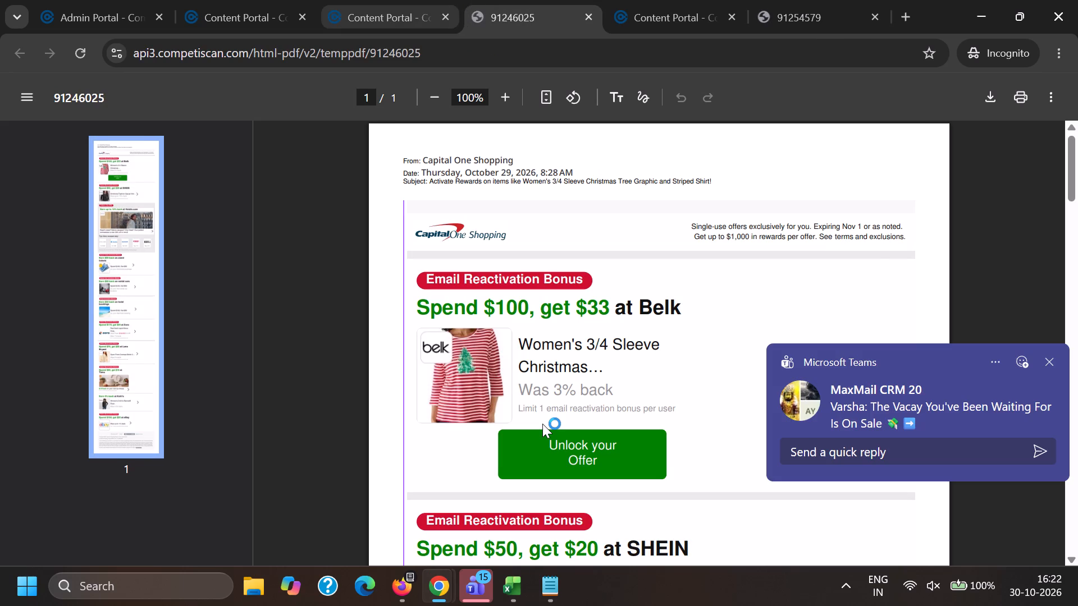
key(alt+Tab)
key(alt+Tab)
key(alt+Tab)
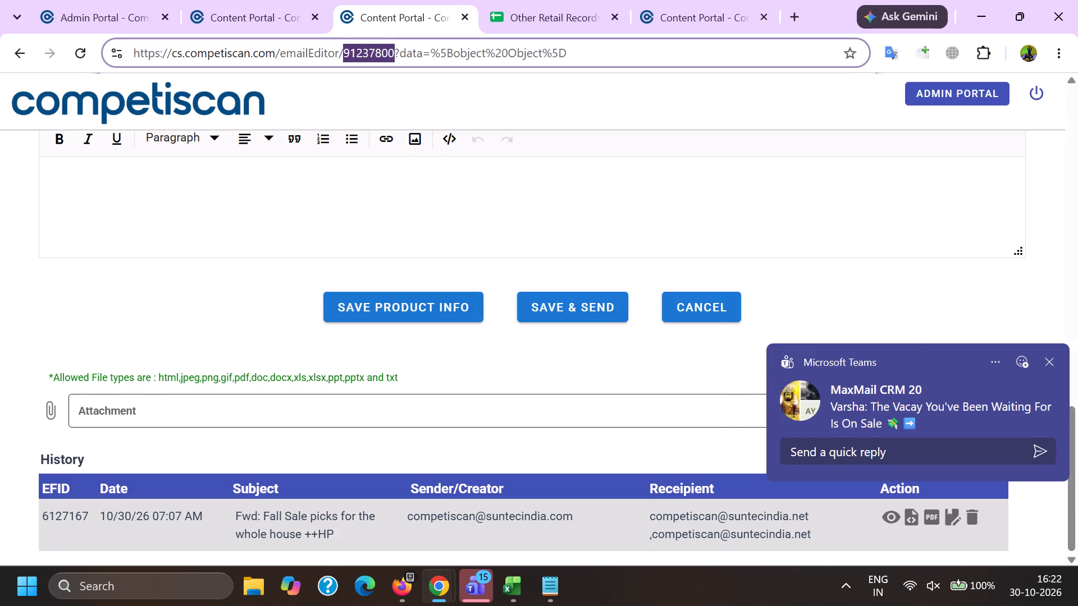
scroll(483, 421, up, 9)
scroll(540, 370, down, 4)
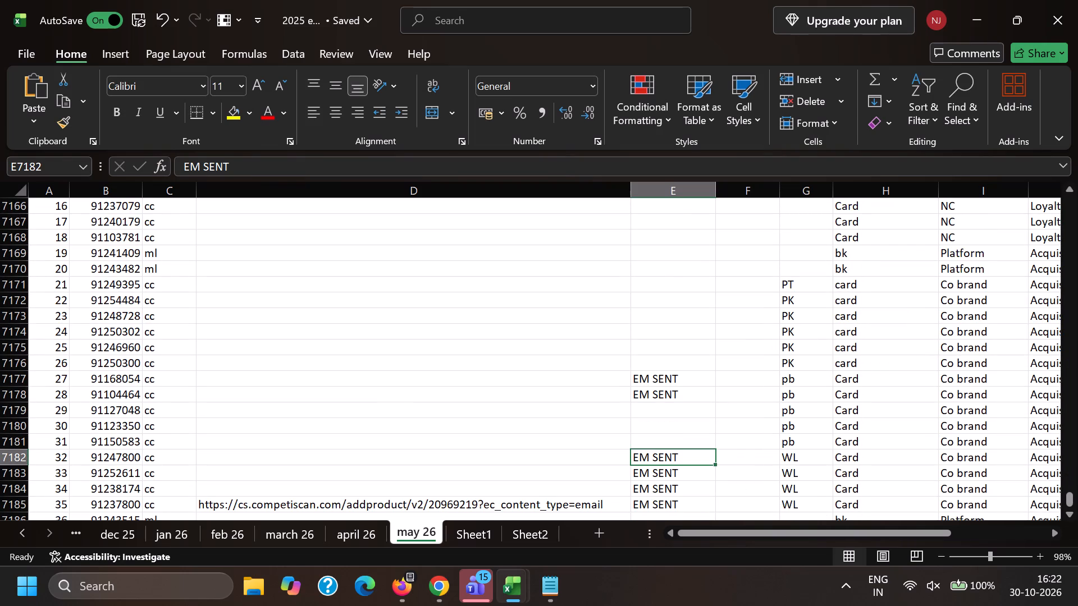
click(533, 379)
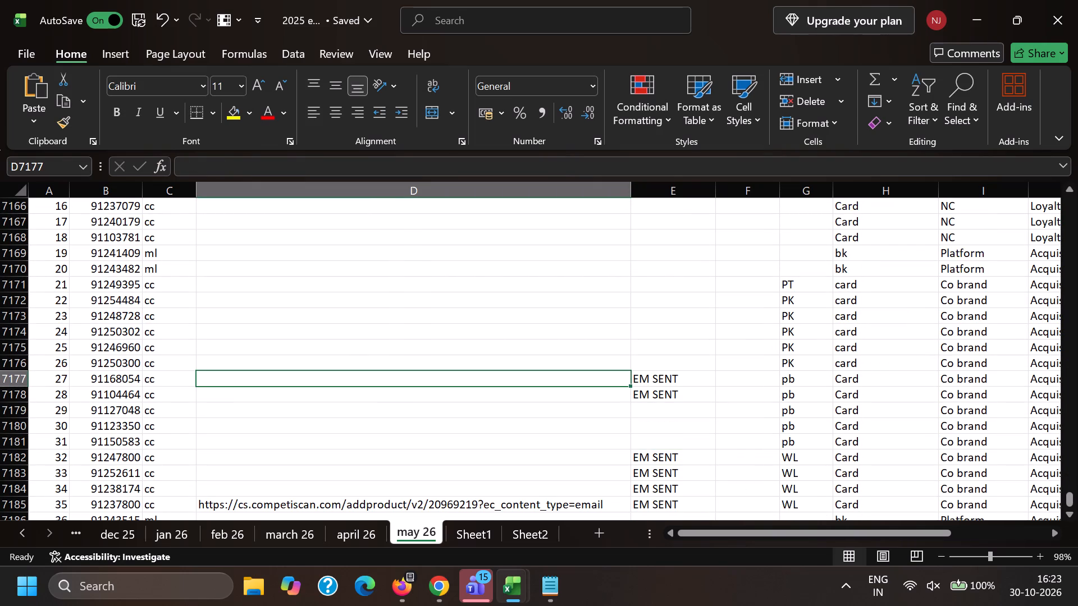
Return to the browser, close the form of product 20969219 and check the saving of product 20965139.
key(alt+Tab)
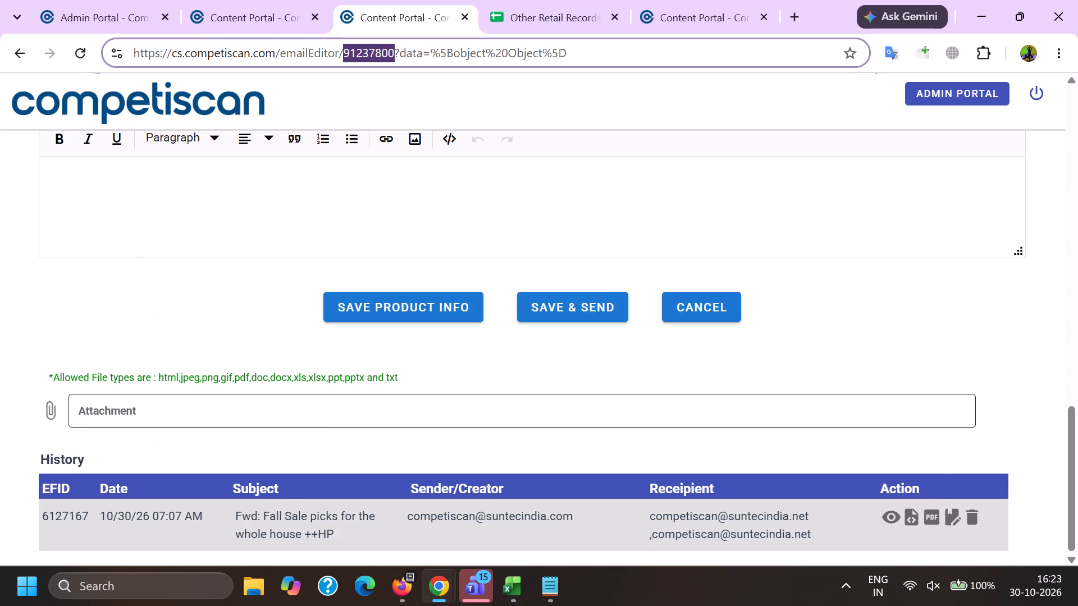
key(alt+Tab)
key(alt+Tab)
click(272, 2)
click(307, 19)
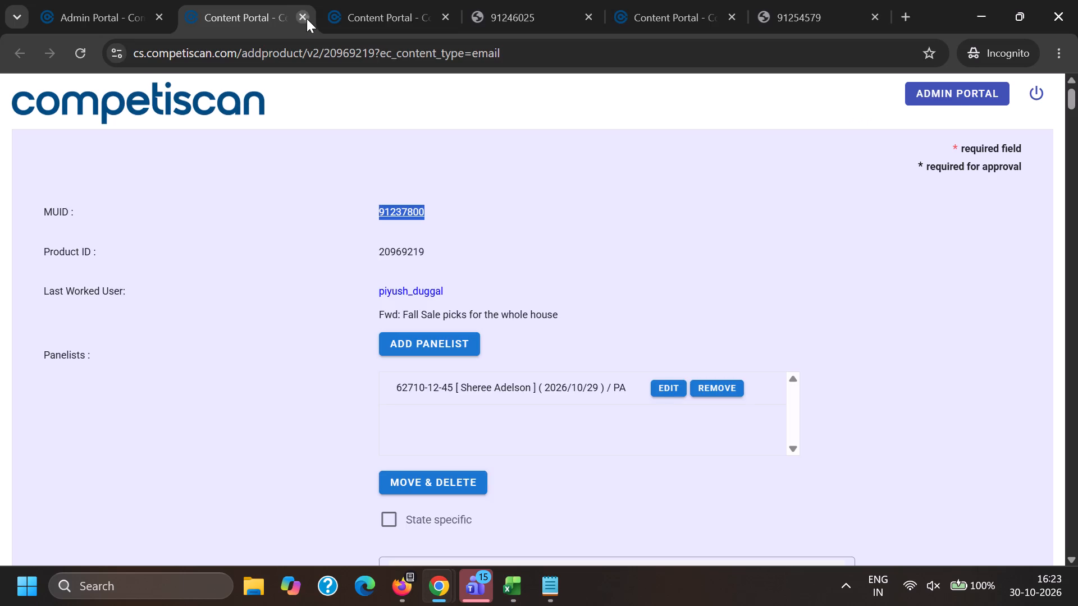
click(491, 0)
click(310, 0)
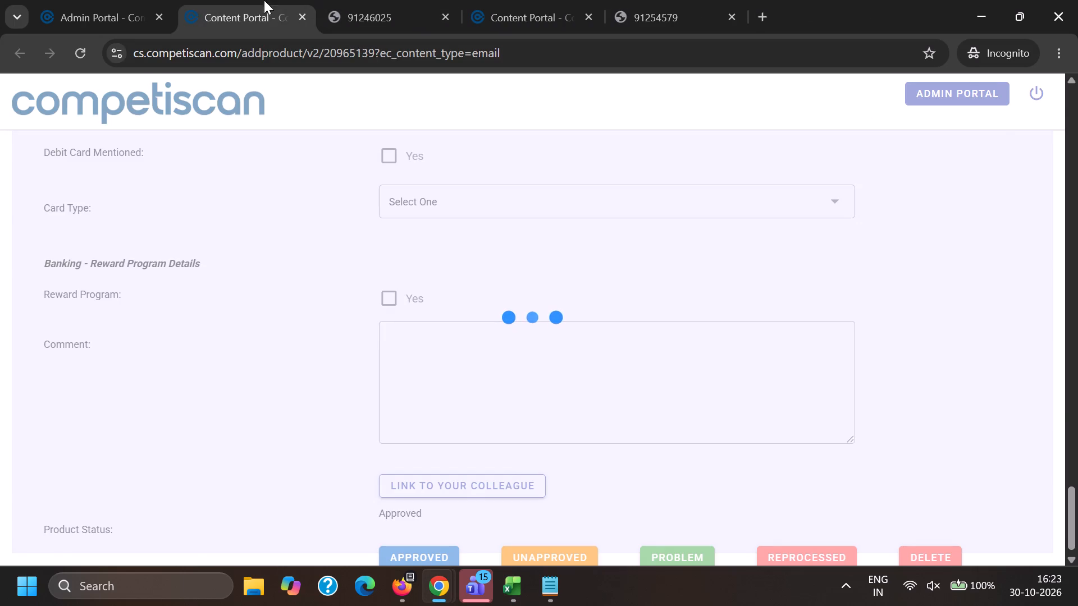
Go to results page 4 of the unpublished products and check on product 20965139 while the list loads.
click(127, 0)
scroll(403, 292, down, 20)
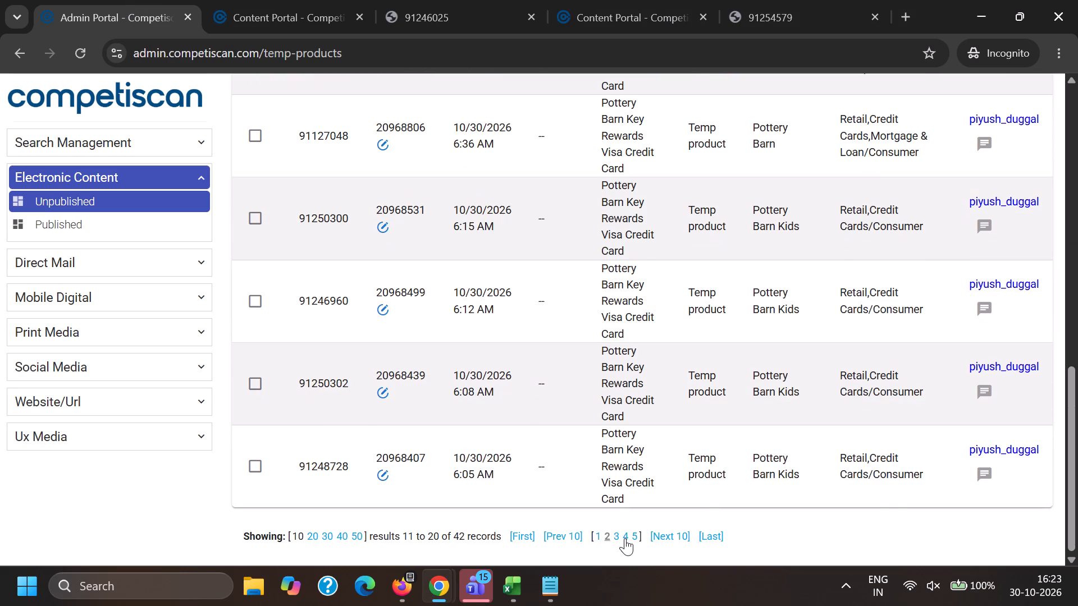
click(625, 538)
click(455, 0)
click(308, 0)
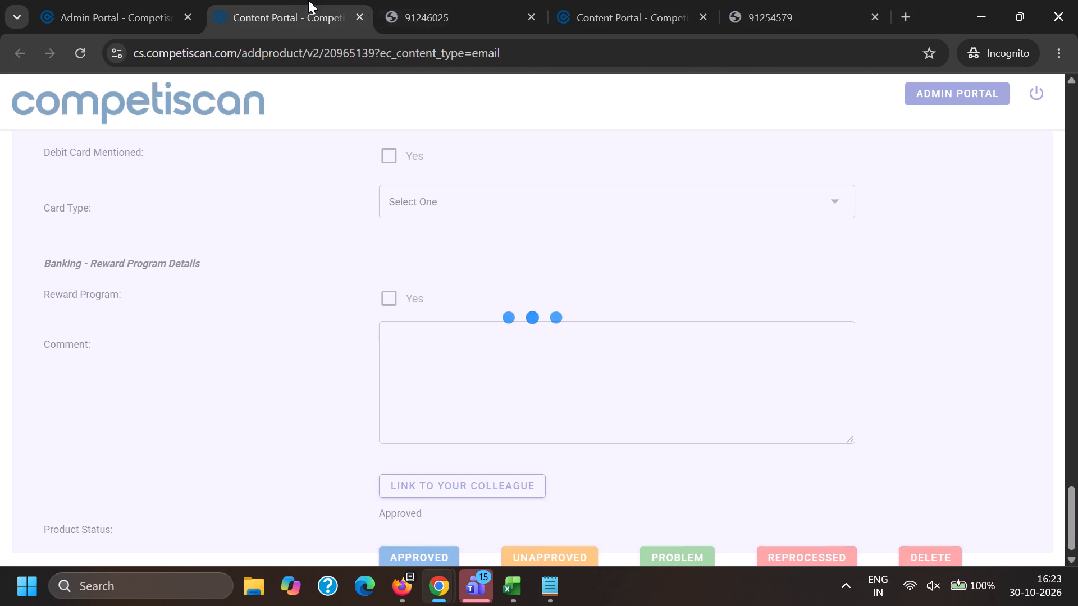
click(443, 0)
click(340, 0)
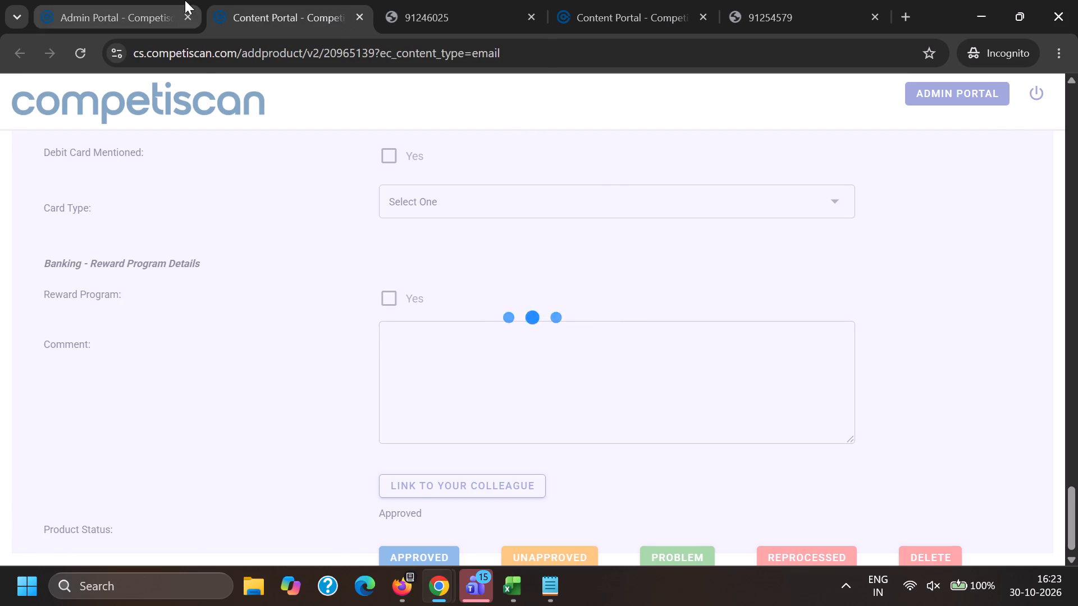
click(185, 0)
Open all ten products on this results page for editing, from 20965469 up to 20967119.
ctrl+click(382, 480)
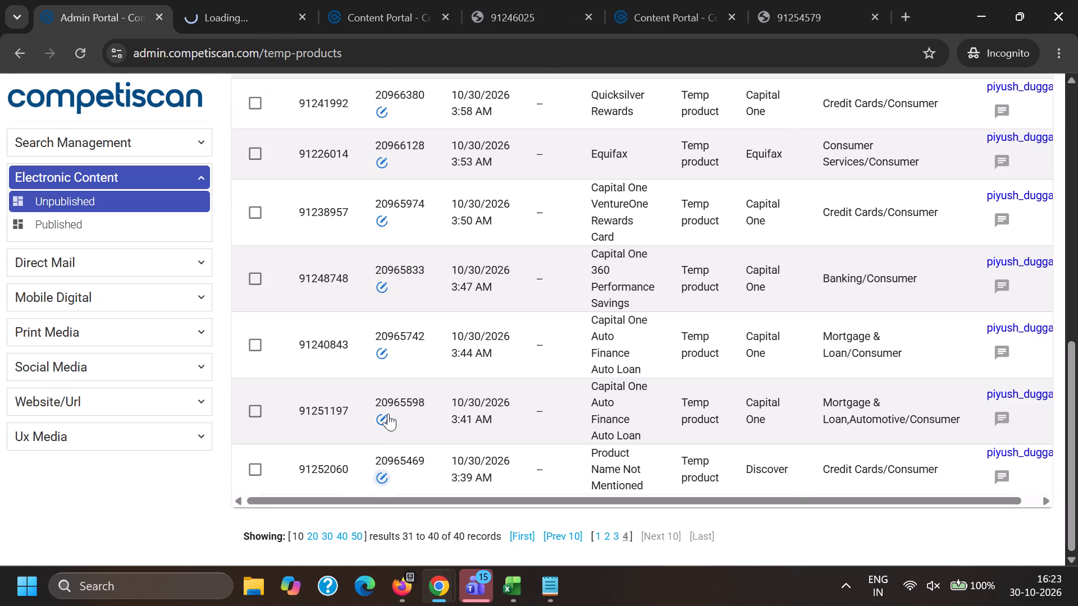
ctrl+click(386, 419)
ctrl+click(384, 351)
ctrl+click(383, 288)
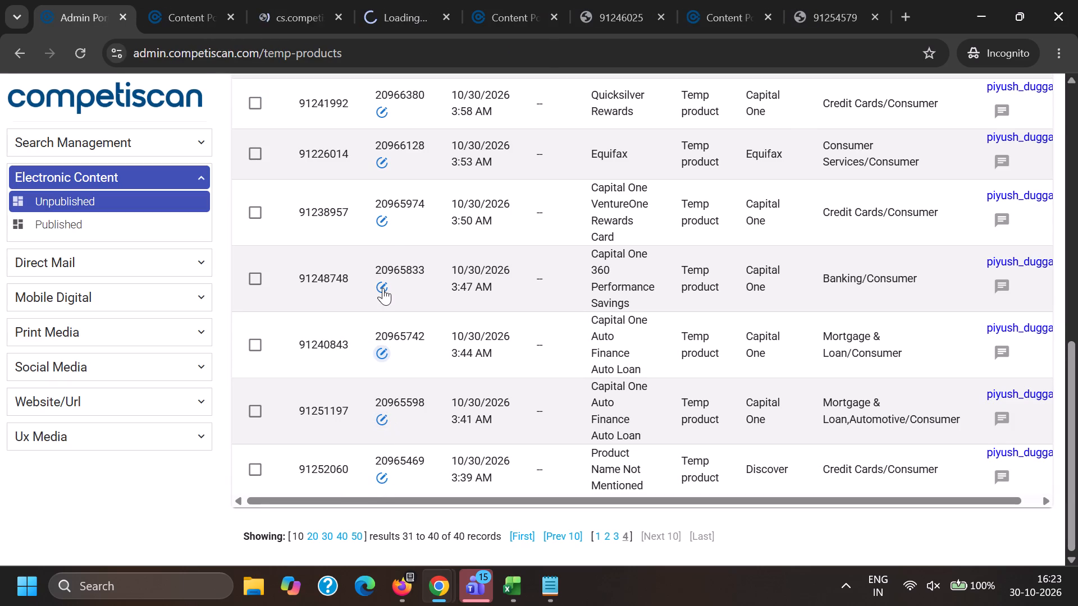
ctrl+click(384, 223)
ctrl+click(383, 162)
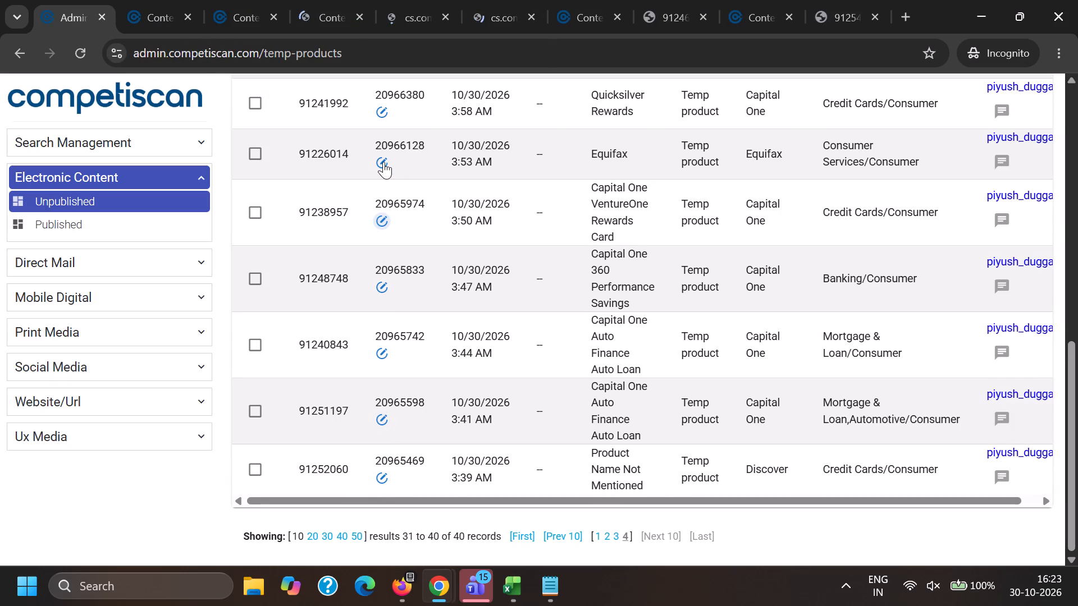
scroll(377, 295, up, 3)
ctrl+click(382, 361)
ctrl+click(382, 309)
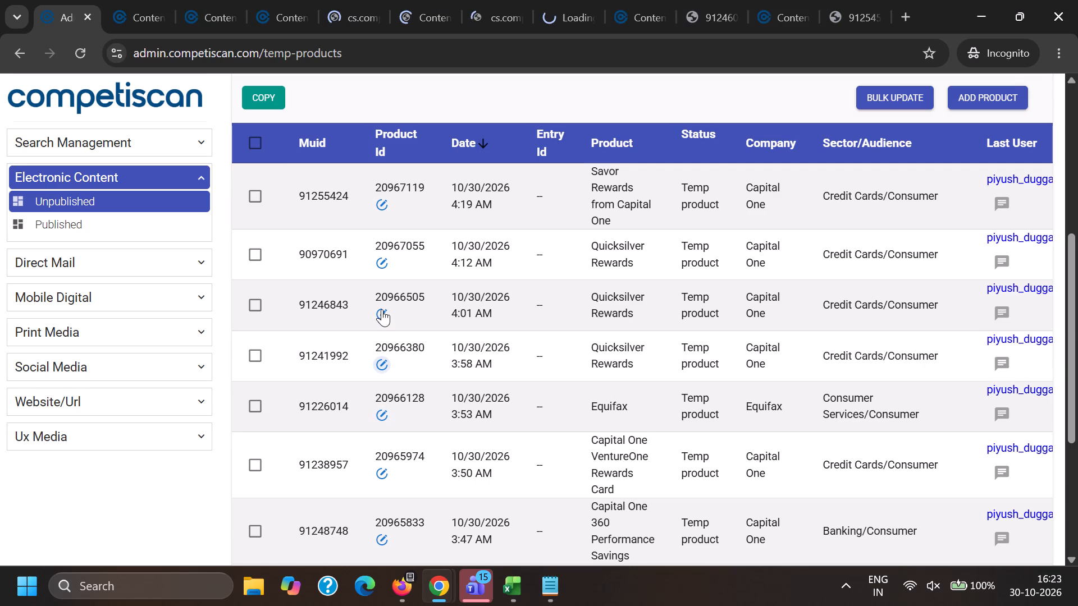
ctrl+click(385, 259)
ctrl+click(385, 203)
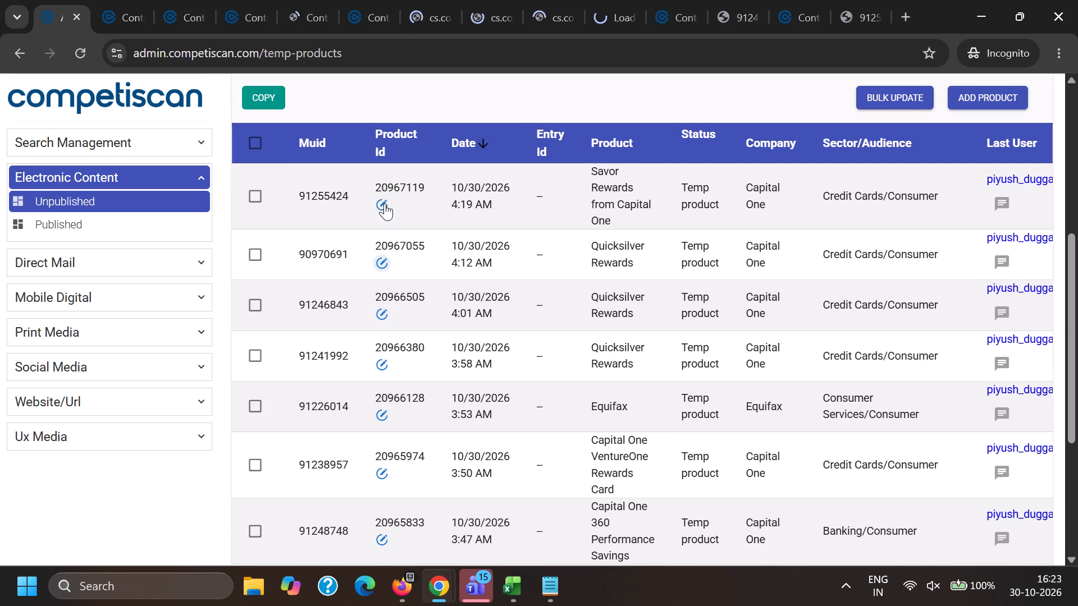
Copy the form URL of product 20965469 into the Links cell for temp ID 91252060 in Excel.
click(131, 0)
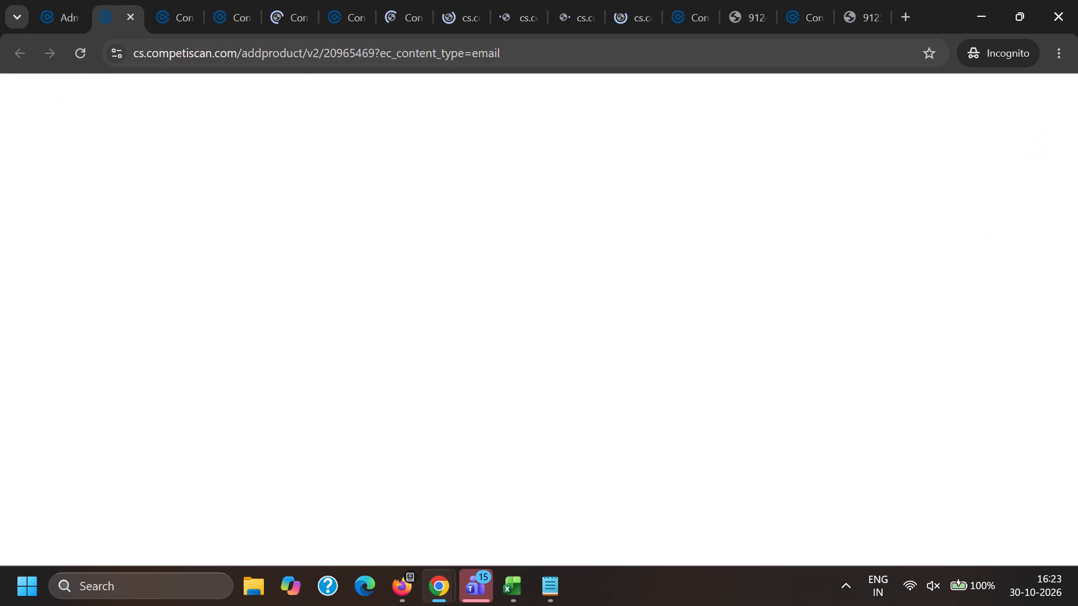
triple_click(188, 53)
key(ctrl+a)
key(ctrl+c)
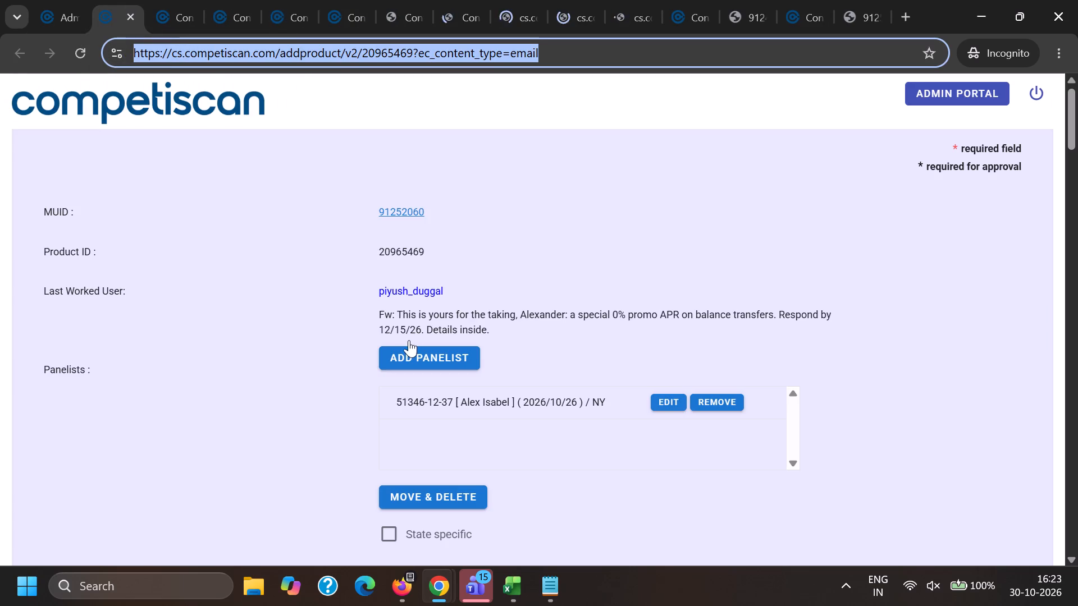
key(alt+Tab)
key(alt+Tab)
key(alt+Tab)
scroll(326, 369, up, 2)
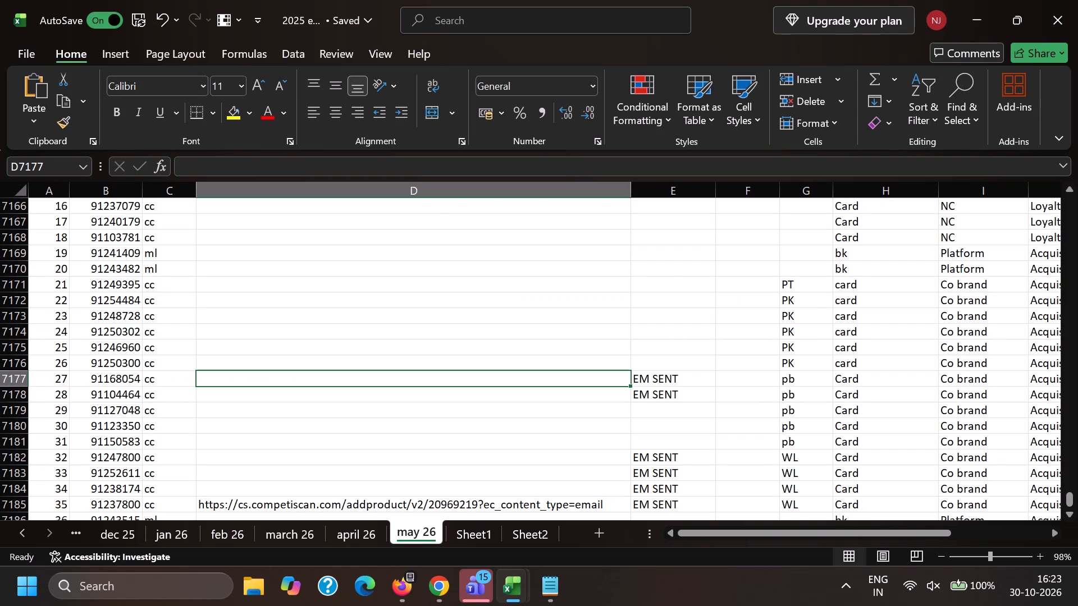
scroll(326, 369, up, 5)
click(255, 342)
key(ctrl+v)
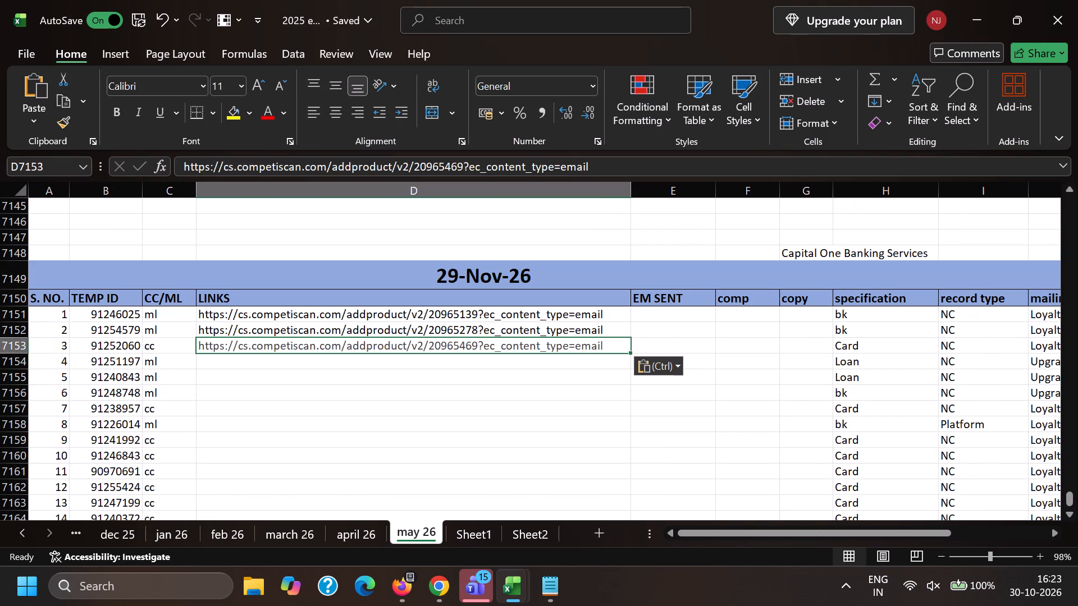
Copy the form URL of product 20965598 into the Links cell for temp ID 91251197 in Excel.
click(267, 367)
key(alt+Tab)
click(229, 0)
key(alt+Tab)
key(alt+Tab)
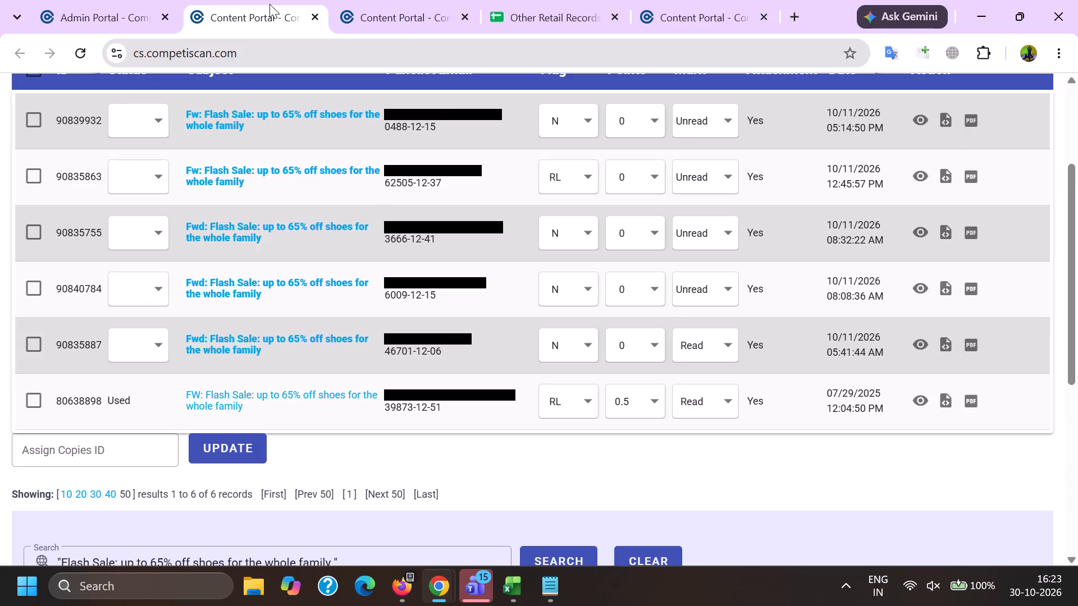
click(171, 1)
triple_click(209, 48)
key(ctrl+c)
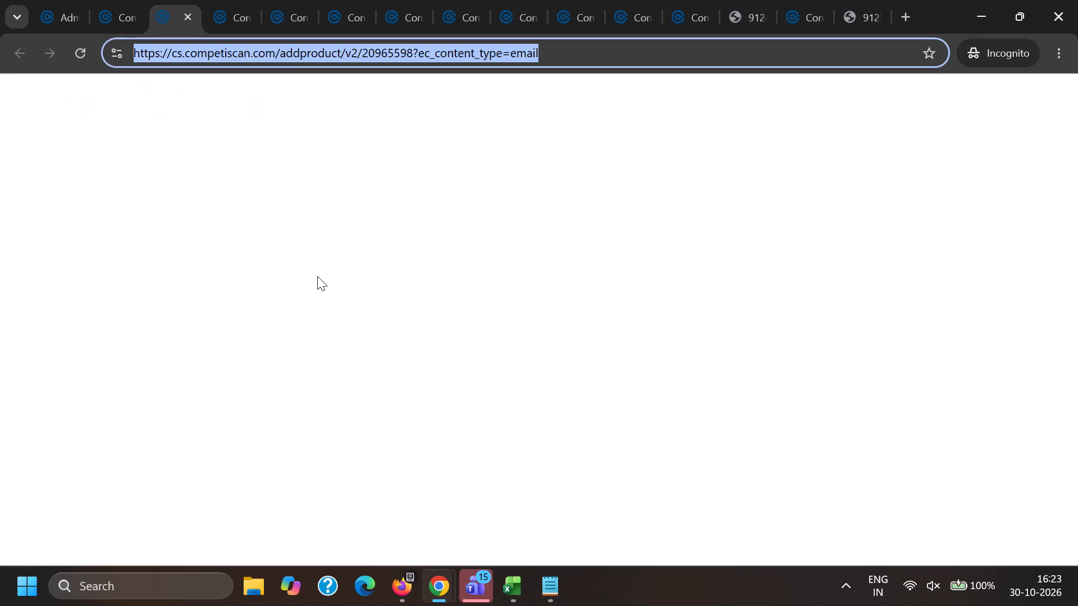
key(alt+Tab)
key(alt+Tab)
key(ctrl+v)
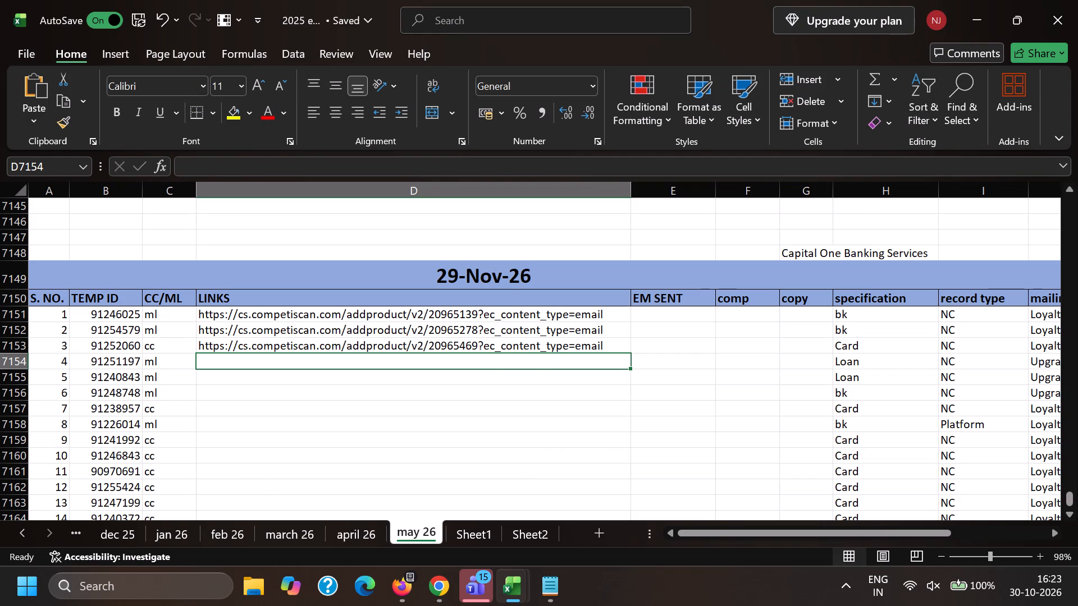
Copy the form URL of product 20965742 into the Links cell for temp ID 91240843 in Excel.
click(227, 375)
key(alt+Tab)
click(250, 0)
triple_click(240, 65)
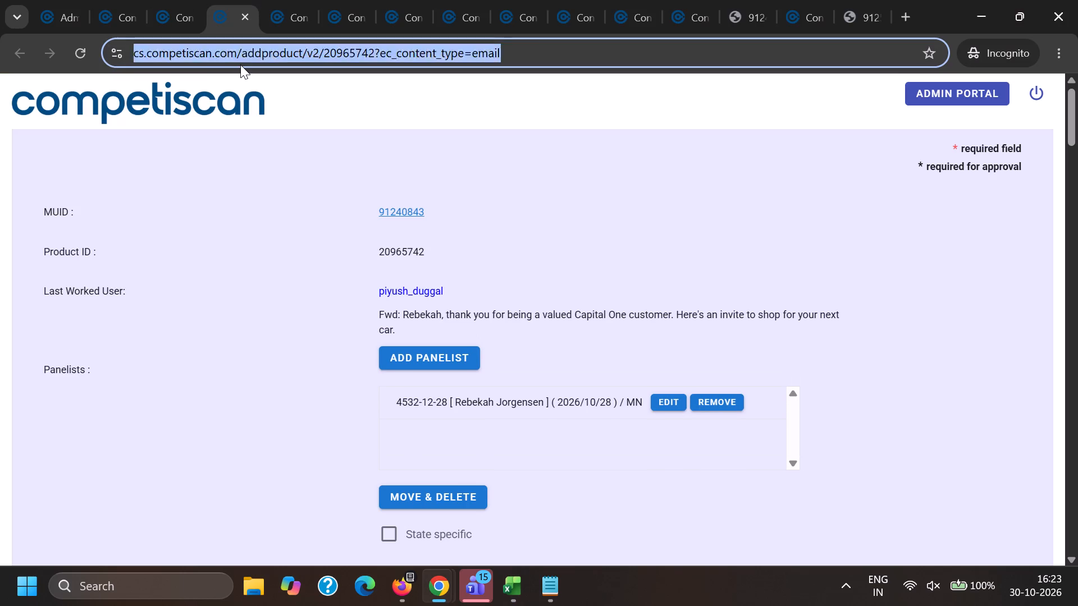
key(ctrl+c)
key(alt+Tab)
key(ctrl+v)
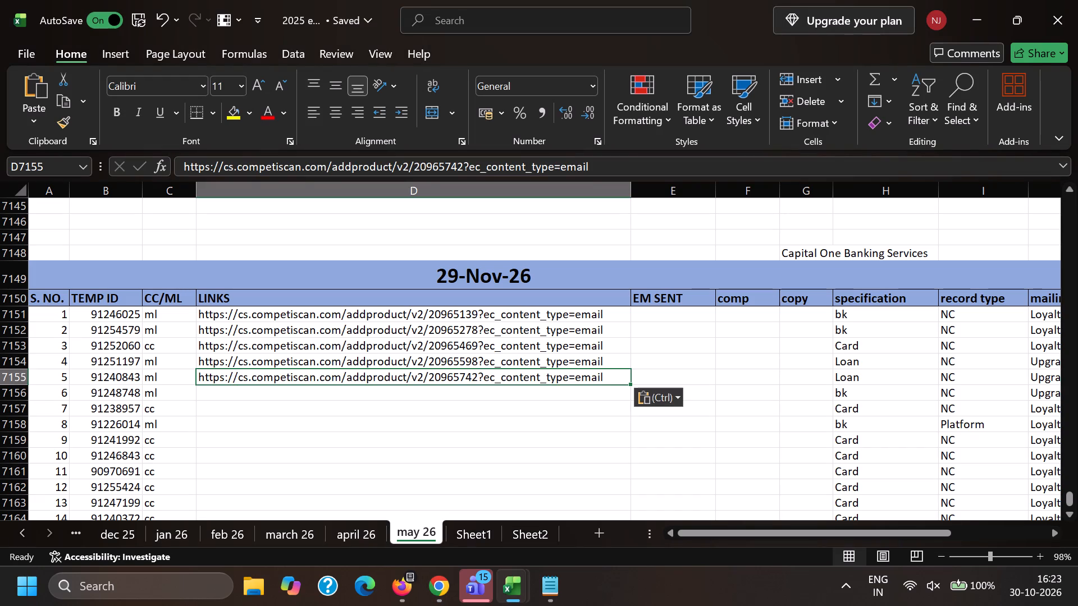
Copy the form URL of product 20965833 into the Links cell for temp ID 91248748 in Excel.
click(234, 398)
key(alt+Tab)
drag(284, 0, 284, 8)
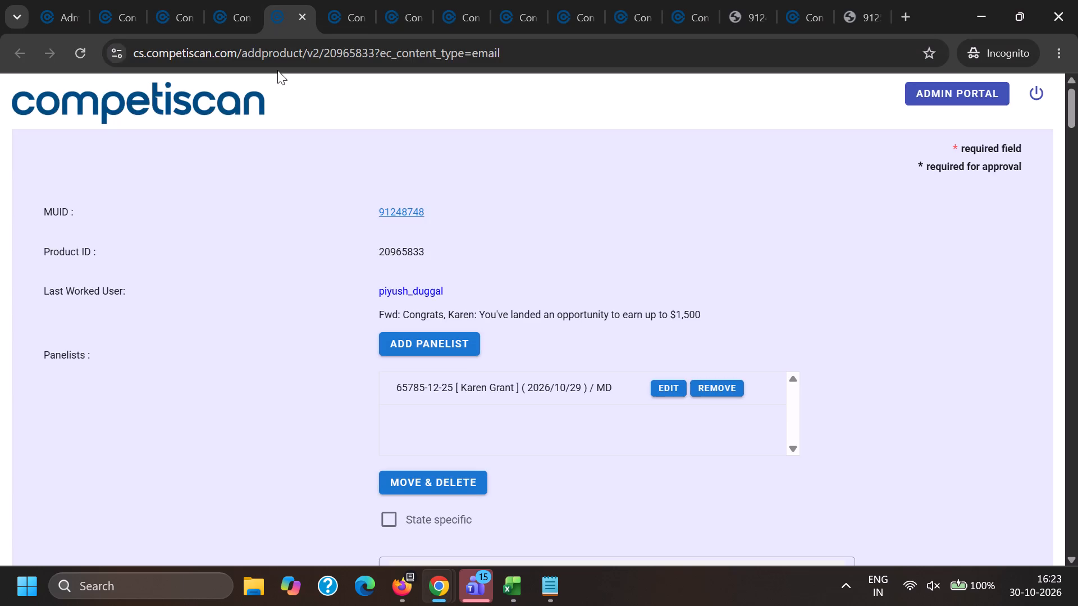
triple_click(272, 53)
key(ctrl+c)
key(alt+Tab)
key(ctrl+v)
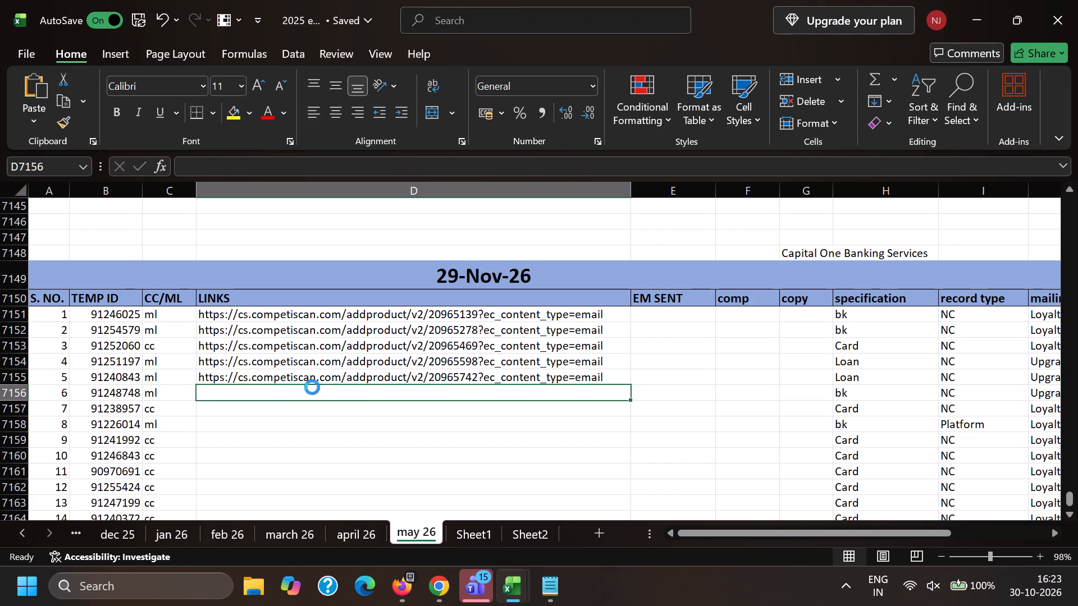
Copy the form URL of product 20965974 into the Links cell for temp ID 91238957 in Excel.
click(223, 409)
key(alt+Tab)
drag(352, 0, 352, 6)
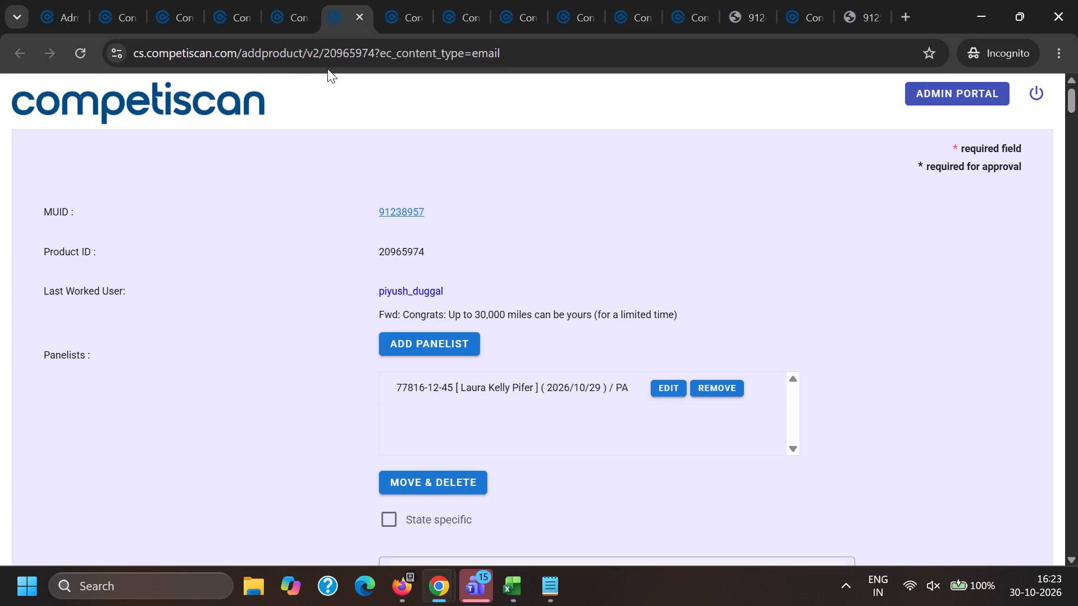
double_click(327, 68)
triple_click(319, 59)
key(ctrl+c)
key(alt+Tab)
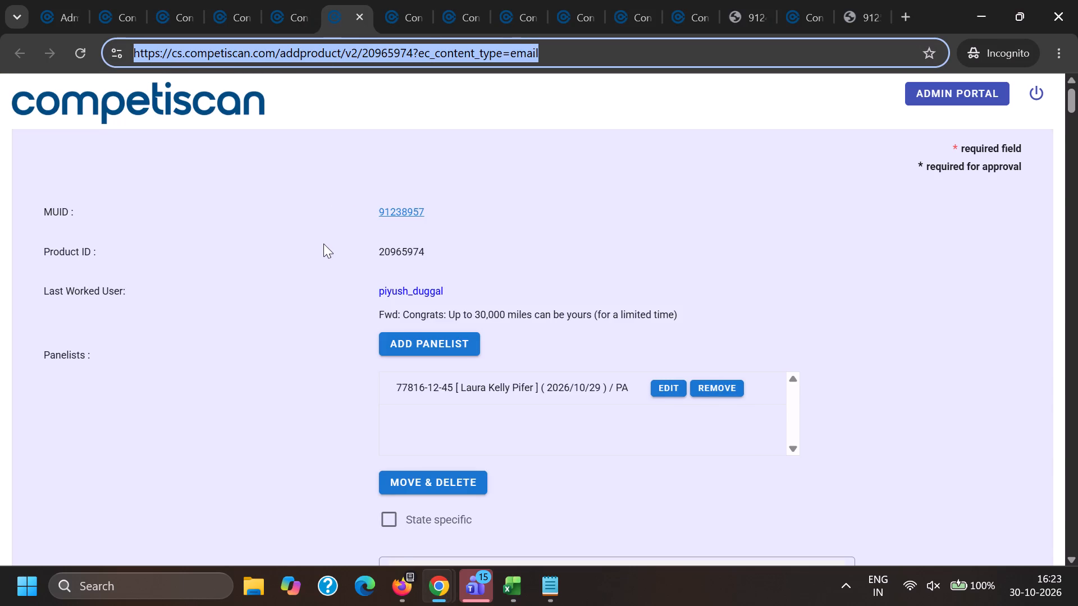
key(ctrl+v)
Copy the form URL of product 20966128 into the Links cell for temp ID 91226014 in Excel.
click(293, 426)
key(alt+Tab)
drag(396, 0, 396, 5)
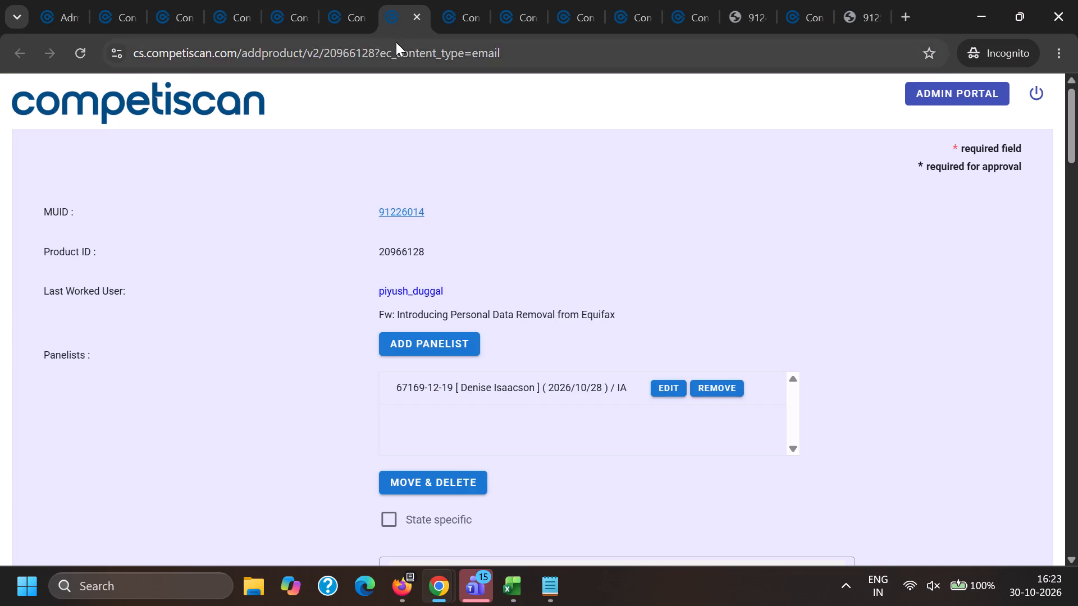
triple_click(396, 42)
key(ctrl+c)
key(alt+Tab)
key(ctrl+v)
Copy the form URL of product 20966380 into the Links cell for temp ID 91241992 in Excel.
scroll(331, 380, down, 1)
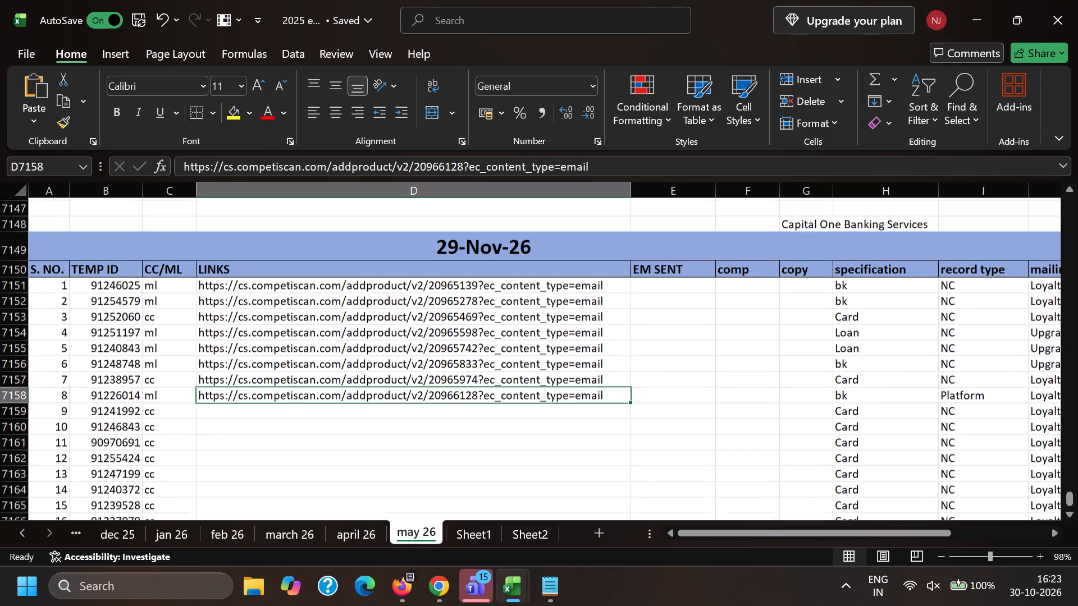
click(259, 394)
key(alt+Tab)
click(452, 0)
triple_click(464, 60)
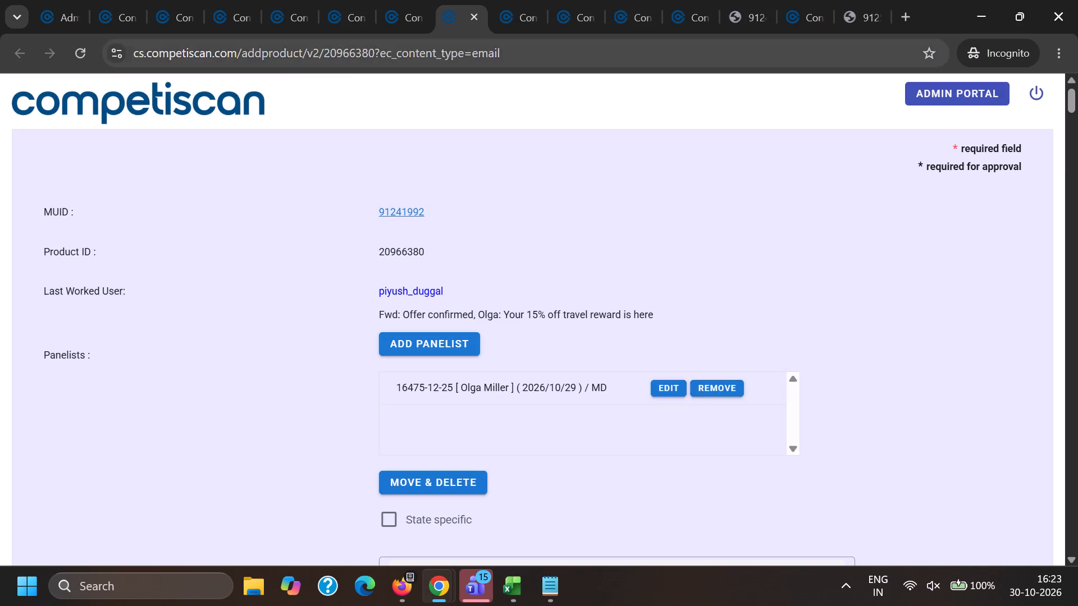
key(ctrl+c)
key(alt+Tab)
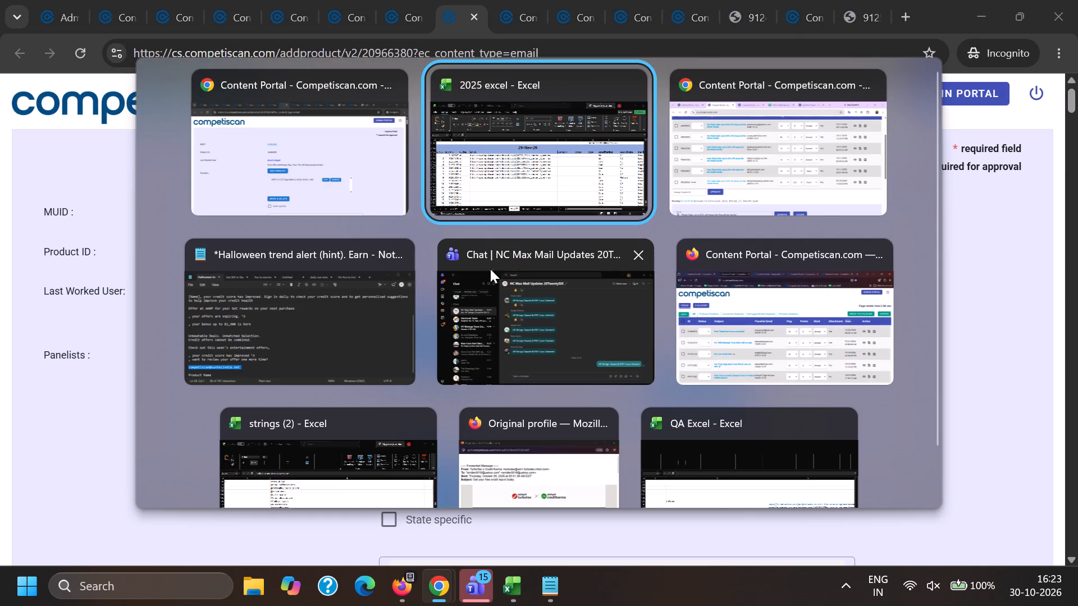
click(474, 206)
key(ctrl+v)
Copy the form URL of product 20966505 into the Links cell for temp ID 91246843 in Excel.
click(224, 414)
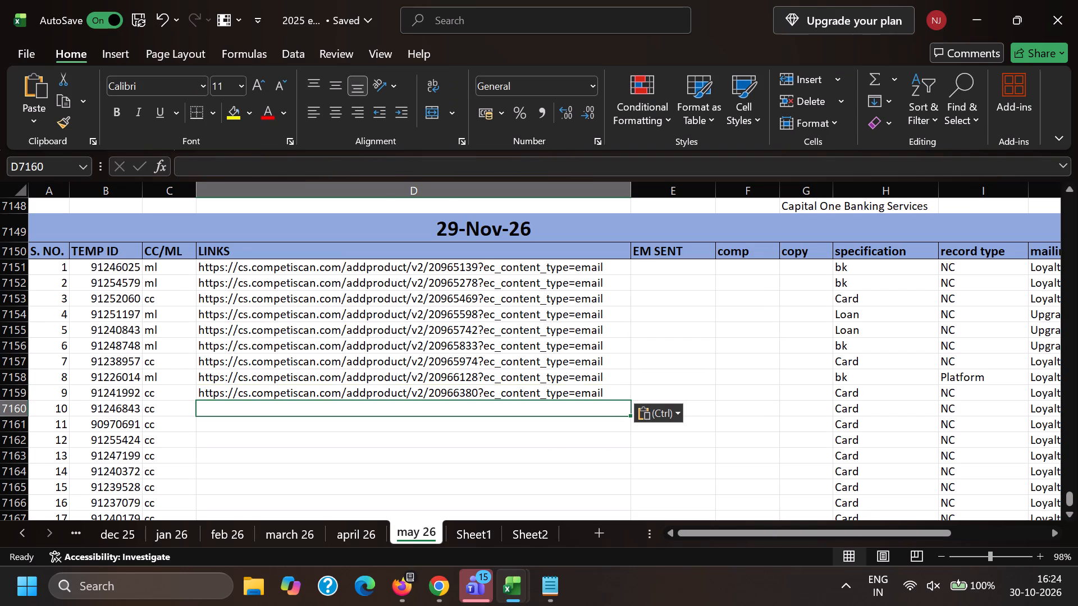
key(alt+Tab)
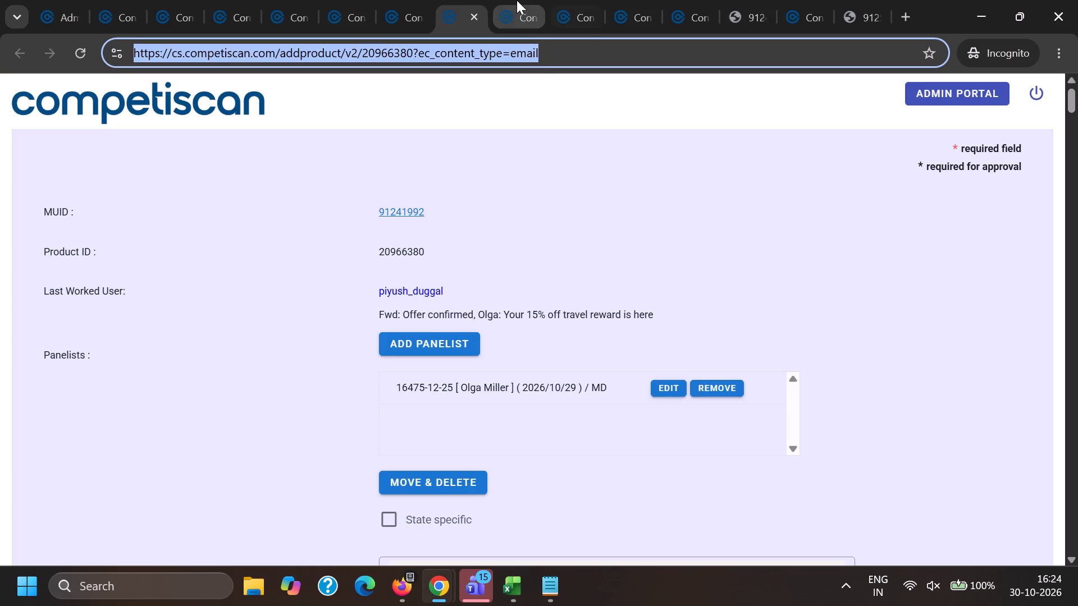
click(517, 0)
triple_click(542, 48)
key(ctrl+c)
key(alt+Tab)
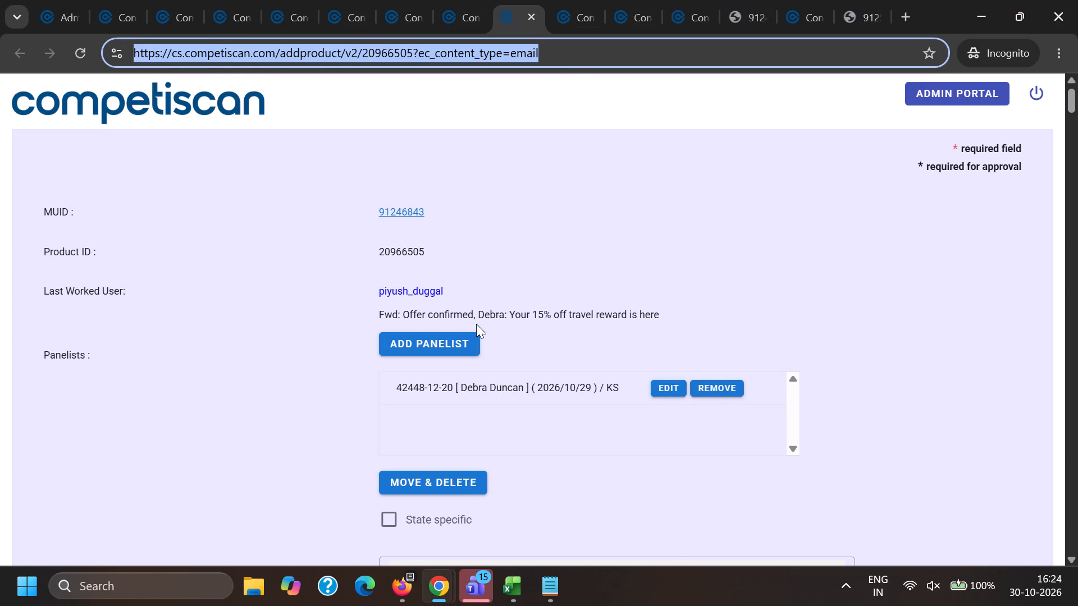
key(ctrl+v)
Copy the form URL of product 20967055 into the Links cell for temp ID 90970691 in Excel.
scroll(246, 304, down, 2)
click(249, 320)
key(alt+Tab)
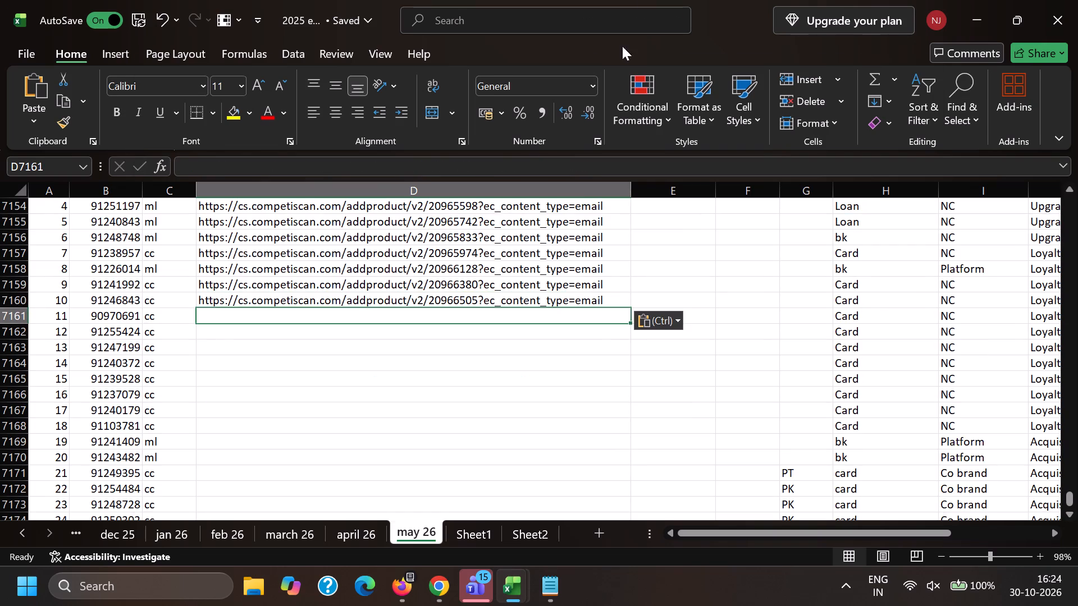
click(571, 168)
click(595, 0)
triple_click(584, 43)
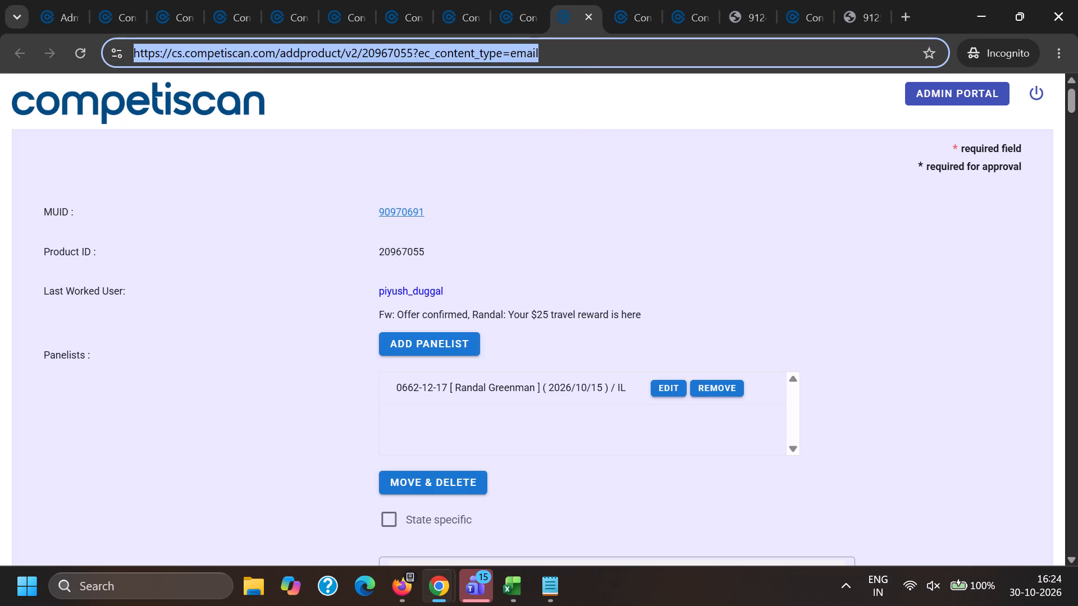
key(ctrl+c)
key(alt+Tab)
key(ctrl+v)
Copy the form URL of product 20967119 into the Links cell for temp ID 91255424 in Excel.
click(209, 337)
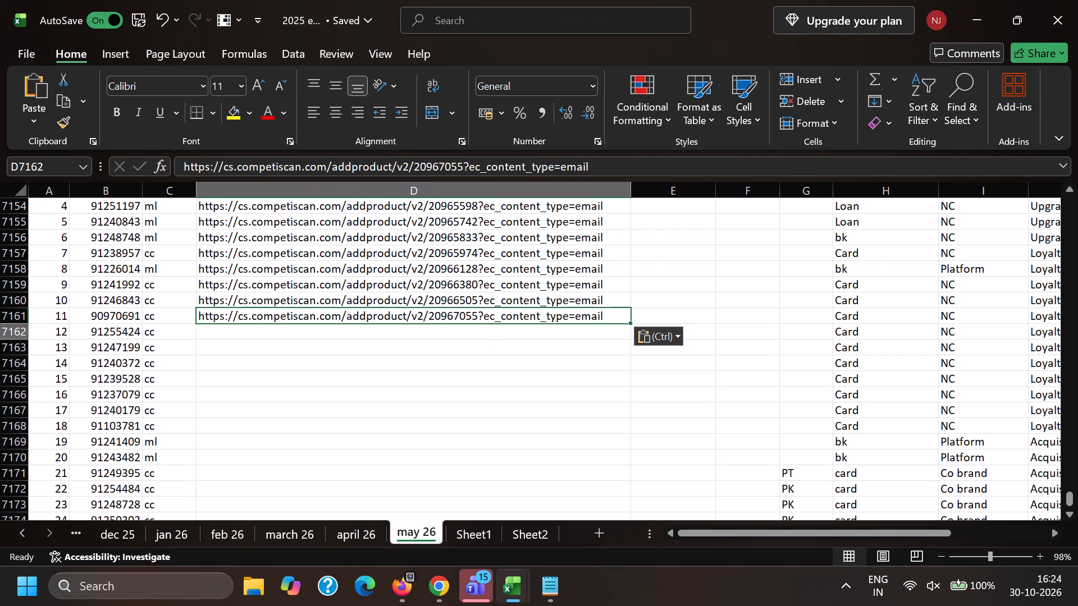
key(alt+Tab)
click(616, 0)
triple_click(624, 56)
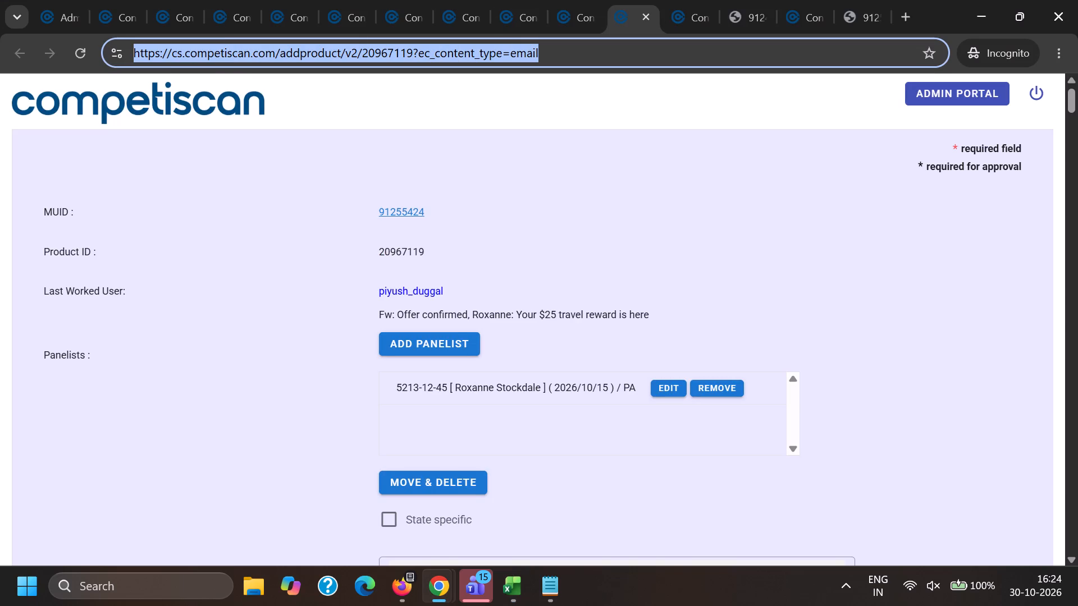
key(ctrl+c)
key(alt+Tab)
key(ctrl+v)
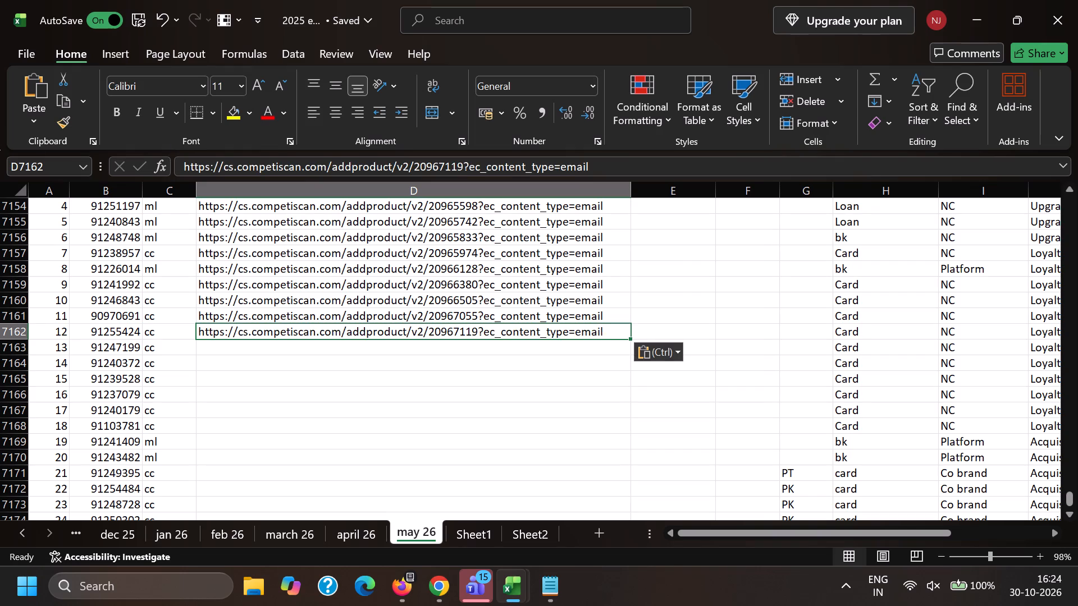
Close the leftover pages of the finished products in Chrome, including product 20965139's form and the 91254579 PDF.
click(261, 350)
key(alt+Tab)
click(687, 0)
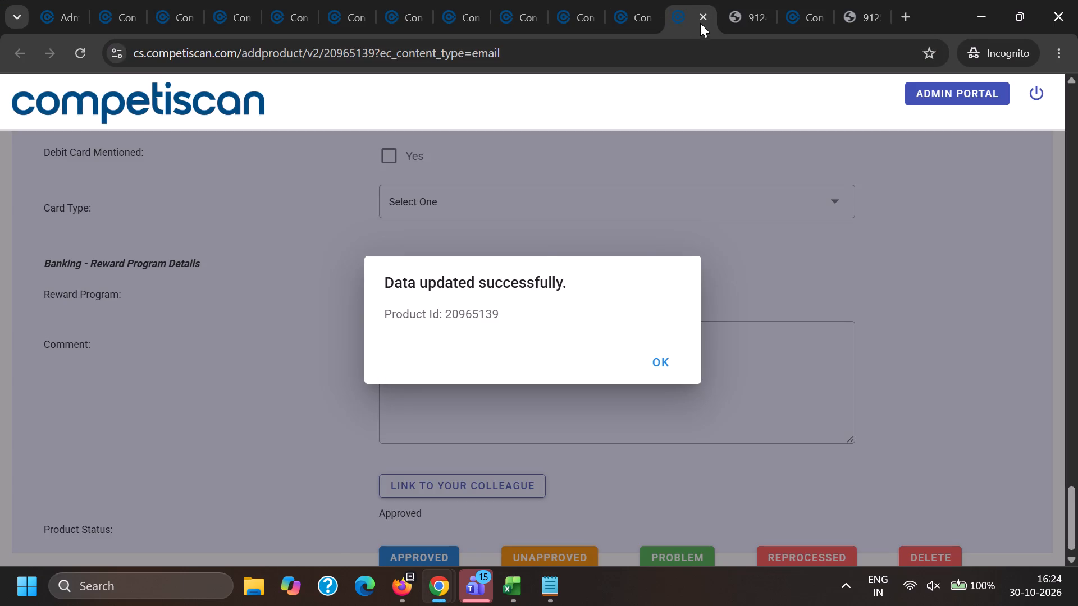
click(700, 16)
click(700, 16)
double_click(700, 16)
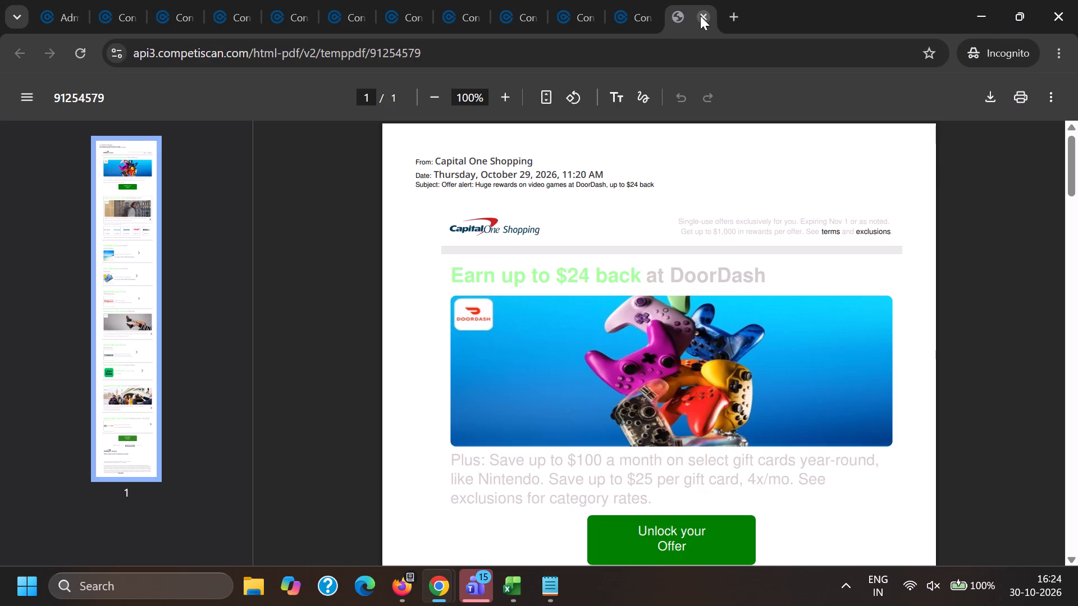
Open the processed PDFs of products 20965469, 20965598 and 20965742 from their edit forms.
click(116, 0)
scroll(369, 129, down, 5)
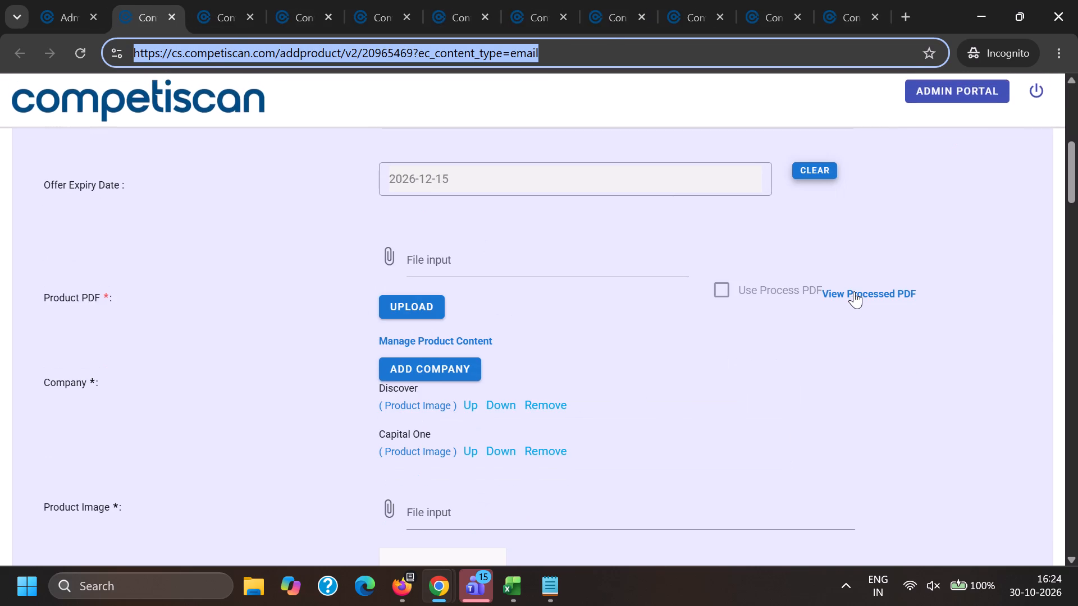
ctrl+click(854, 291)
key(ctrl+Tab)
key(ctrl+Tab)
scroll(805, 295, down, 4)
ctrl+click(866, 361)
key(ctrl+Tab)
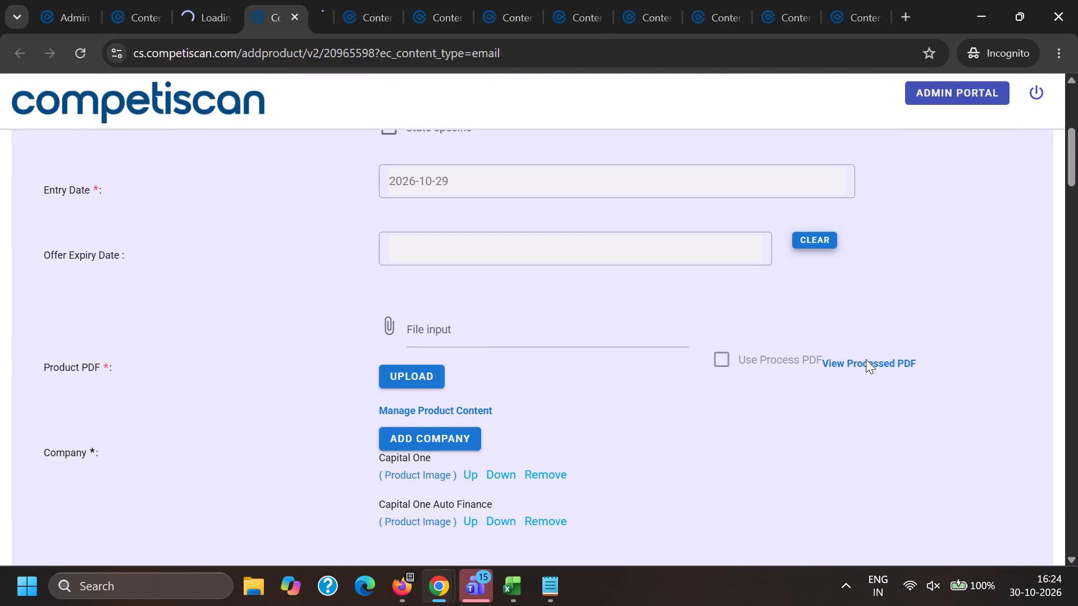
key(ctrl+Tab)
scroll(823, 333, down, 5)
ctrl+click(852, 293)
Open the processed PDFs of products 20965833, 20965974 and 20966128 from their edit forms.
key(ctrl+Tab)
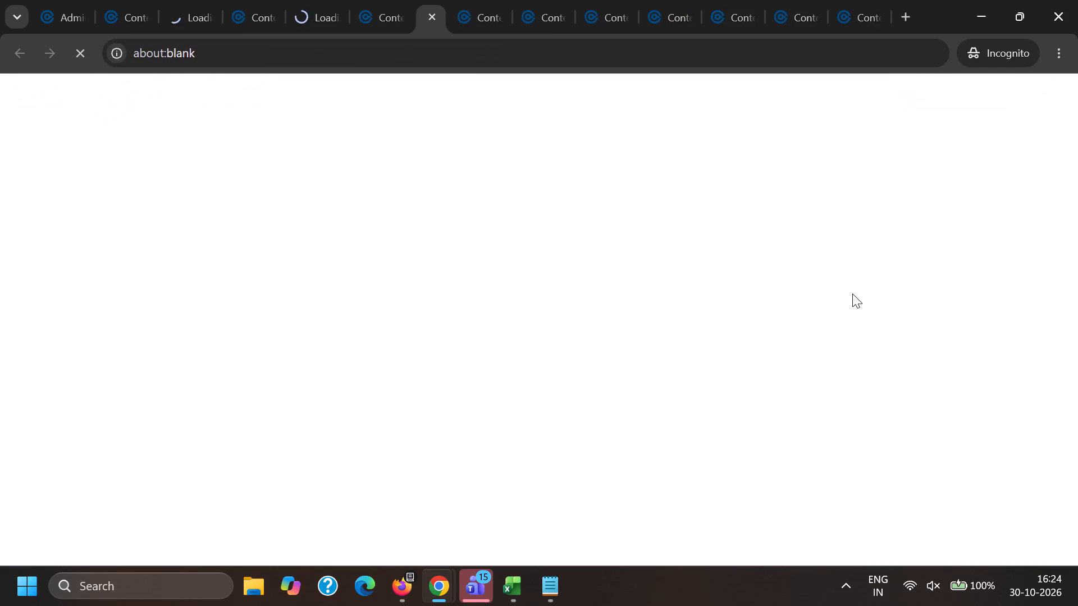
key(ctrl+Tab)
scroll(782, 323, down, 5)
ctrl+click(849, 281)
key(ctrl+Tab)
key(ctrl+Tab)
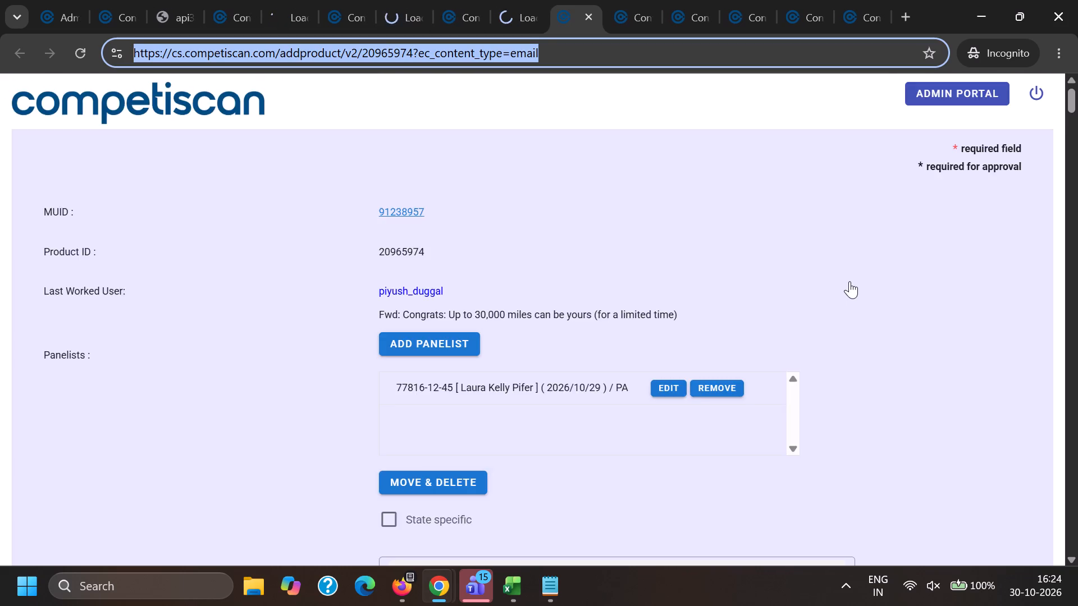
scroll(847, 287, down, 5)
ctrl+click(855, 283)
key(ctrl+Tab)
key(ctrl+Tab)
scroll(844, 282, down, 6)
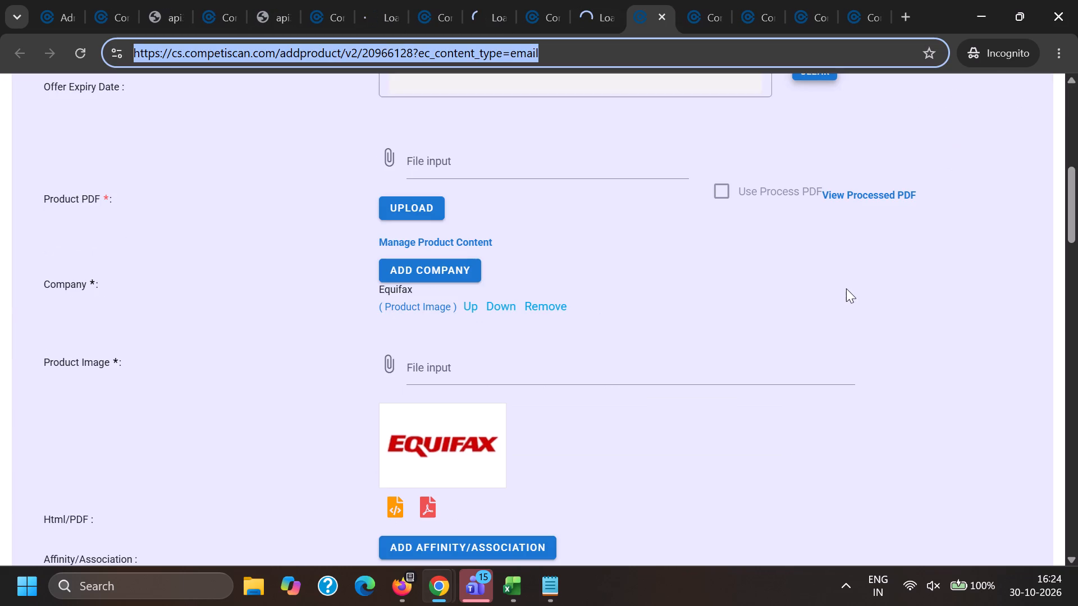
ctrl+click(844, 195)
Open the processed PDFs of products 20966380 and 20966505 from their edit forms.
key(ctrl+Tab)
key(ctrl+Tab)
scroll(825, 258, down, 5)
ctrl+click(839, 279)
key(ctrl+Tab)
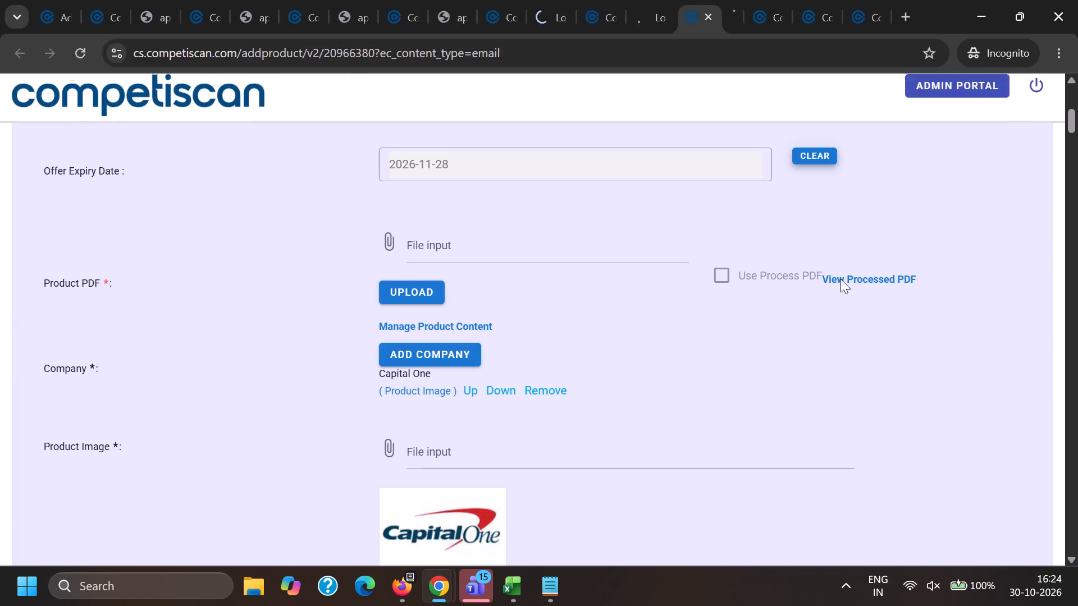
key(ctrl+Tab)
scroll(841, 278, down, 6)
ctrl+click(850, 192)
Open the processed PDFs of products 20967055 and 20967119 from their edit forms.
key(ctrl+Tab)
key(ctrl+Tab)
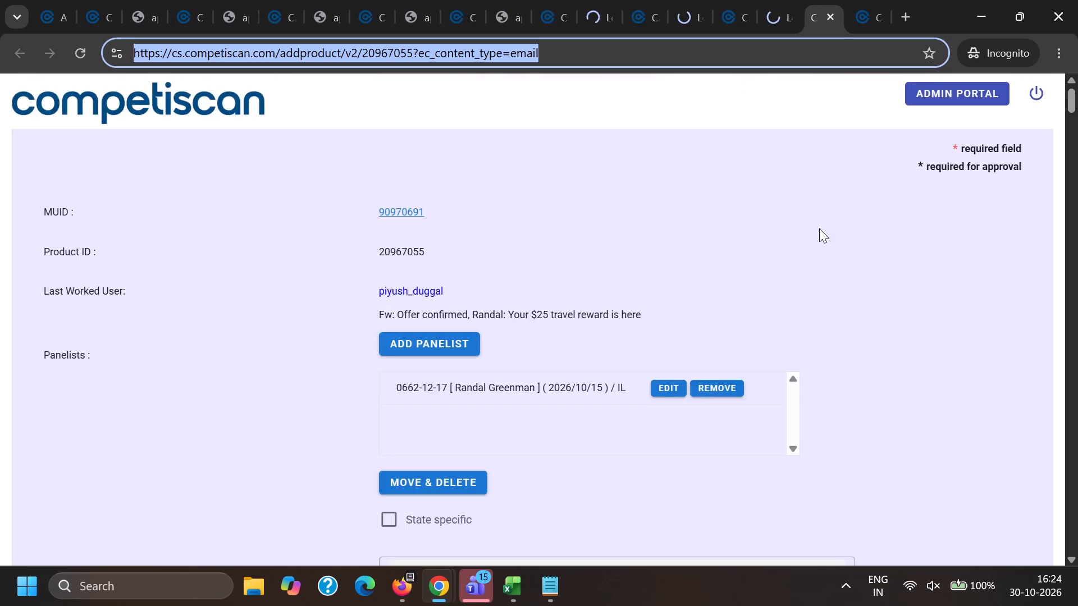
scroll(812, 237, down, 5)
ctrl+click(843, 275)
key(ctrl+Tab)
key(ctrl+Tab)
scroll(842, 272, down, 6)
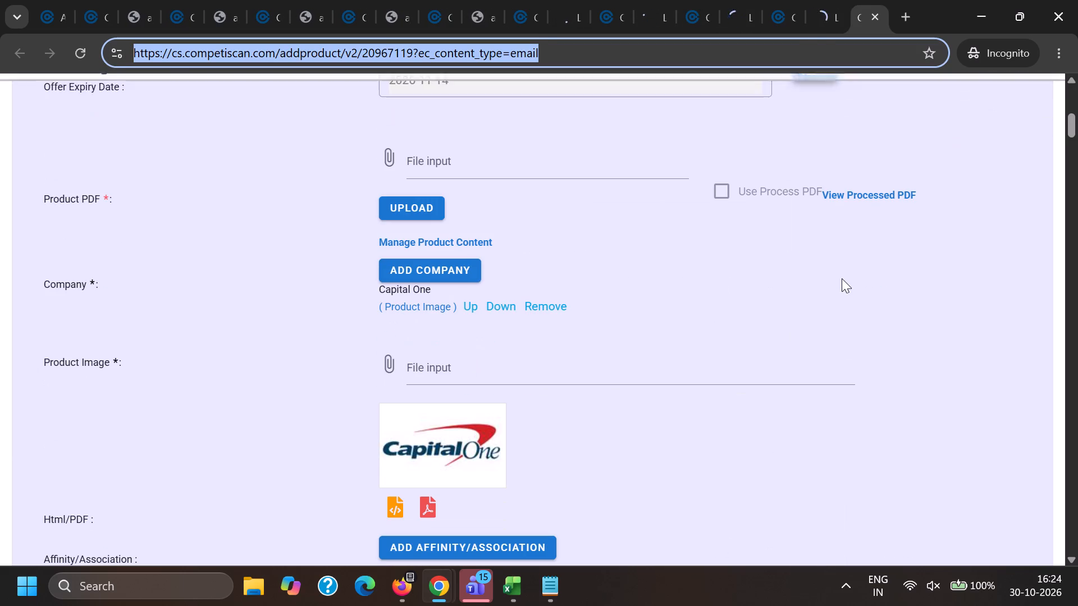
ctrl+click(851, 198)
Check the Discover email's processed PDF (91252060) and set product 20965469 to use the processed PDF.
click(140, 0)
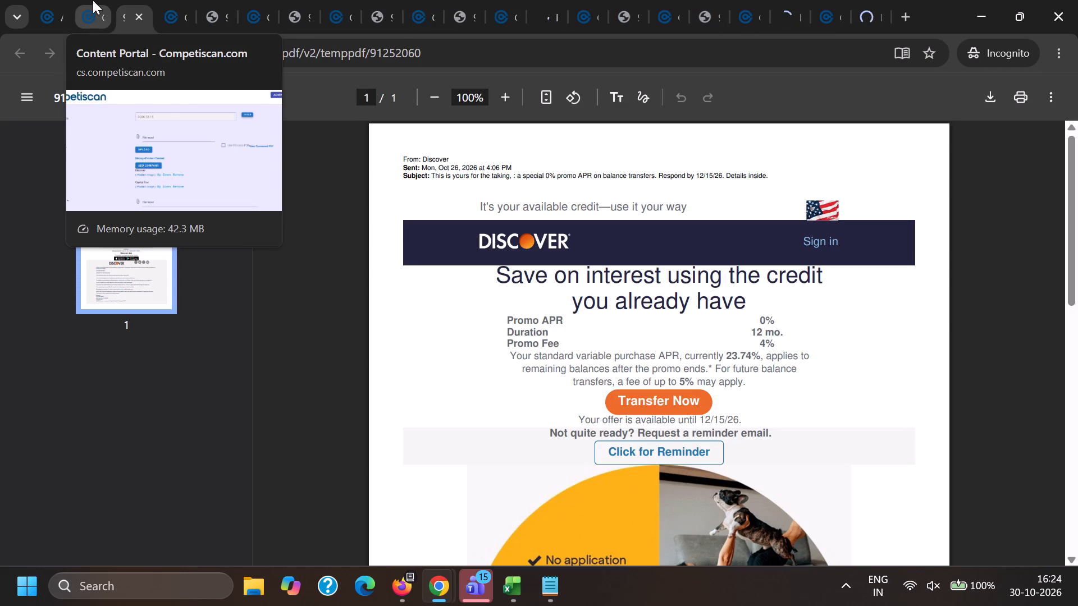
click(93, 0)
click(719, 293)
Mark product 20965469 as a promotional offer with Tier 1 balance transfer introduction APR 0%, introductory period 12 months and usage fee 4%.
scroll(631, 289, down, 7)
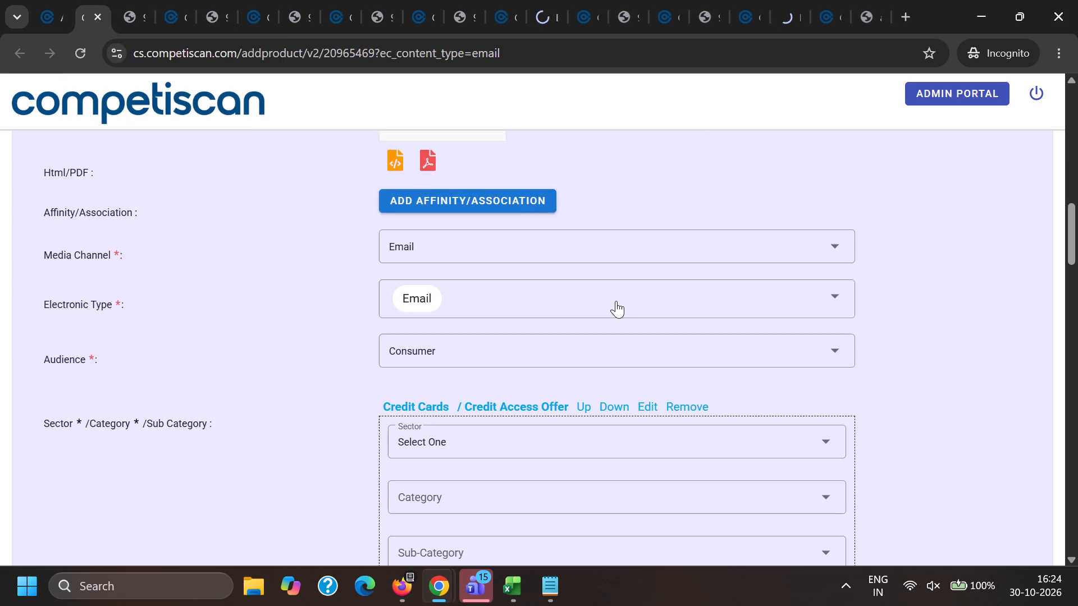
scroll(616, 301, down, 11)
scroll(546, 328, down, 4)
scroll(500, 348, down, 4)
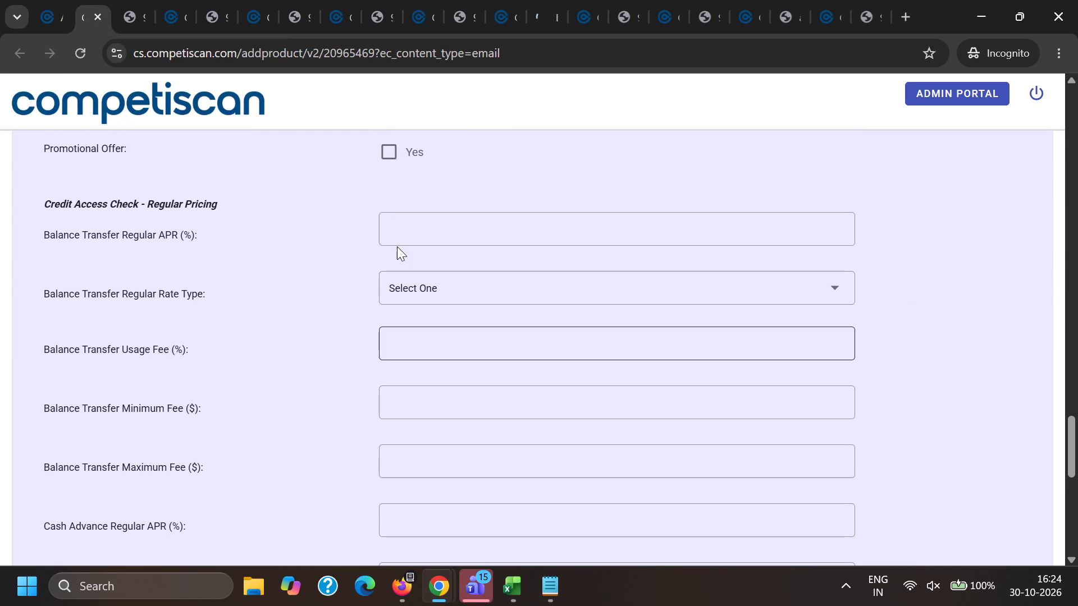
click(387, 156)
click(435, 182)
key(0)
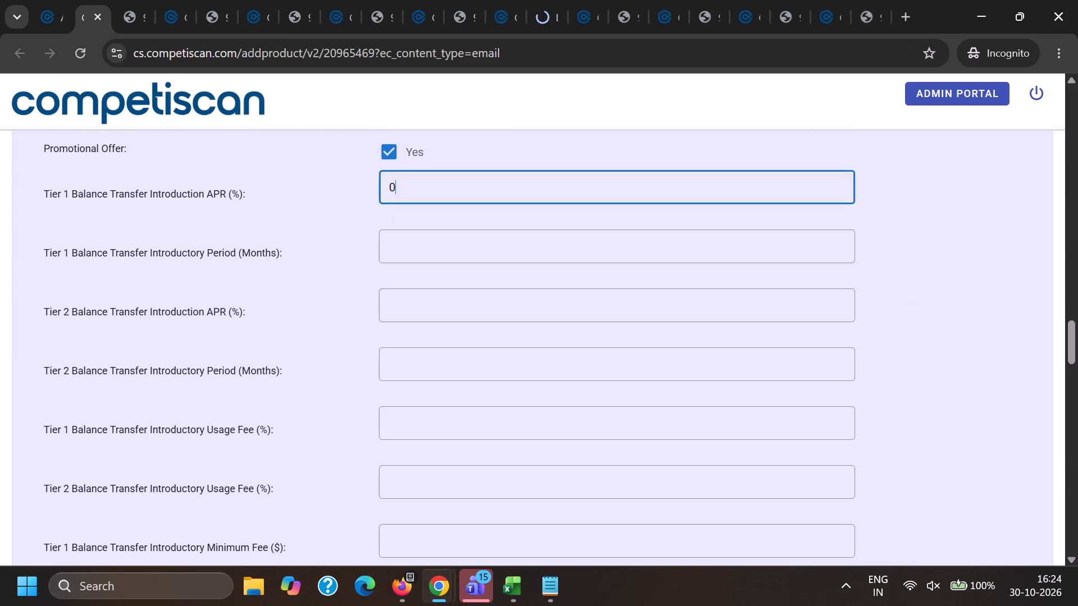
key(Tab)
text(12)
key(Tab)
key(Tab)
key(Tab)
key(4)
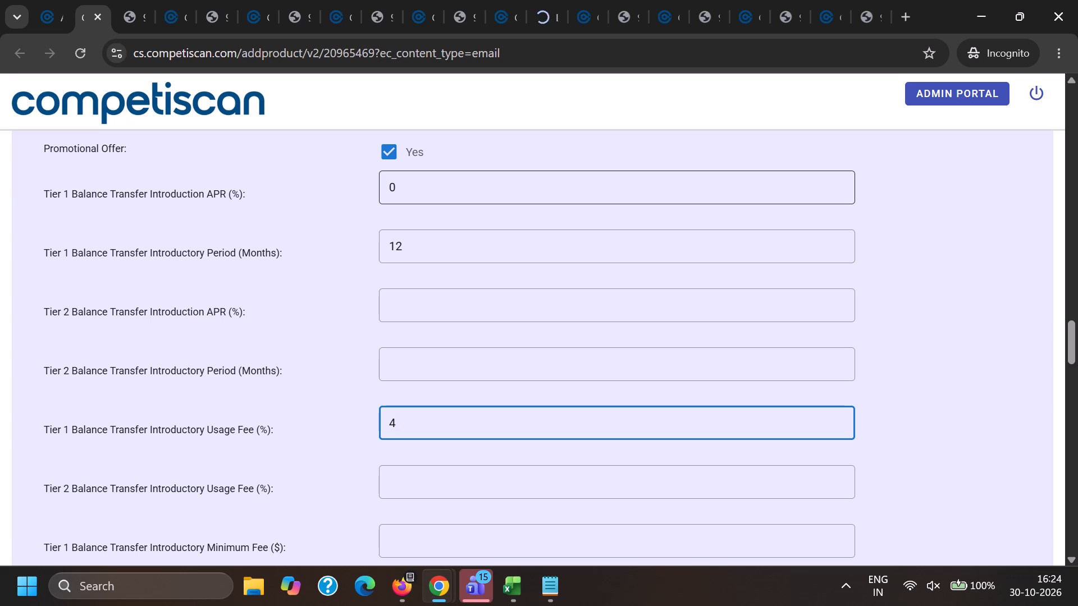
Recheck the Discover PDF and set product 20965469's Purchase Regular APR to 23.74%.
click(147, 0)
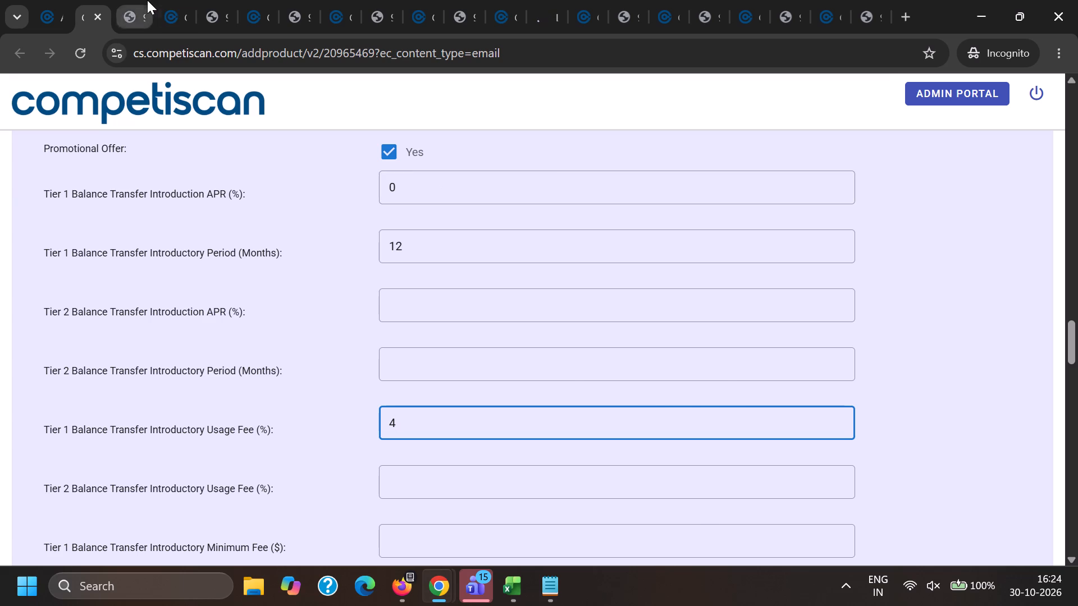
click(92, 0)
scroll(378, 299, down, 4)
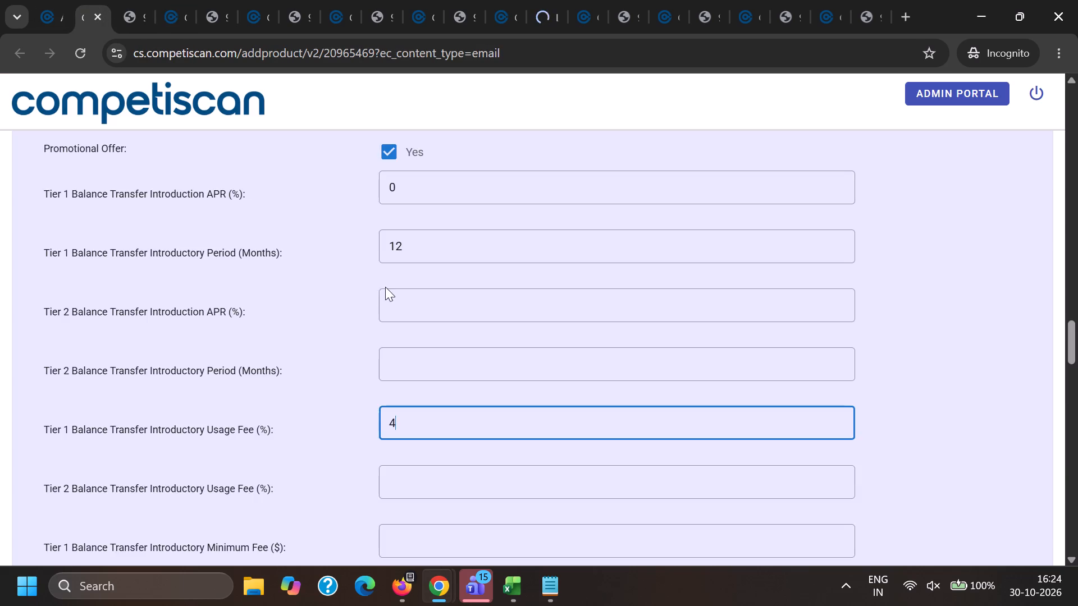
scroll(385, 287, down, 20)
scroll(385, 287, down, 4)
click(398, 229)
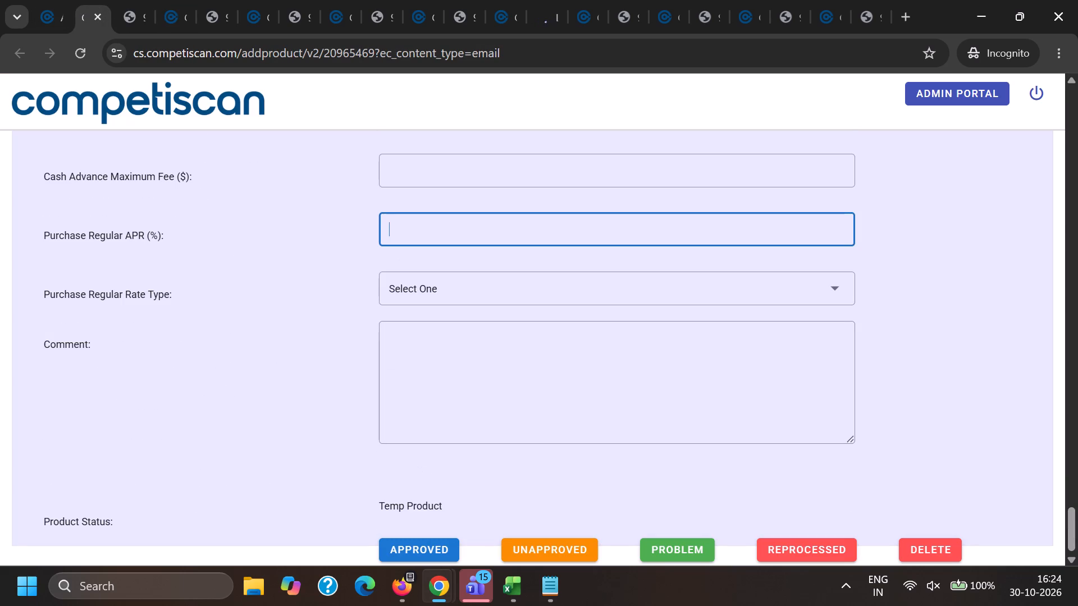
text(23.74)
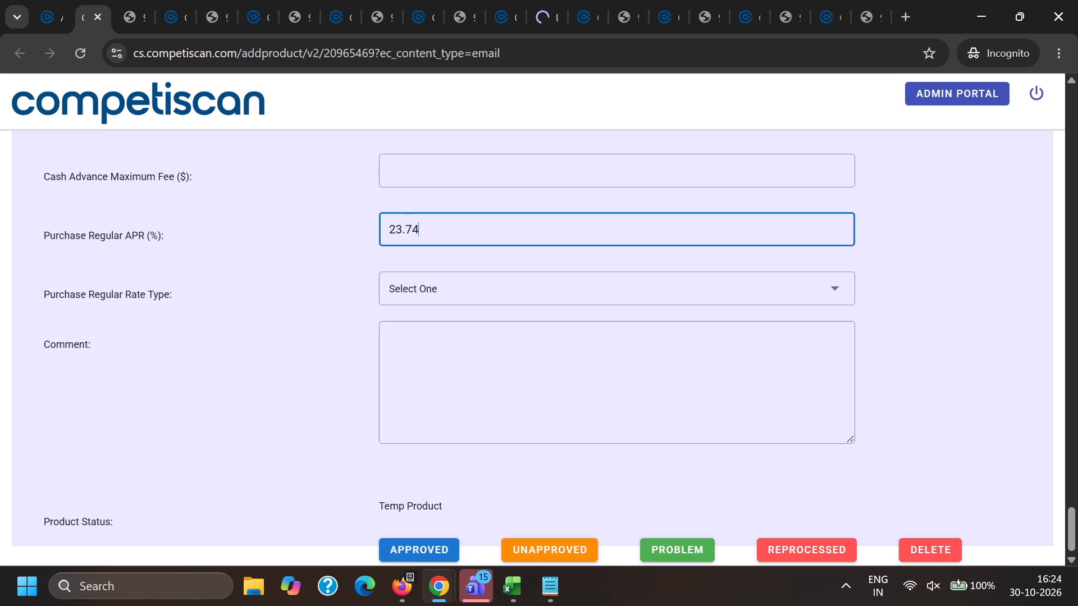
Set product 20965469's Purchase Regular Rate Type to Variable (Prime) and its Balance Transfer Usage Fee to 5%.
key(Tab)
click(412, 296)
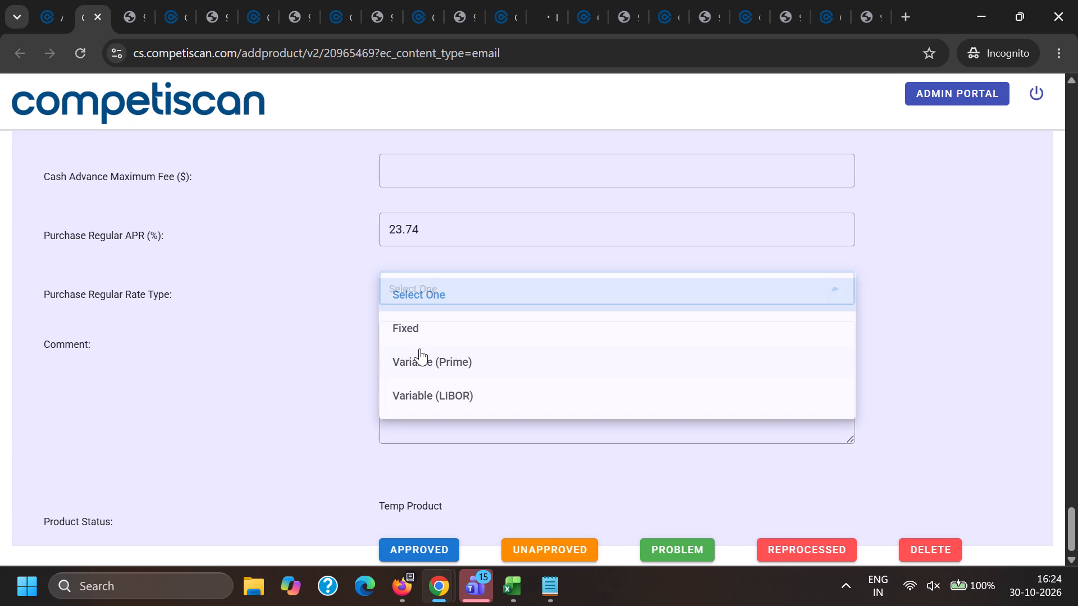
click(427, 354)
click(299, 352)
scroll(348, 353, up, 4)
scroll(417, 300, up, 2)
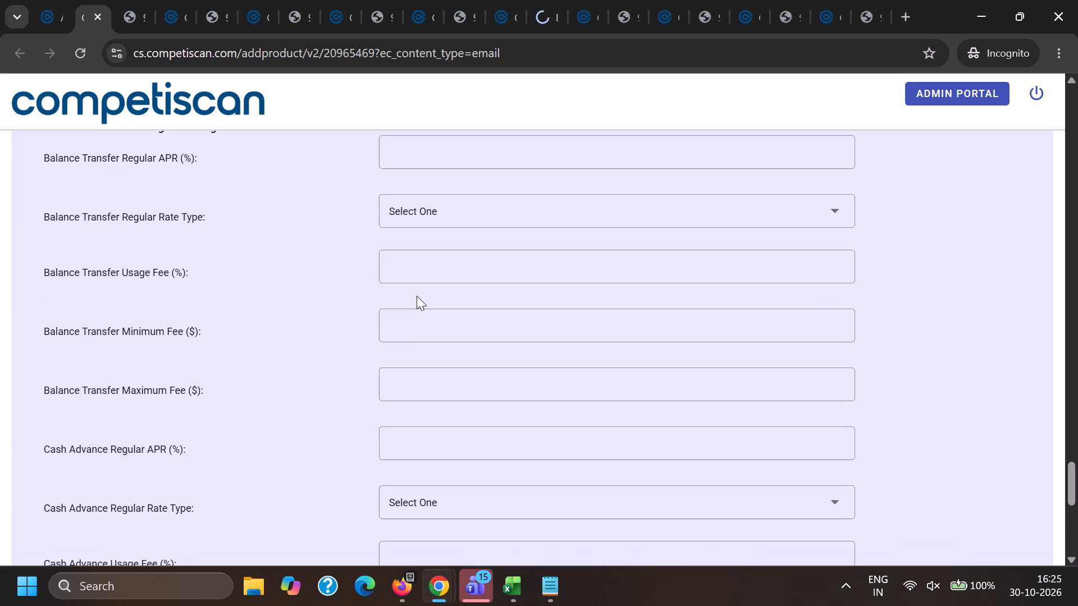
click(397, 268)
key(5)
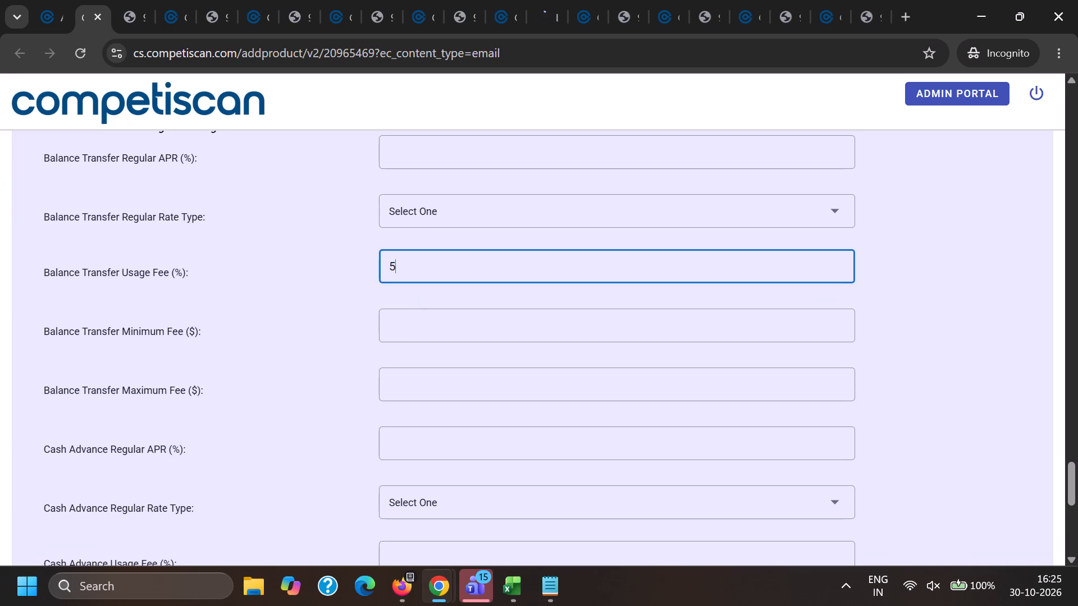
scroll(429, 344, up, 16)
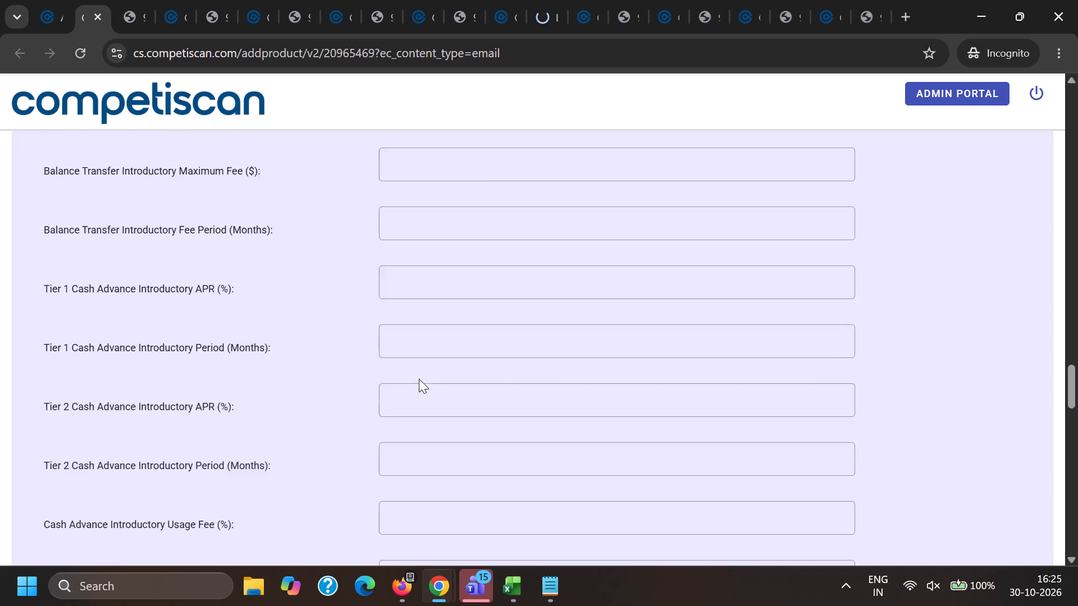
Recheck the Discover PDF (91252060) against the entered pricing details and approve product 20965469.
scroll(419, 379, up, 3)
click(127, 0)
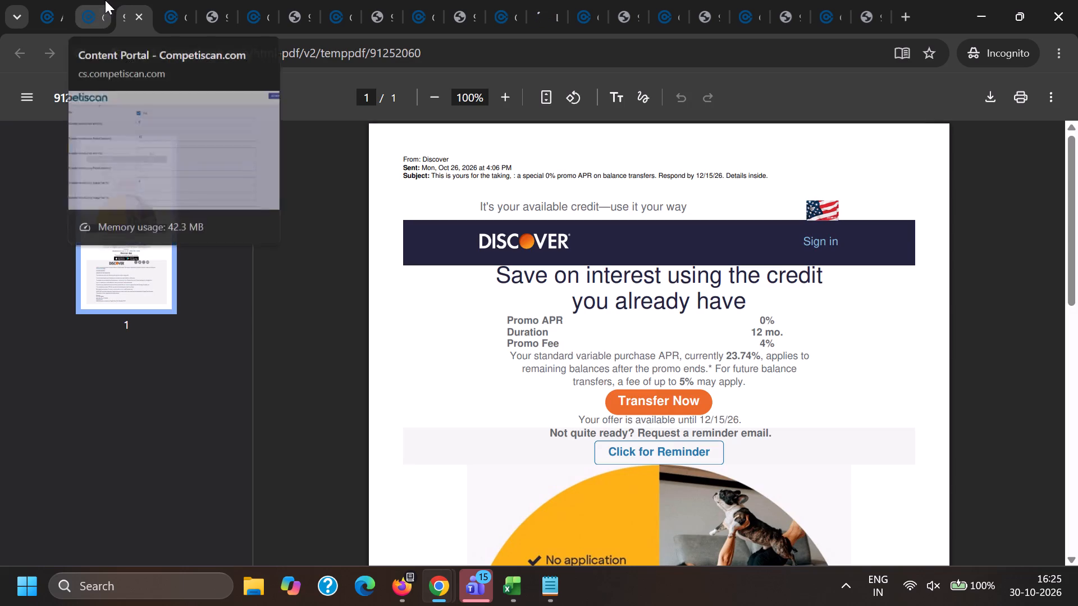
click(105, 0)
click(136, 0)
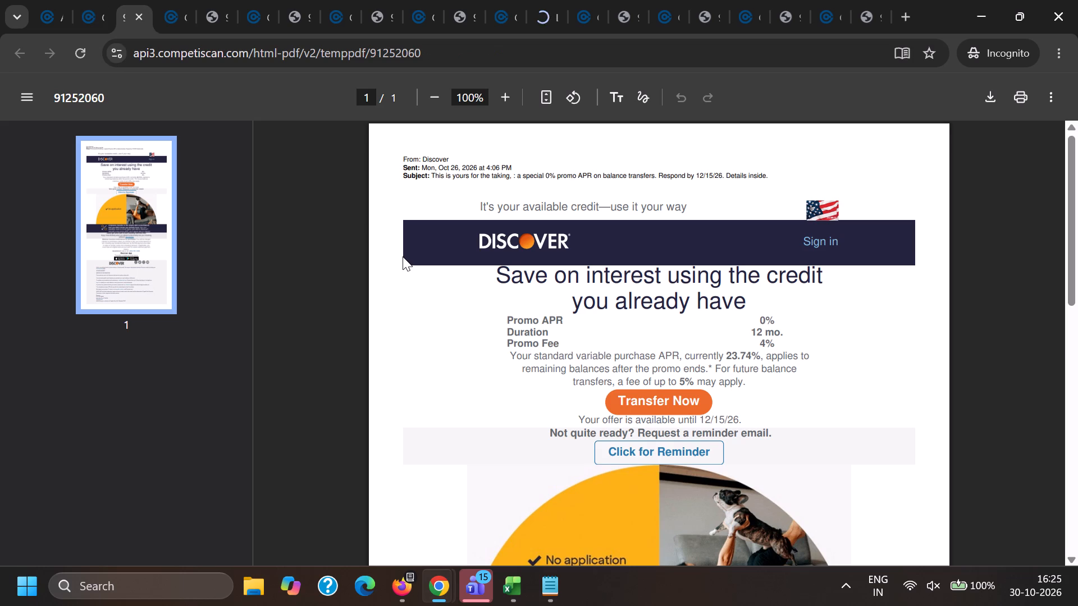
scroll(403, 256, down, 13)
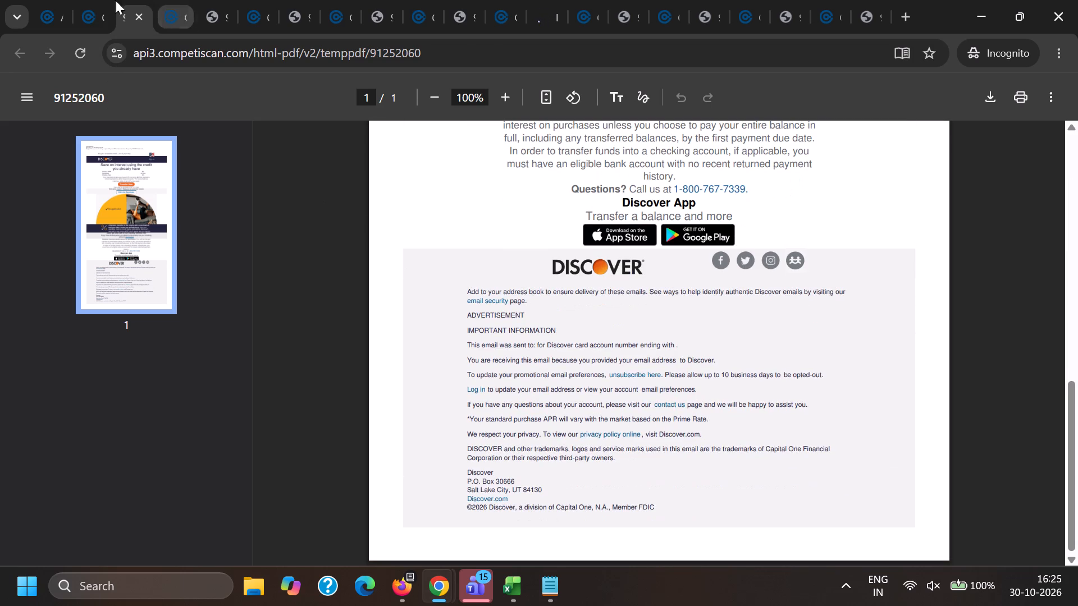
click(101, 0)
scroll(337, 327, down, 20)
scroll(337, 327, down, 15)
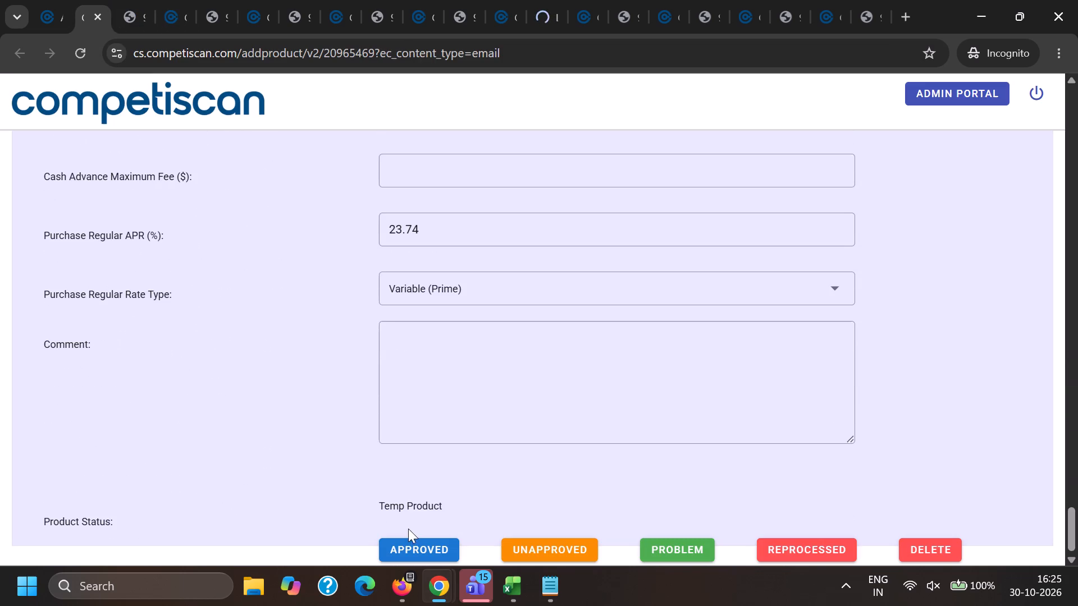
scroll(408, 529, down, 3)
click(419, 546)
click(201, 0)
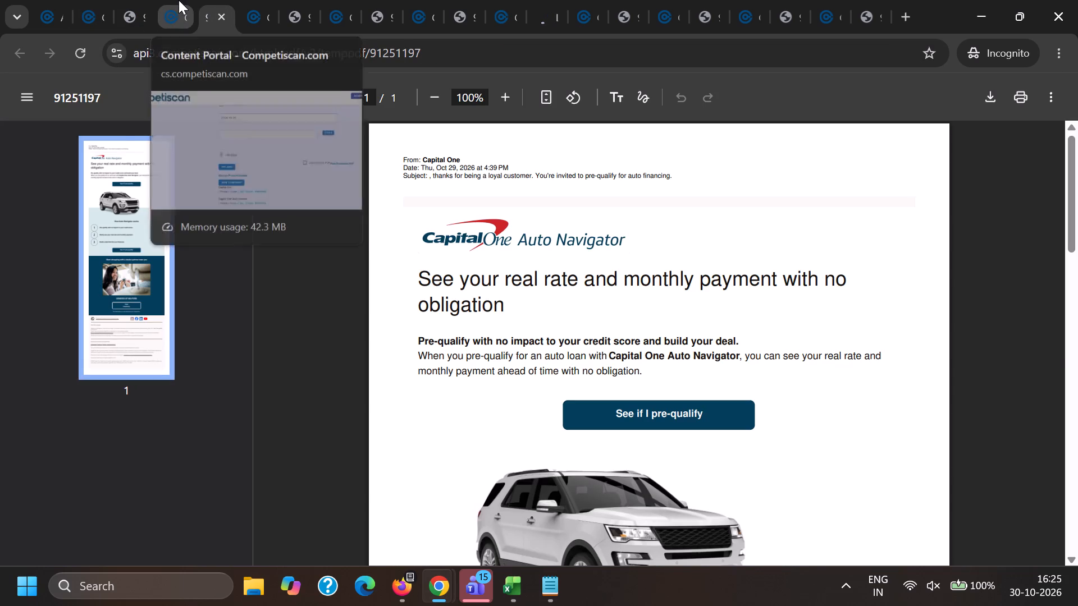
scroll(670, 385, down, 5)
scroll(557, 374, down, 4)
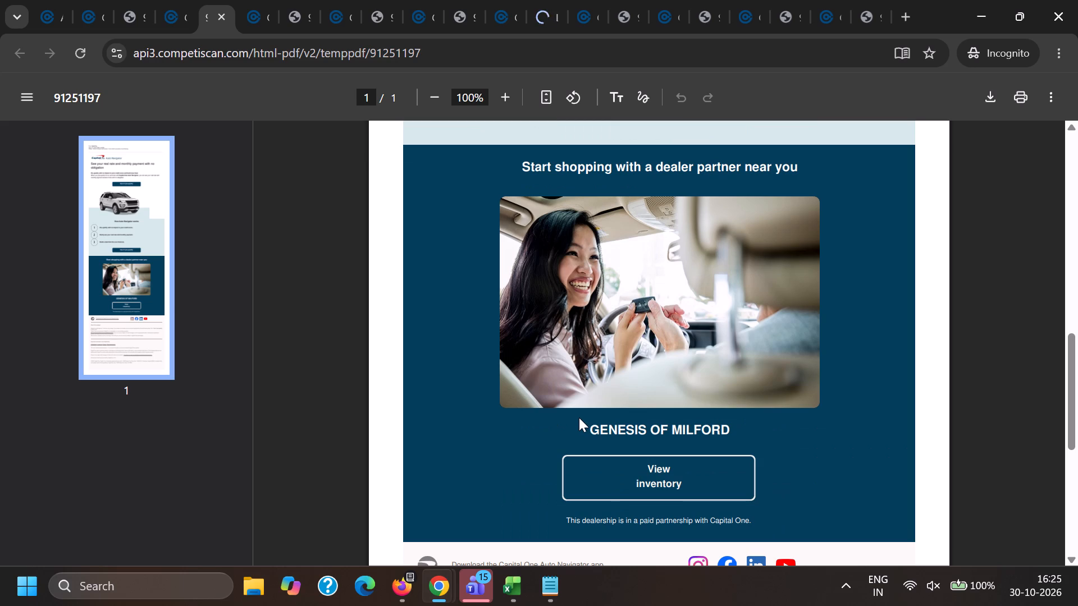
drag(579, 417, 731, 444)
drag(587, 428, 746, 435)
drag(746, 435, 752, 436)
key(ctrl+c)
key(ctrl+c)
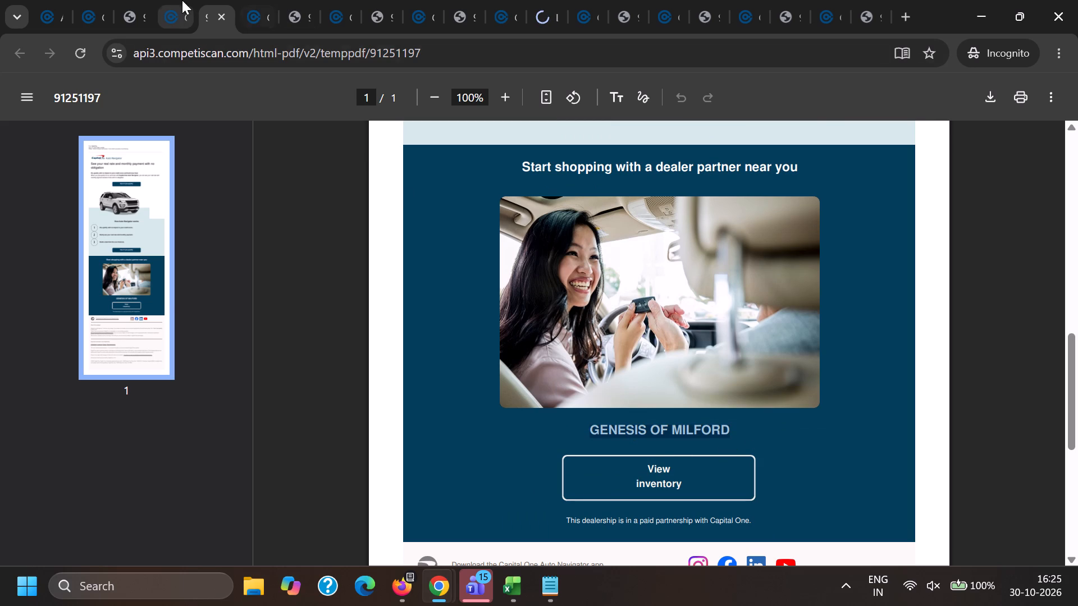
Set product 20965598 to use the processed PDF.
click(181, 0)
scroll(501, 296, down, 4)
scroll(453, 376, up, 1)
scroll(738, 322, up, 2)
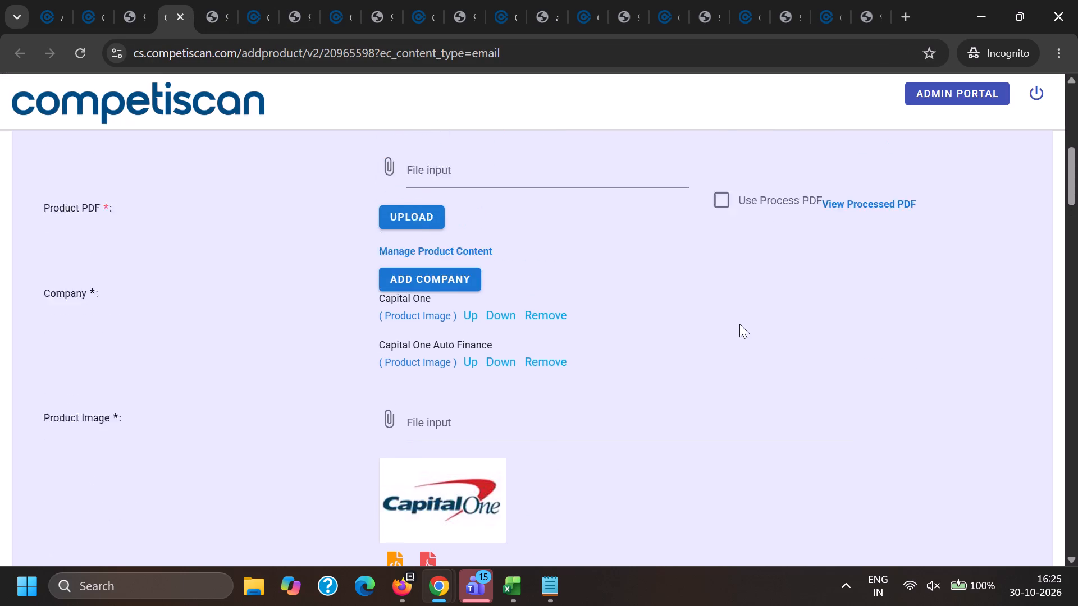
click(729, 271)
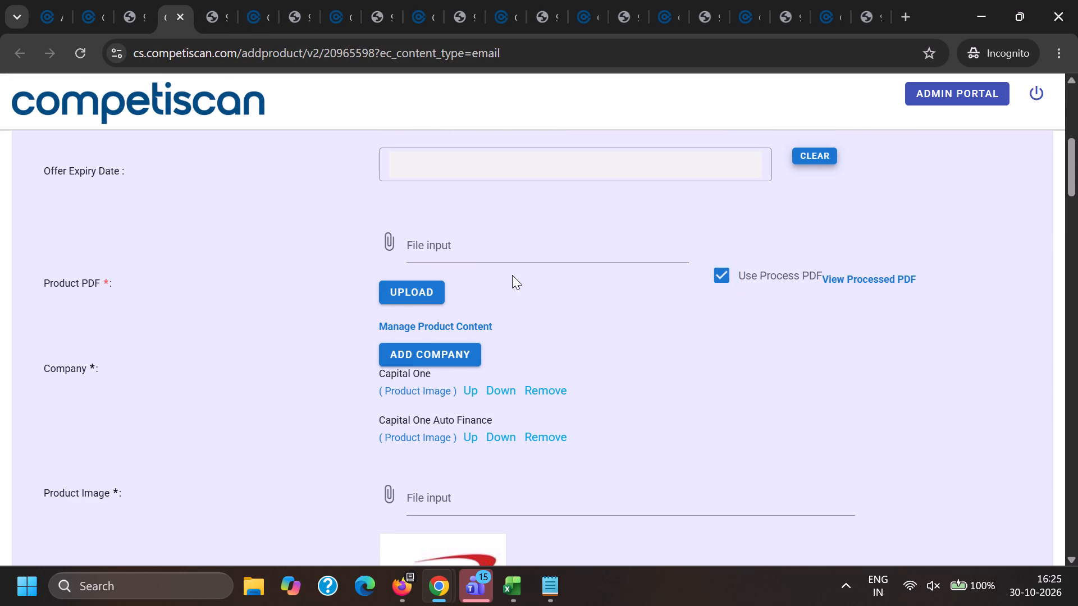
Search for GENESIS OF MILFORD as an additional company on product 20965598, shortening the search to "GENESIS of m".
click(433, 357)
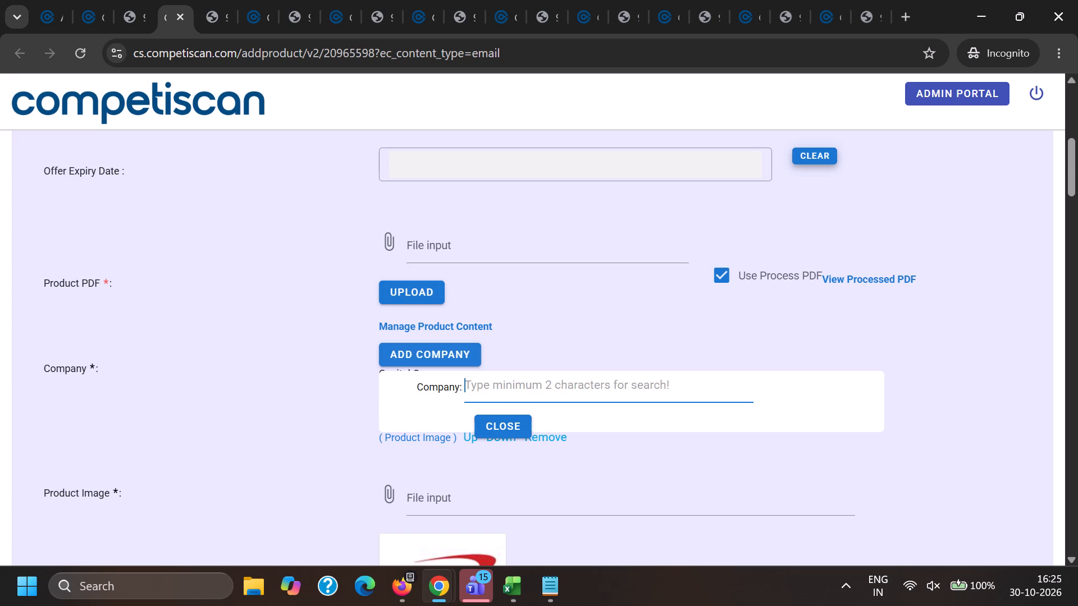
click(505, 387)
key(ctrl+v)
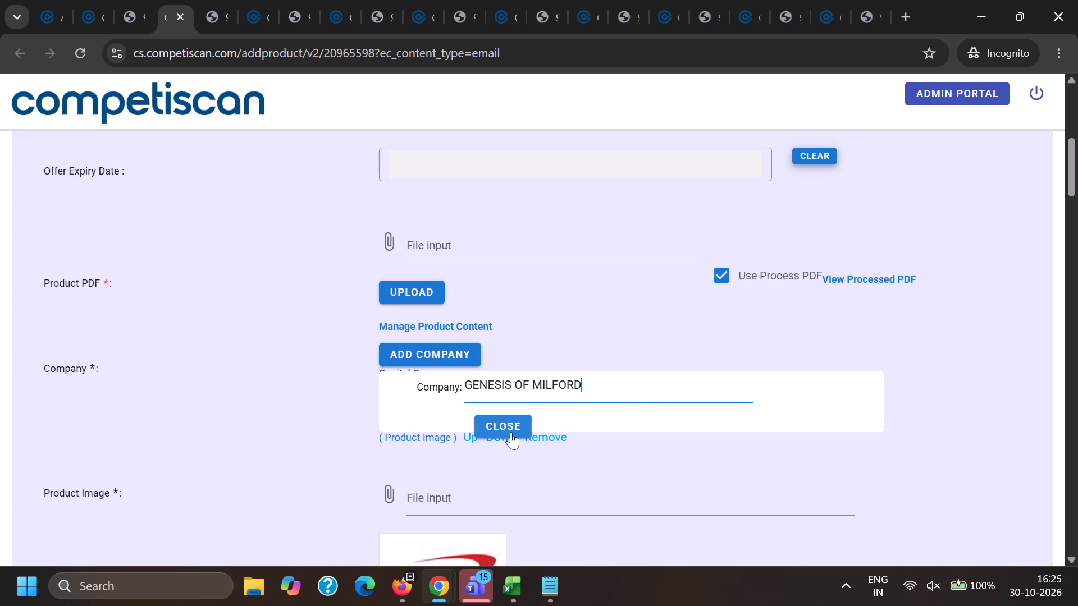
key(BackSpace)
key(BackSpace)
key(BackSpace)
key(BackSpace)
key(BackSpace)
key(BackSpace)
key(BackSpace)
key(BackSpace)
key(BackSpace)
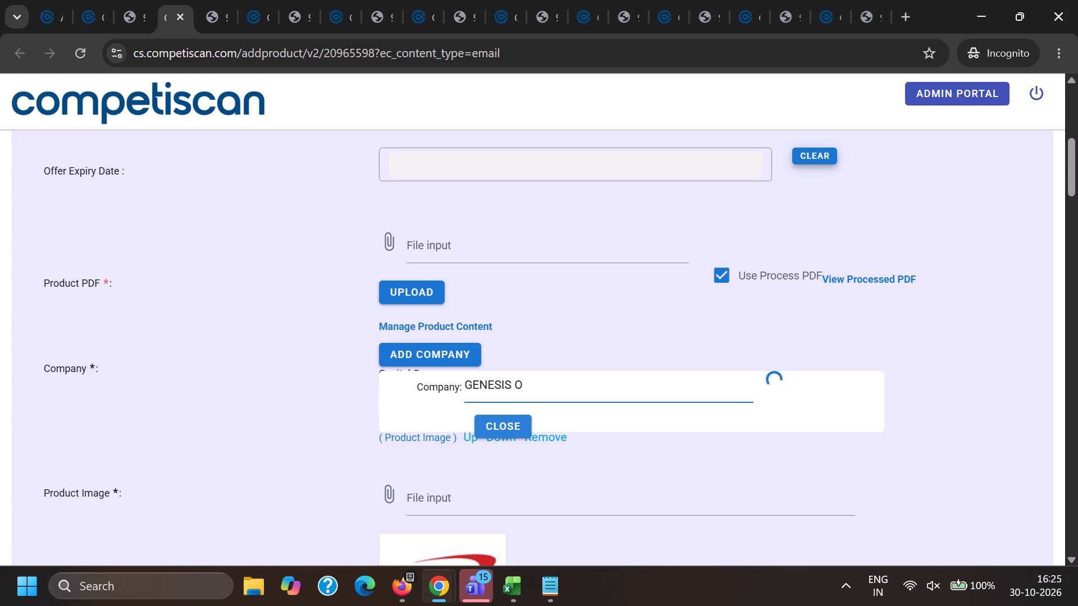
key(BackSpace)
key(BackSpace)
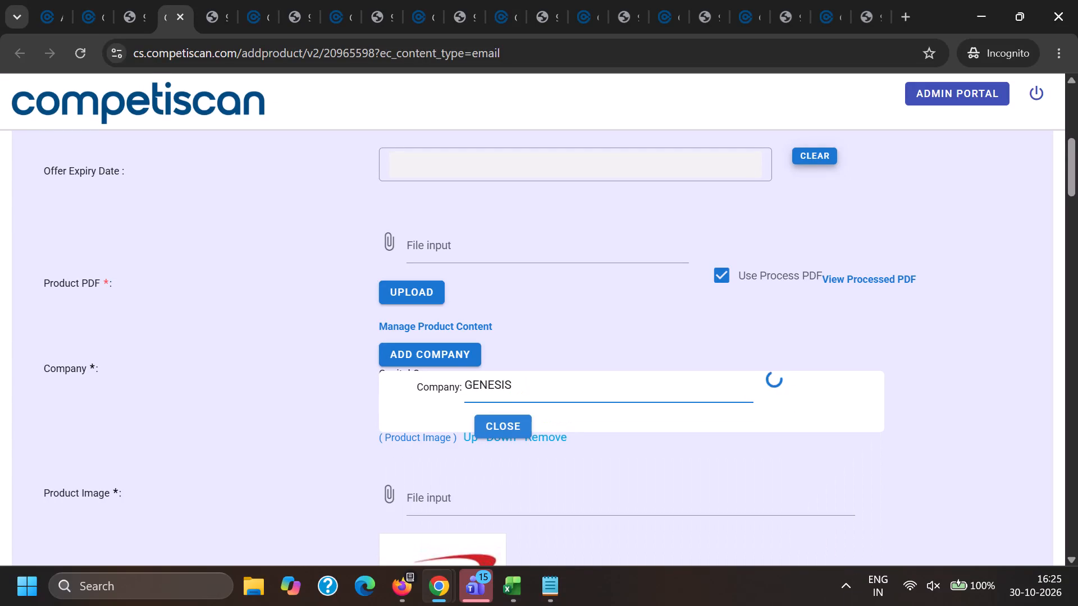
key(space)
text(of)
key(space)
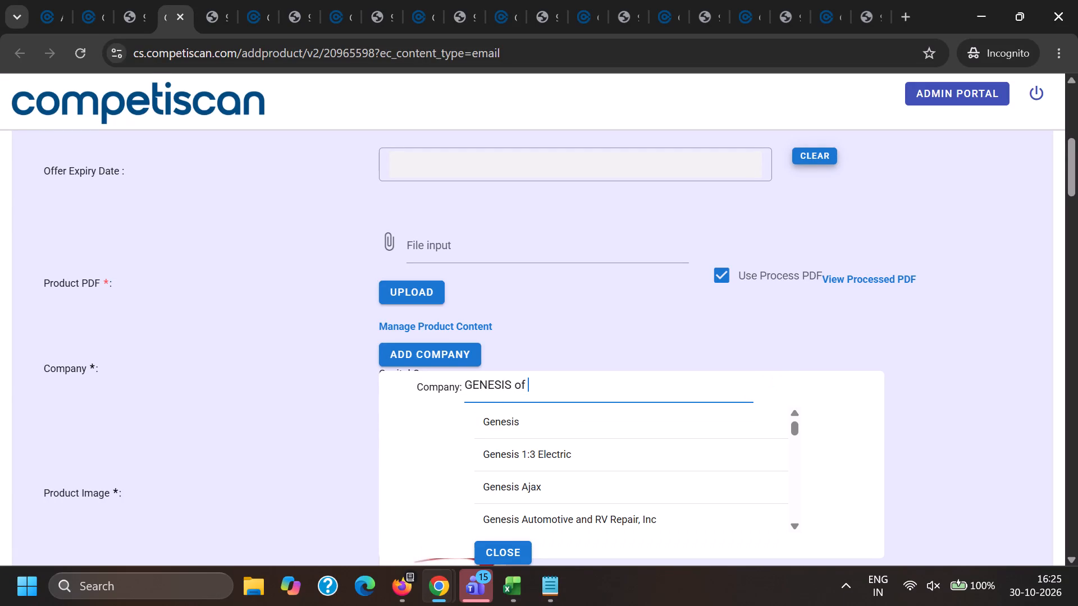
key(m)
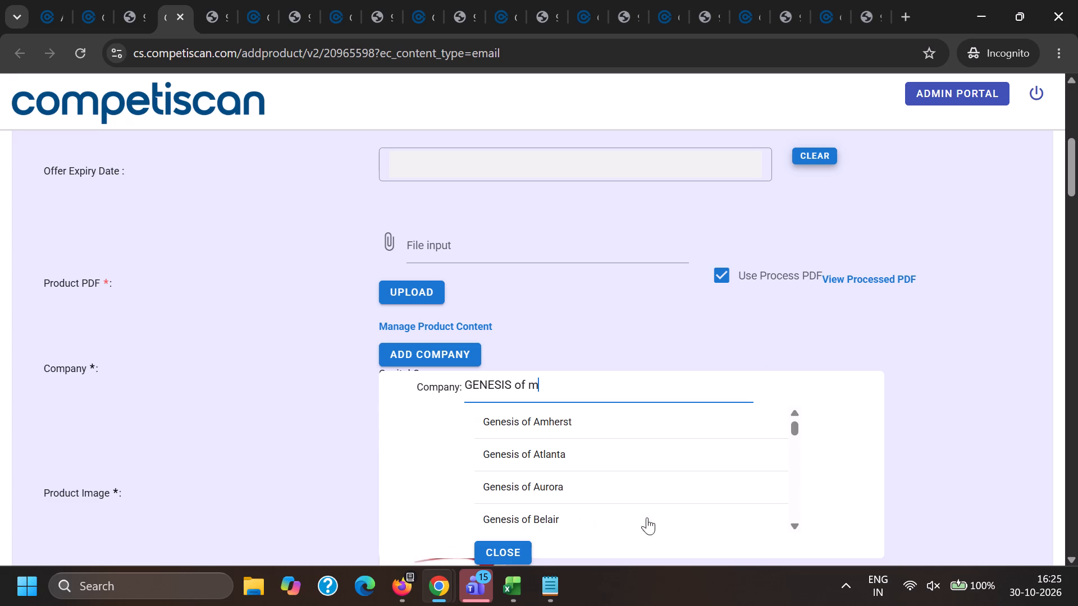
Look through the Genesis dealerships for Genesis of Milford and close the company search.
scroll(508, 454, down, 2)
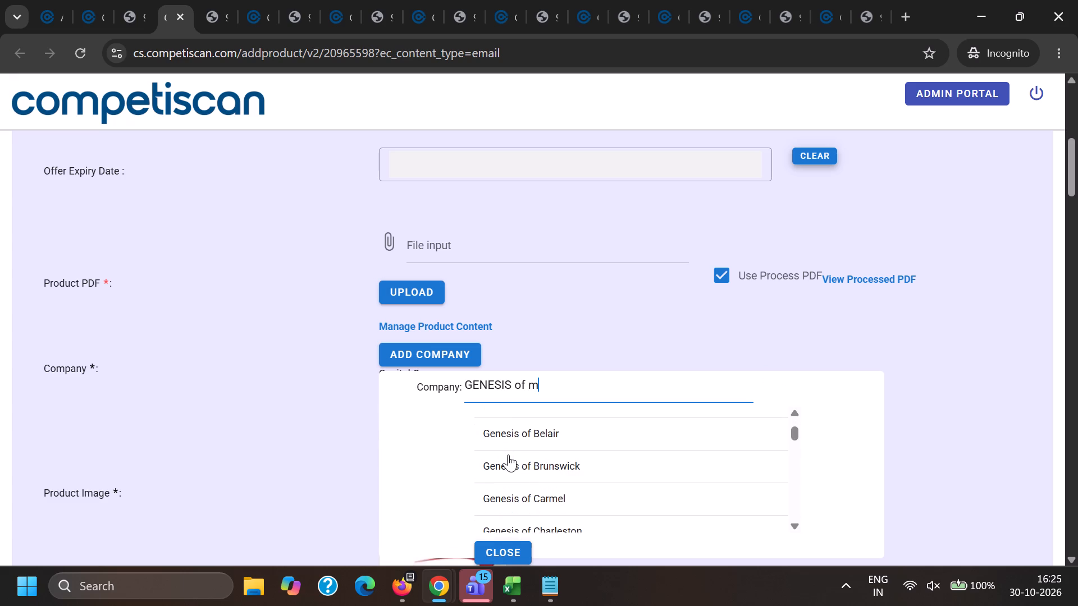
scroll(508, 454, down, 6)
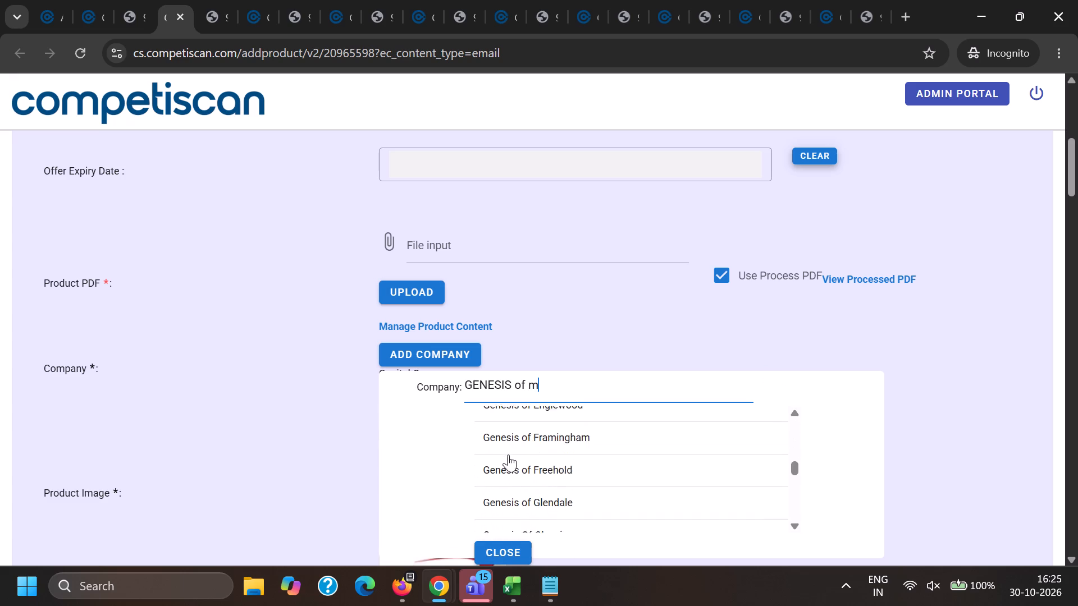
scroll(511, 451, down, 3)
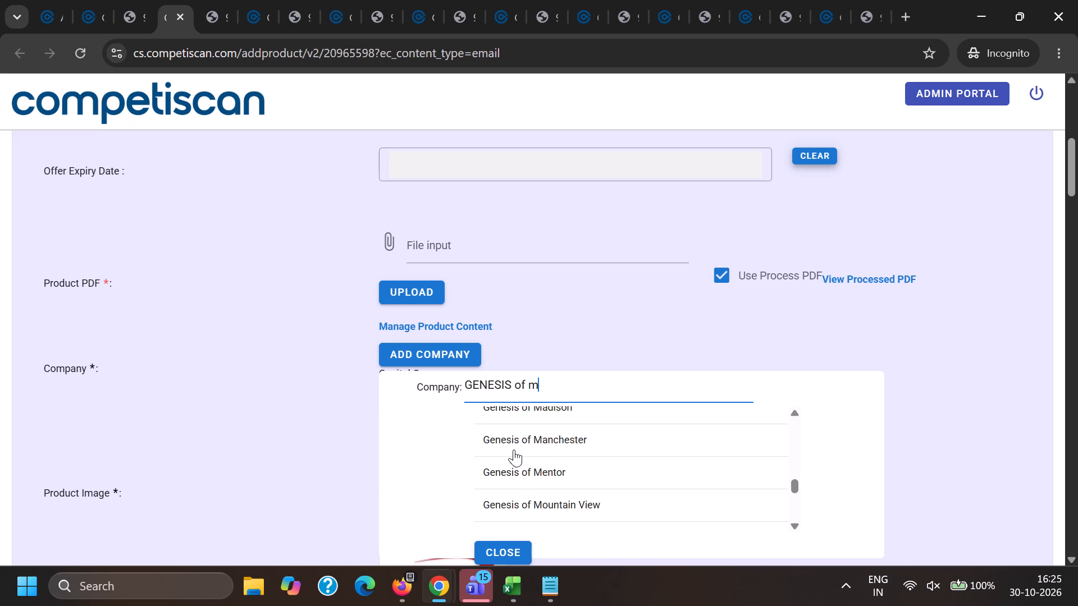
scroll(514, 449, up, 1)
scroll(514, 449, down, 6)
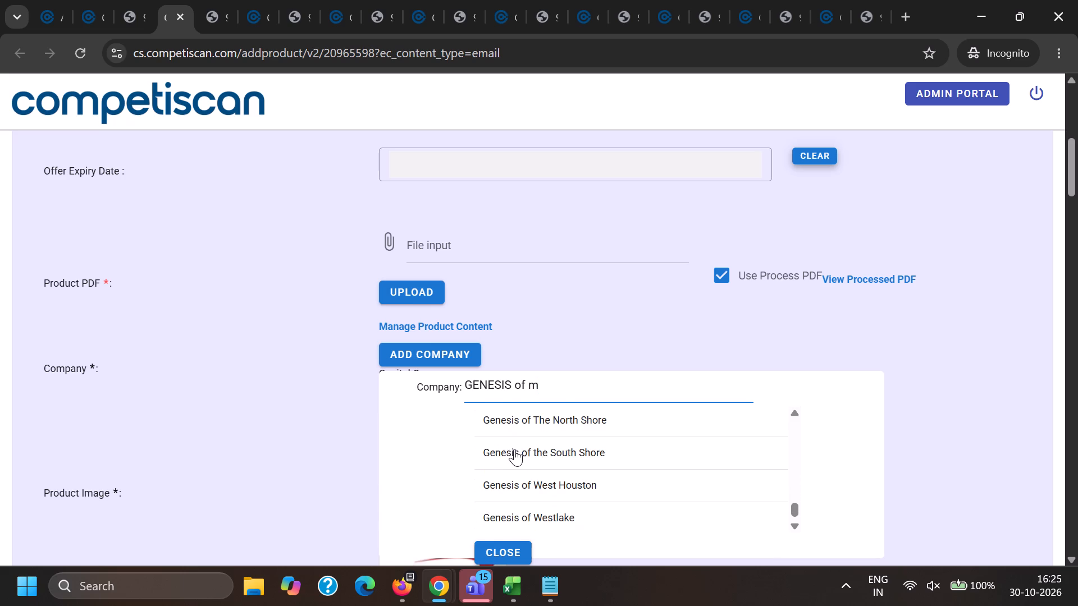
scroll(514, 449, down, 2)
click(359, 471)
scroll(423, 359, down, 1)
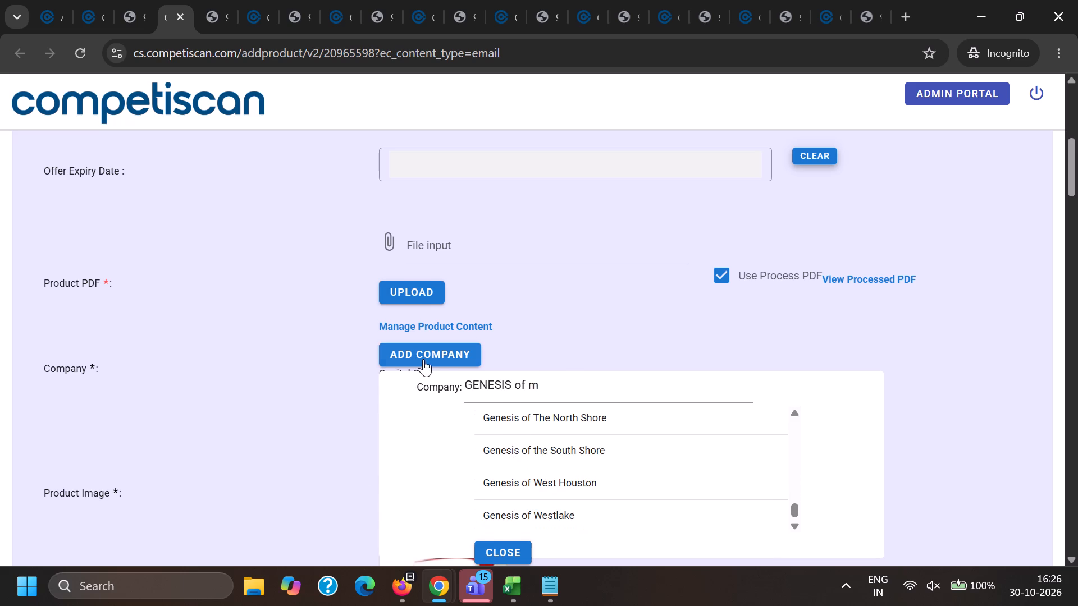
click(503, 467)
Approve product 20965598, the Capital One Auto Finance Auto Loan email.
scroll(474, 236, down, 9)
click(330, 400)
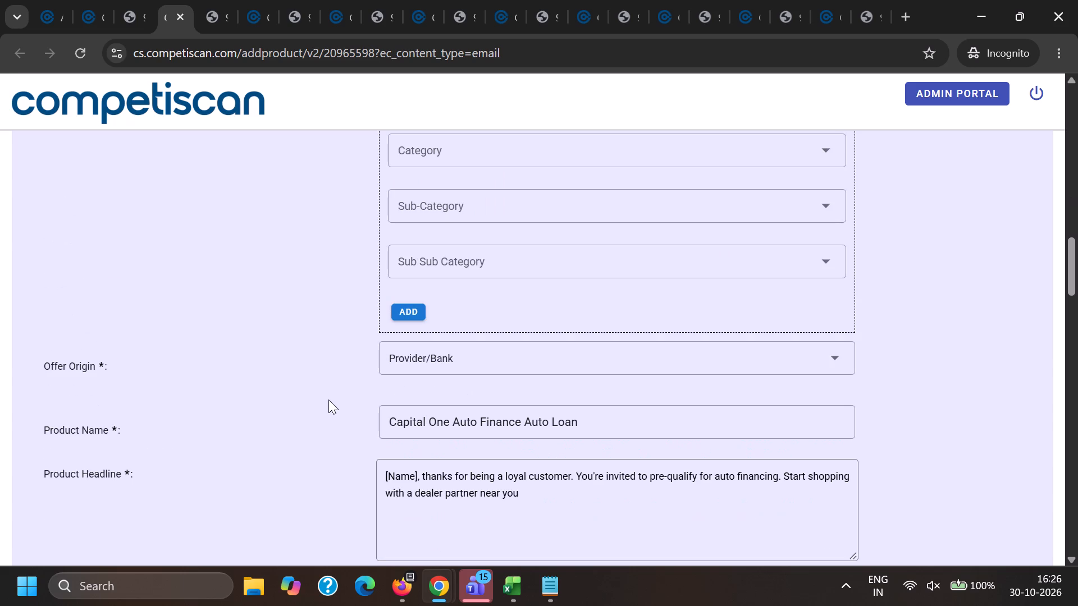
key(End)
scroll(329, 399, down, 7)
click(413, 548)
Set product 20965742 to use the processed PDF and approve it.
click(299, 0)
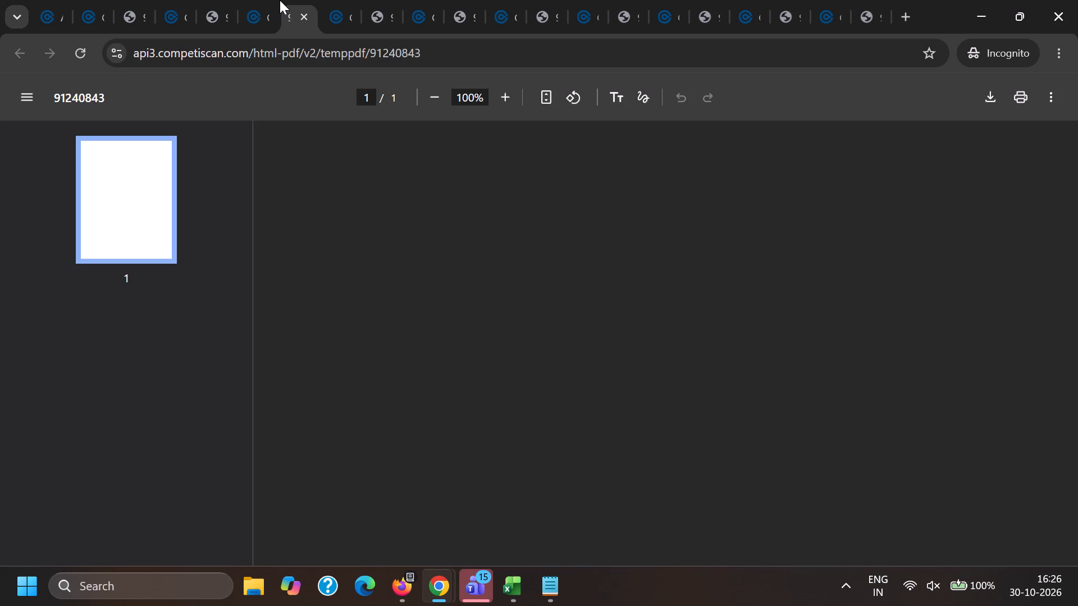
click(254, 0)
click(717, 285)
click(671, 382)
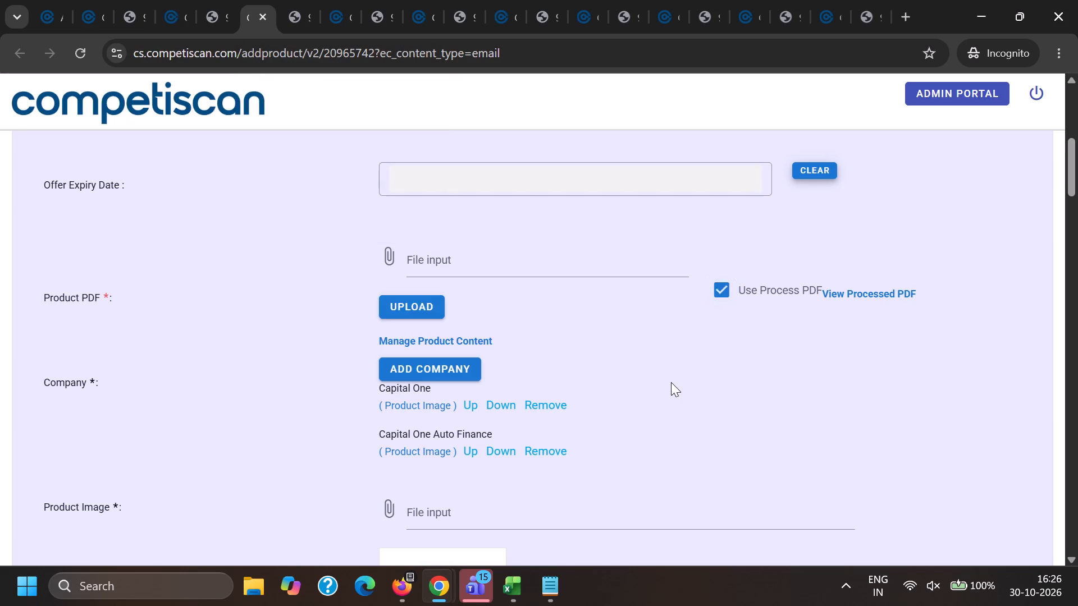
key(End)
scroll(658, 406, down, 6)
click(437, 550)
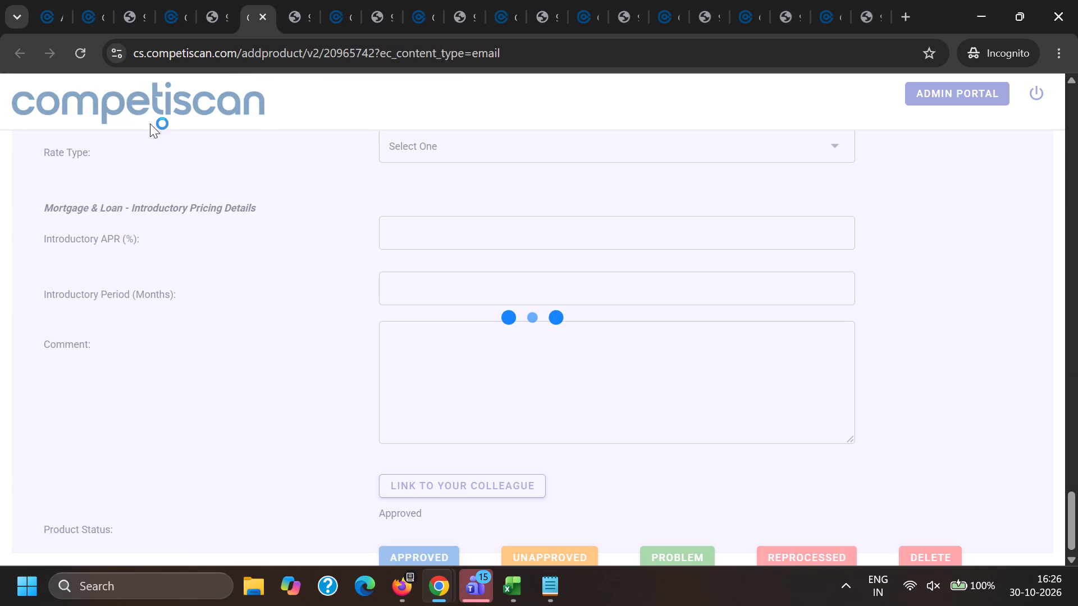
Set product 20965833 to use the processed PDF and approve it.
click(371, 0)
click(337, 0)
click(718, 274)
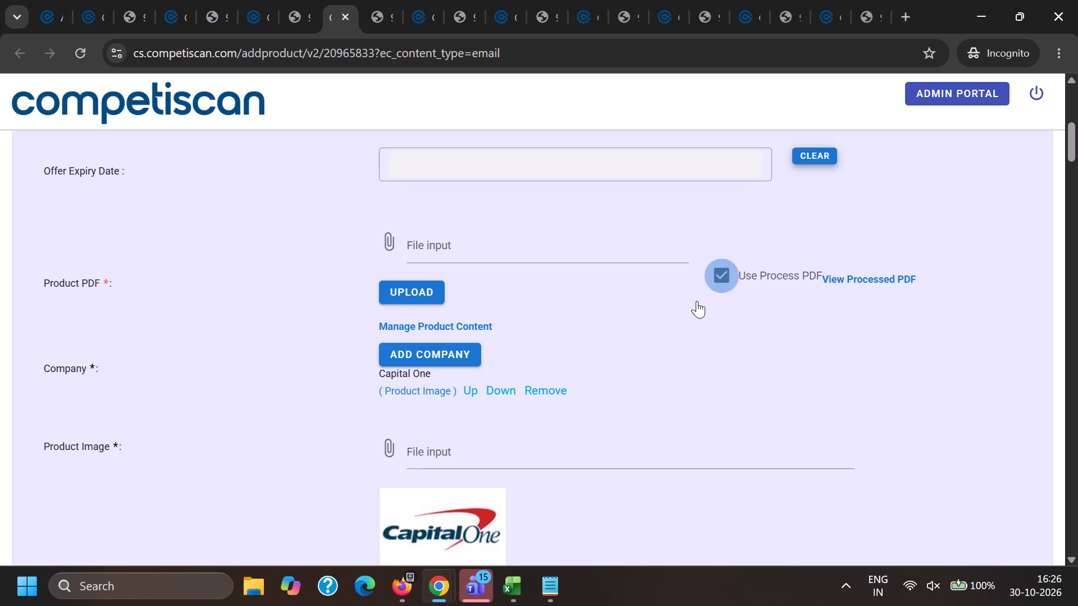
key(End)
scroll(423, 465, down, 5)
click(408, 546)
Set product 20965974, the Capital One VentureOne Rewards Card email, to use the processed PDF and try to approve it.
click(464, 0)
click(414, 0)
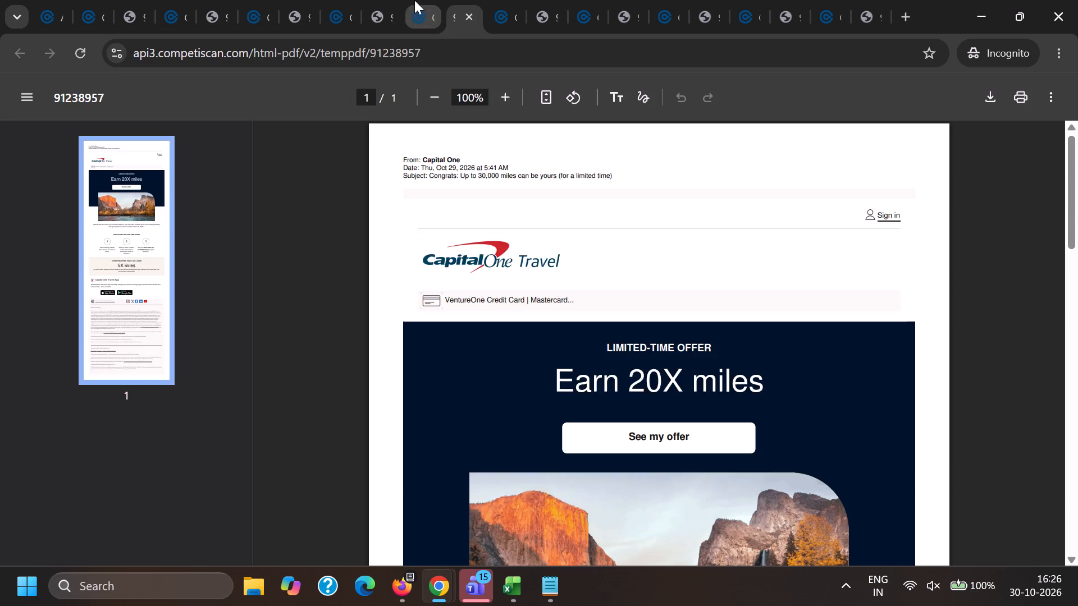
click(729, 281)
key(End)
scroll(497, 407, down, 6)
click(441, 543)
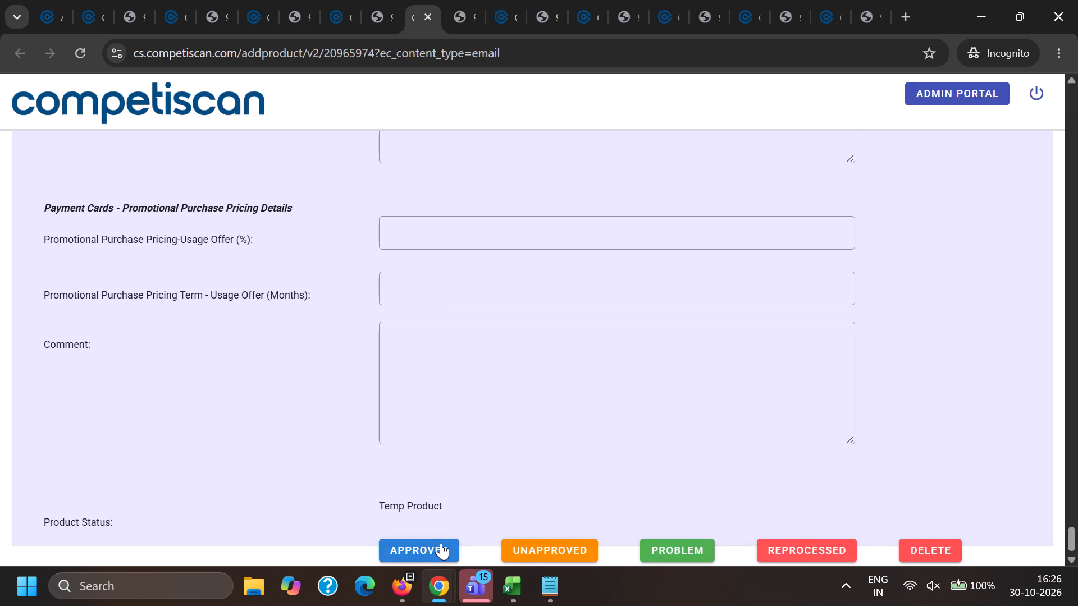
click(655, 349)
Set the Offer Origin of product 20965974 to Provider/Bank and approve the product.
drag(1076, 549, 1031, 300)
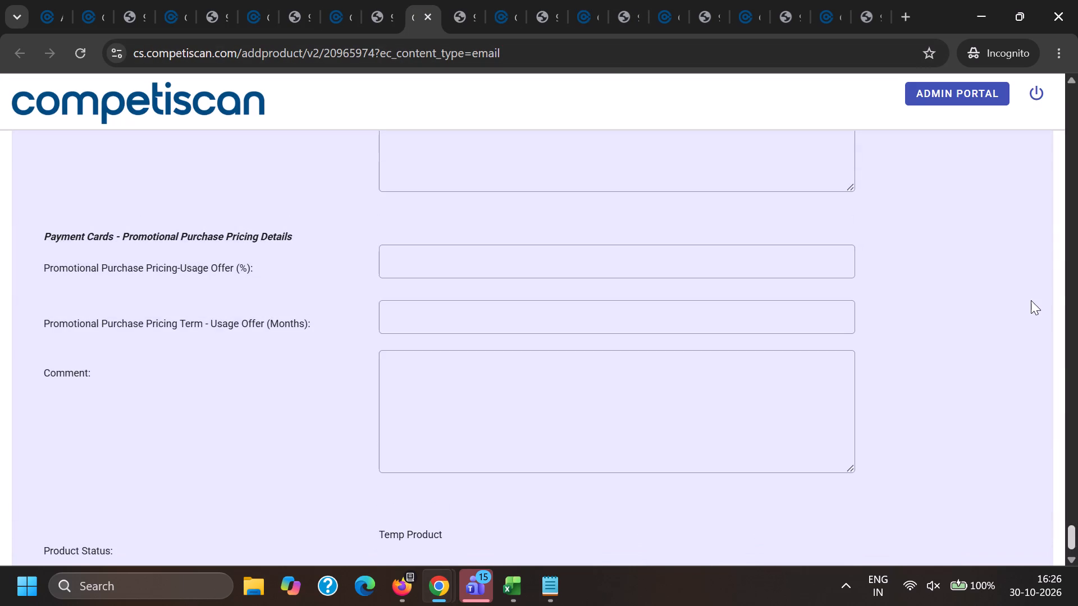
drag(1031, 300, 1023, 186)
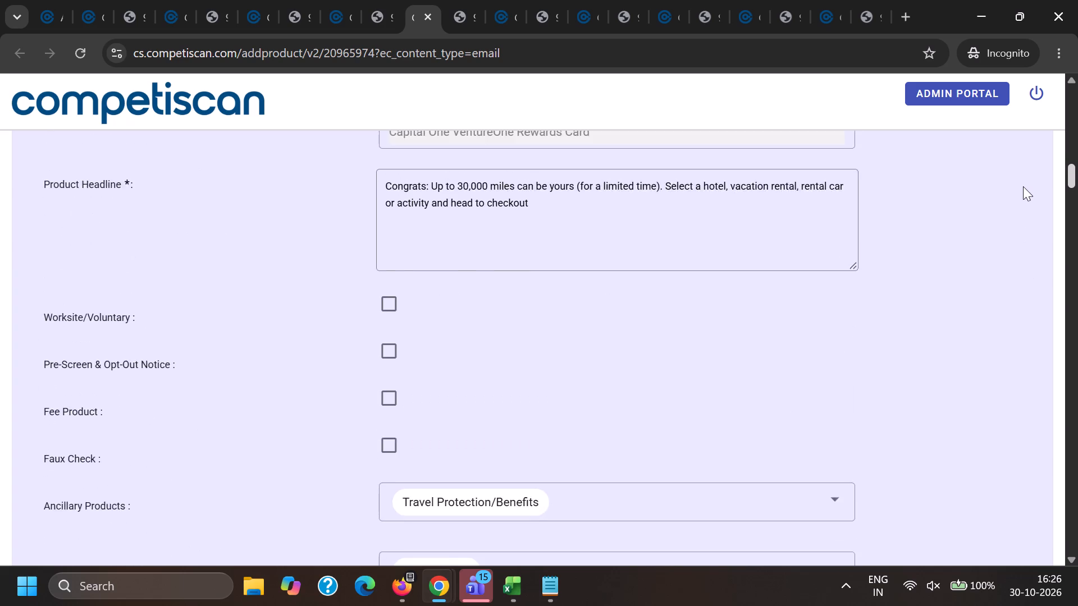
drag(1023, 186, 1023, 180)
click(456, 175)
click(444, 247)
click(139, 247)
key(End)
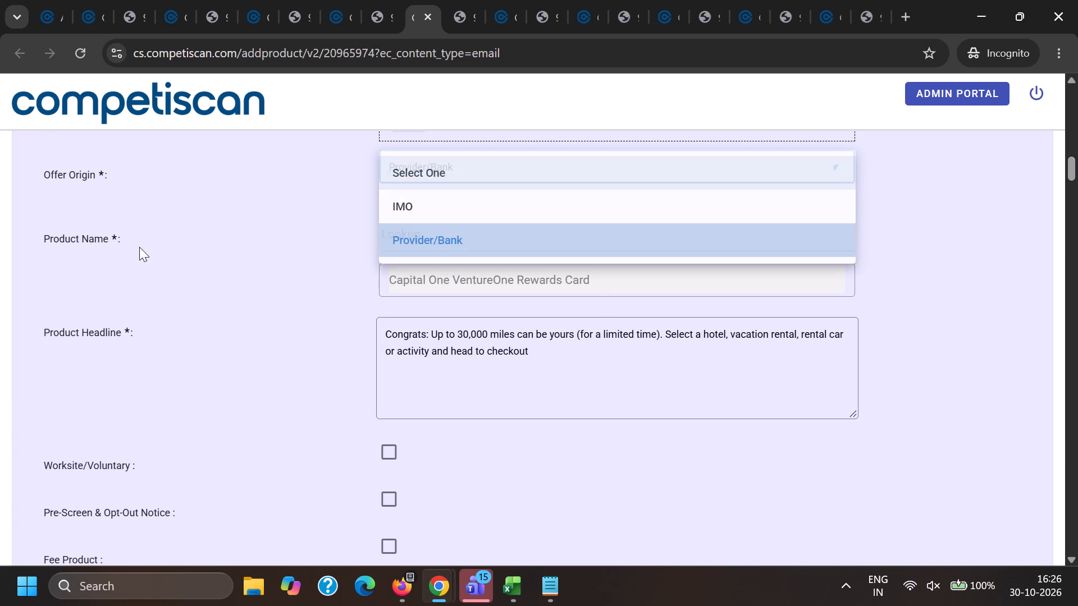
scroll(355, 310, down, 11)
scroll(403, 530, down, 20)
scroll(403, 530, down, 5)
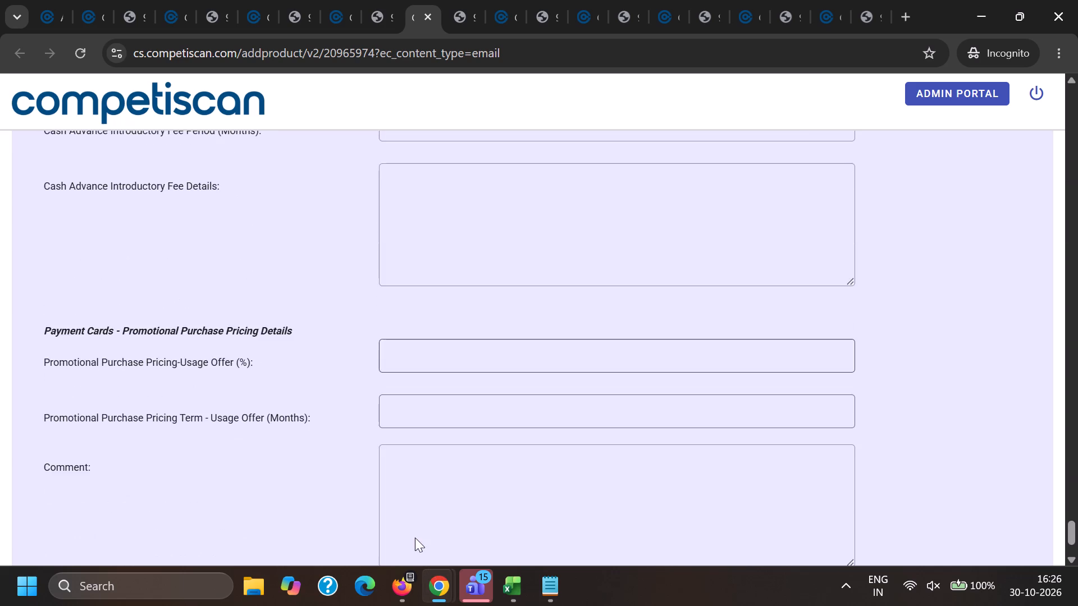
scroll(415, 538, down, 2)
click(417, 547)
Set Equifax product 20966128 to use the processed PDF and approve it.
click(550, 0)
click(506, 0)
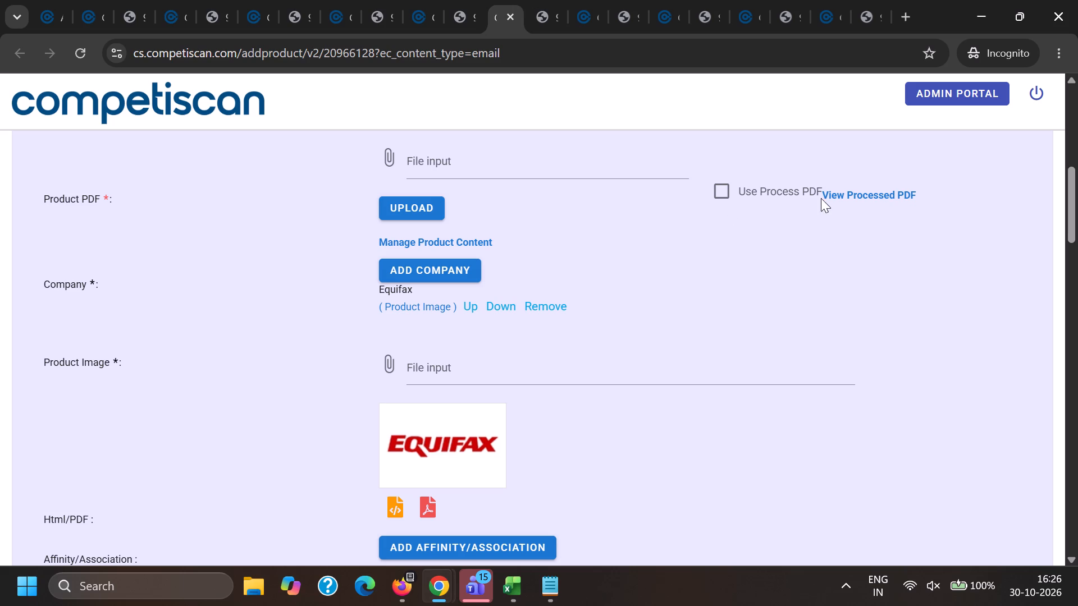
click(720, 190)
key(End)
scroll(478, 371, down, 6)
click(435, 560)
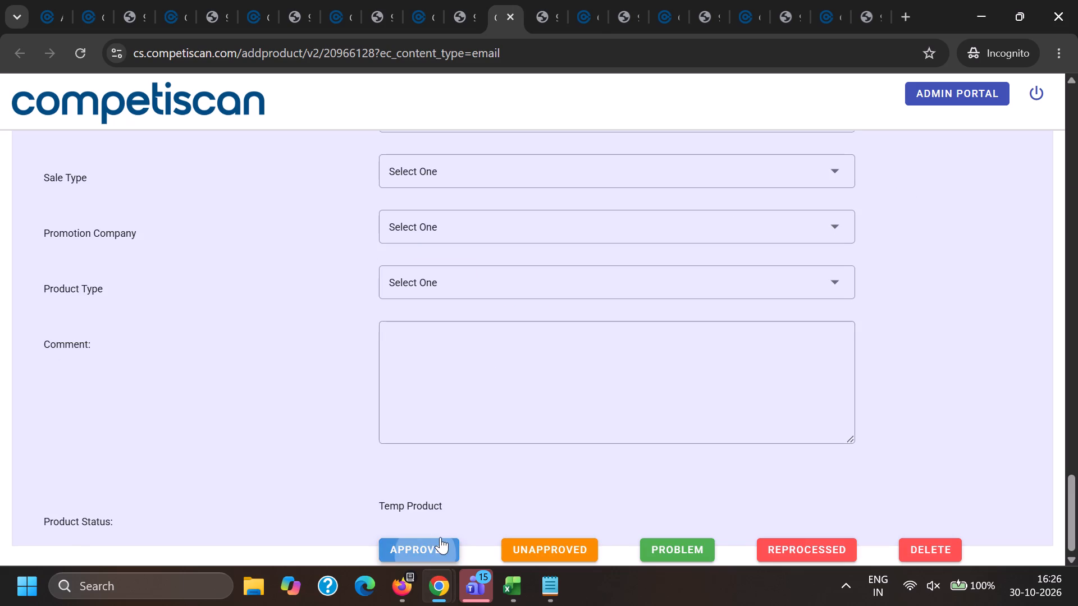
Set Capital One product 20966380 to use the processed PDF and approve it.
click(642, 0)
click(587, 0)
click(726, 265)
key(End)
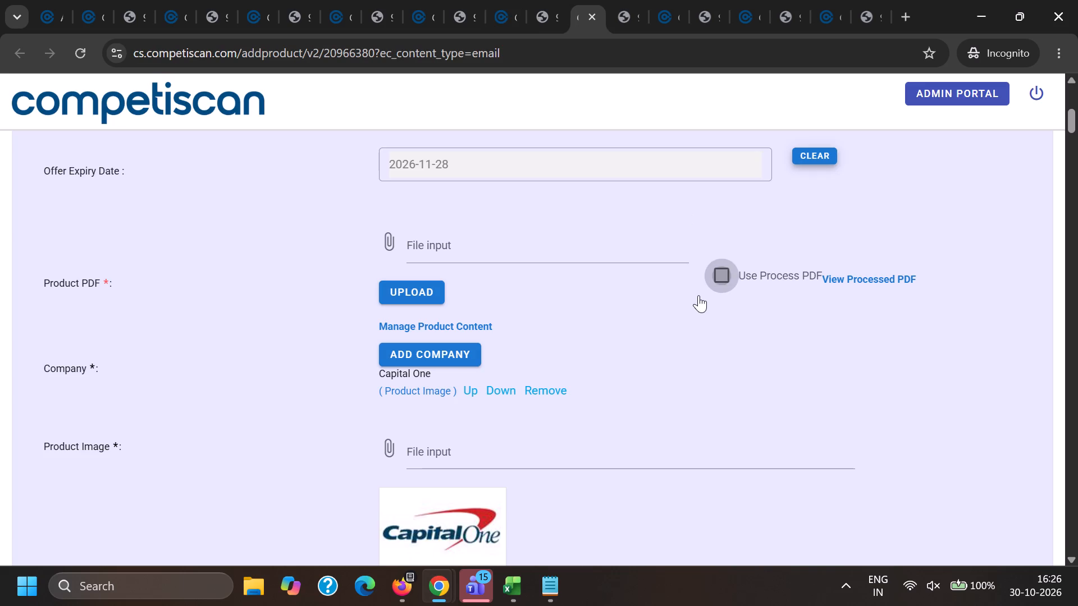
scroll(493, 387, down, 6)
click(445, 547)
Set Capital One product 20966505 to use the processed PDF and approve it.
click(697, 0)
click(663, 0)
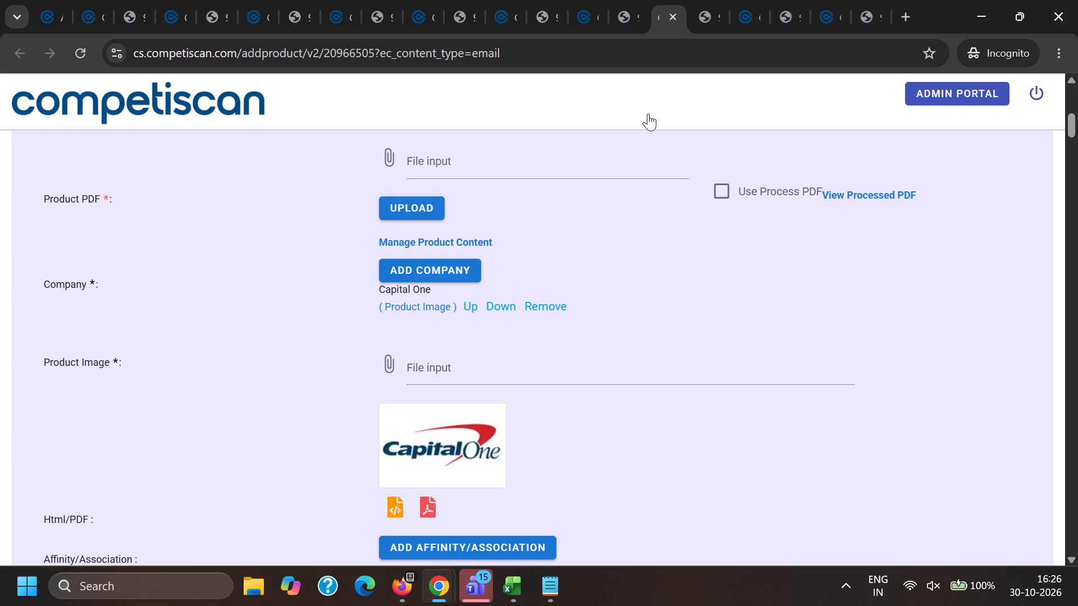
click(719, 196)
key(End)
scroll(486, 431, down, 5)
click(446, 554)
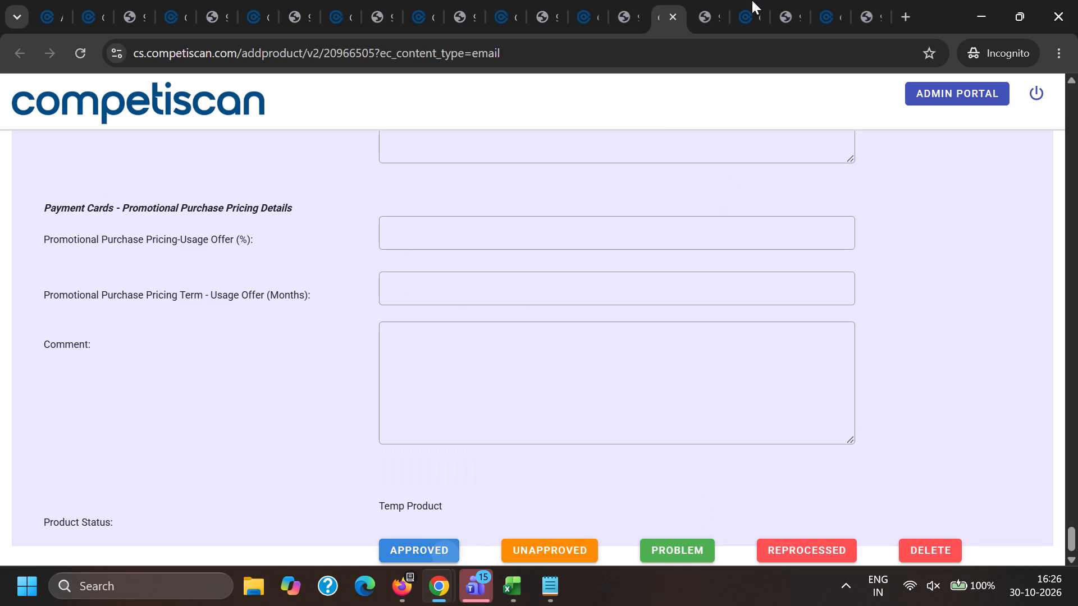
Set product 20967055 to use the processed PDF and approve it.
click(801, 0)
click(748, 0)
click(724, 275)
key(End)
scroll(433, 424, down, 6)
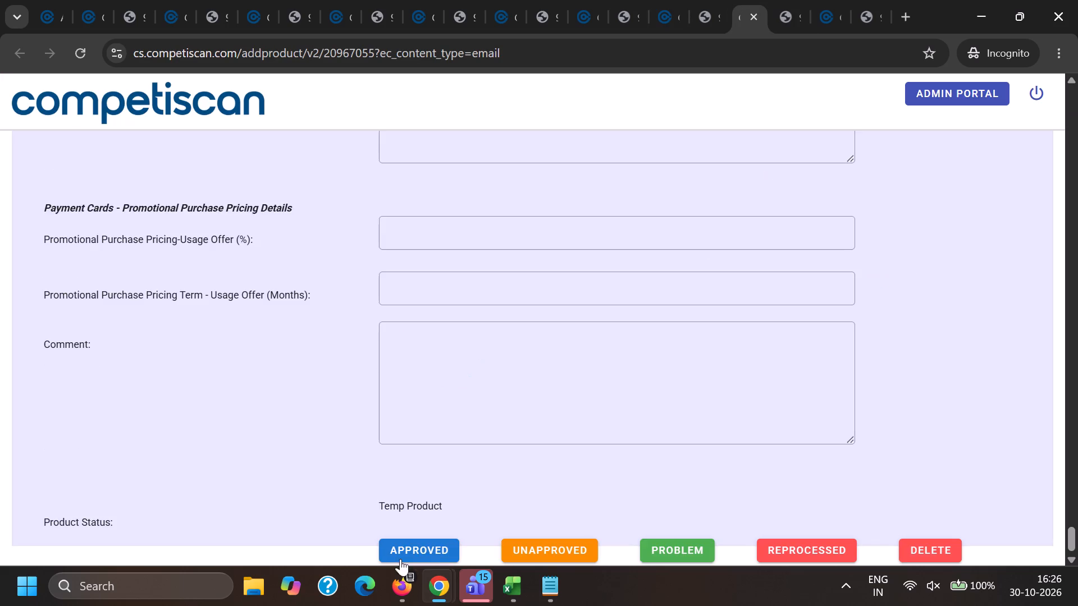
click(420, 543)
Set Capital One product 20967119 to use the processed PDF and approve it.
click(867, 0)
click(834, 0)
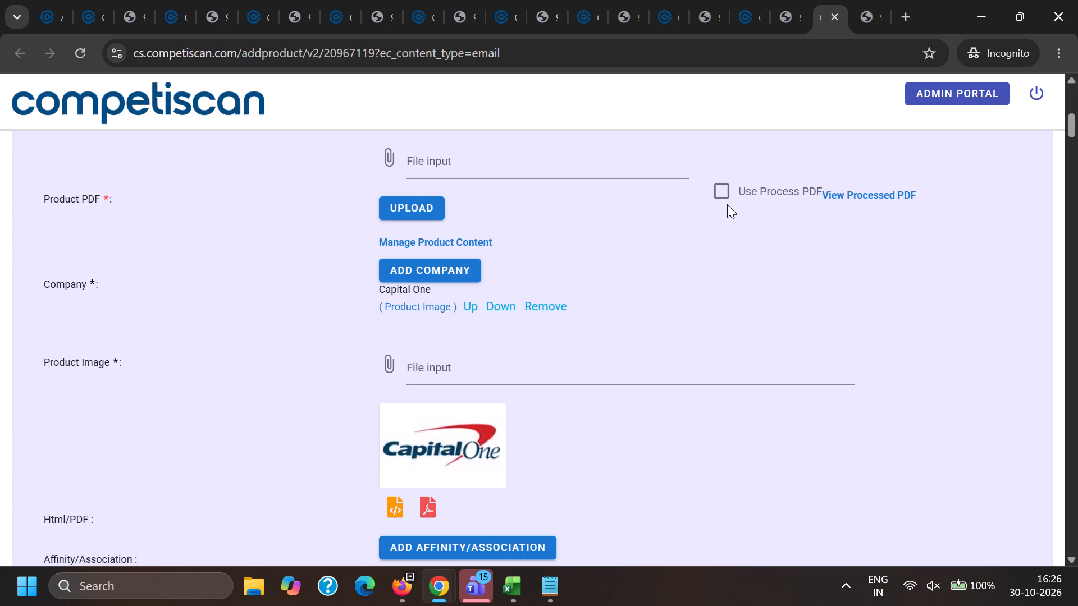
click(719, 189)
key(End)
scroll(278, 469, down, 5)
click(391, 551)
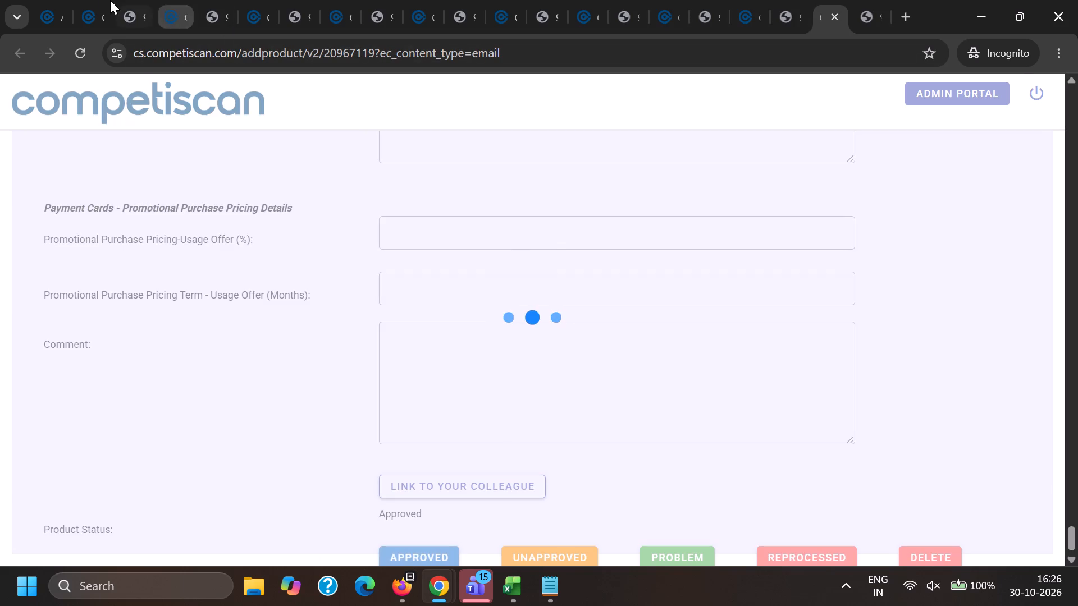
Close the pages of the approved products up to 20965833 together with their processed PDF previews.
click(102, 0)
click(95, 17)
click(95, 17)
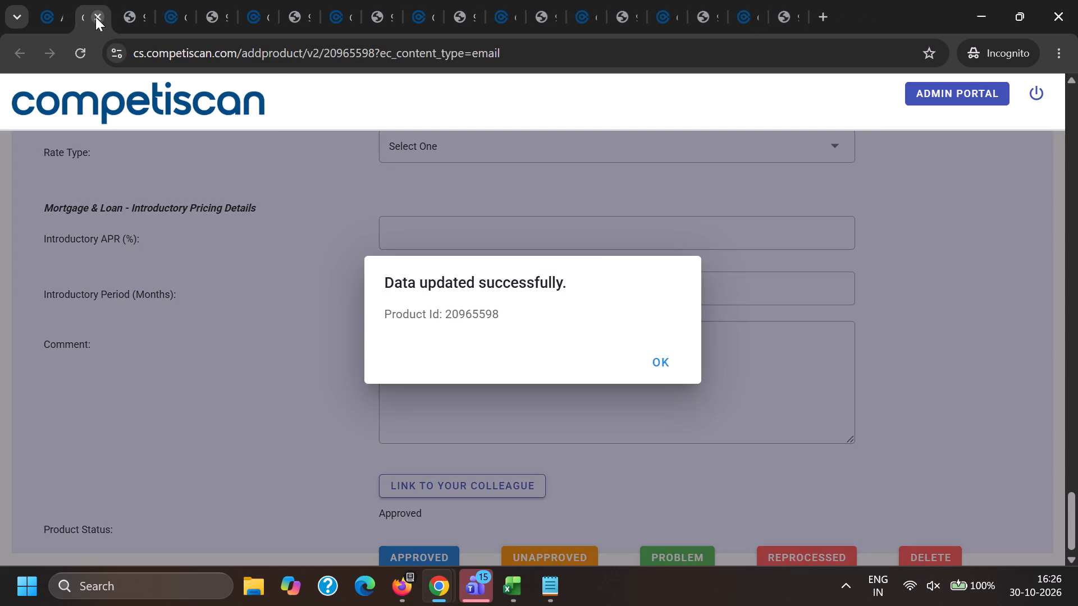
click(95, 17)
click(95, 17)
click(95, 17)
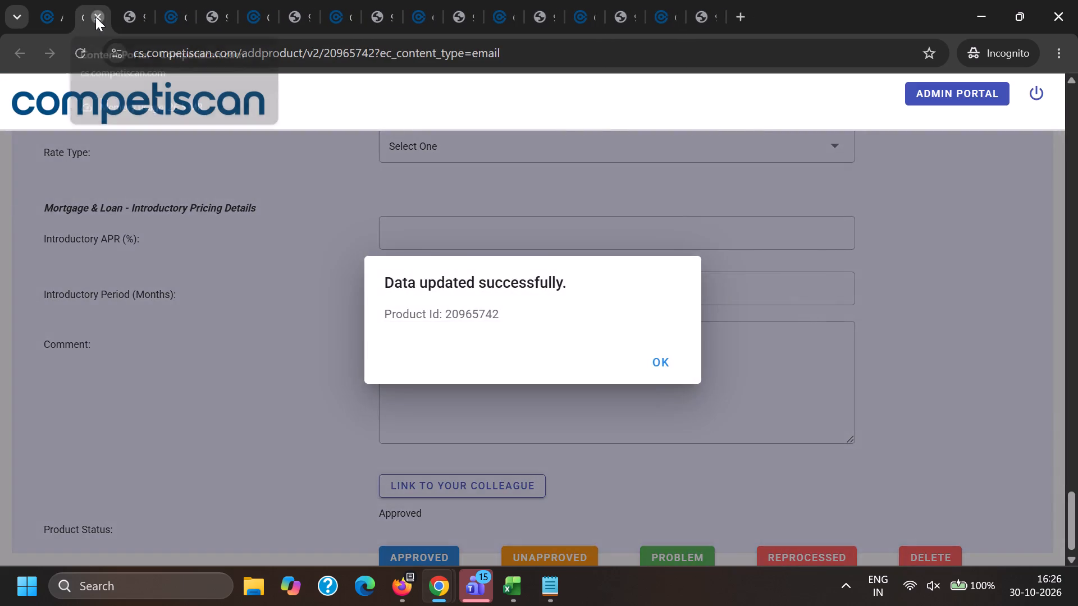
click(95, 17)
double_click(95, 17)
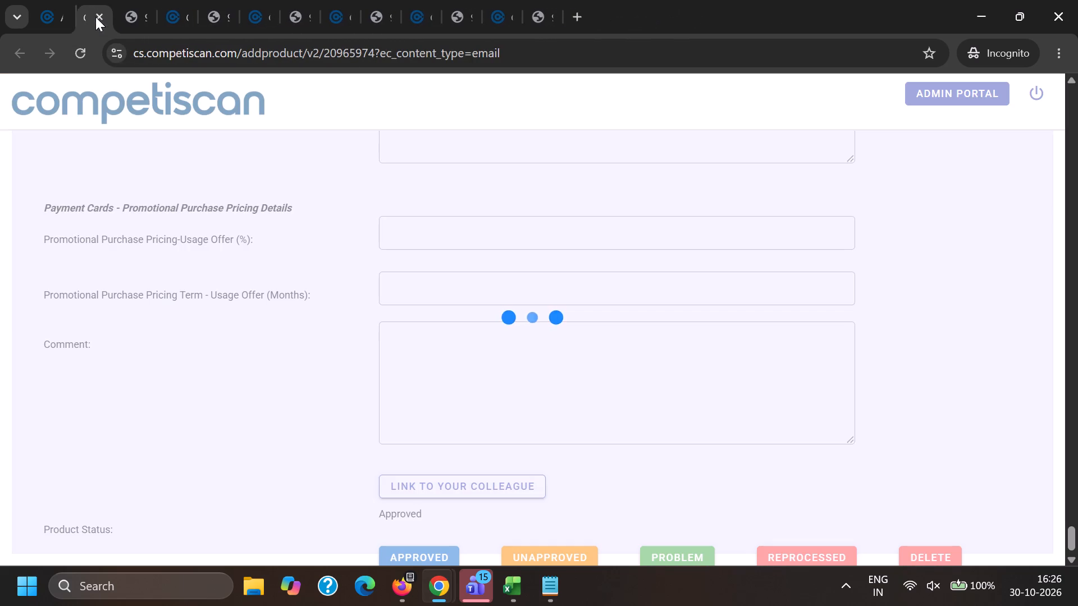
Check the remaining open product pages, from 20965974 to 20967119, for whether their approvals have finished saving.
click(208, 0)
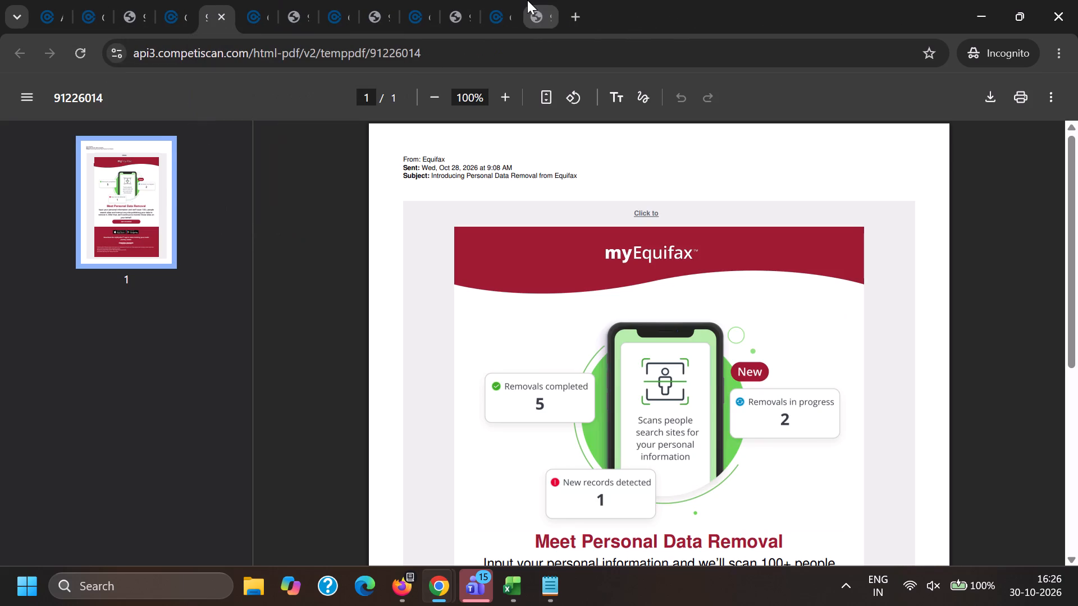
click(527, 0)
click(151, 0)
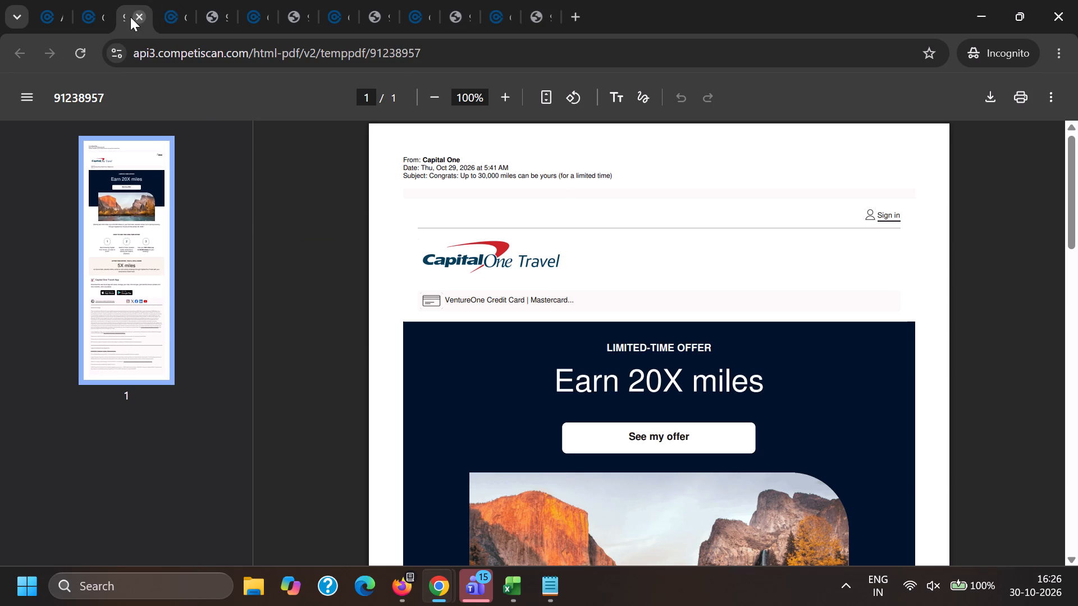
click(222, 0)
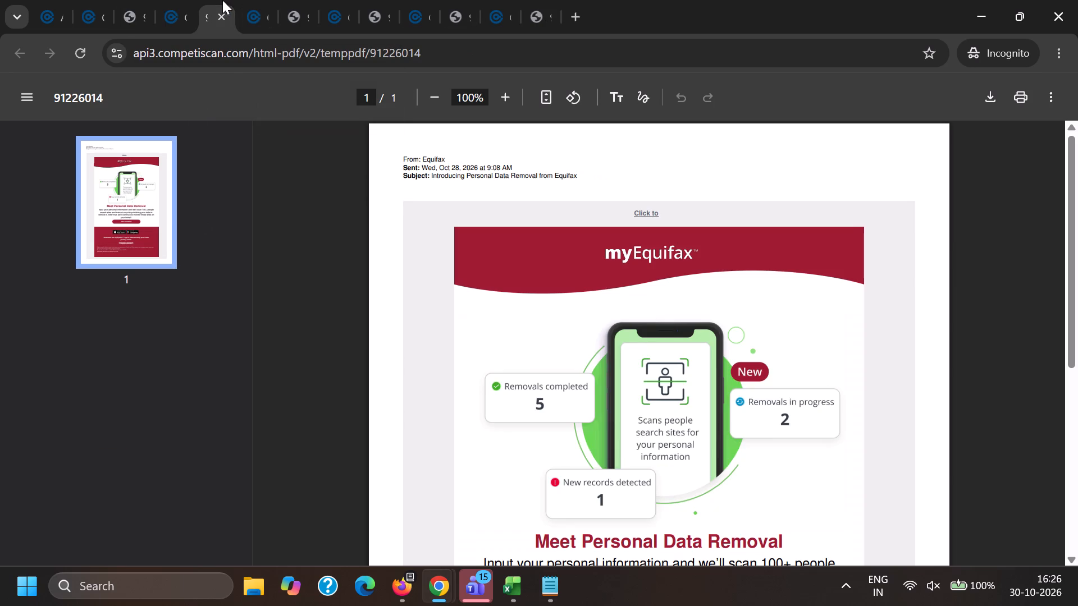
key(ctrl+Tab)
key(ctrl+Tab)
key(ctrl+Tab)
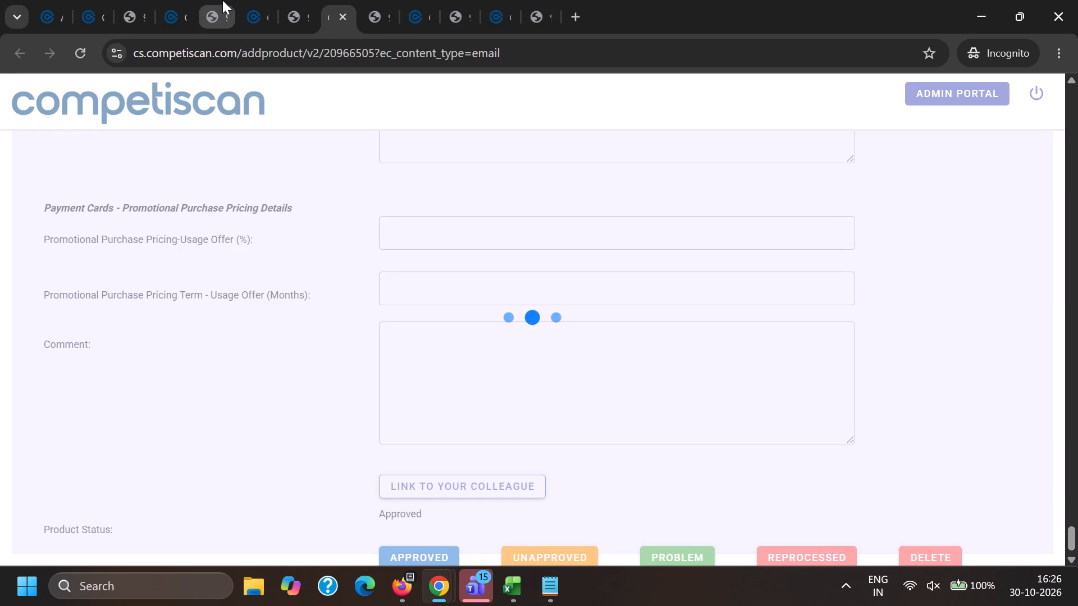
key(ctrl+Tab)
key(ctrl+Tab)
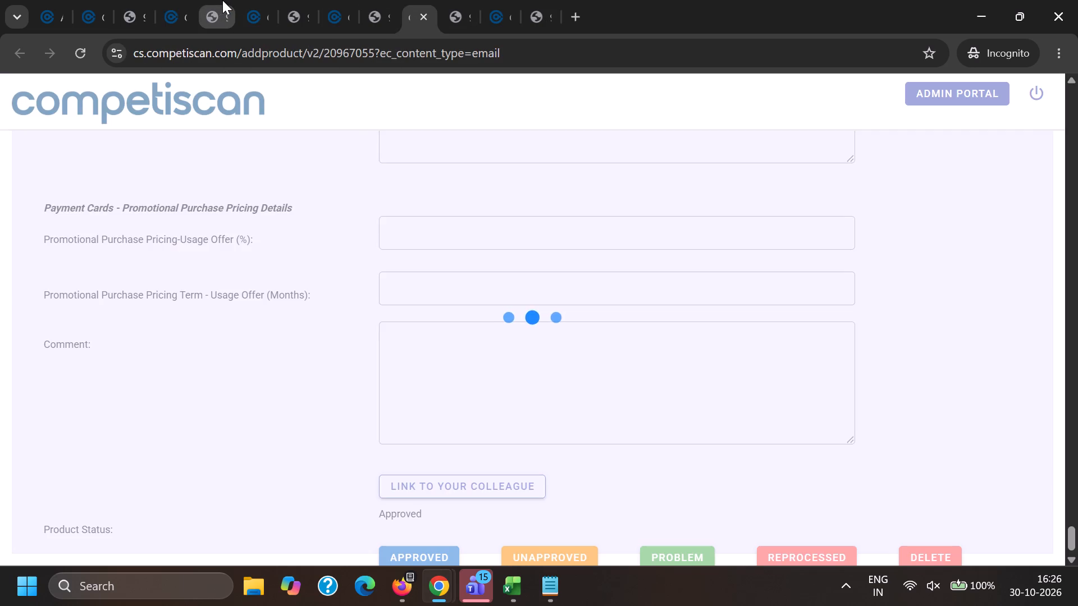
key(ctrl+Tab)
key(ctrl+Tab)
key(ctrl+Tab)
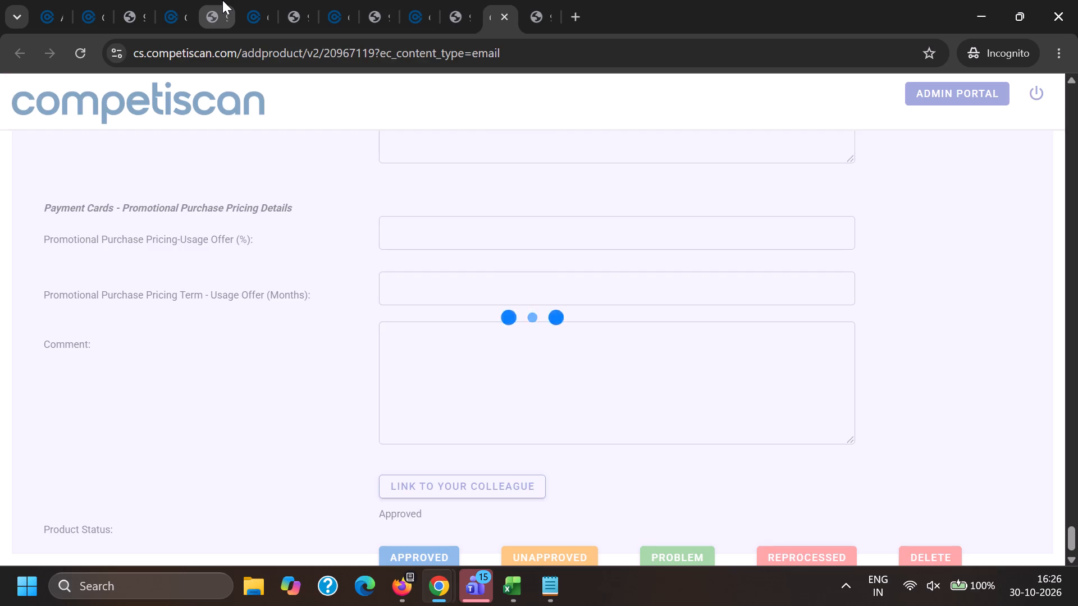
Close the pages of approved products 20965974, 20966128, 20966380 and 20966505 together with their processed PDF previews.
click(92, 0)
click(101, 18)
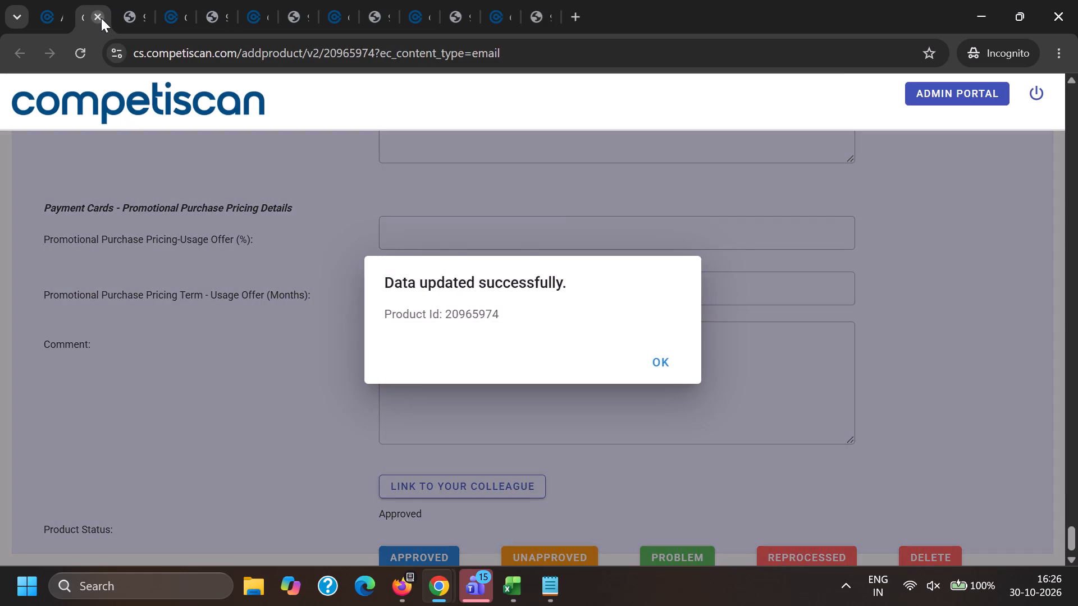
click(101, 18)
click(101, 18)
click(101, 18)
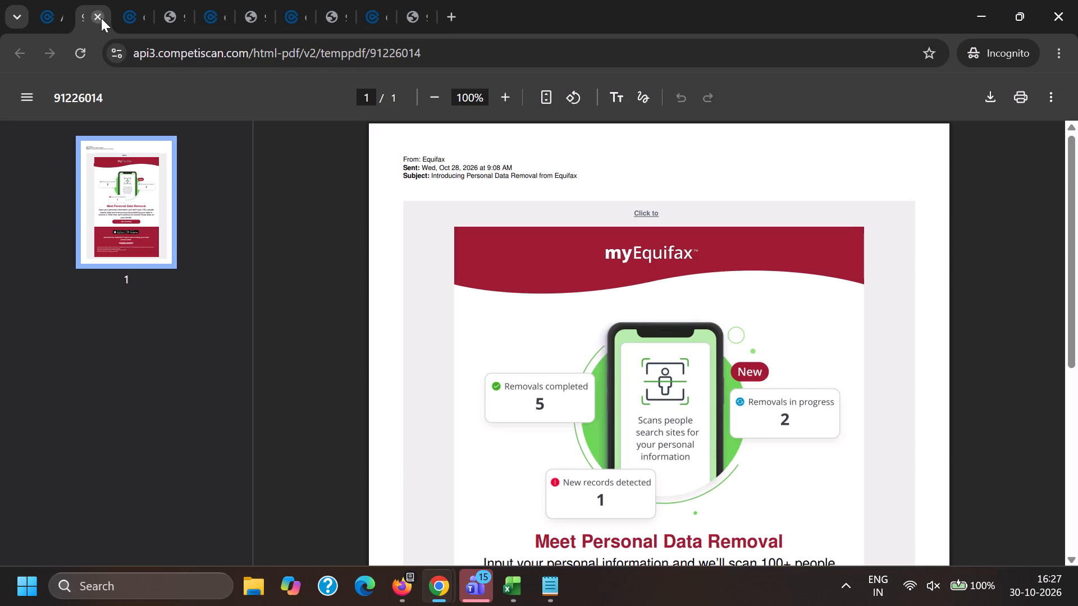
click(101, 19)
click(101, 19)
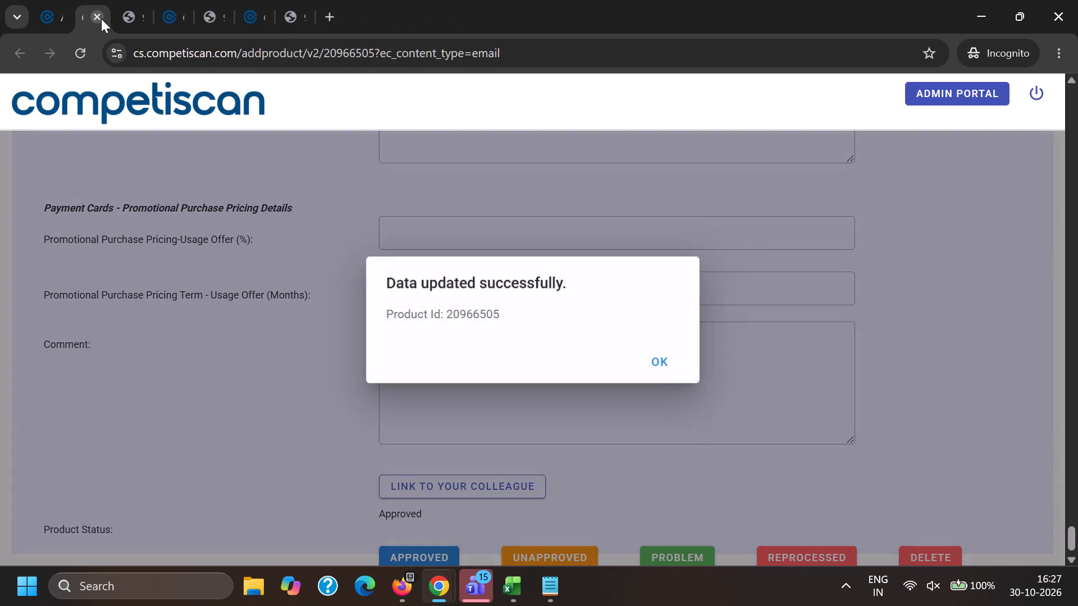
click(101, 19)
click(101, 19)
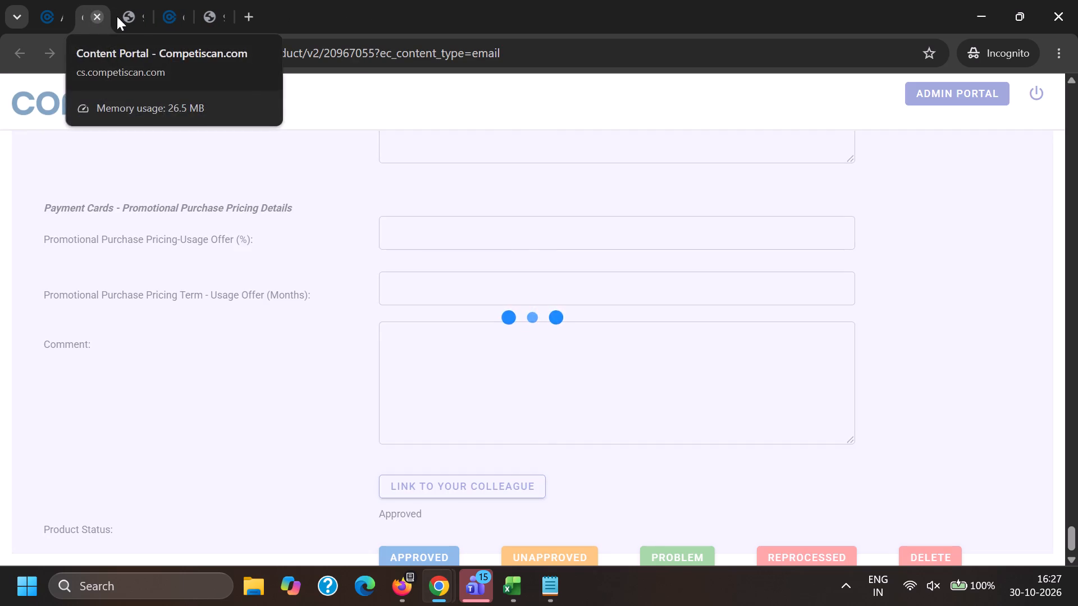
Return to the unpublished electronic content list and load its page 3.
click(186, 0)
click(207, 0)
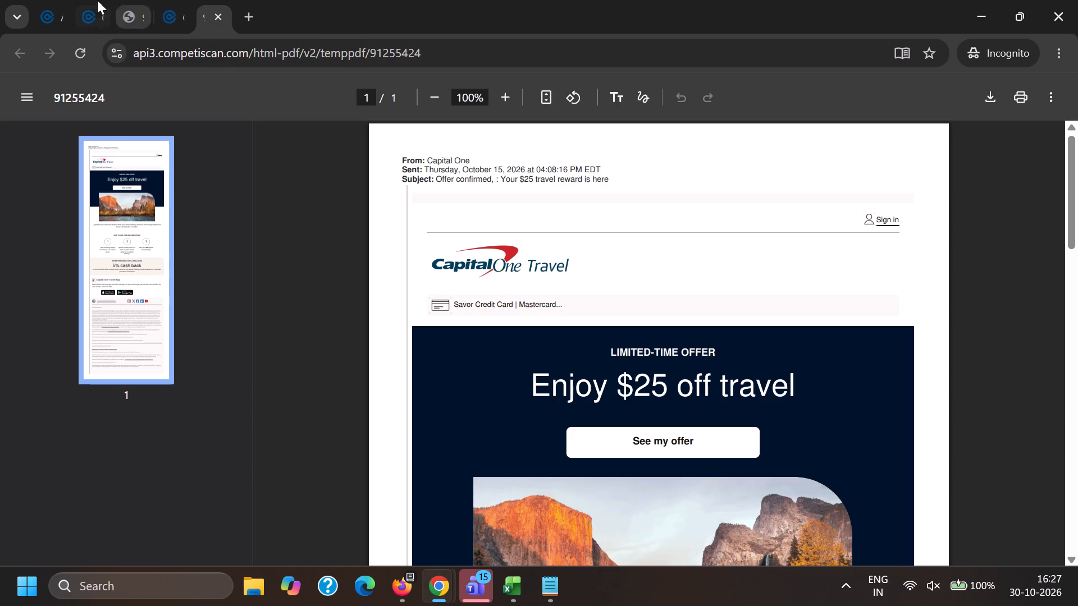
click(48, 0)
scroll(673, 315, down, 17)
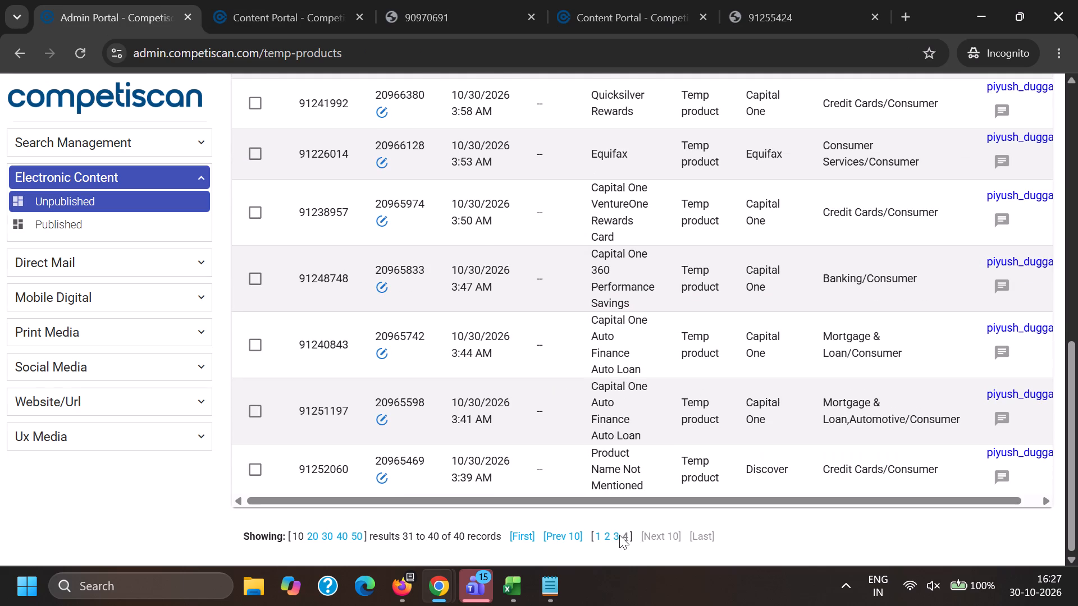
click(616, 534)
Close the pages of approved products 20967055 and 20967119 together with their processed PDF previews.
click(289, 0)
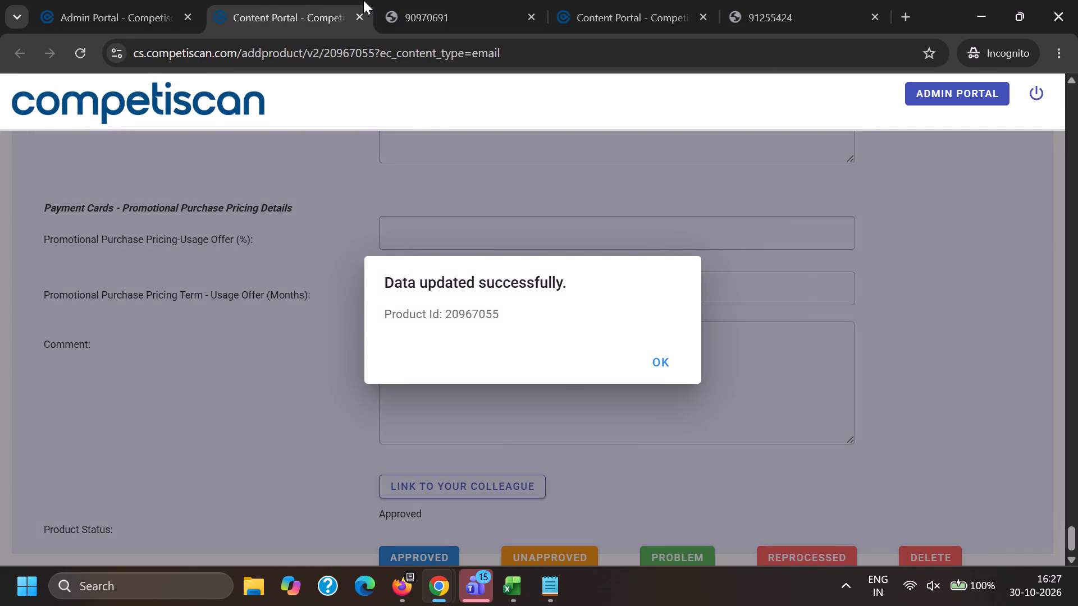
double_click(359, 18)
double_click(359, 18)
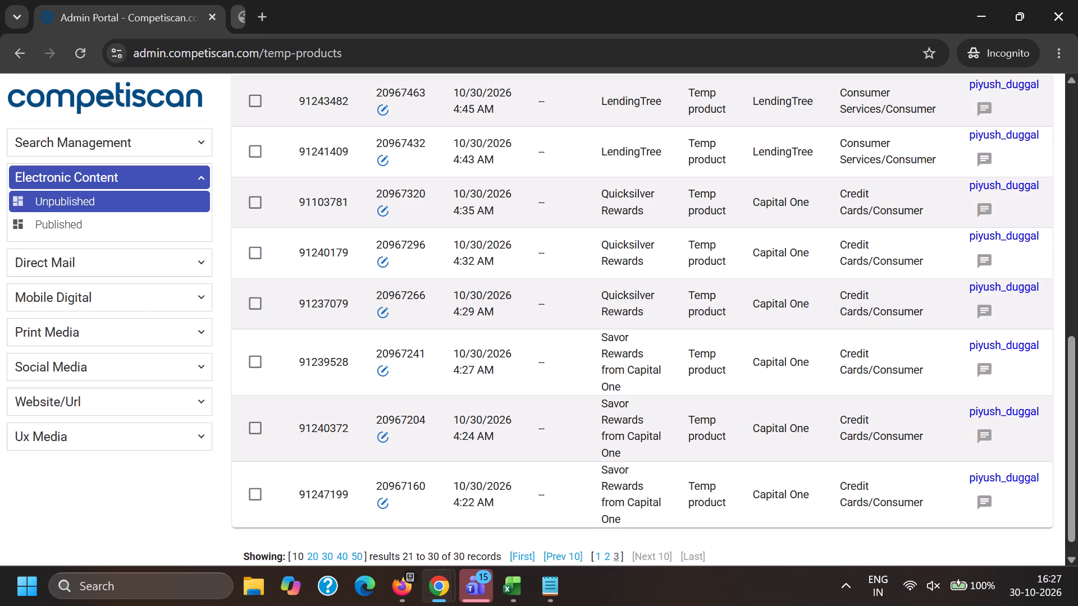
Open Capital One products 20967160, 20967204, 20967241, 20967266, 20967296 and 20967320 from the unpublished list for editing.
scroll(497, 345, down, 10)
ctrl+click(387, 487)
ctrl+click(387, 415)
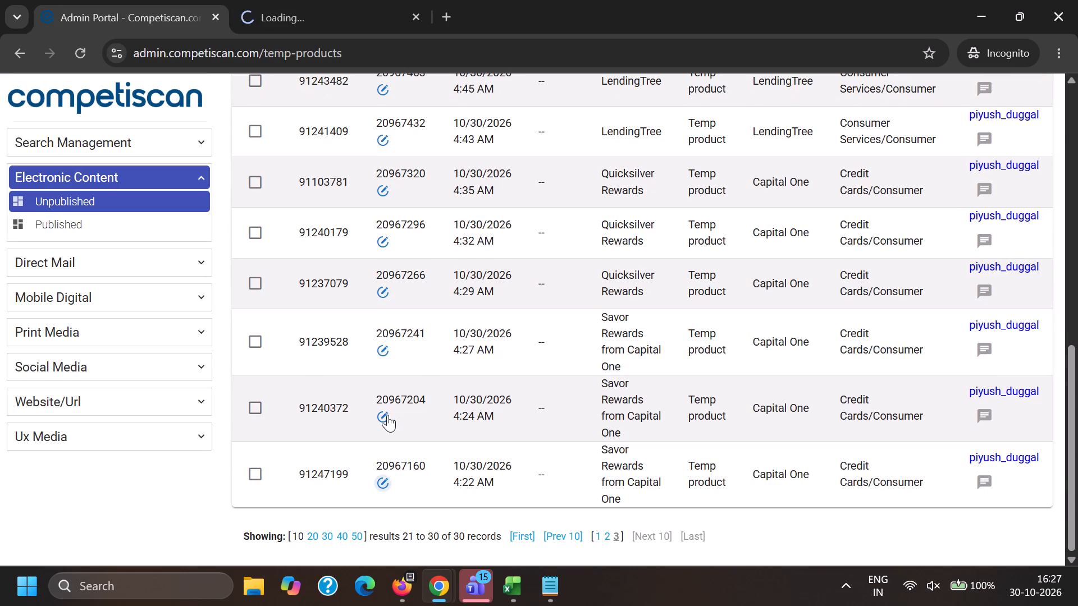
ctrl+click(387, 353)
ctrl+click(385, 291)
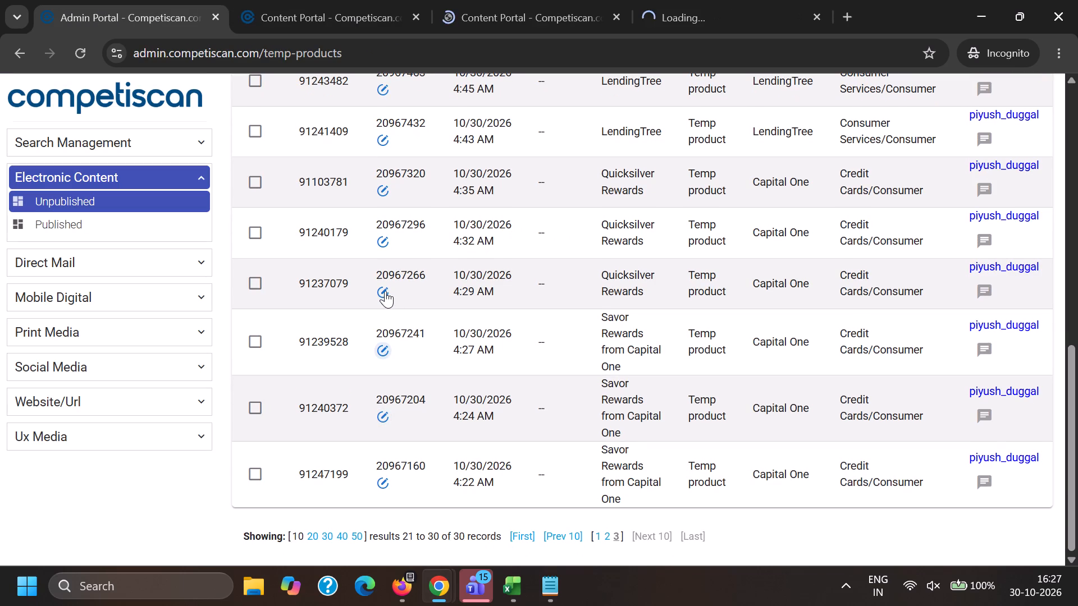
scroll(385, 291, up, 1)
ctrl+click(385, 325)
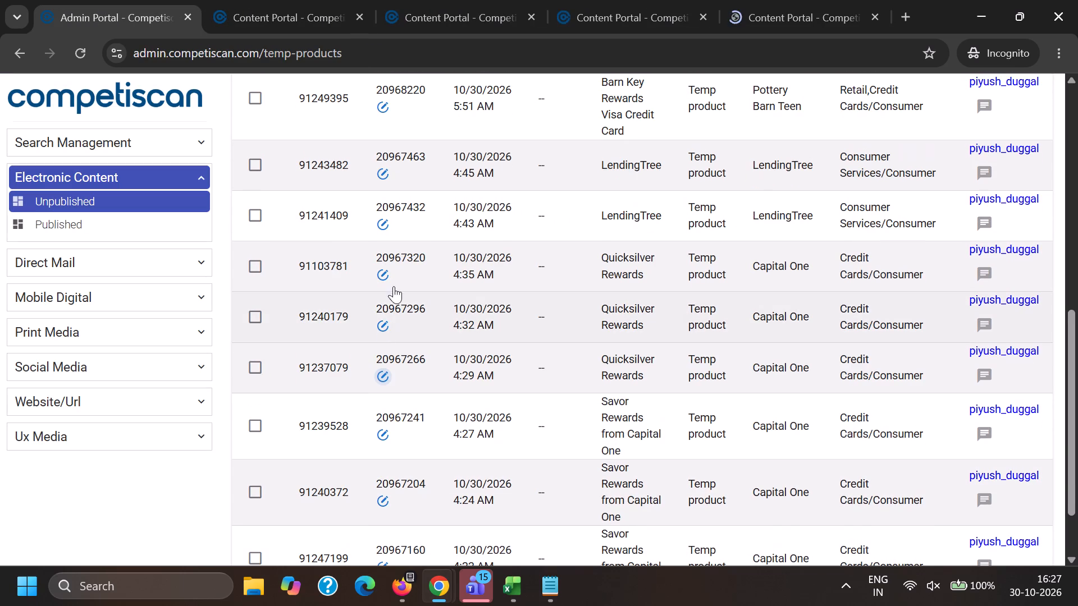
ctrl+click(390, 277)
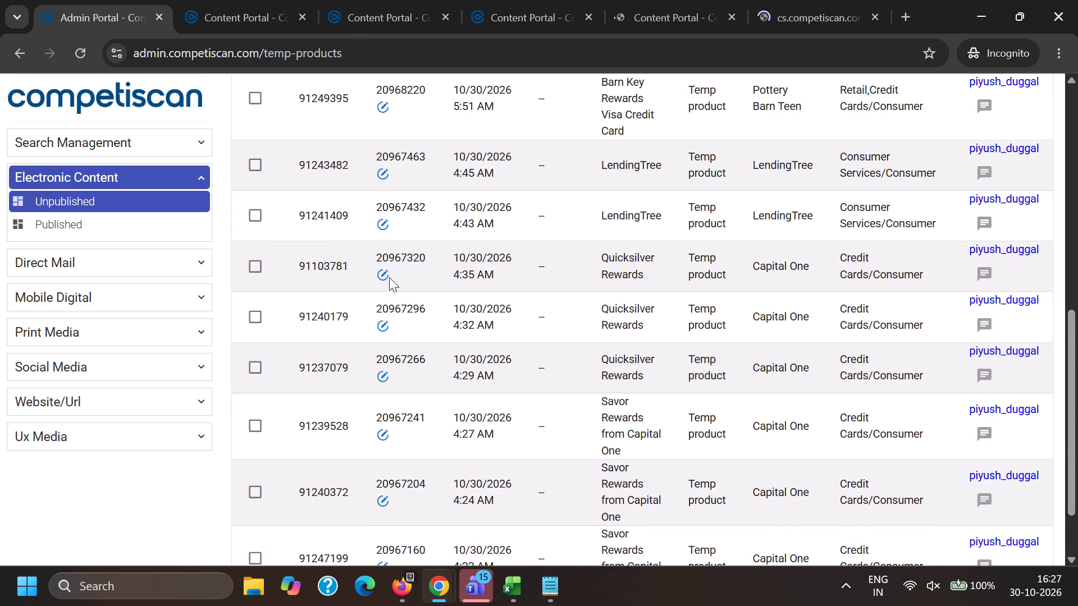
Open products 20967320, 20967432, 20967463, 20968220 and 20968380 from the unpublished list for editing.
ctrl+click(387, 277)
ctrl+click(384, 219)
ctrl+click(385, 177)
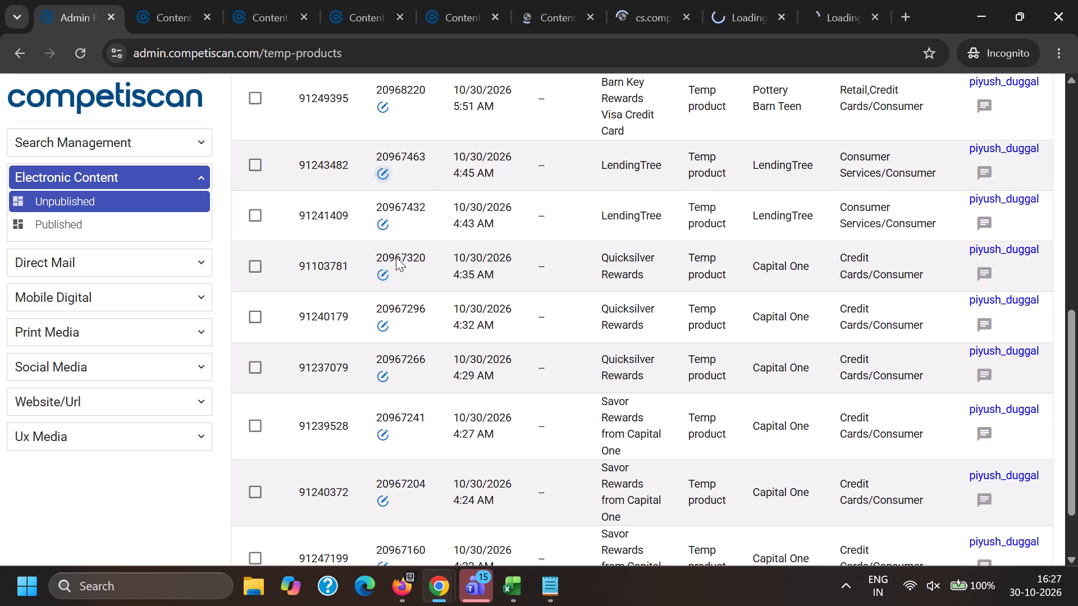
scroll(396, 258, up, 4)
ctrl+click(384, 441)
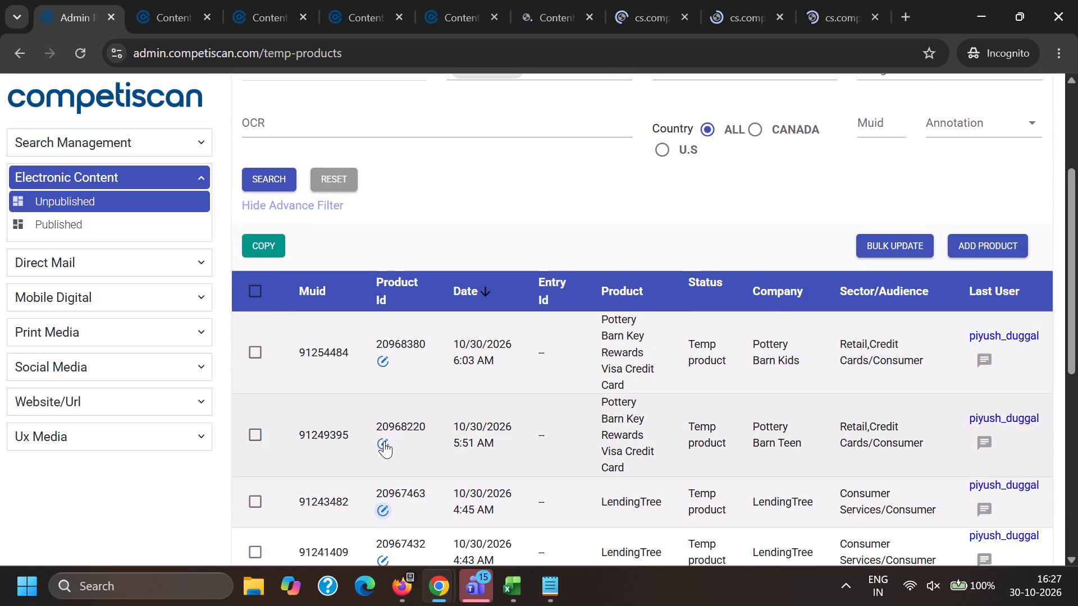
ctrl+click(383, 359)
Copy the page link of product 20967160 into cell D7163 of the may 26 sheet in the Excel log.
click(157, 0)
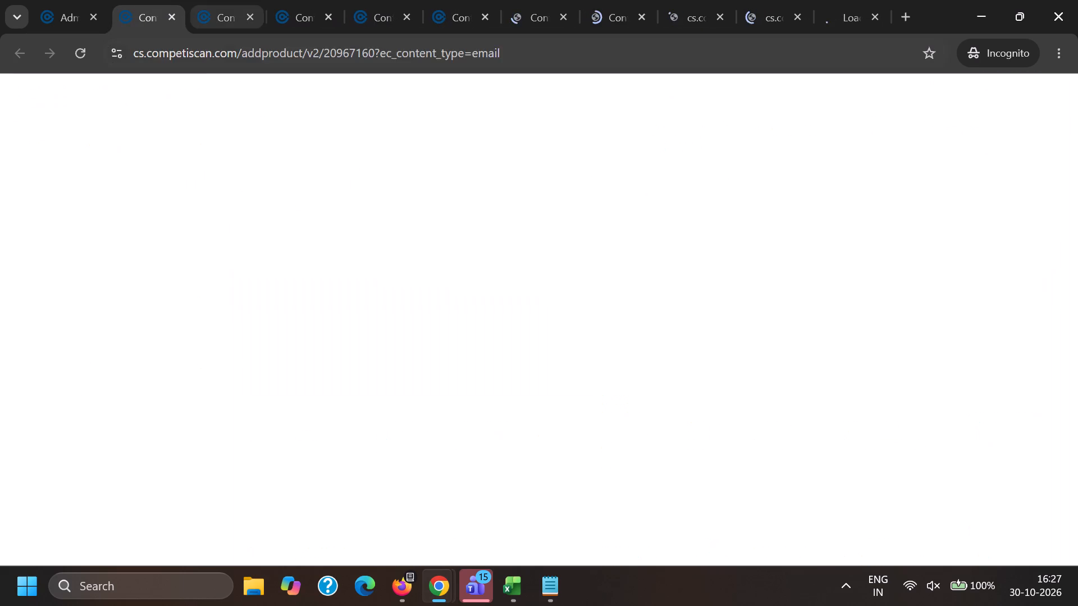
triple_click(214, 59)
key(ctrl+c)
click(522, 604)
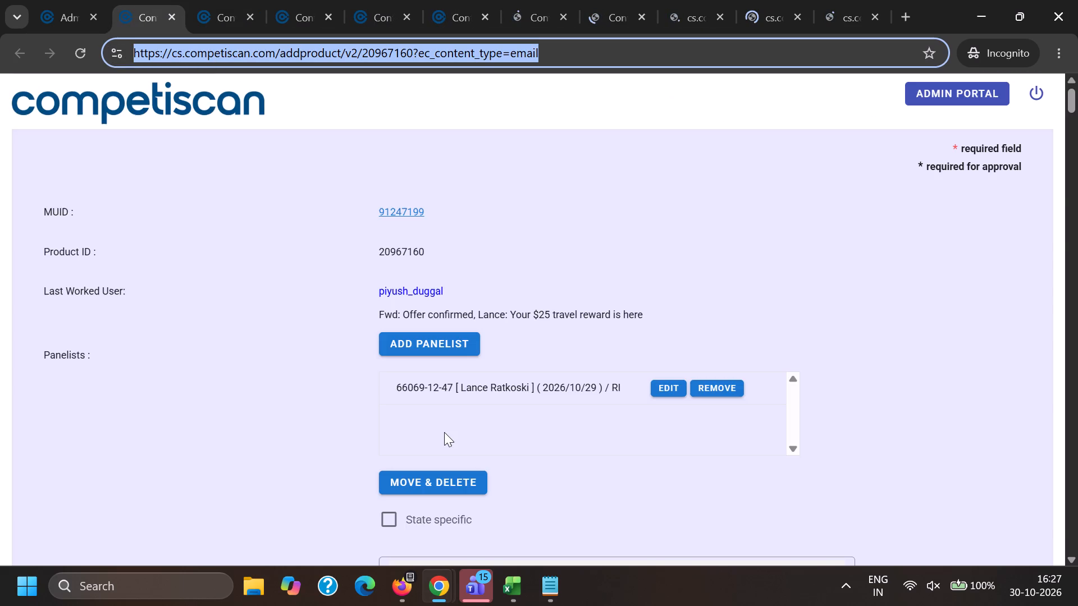
click(687, 530)
key(ctrl+v)
Copy the page link of product 20967204 into cell D7164 of the Excel log.
click(277, 368)
key(alt+Tab)
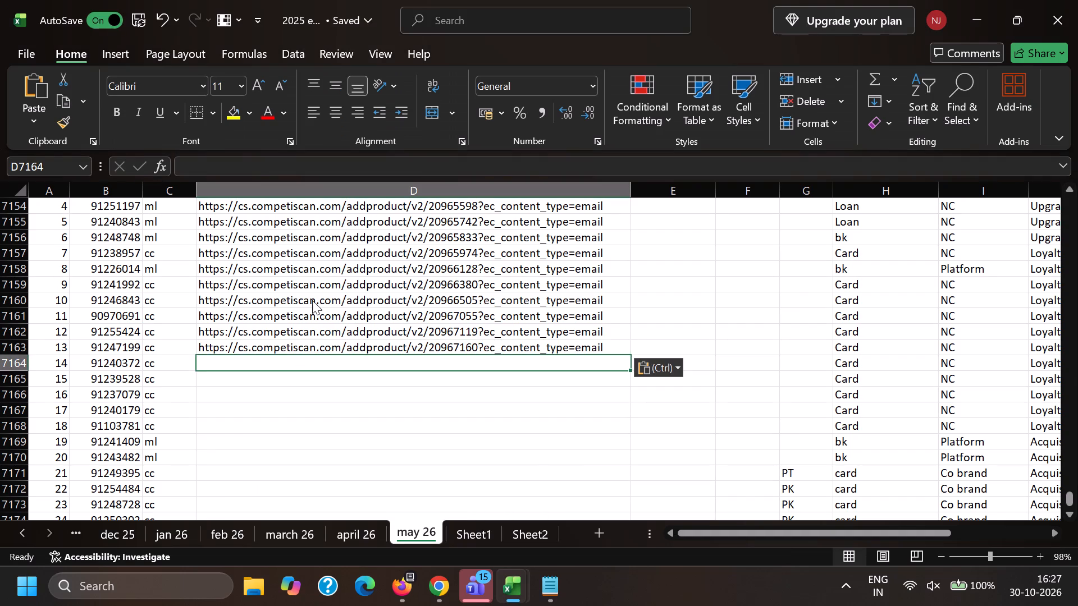
click(237, 0)
triple_click(252, 57)
key(ctrl+c)
key(alt+Tab)
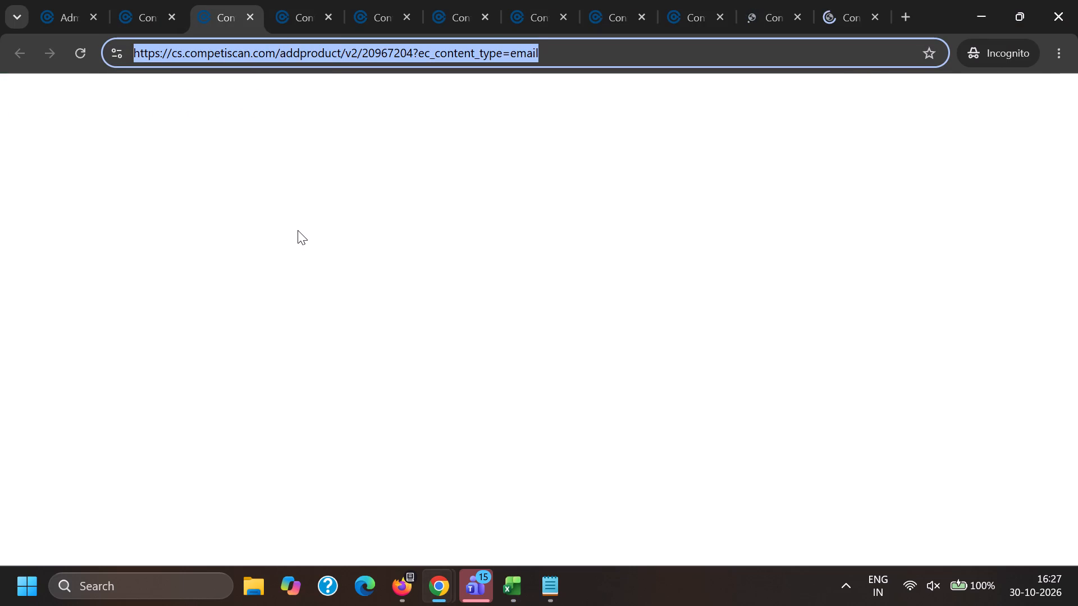
key(ctrl+v)
Copy the page link of product 20967241 into cell D7165 of the Excel log.
click(297, 382)
key(alt+Tab)
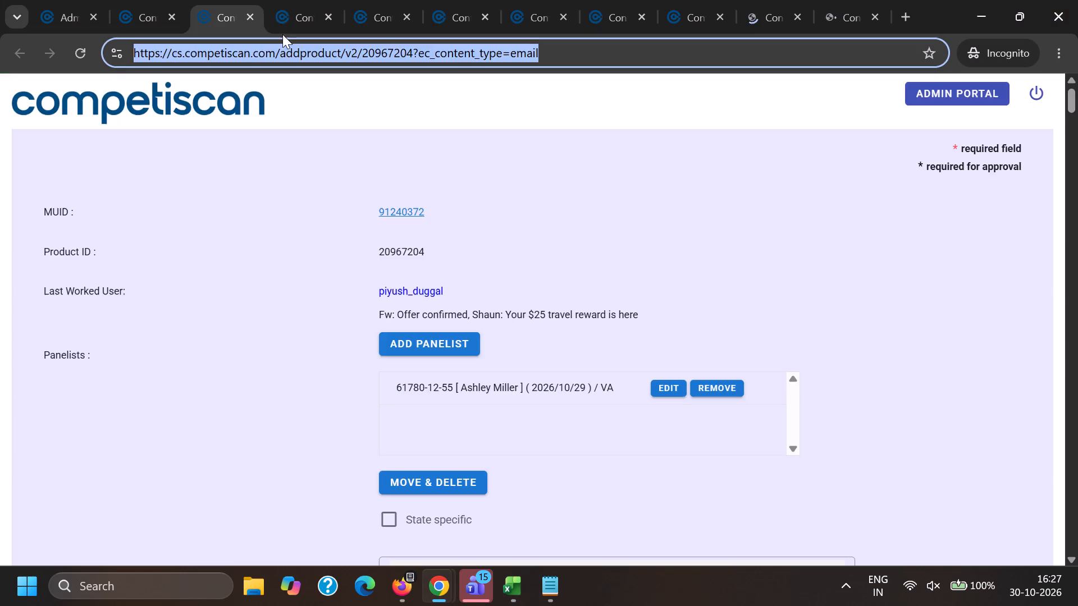
click(295, 0)
triple_click(293, 42)
key(ctrl+c)
key(ctrl+a)
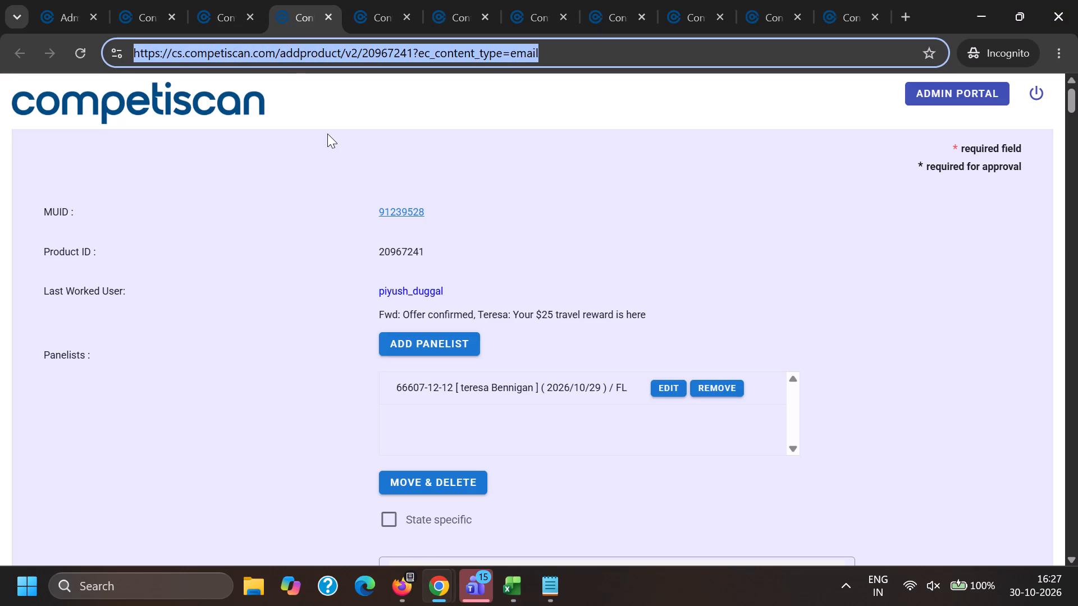
key(ctrl+c)
key(alt+Tab)
key(ctrl+v)
Copy the page link of product 20967266 into cell D7166 of the Excel log.
click(243, 396)
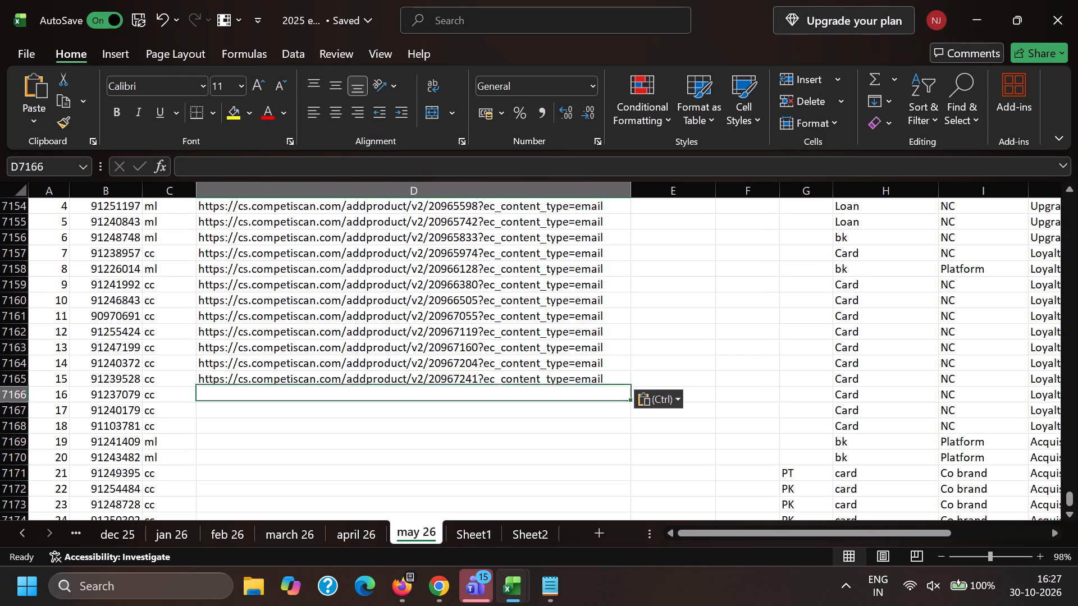
key(alt+Tab)
click(375, 0)
triple_click(367, 43)
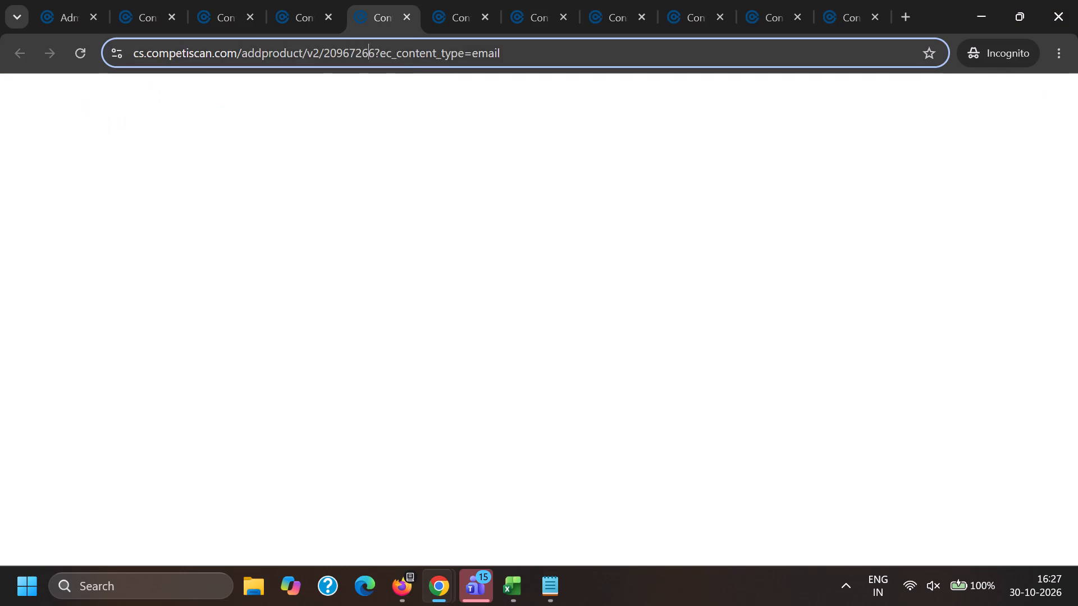
key(ctrl+c)
key(alt+Tab)
key(ctrl+v)
Copy the page link of product 20967296 into cell D7167 of the Excel log.
scroll(263, 339, down, 3)
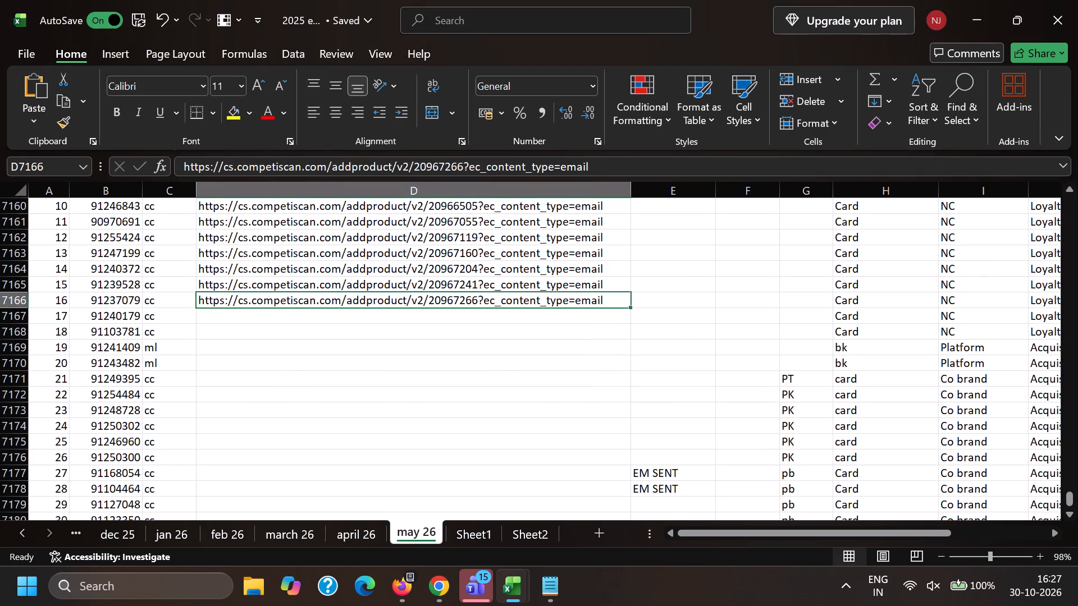
click(245, 275)
key(alt+Tab)
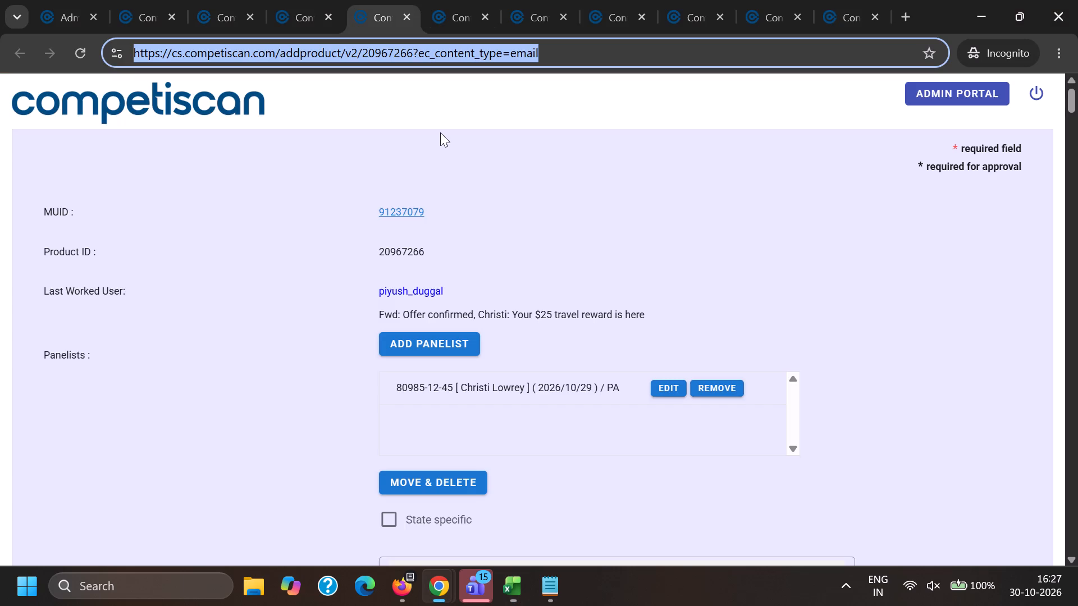
click(463, 0)
triple_click(462, 36)
triple_click(462, 43)
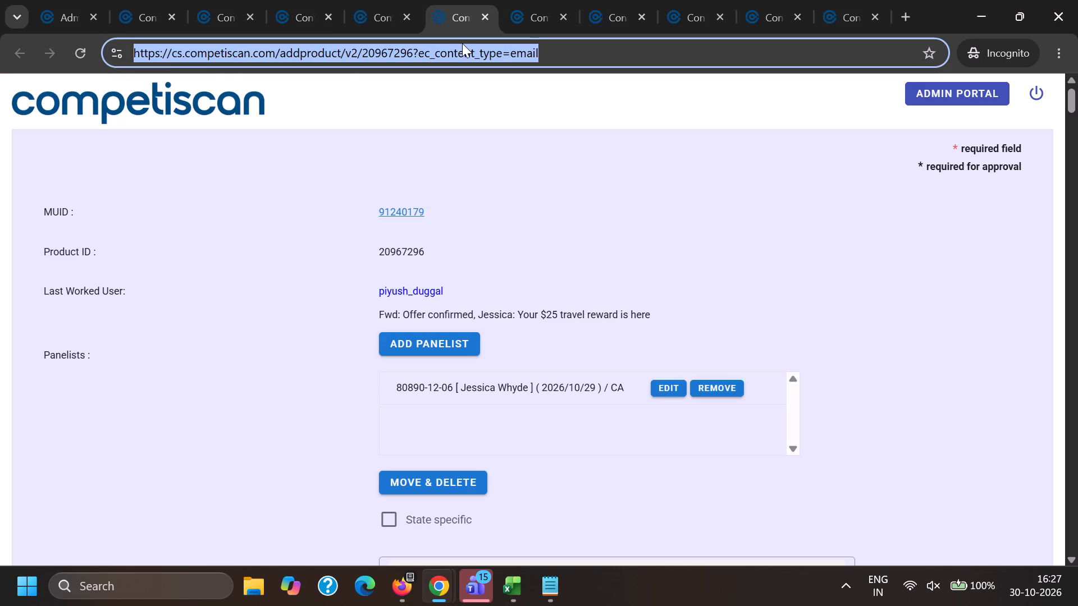
key(ctrl+c)
key(alt+Tab)
key(ctrl+v)
Copy the page link of product 20967320 into cell D7168 of the Excel log.
click(412, 286)
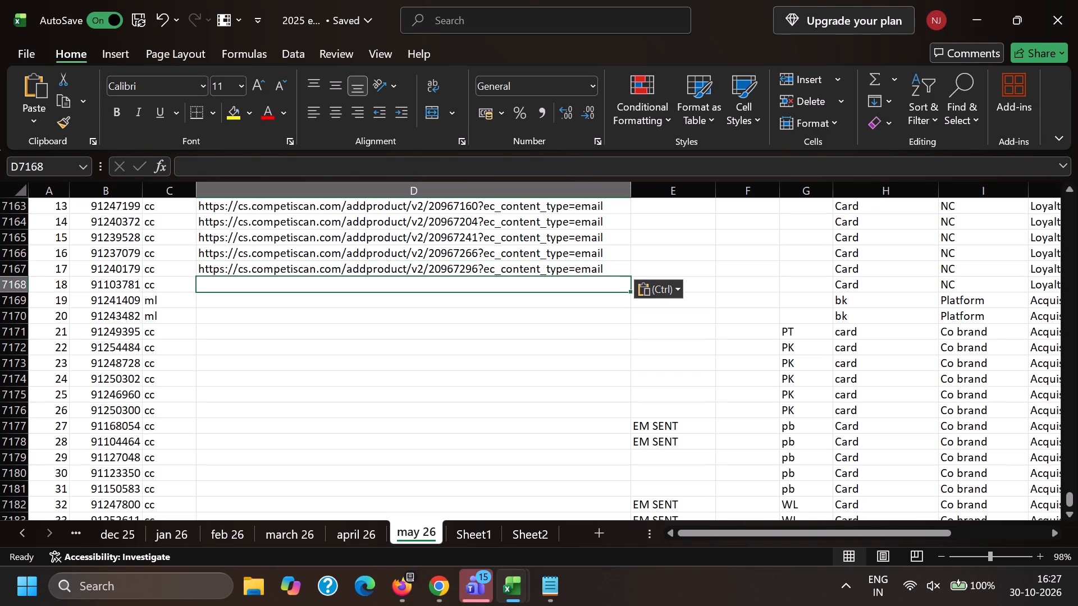
key(alt+Tab)
click(529, 0)
triple_click(535, 53)
key(ctrl+c)
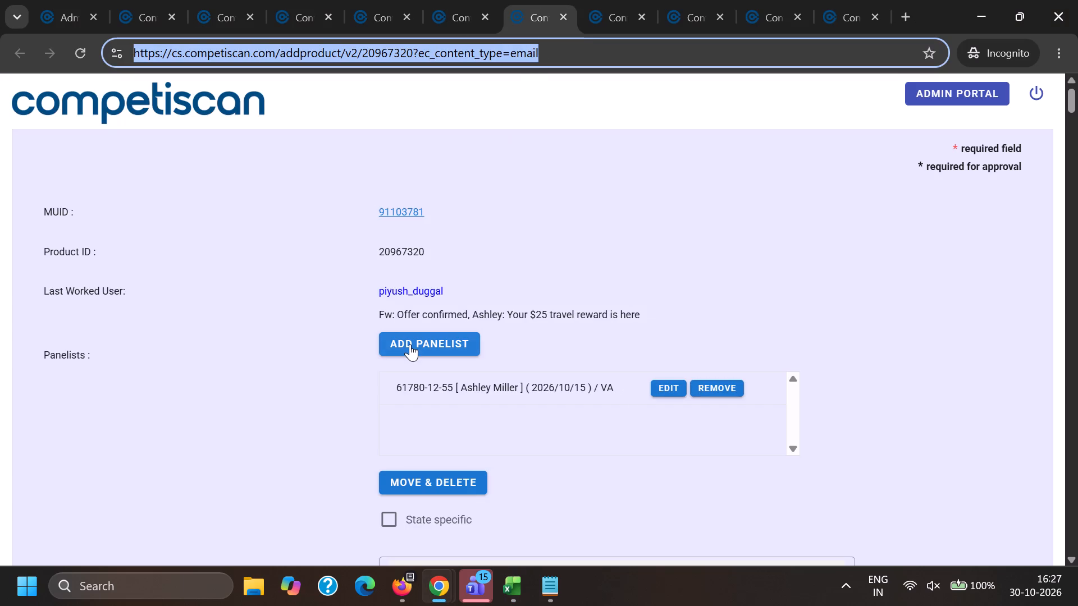
key(alt+Tab)
key(ctrl+v)
Copy the page link of product 20967432 into cell D7169 of the Excel log.
click(349, 304)
key(alt+Tab)
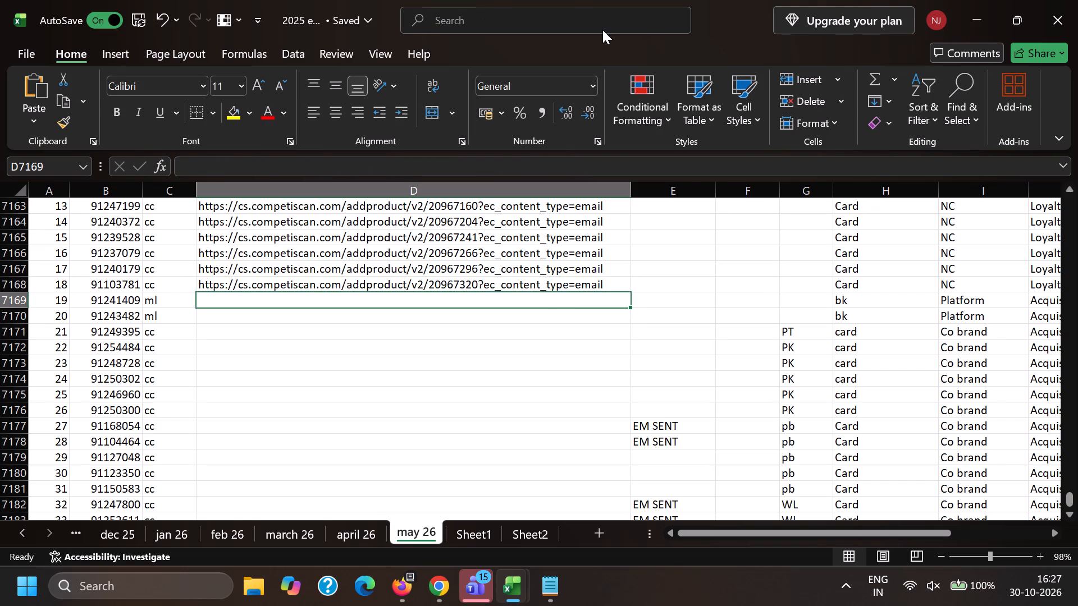
click(611, 1)
triple_click(612, 45)
key(ctrl+c)
key(alt+Tab)
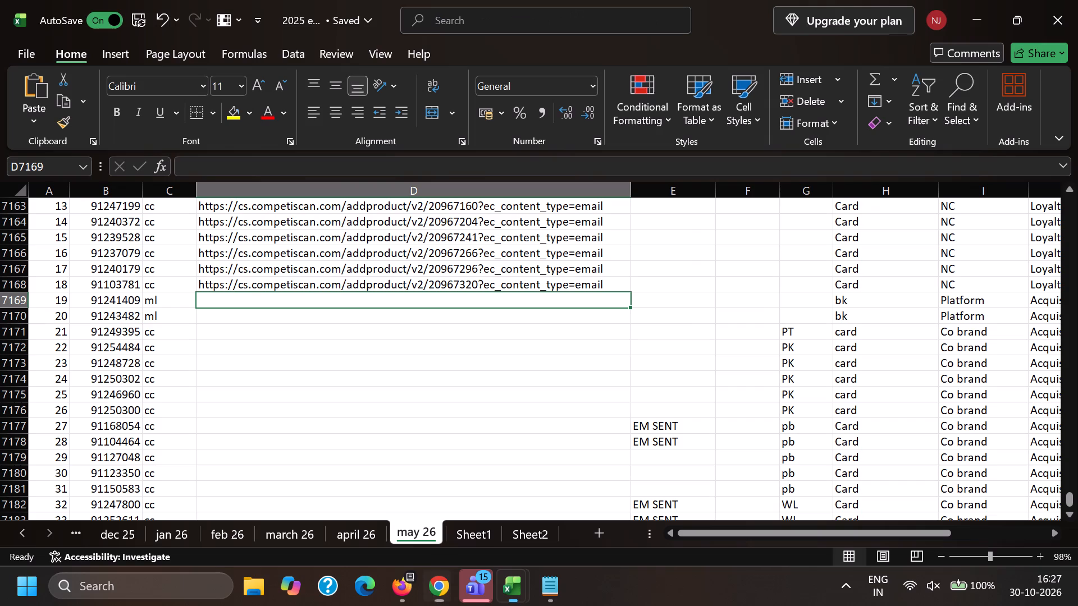
key(ctrl+v)
Copy the page link of product 20967463 into cell D7170 of the Excel log.
click(223, 322)
key(alt+Tab)
click(695, 0)
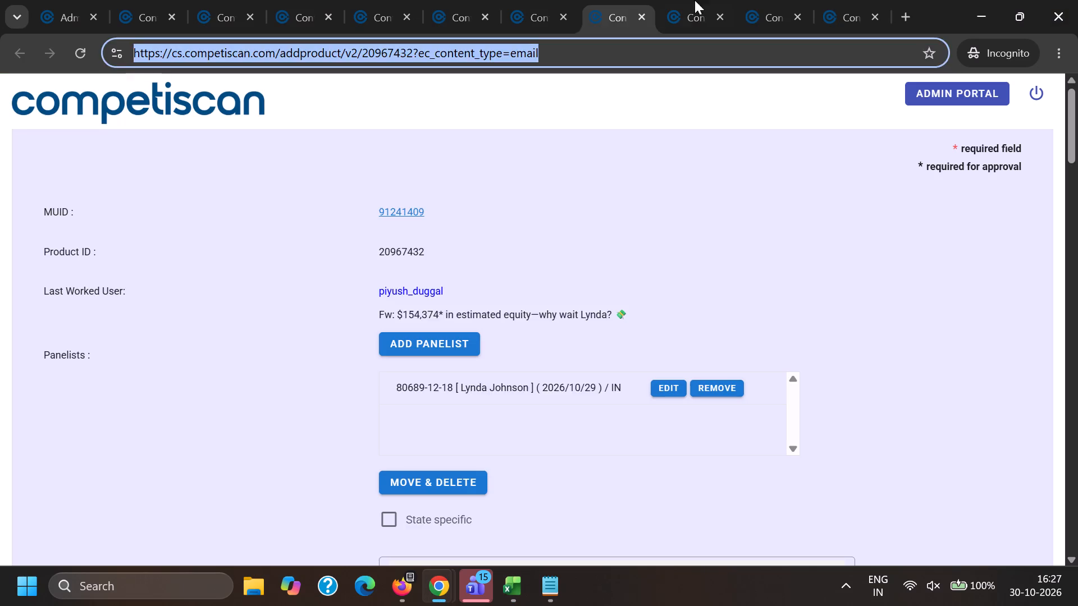
triple_click(687, 42)
key(ctrl+c)
key(alt+Tab)
key(ctrl+v)
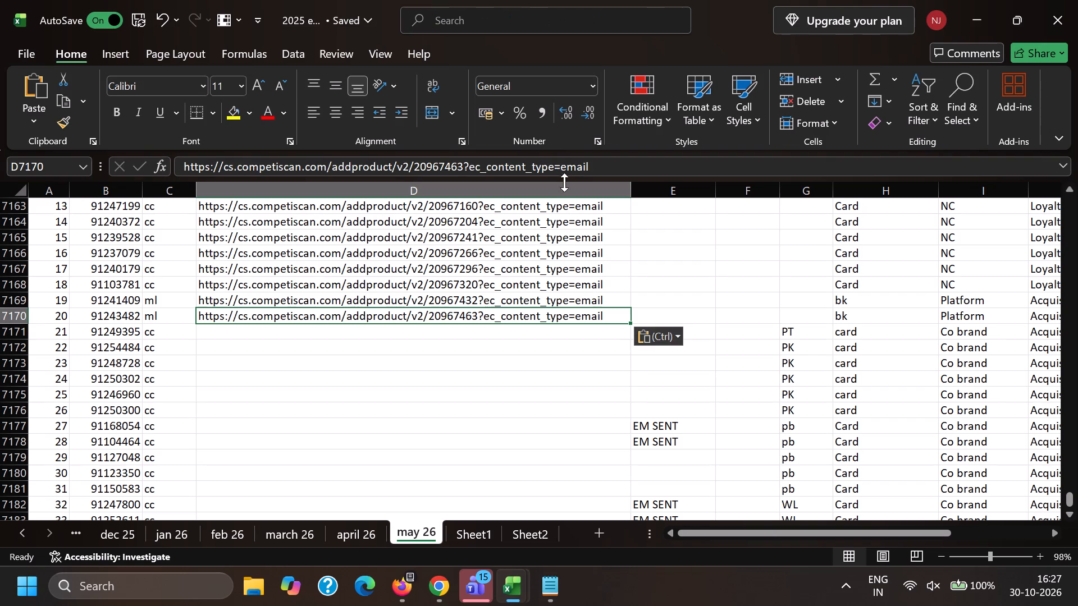
Copy the page link of product 20968220 into cell D7171 of the Excel log.
click(303, 333)
key(alt+Tab)
click(759, 0)
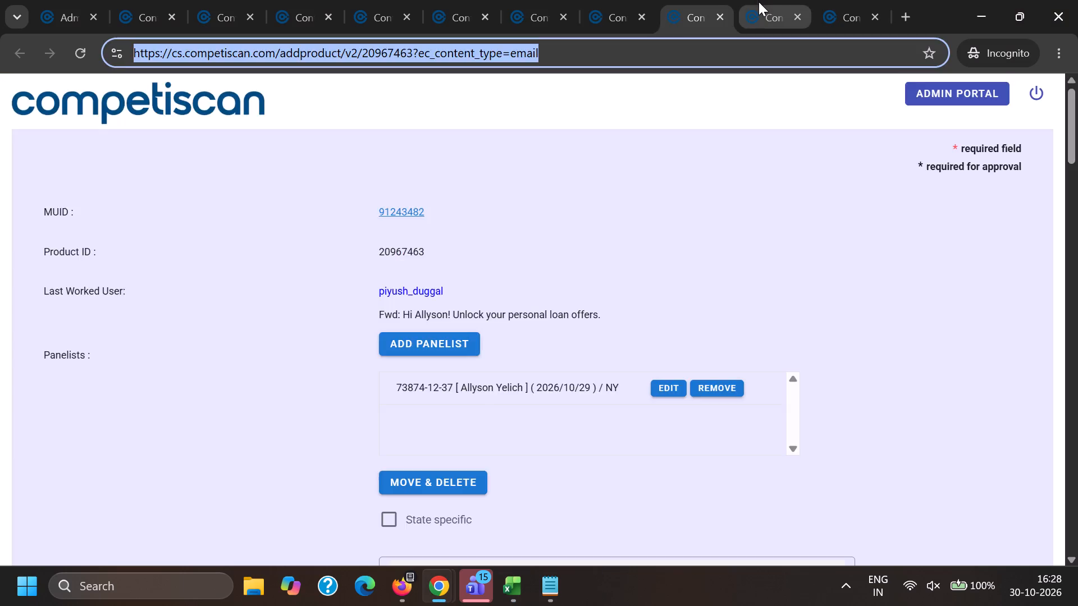
triple_click(752, 39)
key(ctrl+c)
key(alt+Tab)
key(ctrl+v)
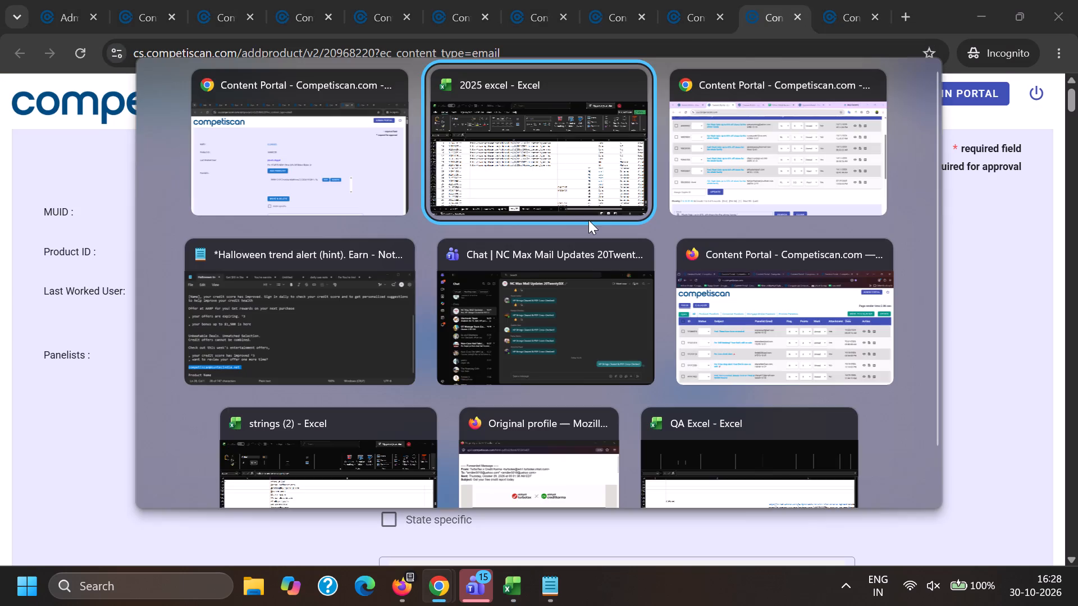
ctrl+click(548, 195)
key(ctrl+v)
Copy the page link of product 20968380 into cell D7172 of the Excel log and return to the browser.
click(345, 343)
key(alt+Tab)
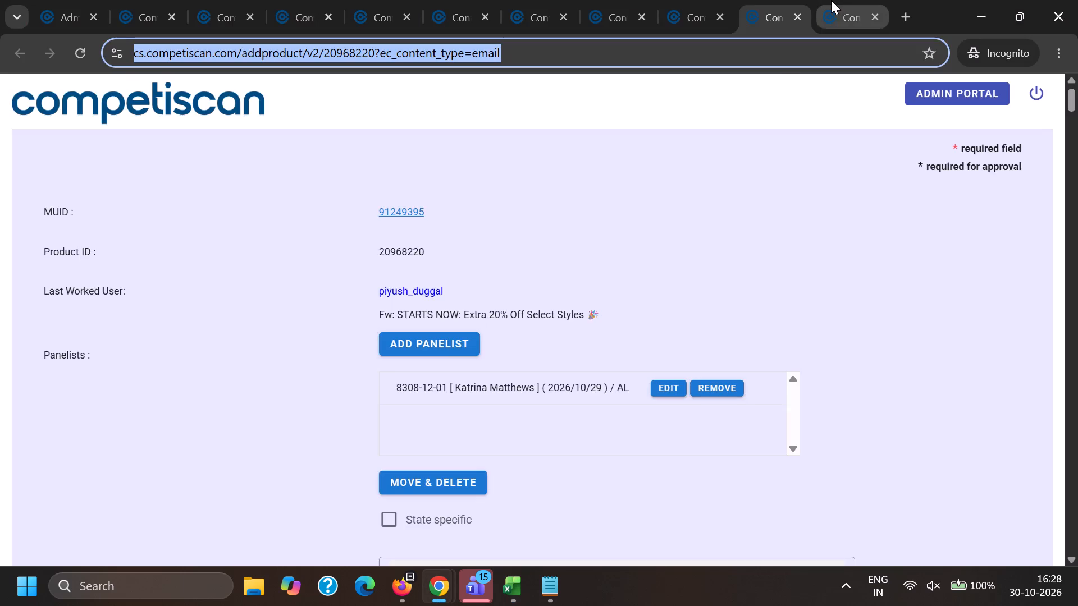
click(833, 0)
triple_click(822, 59)
key(ctrl+c)
key(alt+Tab)
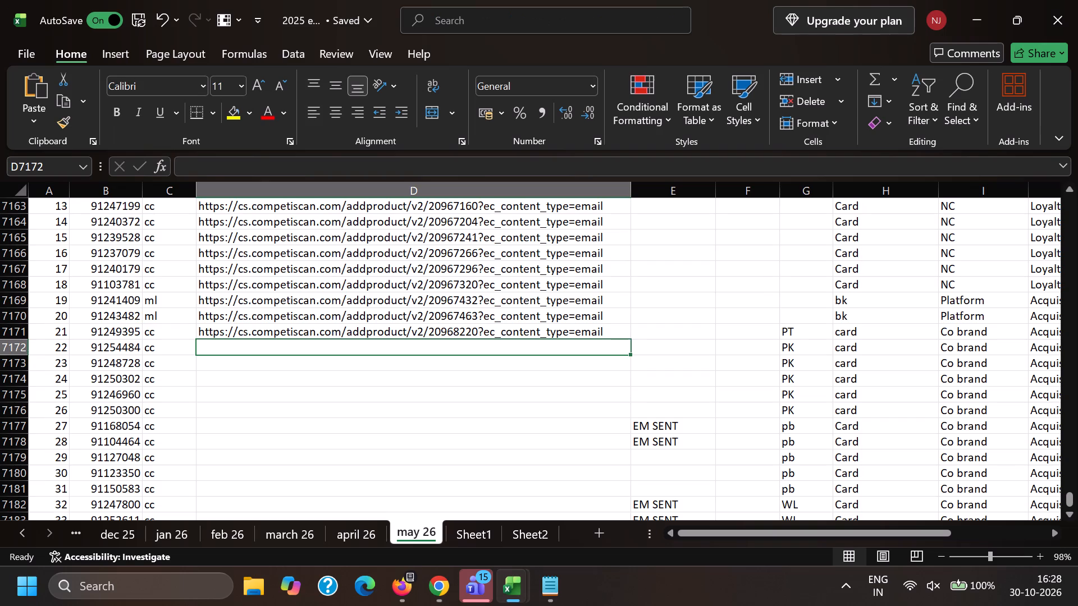
key(ctrl+v)
click(484, 293)
key(alt+Tab)
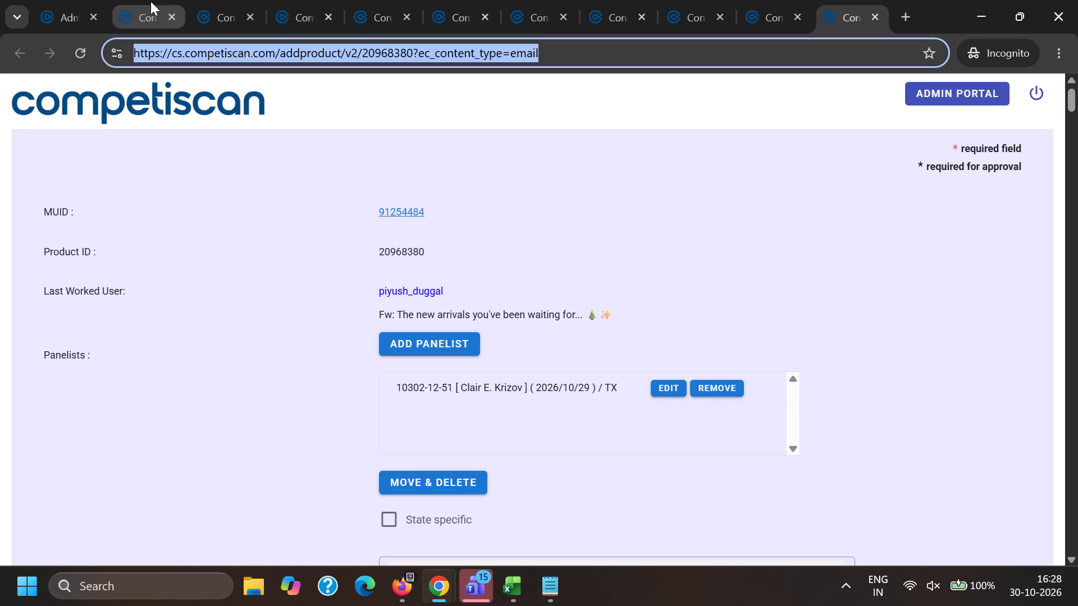
Open the processed PDF previews of Capital One products 20967160, 20967204 and 20967241.
click(150, 1)
scroll(480, 180, down, 4)
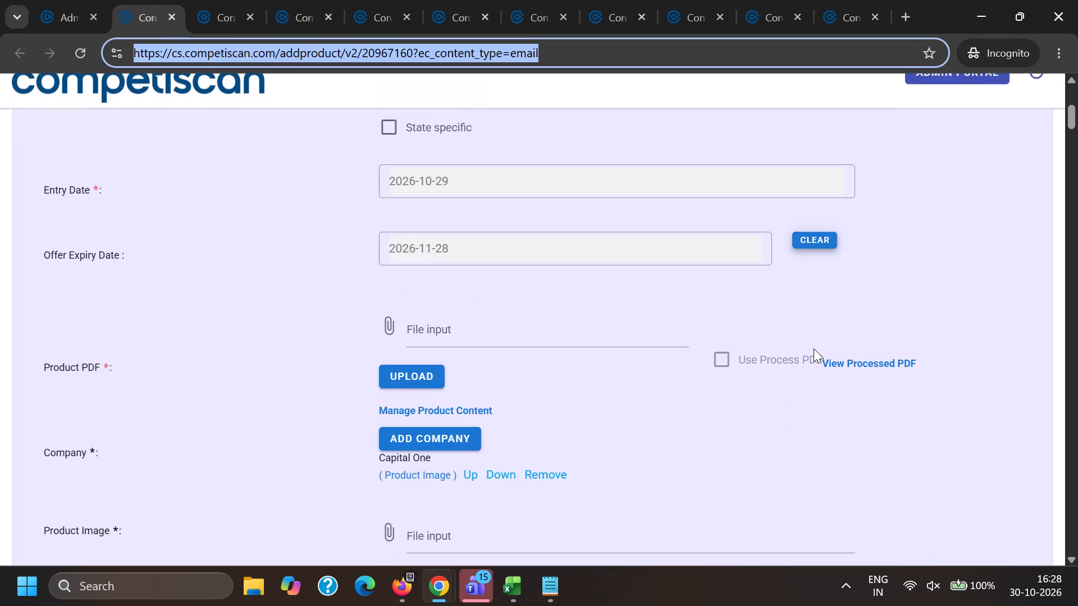
ctrl+click(842, 362)
key(ctrl+Tab)
key(ctrl+Tab)
scroll(833, 352, down, 6)
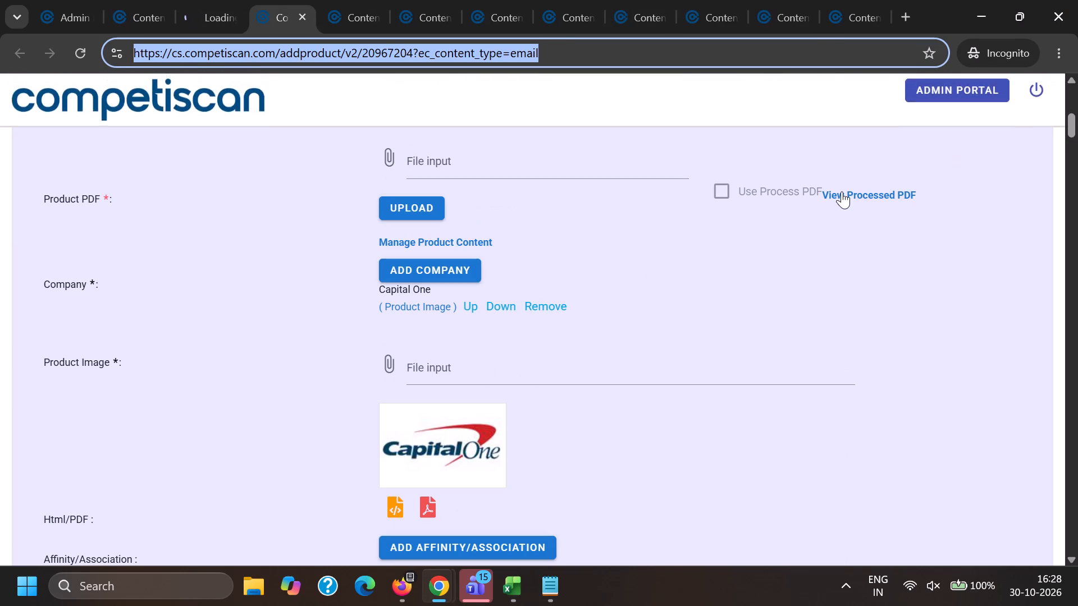
ctrl+click(842, 191)
key(ctrl+Tab)
key(ctrl+Tab)
scroll(821, 203, down, 5)
ctrl+click(867, 283)
Open the processed PDF previews of Capital One products 20967266, 20967296 and 20967320.
key(ctrl+Tab)
key(ctrl+Tab)
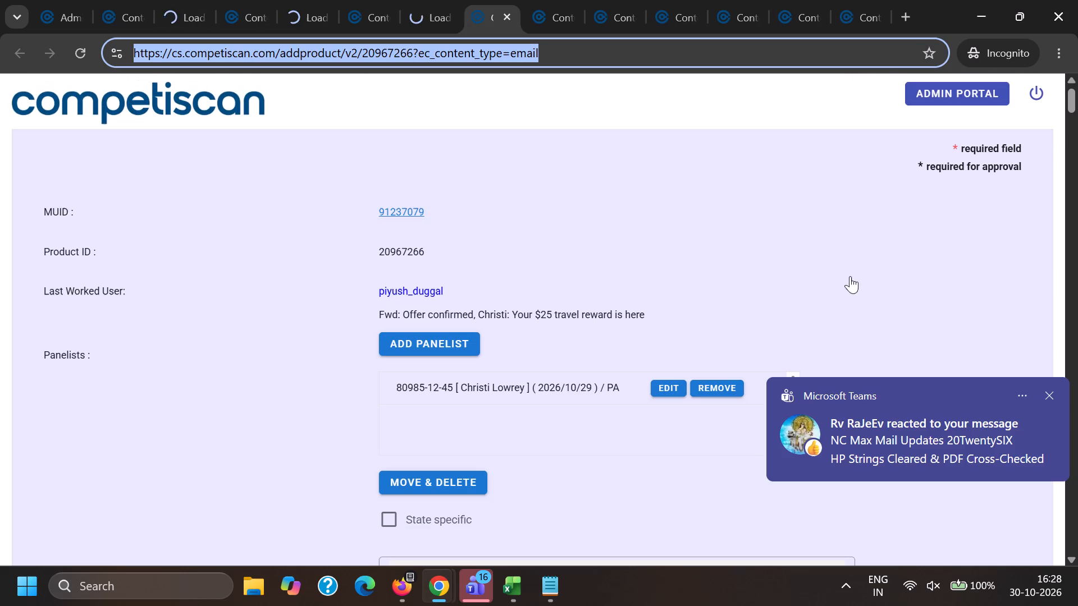
scroll(837, 244, down, 6)
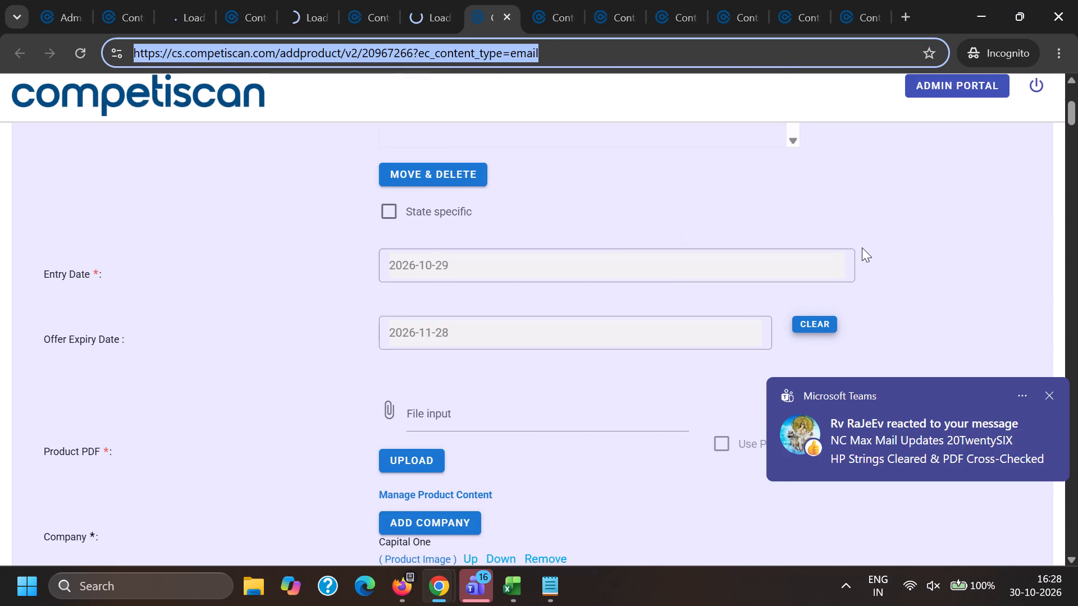
ctrl+click(851, 192)
key(ctrl+Tab)
key(ctrl+Tab)
scroll(810, 242, down, 6)
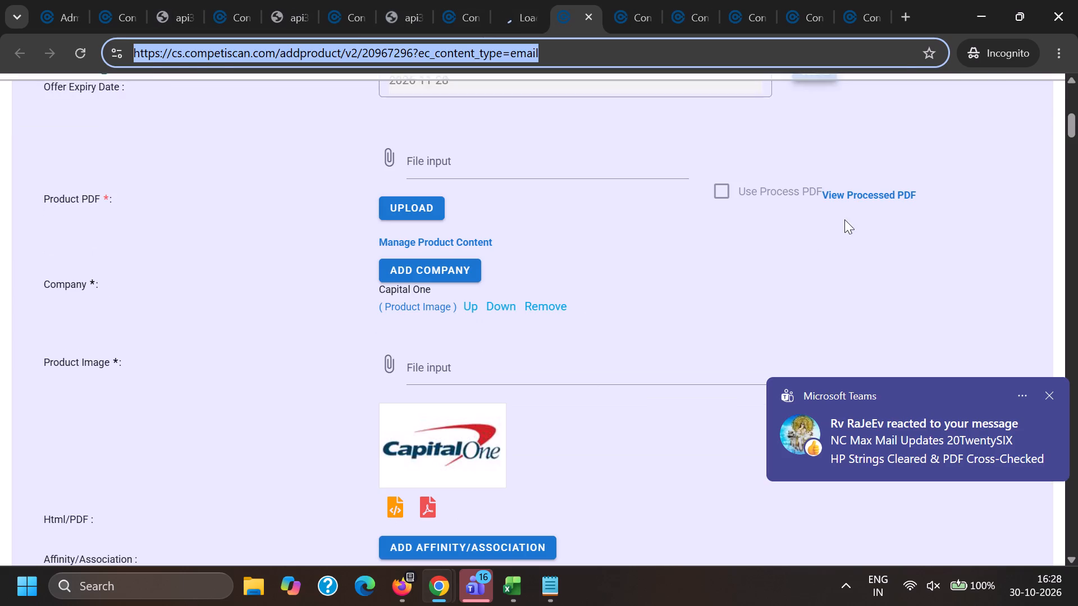
ctrl+click(856, 196)
key(ctrl+Tab)
key(ctrl+Tab)
scroll(849, 198, down, 6)
ctrl+click(856, 195)
Open the processed PDF previews of LendingTree products 20967432 and 20967463.
key(ctrl+Tab)
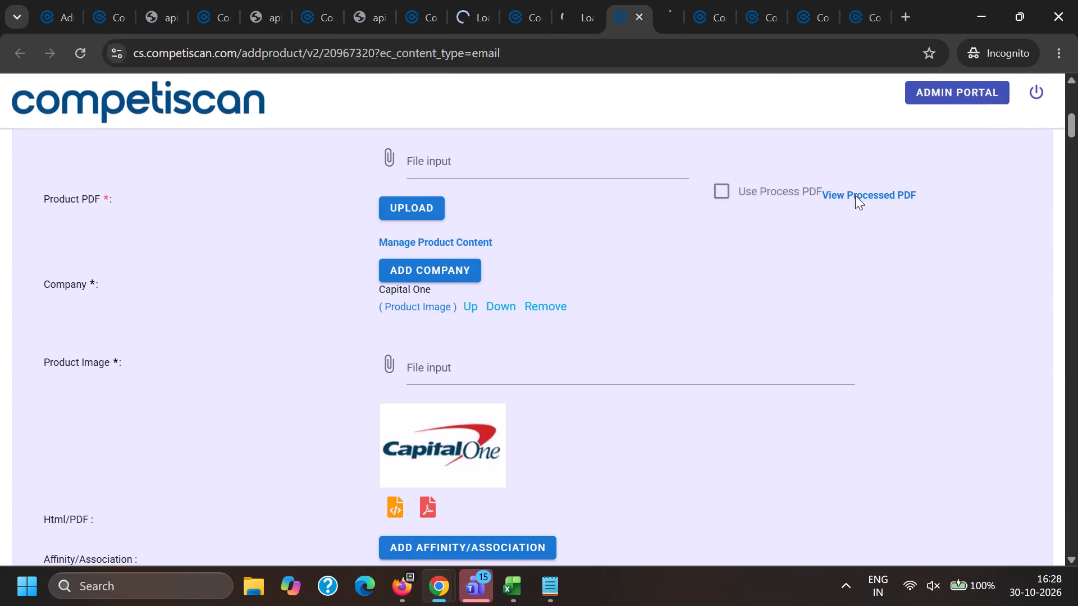
key(ctrl+Tab)
scroll(838, 203, down, 6)
ctrl+click(856, 197)
key(ctrl+Tab)
key(ctrl+Tab)
scroll(841, 212, down, 5)
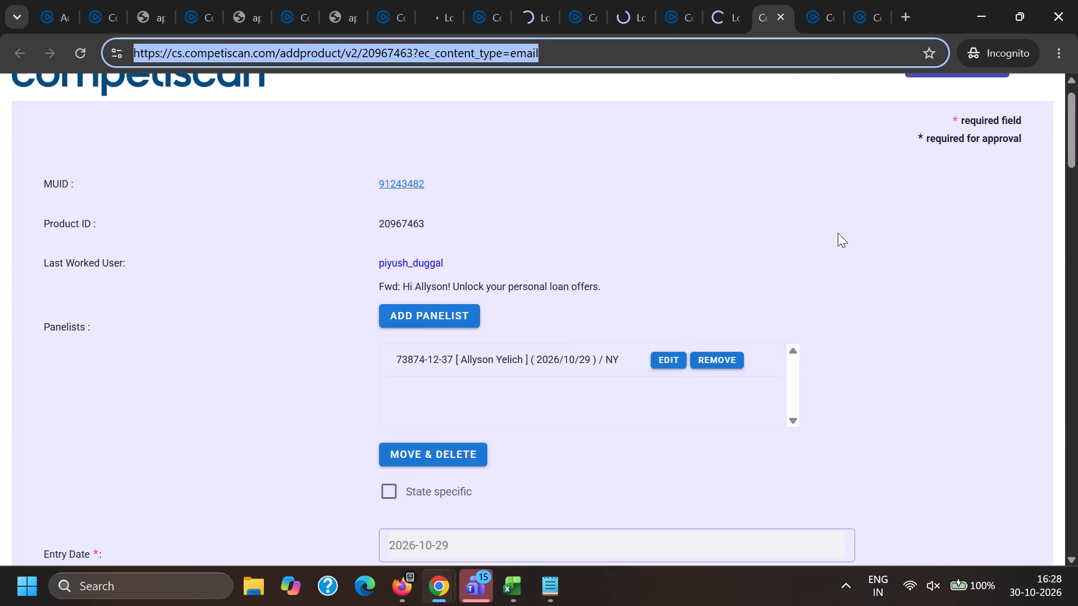
ctrl+click(853, 280)
Open the processed PDF previews of Pottery Barn products 20968220 and 20968380.
key(ctrl+Tab)
key(ctrl+Tab)
scroll(851, 271, down, 6)
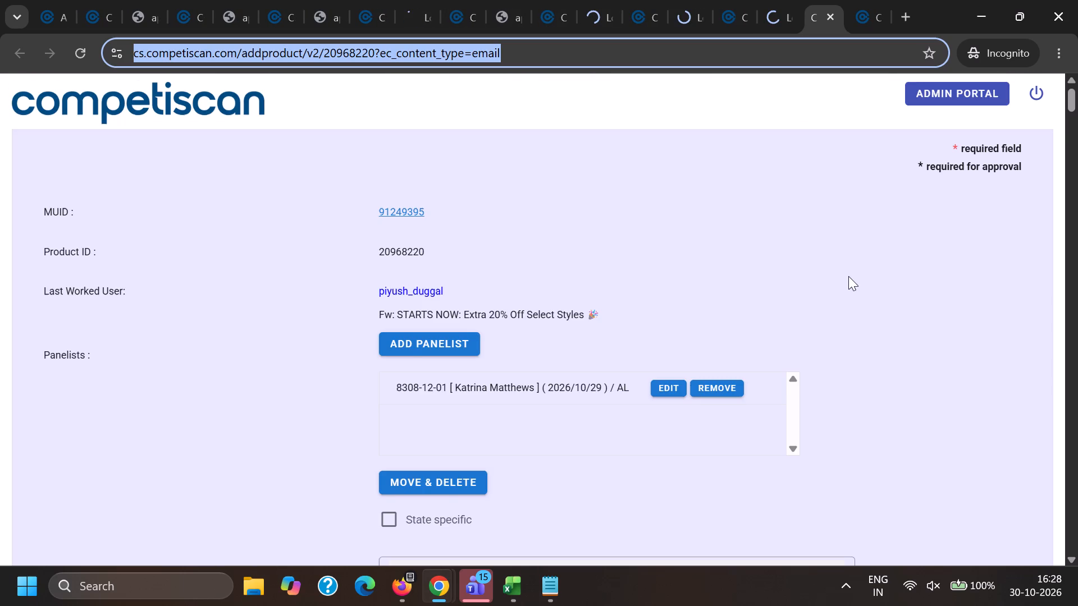
ctrl+click(851, 199)
key(ctrl+Tab)
key(ctrl+Tab)
scroll(844, 204, down, 5)
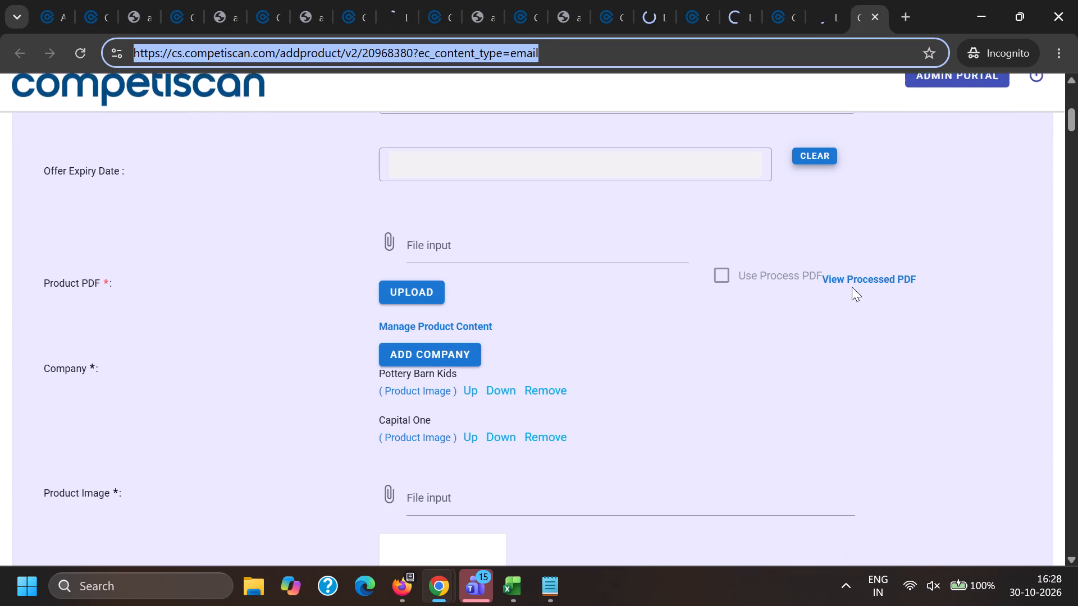
ctrl+click(848, 278)
Set Capital One product 20967160 to use its processed PDF and approve it.
click(130, 0)
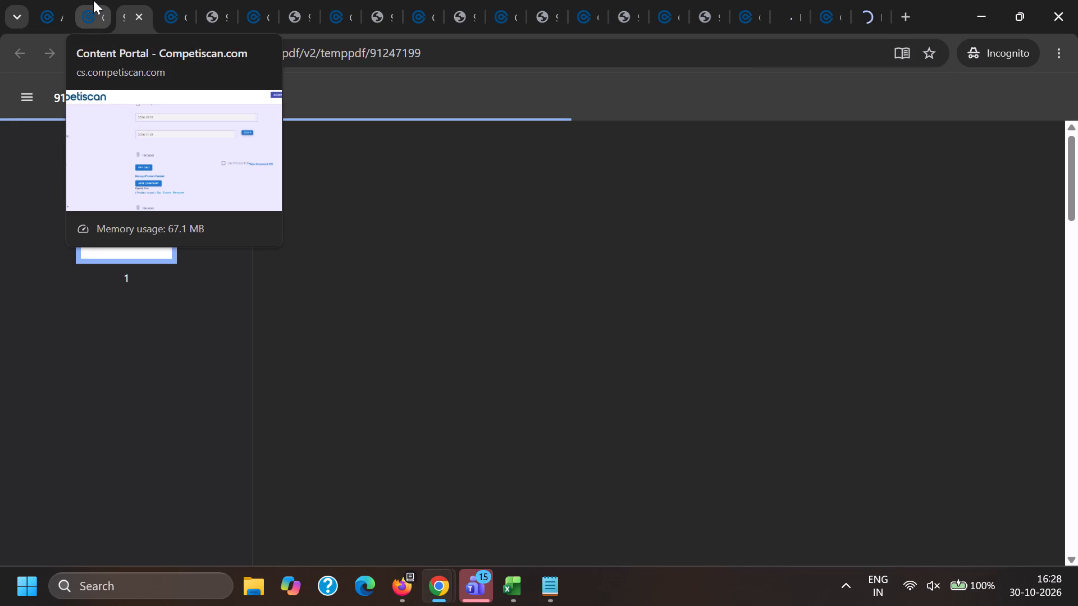
click(93, 0)
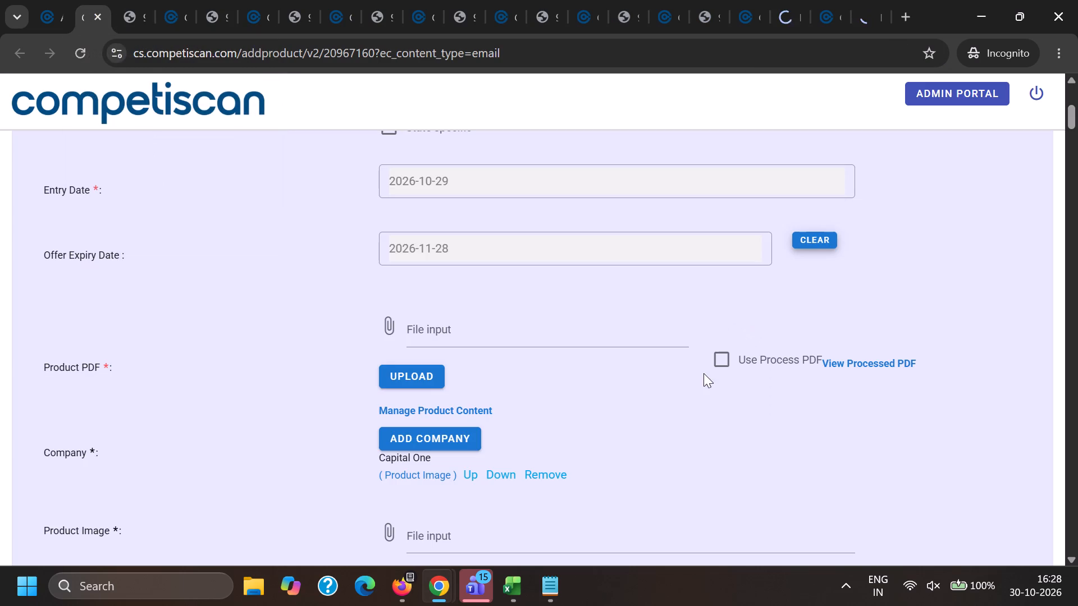
click(704, 373)
click(714, 366)
click(657, 426)
key(End)
scroll(627, 449, down, 6)
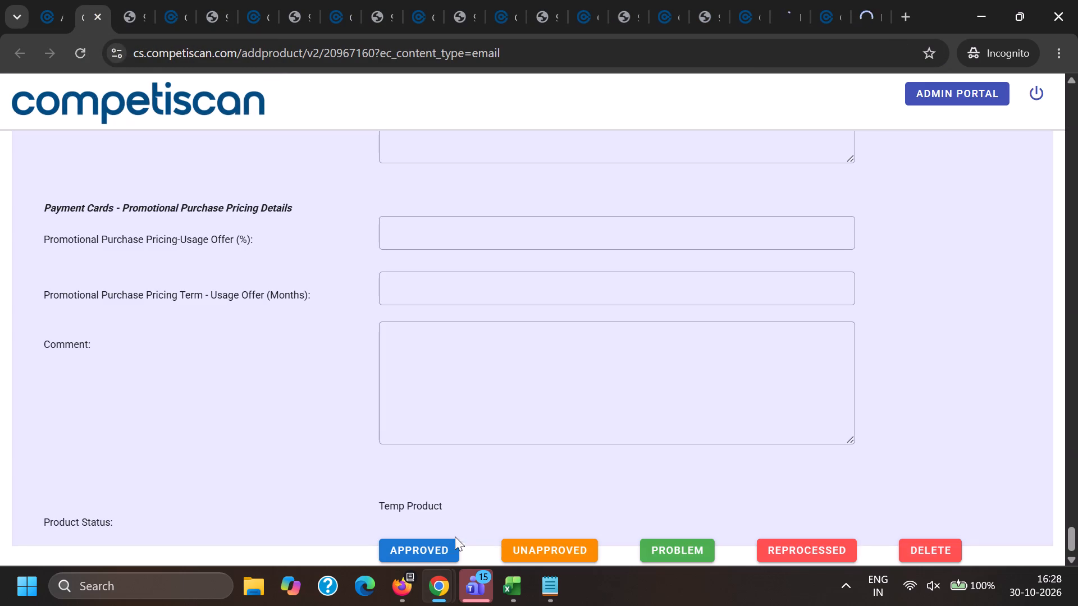
click(438, 557)
Set Capital One product 20967204 to use its processed PDF and approve it.
click(225, 2)
click(182, 0)
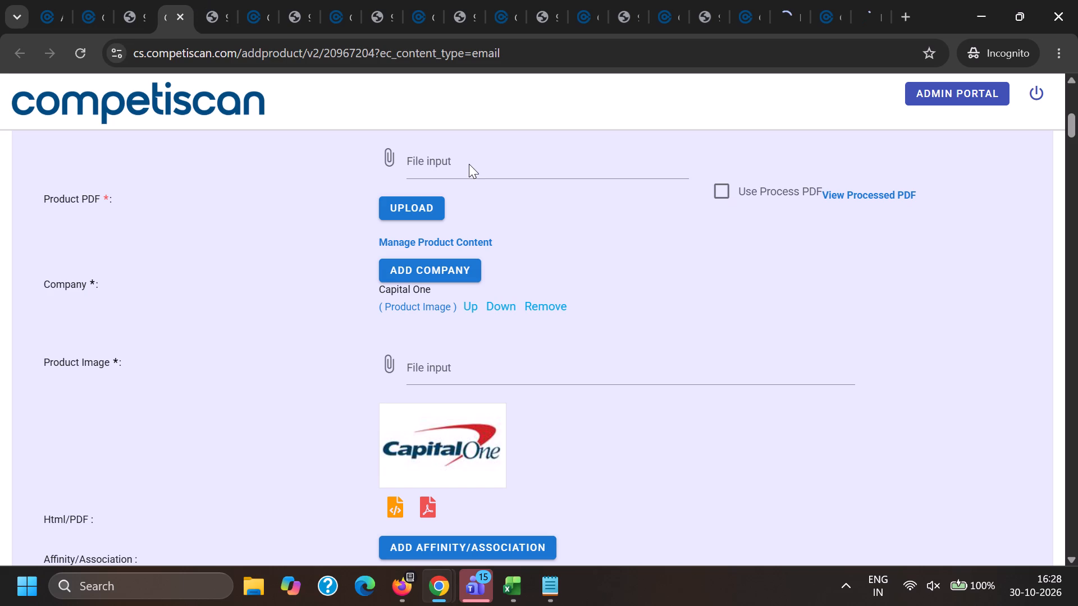
click(739, 196)
key(End)
scroll(546, 366, down, 7)
click(436, 550)
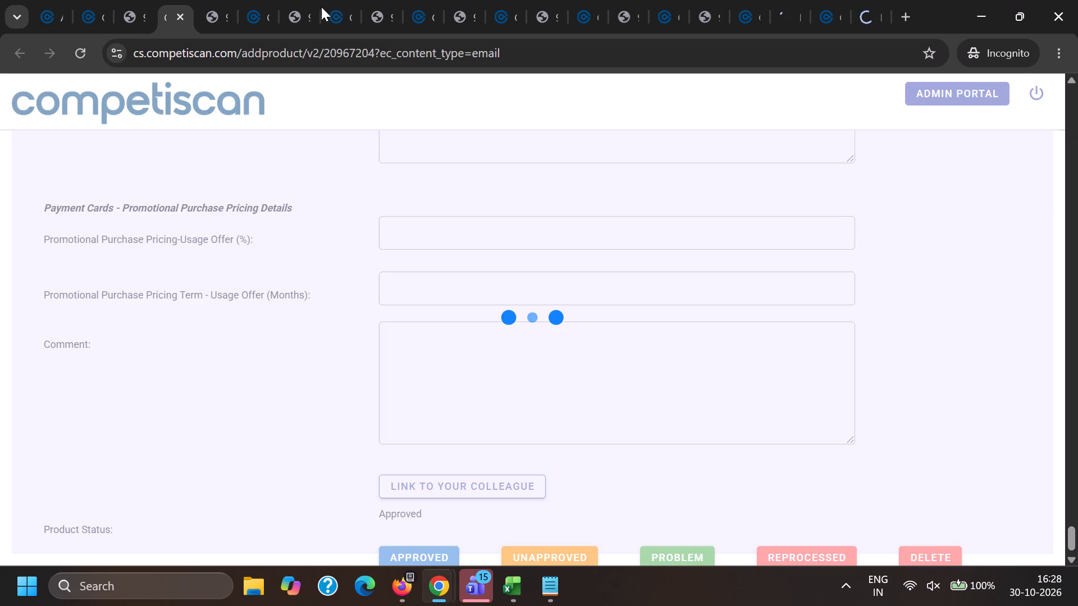
Set Capital One product 20967241 to use its processed PDF and approve it.
click(302, 0)
click(250, 0)
click(723, 273)
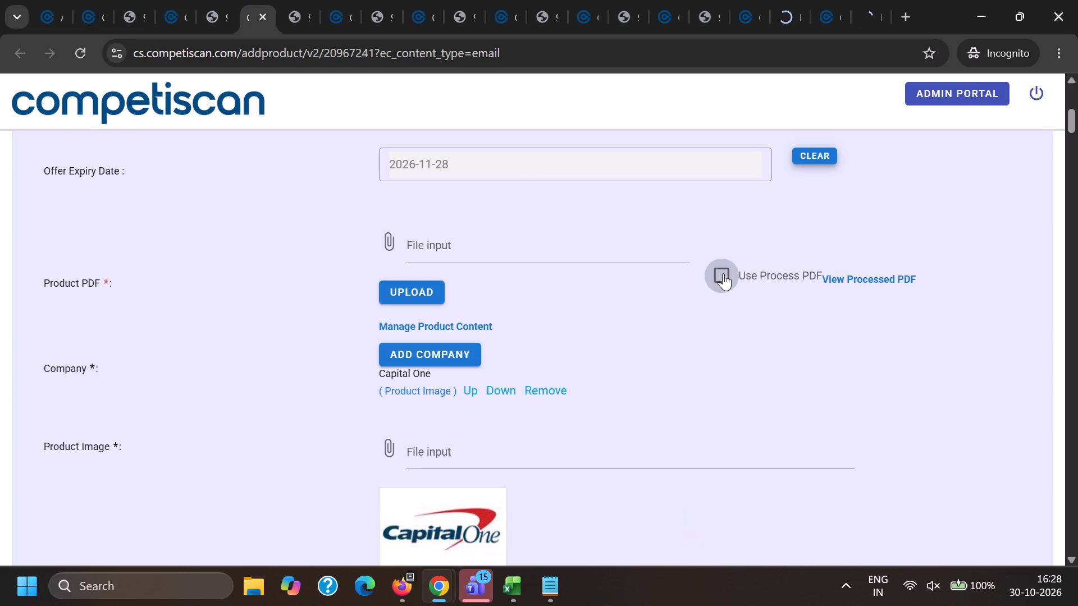
key(End)
scroll(451, 401, down, 10)
click(430, 543)
Set Capital One product 20967266 to use its processed PDF and approve it.
click(389, 0)
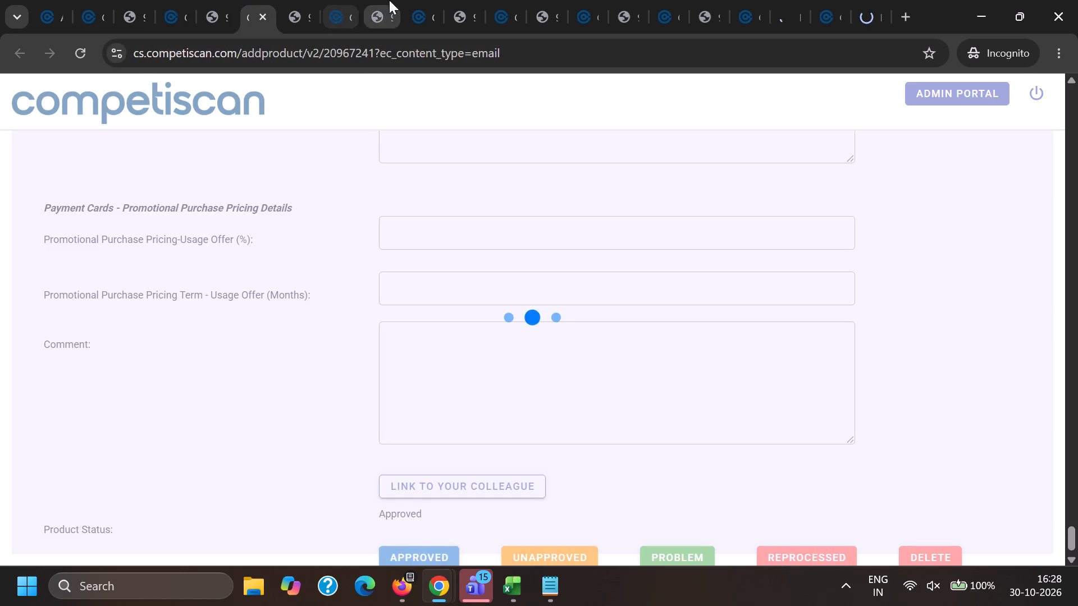
click(345, 0)
click(736, 192)
key(End)
scroll(532, 374, down, 9)
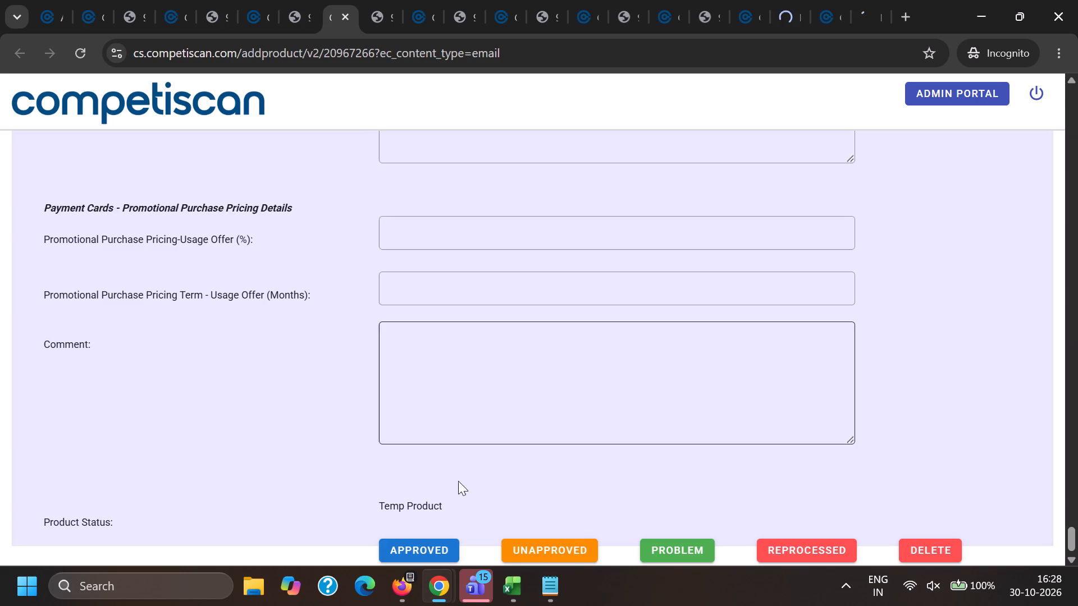
scroll(458, 481, down, 1)
click(445, 548)
Set Capital One product 20967296 to use its processed PDF and approve it.
click(459, 0)
click(432, 0)
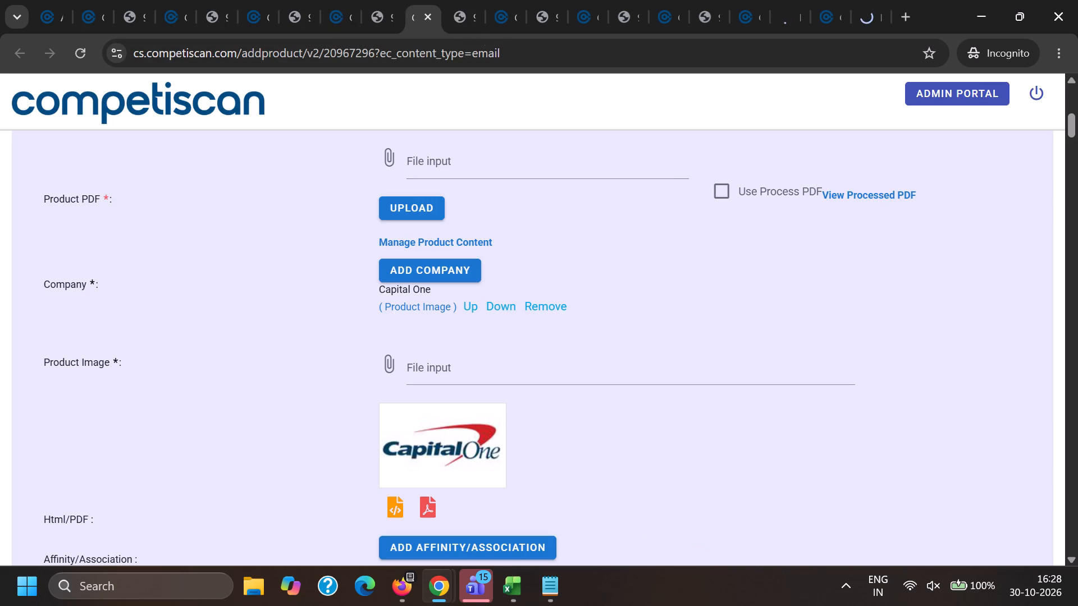
click(729, 187)
key(End)
scroll(471, 350, down, 10)
click(450, 548)
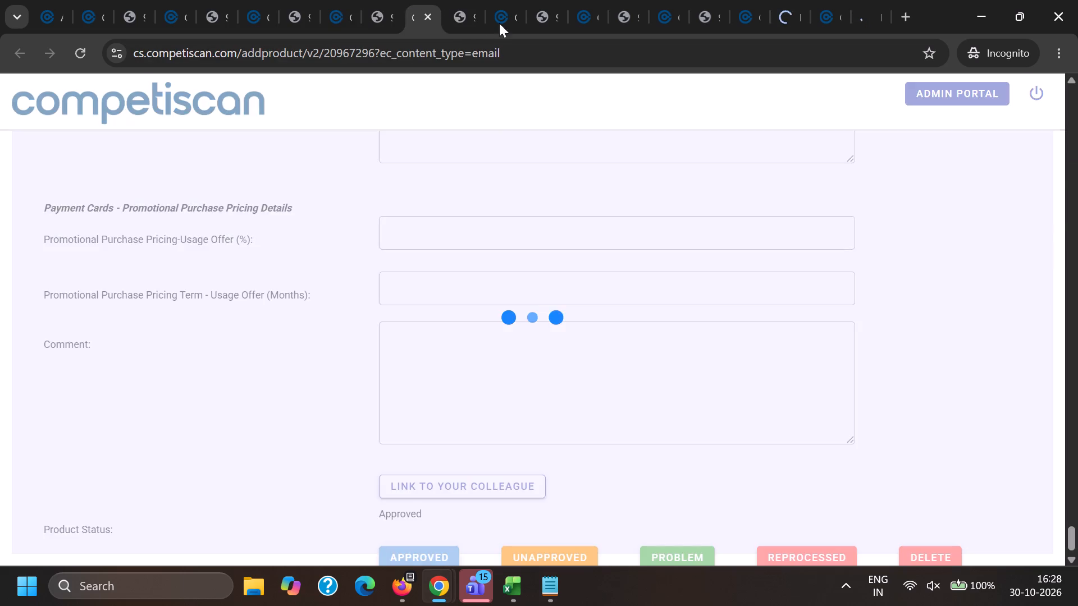
Set Capital One product 20967320 to use its processed PDF and approve it.
click(538, 0)
click(513, 0)
click(730, 194)
key(End)
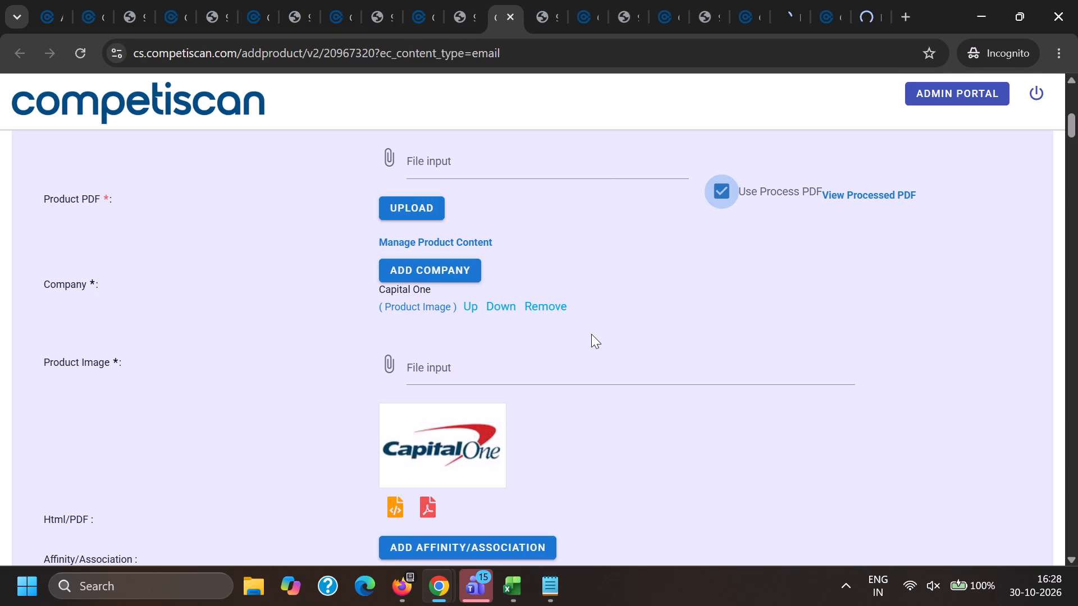
scroll(533, 423, down, 9)
click(446, 548)
scroll(641, 141, down, 1)
Set LendingTree product 20967432 to use its processed PDF and approve it.
click(636, 0)
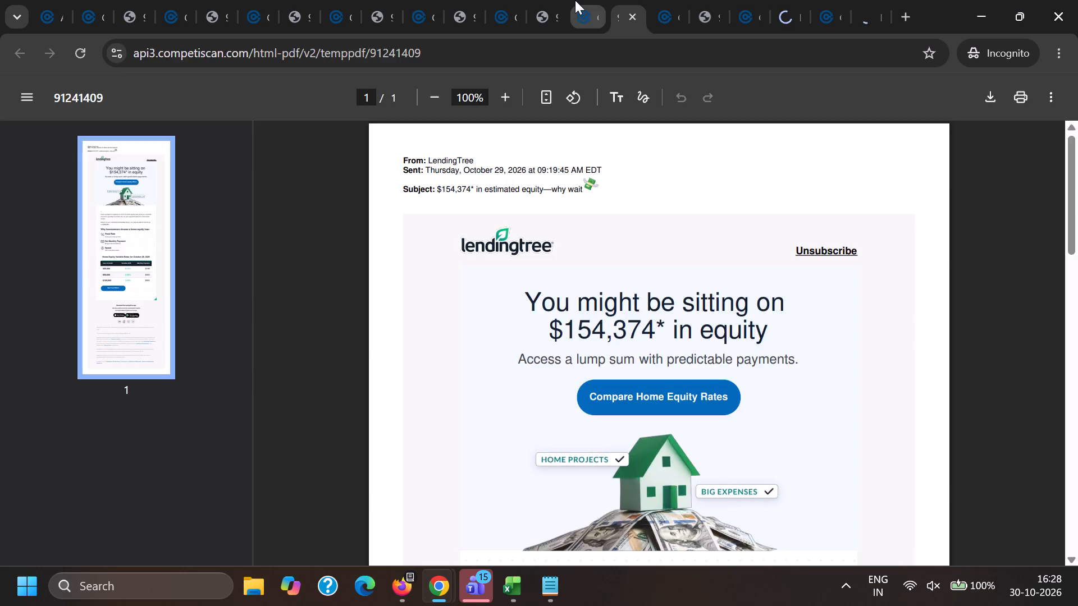
click(575, 0)
click(727, 200)
key(End)
scroll(558, 371, down, 11)
click(431, 540)
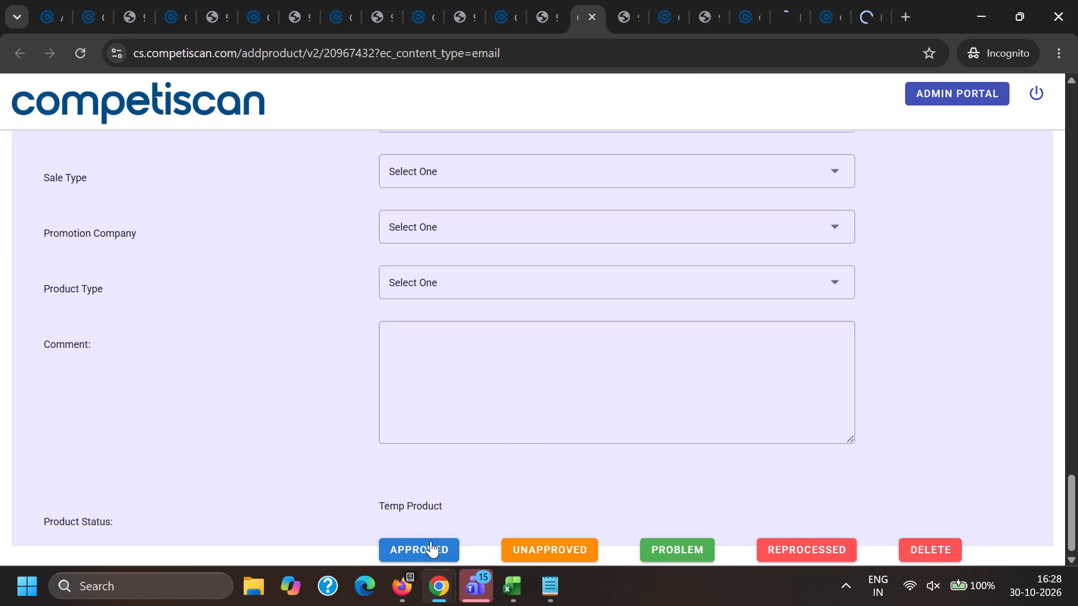
Set LendingTree product 20967463 to use its processed PDF and approve it.
click(697, 0)
click(672, 0)
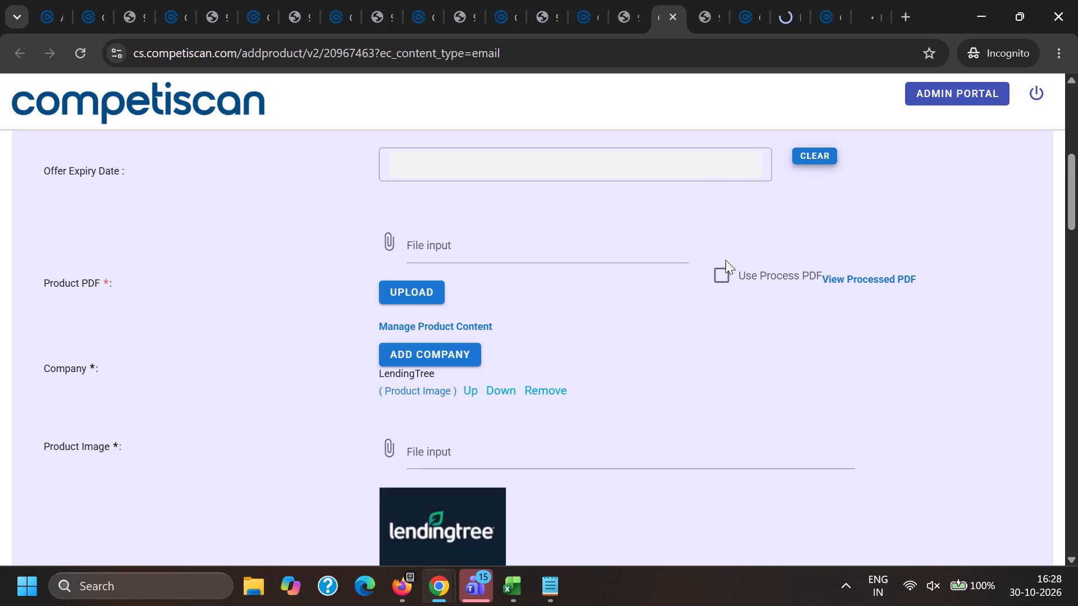
click(725, 264)
key(End)
scroll(568, 342, down, 11)
click(442, 551)
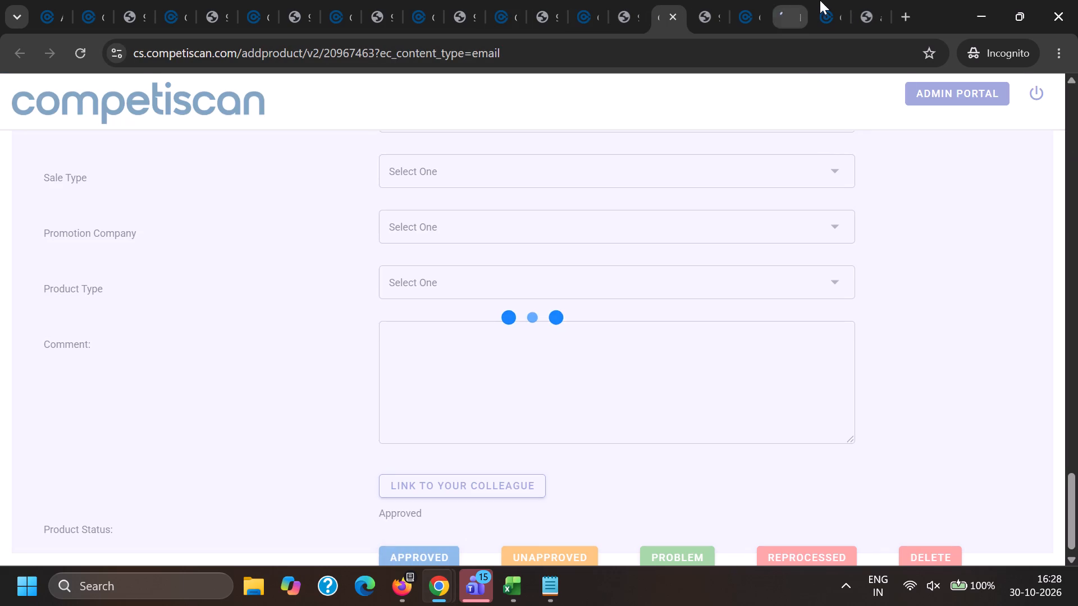
Set Pottery Barn Kids product 20968380 to use its processed PDF and approve it.
click(873, 0)
click(831, 0)
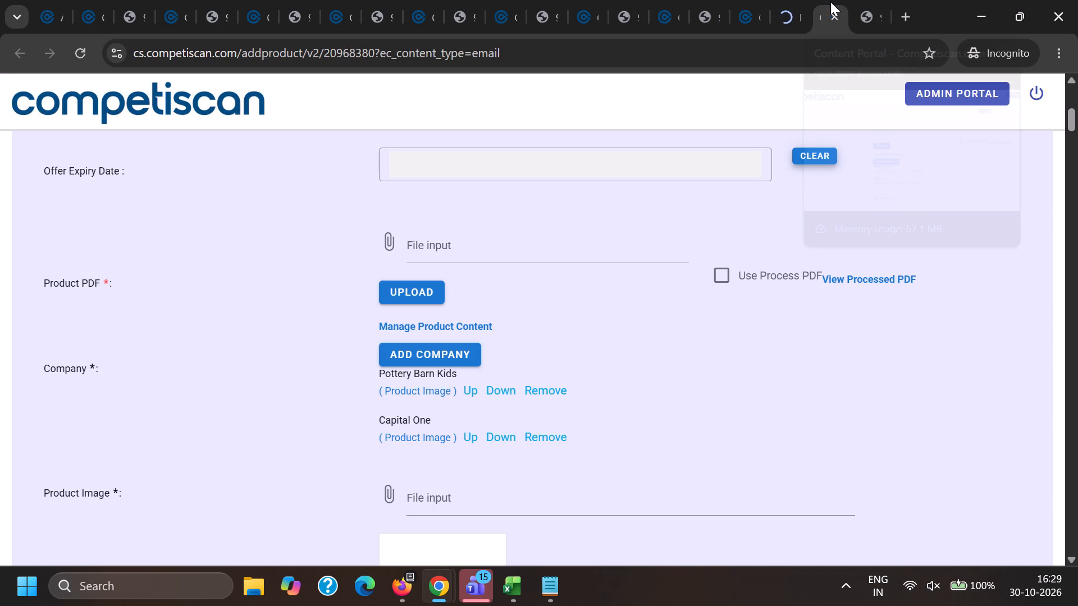
click(721, 291)
key(End)
scroll(331, 402, down, 10)
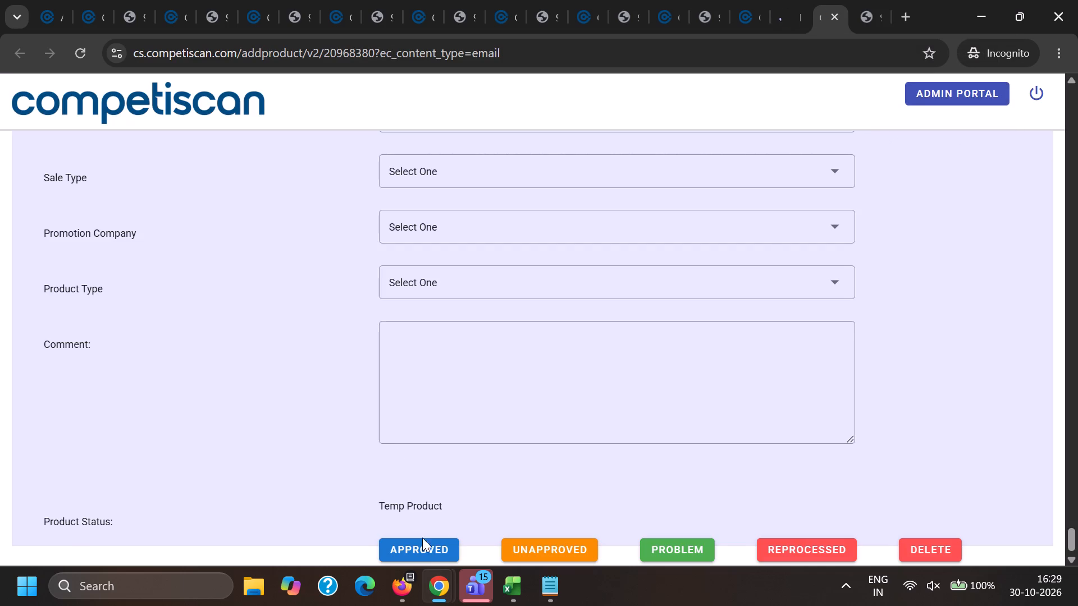
click(424, 548)
Close the pages and PDF previews of the approved Capital One and LendingTree products, 20967160 through 20967463.
click(93, 0)
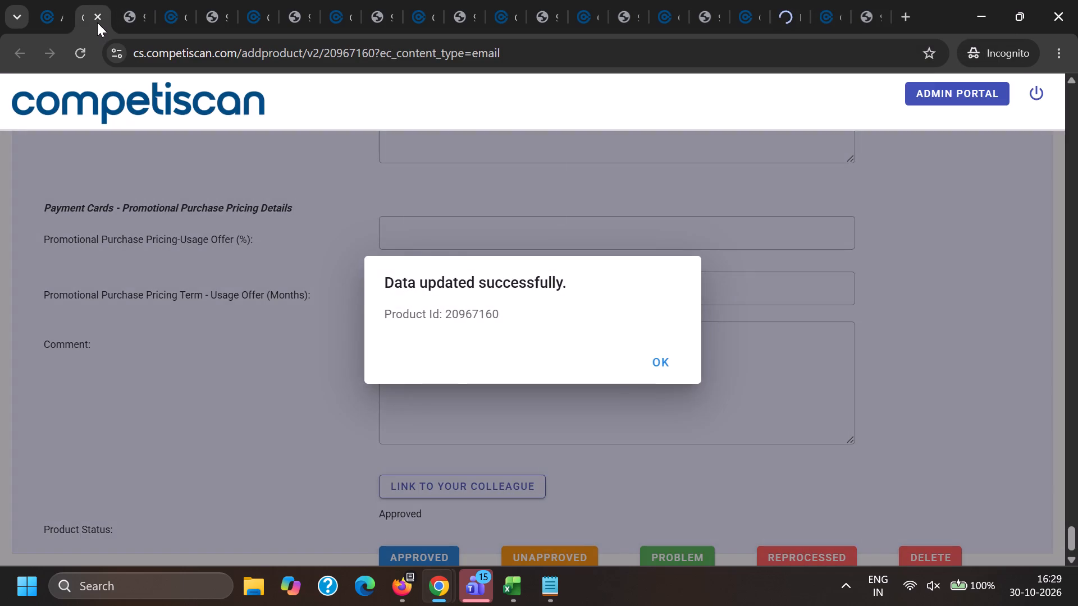
double_click(97, 22)
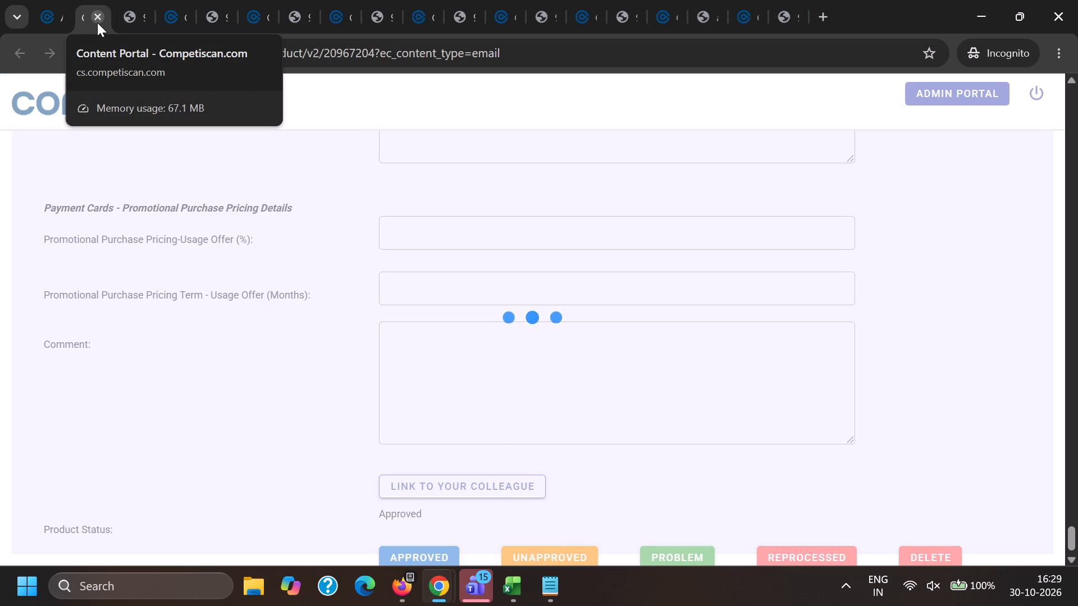
click(97, 22)
click(97, 22)
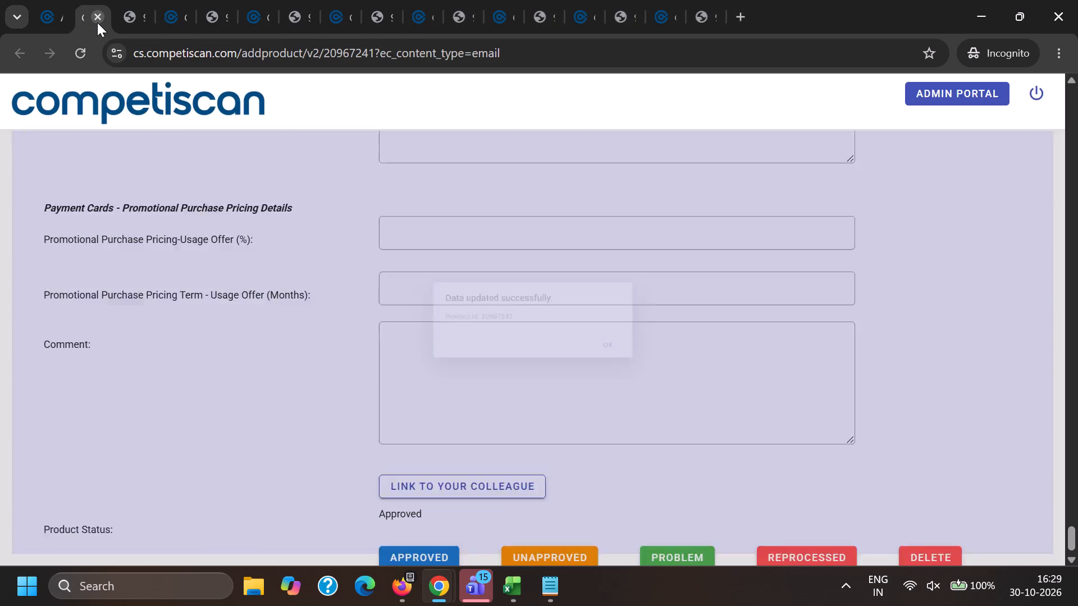
click(97, 22)
click(97, 22)
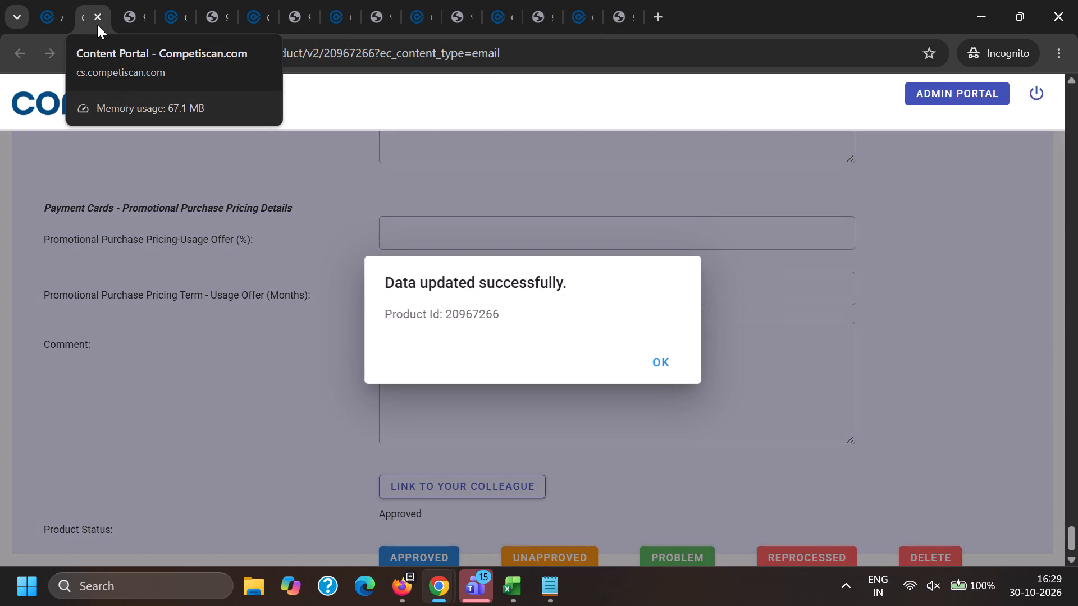
double_click(102, 19)
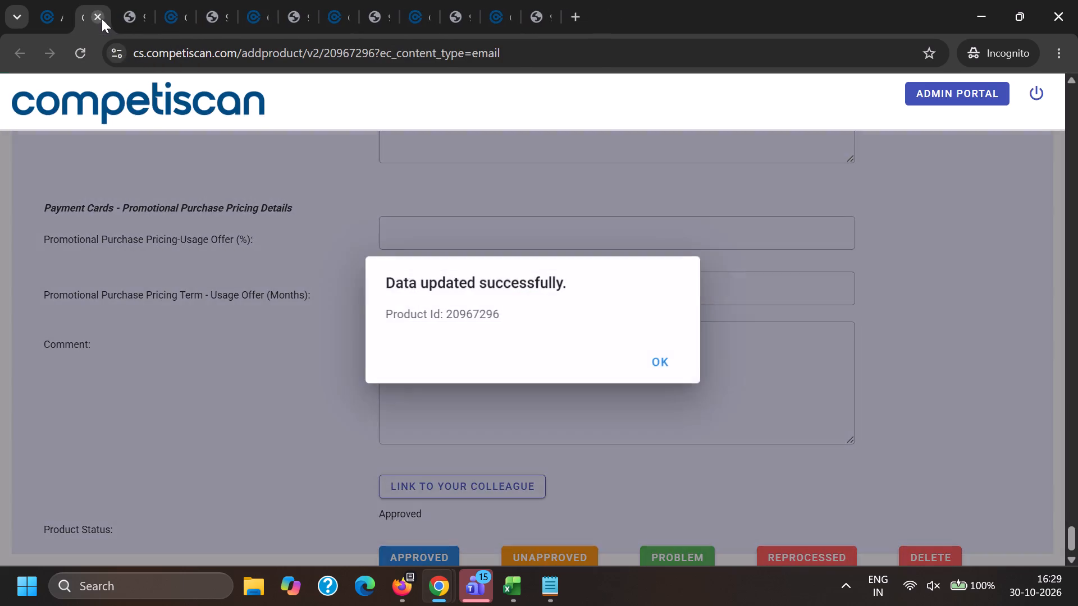
click(102, 19)
click(102, 19)
click(102, 19)
click(102, 19)
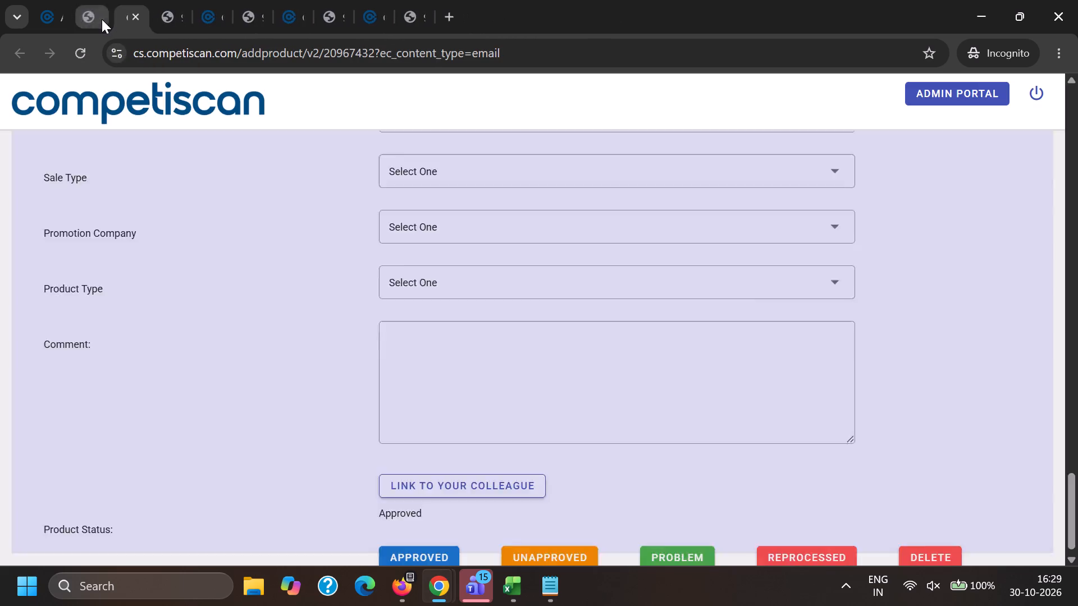
double_click(102, 19)
double_click(102, 19)
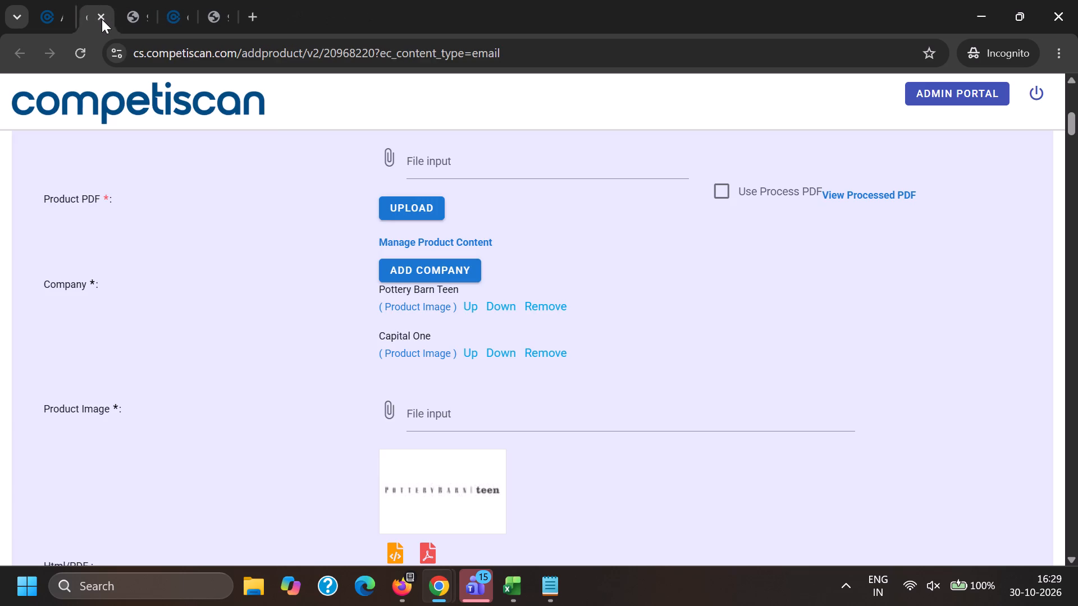
Set Pottery Barn Teen product 20968220 to use its processed PDF and approve it.
click(140, 0)
click(98, 0)
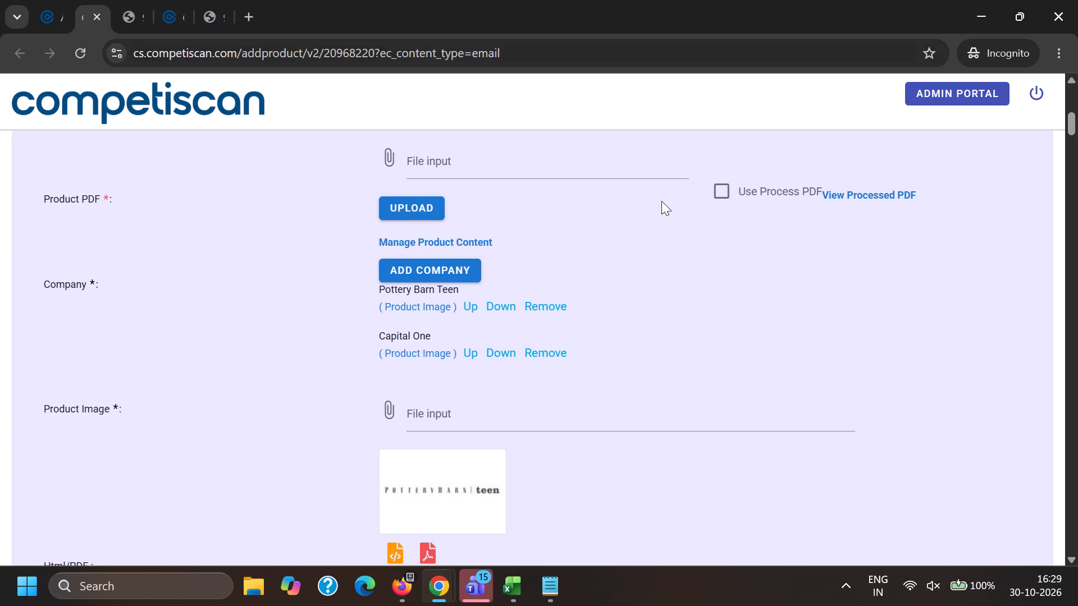
click(723, 191)
click(618, 322)
key(End)
scroll(617, 307, down, 7)
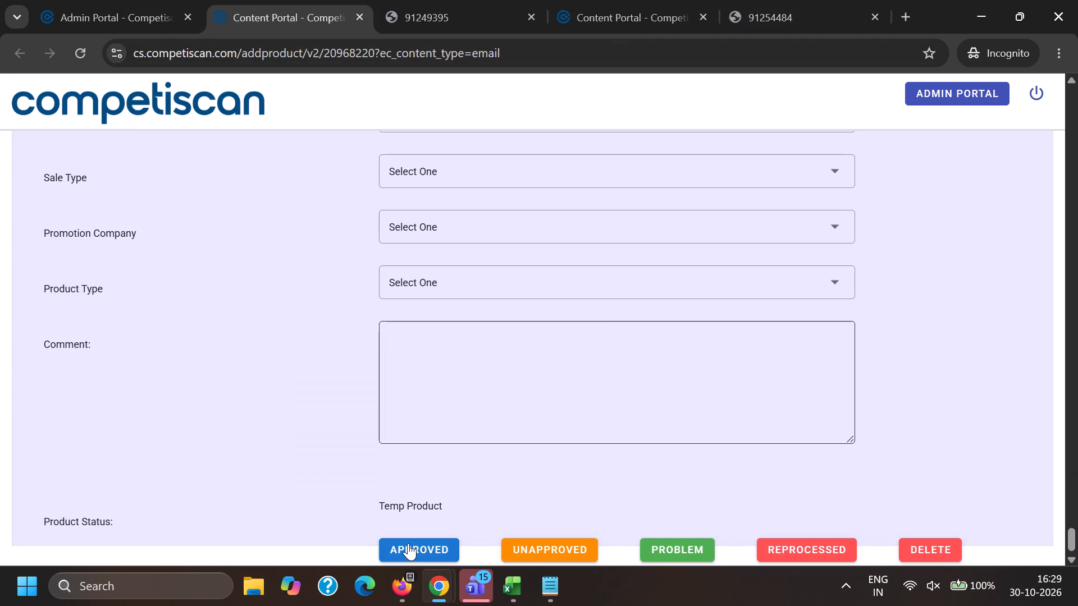
click(408, 549)
From page 2 of the unpublished products list, open Pottery Barn Kids products 20968407, 20968439, 20968499 and 20968531 for editing.
click(653, 0)
click(248, 0)
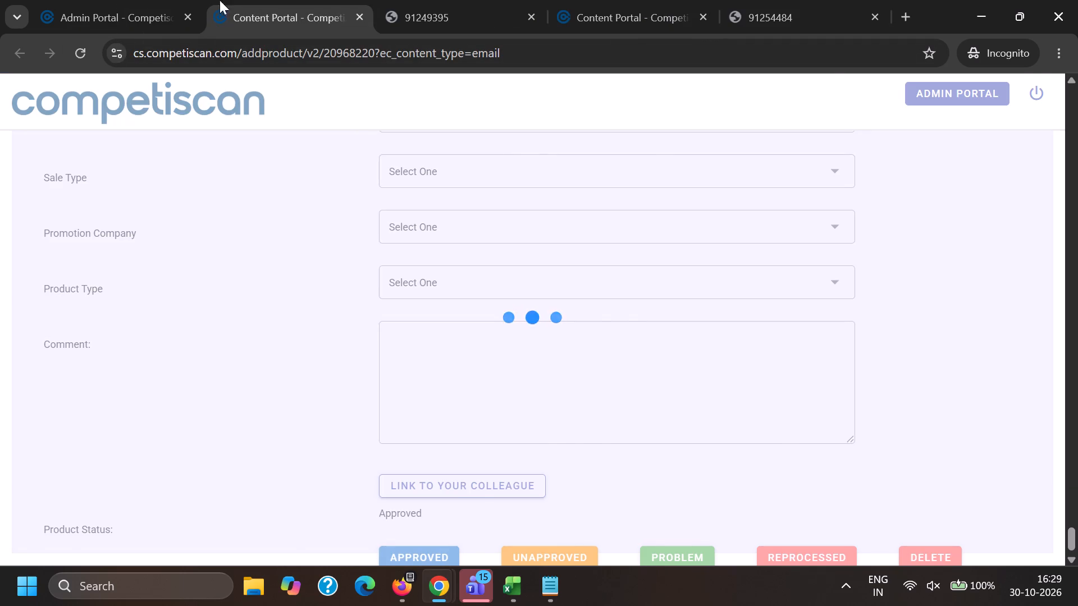
click(134, 0)
scroll(282, 237, down, 17)
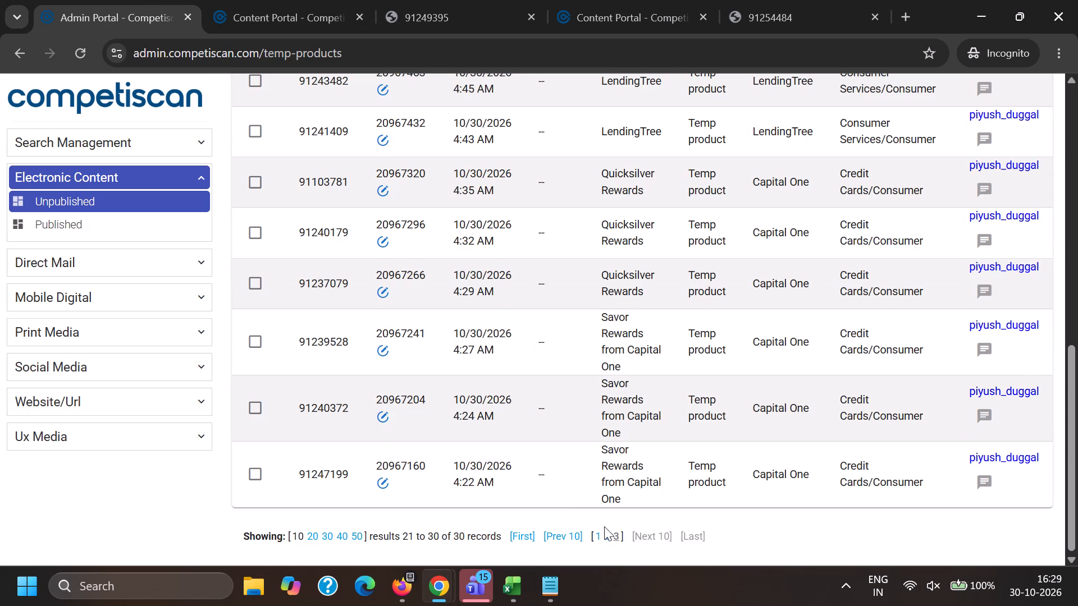
click(604, 532)
click(302, 0)
click(97, 0)
scroll(424, 311, down, 16)
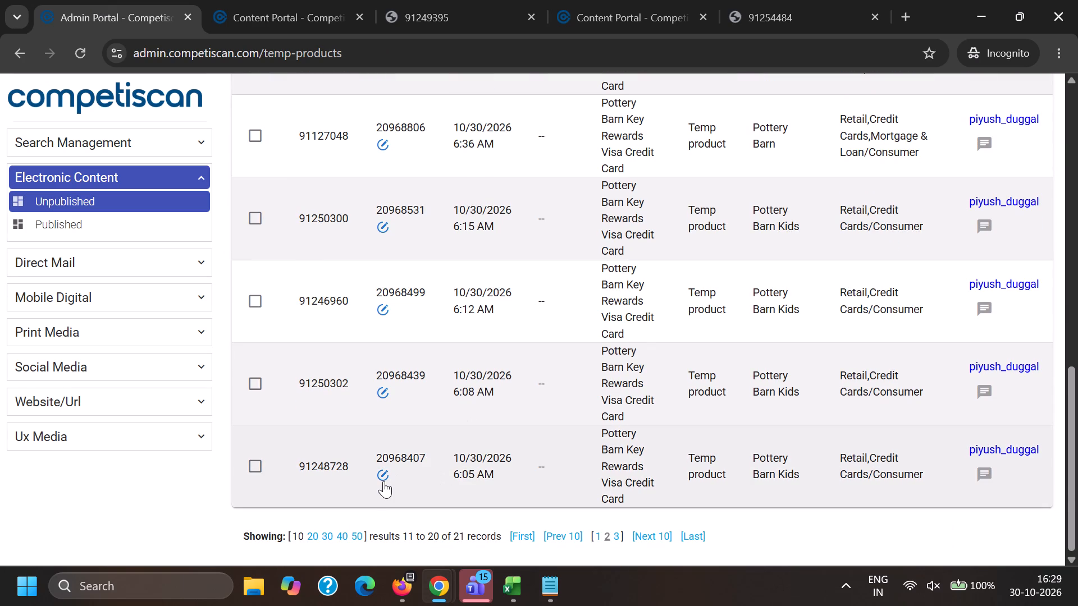
ctrl+click(383, 480)
ctrl+click(383, 392)
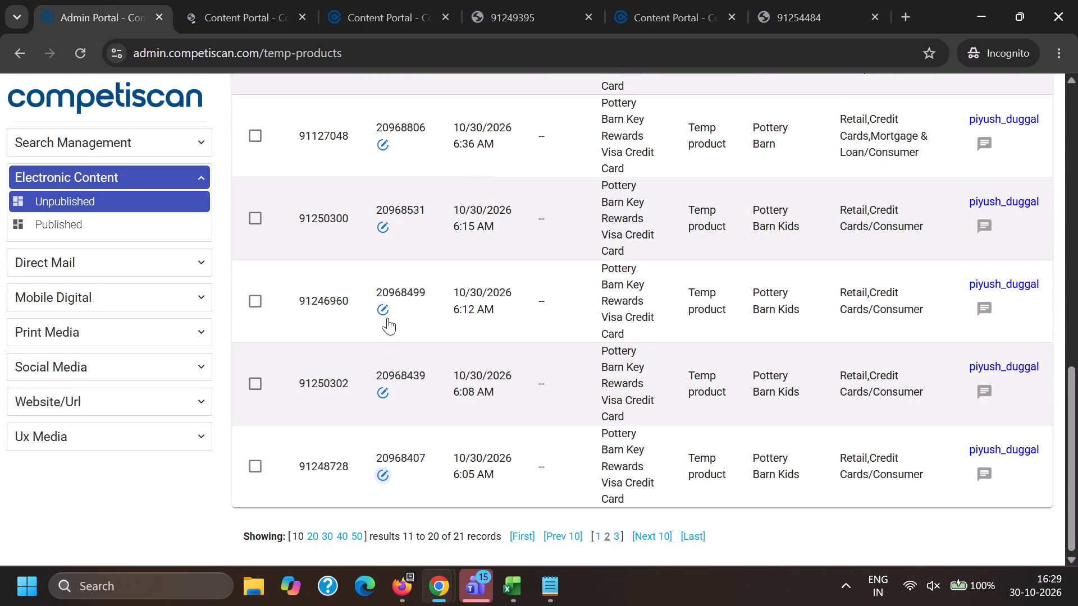
ctrl+click(385, 309)
ctrl+click(381, 224)
Open Pottery Barn products 20968806, 20968952 and 20968995, LendingTree product 20970618 and Capital One product 20970710 for editing.
scroll(382, 358, up, 3)
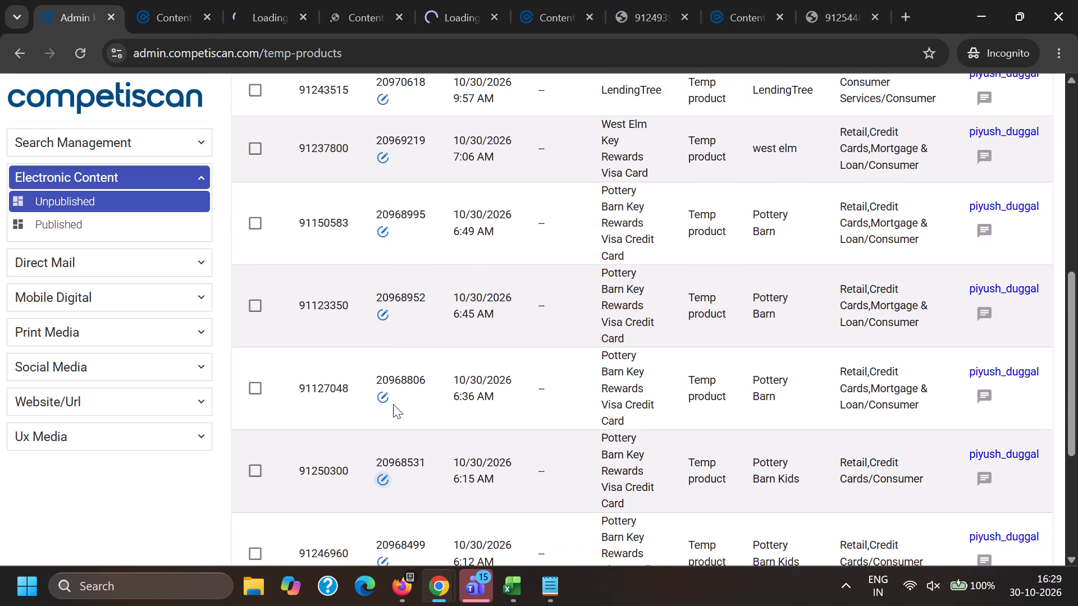
ctrl+click(385, 398)
ctrl+click(384, 312)
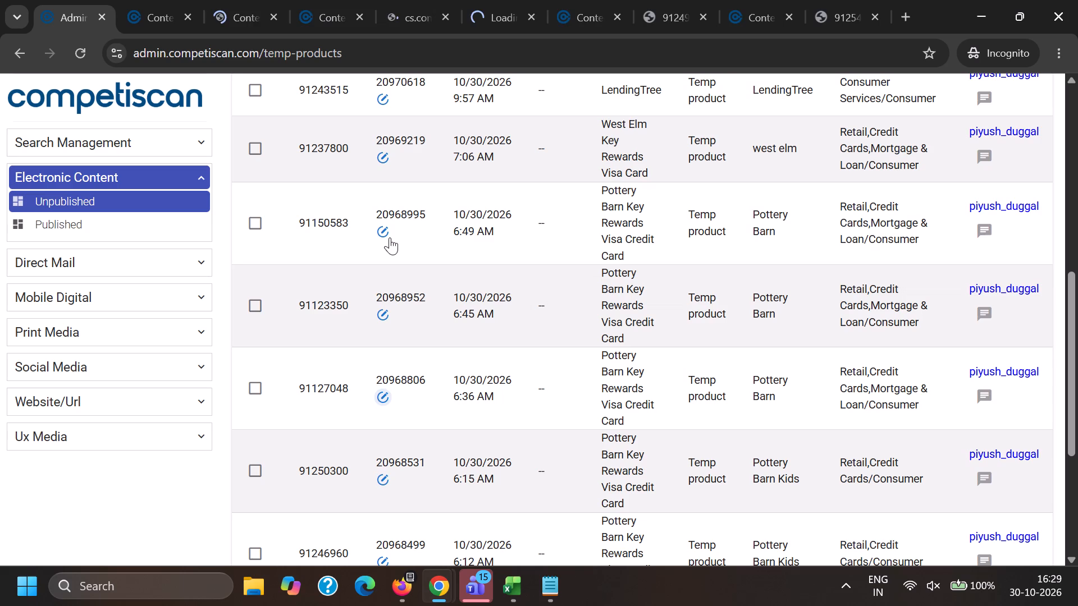
ctrl+click(383, 230)
scroll(397, 334, up, 3)
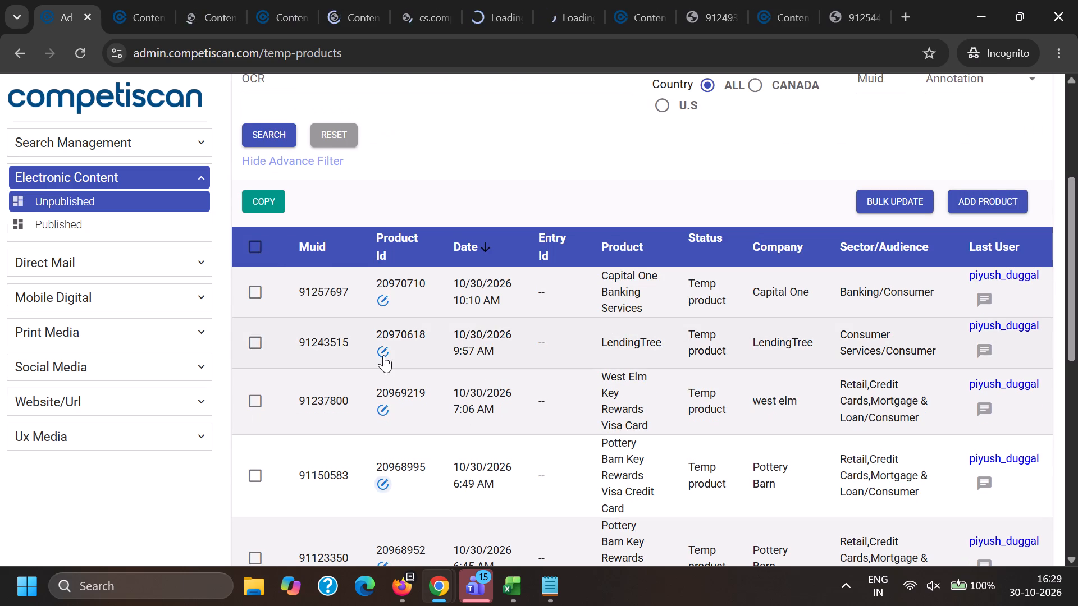
ctrl+click(383, 355)
ctrl+click(383, 304)
Copy the page link of Pottery Barn Kids product 20968407.
click(107, 0)
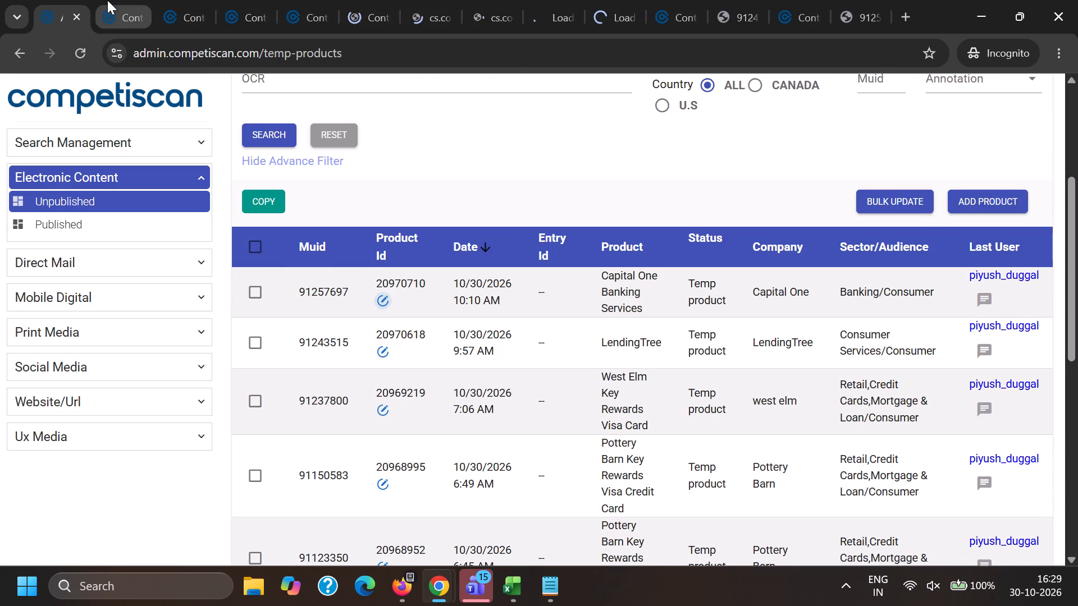
triple_click(170, 45)
key(ctrl+a)
key(ctrl+c)
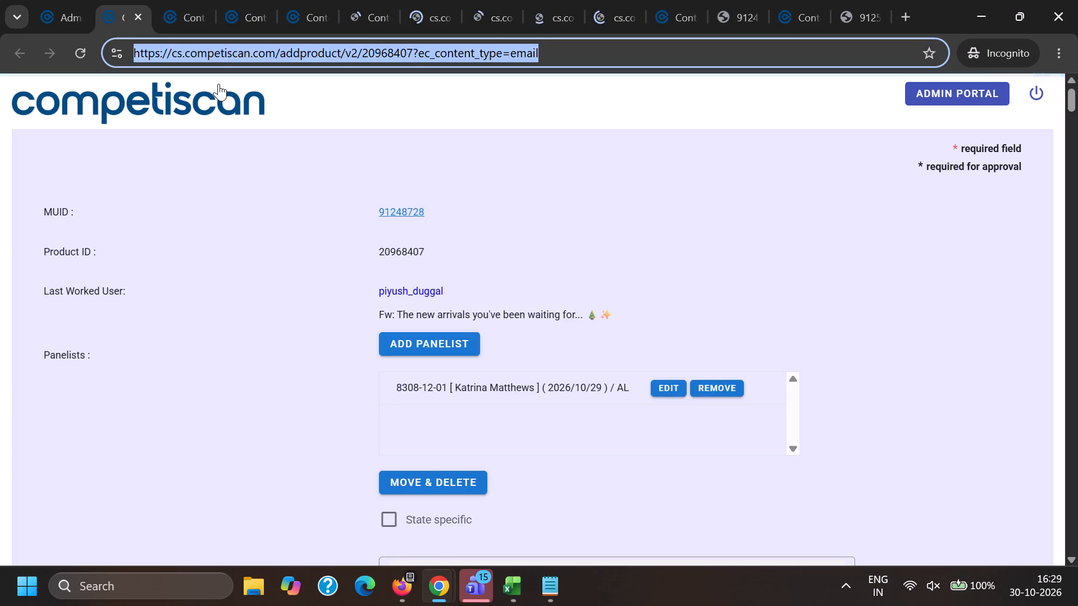
Paste the copied link of product 20968407 into the link column of Excel log row 7173, MUID 91248728.
key(alt+Tab)
click(276, 358)
key(ctrl+v)
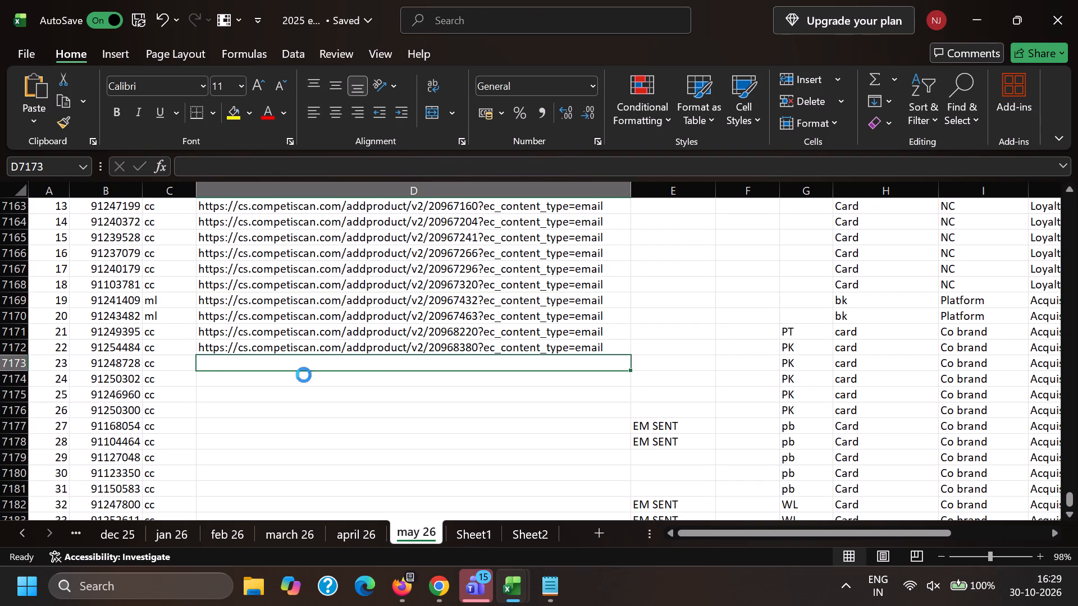
Copy the page link of Pottery Barn Kids product 20968439 into log row 7174, MUID 91250302.
click(285, 382)
key(alt+Tab)
click(172, 0)
triple_click(230, 56)
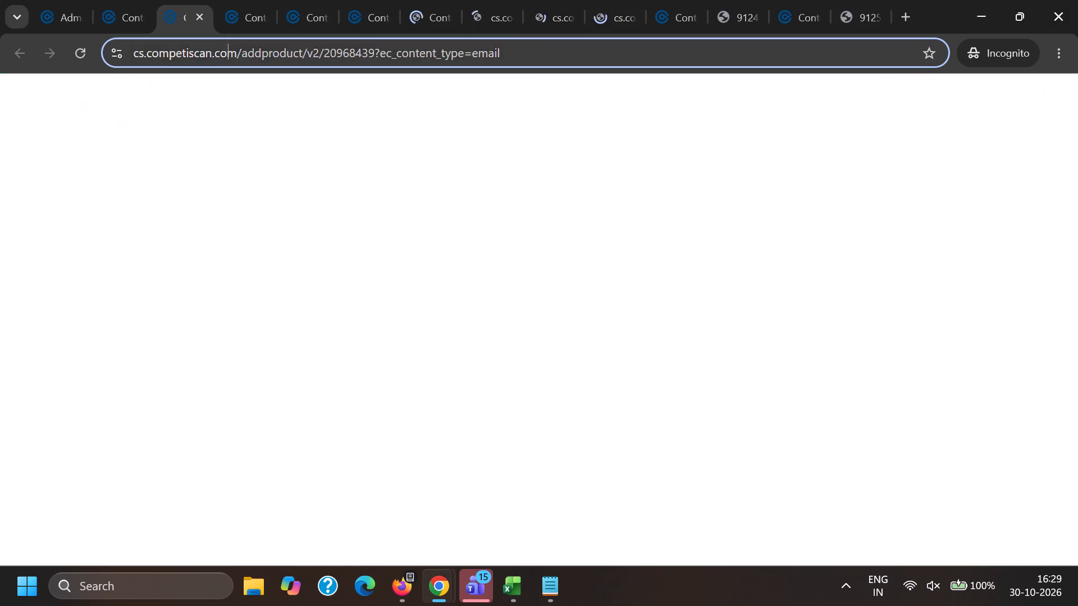
key(ctrl+c)
key(alt+Tab)
key(ctrl+v)
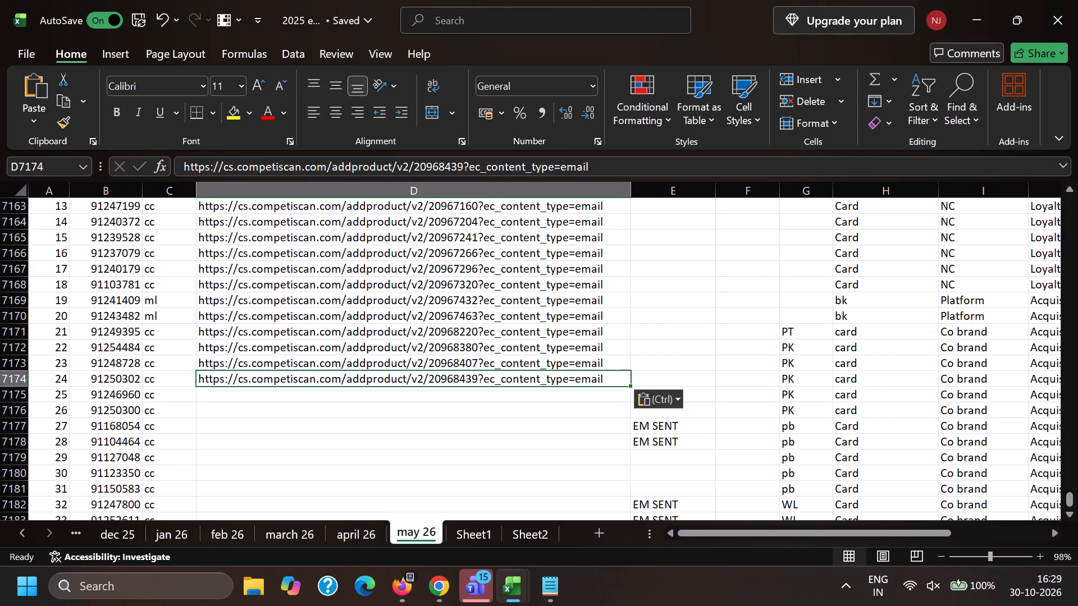
Copy the page link of Pottery Barn Kids product 20968499 into log row 7175, MUID 91246960.
click(245, 392)
key(alt+Tab)
click(519, 149)
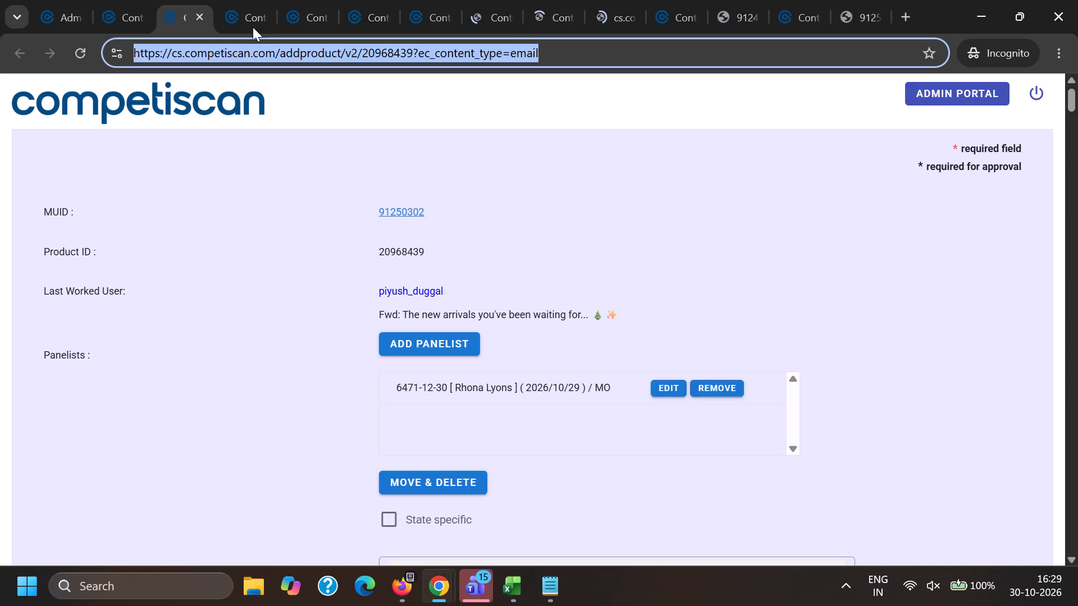
click(250, 0)
triple_click(266, 55)
key(ctrl+c)
key(alt+Tab)
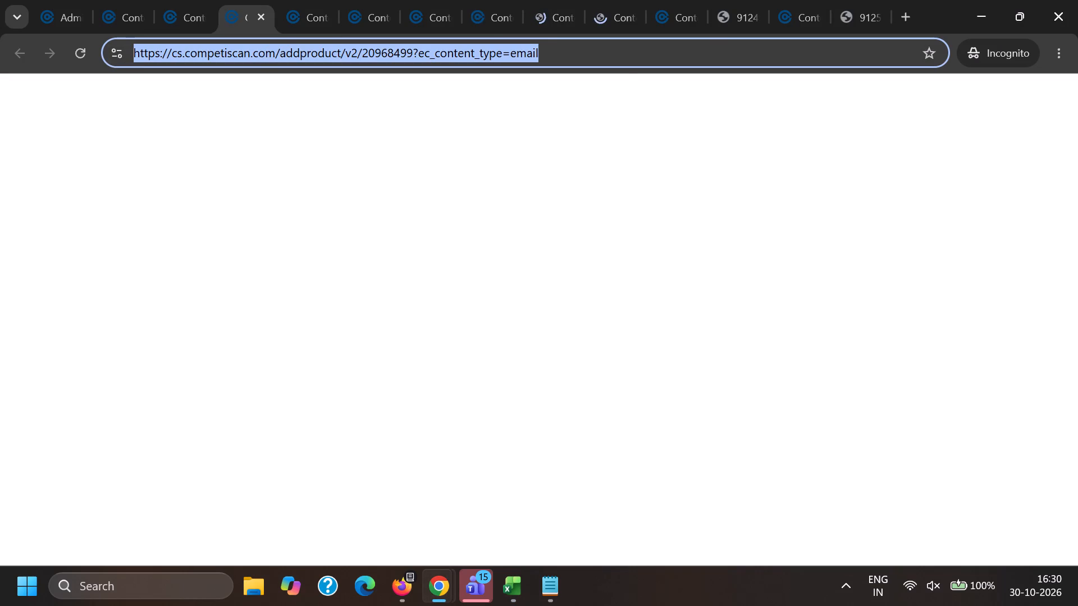
key(ctrl+v)
Copy the page link of Pottery Barn Kids product 20968531 into log row 7176, MUID 91250300.
click(231, 410)
key(alt+Tab)
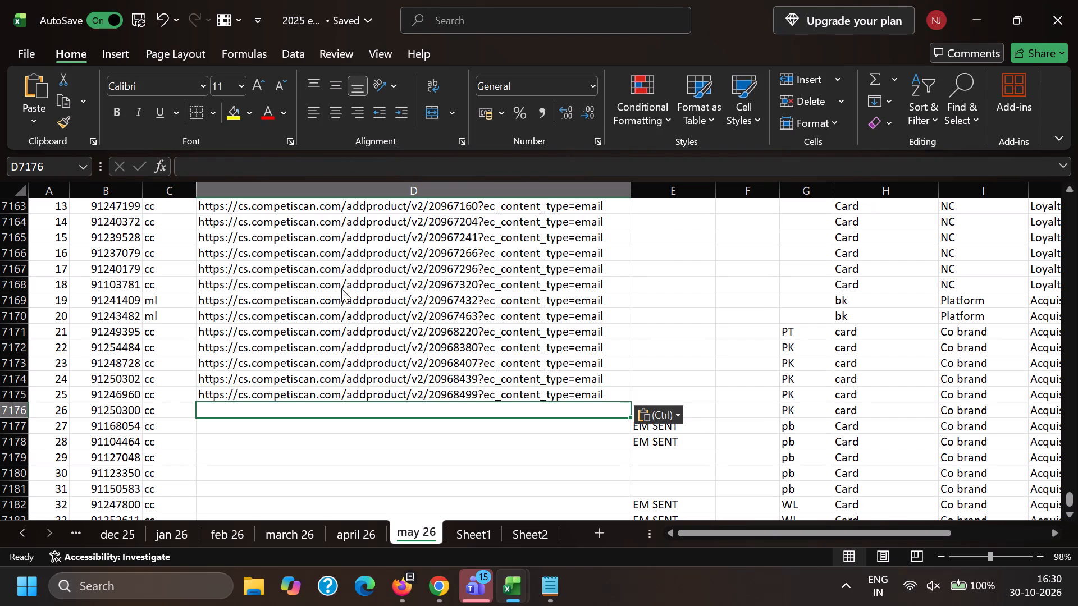
click(310, 0)
click(319, 74)
triple_click(302, 51)
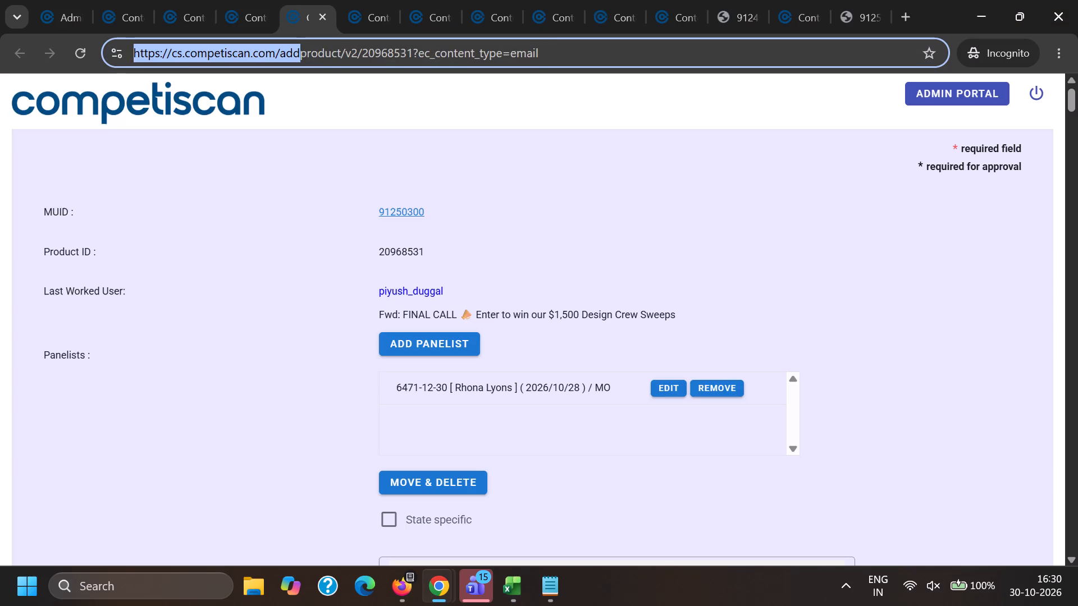
key(ctrl+c)
key(ctrl+a)
key(ctrl+c)
key(alt+Tab)
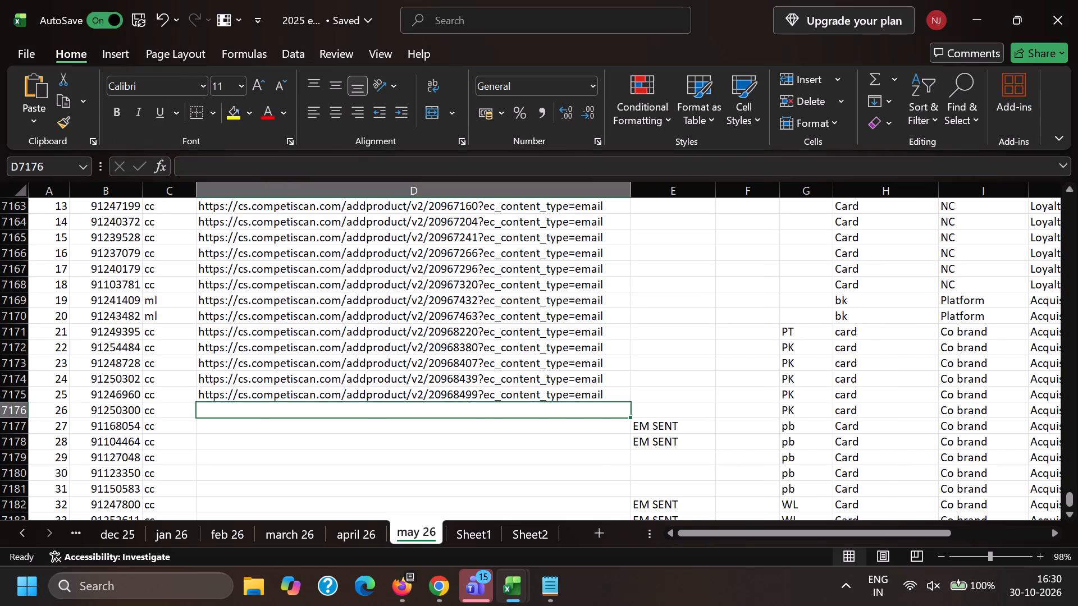
key(ctrl+v)
Copy the page link of Pottery Barn product 20968806 into log row 7179, MUID 91127048.
scroll(331, 410, down, 2)
click(462, 333)
key(alt+Tab)
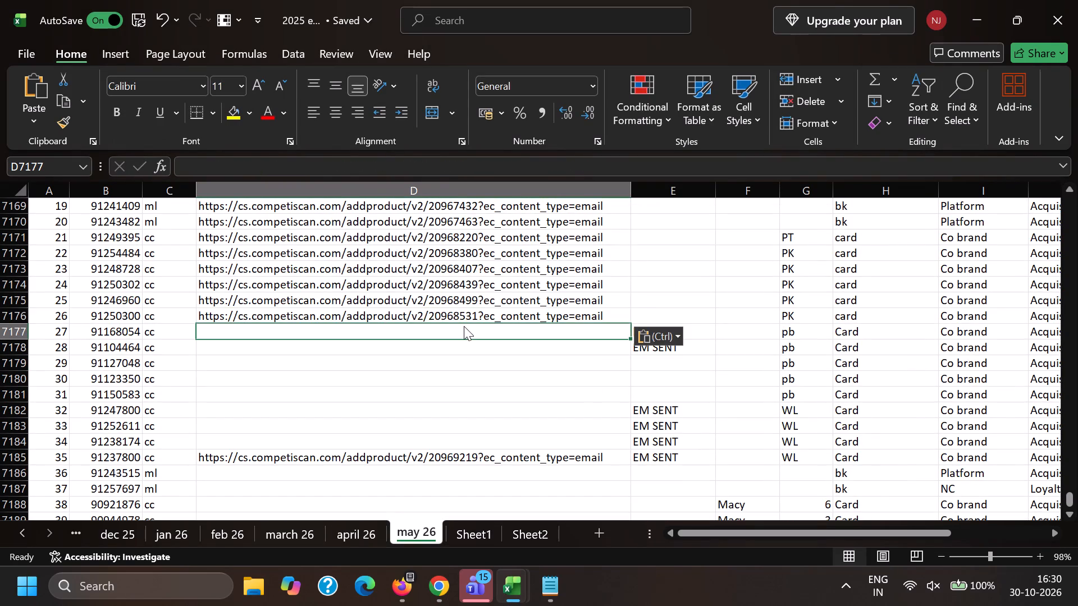
click(367, 0)
triple_click(391, 64)
key(ctrl+c)
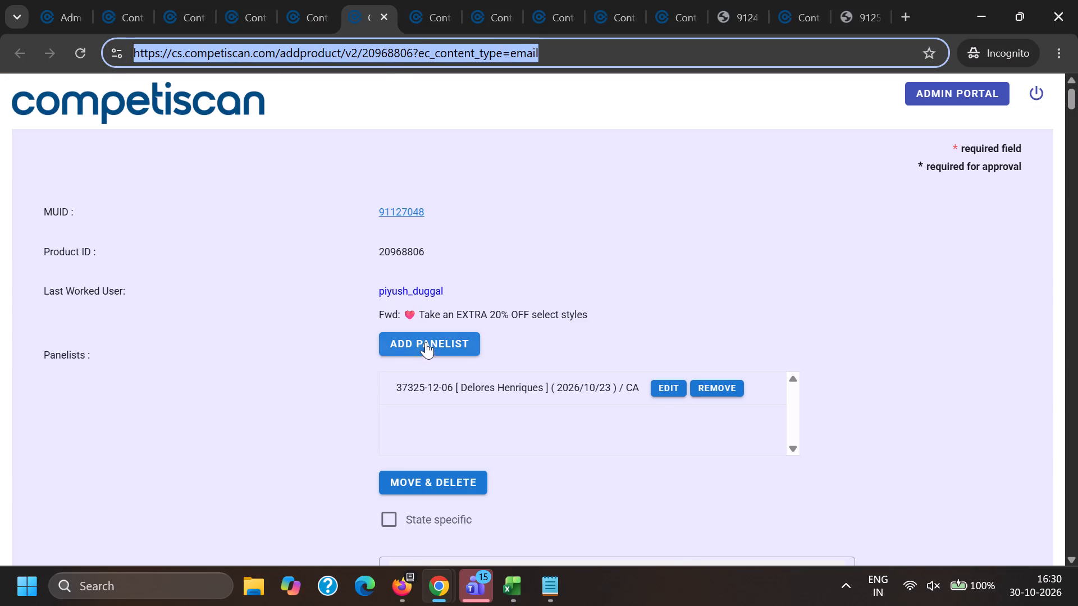
key(alt+Tab)
click(451, 360)
key(ctrl+v)
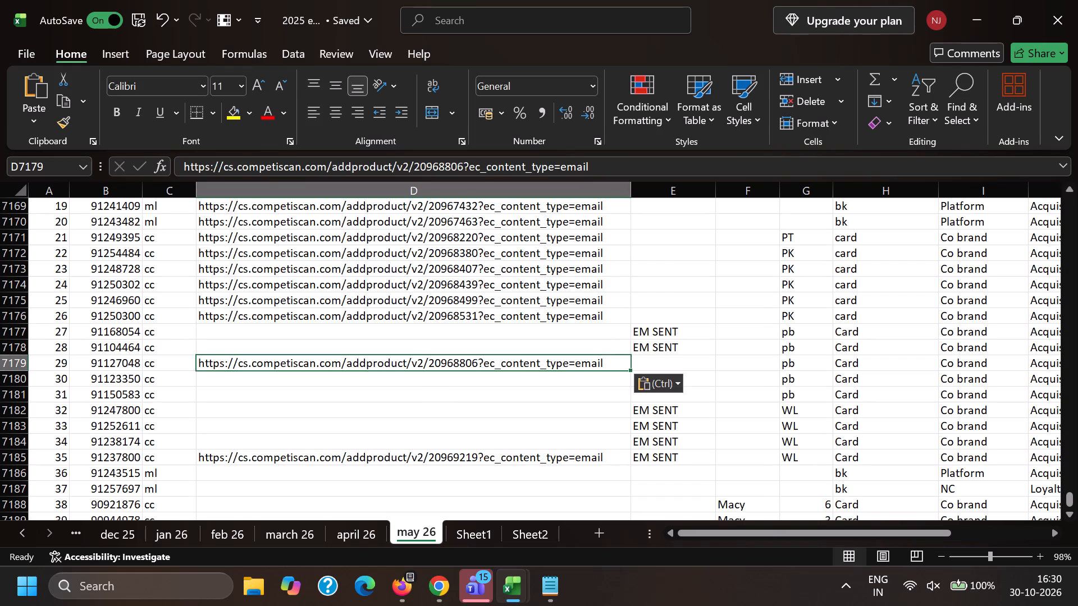
Copy the page link of Pottery Barn product 20968952 into log row 7180, MUID 91123350.
click(274, 380)
key(alt+Tab)
click(437, 5)
triple_click(431, 47)
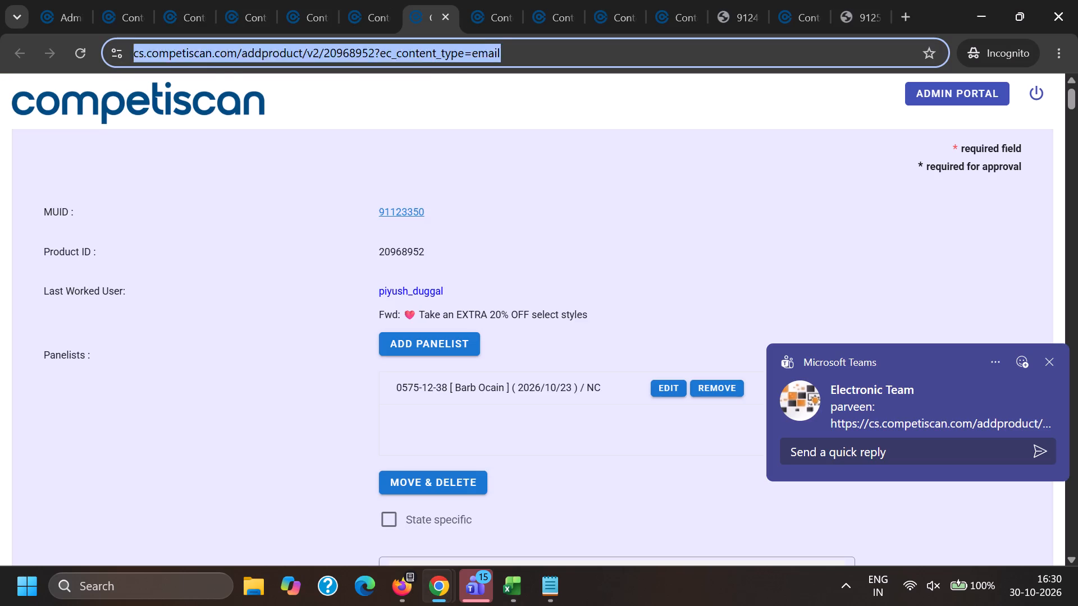
key(ctrl+c)
key(alt+Tab)
key(ctrl+v)
Copy the page link of Pottery Barn product 20968995 into log row 7181, MUID 91150583.
scroll(274, 352, down, 2)
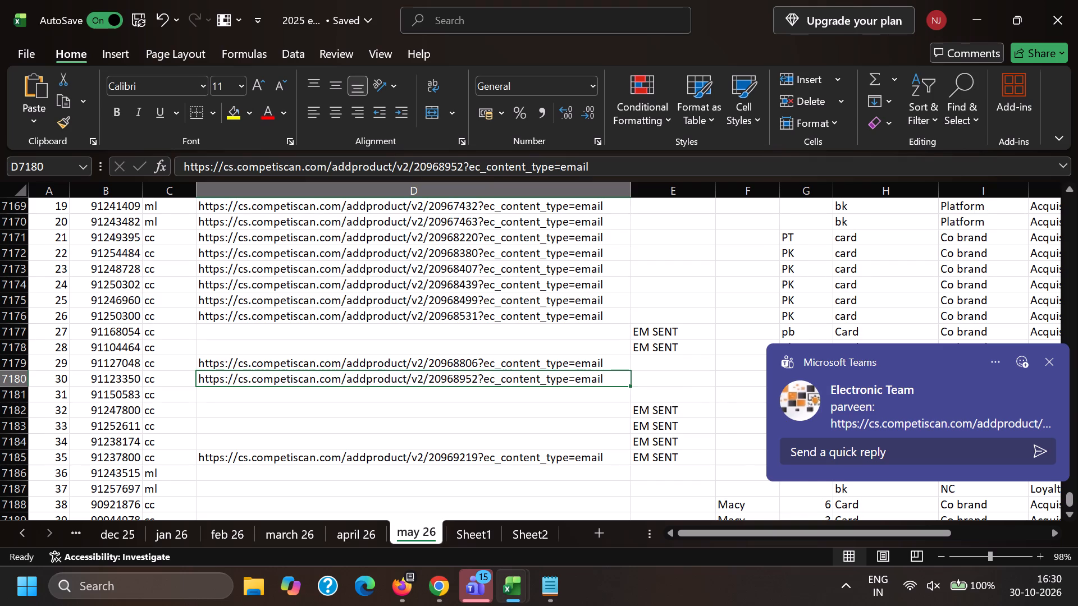
click(328, 299)
key(alt+Tab)
click(488, 0)
triple_click(504, 49)
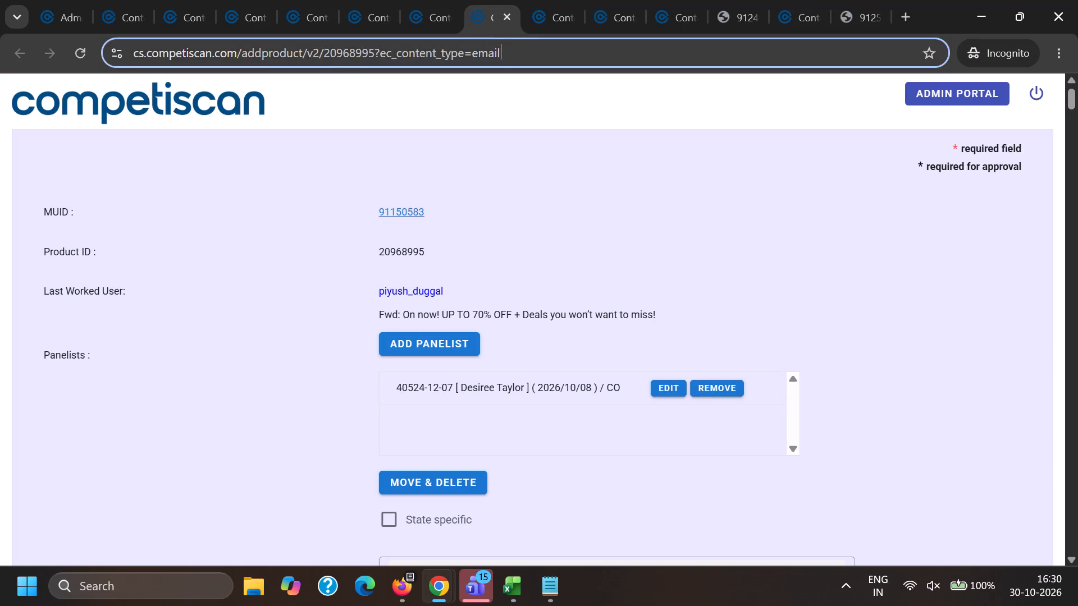
key(ctrl+c)
key(alt+Tab)
key(ctrl+v)
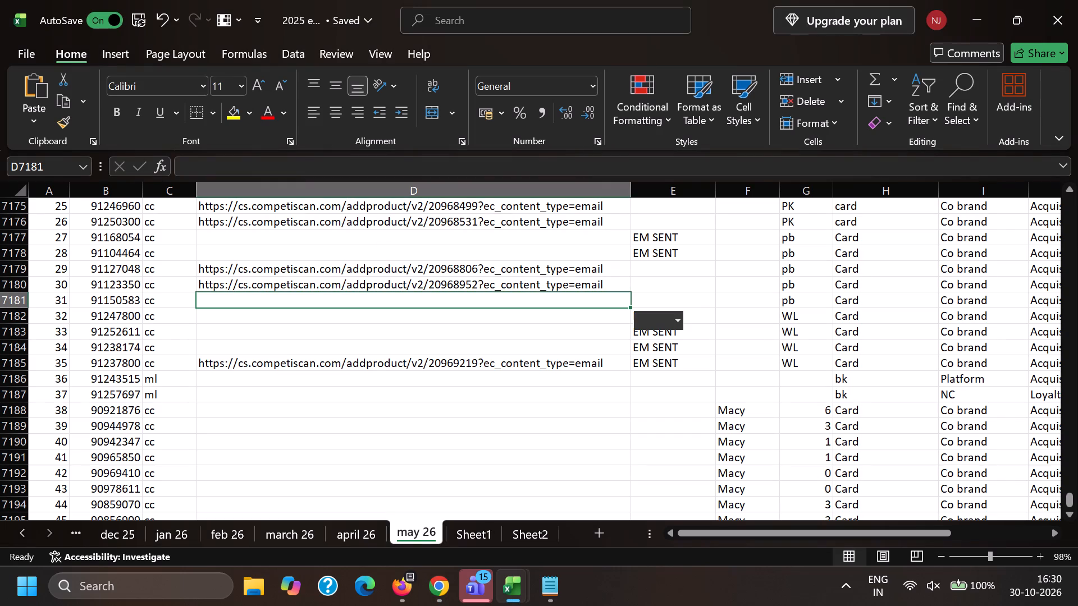
Copy the page link of LendingTree product 20970618 into log row 7186, MUID 91243515.
click(214, 316)
key(alt+Tab)
click(569, 0)
triple_click(548, 61)
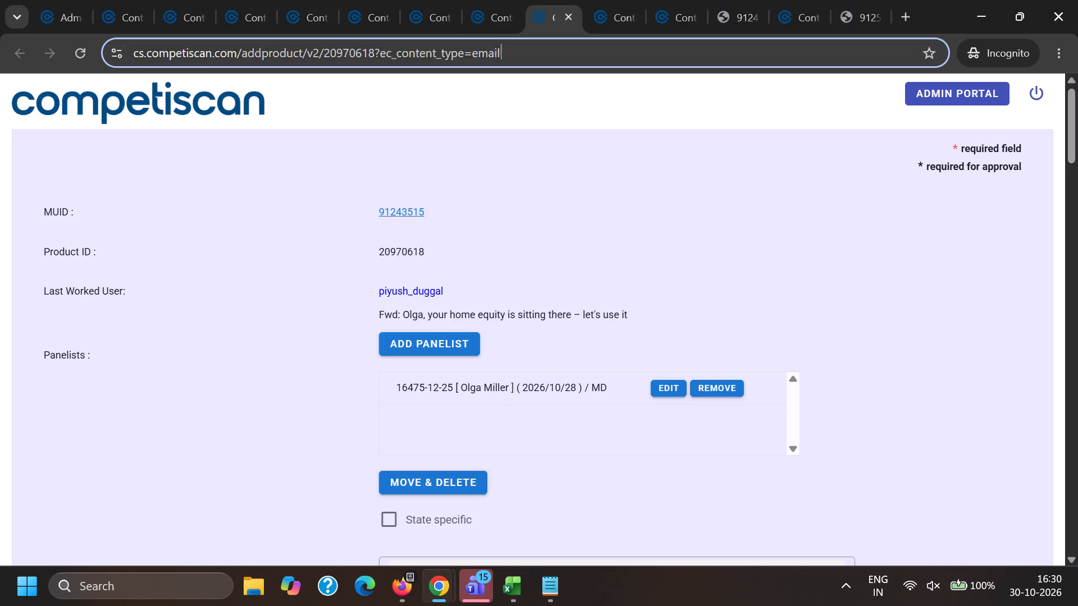
key(ctrl+c)
key(alt+Tab)
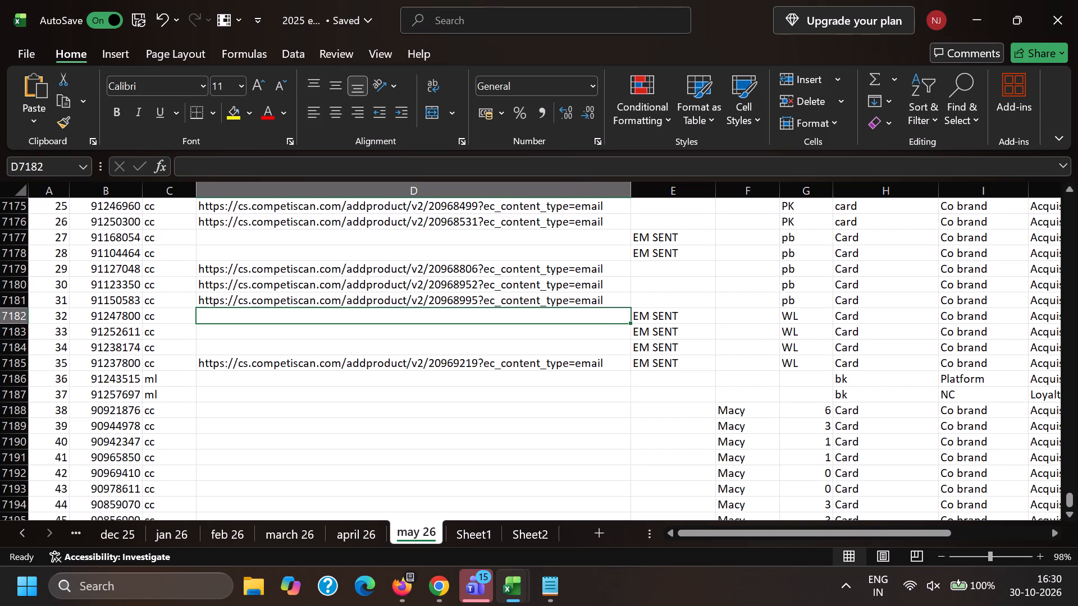
scroll(332, 324, down, 1)
click(209, 332)
key(ctrl+v)
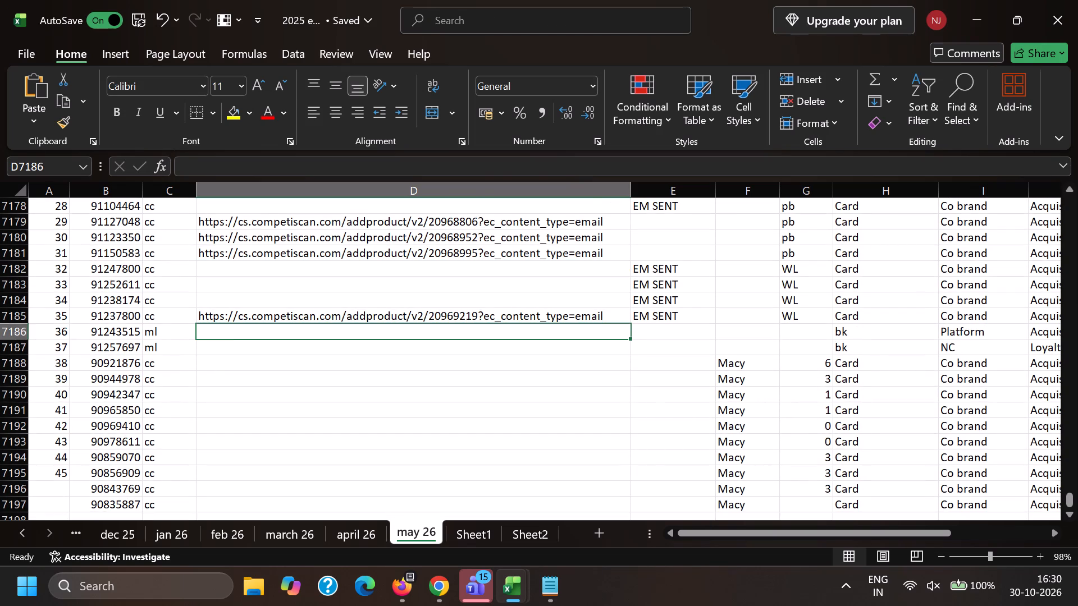
Copy the page link of Capital One product 20970710 into log row 7187, MUID 91257697.
click(232, 348)
key(alt+Tab)
click(625, 0)
triple_click(627, 52)
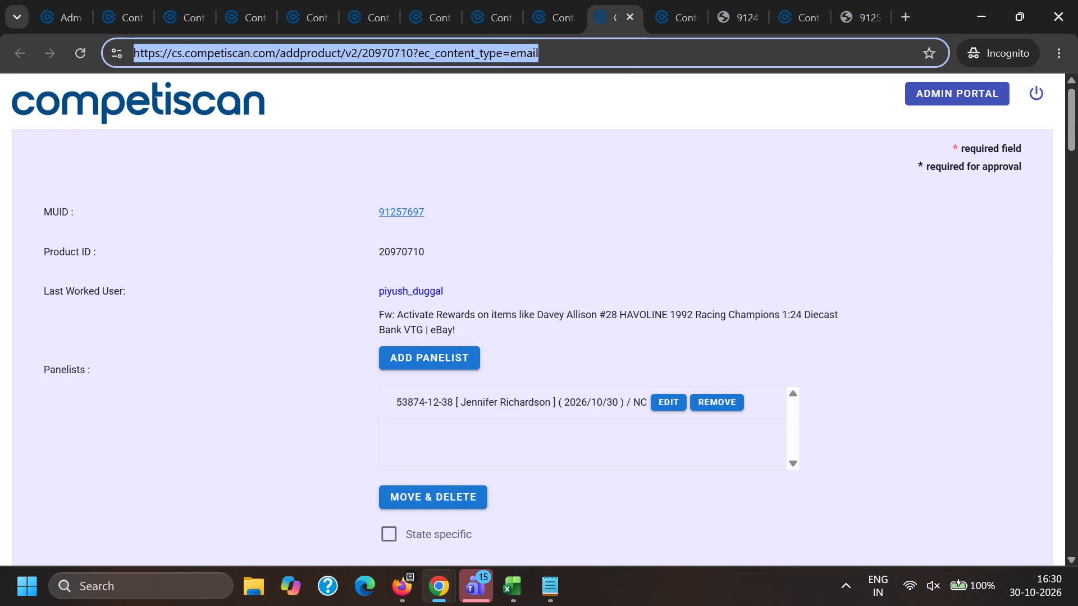
key(ctrl+c)
key(alt+Tab)
key(ctrl+v)
scroll(272, 298, down, 1)
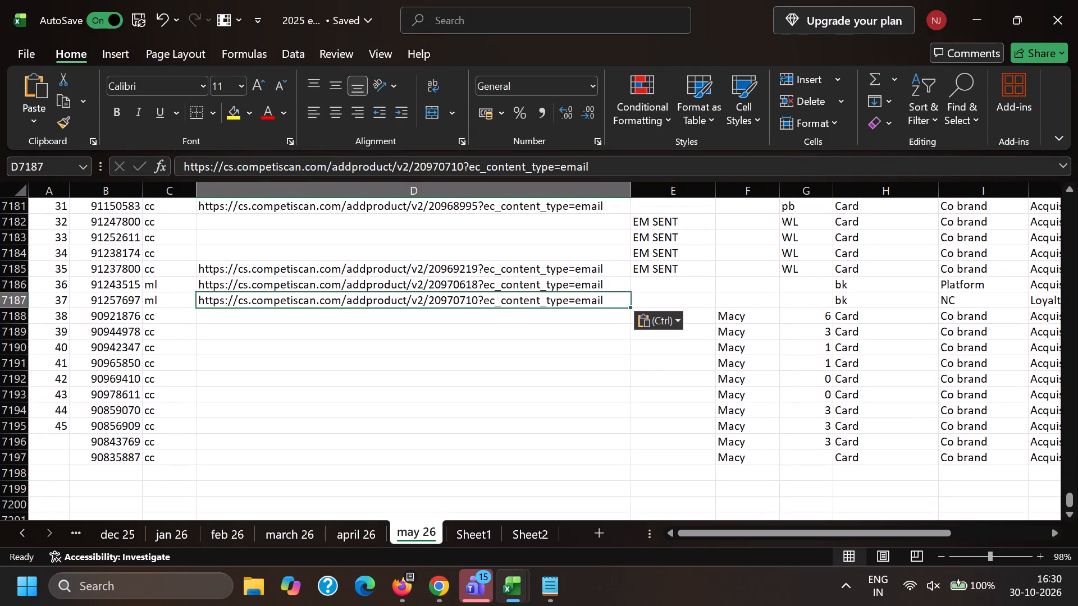
click(266, 313)
Close the finished page of product 20968220 and the other leftover product and PDF pages after it.
key(alt+Tab)
click(678, 3)
double_click(689, 17)
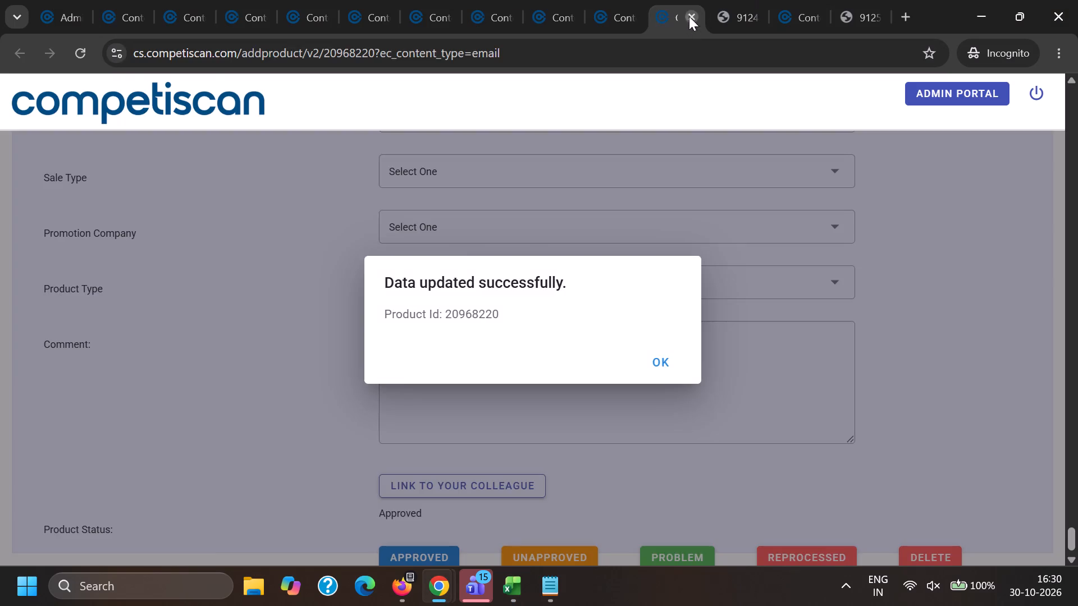
click(689, 17)
click(689, 17)
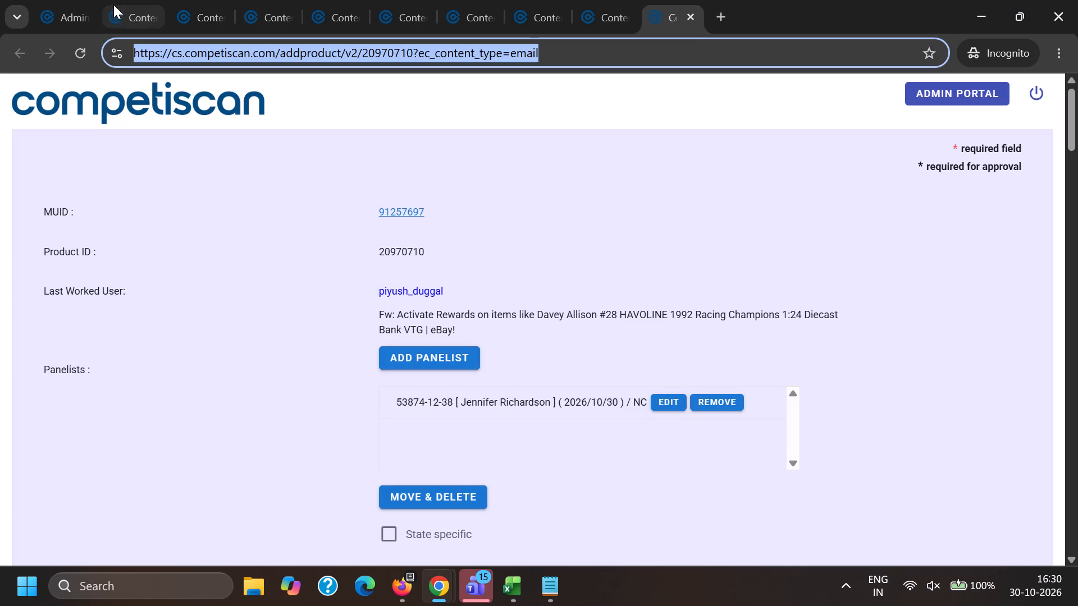
Open the processed PDFs of Pottery Barn Kids products 20968407, 20968439, 20968499 and 20968531 for viewing.
click(121, 1)
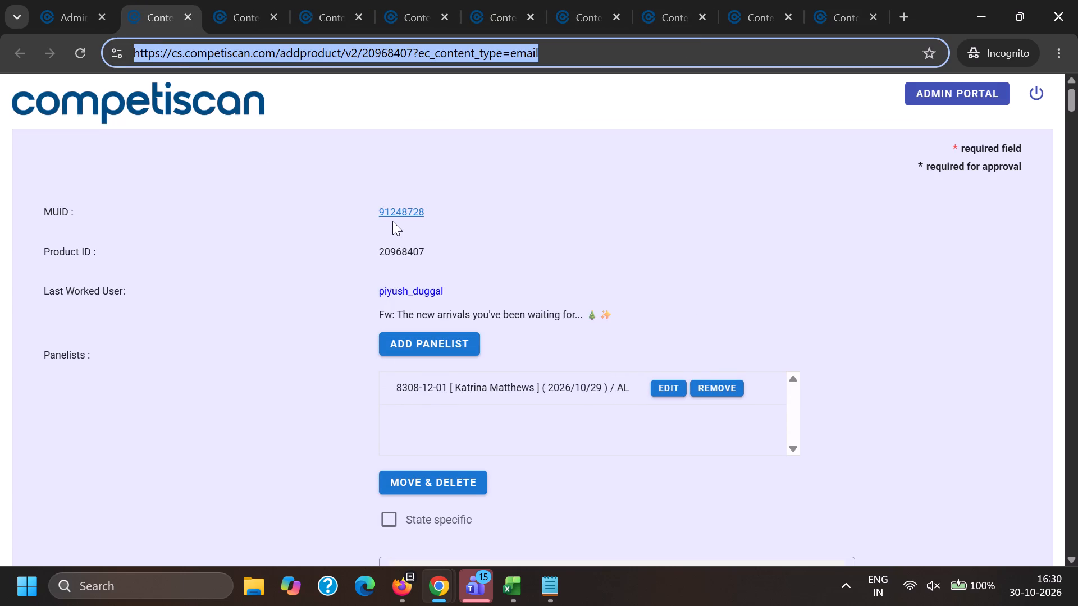
scroll(481, 274, down, 5)
ctrl+click(854, 281)
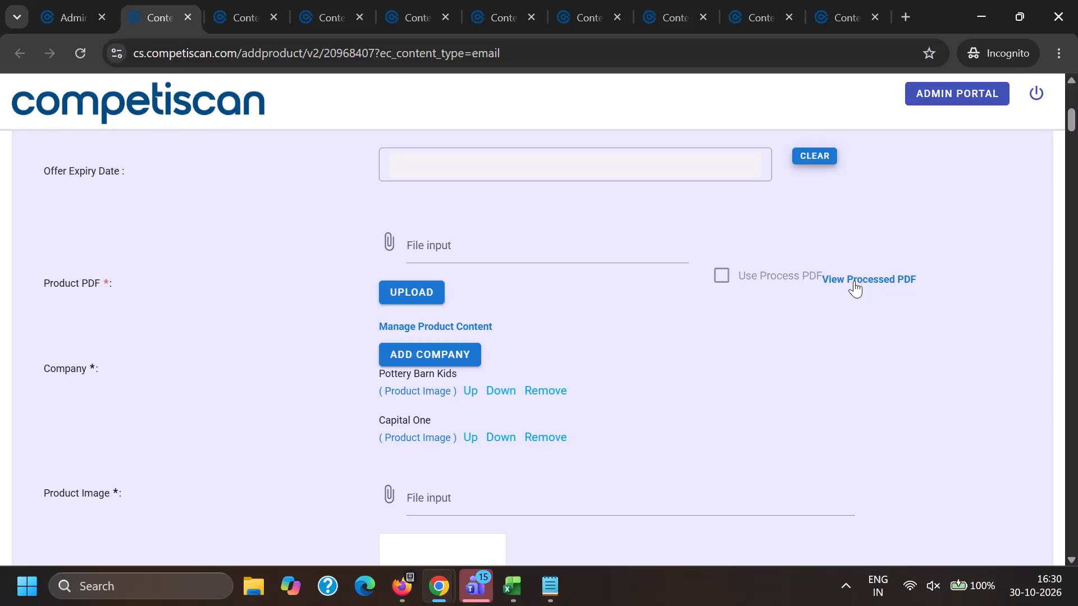
key(ctrl+Tab)
key(ctrl+Tab)
scroll(778, 293, down, 5)
ctrl+click(869, 278)
key(ctrl+Tab)
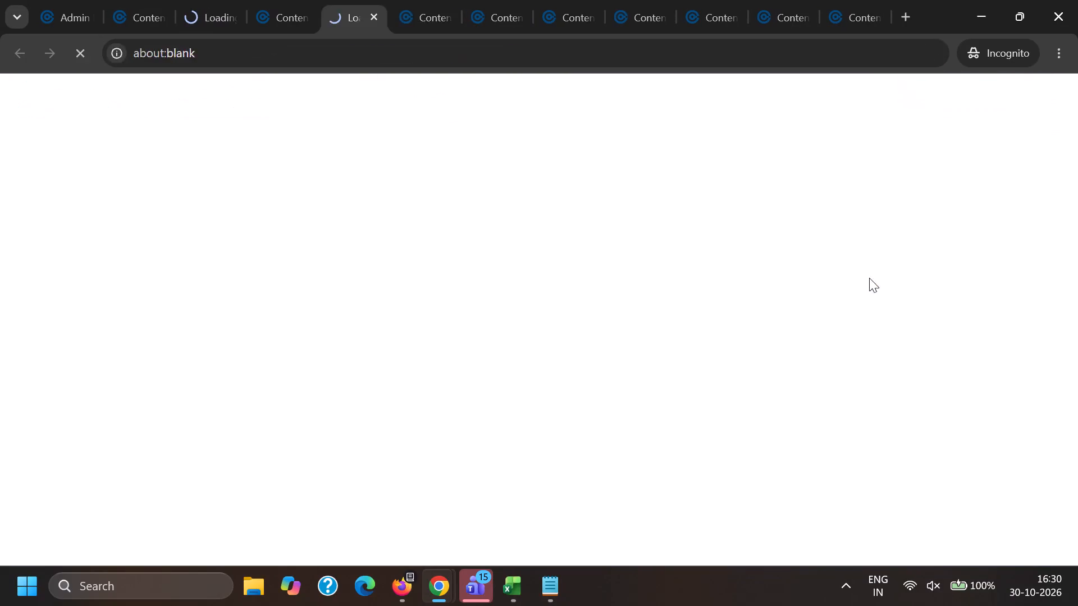
key(ctrl+Tab)
scroll(838, 272, down, 5)
ctrl+click(839, 278)
key(ctrl+Tab)
key(ctrl+Tab)
scroll(835, 281, down, 5)
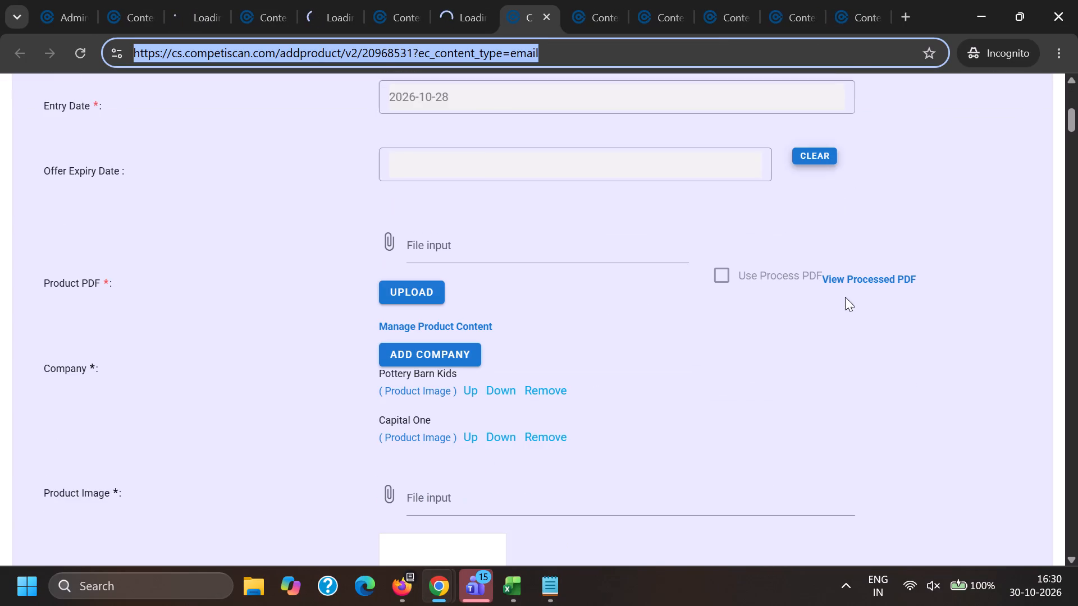
ctrl+click(845, 281)
Open the processed PDFs of Pottery Barn products 20968806, 20968952 and 20968995 for viewing.
key(ctrl+Tab)
key(ctrl+Tab)
scroll(840, 286, down, 4)
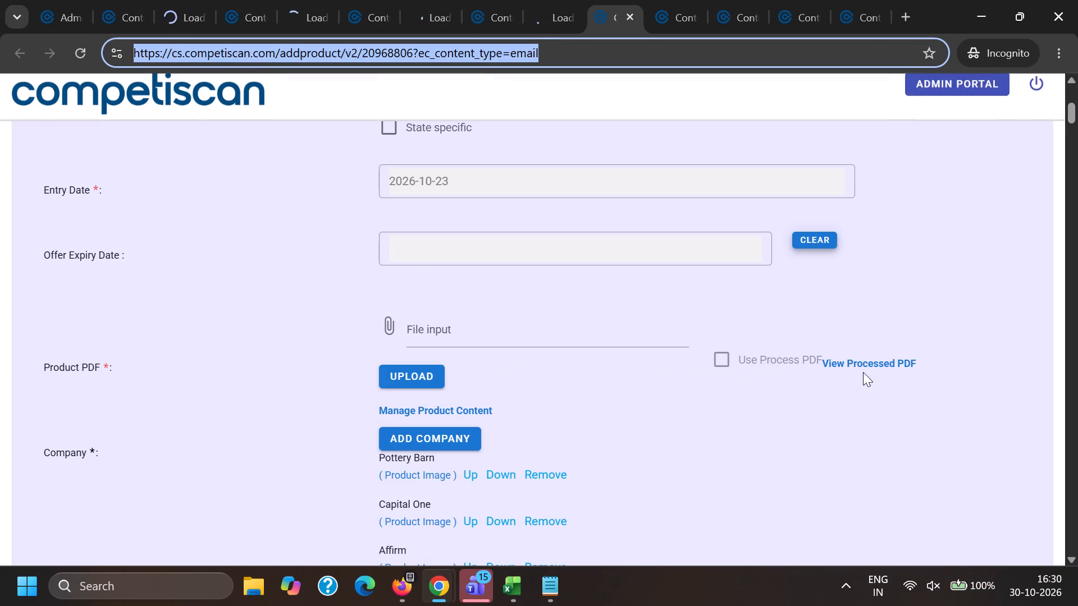
ctrl+click(852, 360)
key(ctrl+Tab)
key(ctrl+Tab)
scroll(836, 342, down, 6)
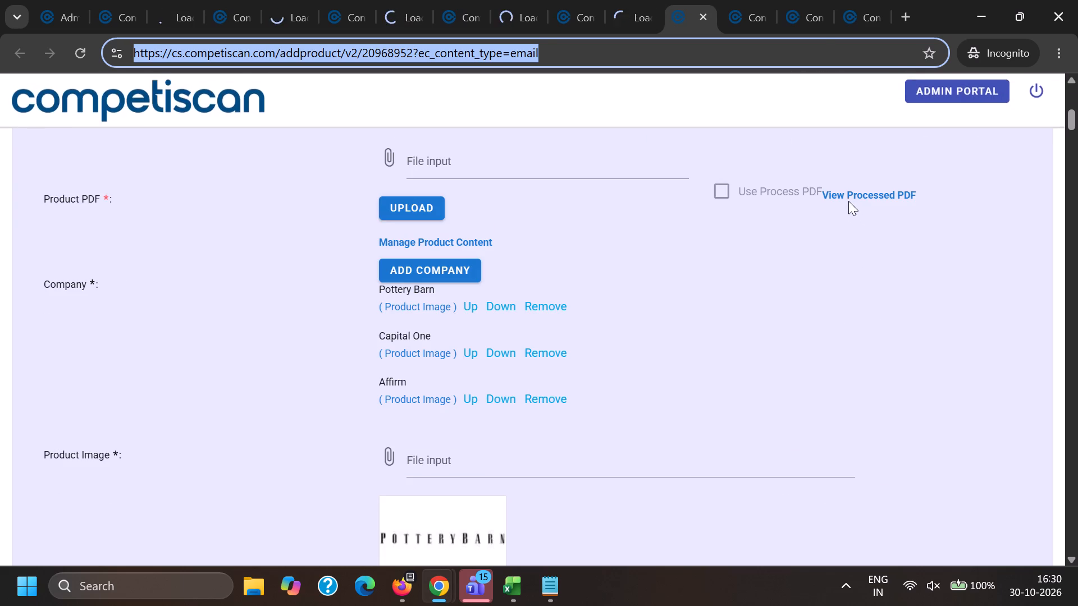
ctrl+click(846, 195)
key(ctrl+Tab)
key(ctrl+Tab)
scroll(817, 277, down, 5)
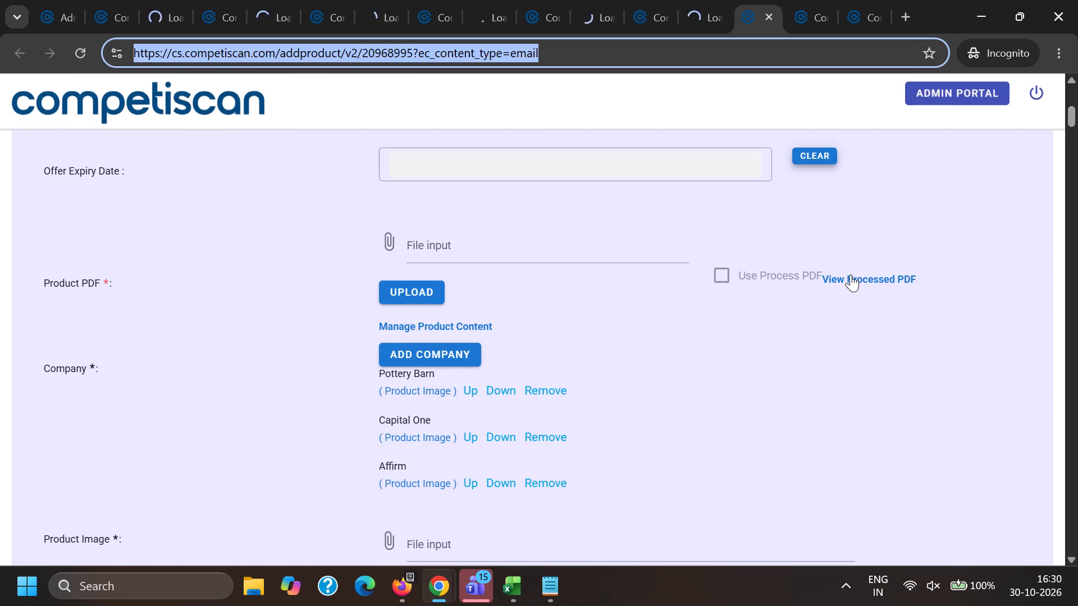
ctrl+click(851, 274)
Open the processed PDFs of LendingTree product 20970618 and Capital One product 20970710 for viewing.
key(ctrl+Tab)
key(ctrl+Tab)
scroll(844, 274, down, 5)
ctrl+click(841, 280)
key(ctrl+Tab)
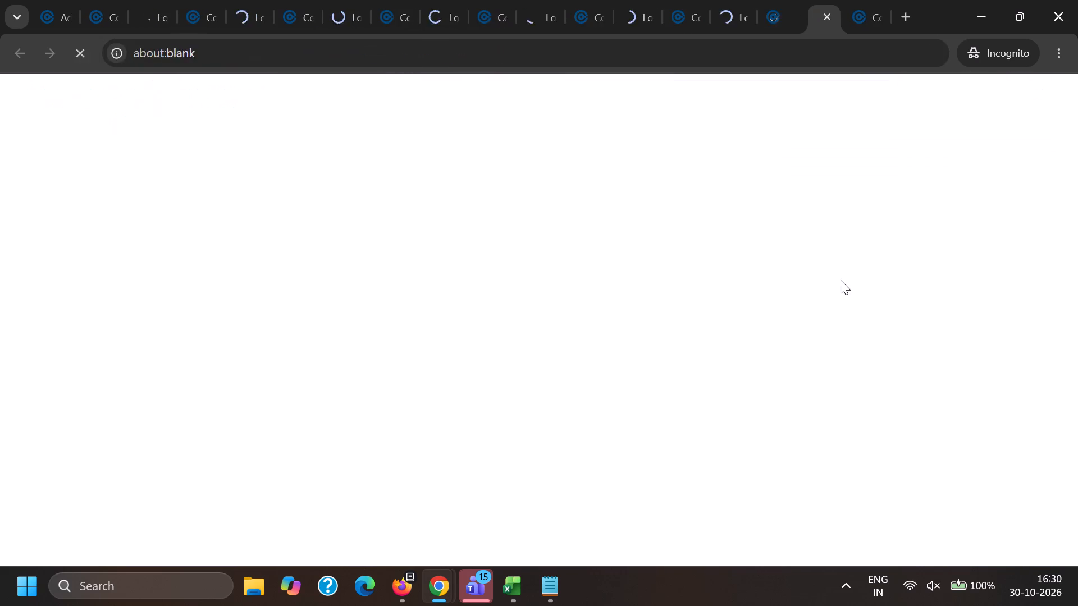
key(ctrl+Tab)
scroll(840, 279, down, 6)
ctrl+click(852, 211)
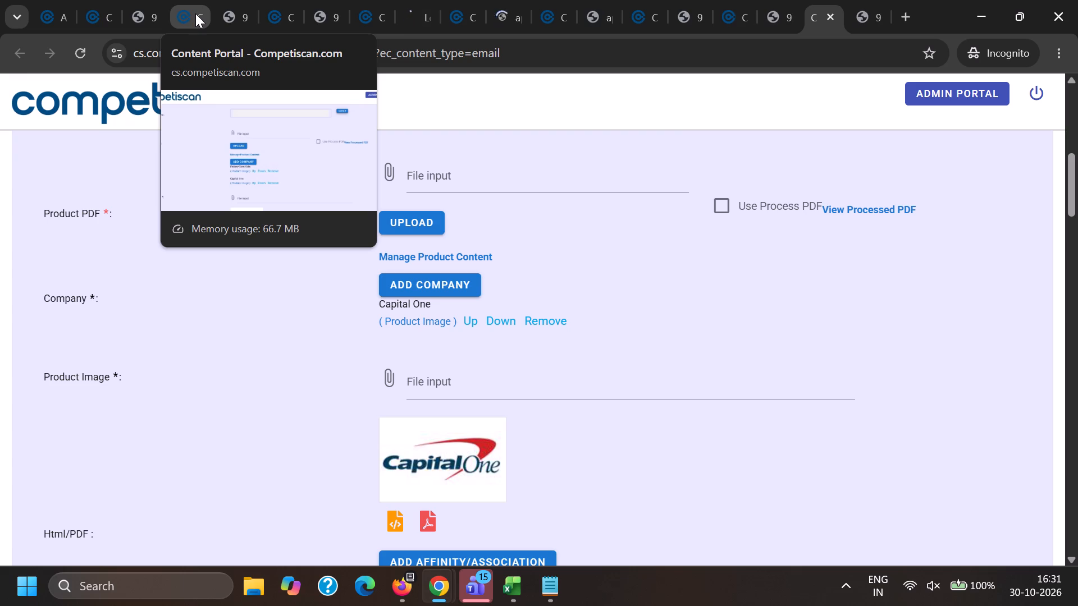
Check the processed PDF of Pottery Barn Kids product 20968407, set the product to use it, and approve the product.
click(153, 0)
click(101, 0)
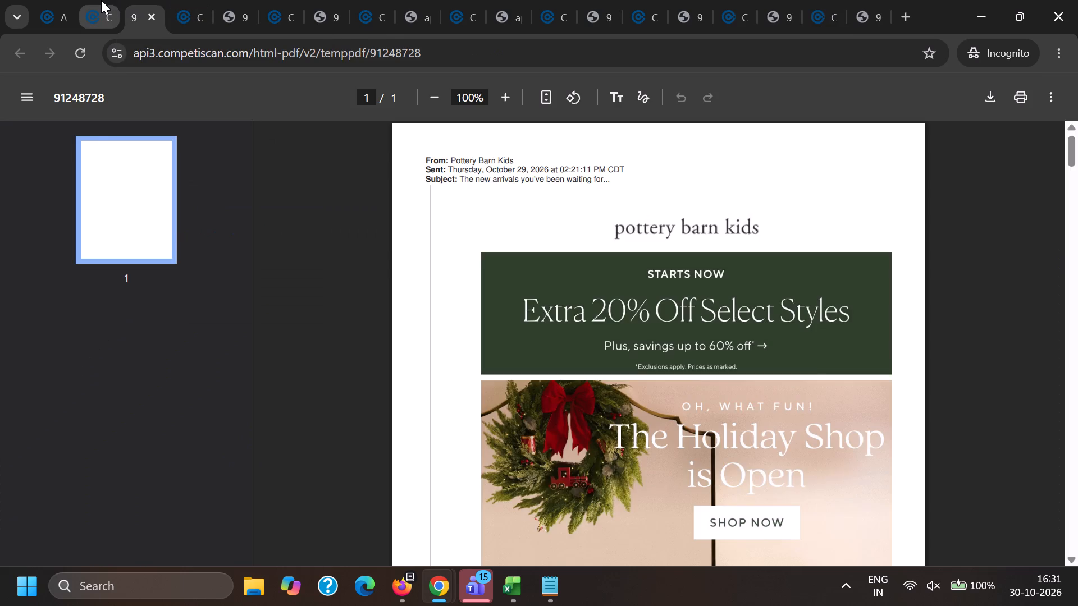
click(715, 269)
click(645, 372)
key(End)
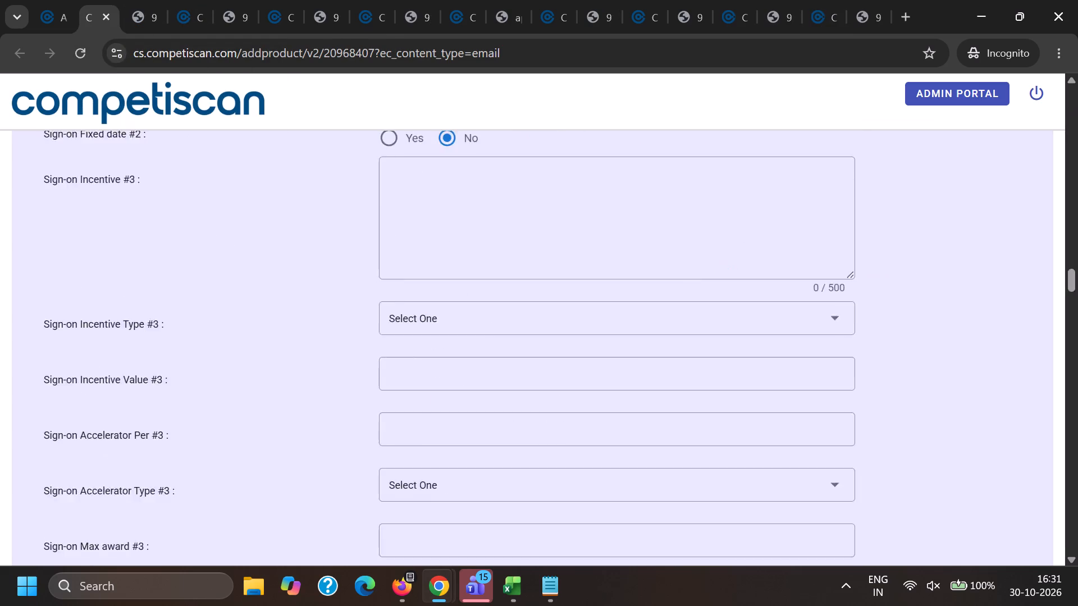
scroll(590, 381, down, 7)
click(432, 552)
Check the processed PDF of Pottery Barn Kids product 20968439, set the product to use it, and approve the product.
click(233, 0)
click(179, 0)
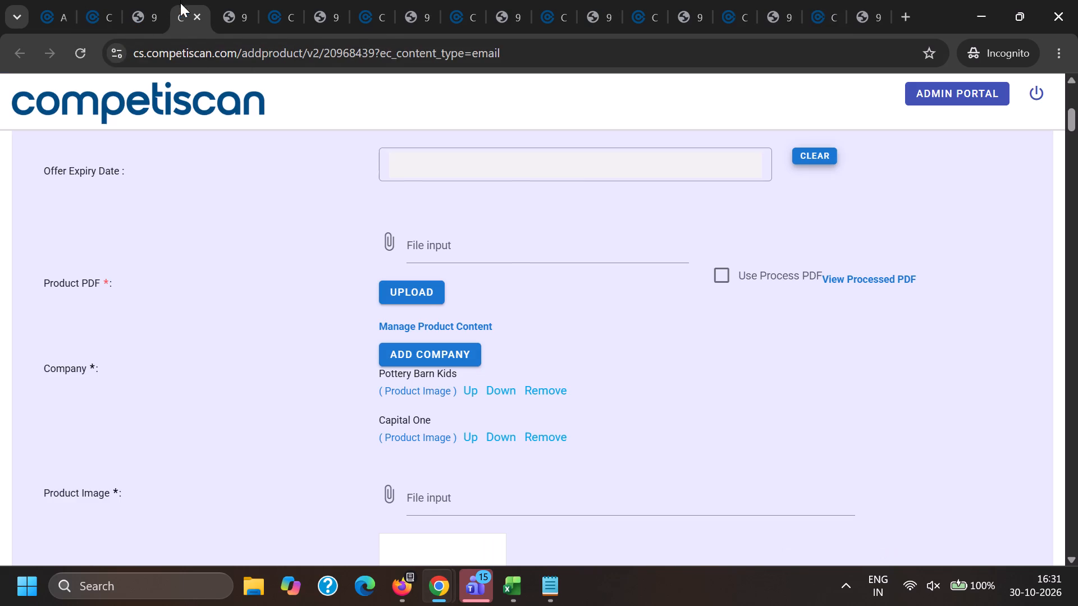
click(714, 267)
key(End)
scroll(451, 464, down, 5)
click(428, 549)
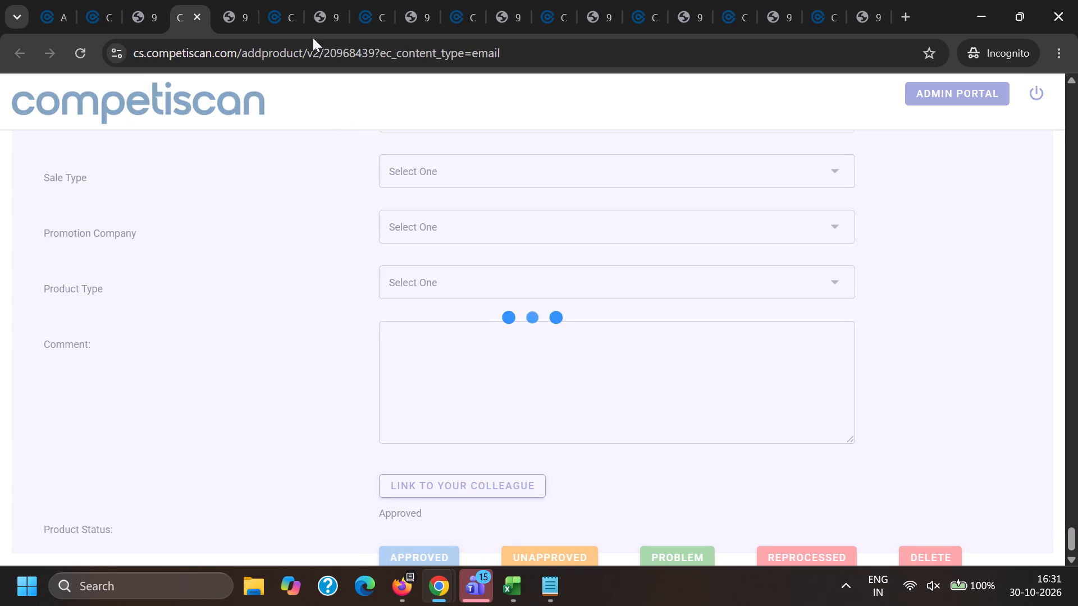
Check the processed PDF of Pottery Barn Kids product 20968499, set the product to use it, and approve the product.
click(320, 0)
click(285, 0)
click(728, 276)
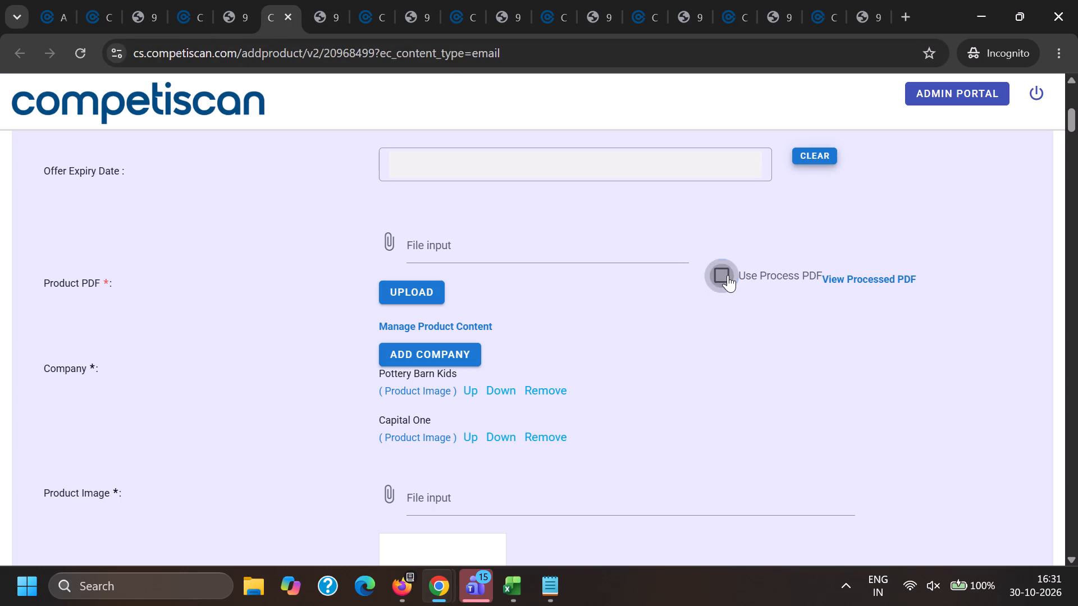
click(331, 0)
drag(1073, 180, 1077, 605)
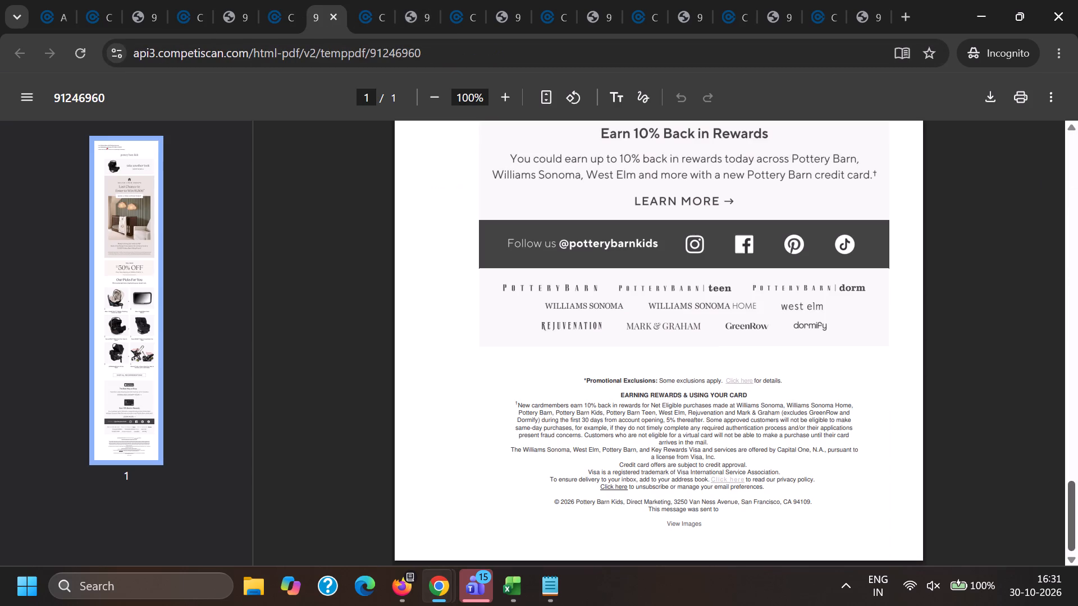
drag(1077, 605, 1077, 602)
click(276, 0)
key(End)
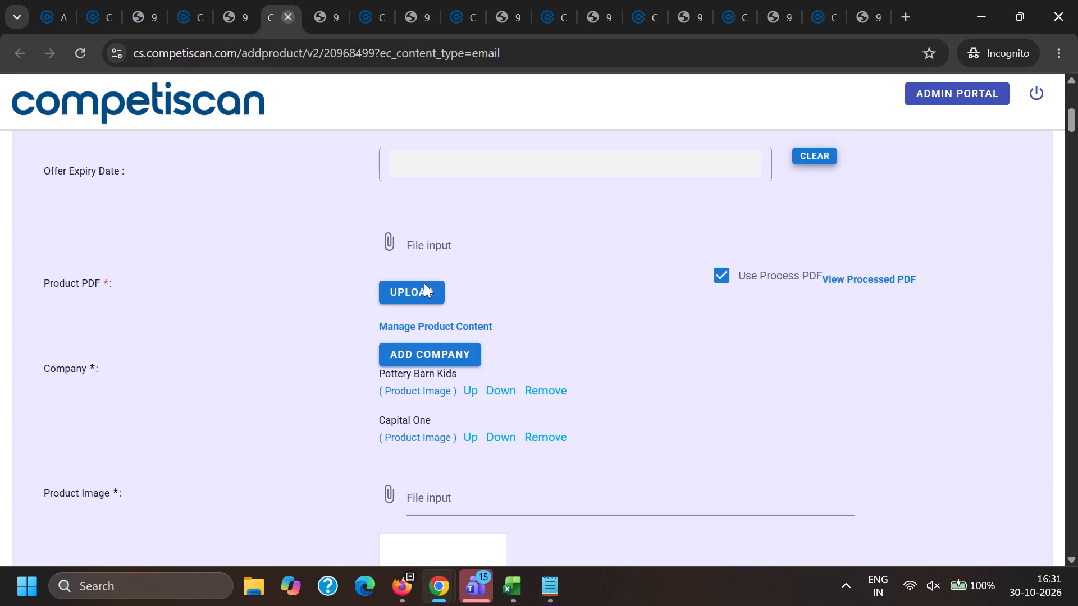
scroll(408, 421, down, 5)
click(440, 553)
Check the processed PDF of product 20968531, set the product to use it, and approve the product.
click(436, 0)
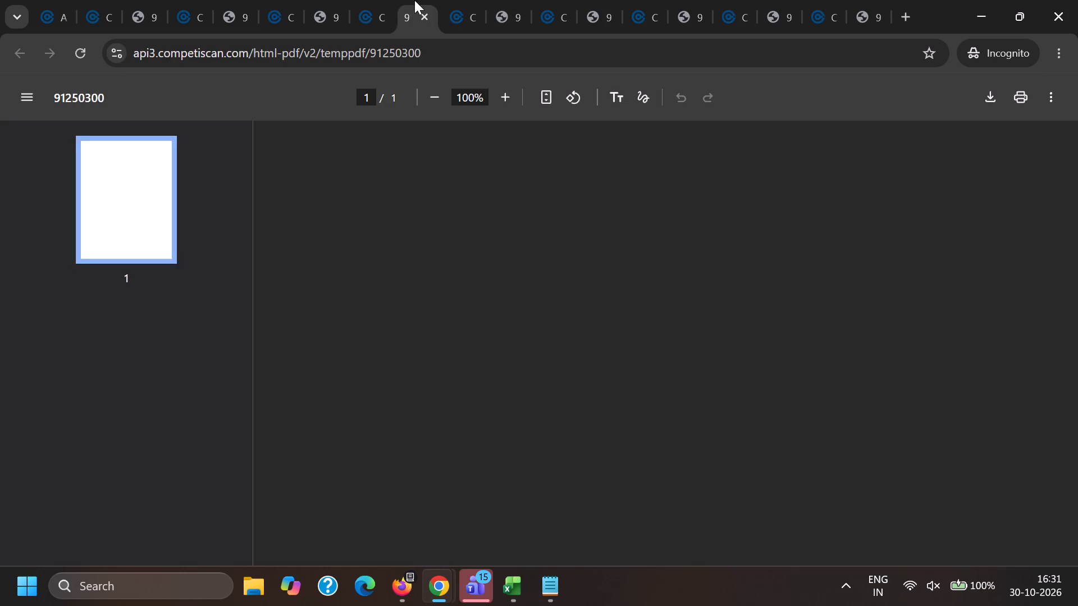
click(384, 0)
click(721, 279)
key(End)
scroll(447, 435, down, 6)
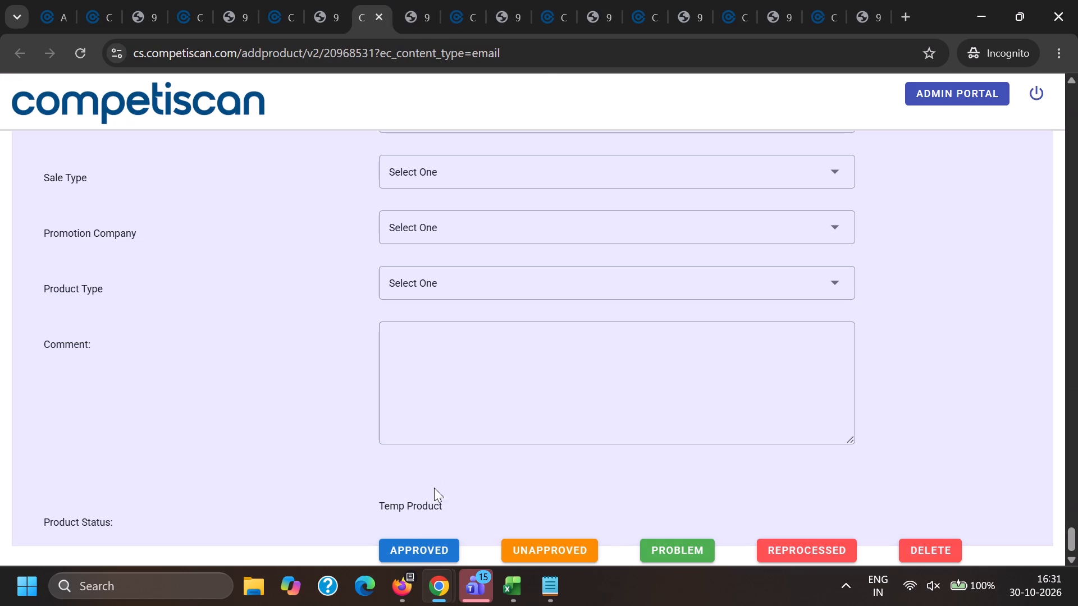
scroll(434, 488, down, 3)
click(441, 549)
Check the processed PDF of Pottery Barn product 20968806, set the product to use it, and approve the product.
click(499, 0)
click(466, 0)
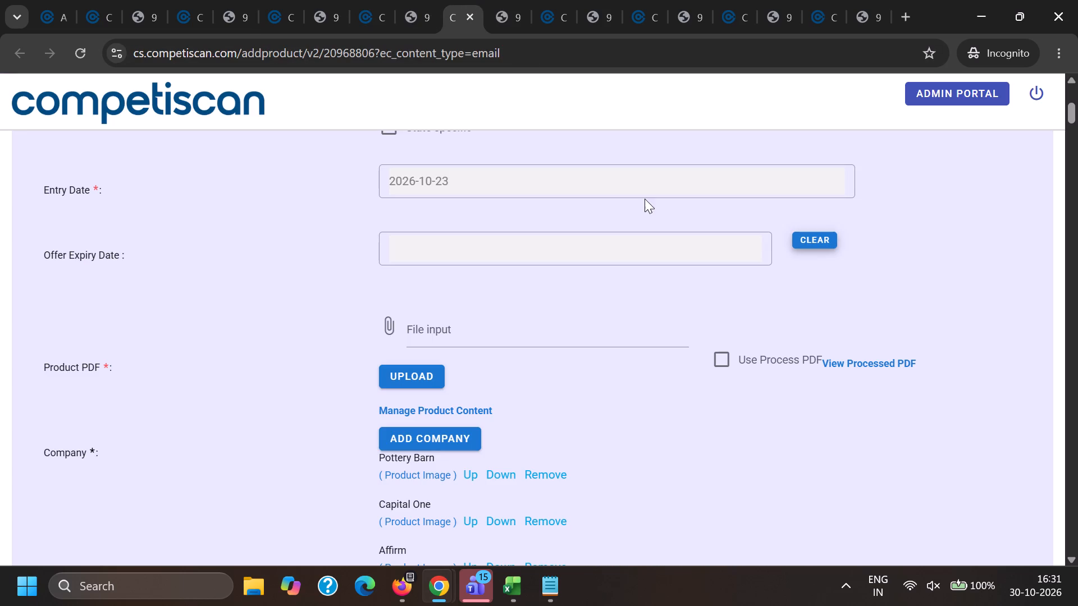
click(716, 359)
scroll(563, 344, down, 9)
click(281, 414)
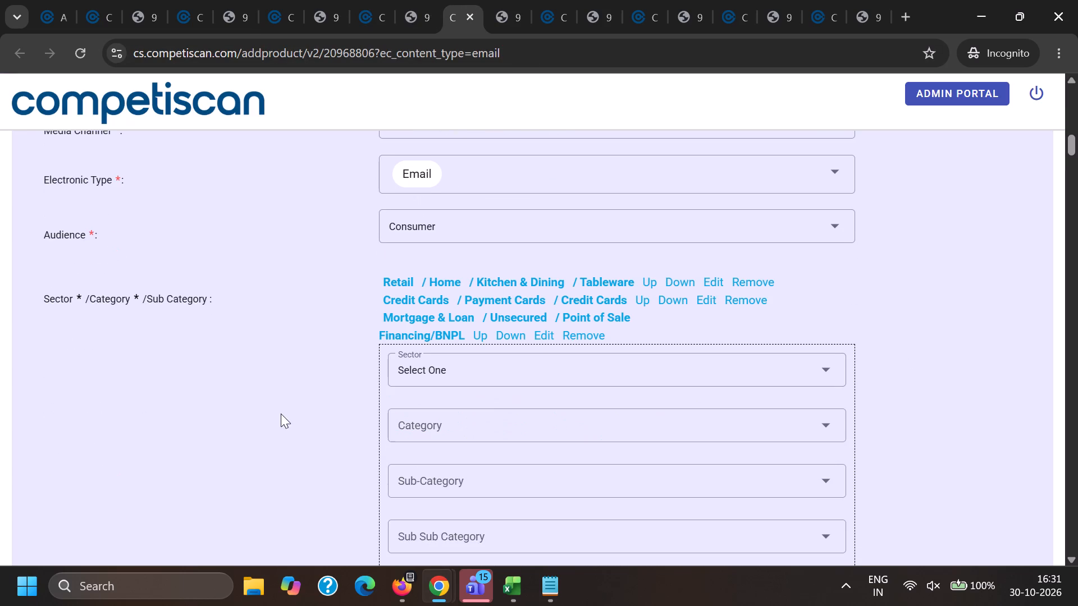
key(End)
scroll(378, 389, down, 5)
click(430, 557)
Check the processed PDF of Pottery Barn product 20968952, set the product to use it, and approve the product.
click(603, 0)
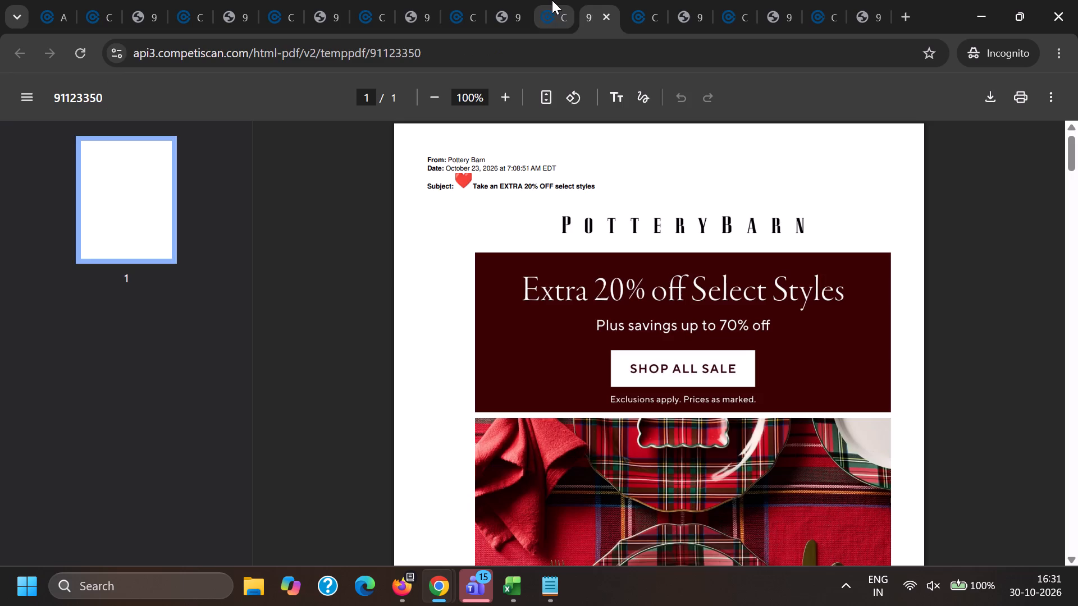
click(552, 0)
click(707, 196)
click(730, 181)
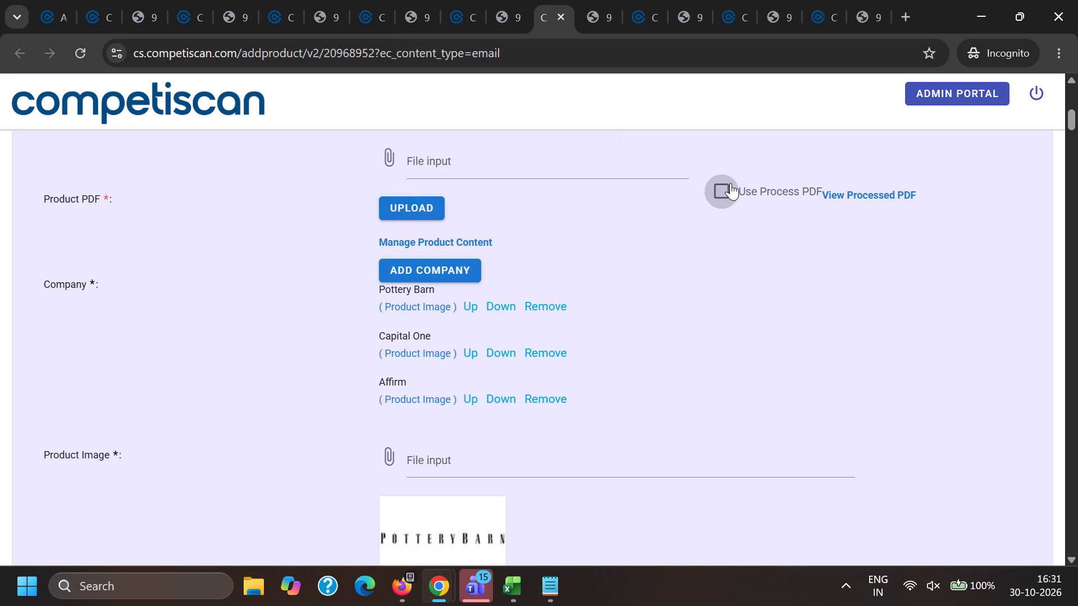
scroll(572, 321, down, 16)
click(327, 392)
key(End)
scroll(315, 388, down, 10)
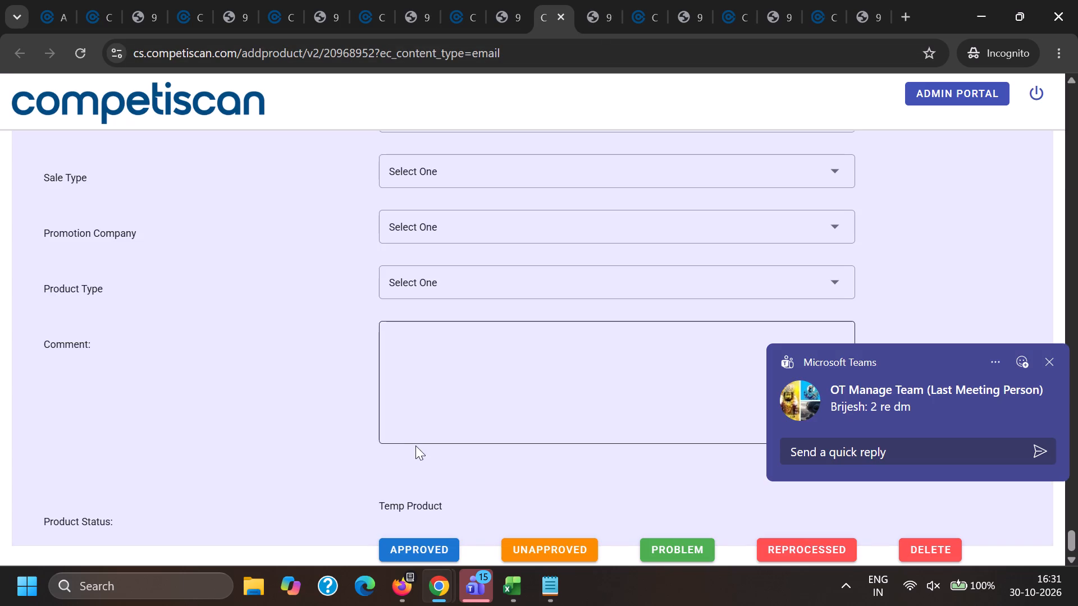
scroll(415, 446, down, 1)
click(438, 550)
Check the processed PDF and details of Pottery Barn product 20968995, set the product to use that PDF, and approve it.
click(690, 0)
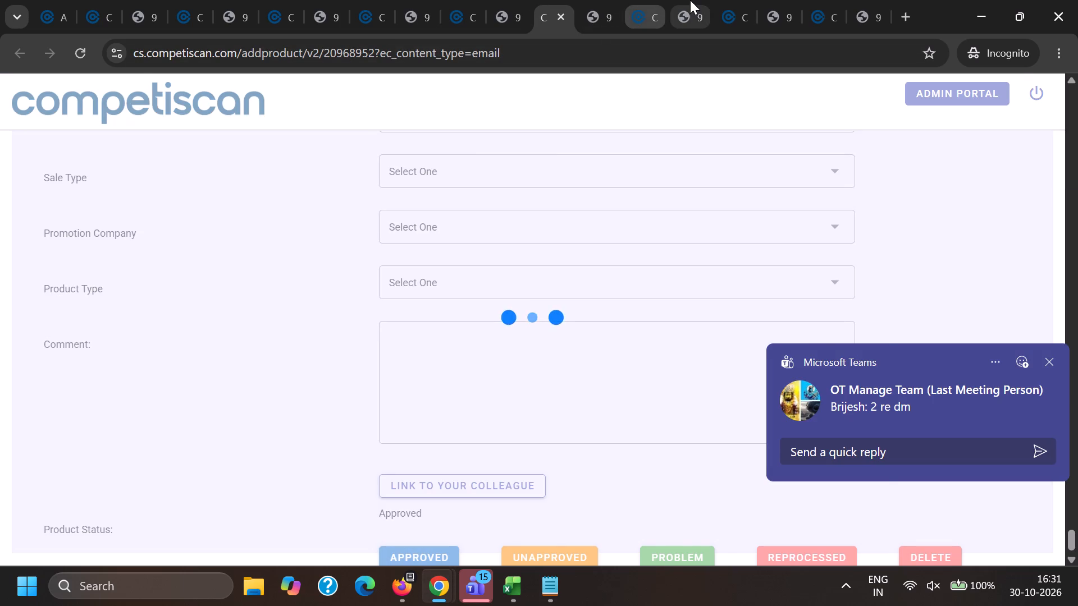
click(647, 0)
click(718, 267)
scroll(559, 358, down, 11)
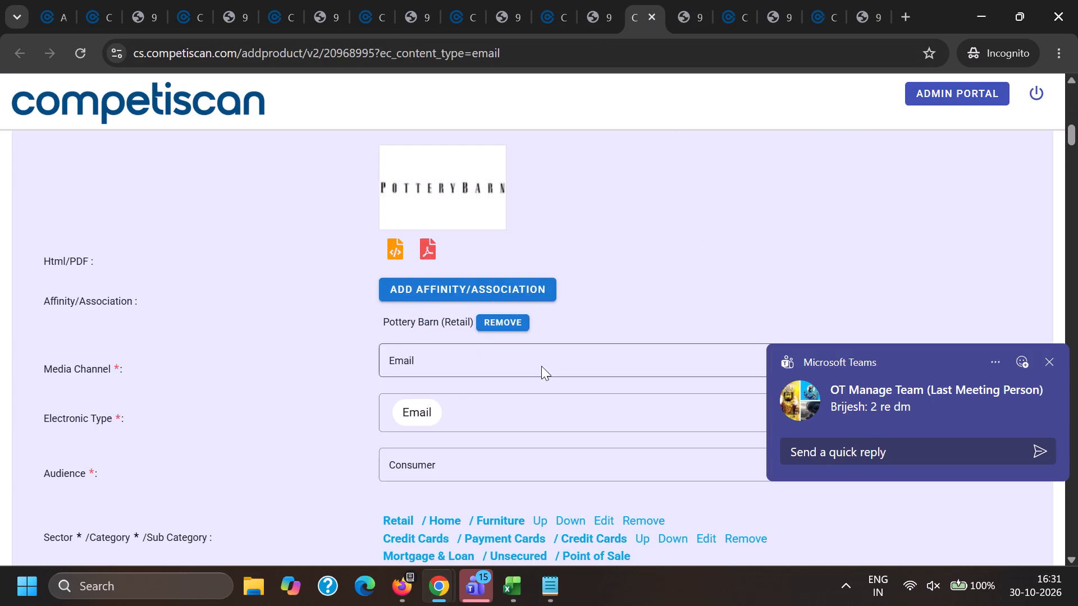
scroll(315, 325, down, 1)
scroll(318, 330, up, 5)
scroll(319, 328, down, 19)
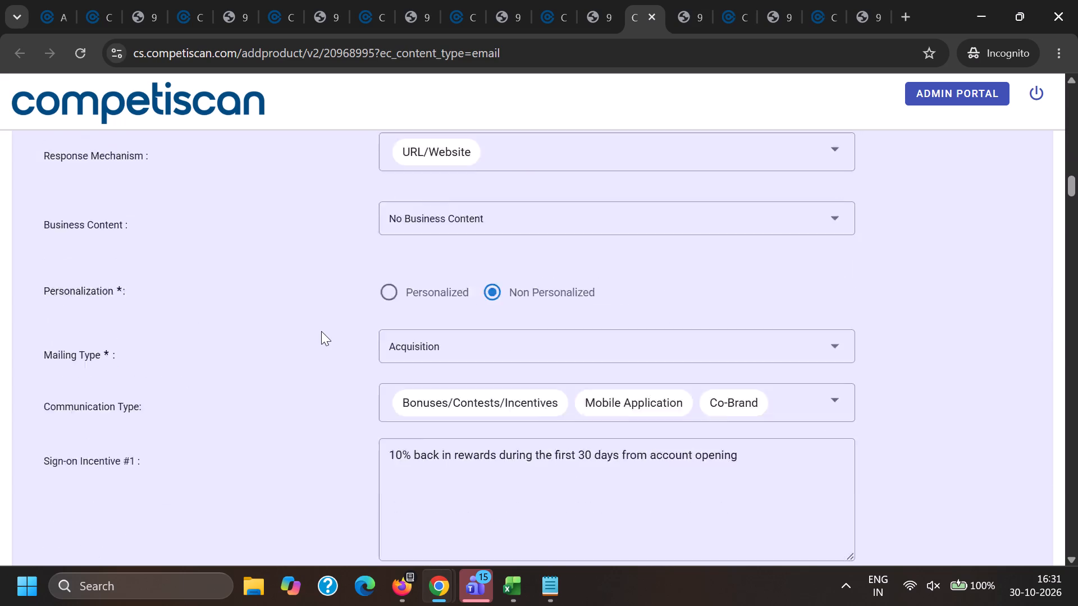
click(322, 330)
key(End)
scroll(322, 330, down, 7)
click(440, 548)
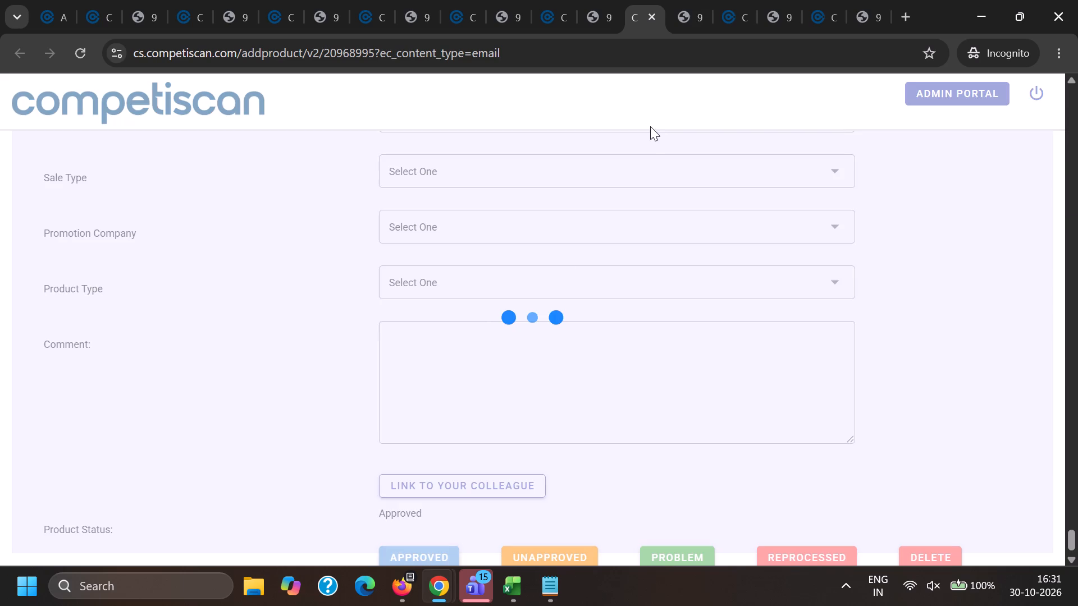
Check the processed PDF of LendingTree product 20970618, set the product to use it, and approve the product.
click(763, 0)
click(734, 0)
click(722, 279)
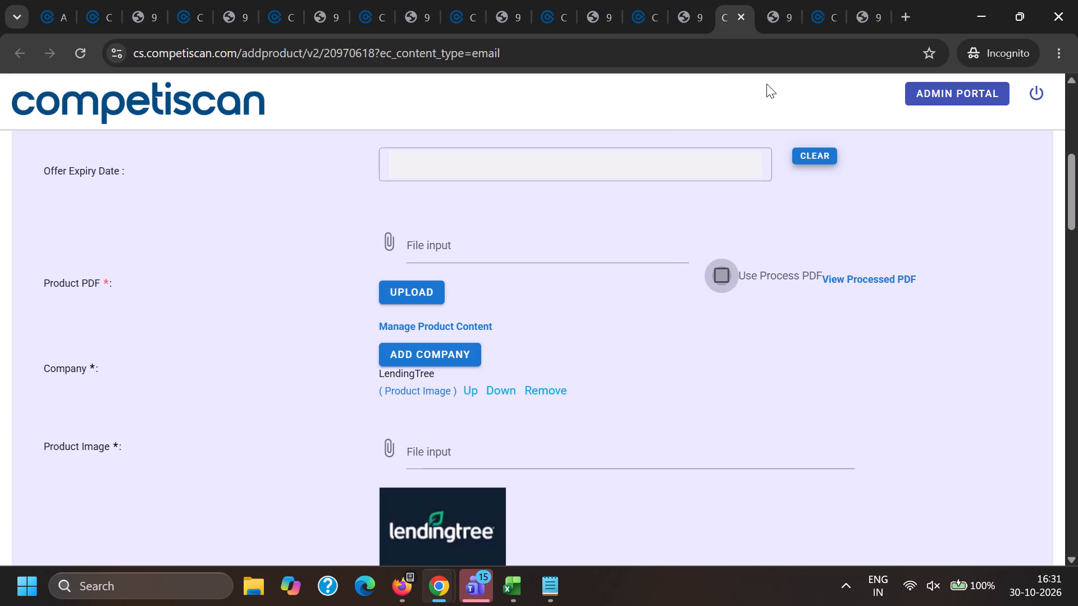
click(764, 0)
click(751, 0)
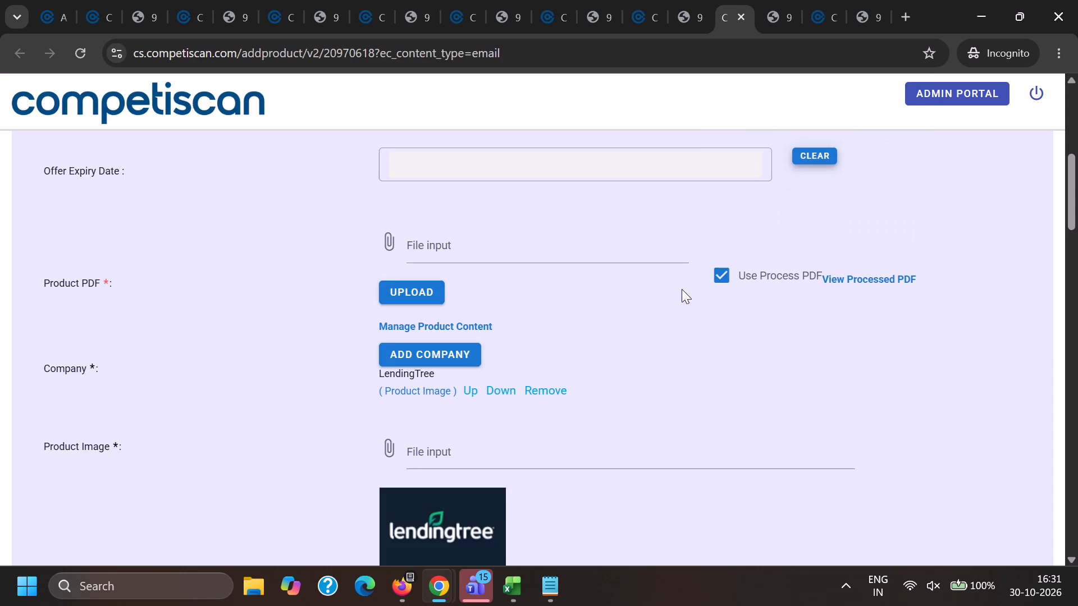
key(End)
scroll(506, 423, down, 6)
click(451, 538)
Check the processed PDF of Capital One product 20970710, set the product to use it, and approve the product.
click(869, 0)
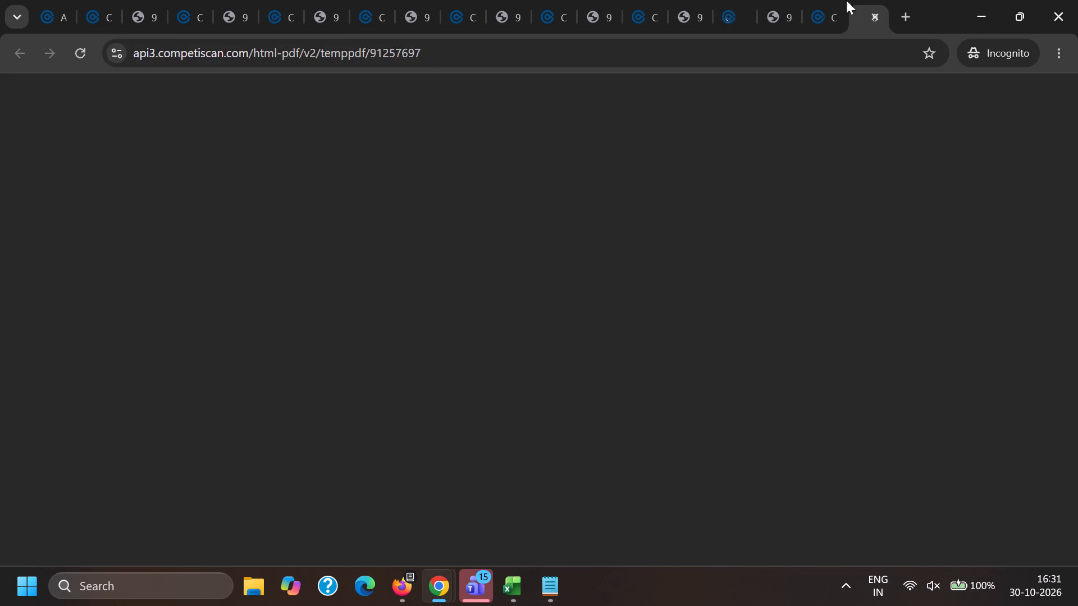
click(819, 0)
click(725, 209)
key(End)
scroll(478, 350, down, 9)
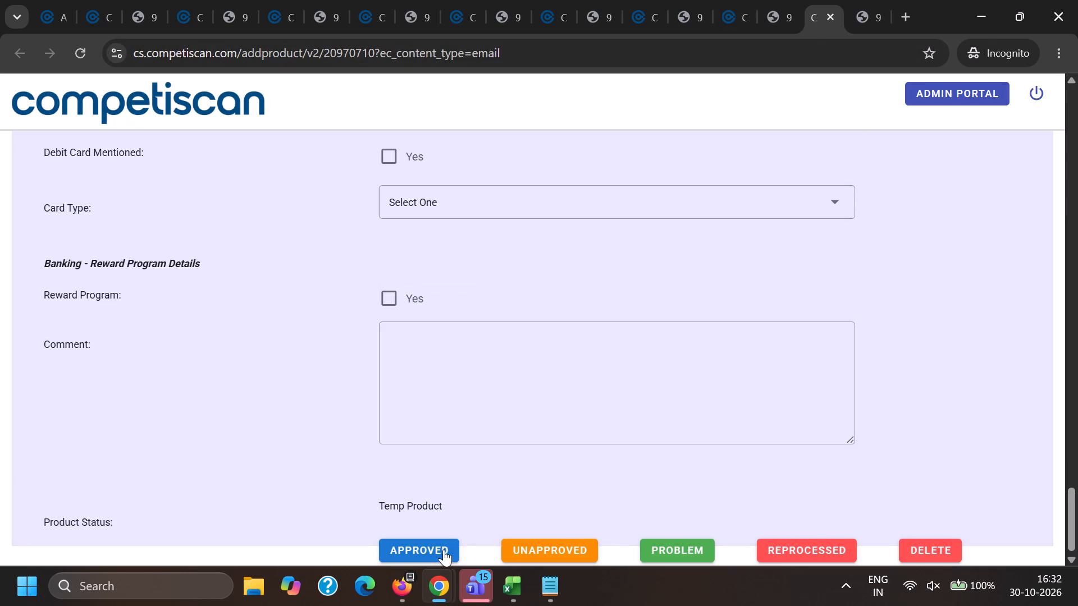
click(441, 553)
Close the product pages and processed PDFs of approved Pottery Barn Kids products 20968407, 20968439 and 20968499.
click(109, 0)
double_click(110, 13)
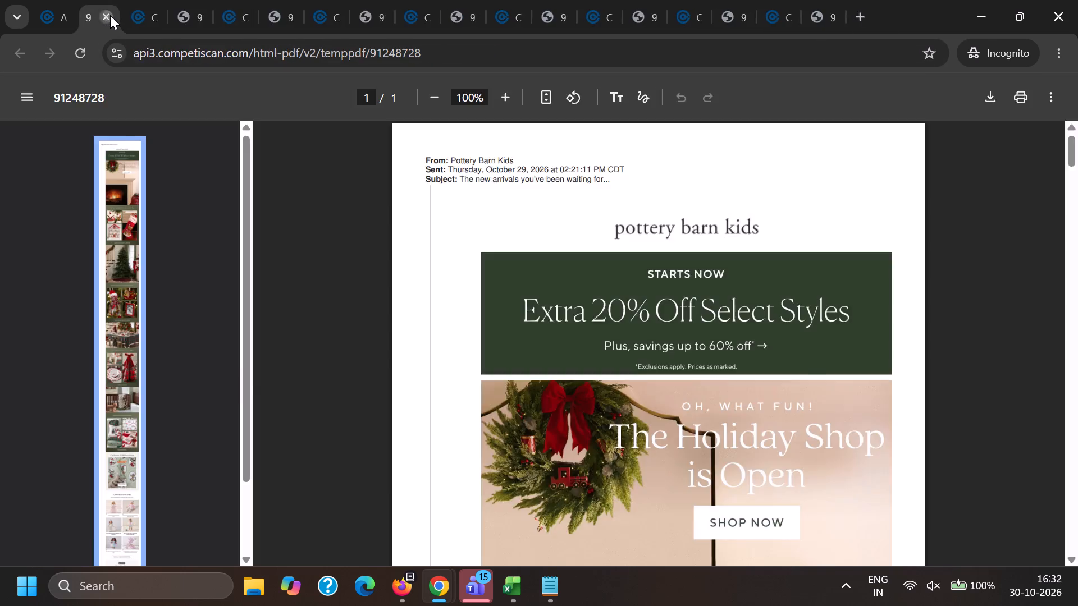
click(110, 15)
click(110, 15)
double_click(110, 15)
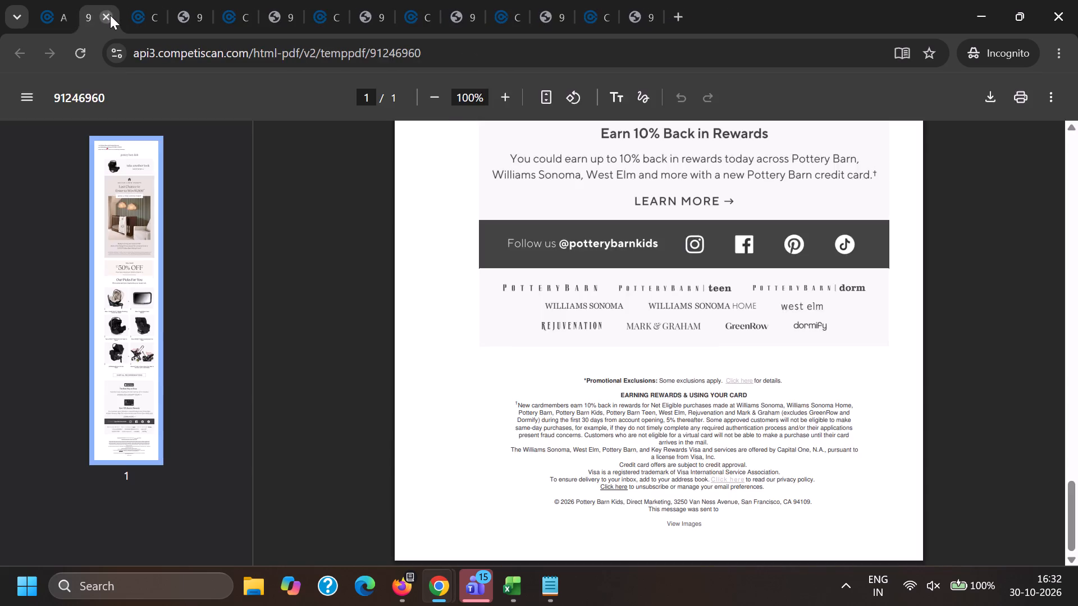
Check the save status of the remaining approved products and close their pages and processed PDFs, from 20968531 through 20970710.
click(177, 2)
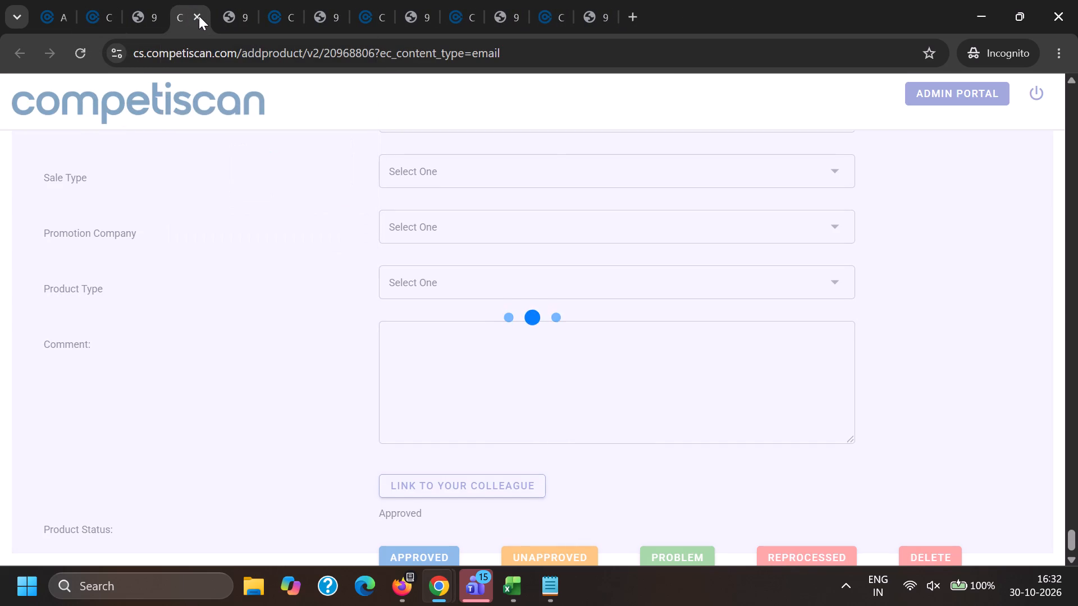
click(282, 0)
click(368, 4)
click(458, 0)
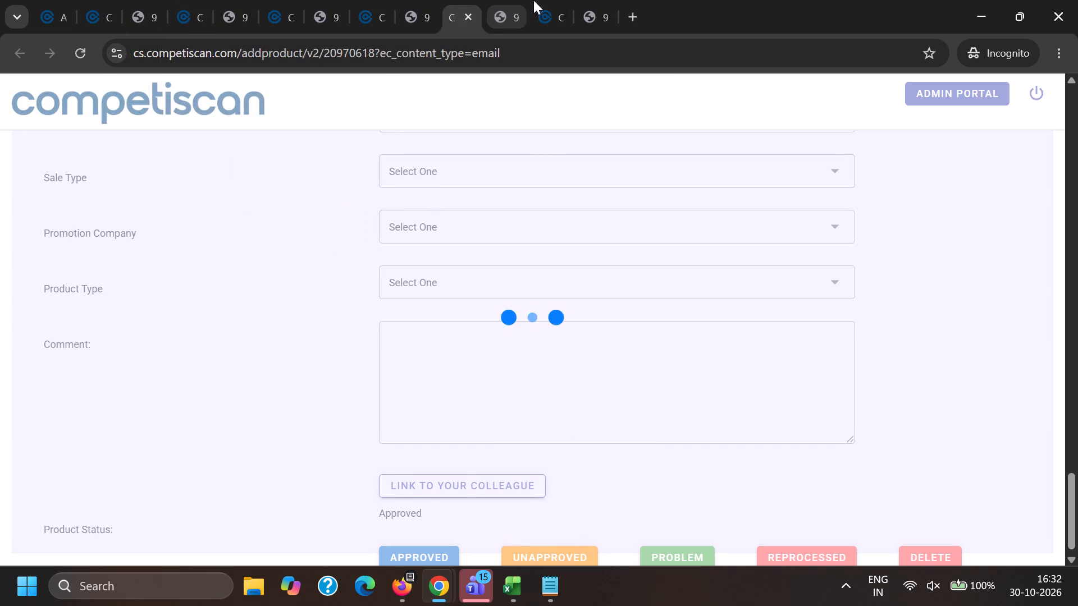
click(536, 0)
click(116, 0)
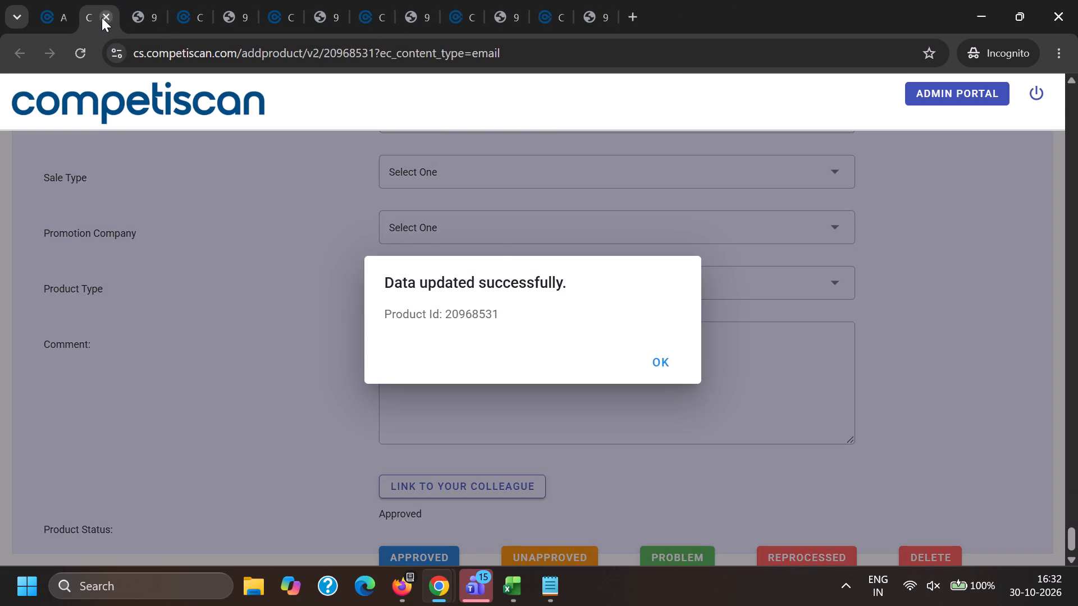
click(102, 17)
click(102, 19)
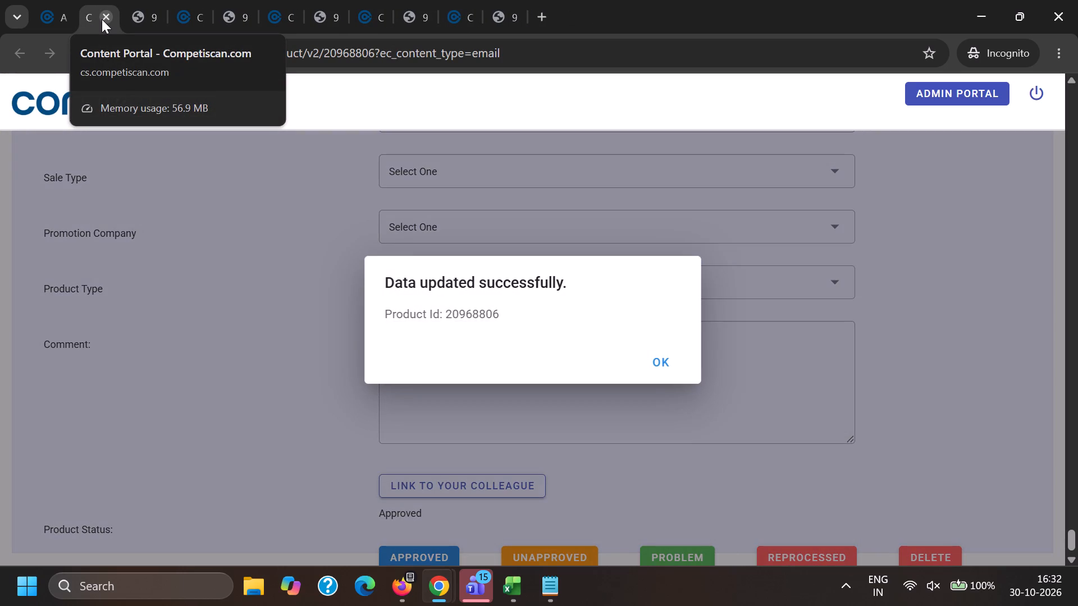
click(102, 19)
click(102, 19)
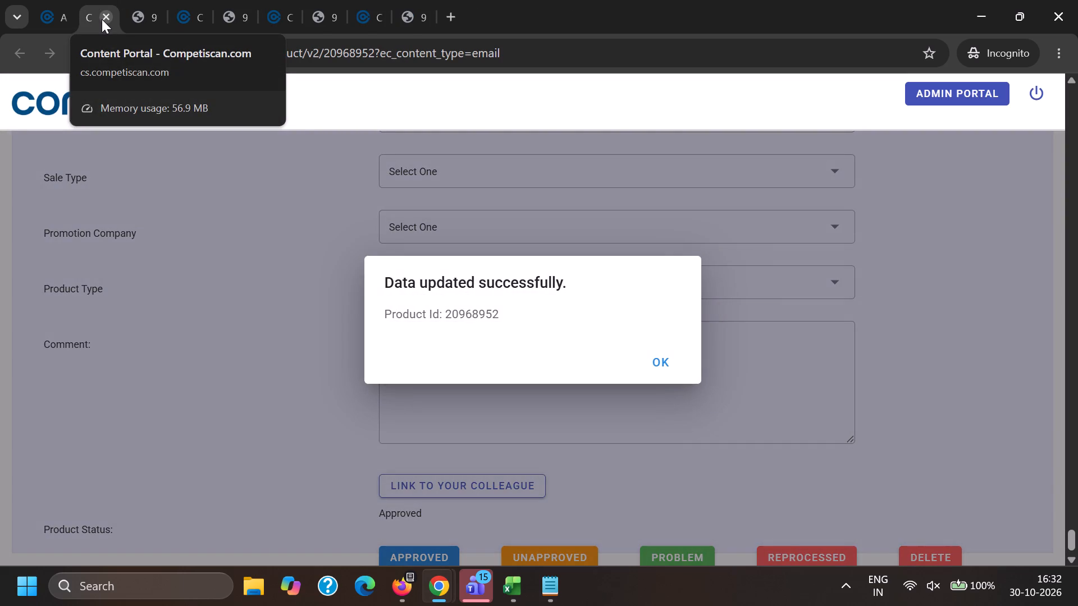
click(102, 19)
click(102, 19)
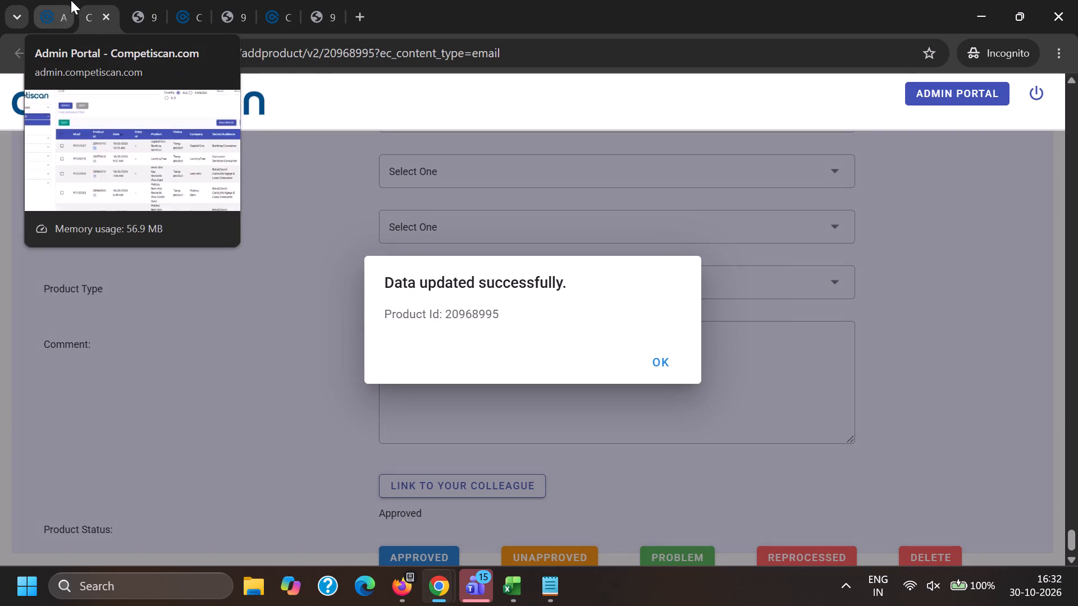
double_click(108, 15)
click(108, 14)
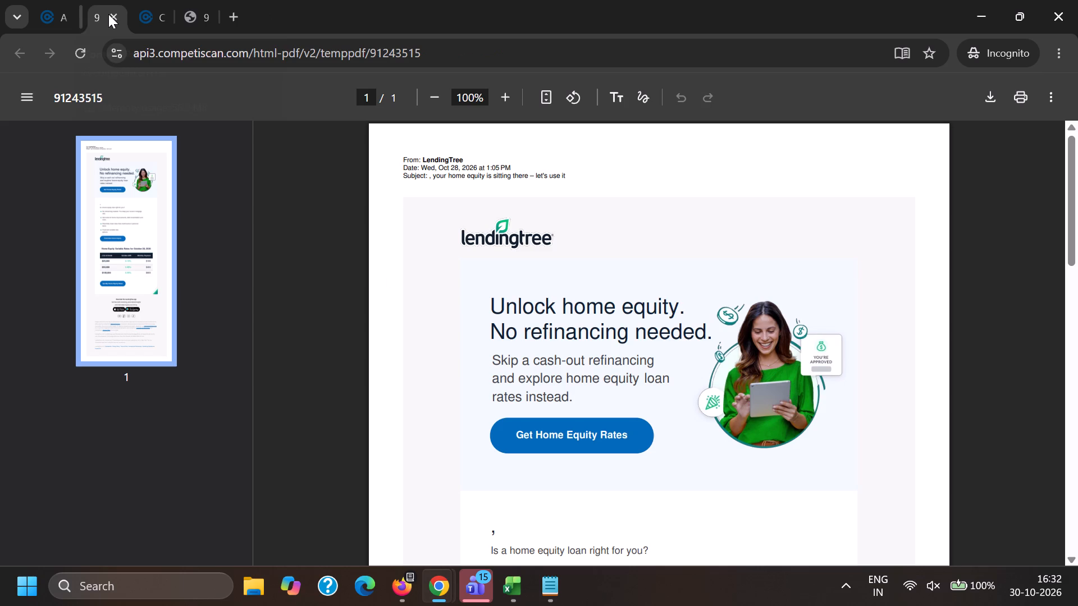
click(108, 14)
double_click(108, 14)
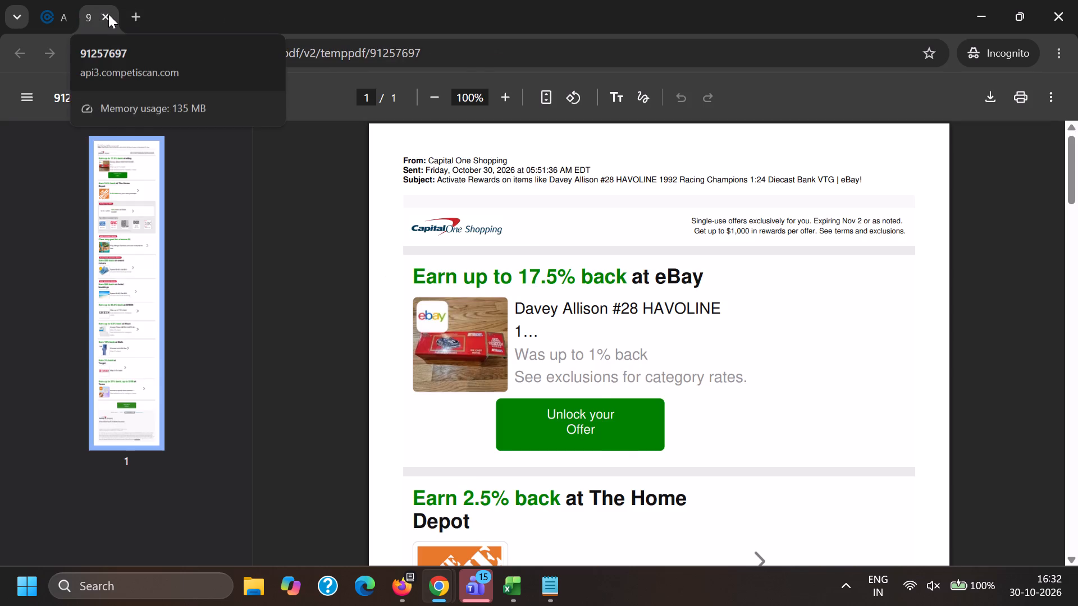
Load the next batch of unpublished products and open the ten Macy's products from 20970754 through 20970902 for editing.
scroll(454, 277, down, 16)
click(596, 535)
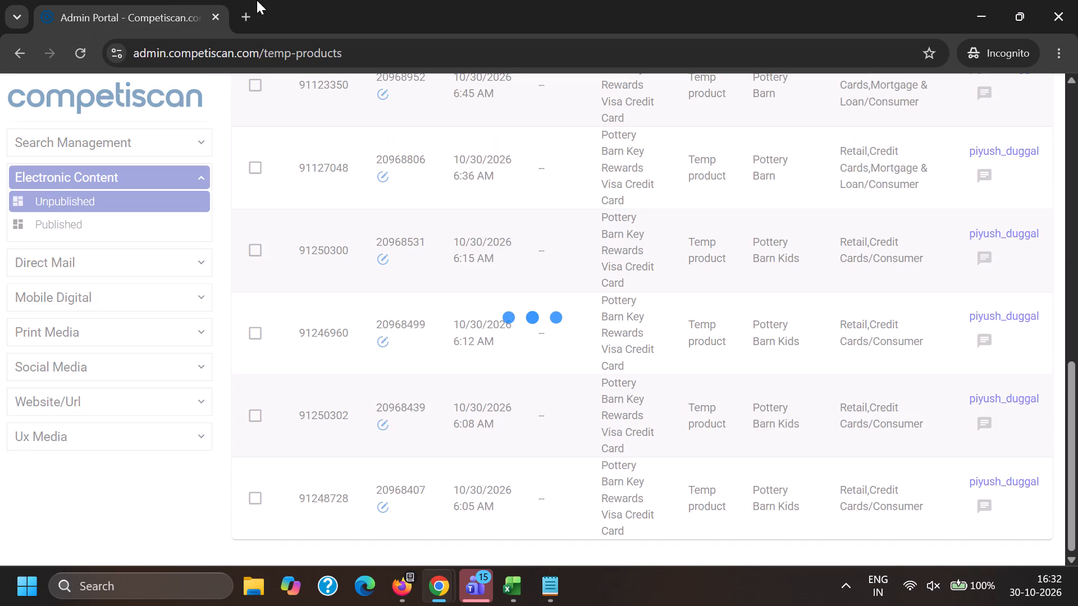
scroll(367, 279, down, 20)
scroll(367, 279, down, 1)
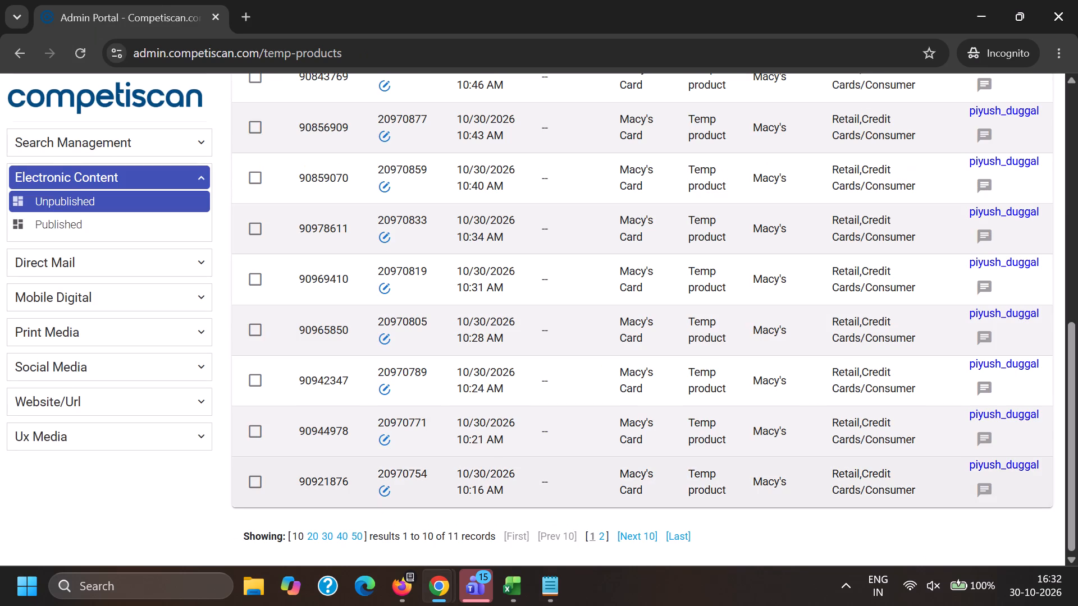
ctrl+click(386, 488)
ctrl+click(386, 439)
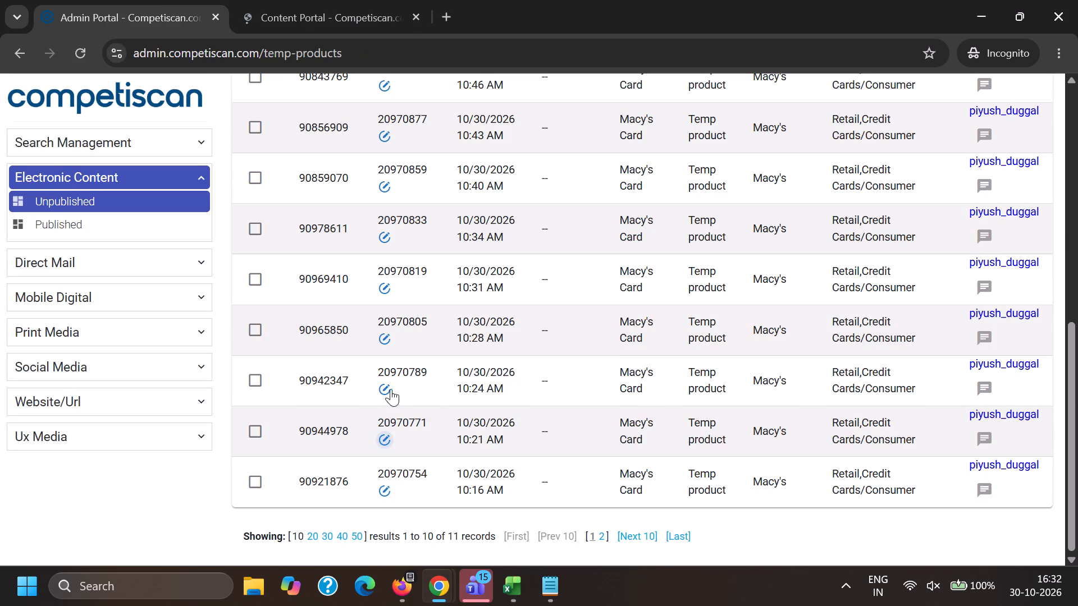
ctrl+click(387, 388)
ctrl+click(387, 341)
ctrl+click(384, 288)
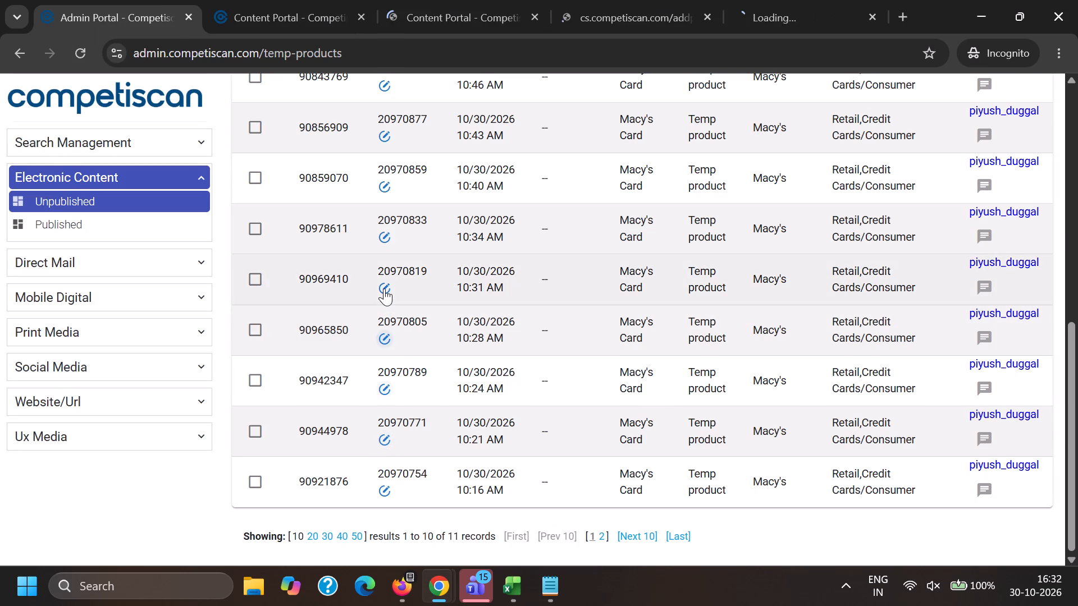
ctrl+click(382, 241)
ctrl+click(384, 183)
ctrl+click(387, 134)
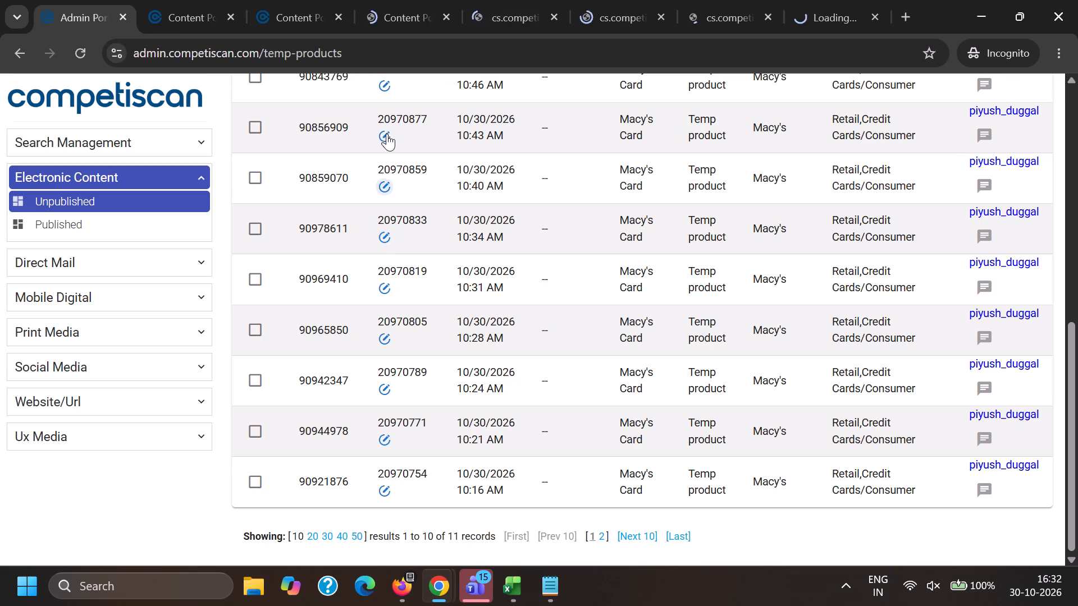
scroll(383, 222, up, 3)
ctrl+click(385, 343)
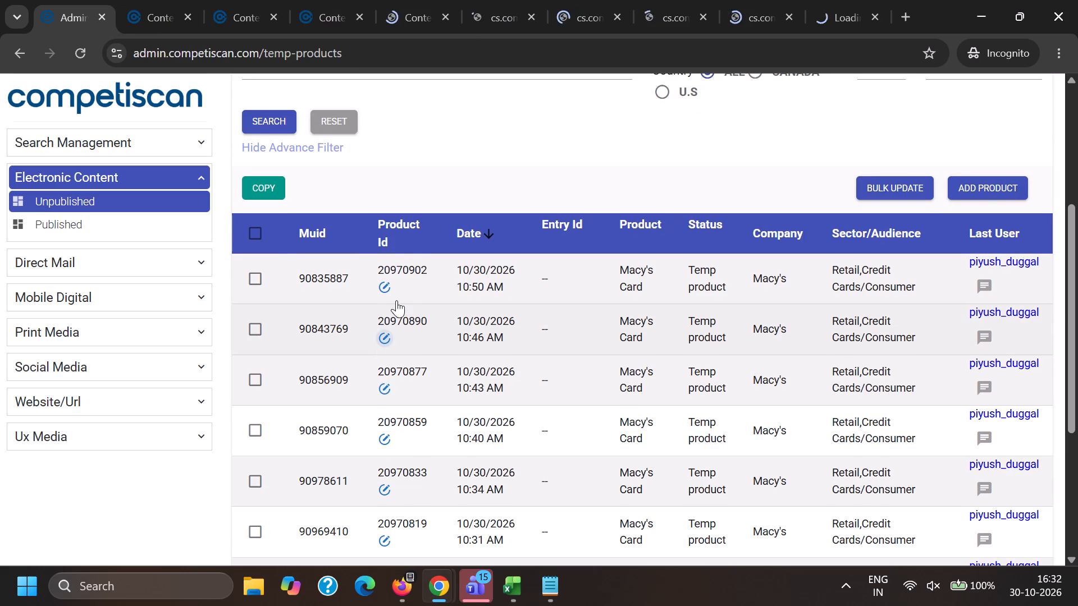
ctrl+click(386, 287)
Copy the page links of Macy's products 20970754 and 20970771 into the Excel log rows of MUIDs 90921876 and 90944978.
click(163, 0)
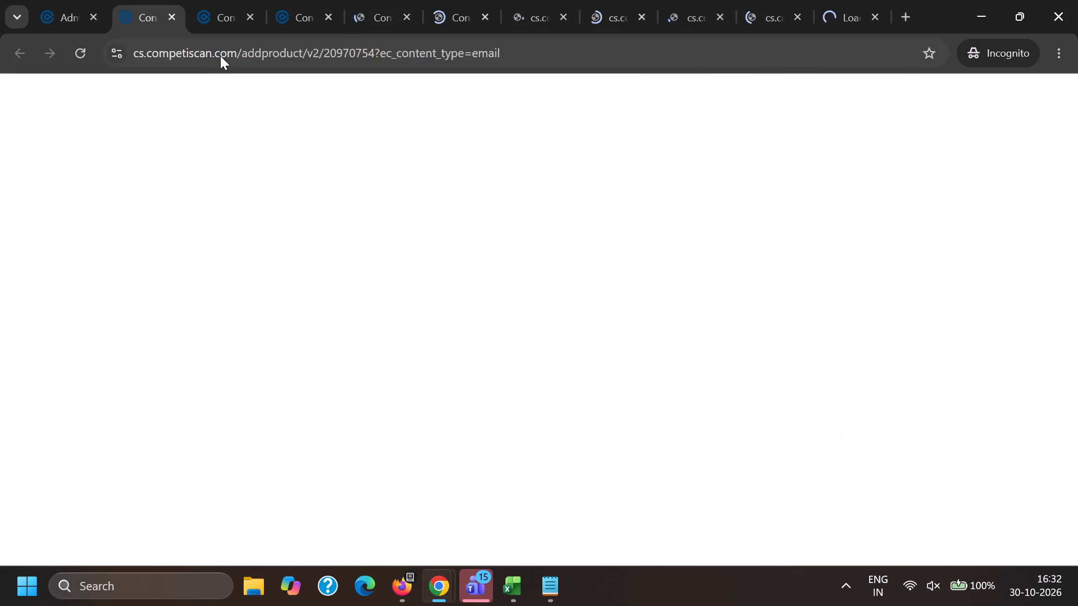
triple_click(220, 56)
key(ctrl+c)
key(alt+Tab)
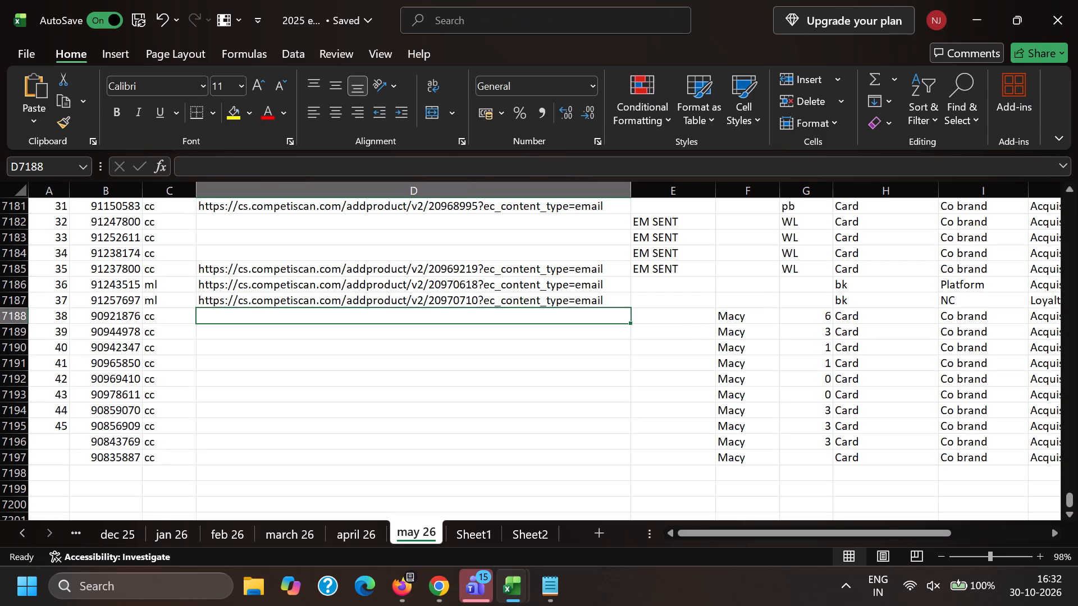
key(ctrl+v)
click(271, 336)
key(alt+Tab)
click(227, 0)
click(243, 63)
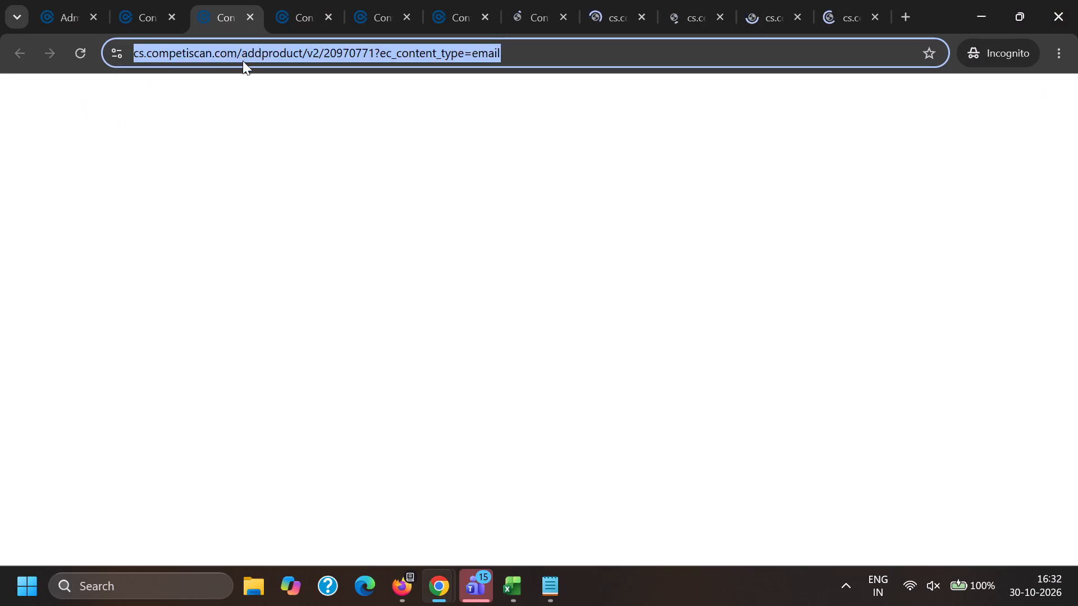
triple_click(236, 53)
key(ctrl+c)
key(alt+Tab)
key(ctrl+v)
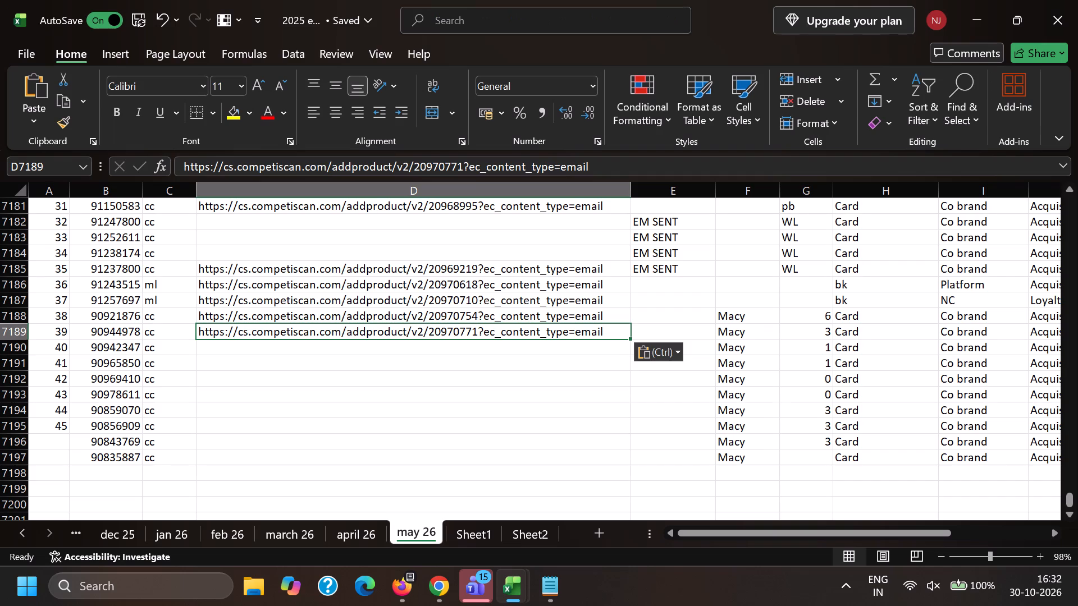
click(227, 345)
key(alt+Tab)
click(282, 0)
triple_click(294, 42)
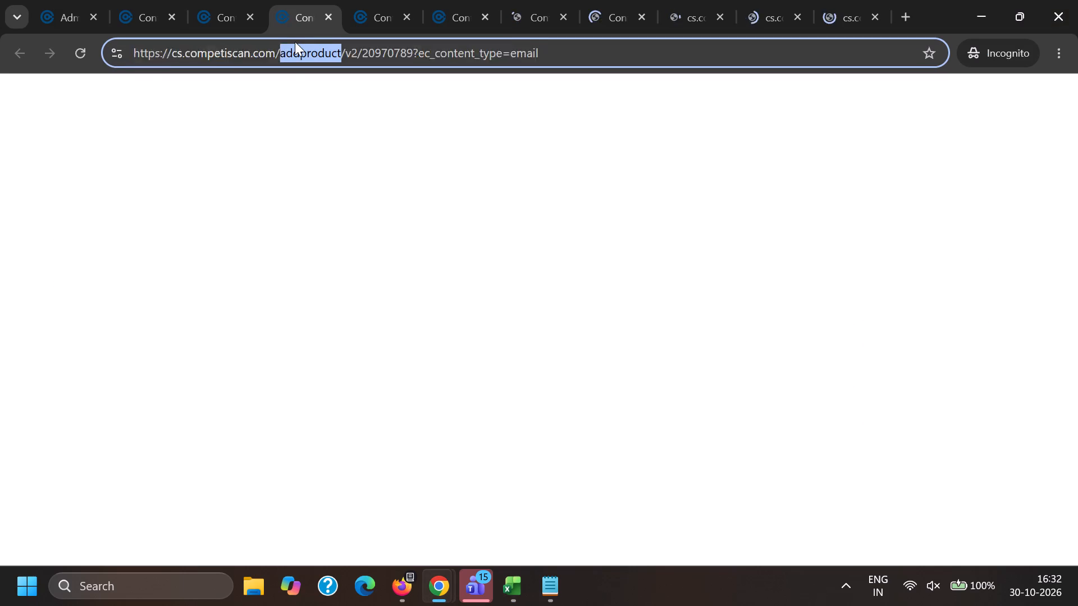
key(ctrl+c)
key(alt+Tab)
key(ctrl+v)
ctrl+click(497, 168)
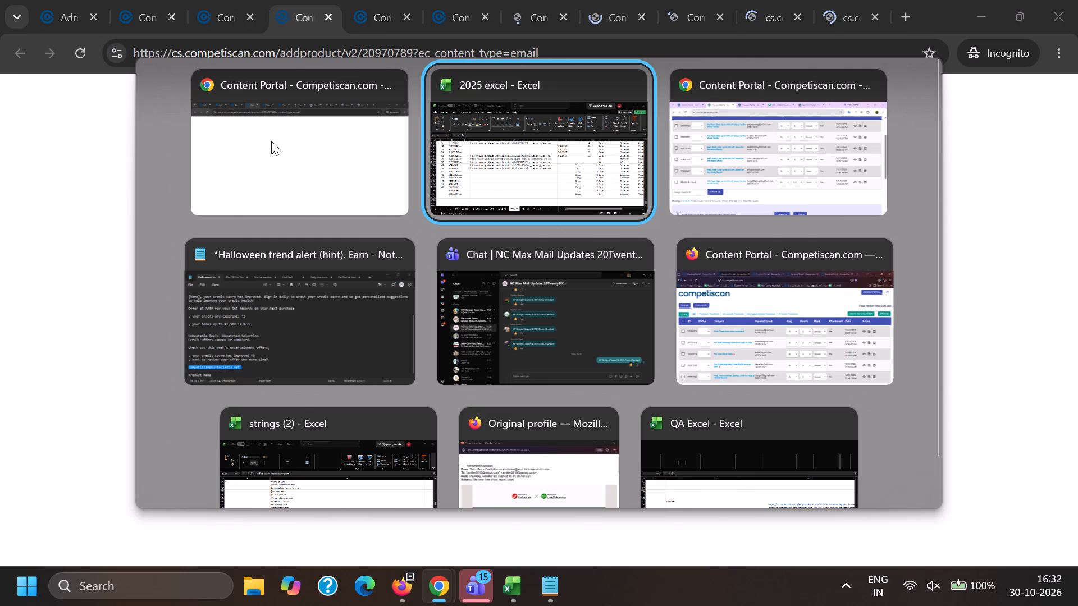
key(ctrl+v)
click(298, 366)
In the Content Portal, search subjects for "Flash Sale: up to 65% off shoes for the whole family" and update emails 90840784, 90835755 and 90839932 as Copy.
key(alt+Tab)
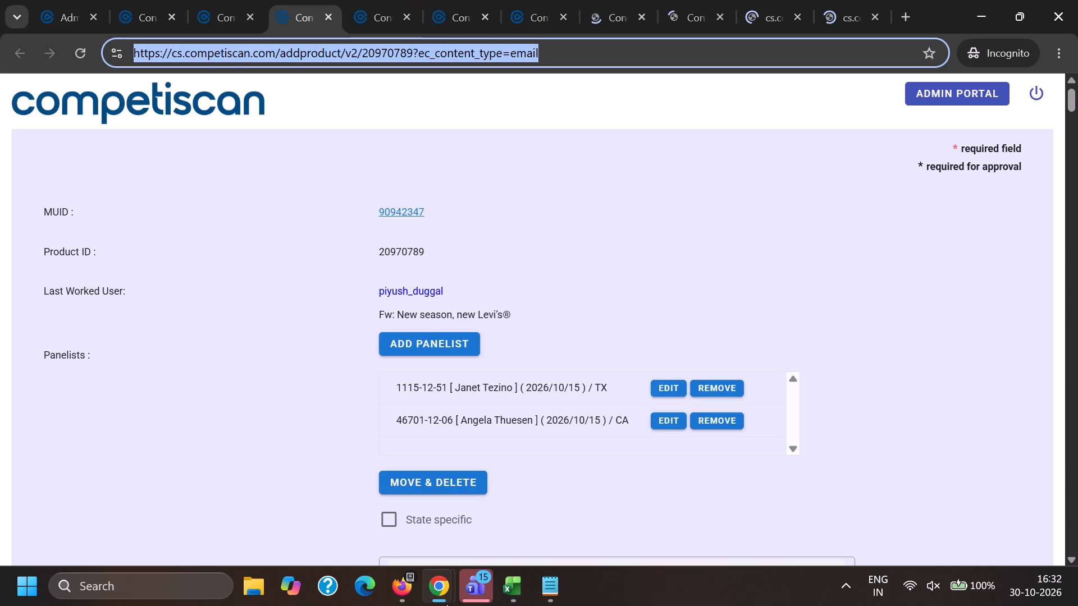
click(446, 604)
drag(359, 512, 357, 505)
scroll(294, 276, down, 2)
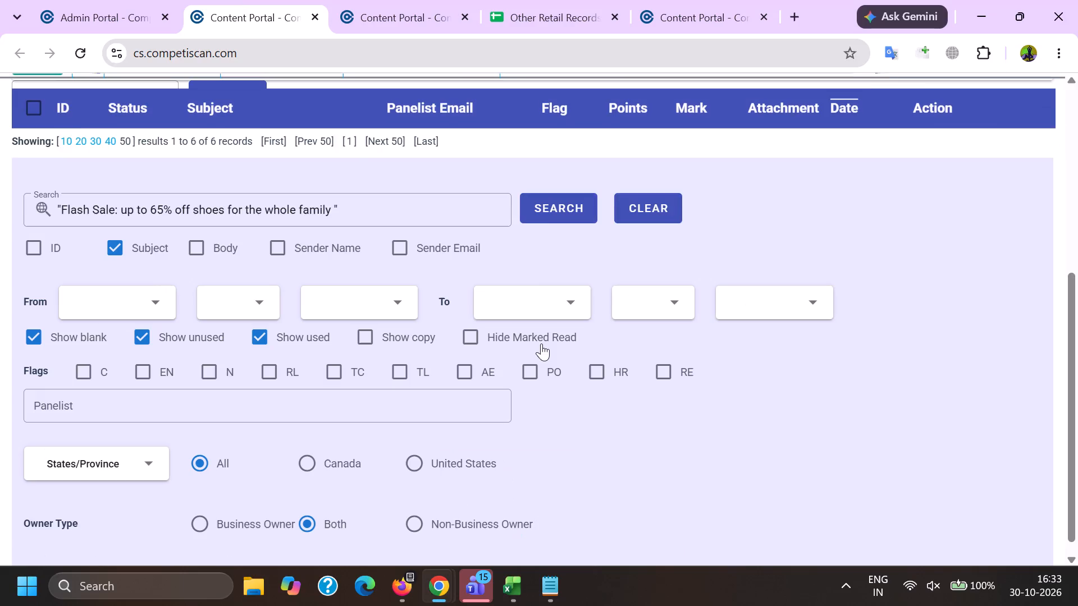
click(541, 218)
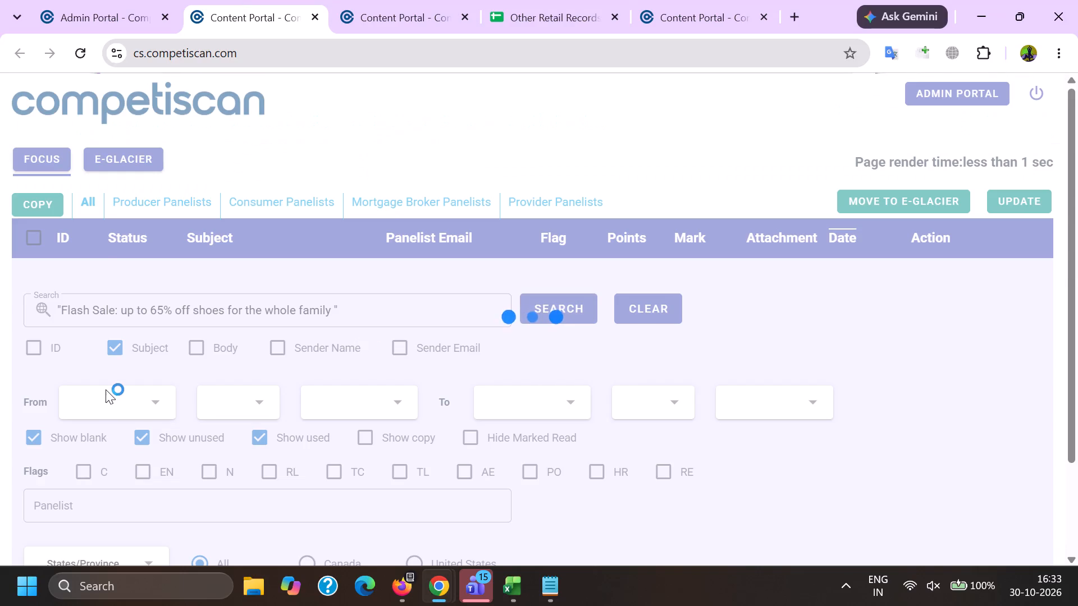
triple_click(85, 513)
click(86, 510)
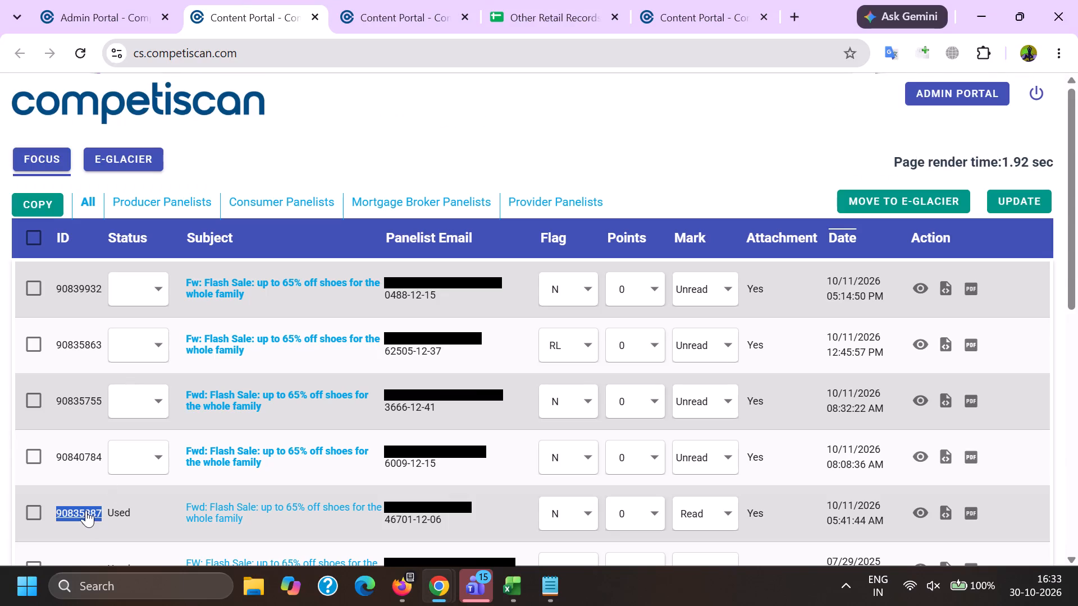
click(40, 449)
click(43, 393)
click(27, 289)
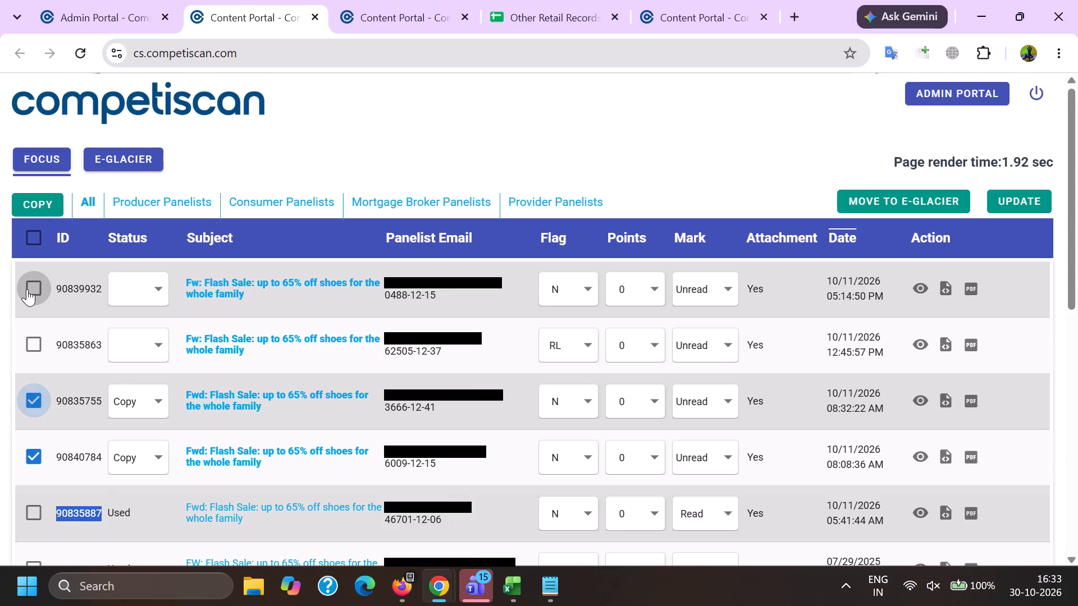
click(998, 200)
Copy the page links of Macy's products 20970805 and 20970819 into the Excel log rows of MUIDs 90965850 and 90969410.
key(alt+Tab)
click(382, 0)
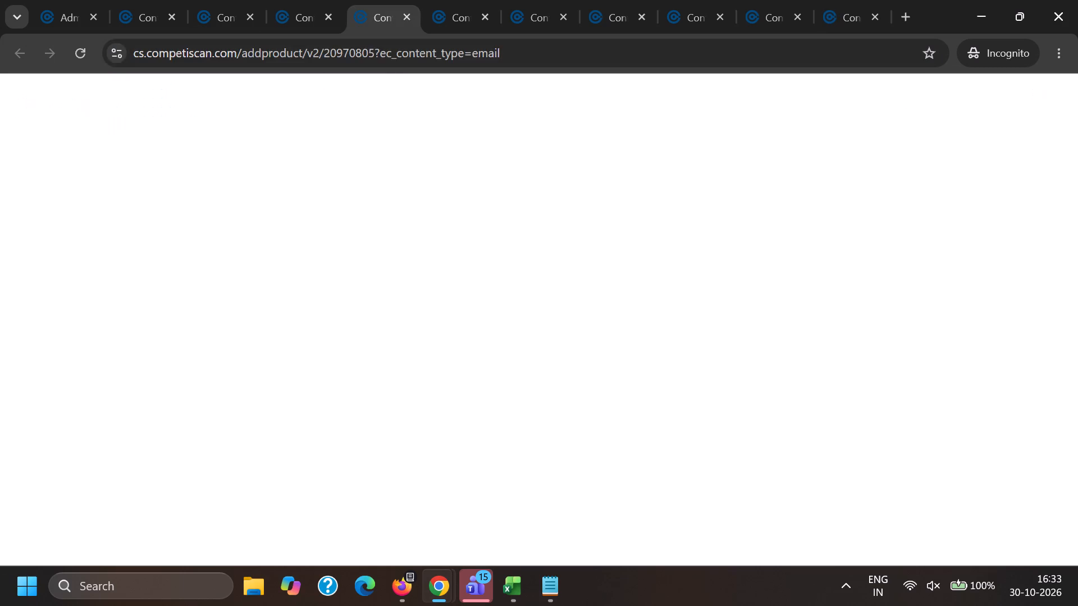
triple_click(363, 51)
key(ctrl+c)
click(518, 605)
click(645, 554)
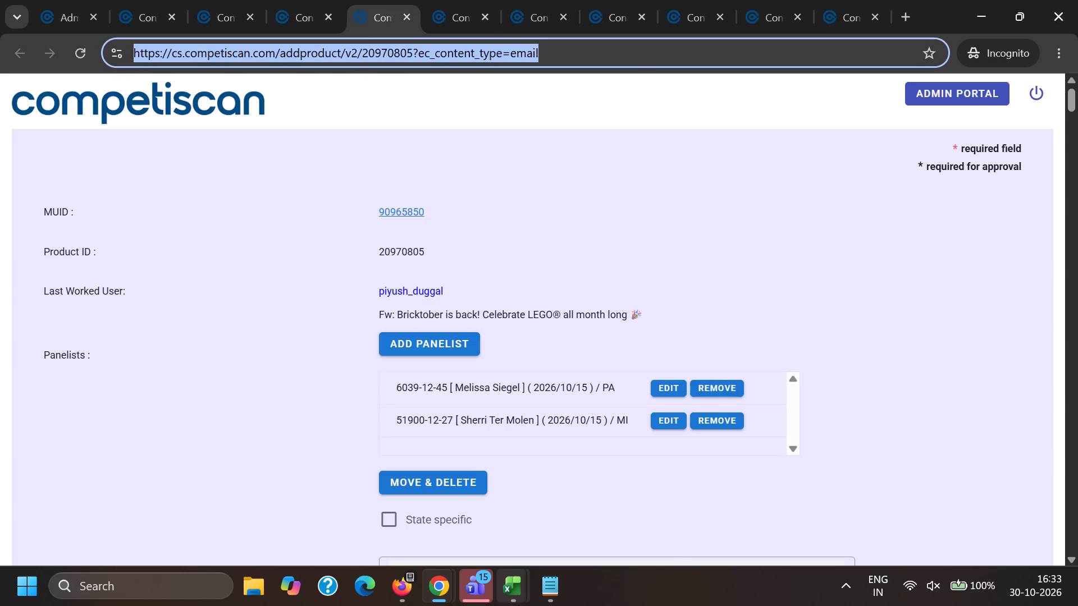
key(ctrl+v)
click(236, 382)
key(alt+Tab)
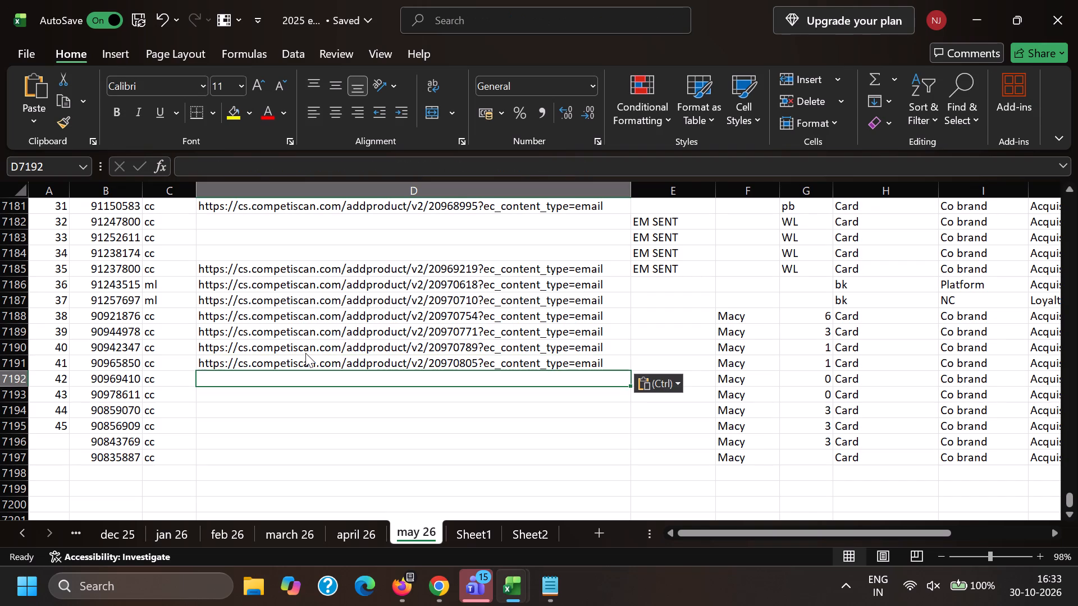
click(459, 0)
click(454, 71)
triple_click(432, 53)
key(ctrl+c)
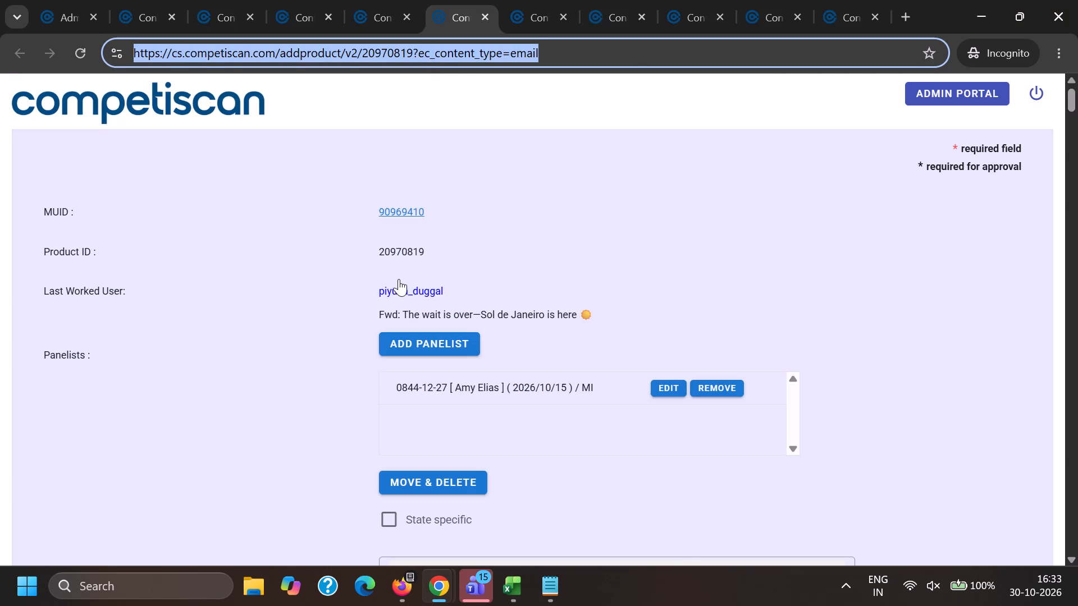
key(alt+Tab)
key(ctrl+v)
Copy the page links of Macy's products 20970833 and 20970859 into the Excel log rows of MUIDs 90978611 and 90859070.
click(222, 393)
key(alt+Tab)
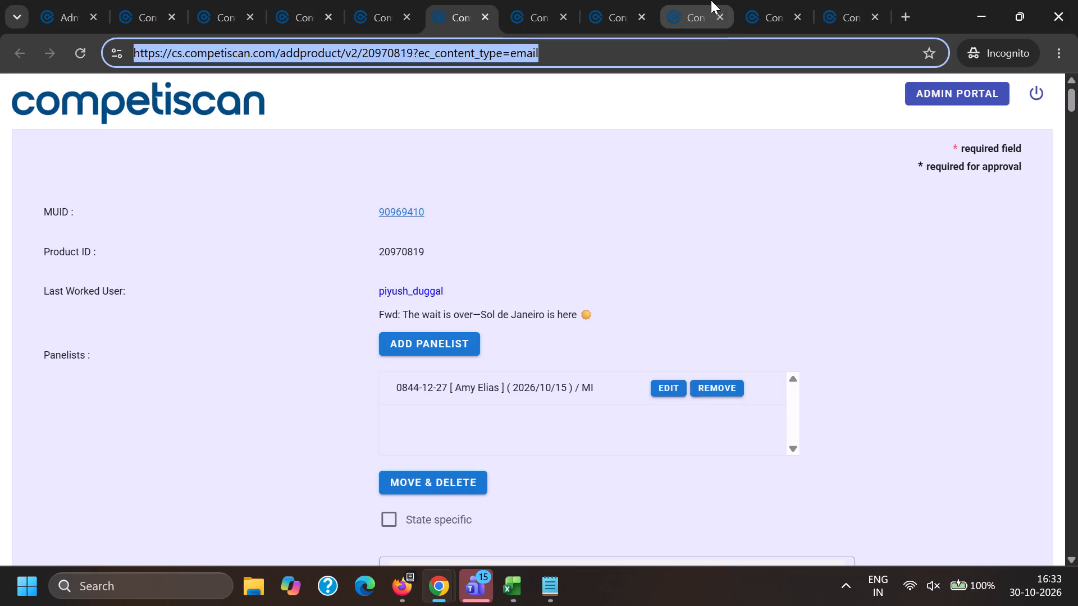
click(530, 0)
triple_click(567, 56)
key(ctrl+c)
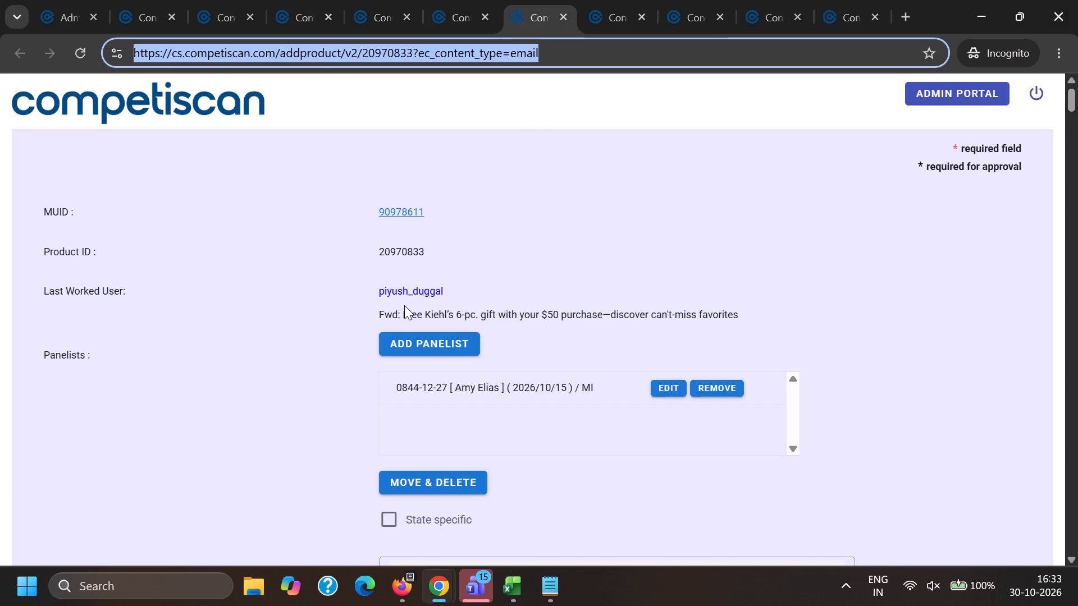
key(alt+Tab)
key(ctrl+v)
click(197, 410)
key(alt+Tab)
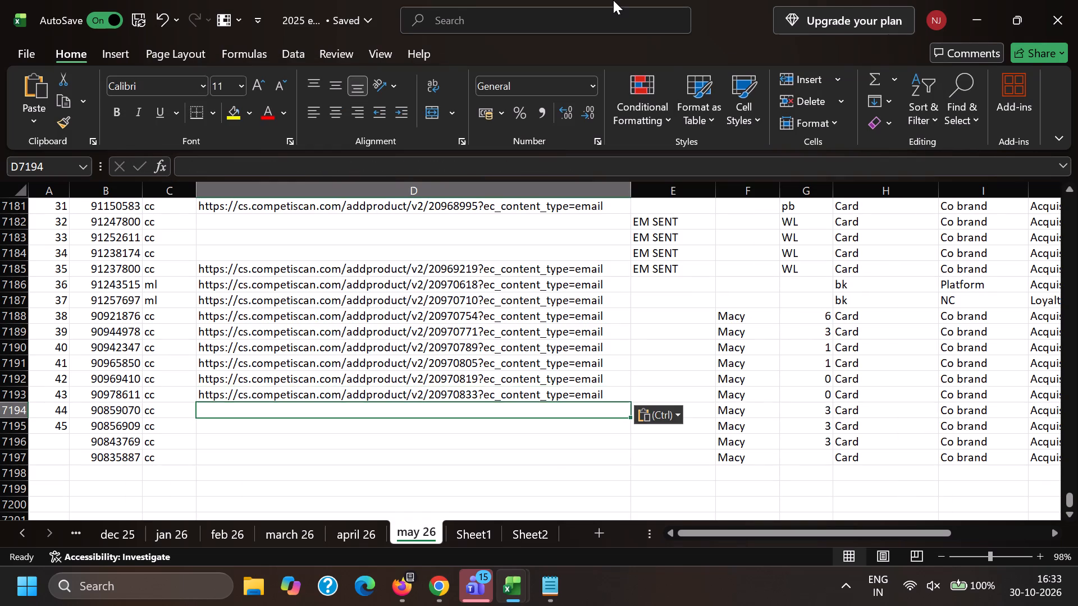
click(626, 0)
triple_click(613, 57)
key(ctrl+c)
key(alt+Tab)
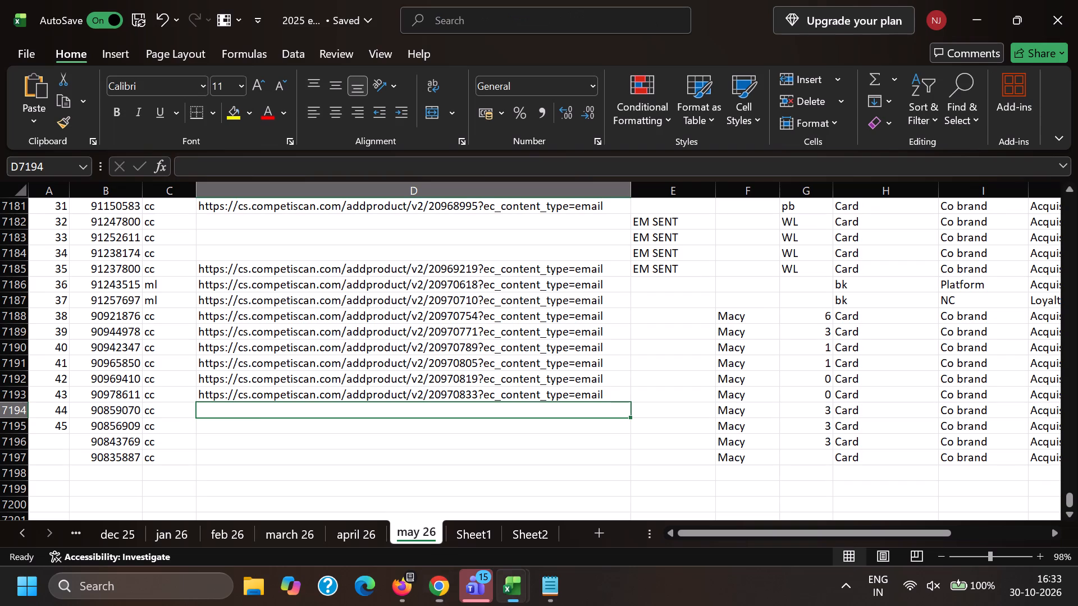
key(ctrl+v)
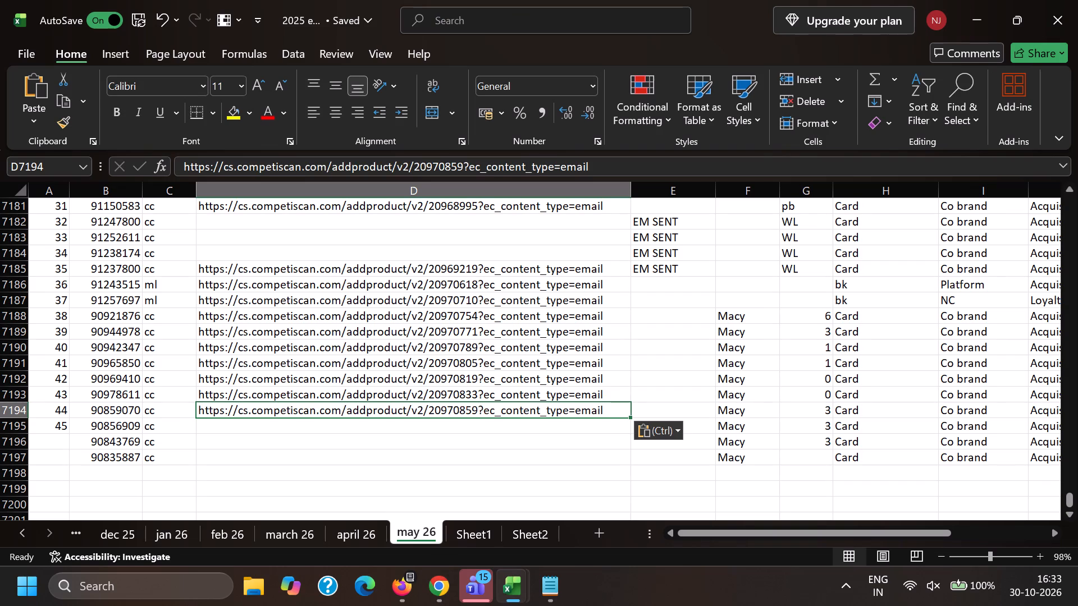
Copy the page links of Macy's products 20970877 and 20970890 into the Excel log rows of MUIDs 90856909 and 90843769.
click(291, 426)
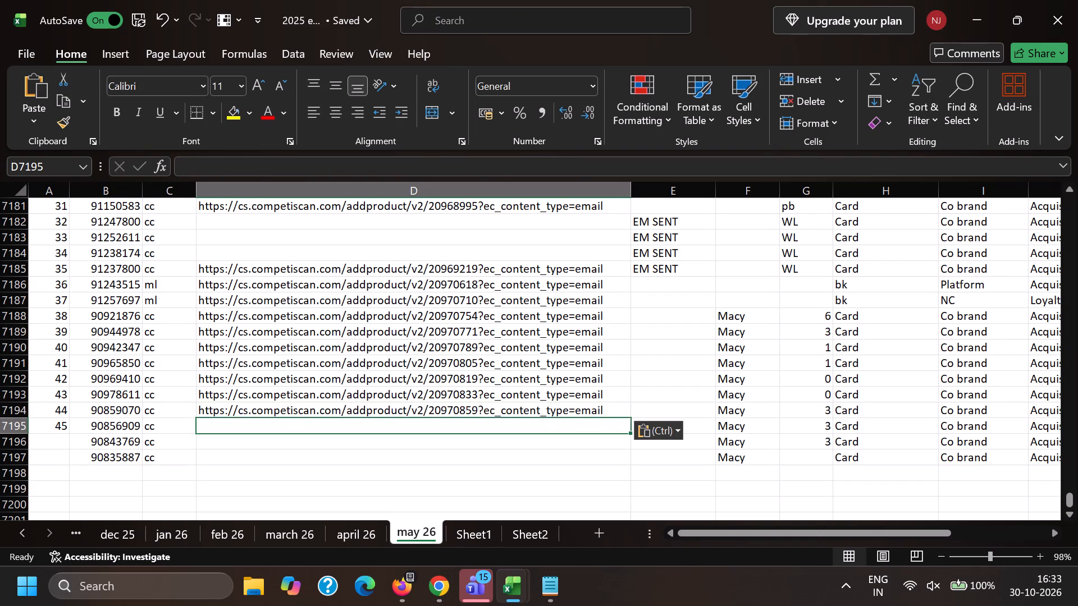
key(alt+Tab)
click(689, 8)
click(682, 72)
triple_click(654, 50)
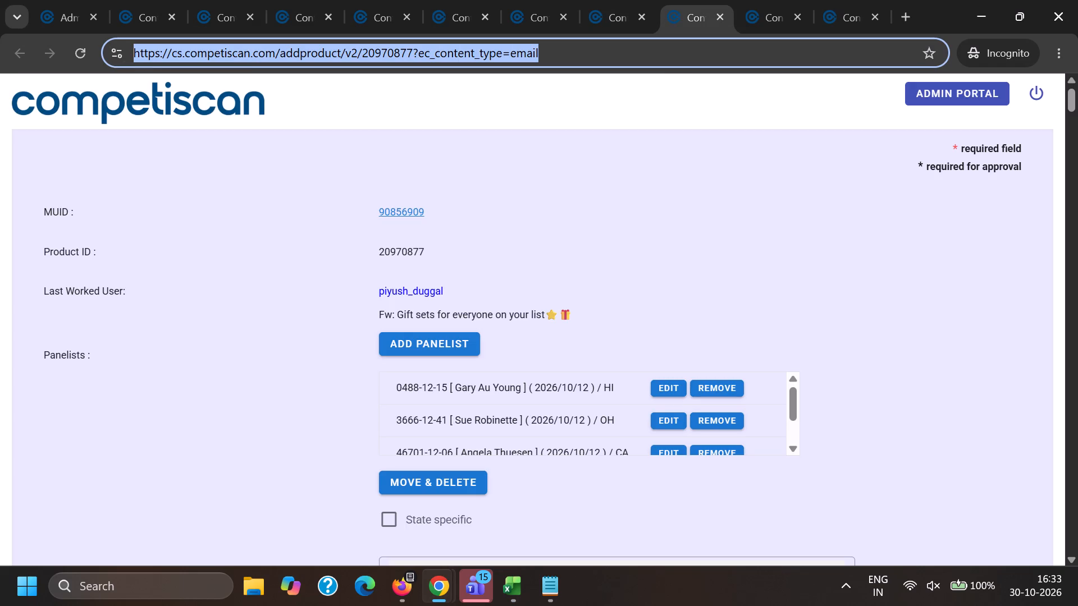
key(ctrl+c)
key(alt+Tab)
key(ctrl+v)
scroll(256, 250, down, 3)
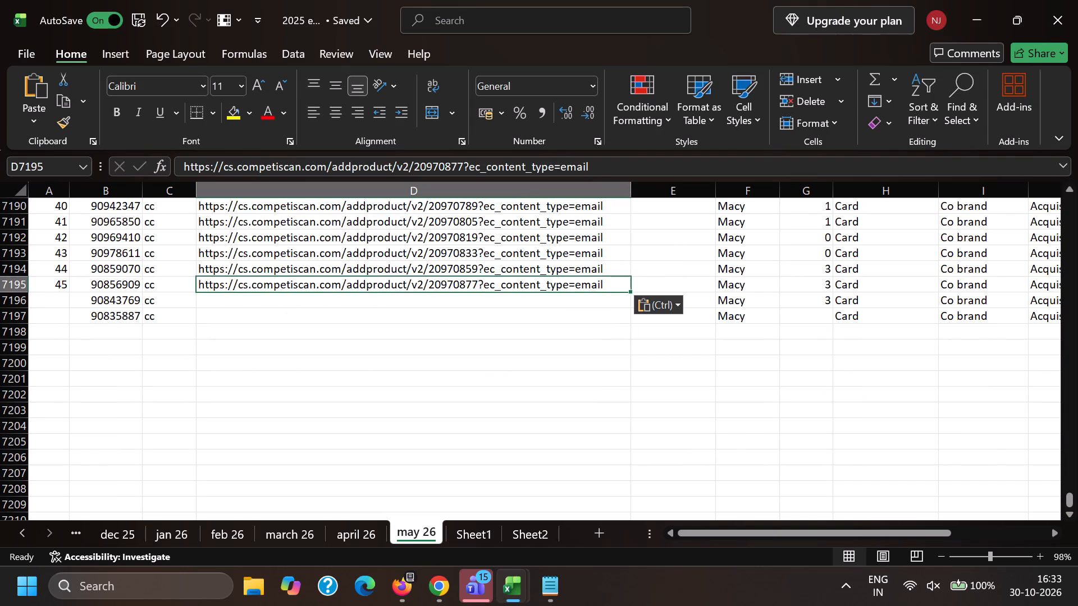
click(249, 302)
key(alt+Tab)
click(779, 0)
triple_click(752, 42)
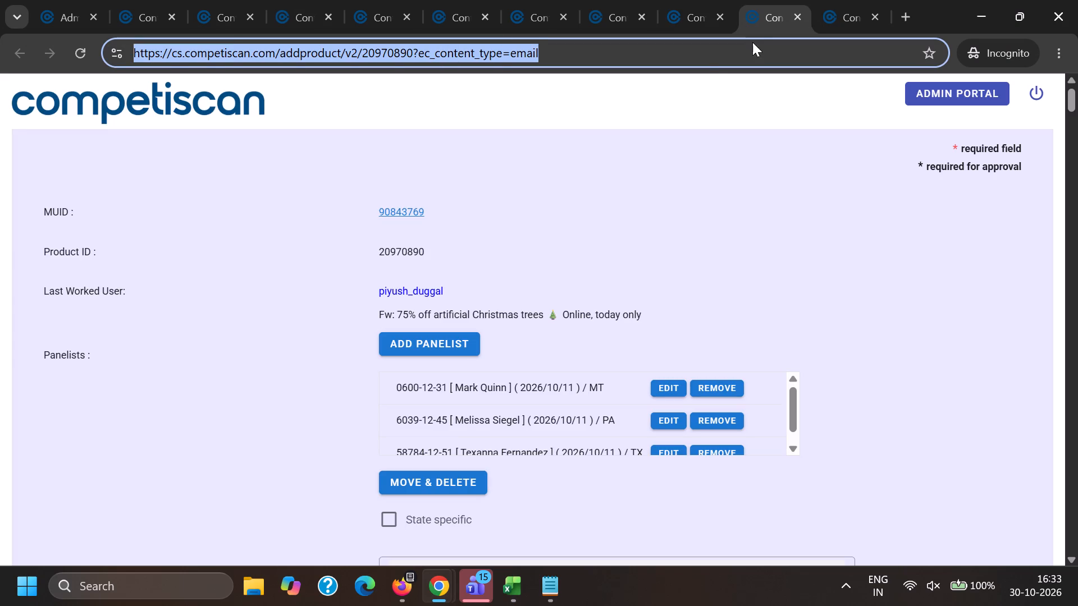
key(ctrl+c)
key(alt+Tab)
key(ctrl+v)
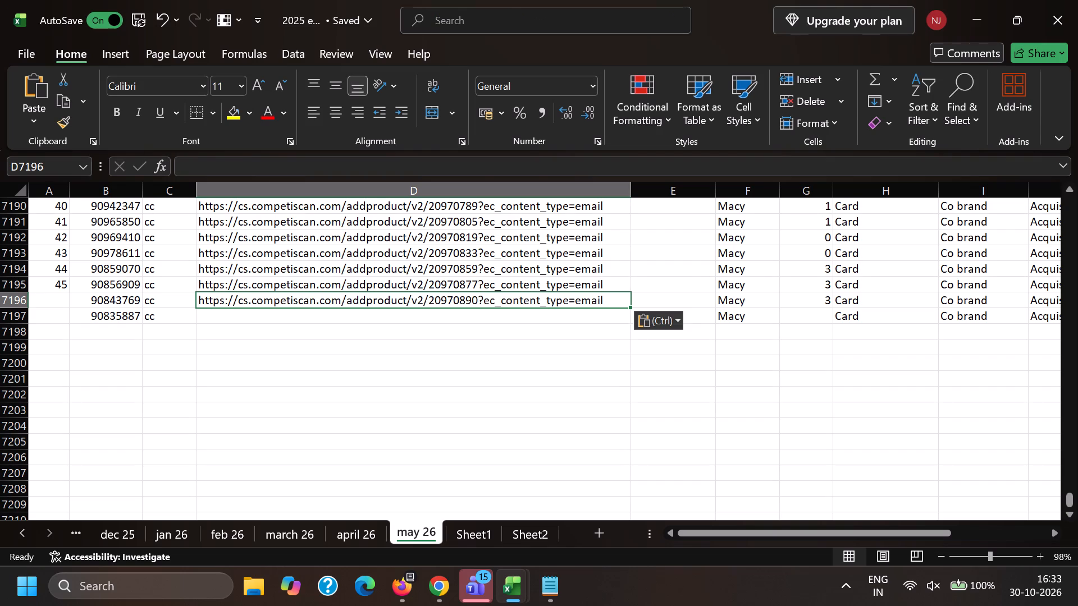
Copy the page link of Macy's product 20970902 into the Excel log row of MUID 90835887.
click(227, 321)
key(alt+Tab)
click(824, 0)
triple_click(814, 58)
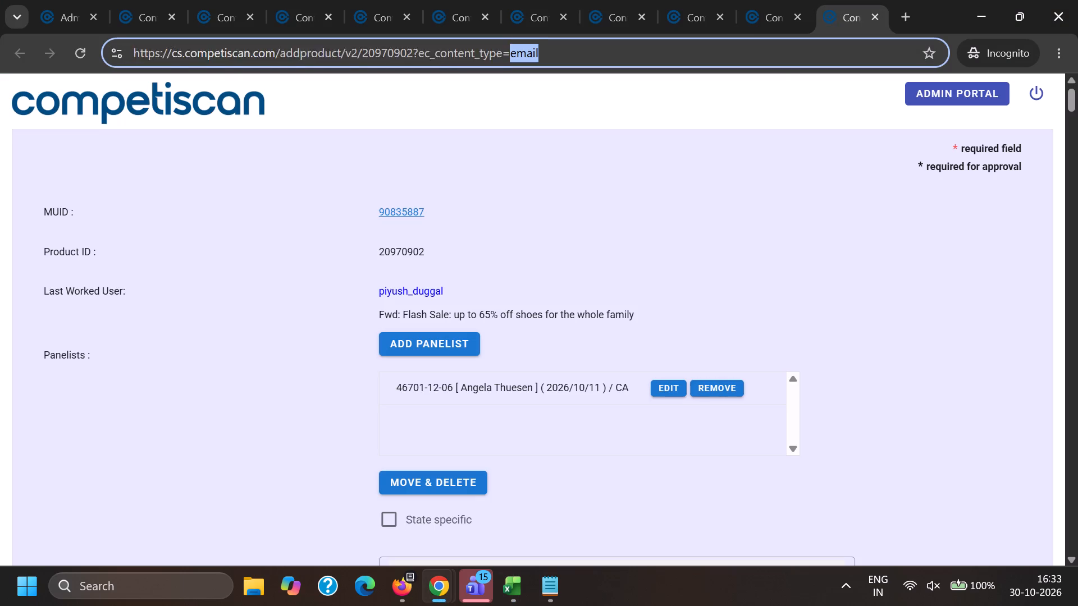
key(ctrl+c)
key(alt+Tab)
key(ctrl+v)
click(426, 283)
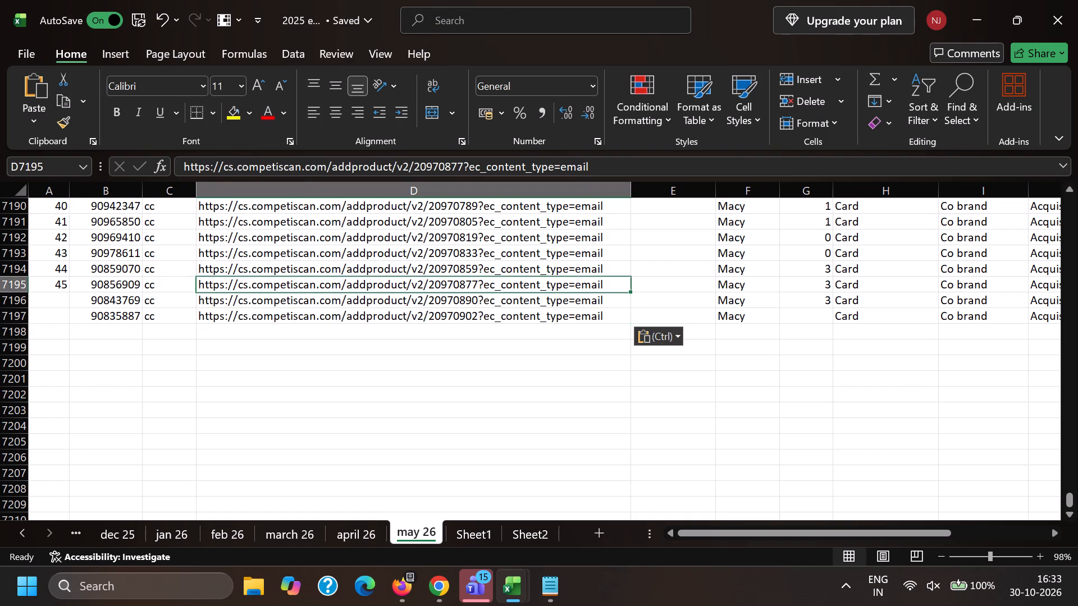
Back in the product pages, open the processed PDFs of Macy's products 20970754, 20970771 and 20970789.
key(alt+Tab)
click(494, 133)
click(165, 0)
scroll(354, 114, down, 3)
ctrl+click(845, 446)
key(ctrl+Tab)
key(ctrl+Tab)
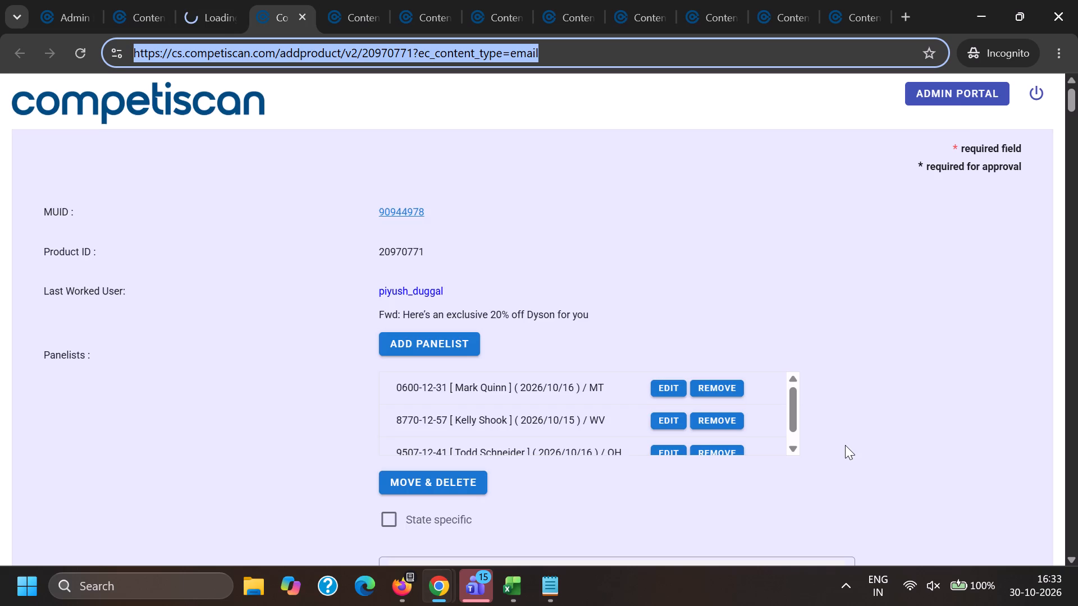
scroll(803, 391, down, 5)
ctrl+click(840, 279)
key(ctrl+Tab)
key(ctrl+Tab)
scroll(793, 306, down, 4)
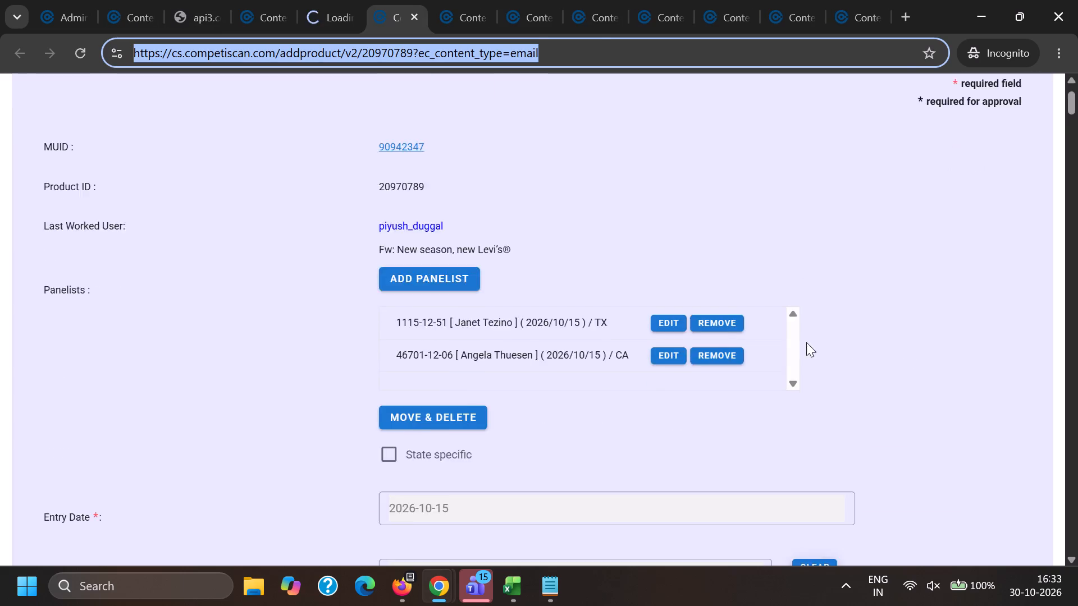
ctrl+click(846, 362)
Open the processed PDFs of Macy's products 20970805, 20970819 and 20970833.
key(ctrl+Tab)
key(ctrl+Tab)
scroll(791, 348, down, 5)
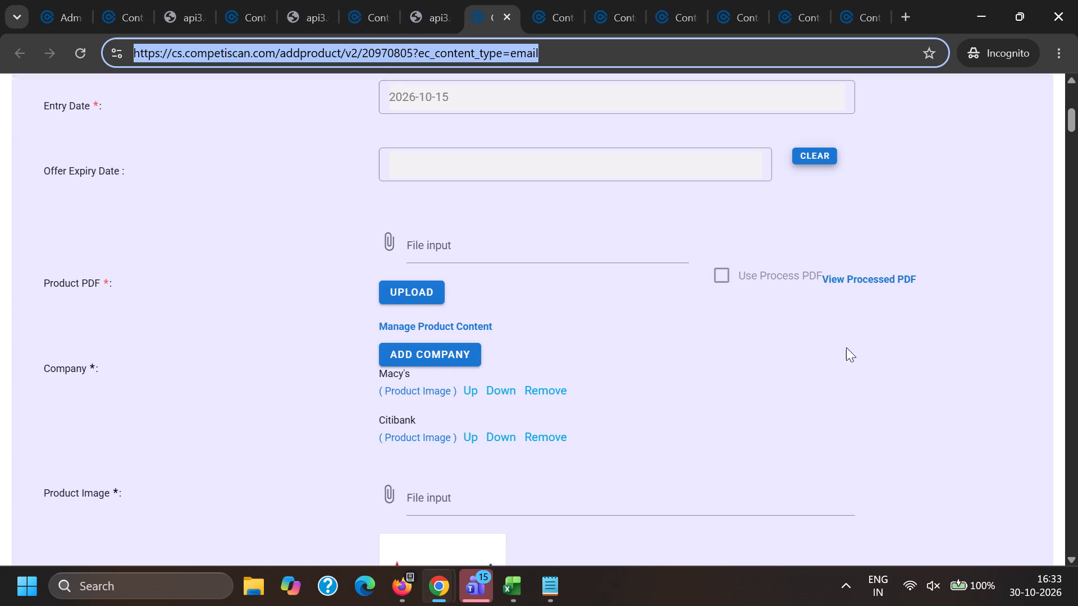
ctrl+click(851, 274)
key(ctrl+Tab)
key(ctrl+Tab)
scroll(806, 282, down, 5)
ctrl+click(837, 282)
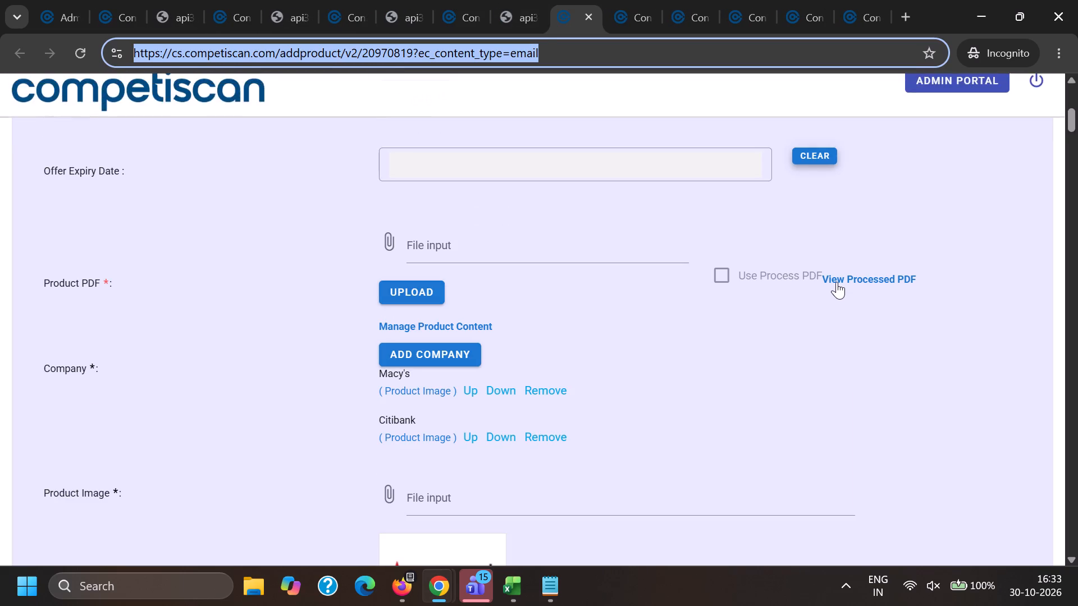
key(ctrl+Tab)
key(ctrl+Tab)
scroll(834, 281, down, 5)
ctrl+click(842, 284)
Open the processed PDFs of Macy's products 20970859 and 20970877.
key(ctrl+Tab)
key(ctrl+Tab)
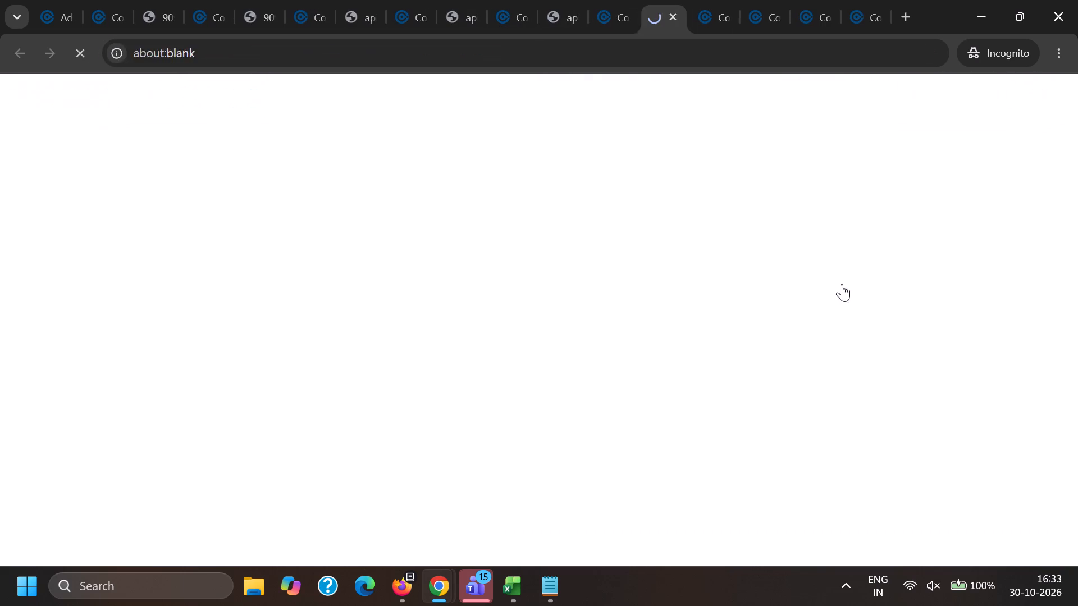
scroll(838, 286, down, 5)
ctrl+click(838, 282)
key(ctrl+Tab)
key(ctrl+Tab)
scroll(836, 282, down, 5)
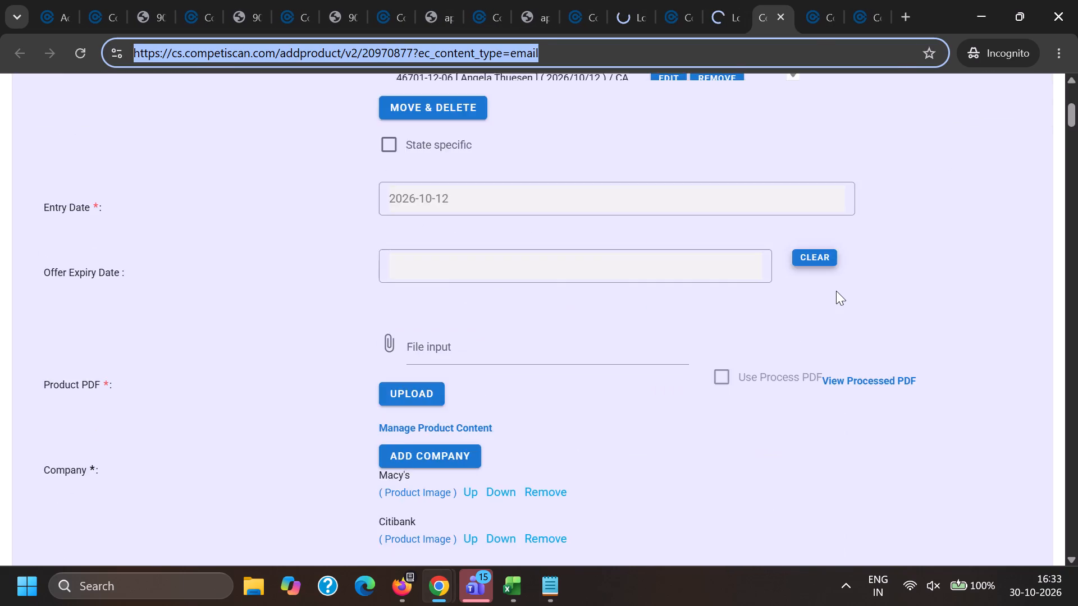
ctrl+click(837, 282)
Open the processed PDFs of Macy's products 20970890 and 20970902.
key(ctrl+Tab)
key(ctrl+Tab)
scroll(837, 281, down, 5)
ctrl+click(840, 278)
key(ctrl+Tab)
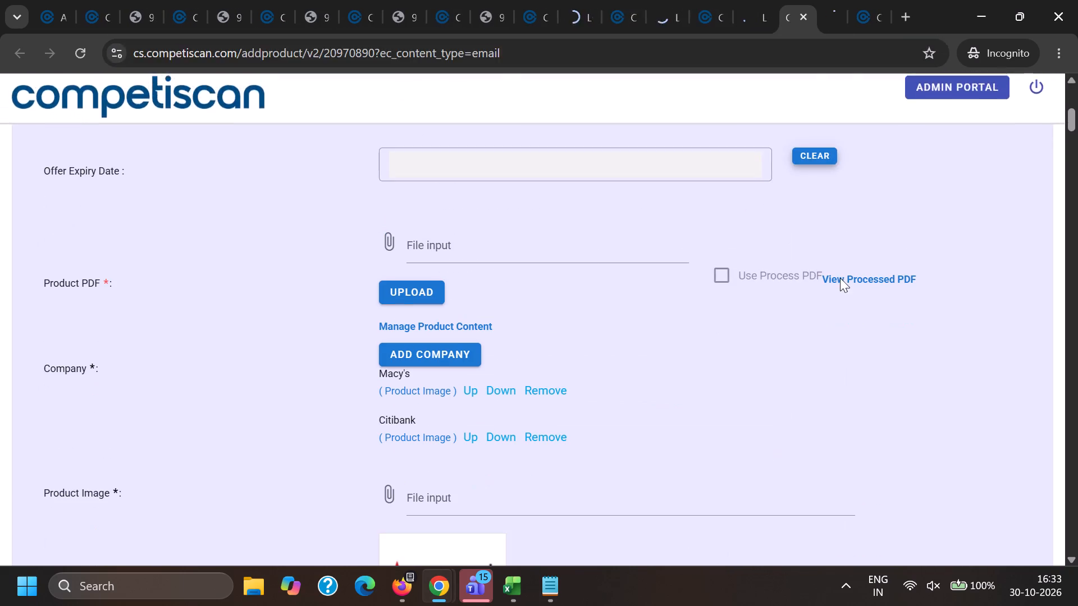
key(ctrl+Tab)
scroll(839, 277, down, 5)
ctrl+click(839, 284)
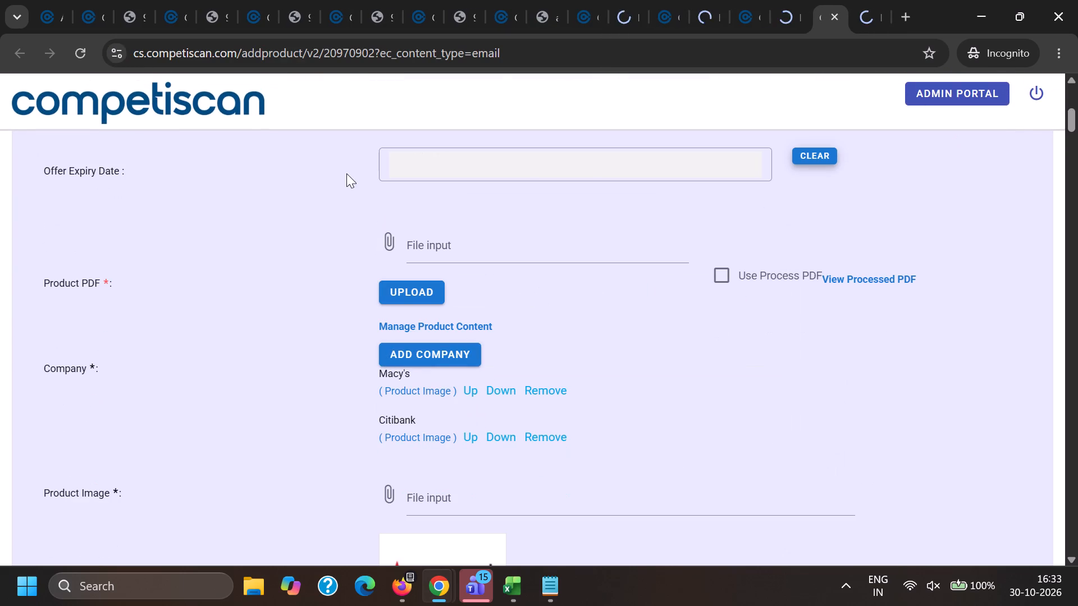
Set Macy's product 20970754 to use its processed PDF and mark the product as approved.
click(134, 0)
click(86, 0)
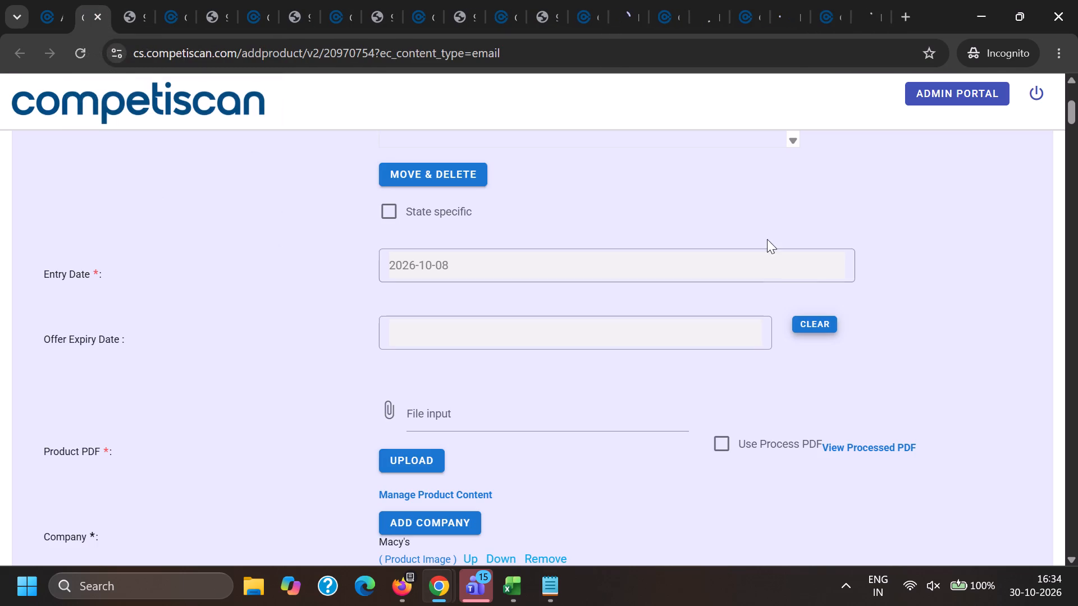
click(715, 438)
click(664, 467)
key(End)
scroll(461, 485, down, 5)
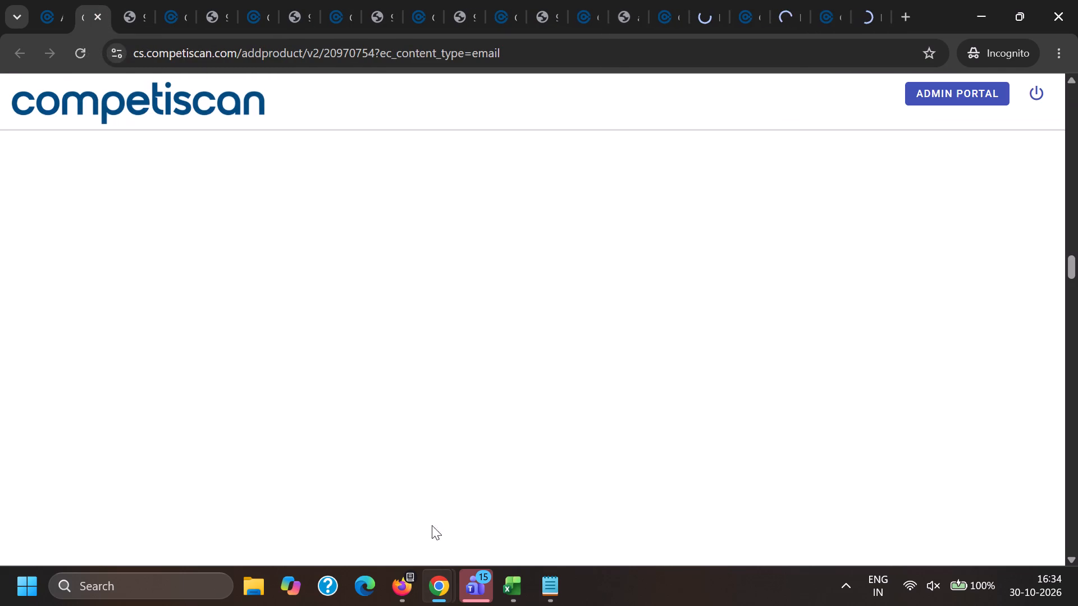
click(440, 544)
Set Macy's product 20970771 to use its processed PDF and mark the product as approved.
click(221, 0)
click(173, 0)
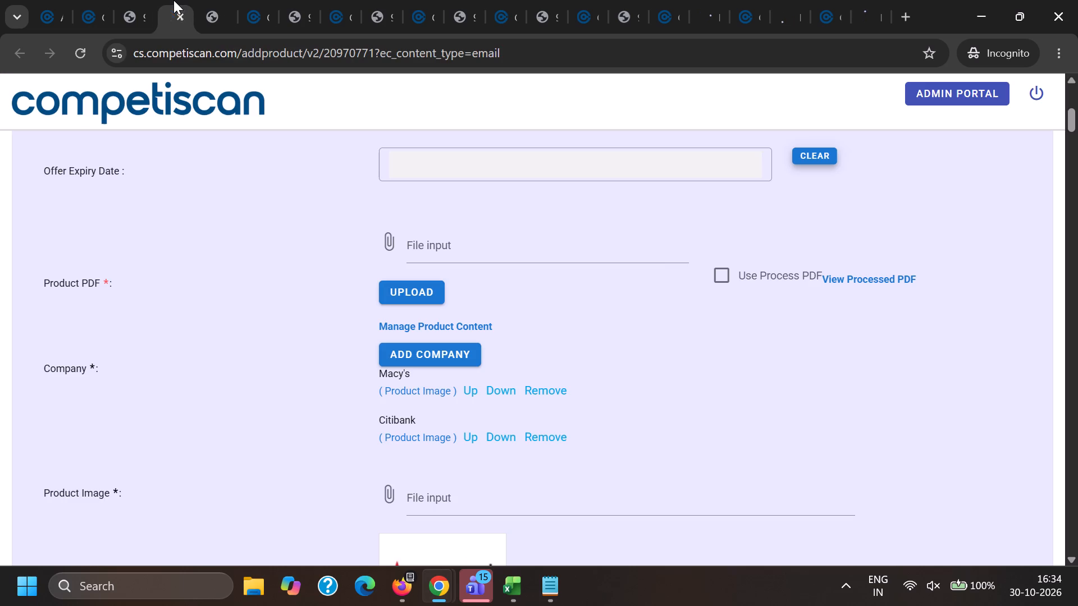
click(733, 276)
key(End)
scroll(484, 365, down, 10)
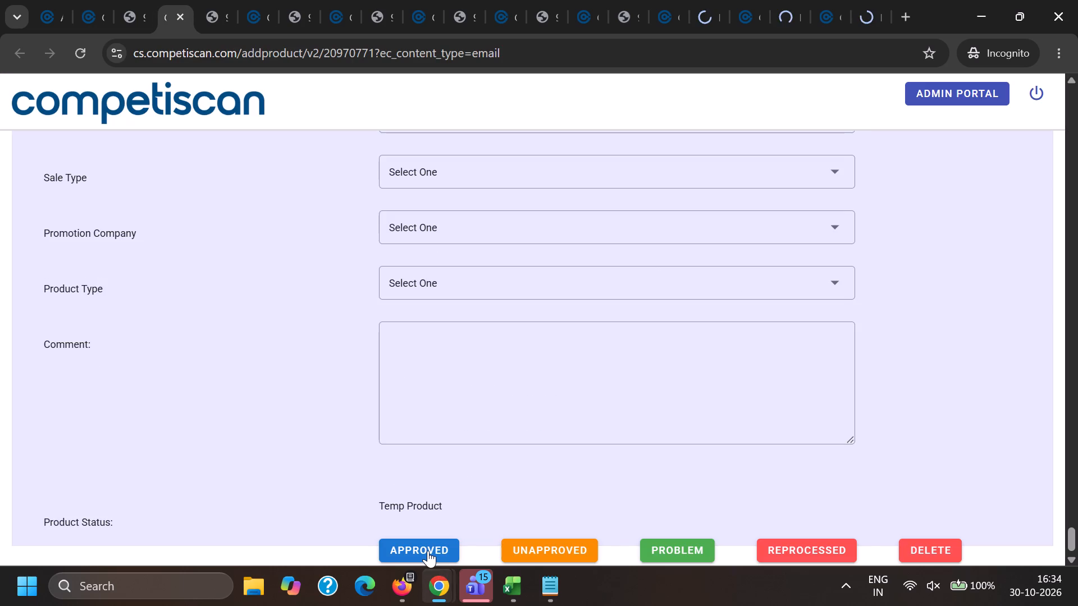
click(427, 550)
Set Macy's product 20970789 to use its processed PDF and mark the product as approved.
click(292, 4)
click(259, 0)
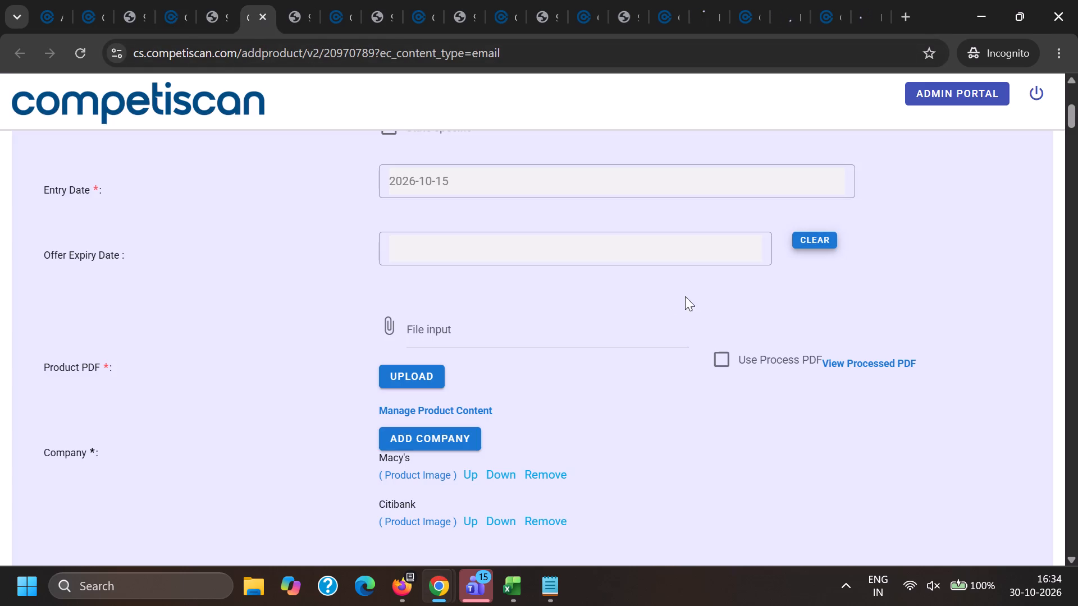
click(727, 354)
key(End)
scroll(537, 460, down, 9)
click(454, 547)
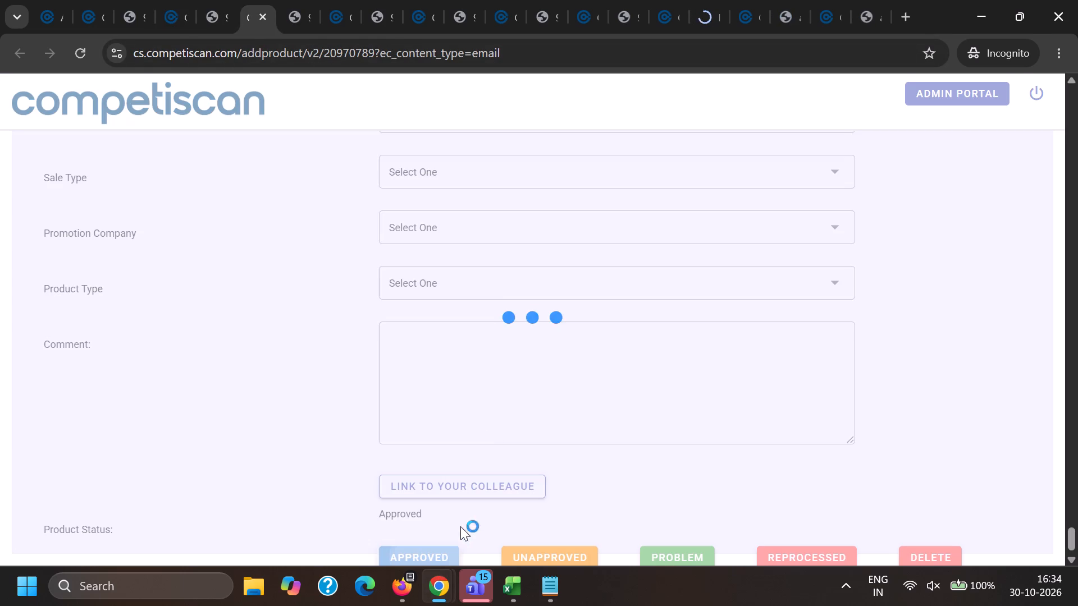
Set Macy's product 20970805 to use its processed PDF and mark the product as approved.
click(385, 0)
click(335, 0)
click(702, 281)
click(714, 277)
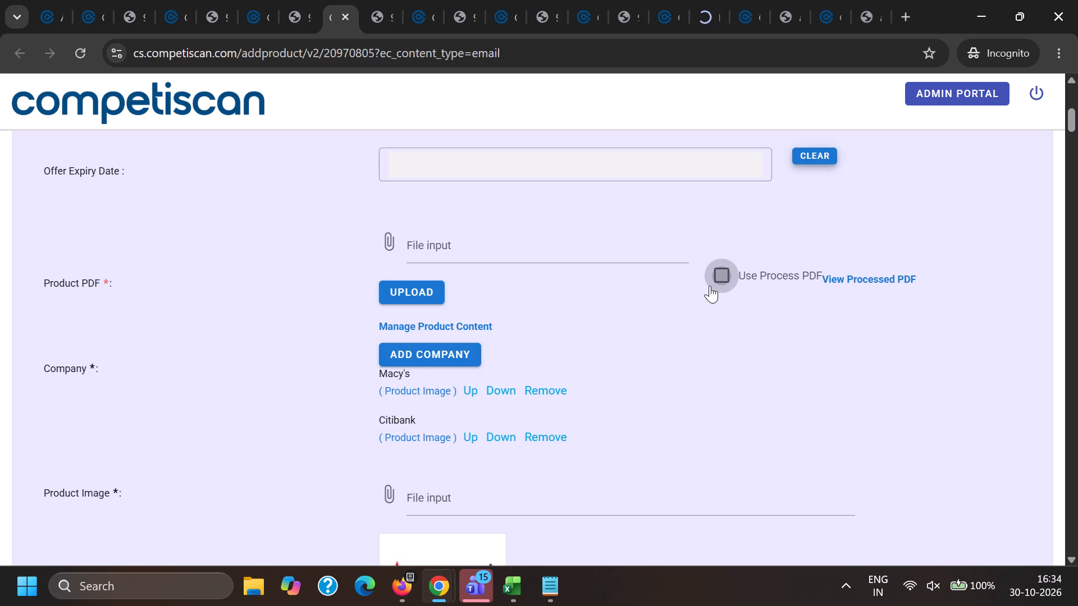
key(End)
scroll(447, 445, down, 5)
click(432, 548)
Set Macy's product 20970819 to use its processed PDF and mark the product as approved.
click(476, 0)
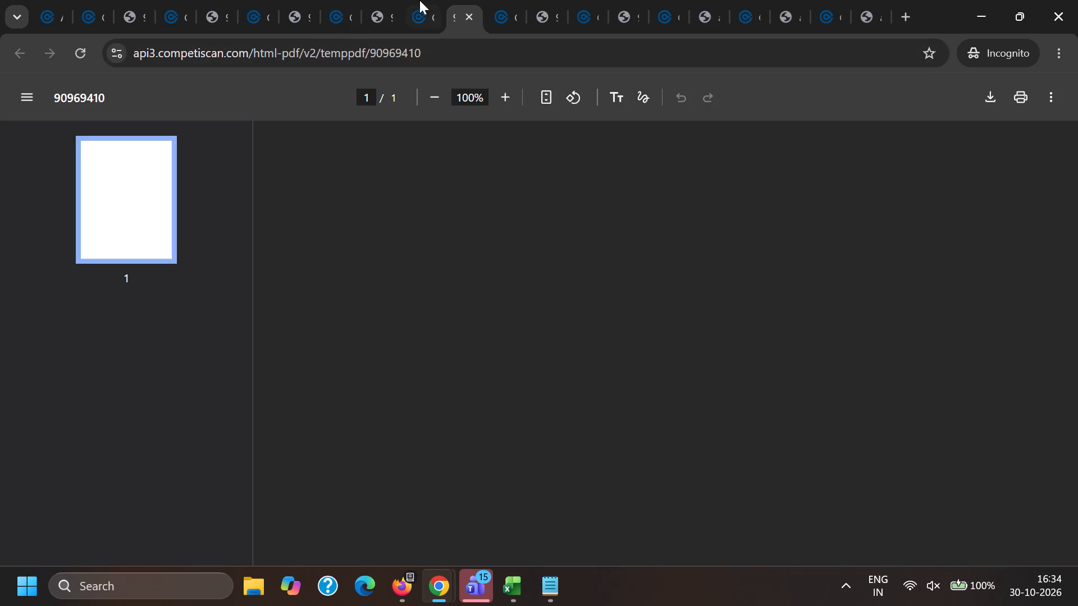
click(418, 0)
click(728, 283)
key(End)
scroll(516, 463, down, 5)
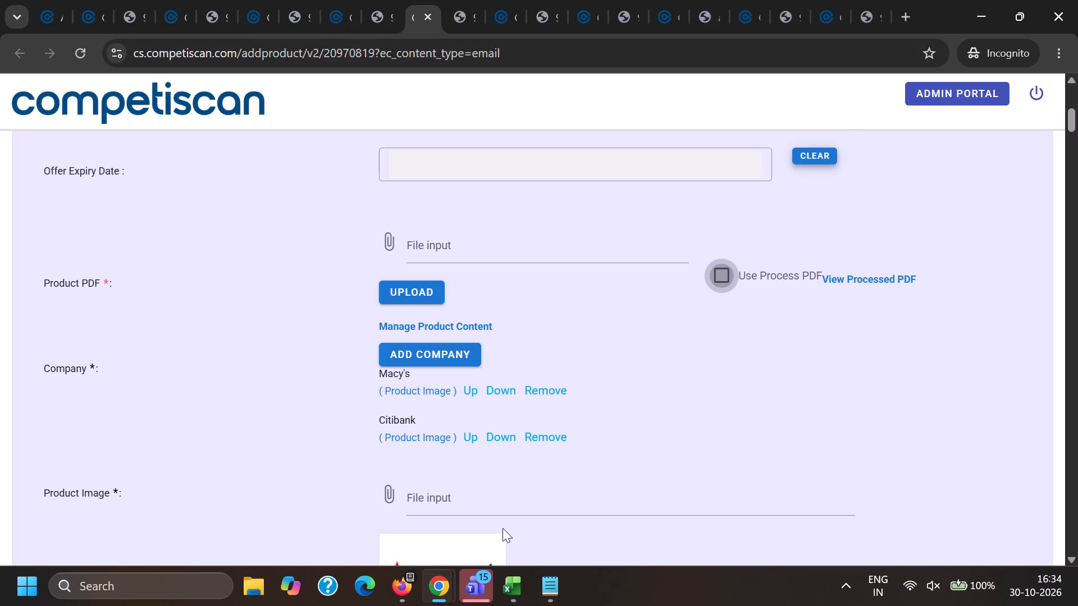
click(445, 550)
Set Macy's product 20970833 to use its processed PDF and mark the product as approved.
click(544, 1)
click(503, 0)
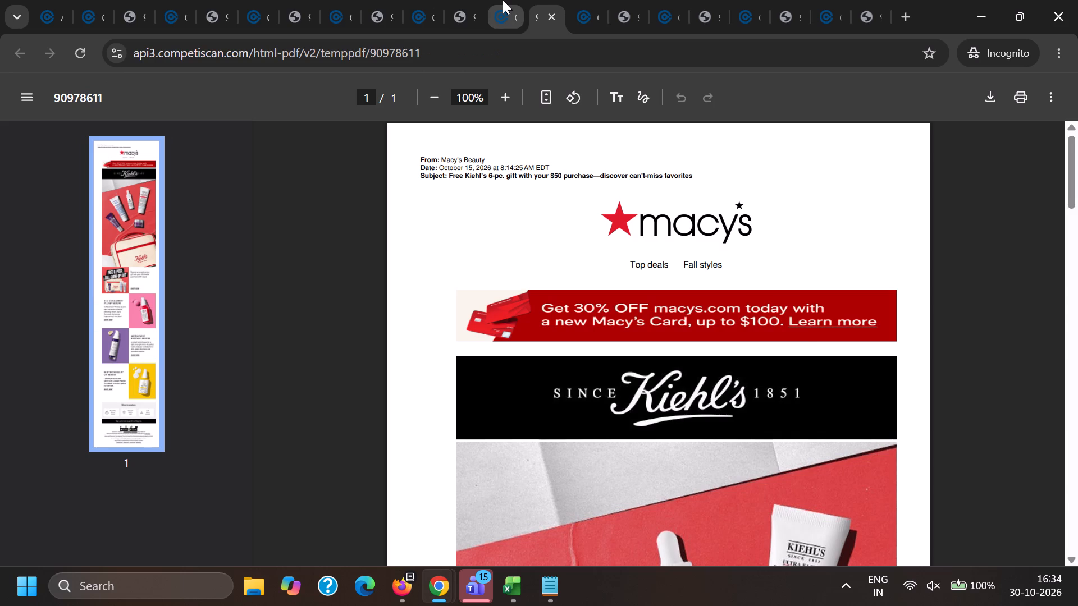
click(723, 274)
key(End)
scroll(550, 452, down, 4)
click(449, 541)
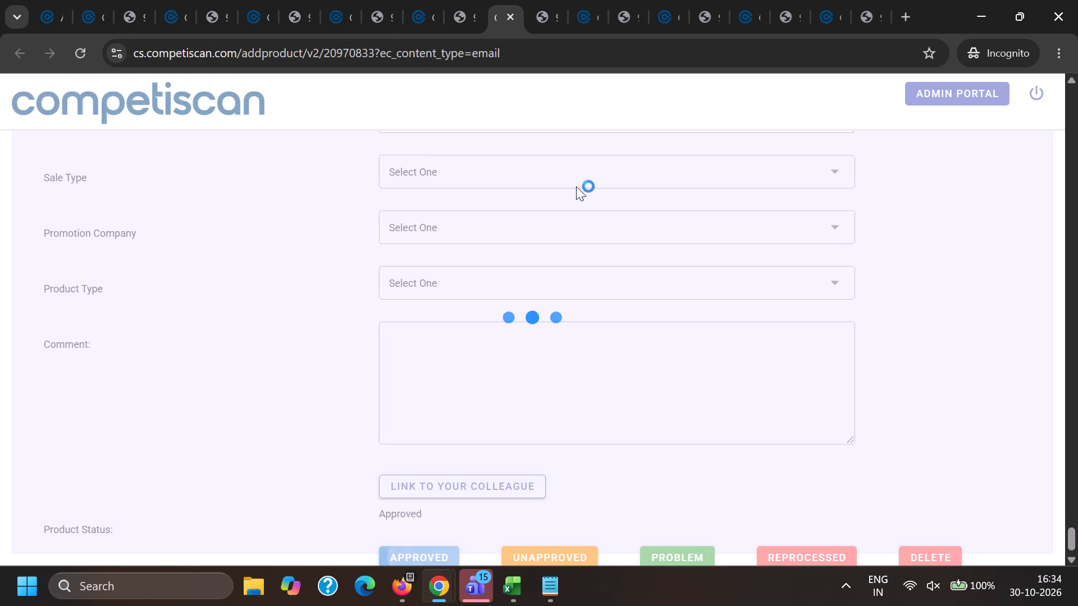
Set Macy's product 20970859 to use its processed PDF and mark the product as approved.
click(640, 0)
click(585, 0)
click(725, 281)
key(End)
scroll(523, 423, down, 6)
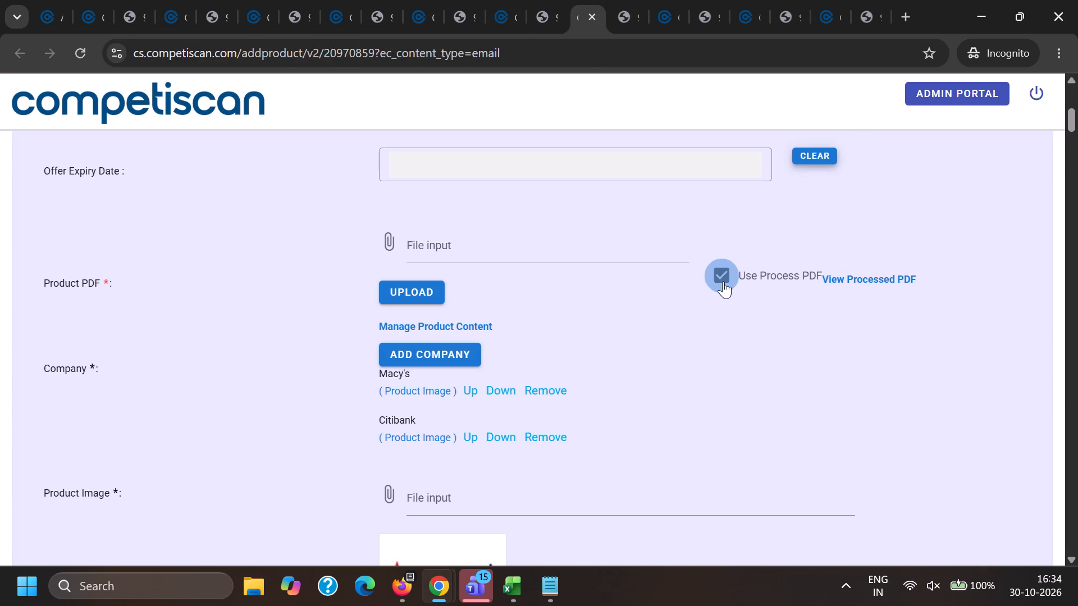
click(444, 539)
Set Macy's product 20970877 to use its processed PDF and mark the product as approved.
click(703, 0)
click(666, 0)
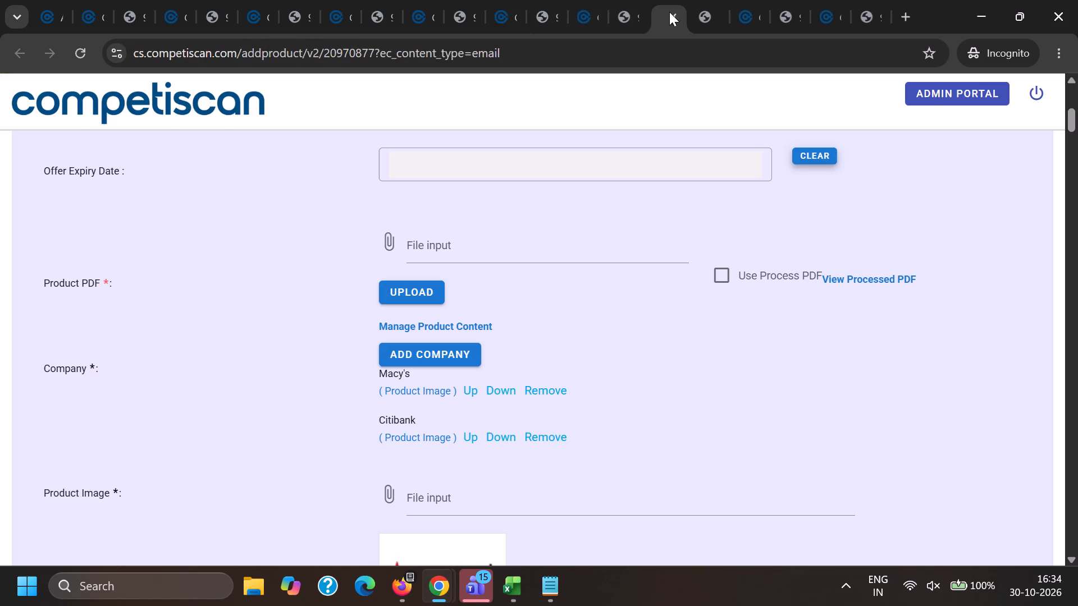
click(716, 274)
key(End)
scroll(501, 454, down, 5)
click(436, 554)
Set Macy's product 20970890 to use its processed PDF and mark the product as approved.
click(792, 0)
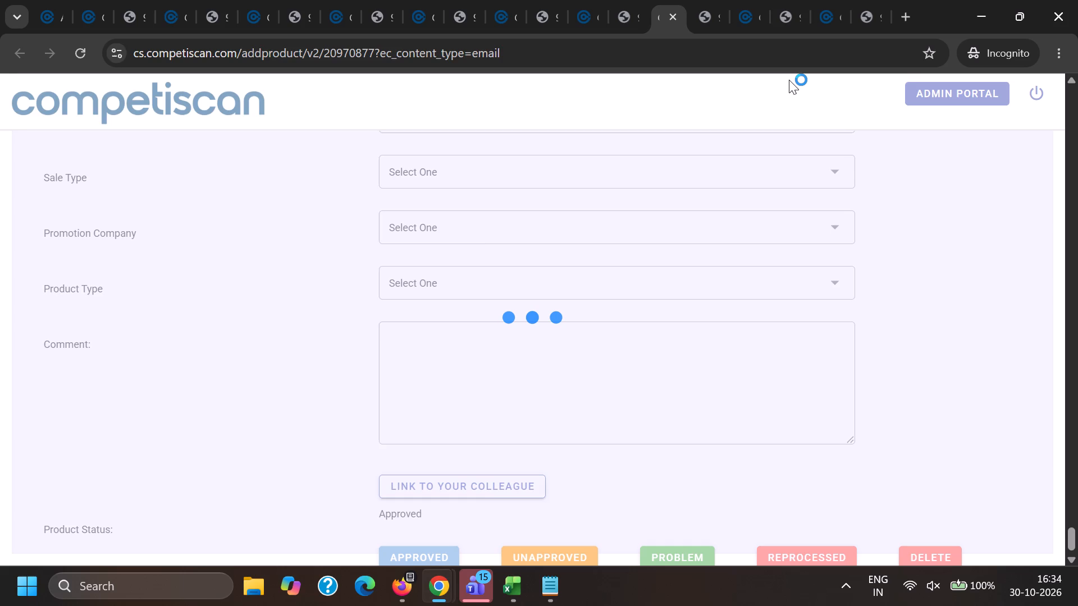
click(748, 0)
click(720, 279)
key(End)
scroll(530, 462, down, 4)
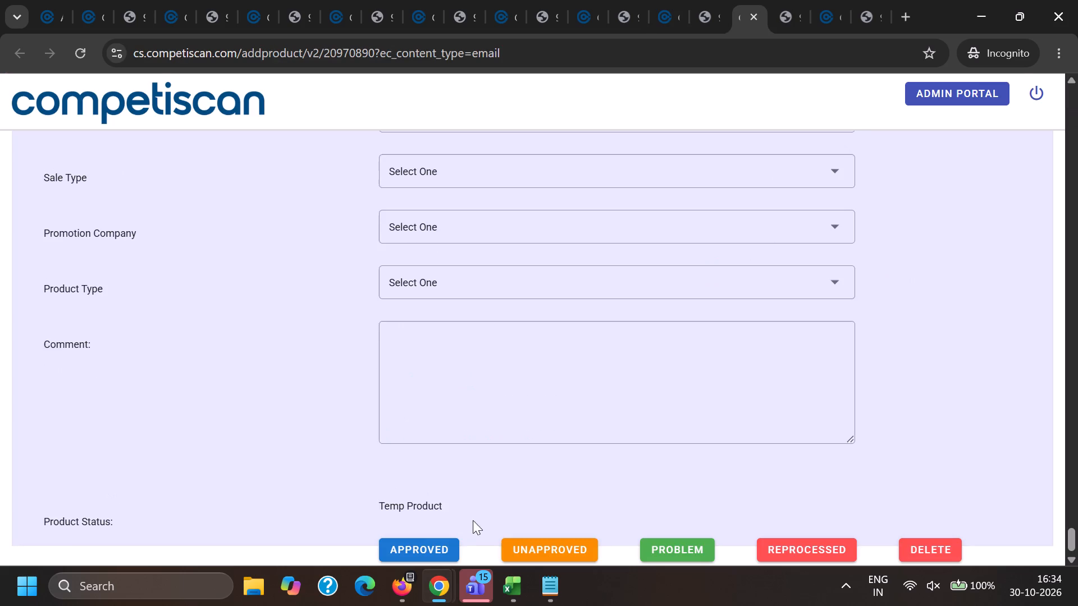
click(447, 539)
Return to the page of Macy's product 20970902 to apply its processed PDF.
click(874, 0)
click(841, 0)
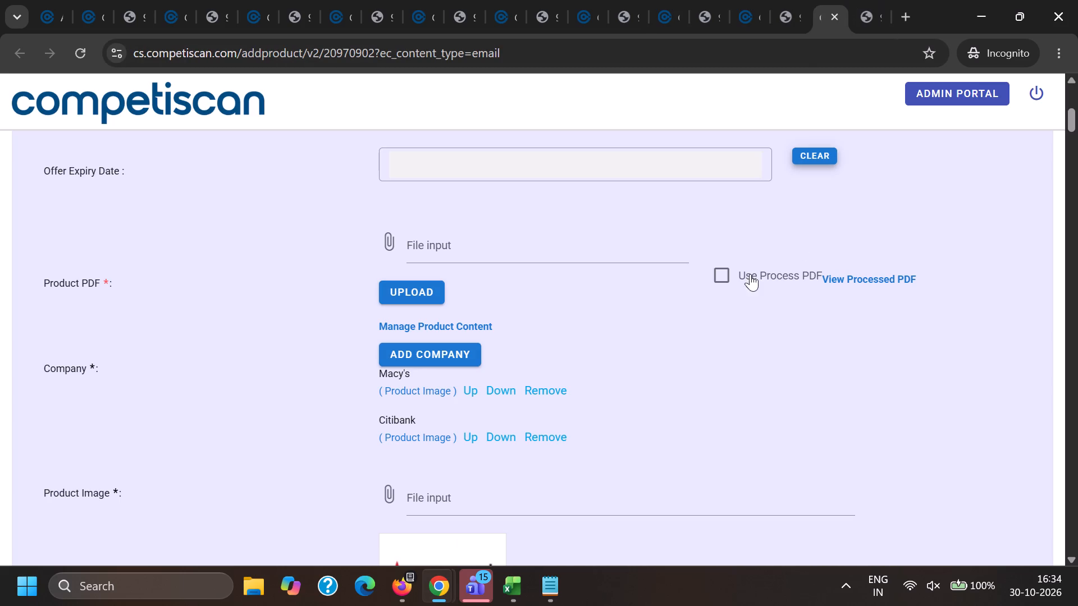
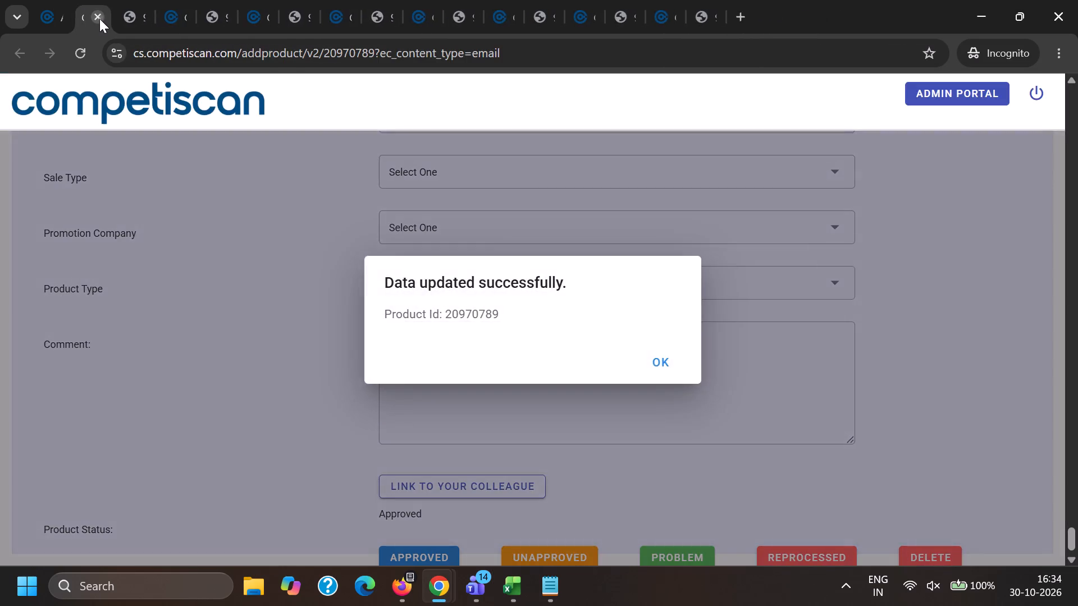
Close the finished page of Macy's product 20970789 and switch to the page of product 20970819.
click(96, 19)
click(184, 0)
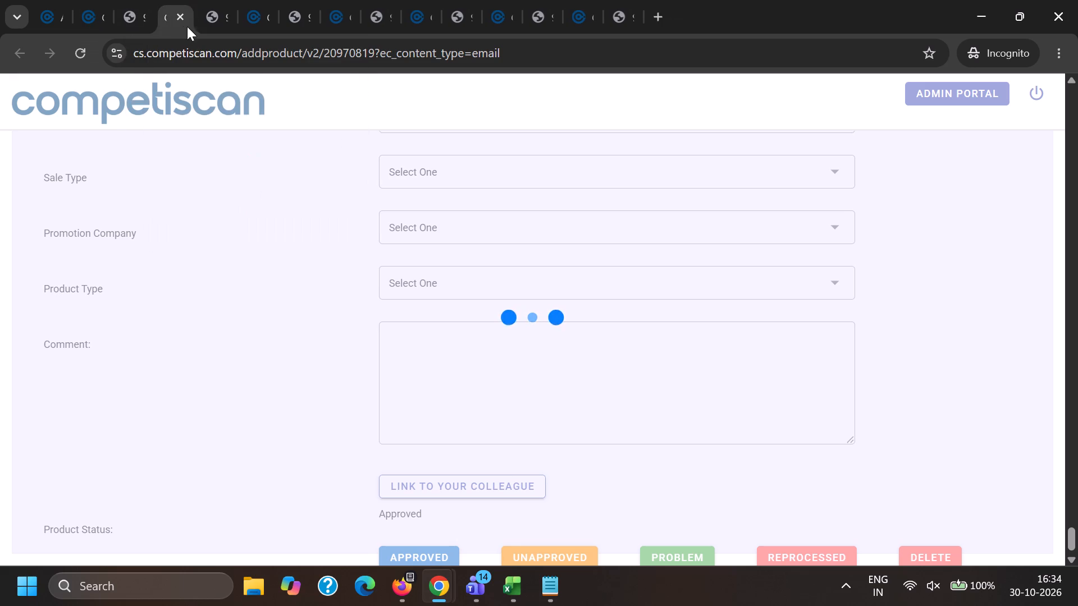
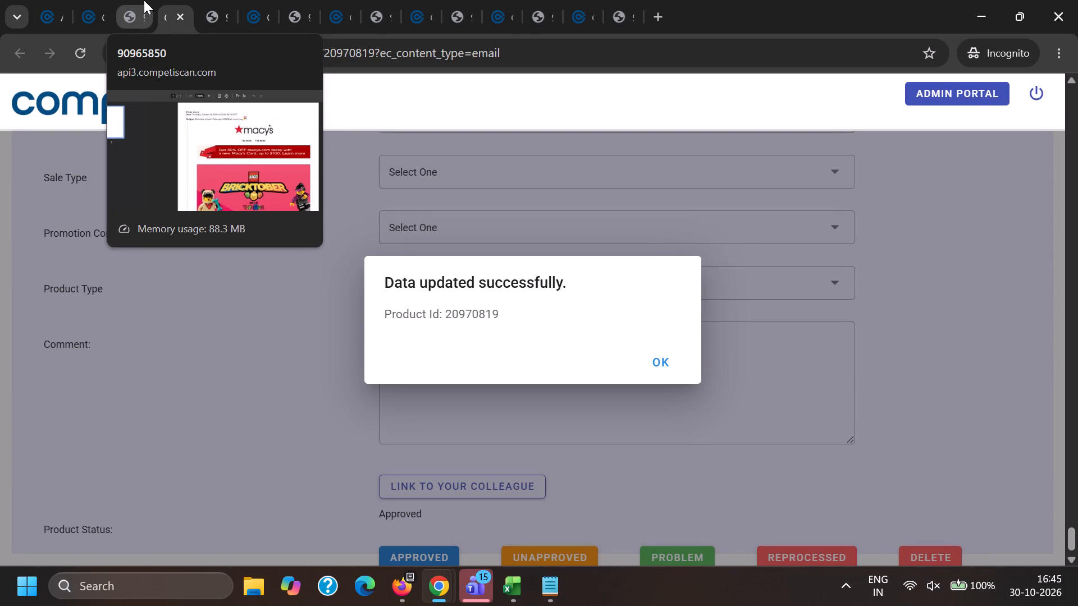
Close the remaining Macy's product pages and their email PDFs, including 90859070 and 90835887, leaving only the Admin Portal open.
click(57, 0)
click(99, 0)
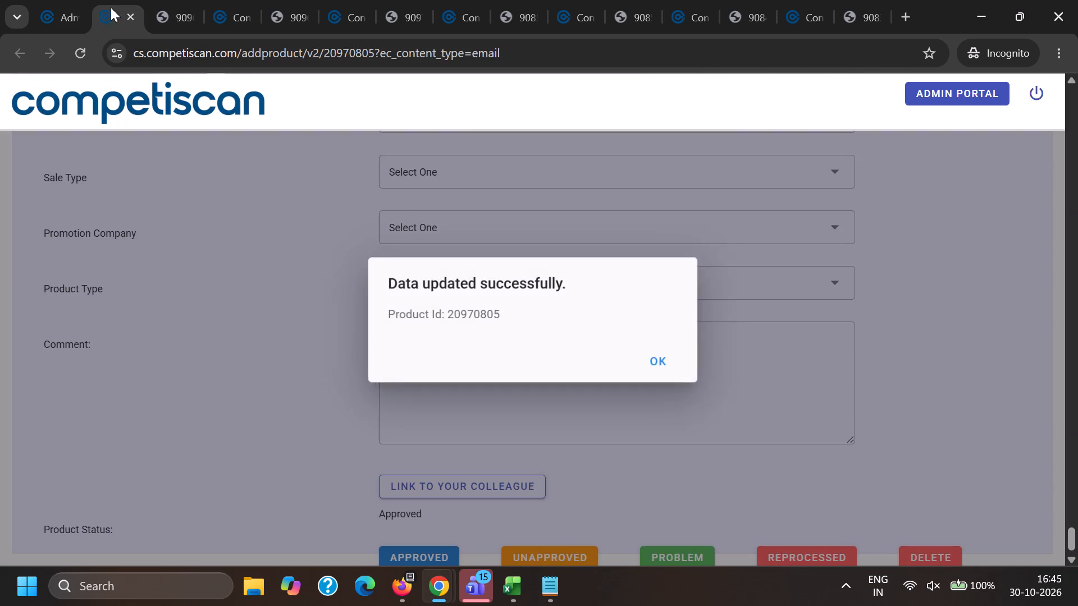
click(129, 15)
click(129, 14)
double_click(129, 14)
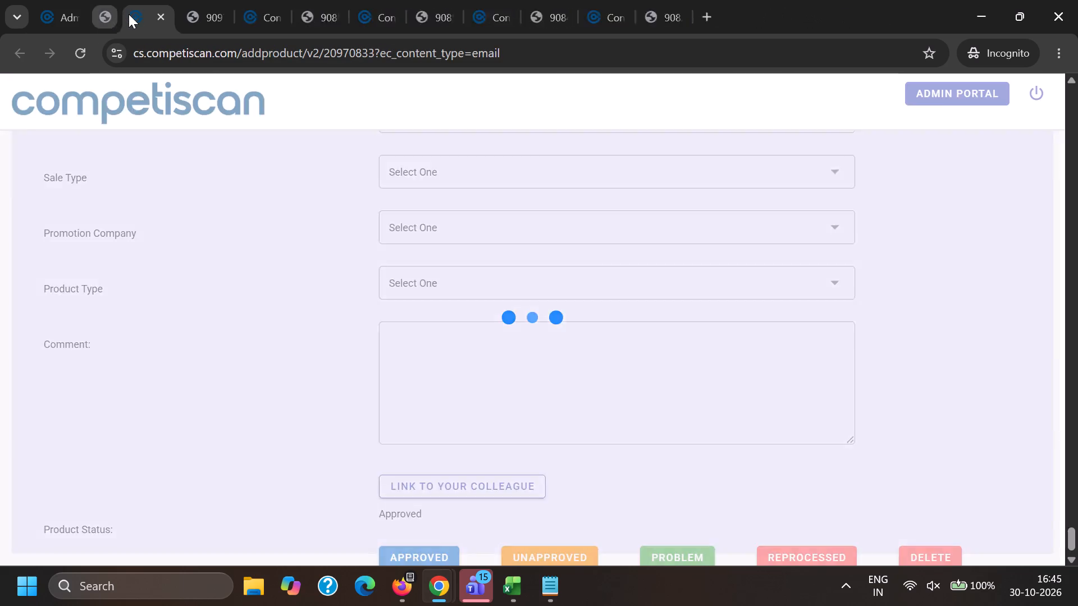
click(129, 14)
click(129, 14)
click(129, 14)
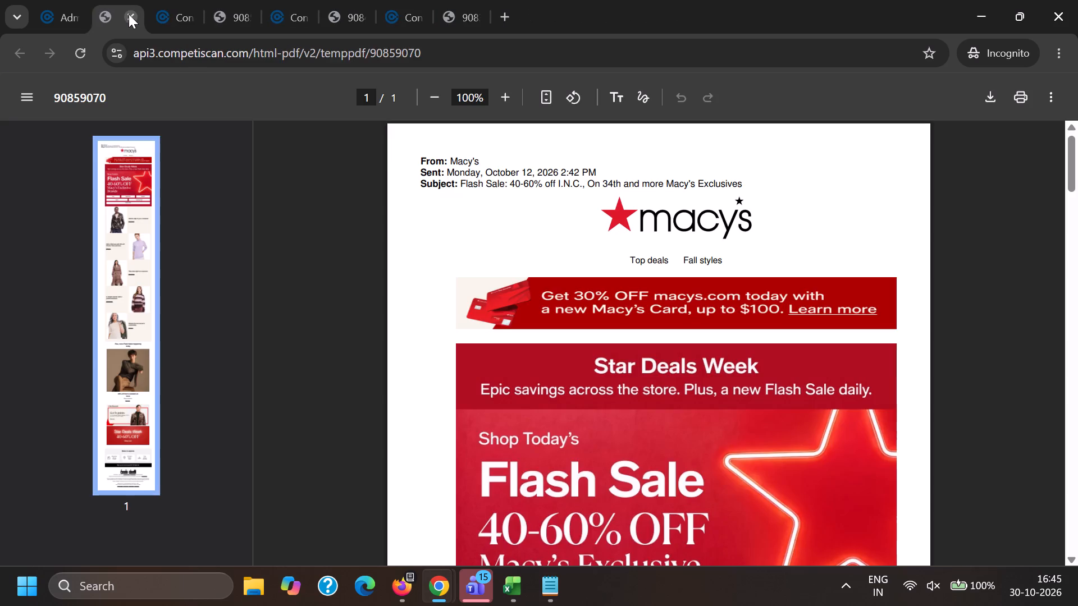
click(129, 14)
double_click(129, 14)
click(129, 14)
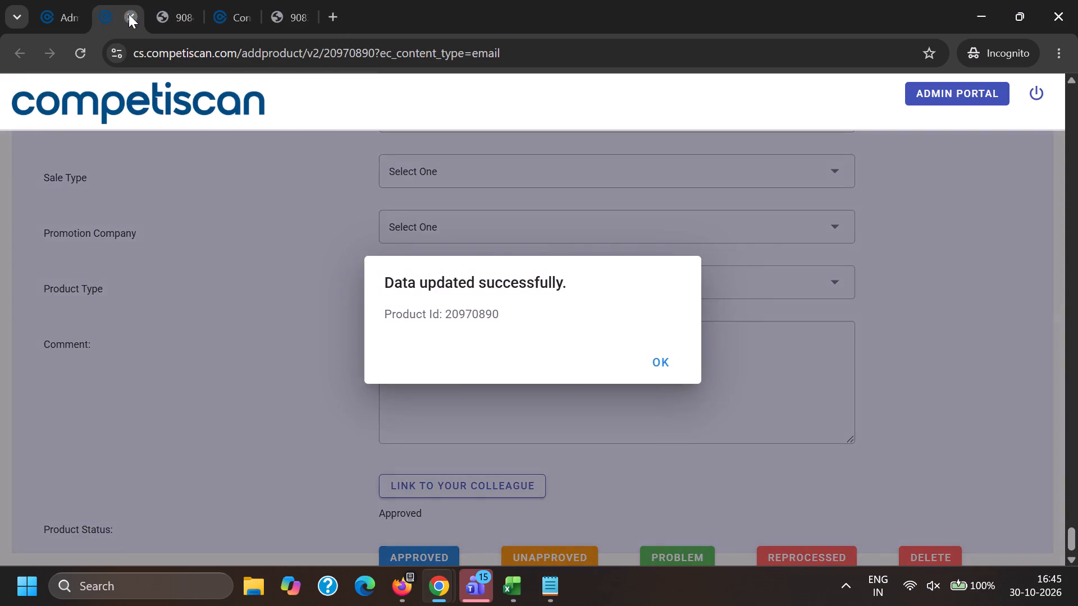
click(129, 14)
click(129, 14)
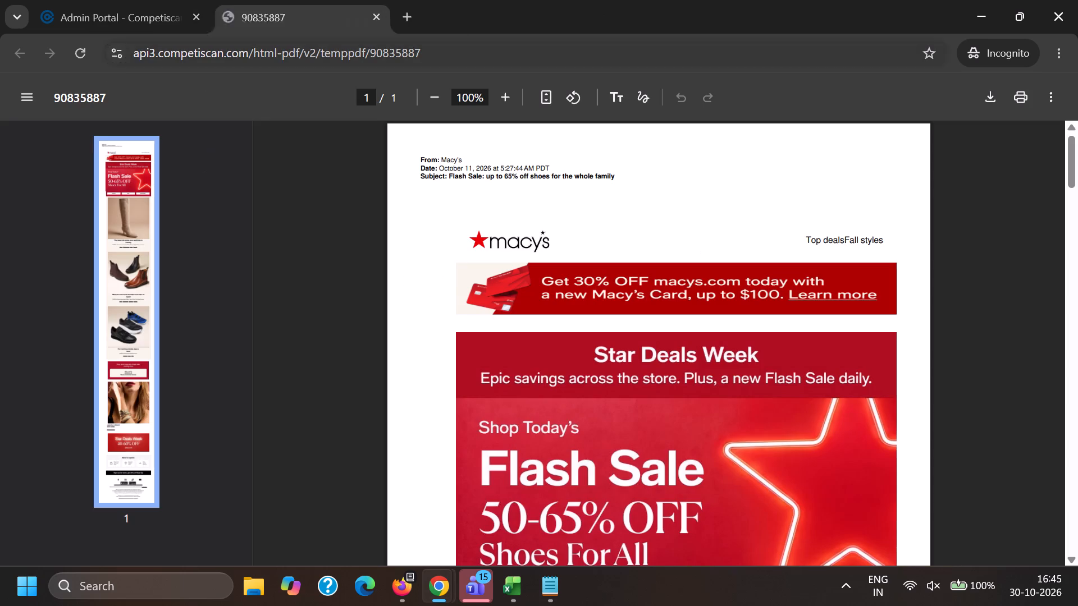
click(413, 19)
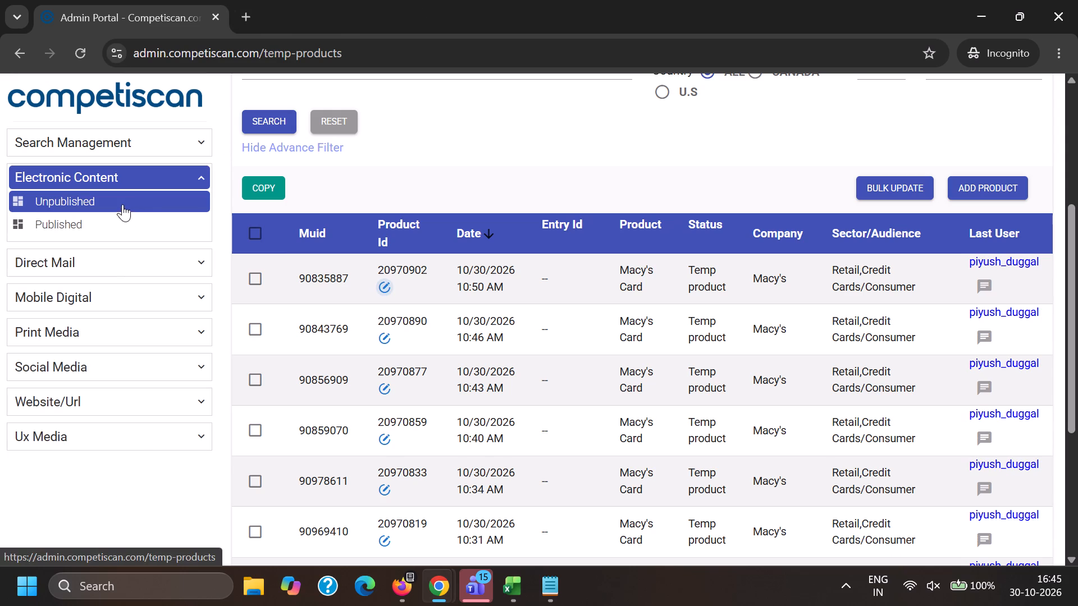
Rerun the filtered search of unpublished electronic content to refresh the list of temp products.
click(278, 126)
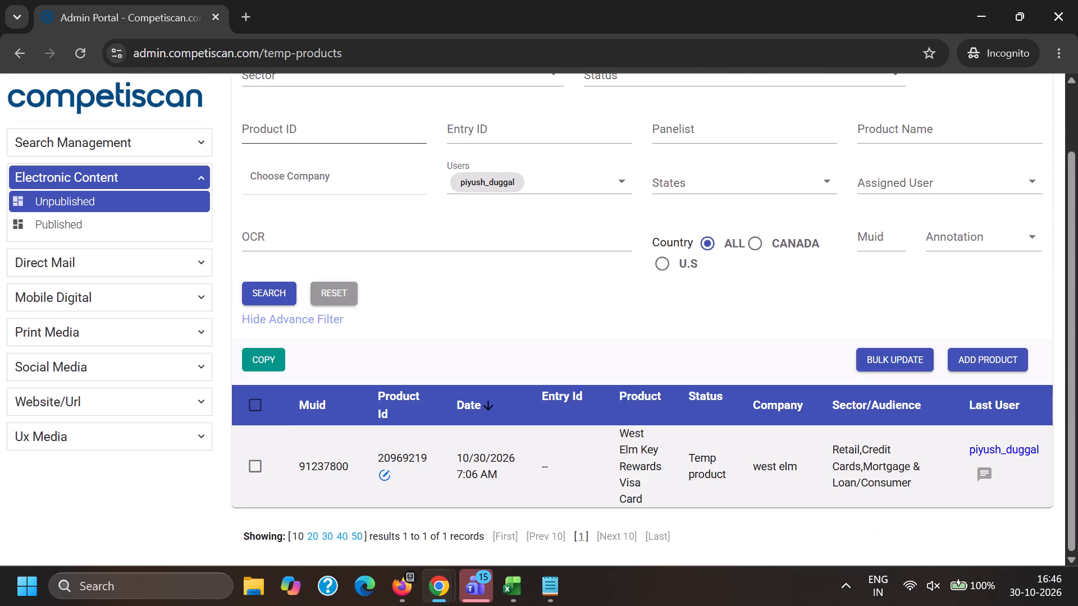
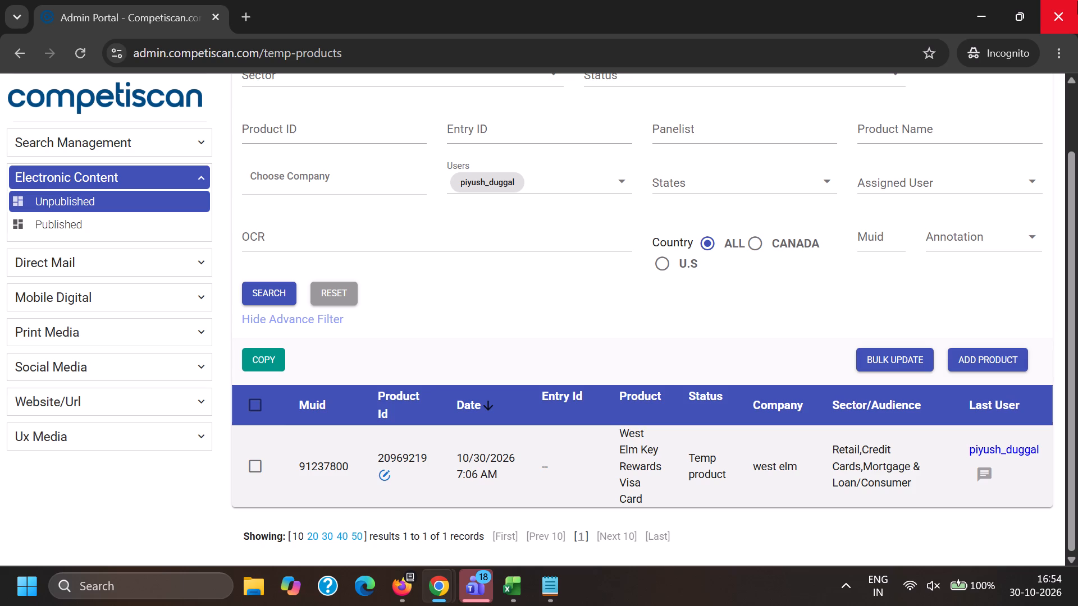
Open the Status Sheet in a new browser tab.
click(240, 1)
click(188, 86)
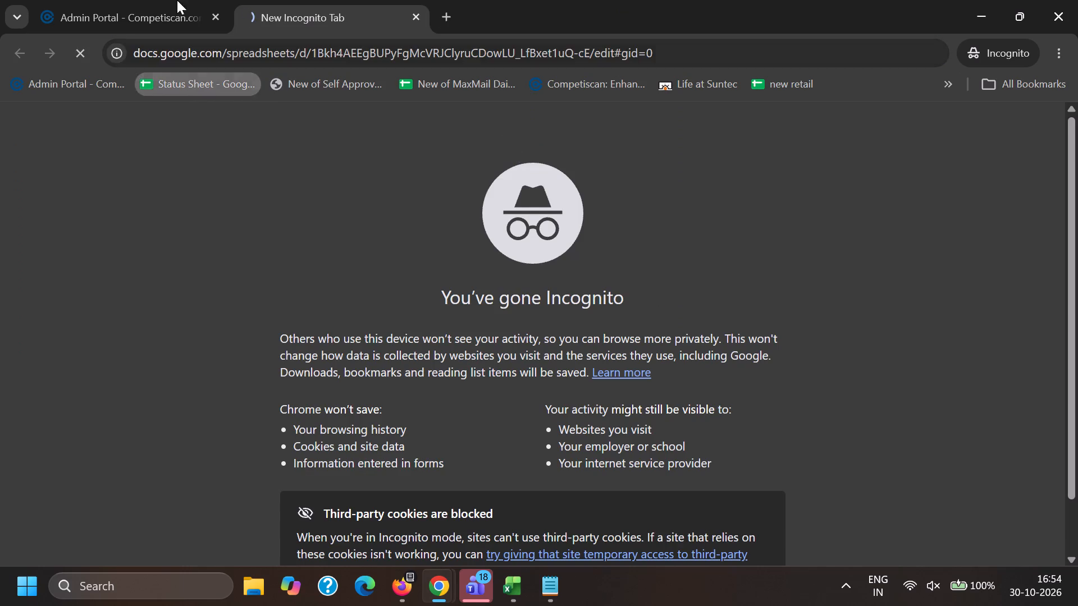
Search the published electronic content for MUID 91168054, taken from the may 26 sheet of the Excel log.
click(149, 0)
click(86, 220)
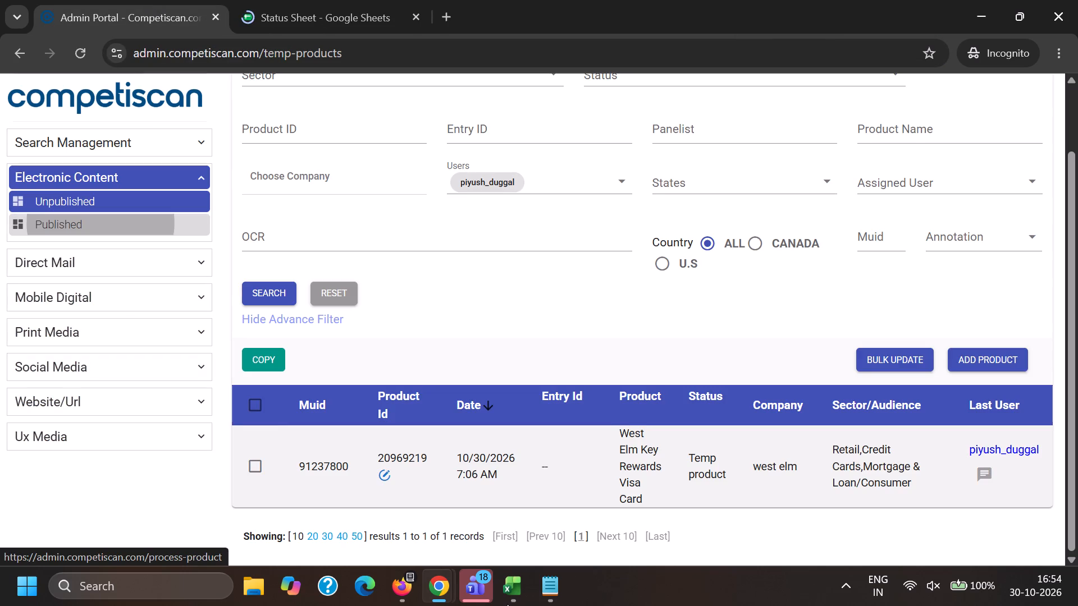
click(507, 604)
click(697, 516)
scroll(401, 419, up, 8)
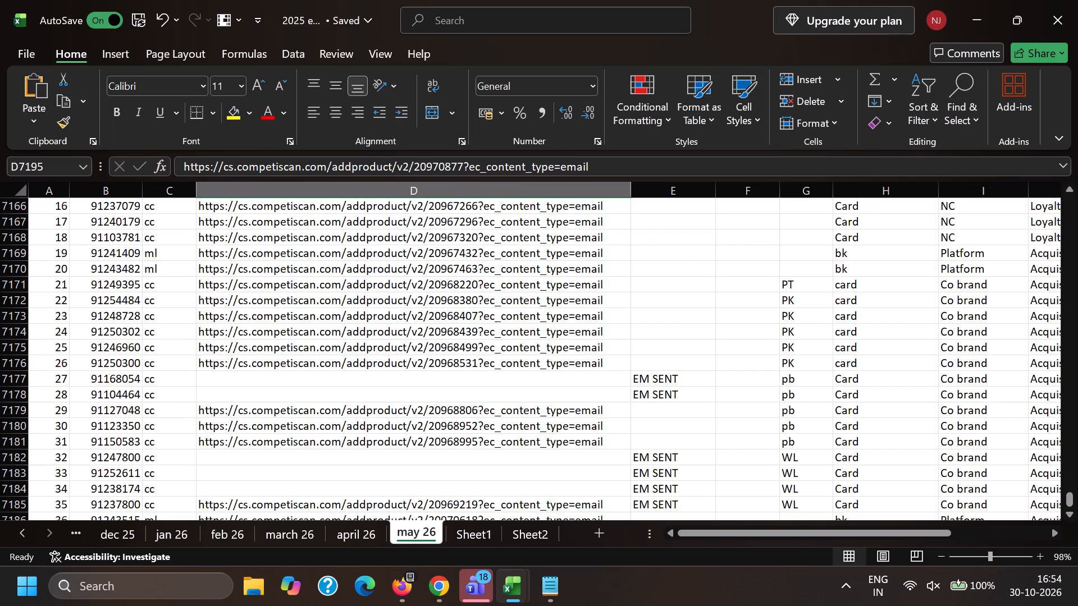
click(84, 387)
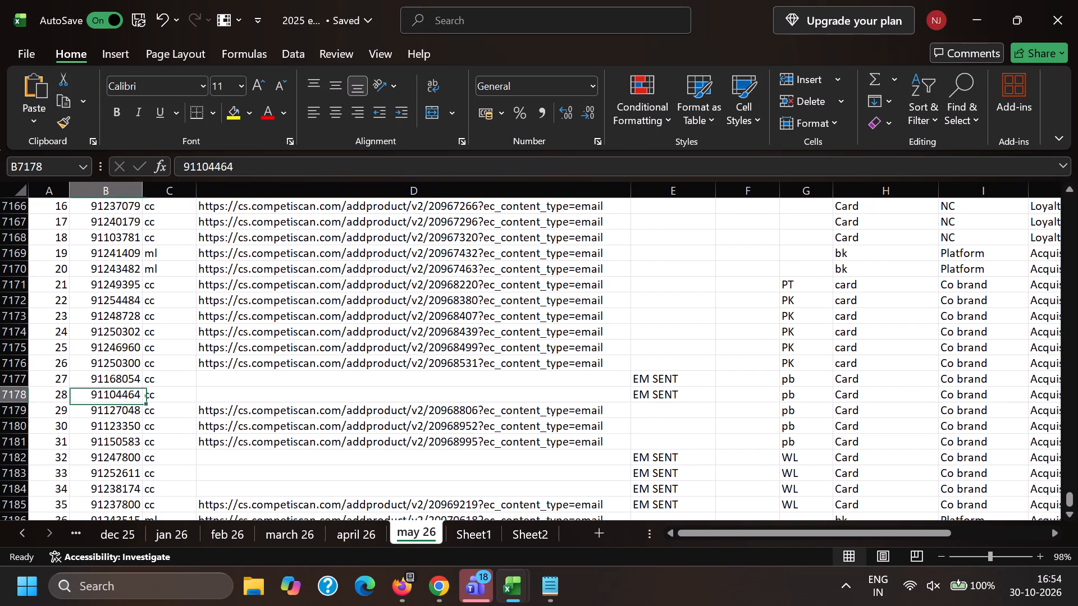
click(122, 374)
key(ctrl+c)
key(alt+Tab)
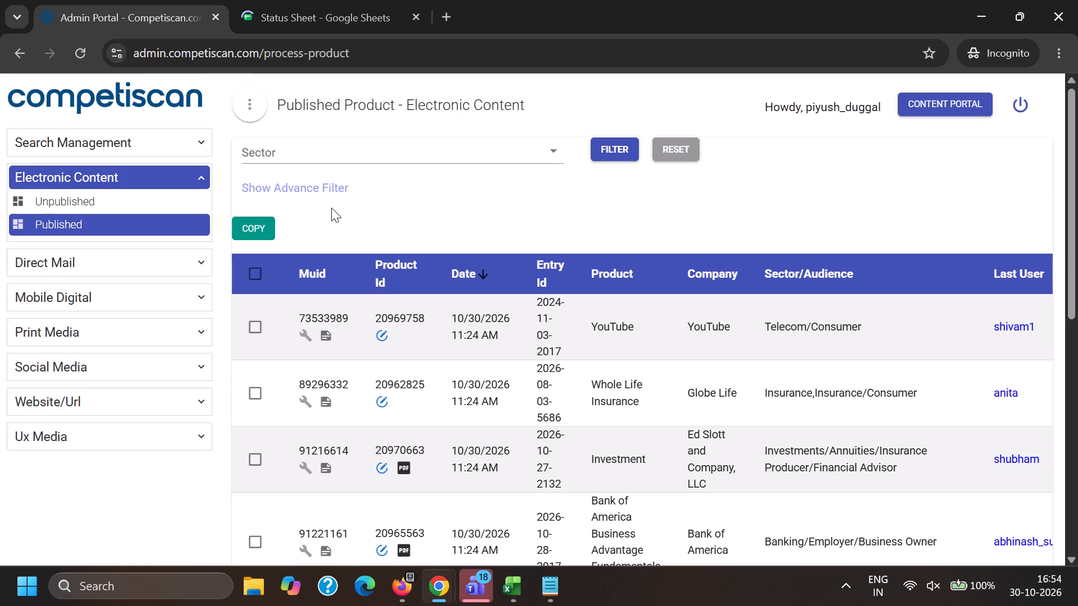
click(302, 176)
click(320, 182)
click(886, 310)
key(ctrl+v)
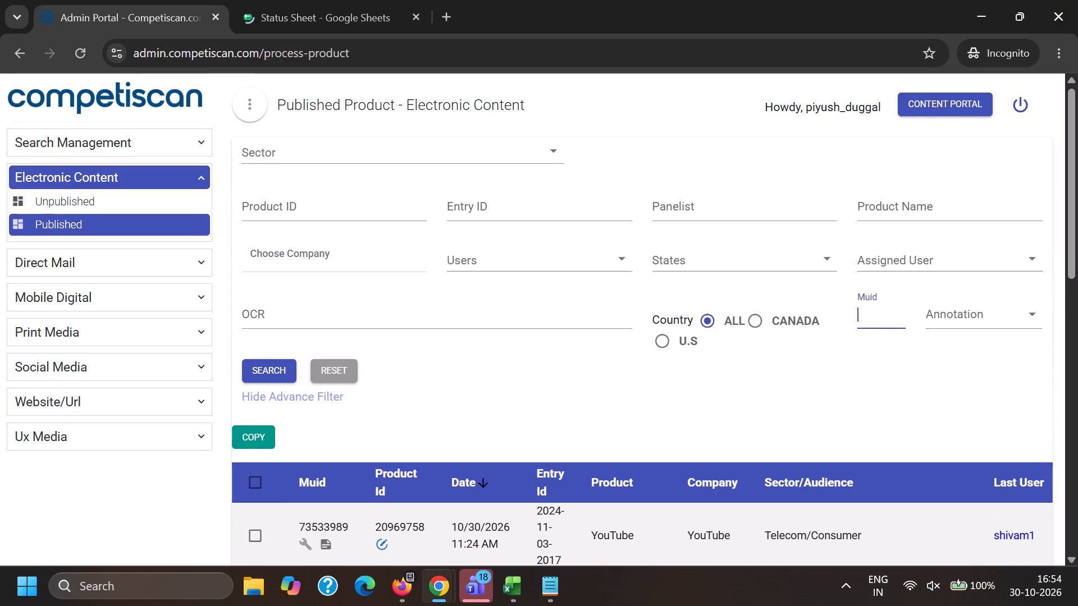
key(Return)
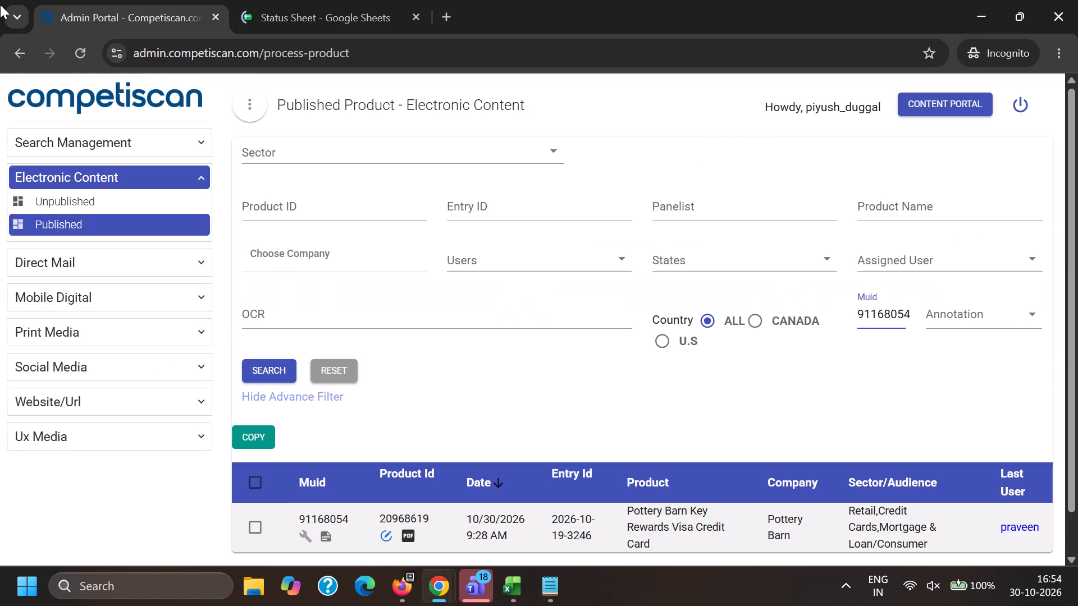
Open product 20968619 and paste its page link into the LINKS column for 91168054 in the Excel log.
ctrl+click(381, 538)
click(319, 0)
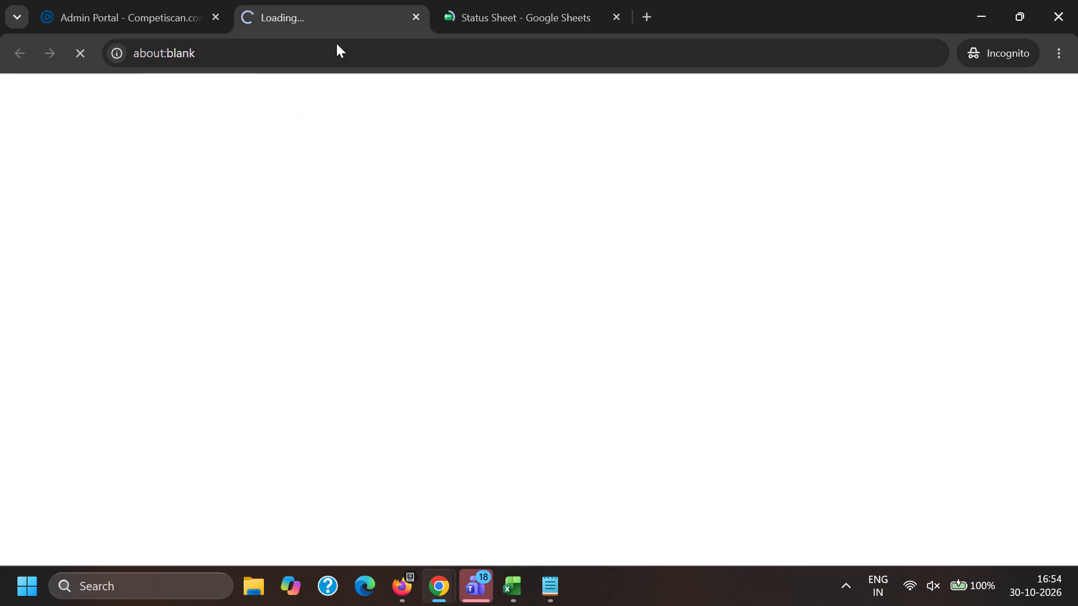
triple_click(336, 43)
key(ctrl+c)
key(ctrl+a)
key(ctrl+c)
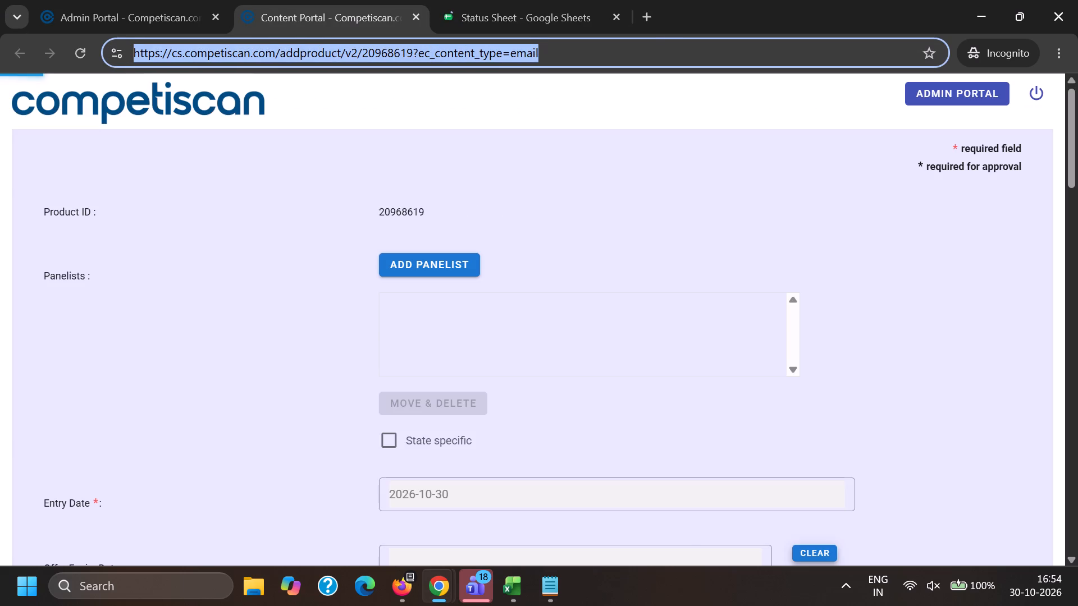
key(alt+Tab)
key(Tab)
key(Tab)
key(ctrl+v)
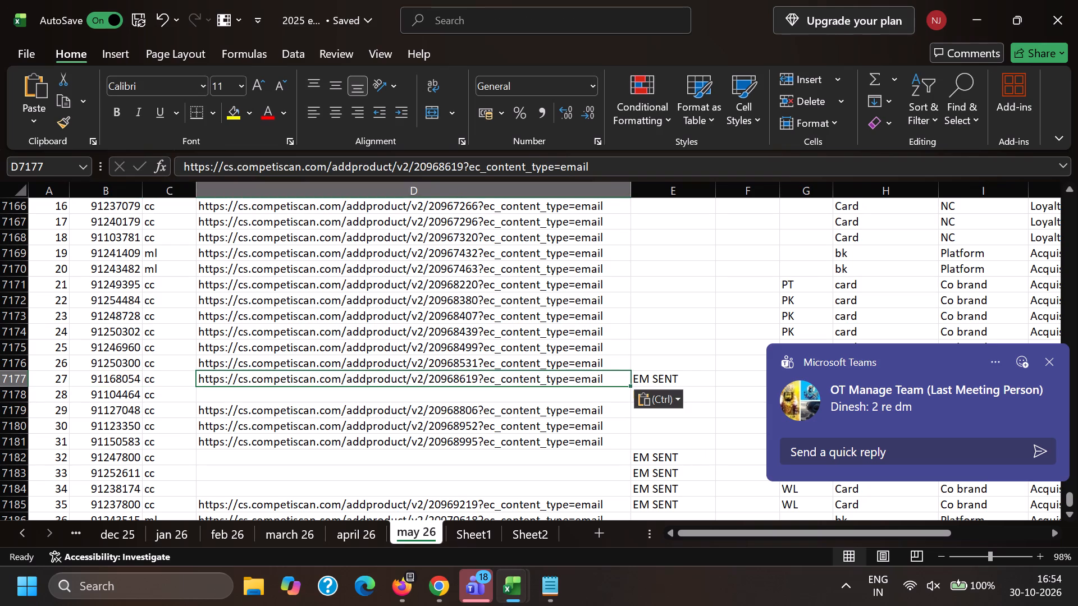
Search the published products for MUID 91104464 from the log and close the previous product's page.
click(94, 391)
key(ctrl+c)
key(alt+Tab)
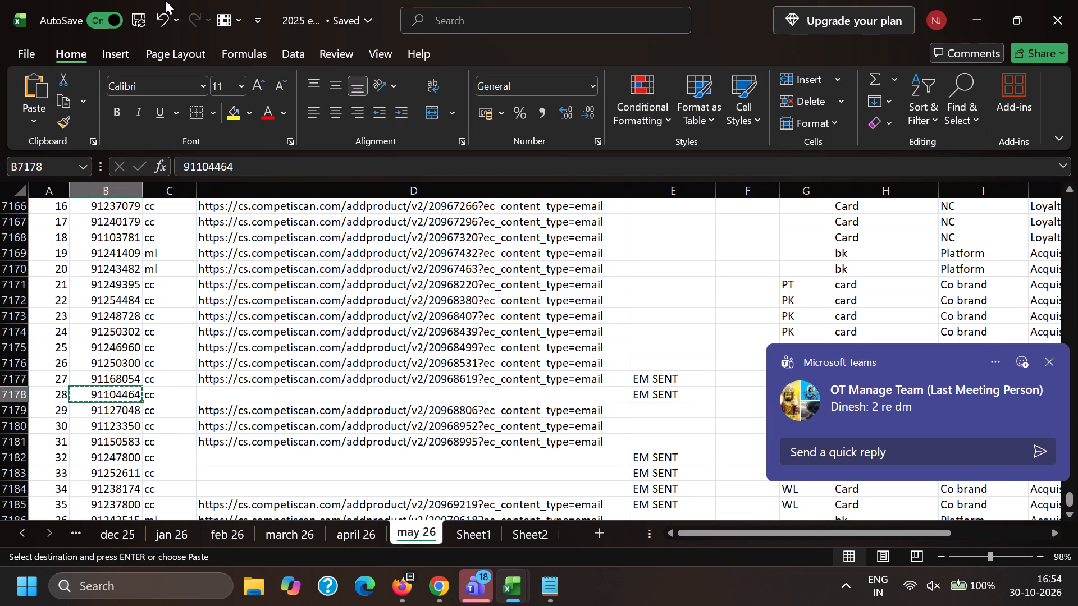
drag(163, 0, 165, 5)
click(875, 312)
key(ctrl+v)
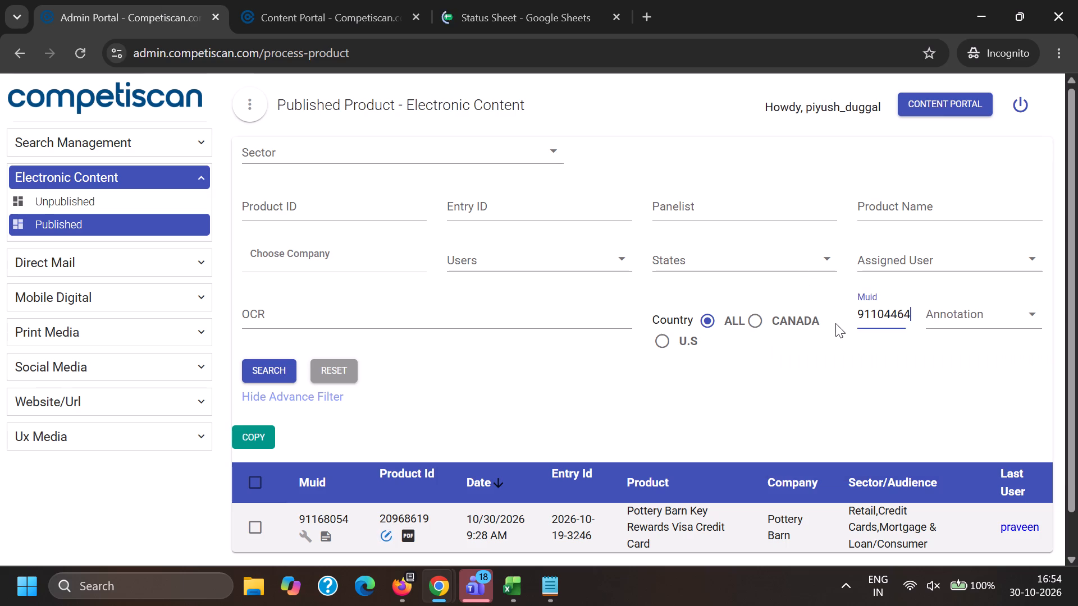
key(Return)
click(416, 15)
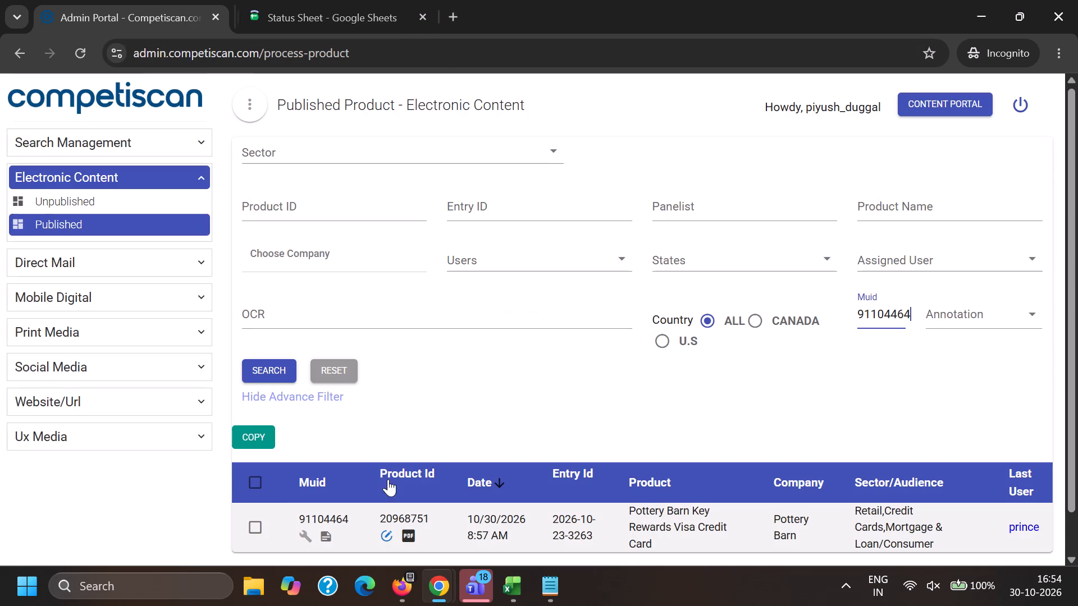
Open product 20968751 and paste its page link into the LINKS column for 91104464 in the Excel log.
ctrl+click(382, 535)
click(254, 0)
triple_click(315, 44)
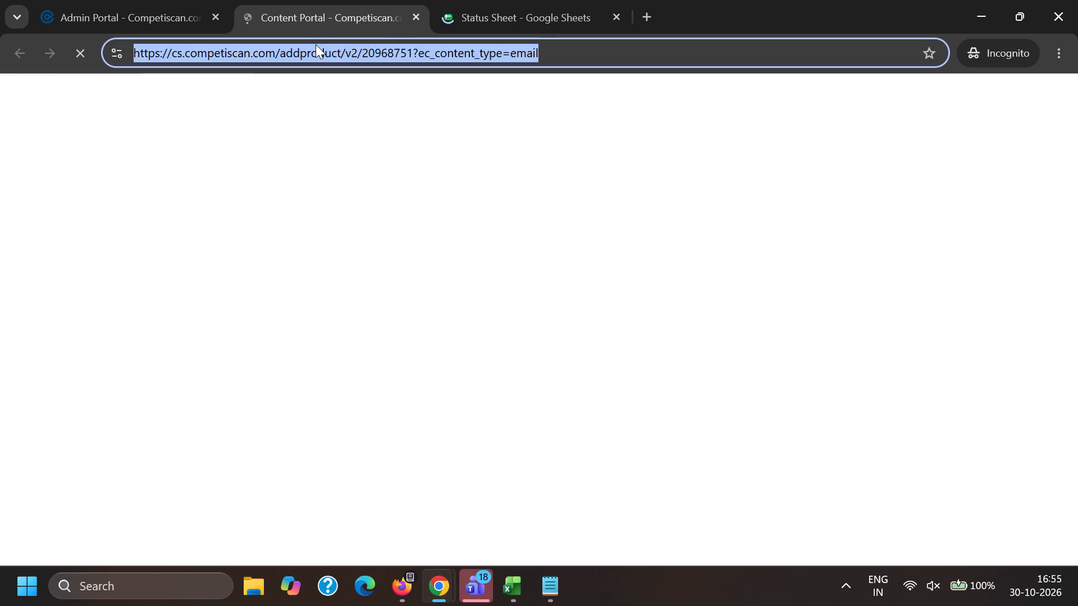
key(ctrl+c)
key(alt+Tab)
key(Tab)
key(Tab)
key(ctrl+v)
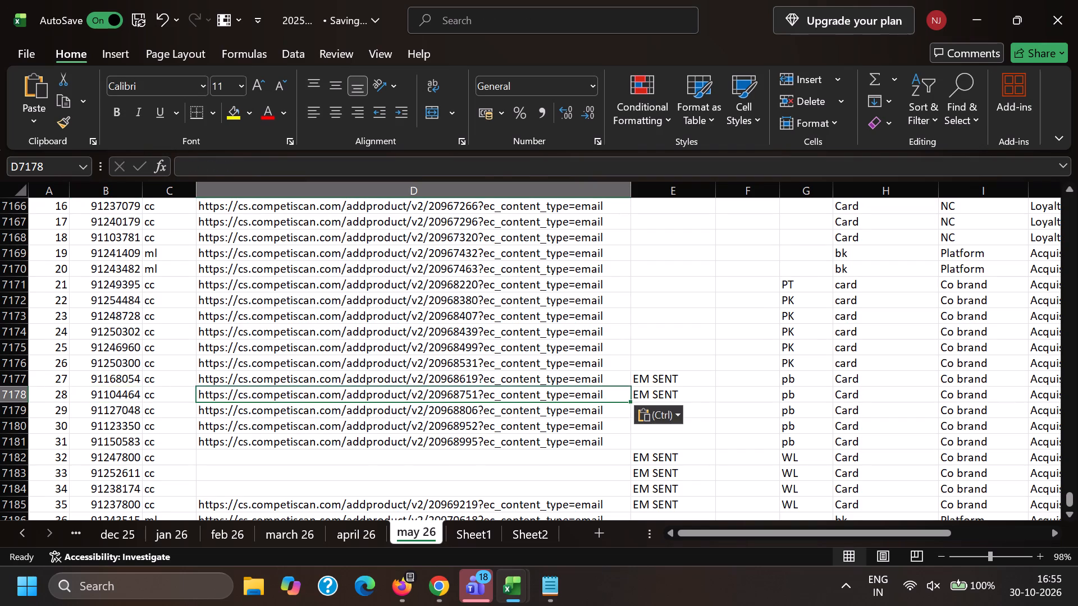
Search the published products for MUID 91247800, copied from row 32 of the log.
scroll(129, 416, down, 2)
click(112, 361)
key(ctrl+c)
key(alt+Tab)
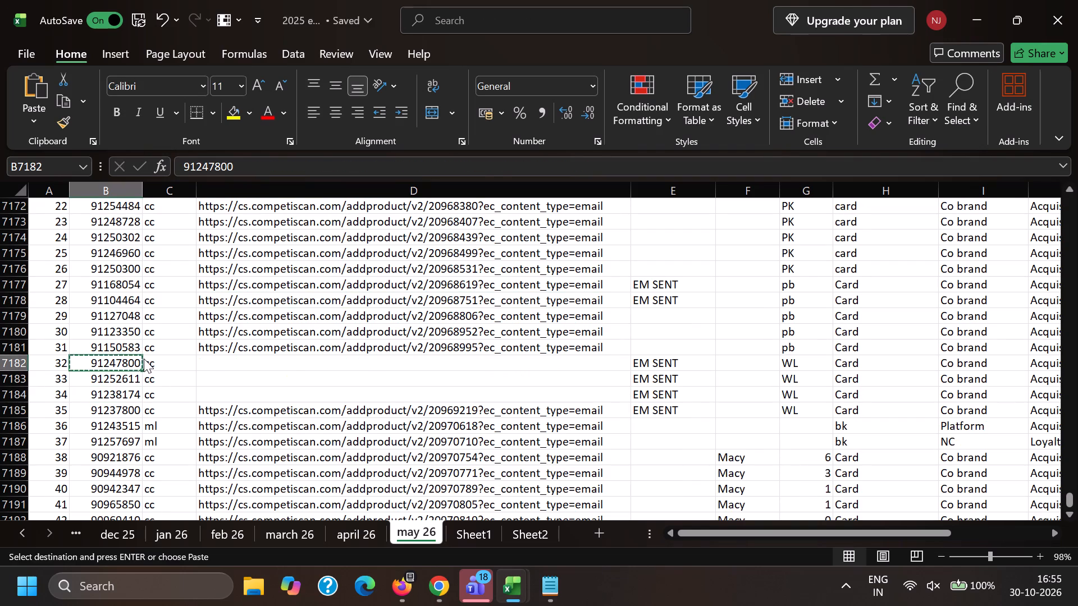
click(156, 0)
click(877, 313)
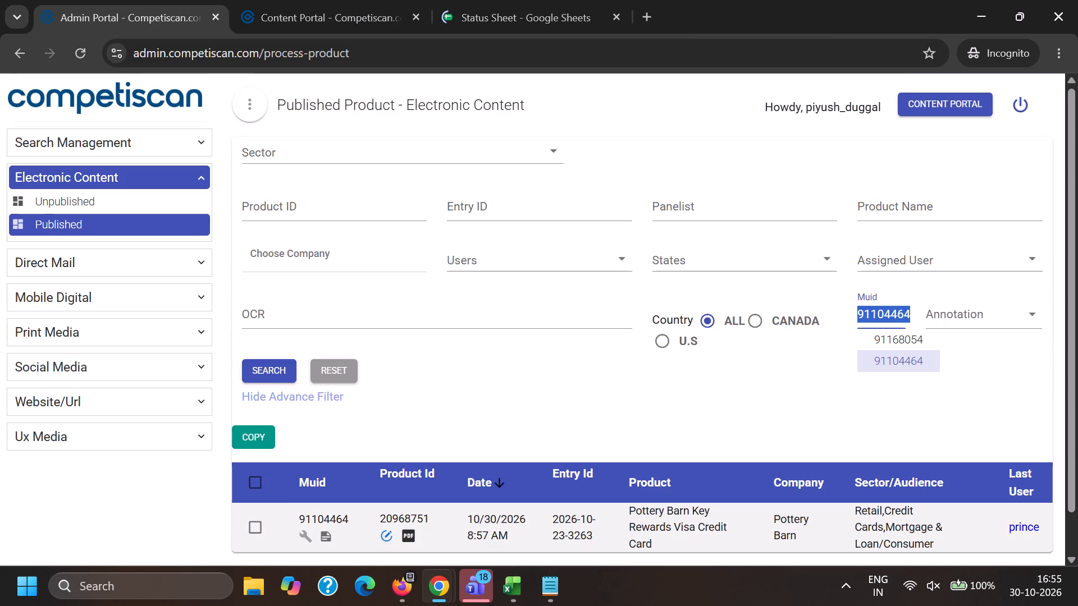
key(ctrl+v)
key(Return)
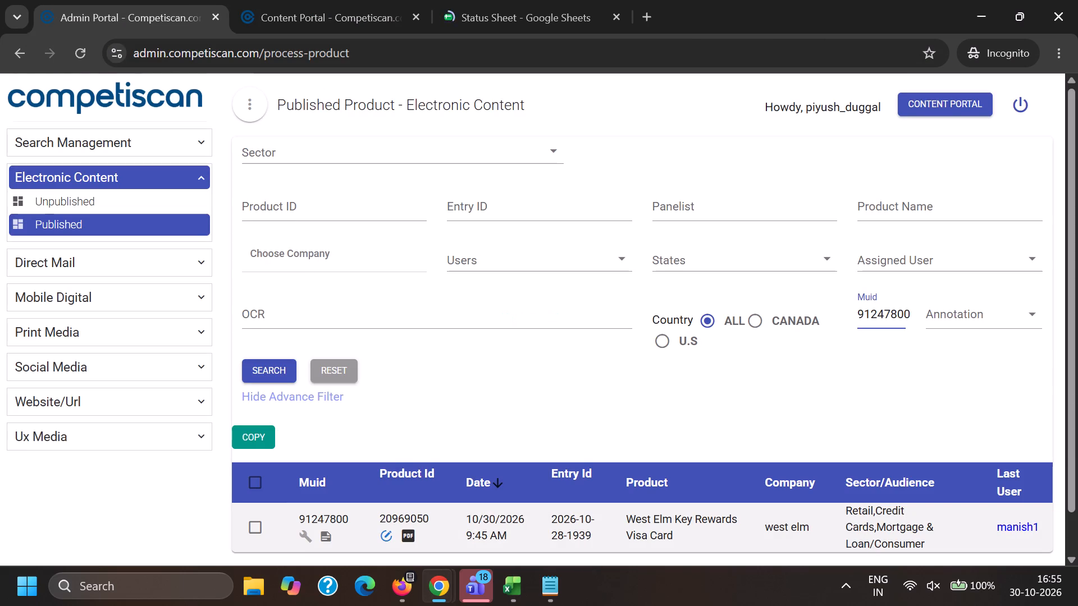
Open product 20969050 and paste its page link into the LINKS column for 91247800 in the Excel log.
scroll(297, 256, down, 3)
ctrl+click(386, 493)
click(518, 0)
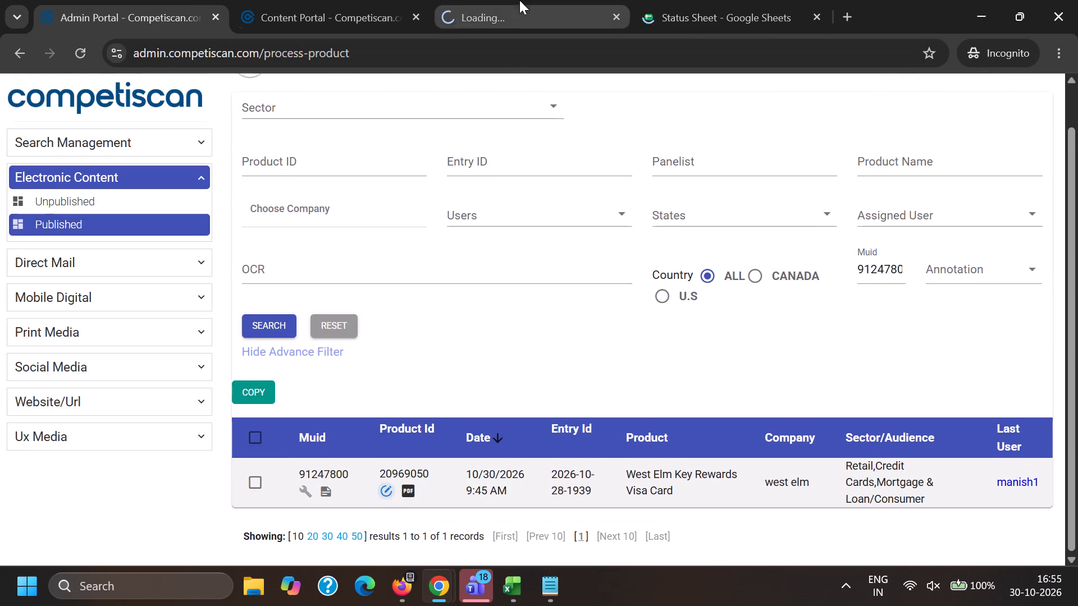
triple_click(515, 44)
key(ctrl+c)
key(alt+Tab)
key(Tab)
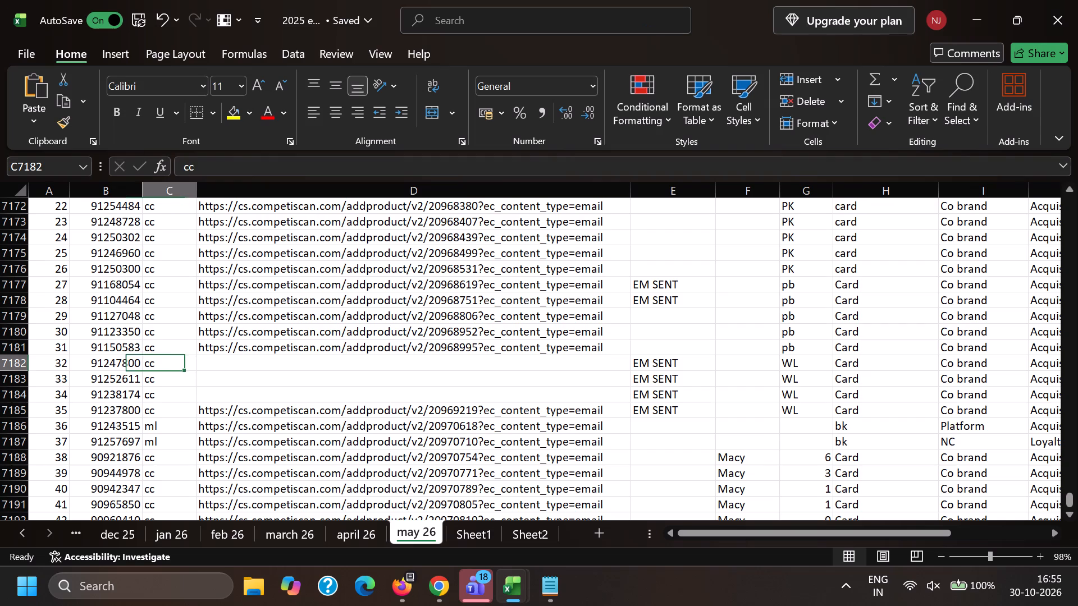
key(Tab)
key(ctrl+v)
Search the published products for MUID 91252611 from the log and close the two product pages still open.
click(95, 385)
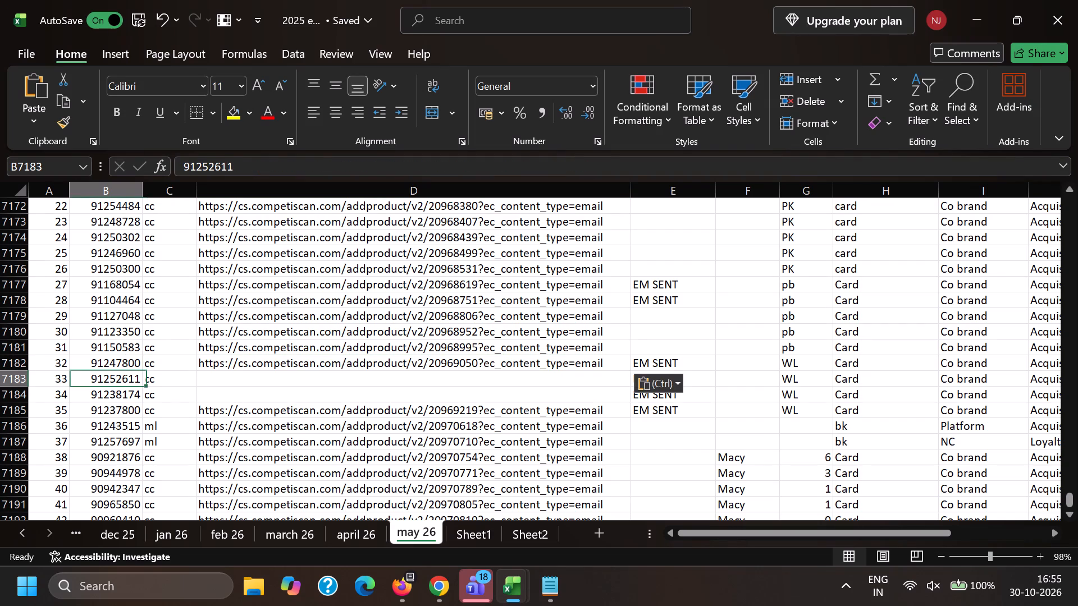
key(ctrl+c)
key(alt+Tab)
click(165, 0)
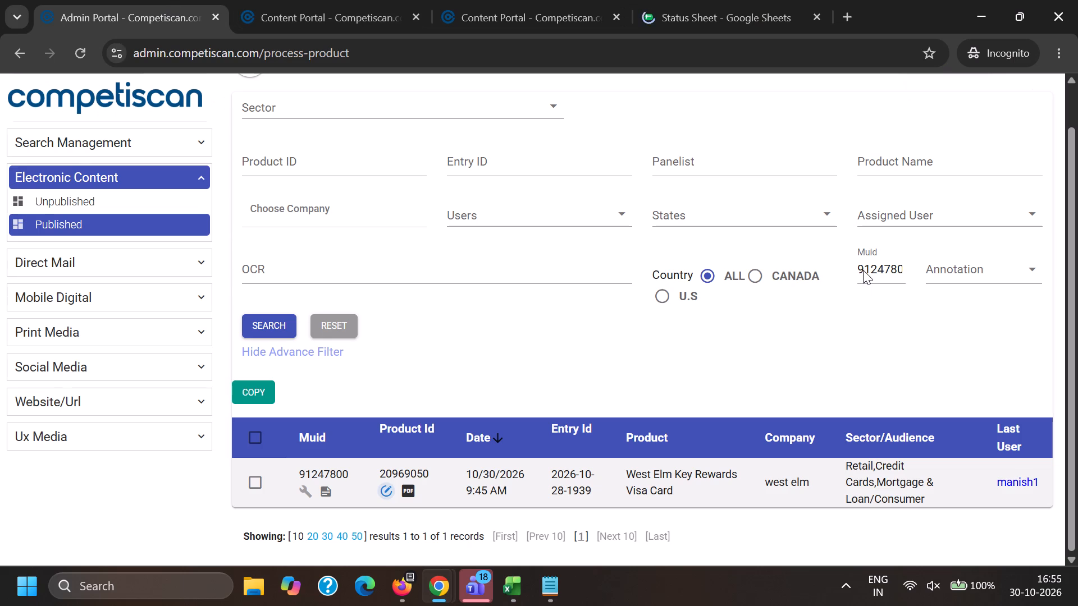
click(863, 270)
key(ctrl+v)
key(Return)
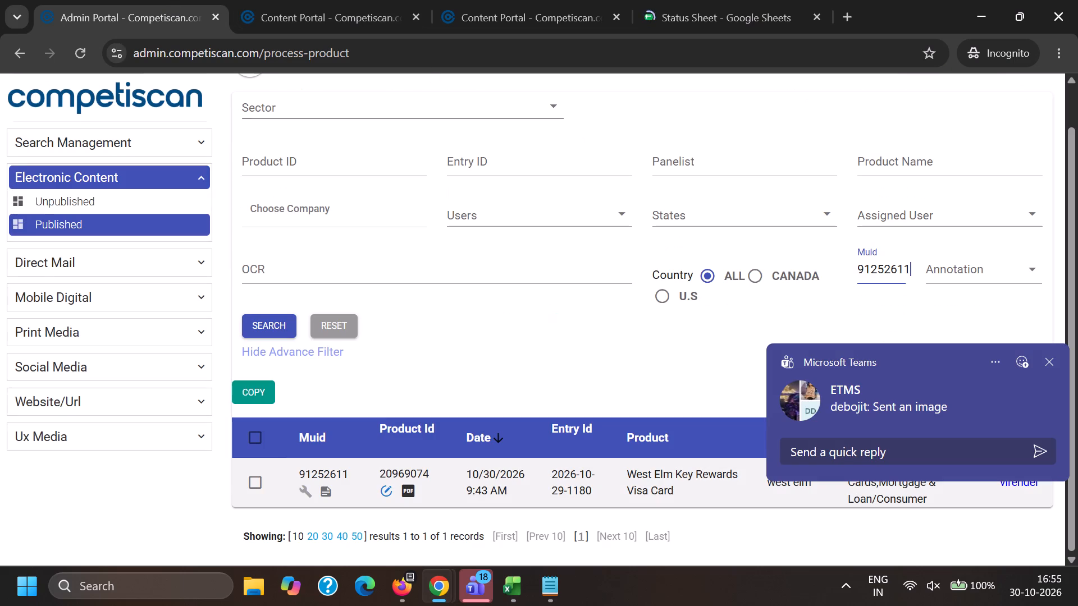
double_click(418, 13)
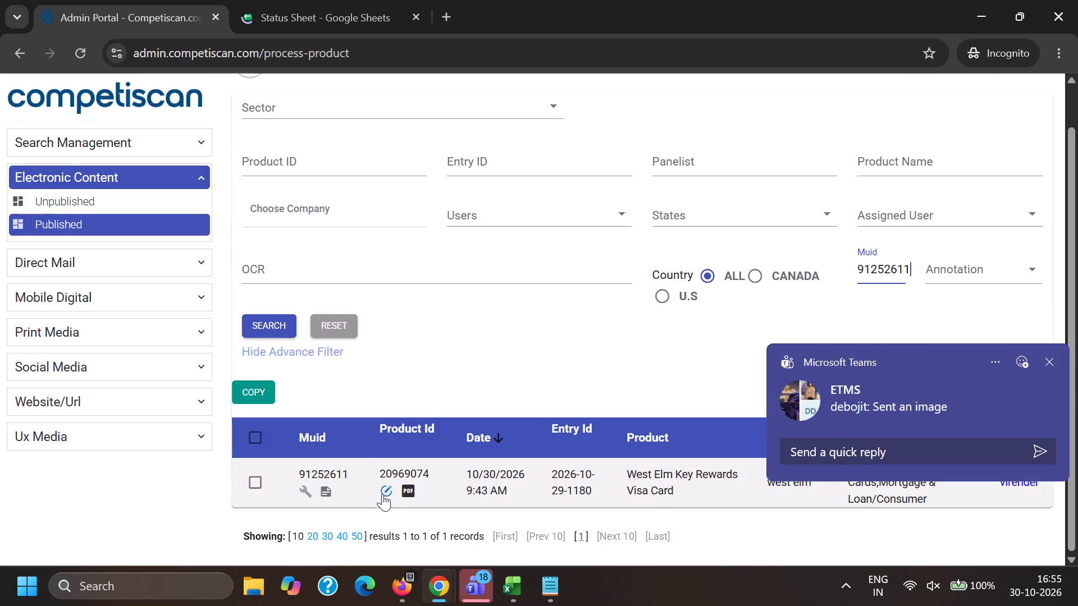
Open product 20969074 and paste its page link into the LINKS column for 91252611 in the Excel log.
ctrl+click(382, 493)
click(331, 0)
triple_click(355, 53)
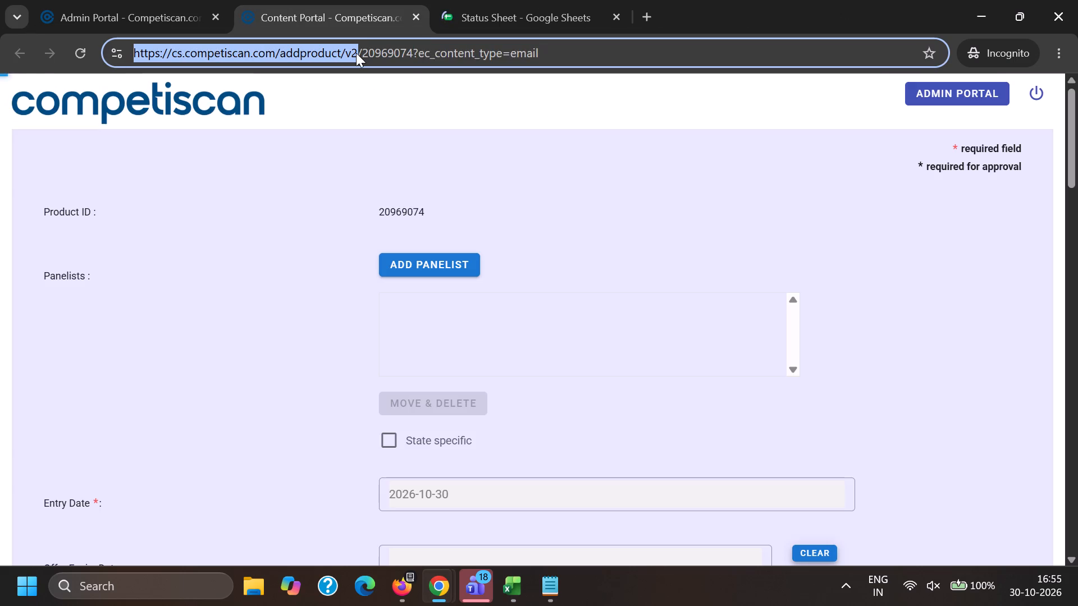
key(ctrl+a)
key(ctrl+c)
key(alt+Tab)
key(Tab)
key(Tab)
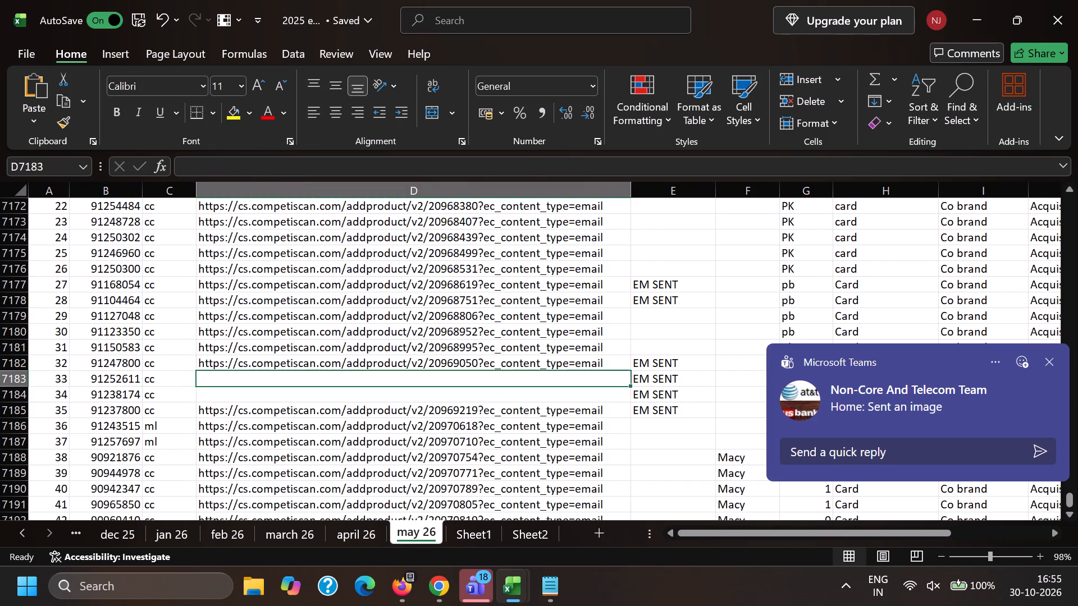
key(ctrl+v)
Search the published products for MUID 91238174, copied from row 34 of the log.
scroll(267, 350, down, 3)
click(120, 256)
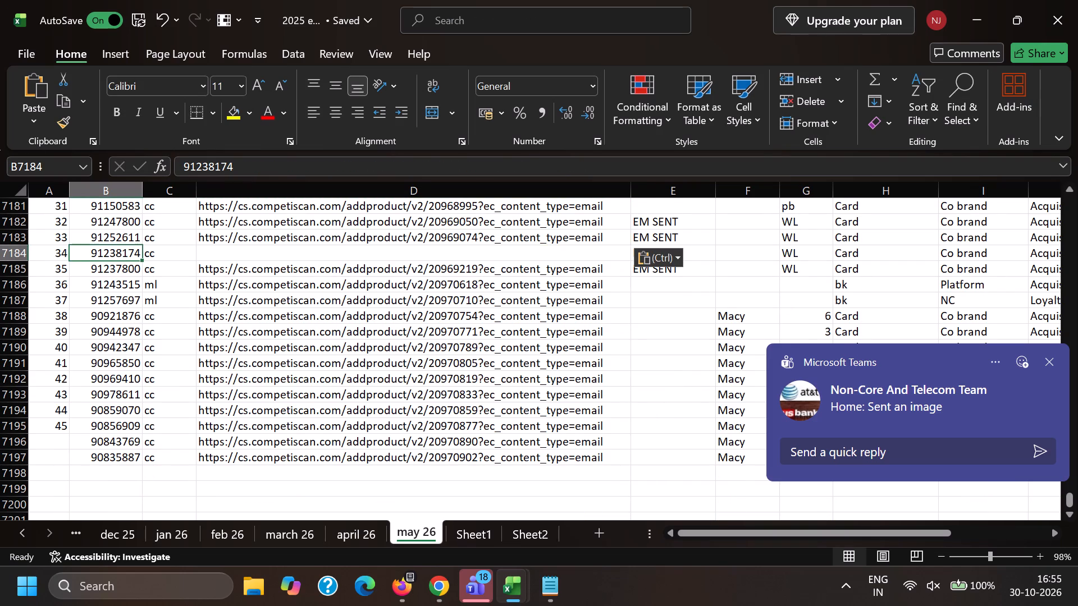
key(ctrl+c)
key(alt+Tab)
click(127, 24)
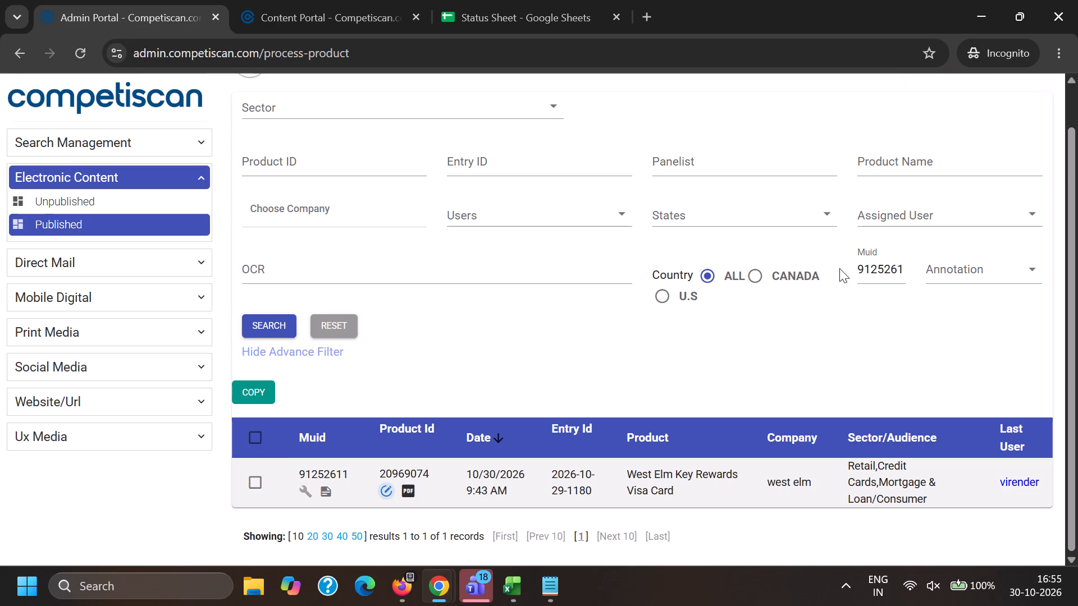
click(871, 265)
key(ctrl+v)
key(Return)
Open product 20969117 and paste its page link into the LINKS column for 91238174 in the Excel log.
scroll(472, 255, down, 4)
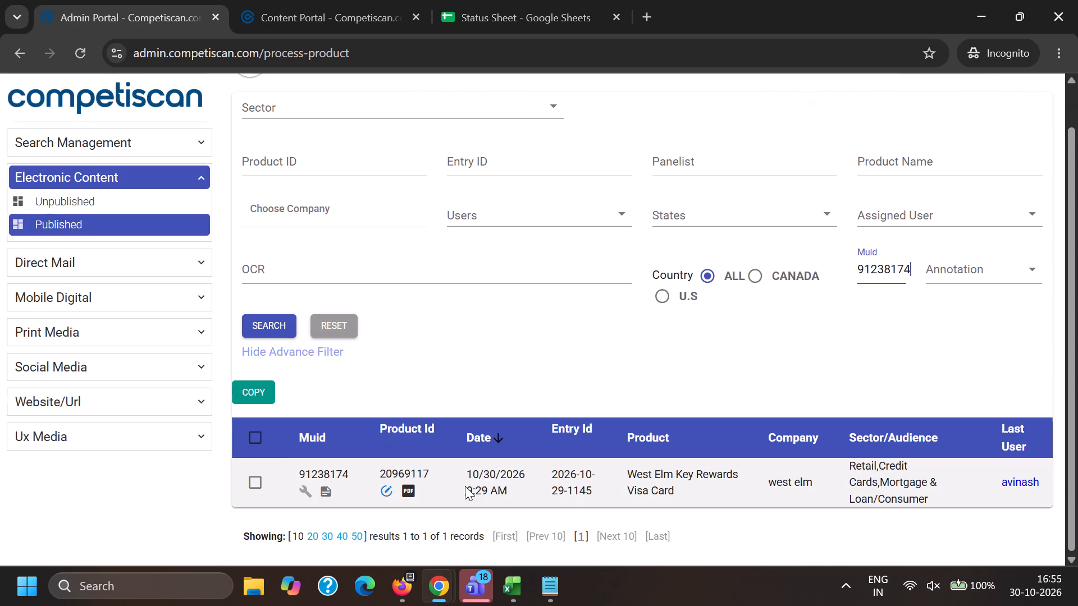
ctrl+click(385, 495)
click(481, 0)
double_click(493, 38)
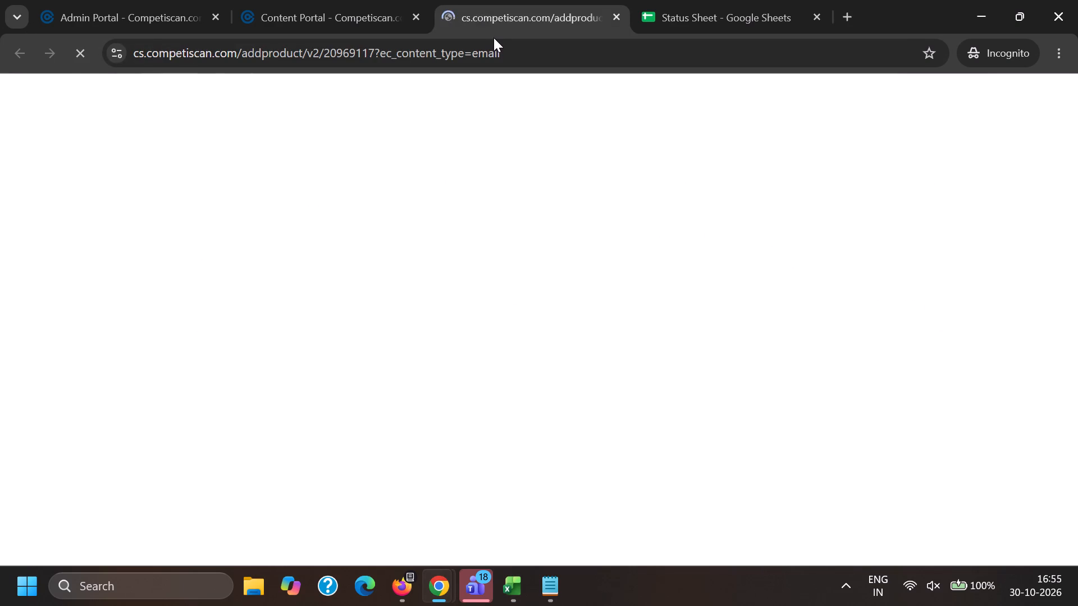
triple_click(495, 45)
key(ctrl+c)
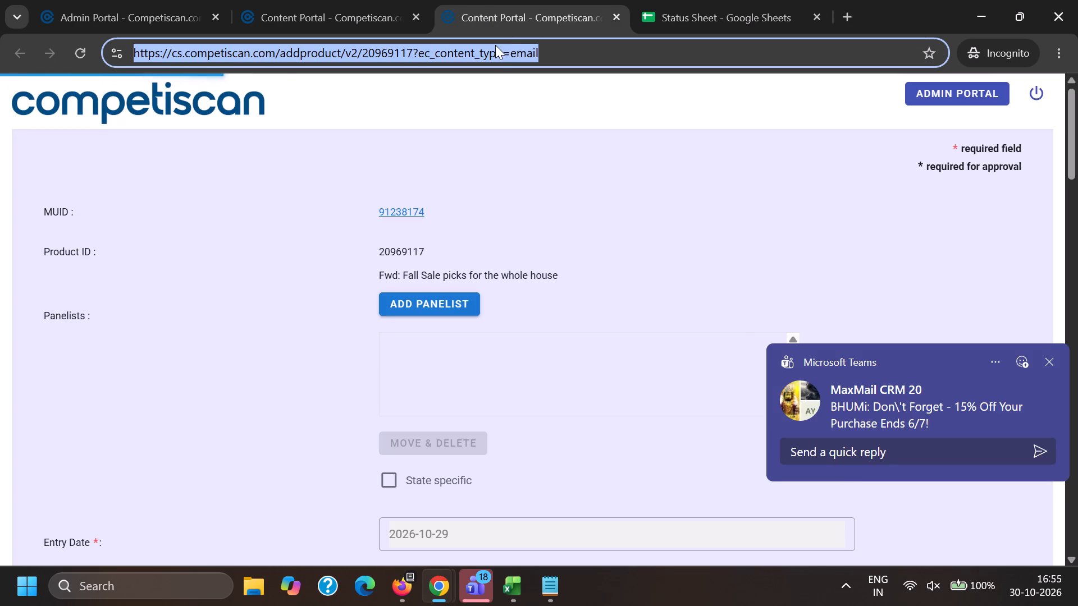
key(alt+Tab)
key(Tab)
key(Tab)
key(ctrl+v)
Apply duplicate-value conditional formatting to all links in the 29-Nov-26 block of the log.
click(353, 340)
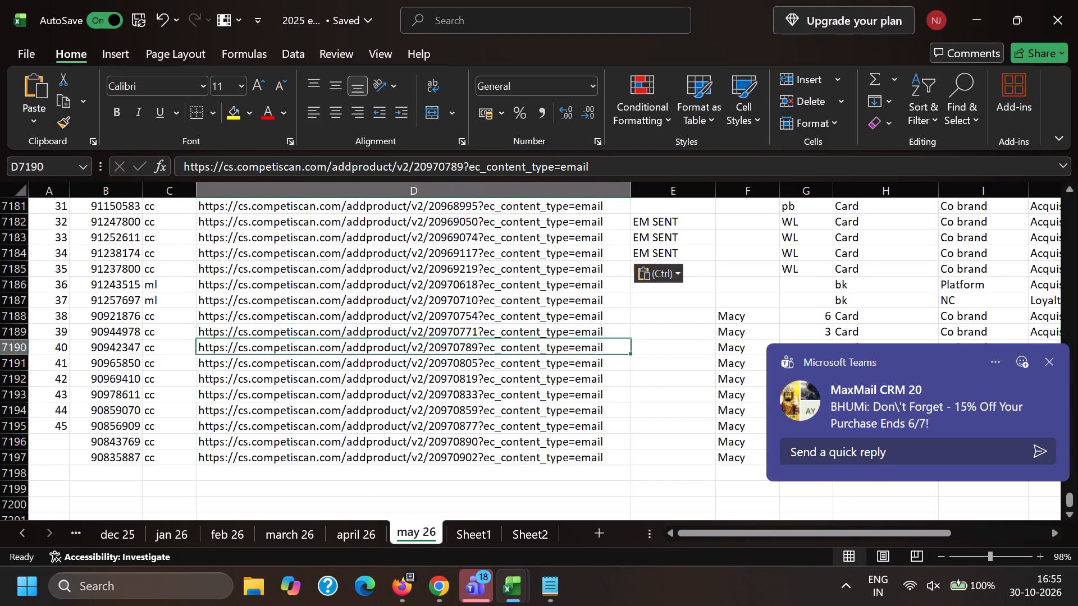
scroll(353, 338, up, 15)
click(293, 463)
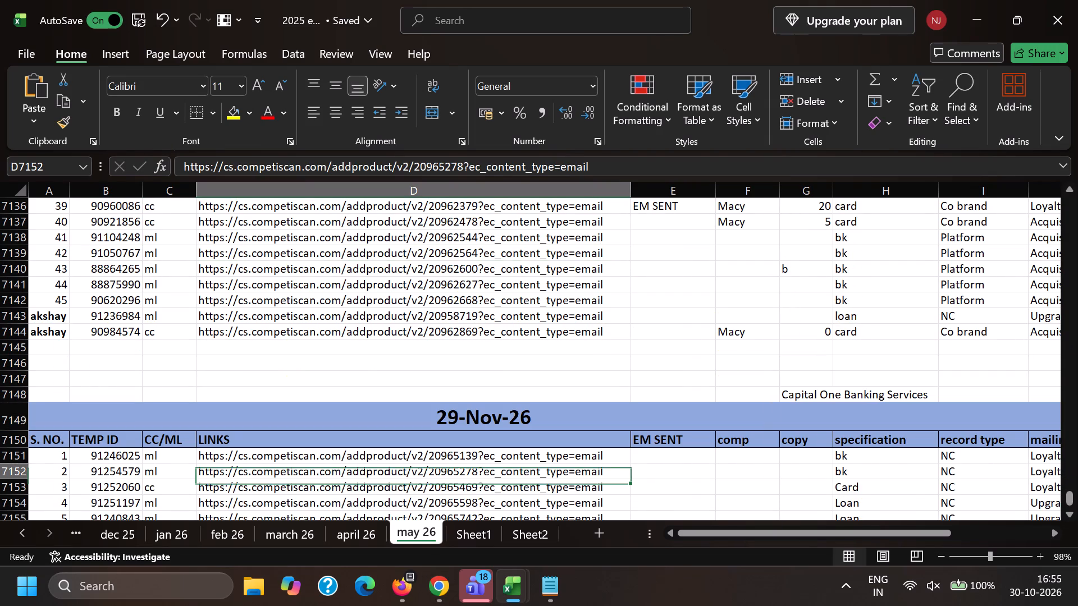
click(264, 457)
key(ctrl+shift+Down)
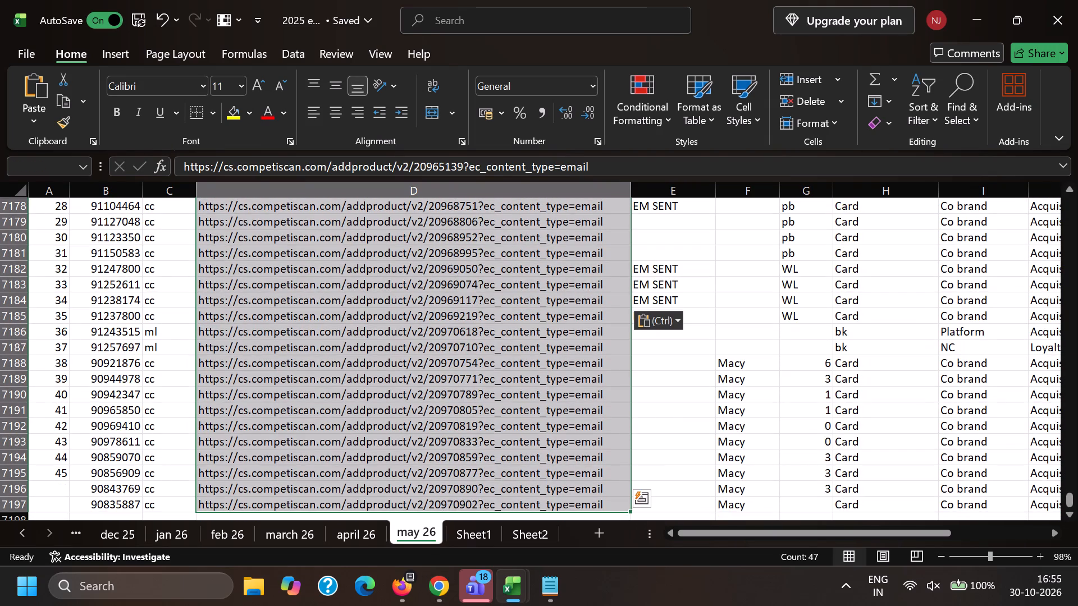
click(632, 111)
click(677, 156)
click(848, 357)
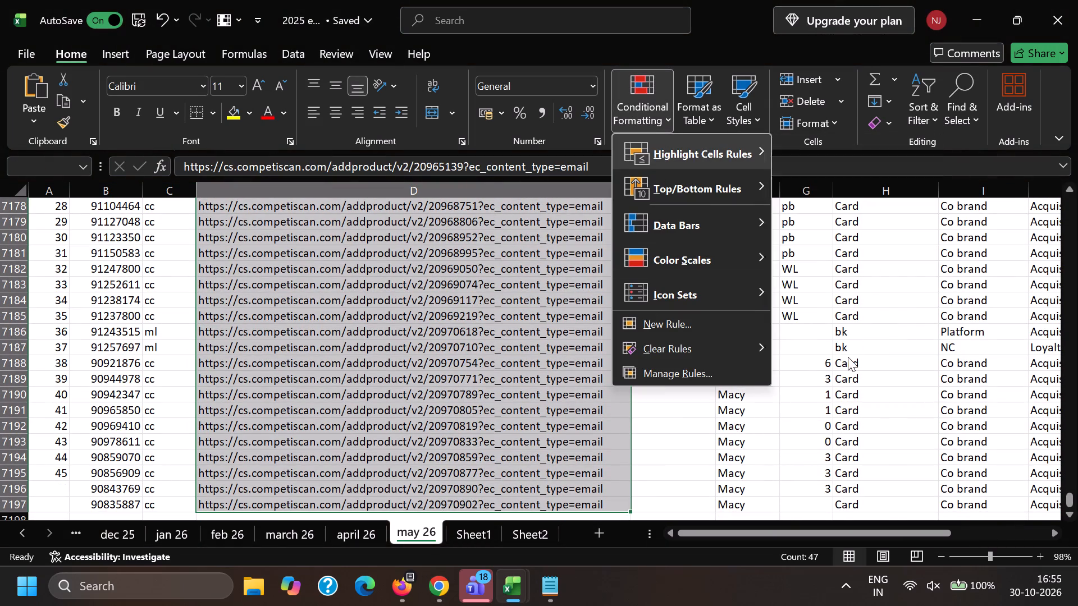
click(587, 328)
Select the 29-Nov-26 block of the log, starting from the S. NO. and TEMP ID headers.
scroll(418, 339, up, 11)
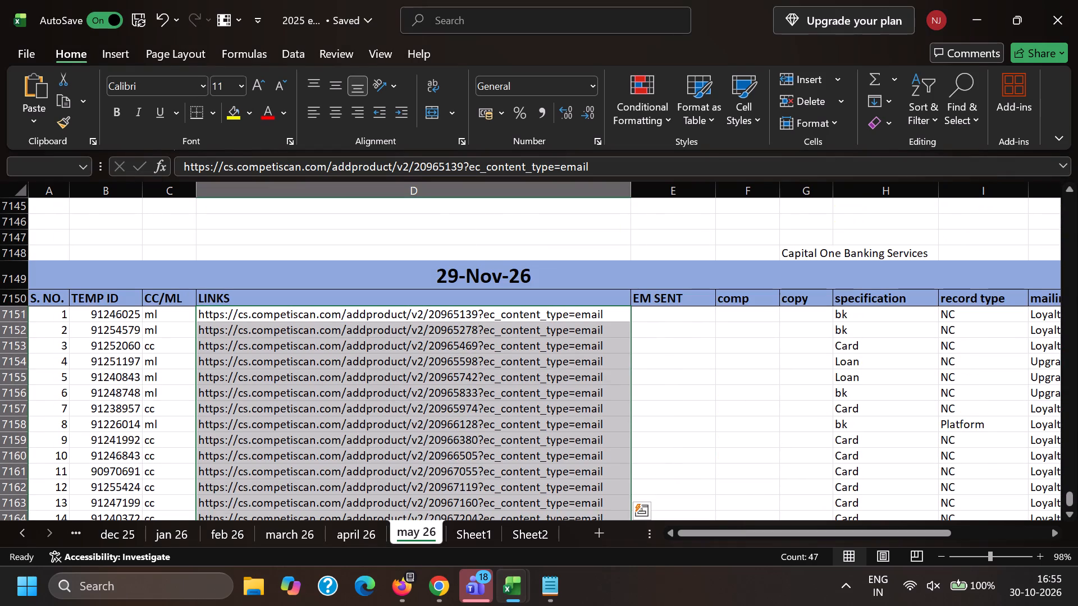
click(57, 295)
key(shift+Right)
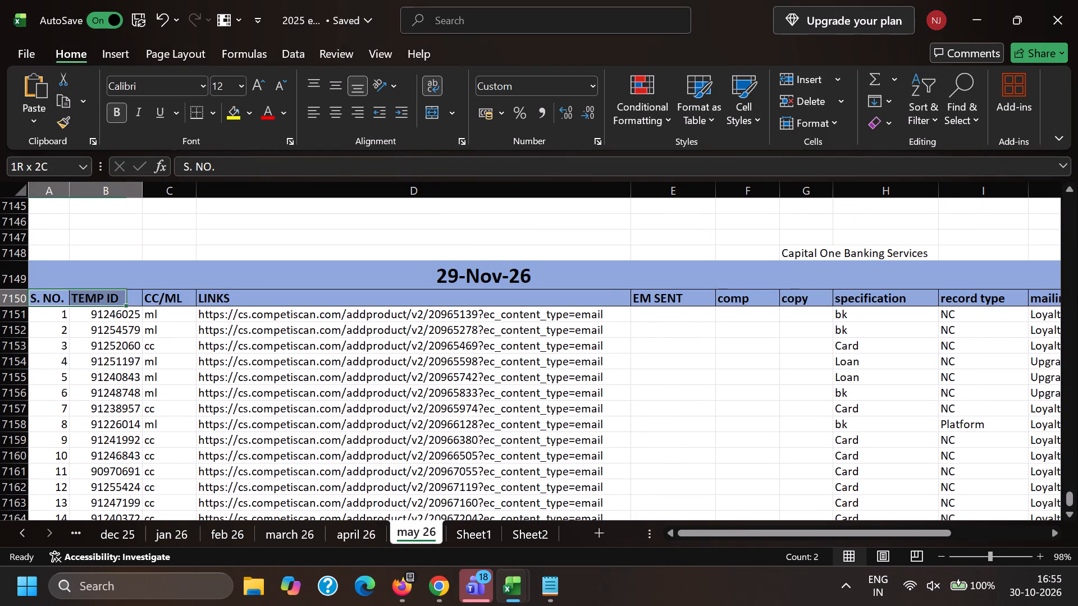